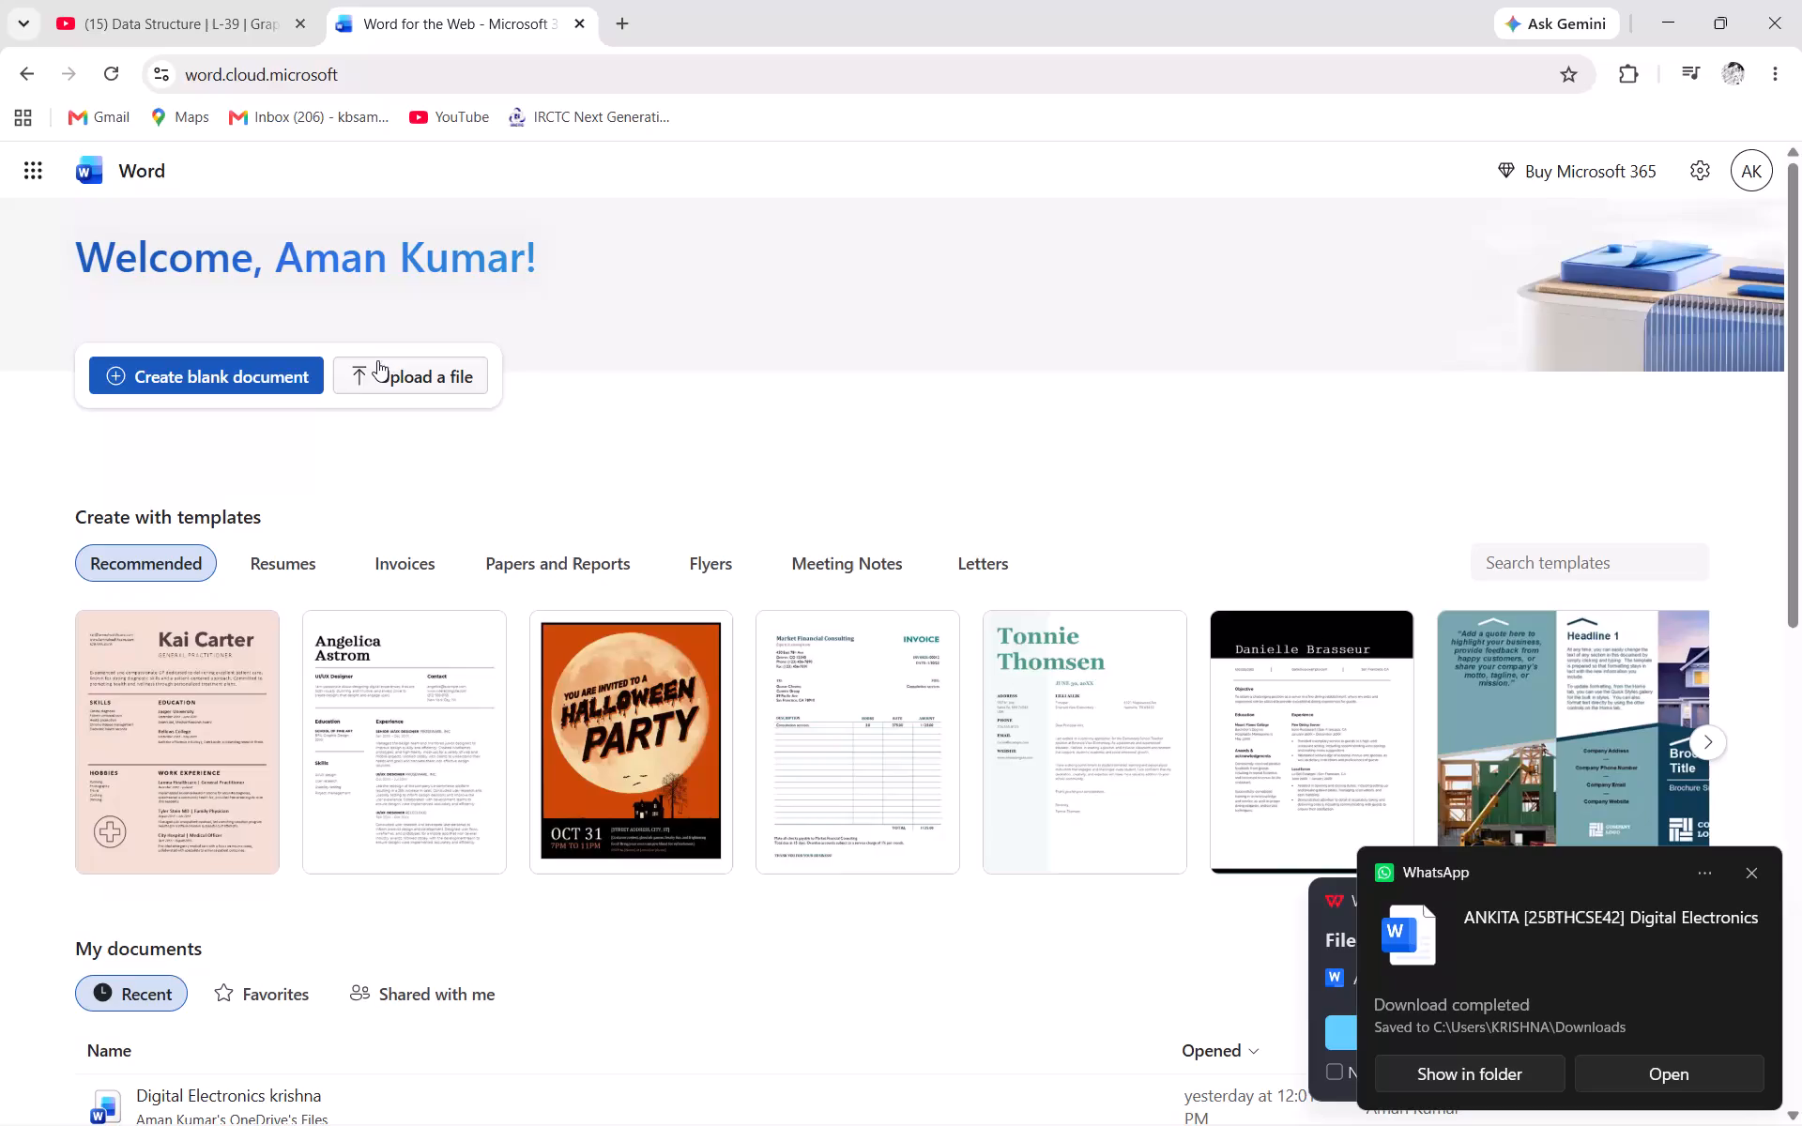
Upload the Digital Electronics lab document from the Downloads folder to Word online and dismiss the download notification.
left_click(391, 366)
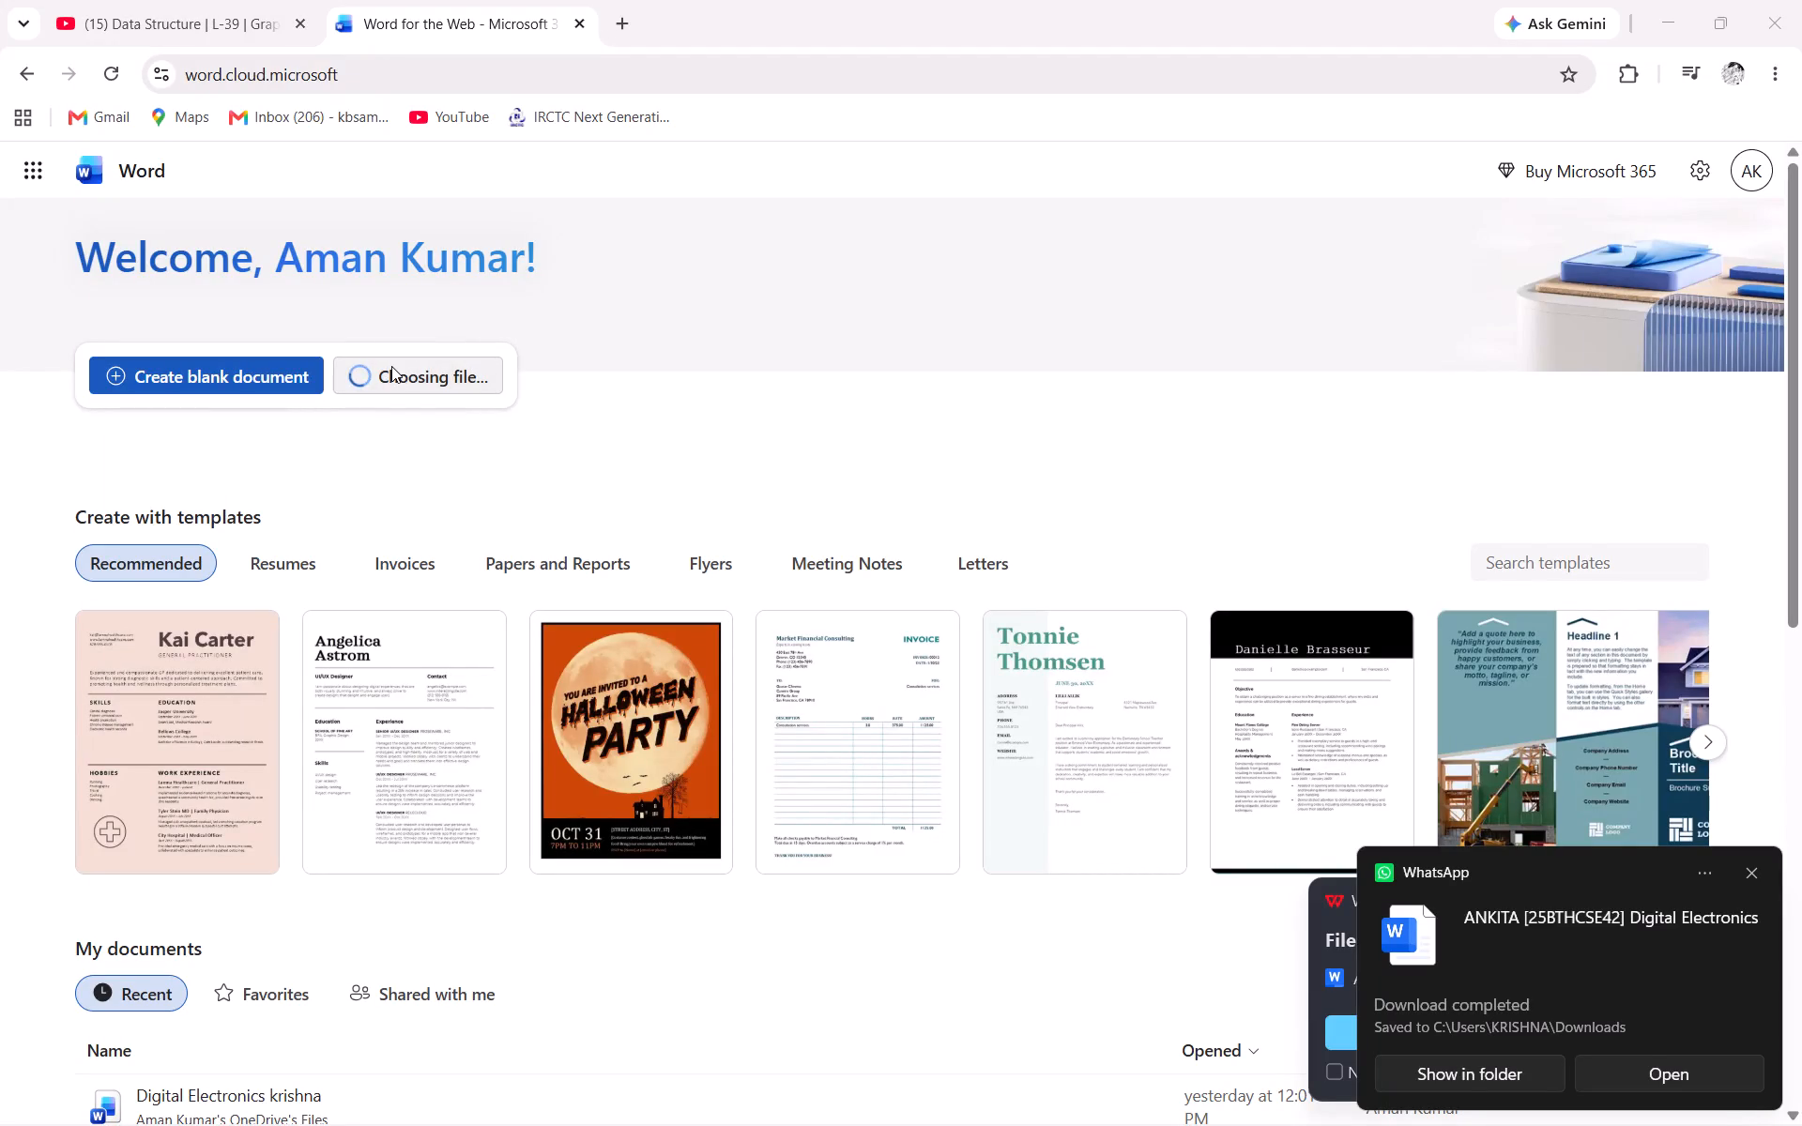
left_click(425, 190)
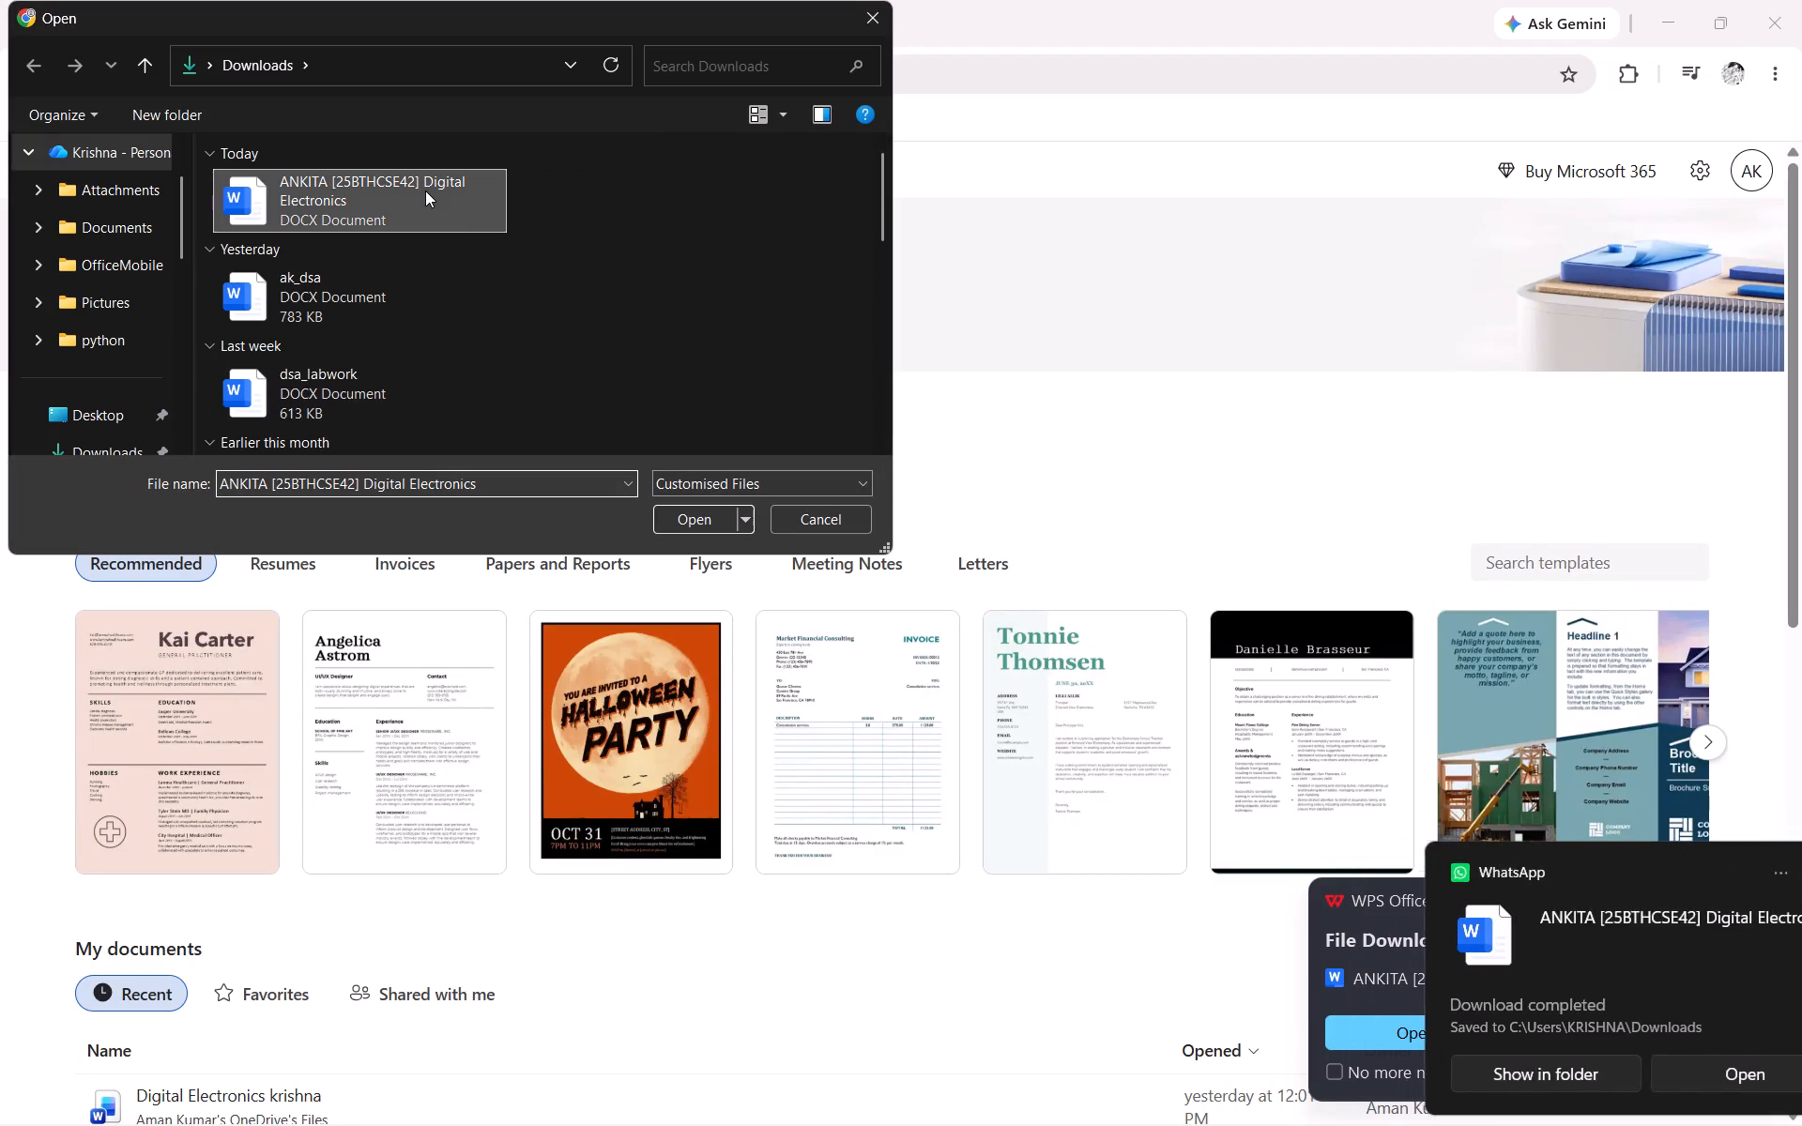
left_click(711, 518)
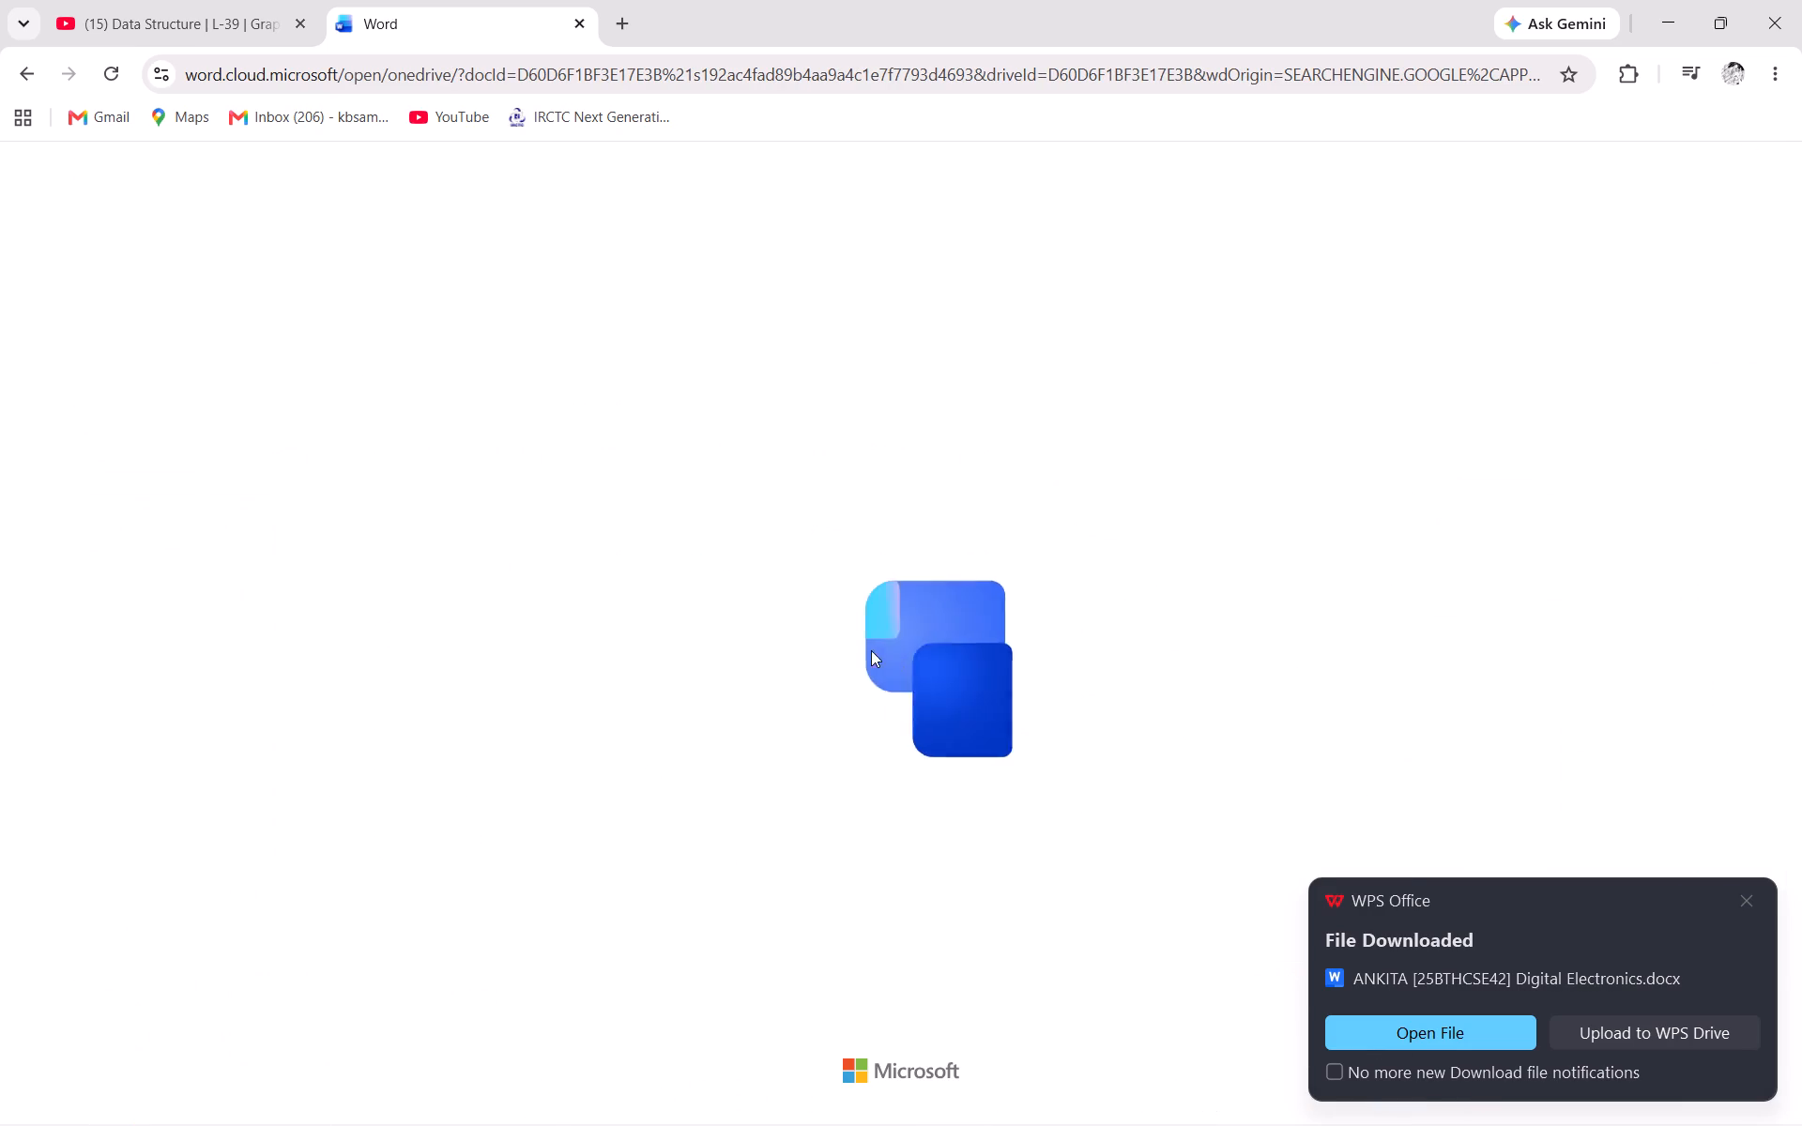
left_click(1749, 907)
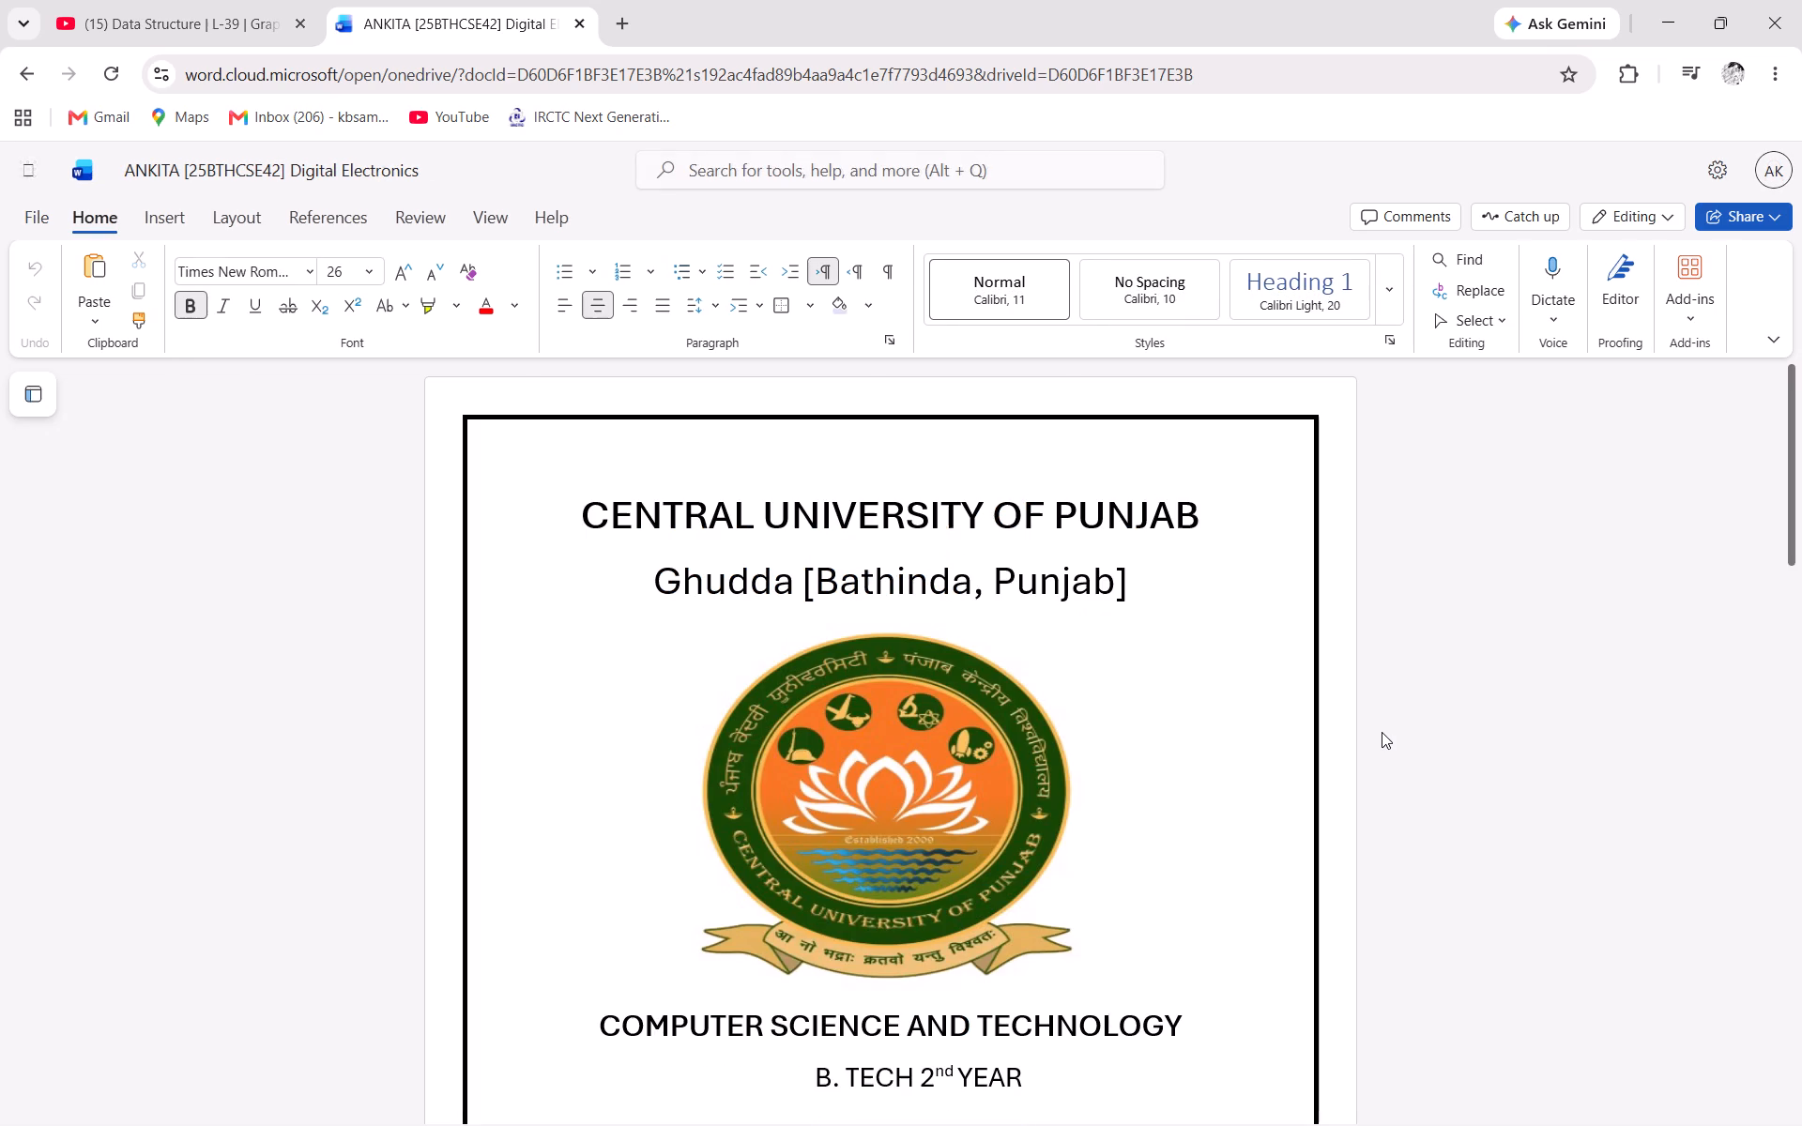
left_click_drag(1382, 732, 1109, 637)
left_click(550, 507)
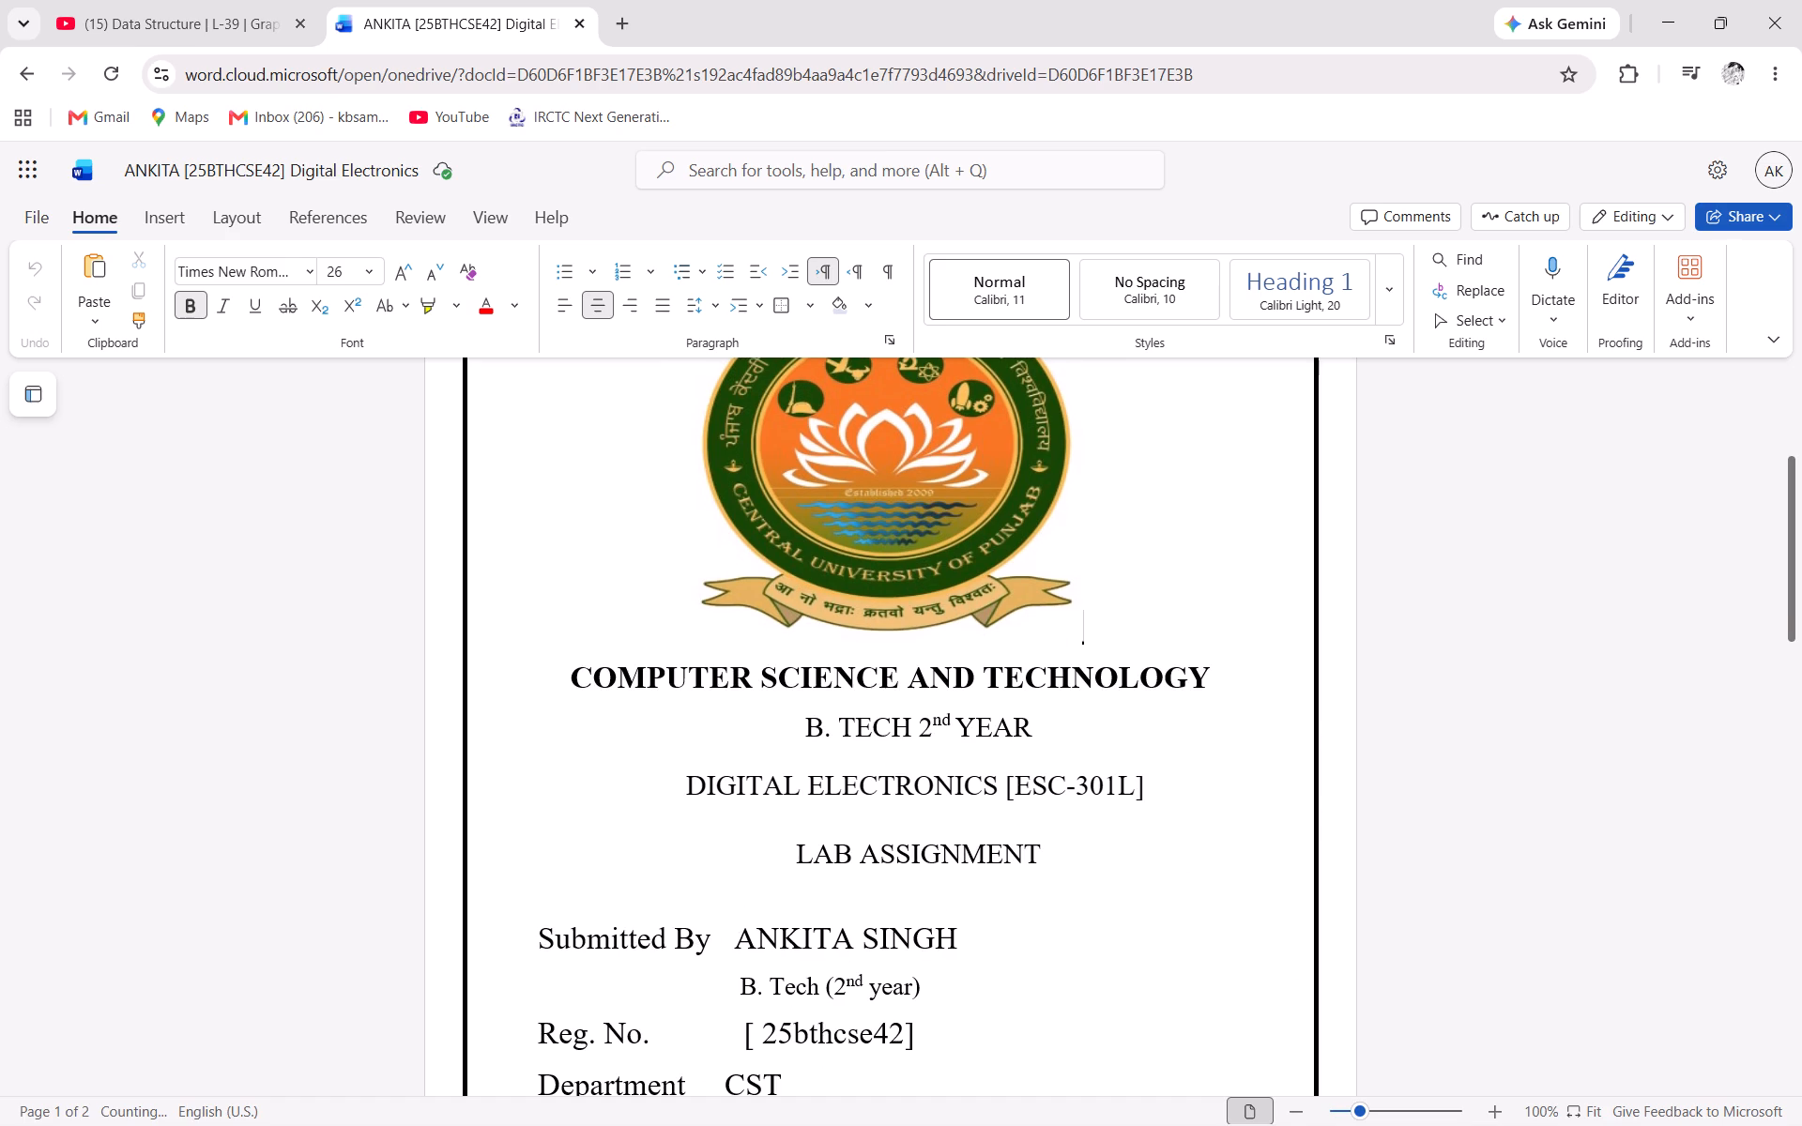
Apply the Normal margin preset, 1" on all sides, to the document.
left_click(234, 222)
left_click(52, 296)
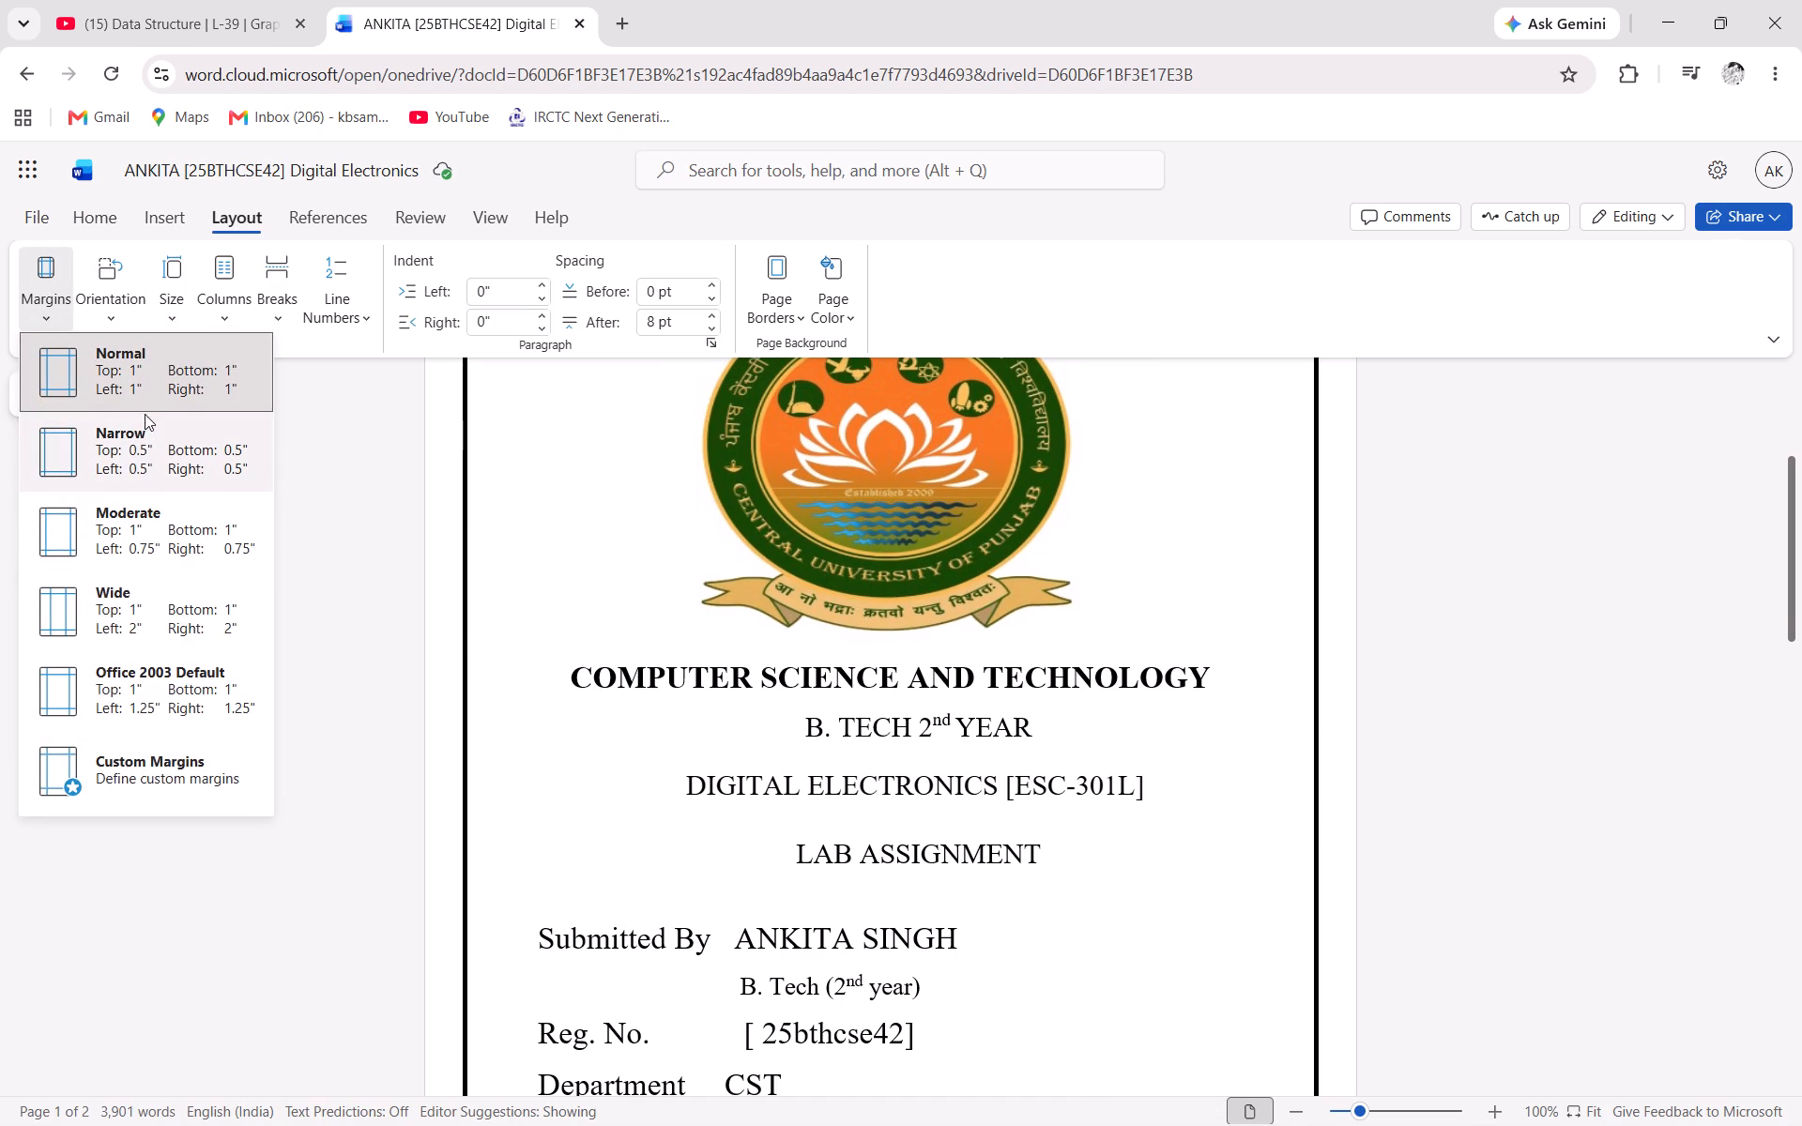
left_click(145, 391)
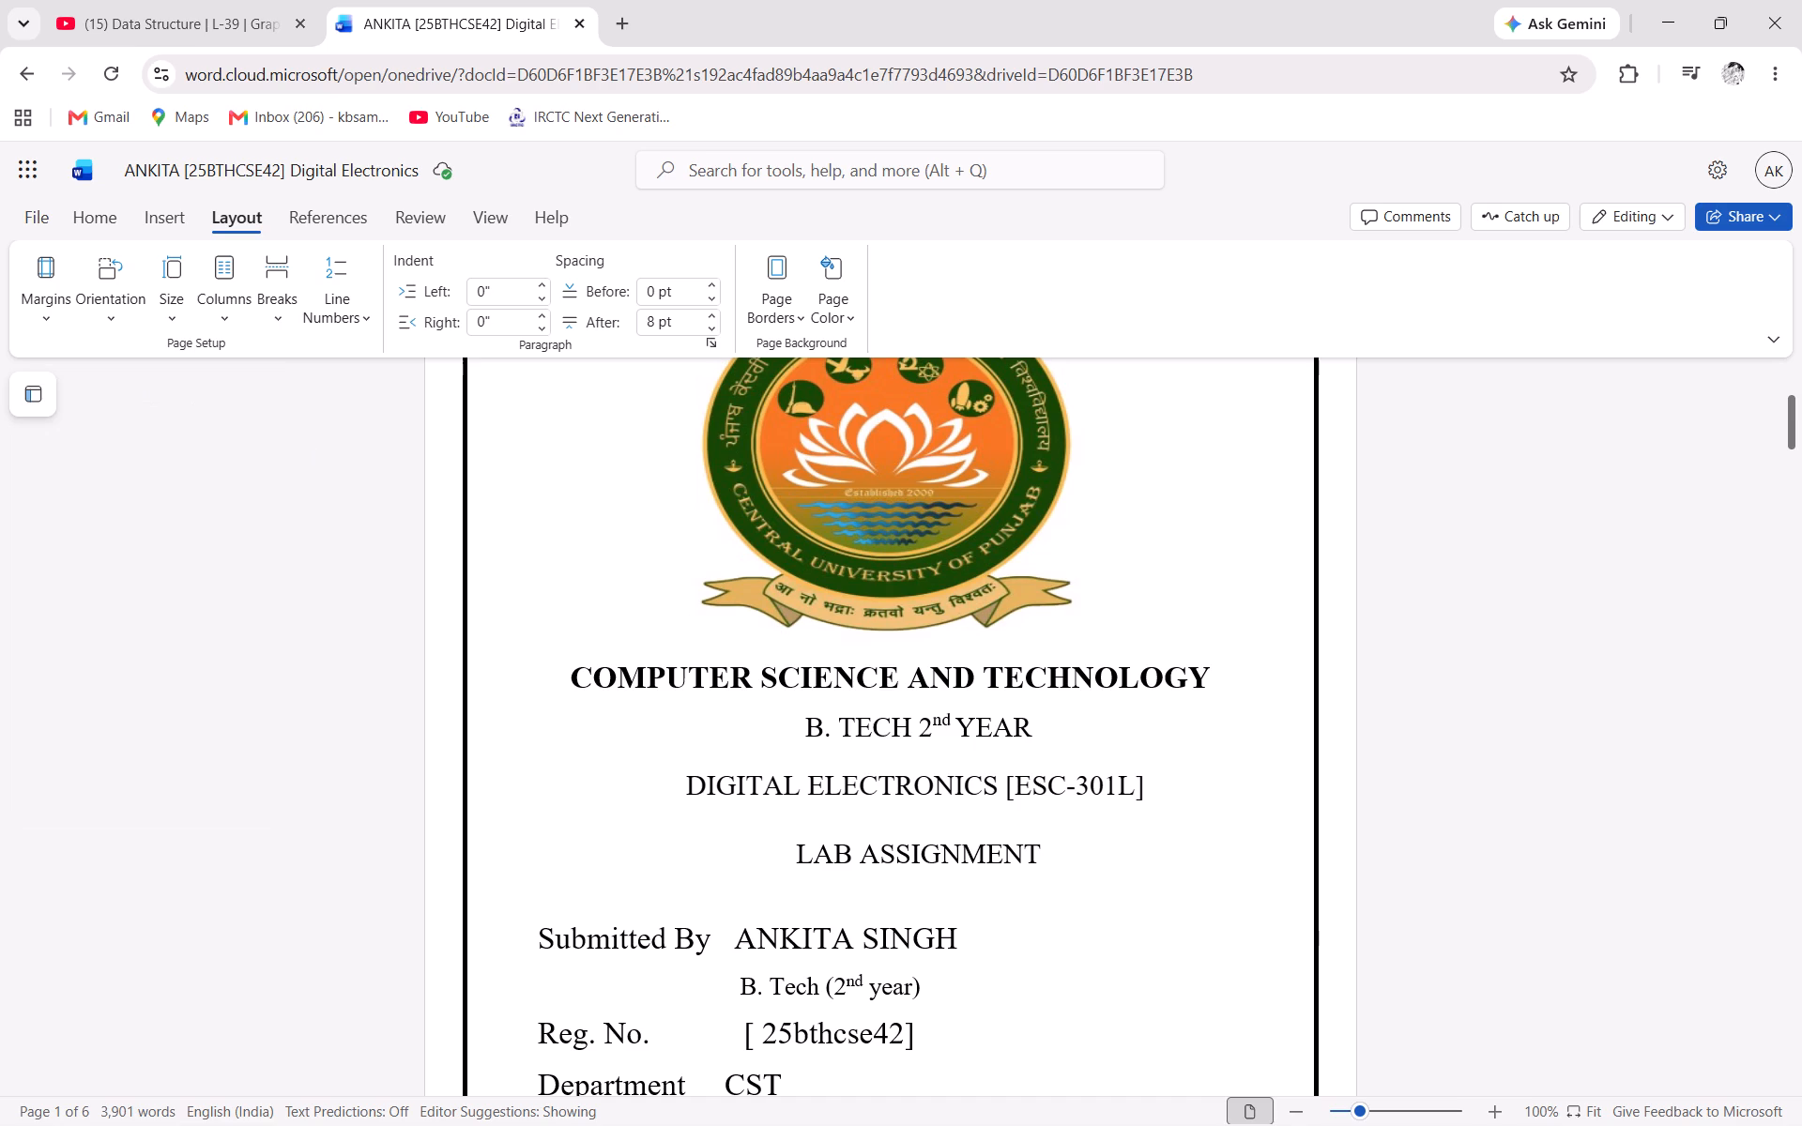
left_click(524, 597)
Replace the first name on the cover page's Submitted By line with the new student's name in lowercase.
scroll(752, 645, "up", 5)
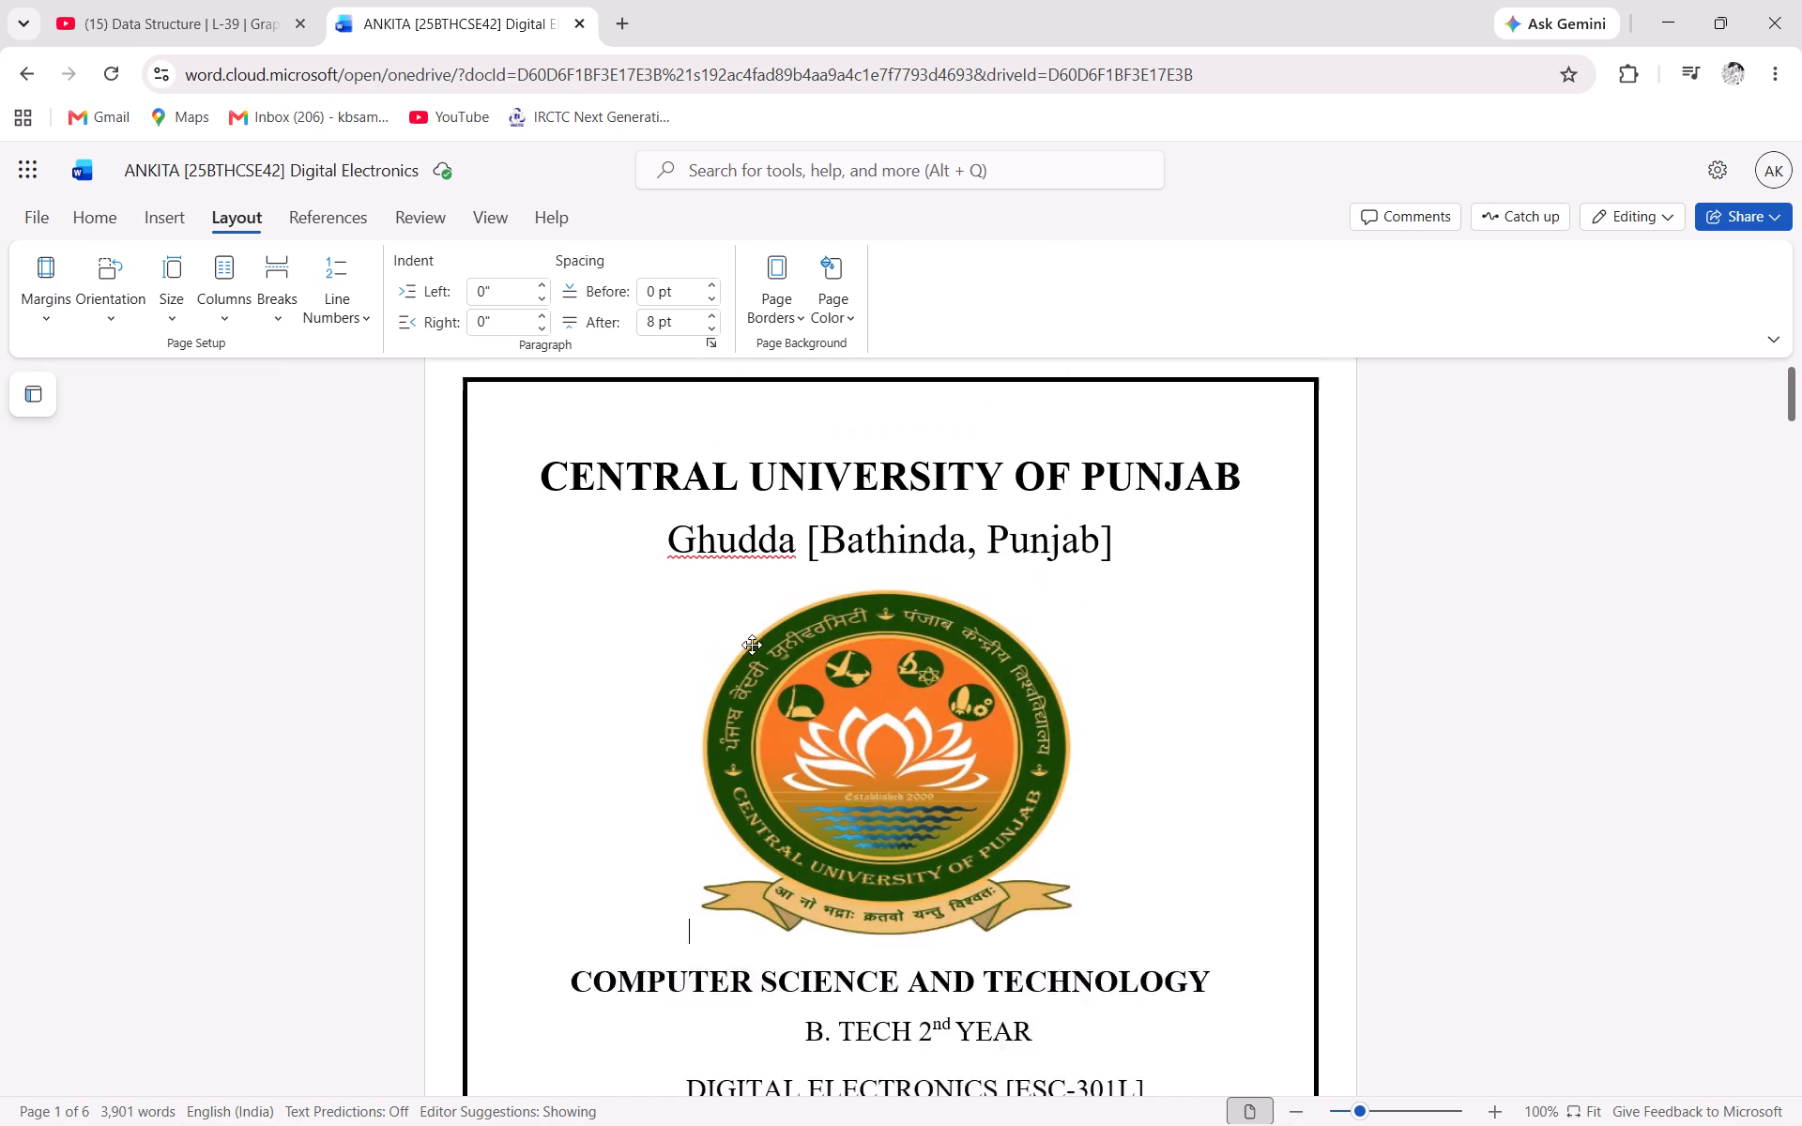
scroll(752, 645, "down", 4)
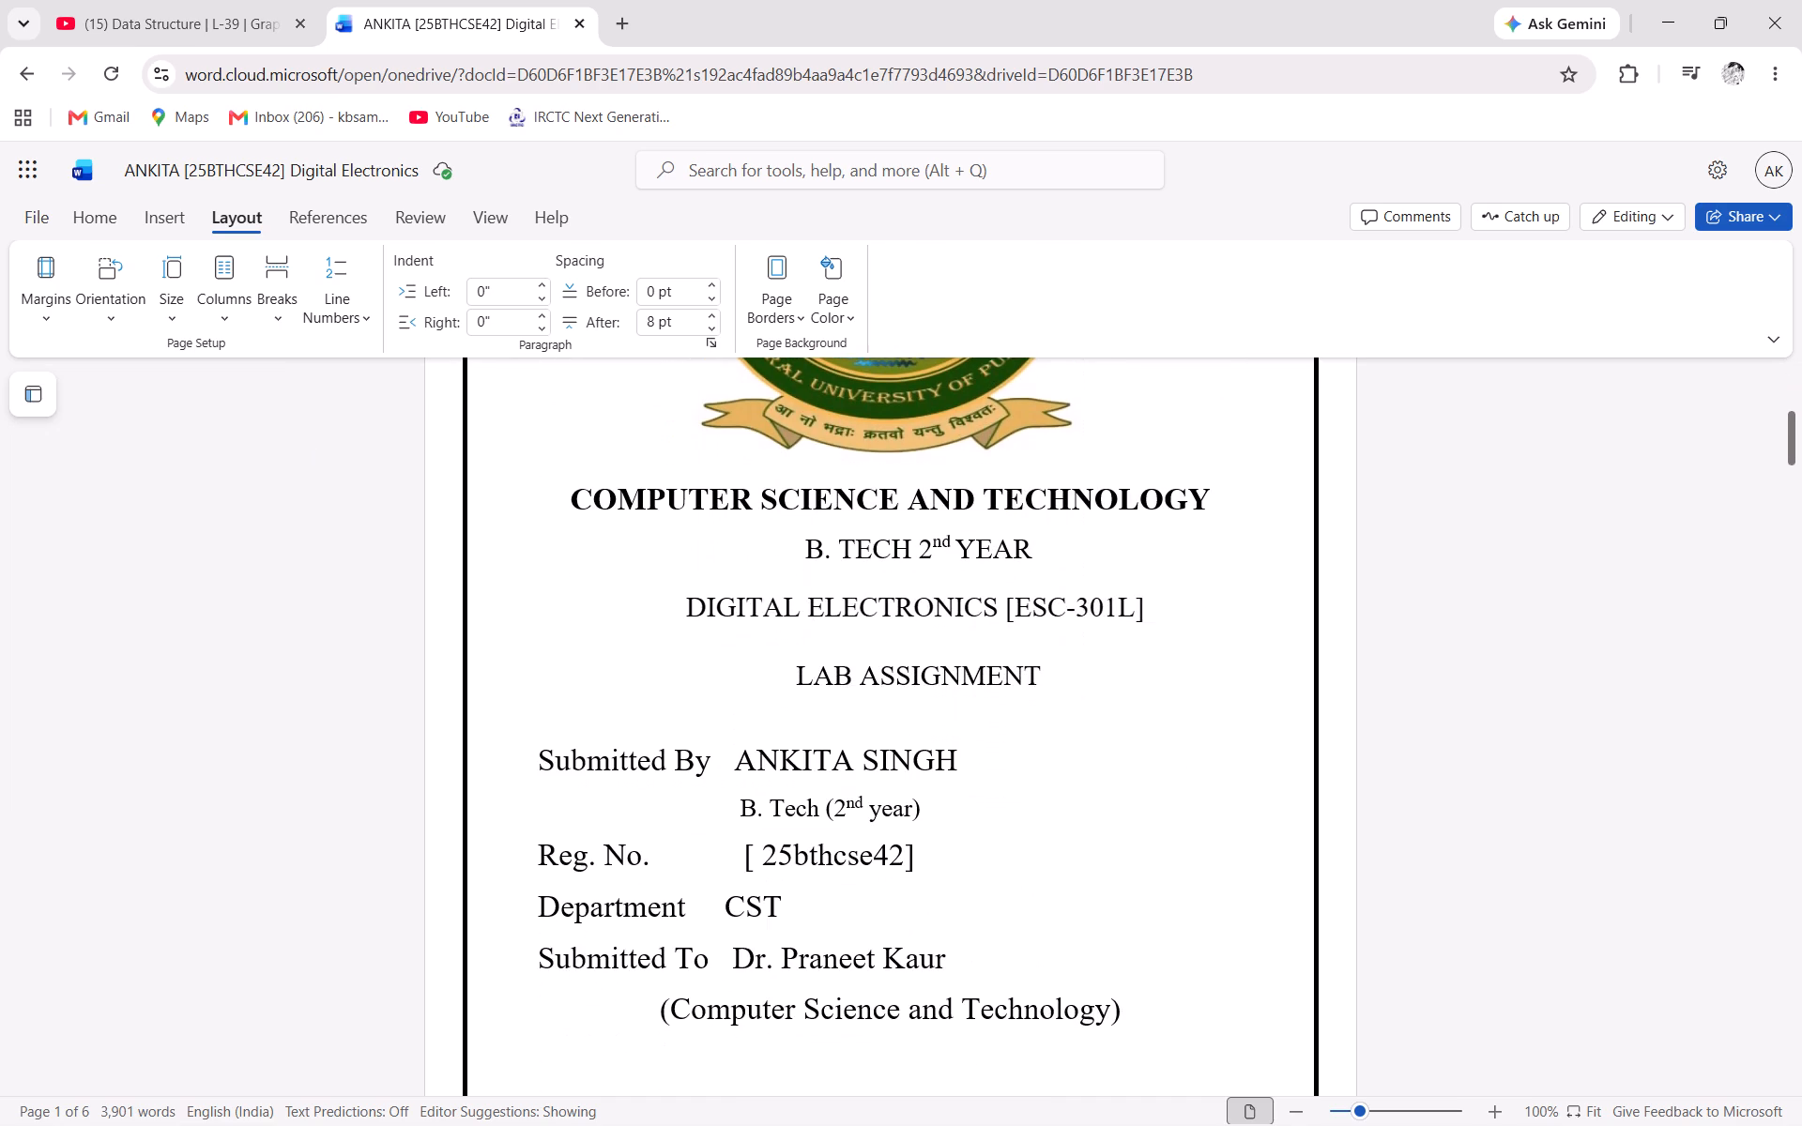
left_click(848, 753)
key("BackSpace")
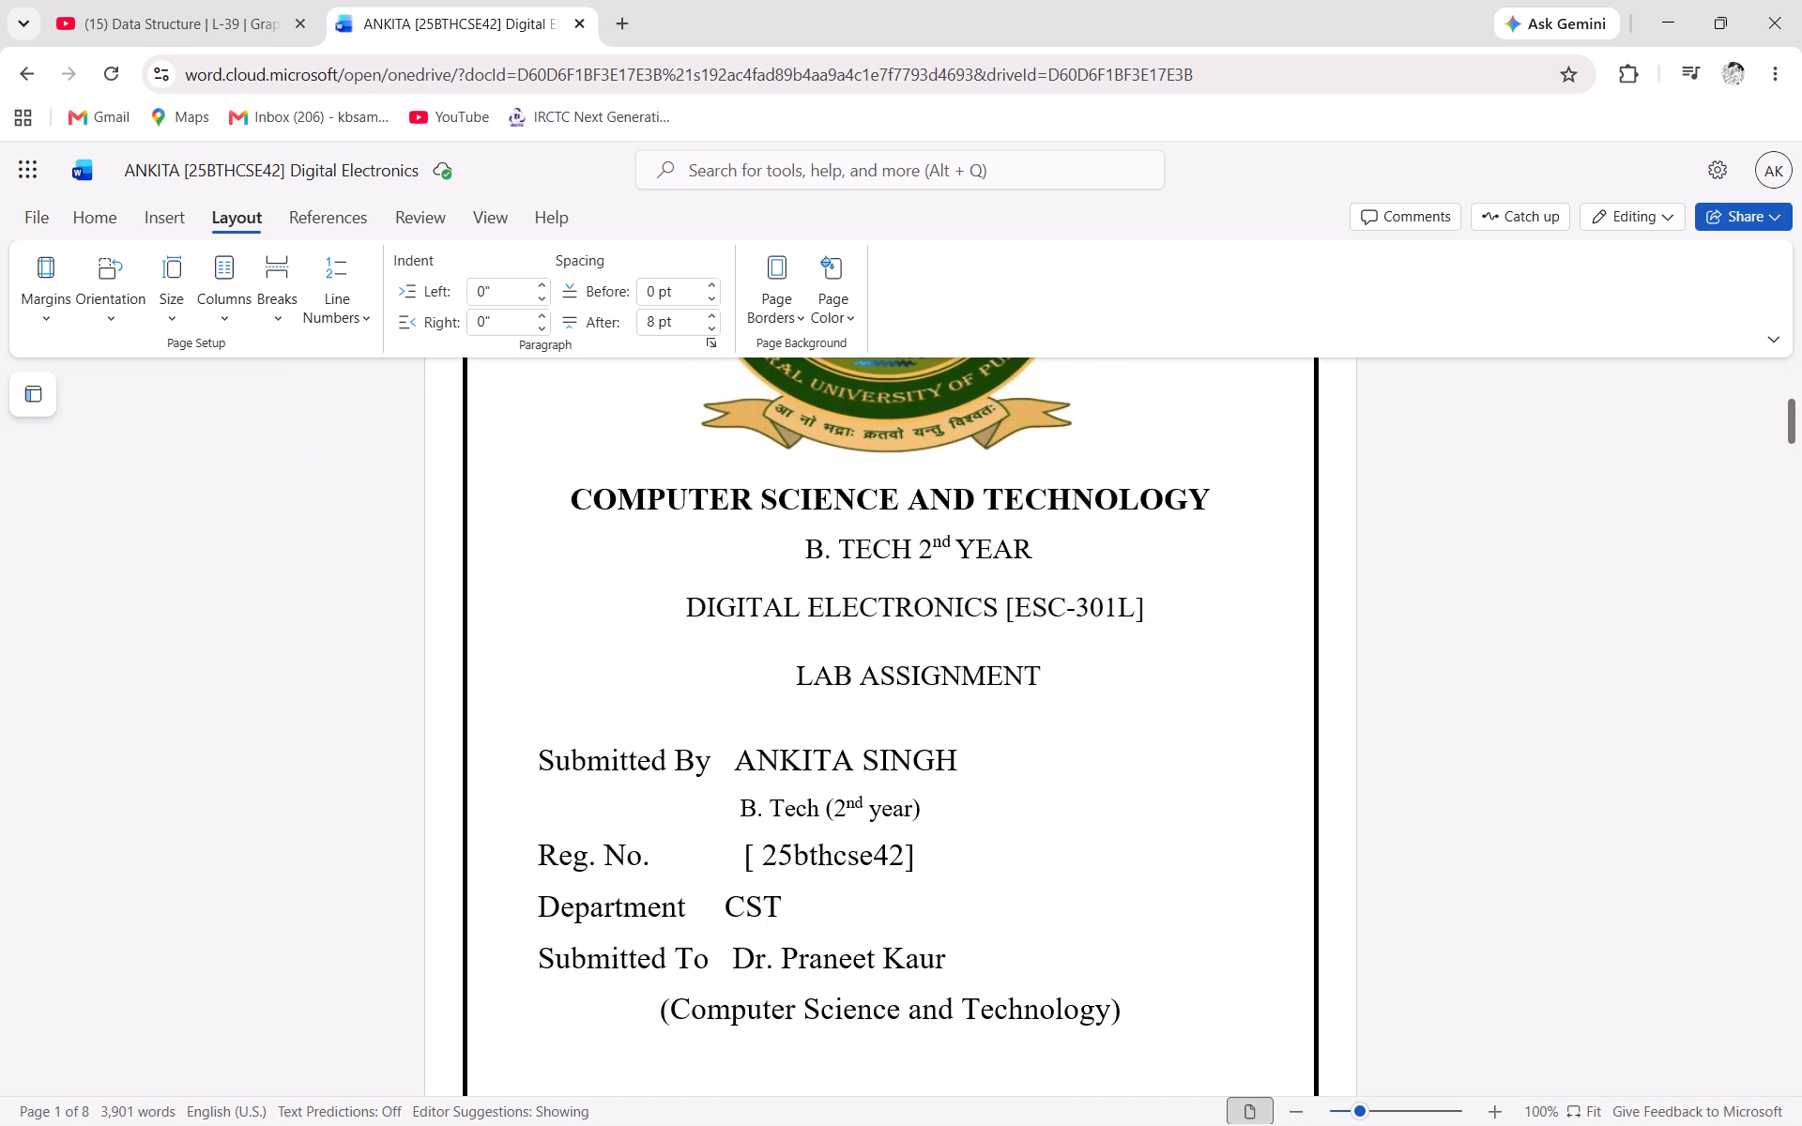
key("BackSpace")
key("BackSpace")
key("BackSpace")
key("BackSpace")
key("BackSpace")
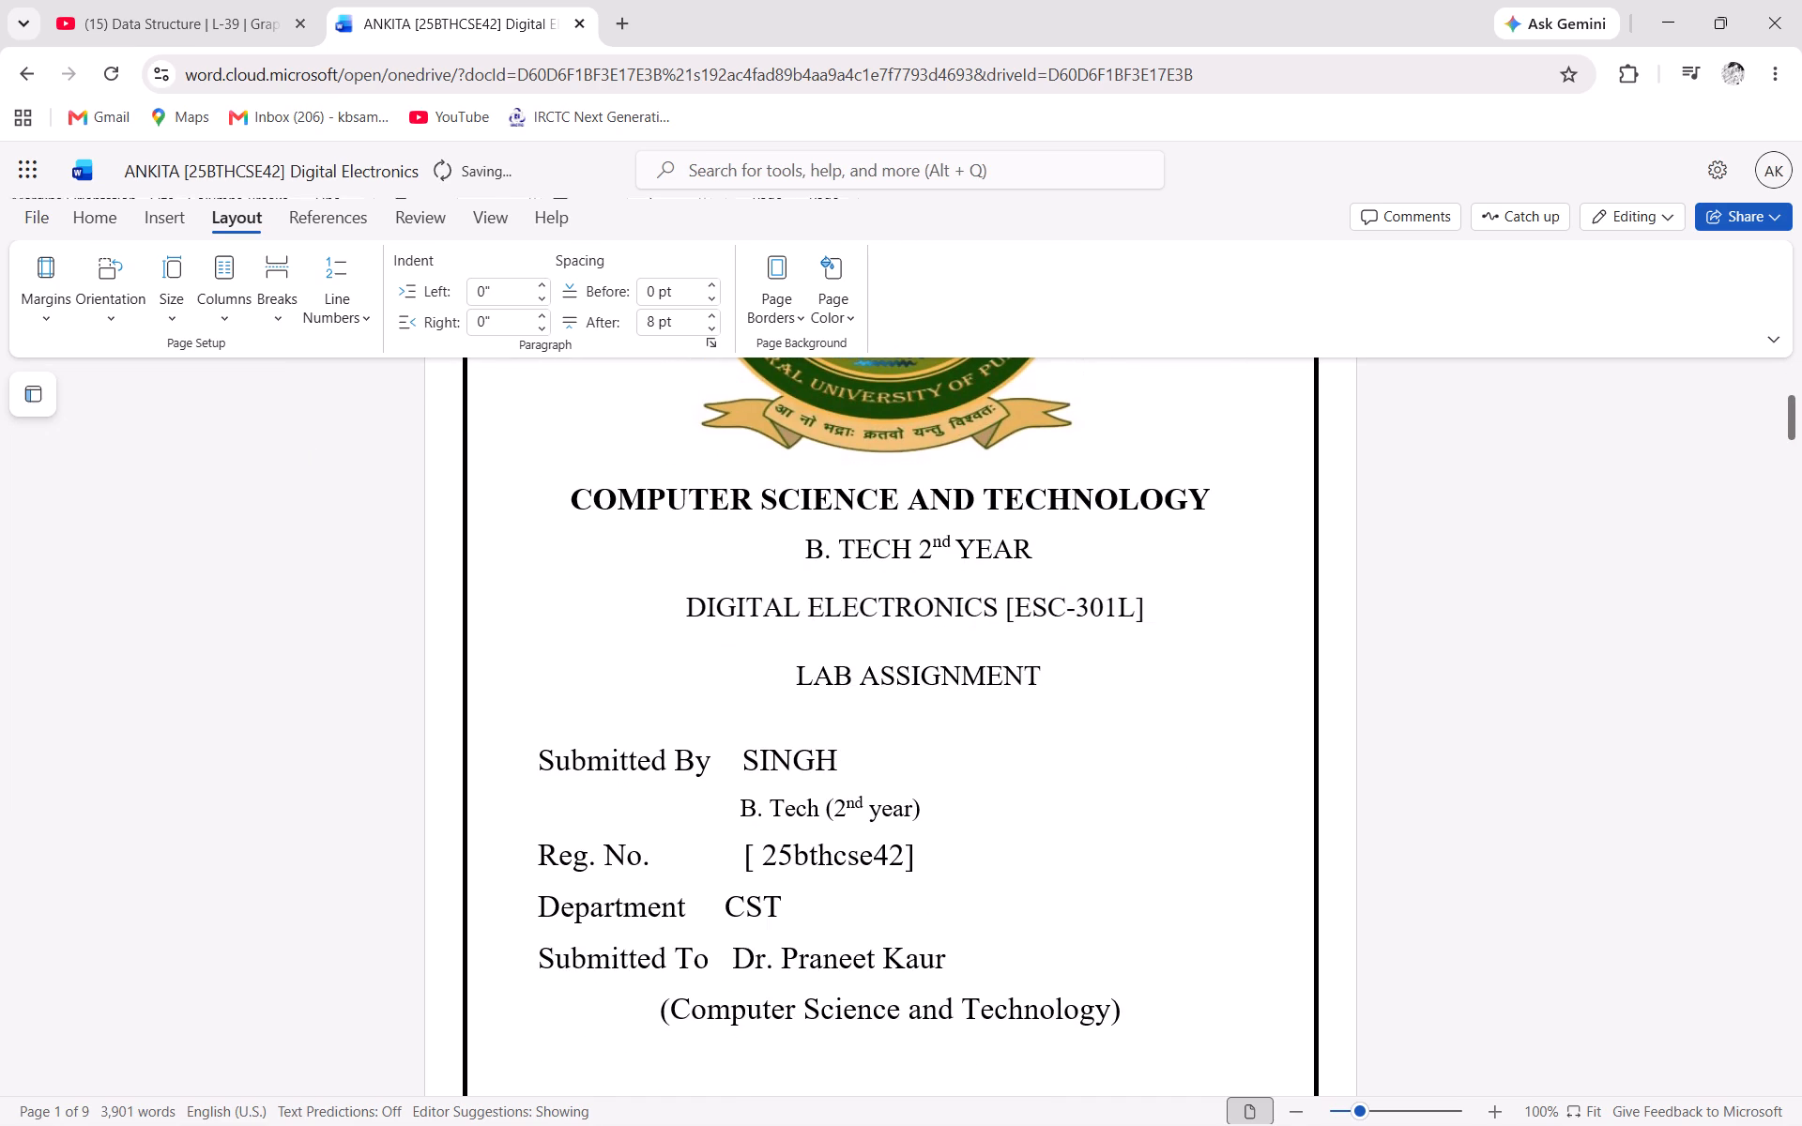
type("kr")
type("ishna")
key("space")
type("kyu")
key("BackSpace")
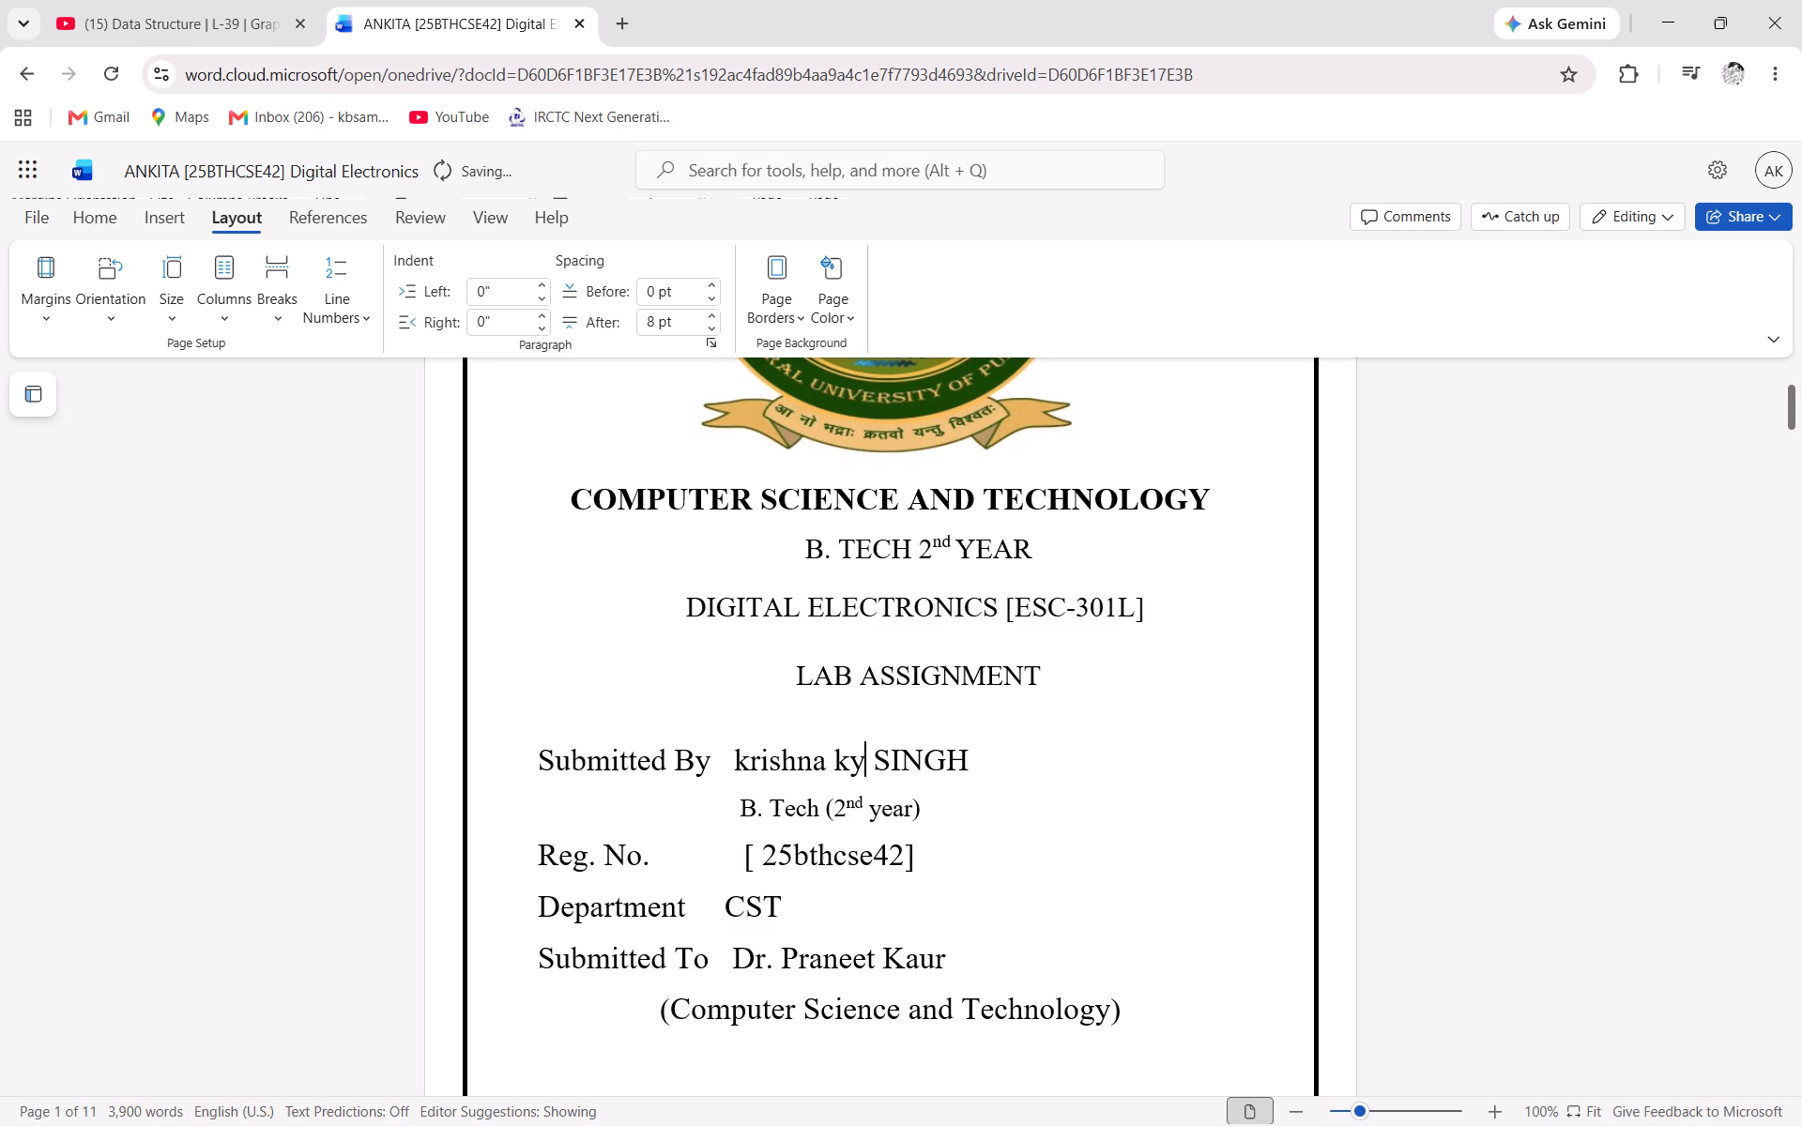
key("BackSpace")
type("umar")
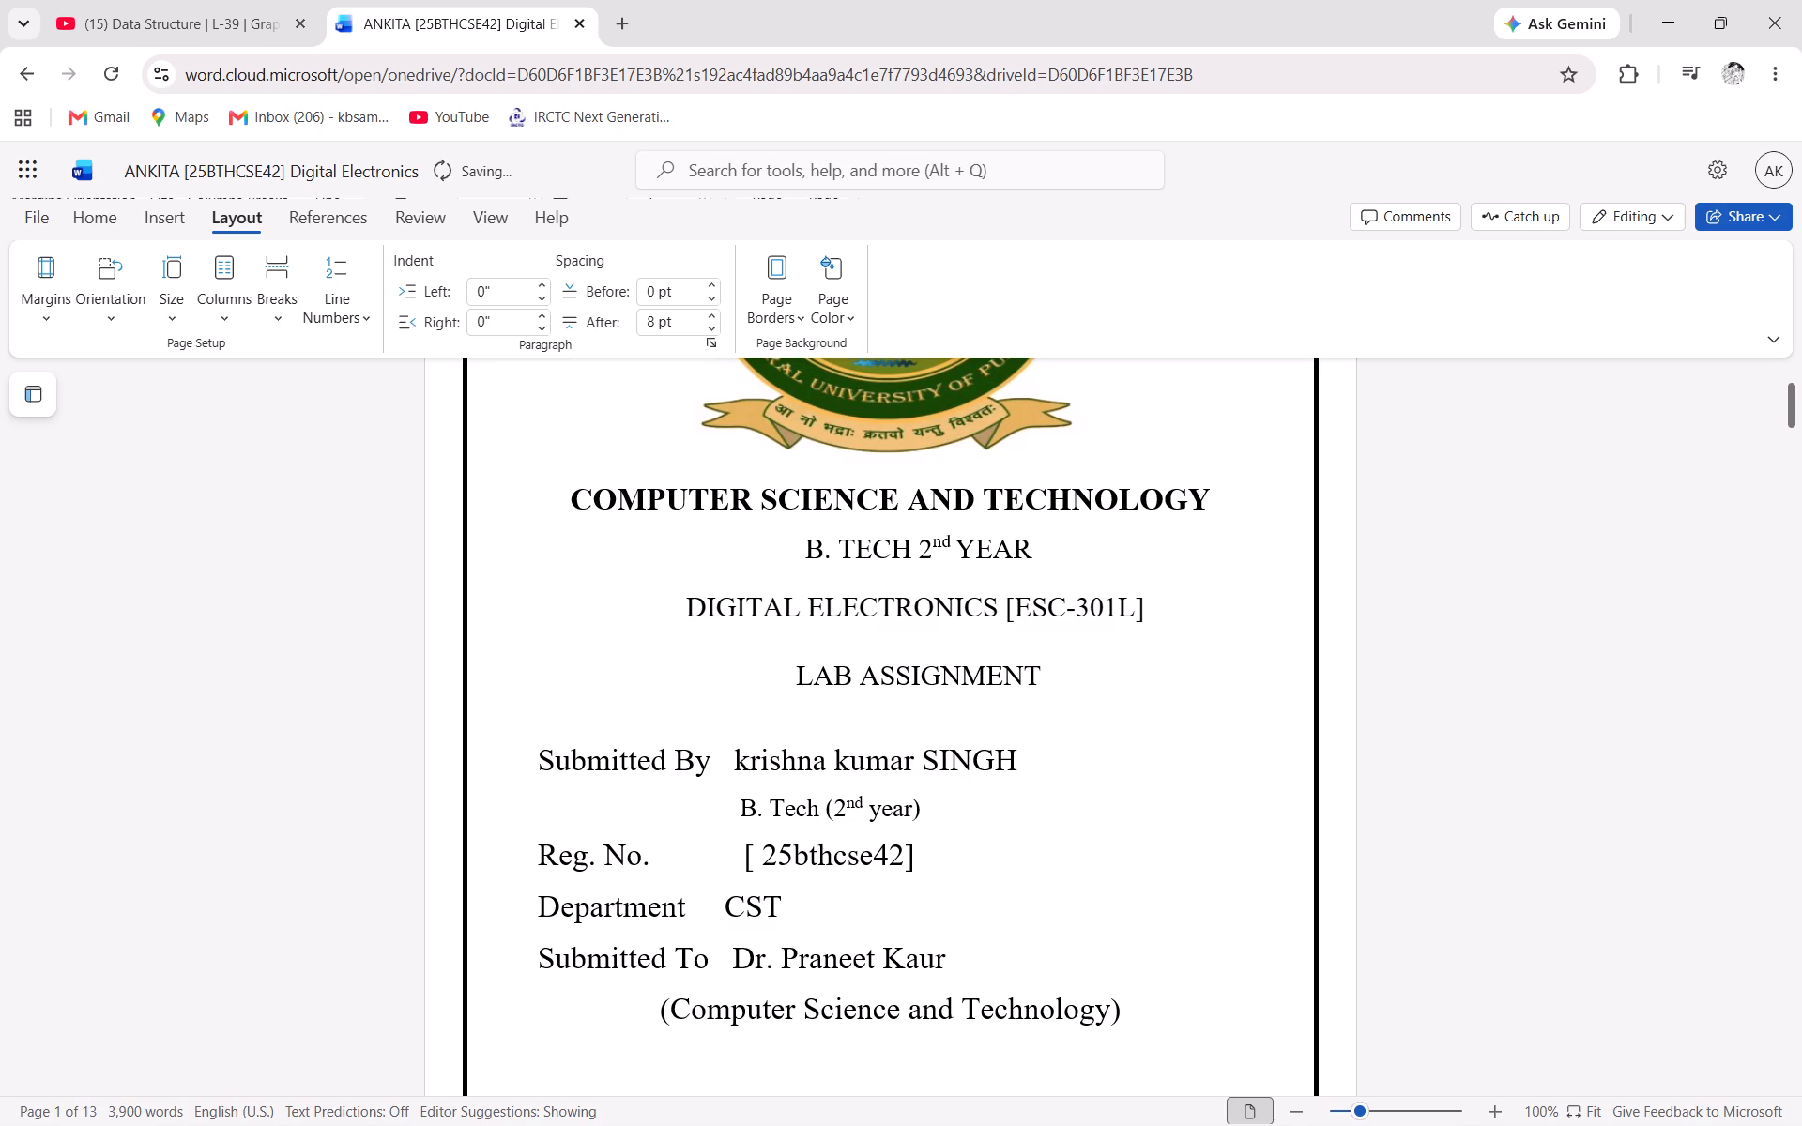
Delete the previous student's surname from the end of the Submitted By line.
left_click_drag(1039, 772, 953, 753)
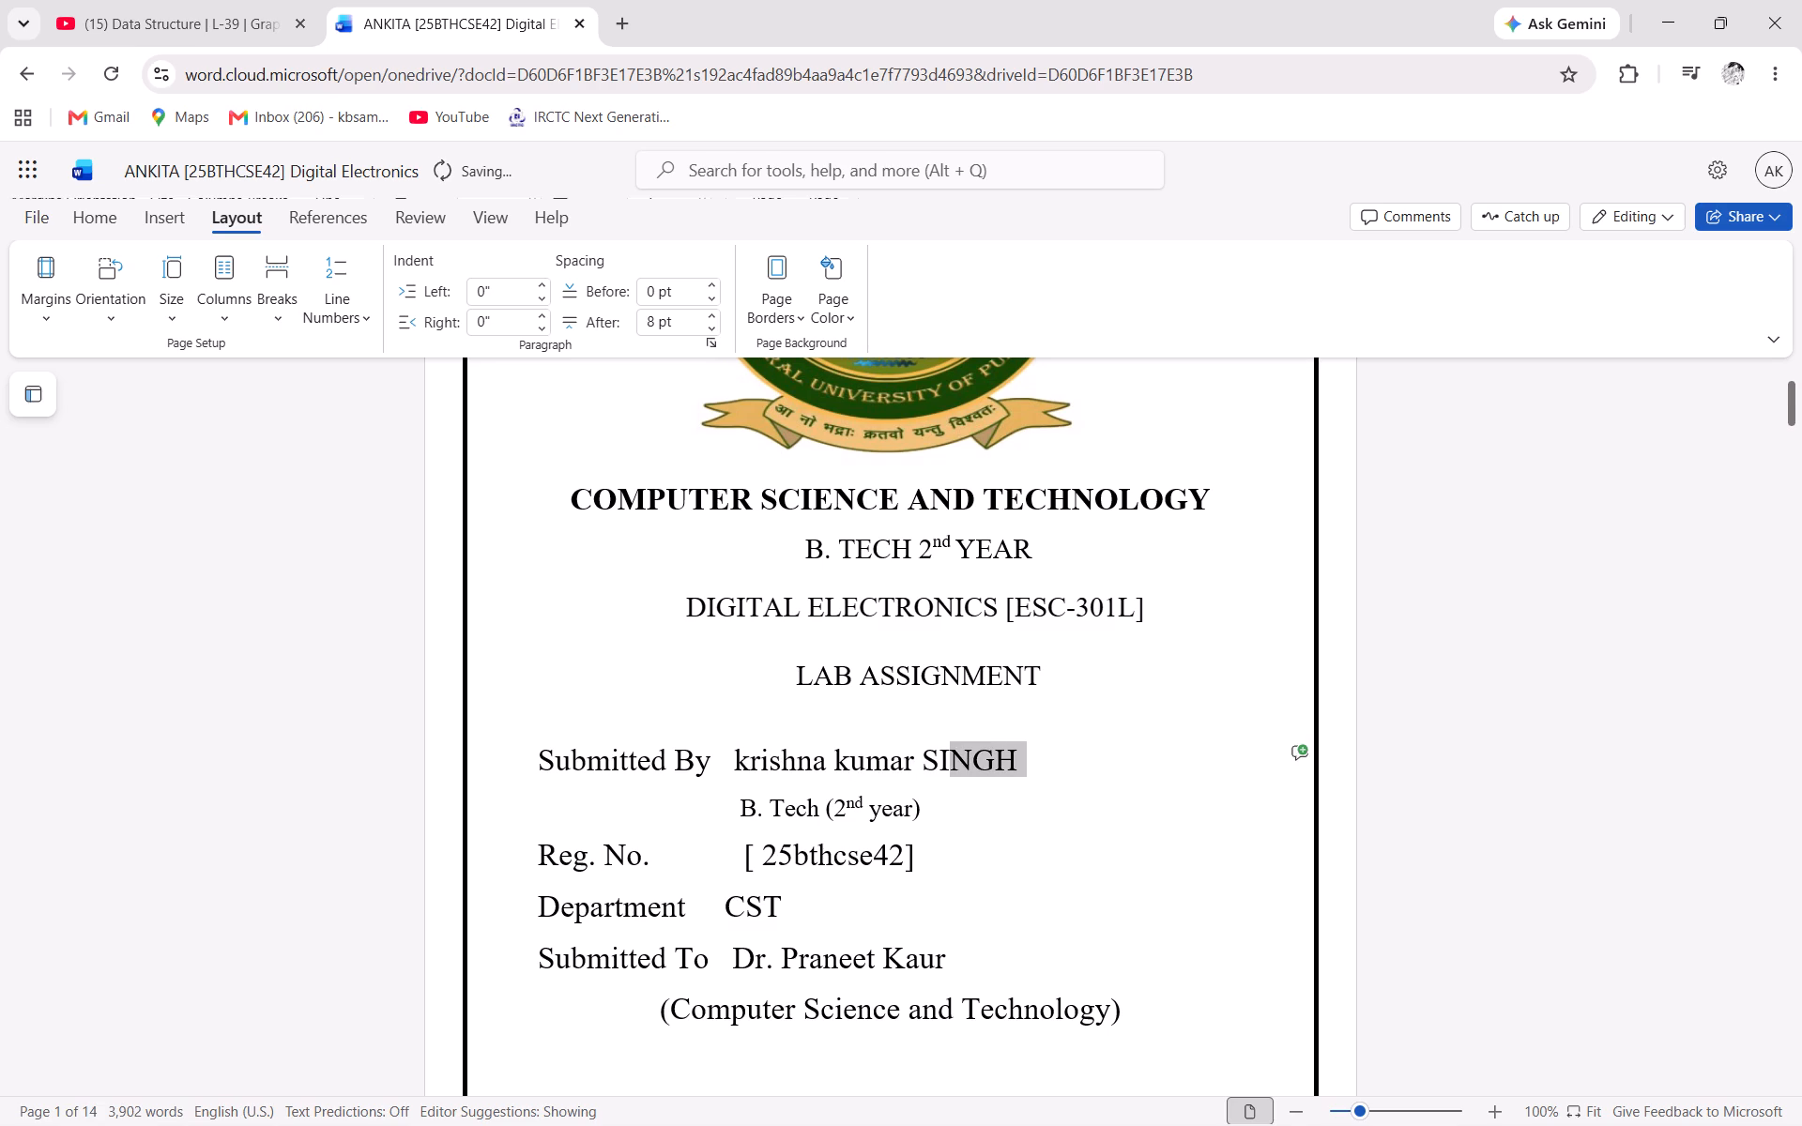
left_click_drag(953, 753, 925, 759)
key("BackSpace")
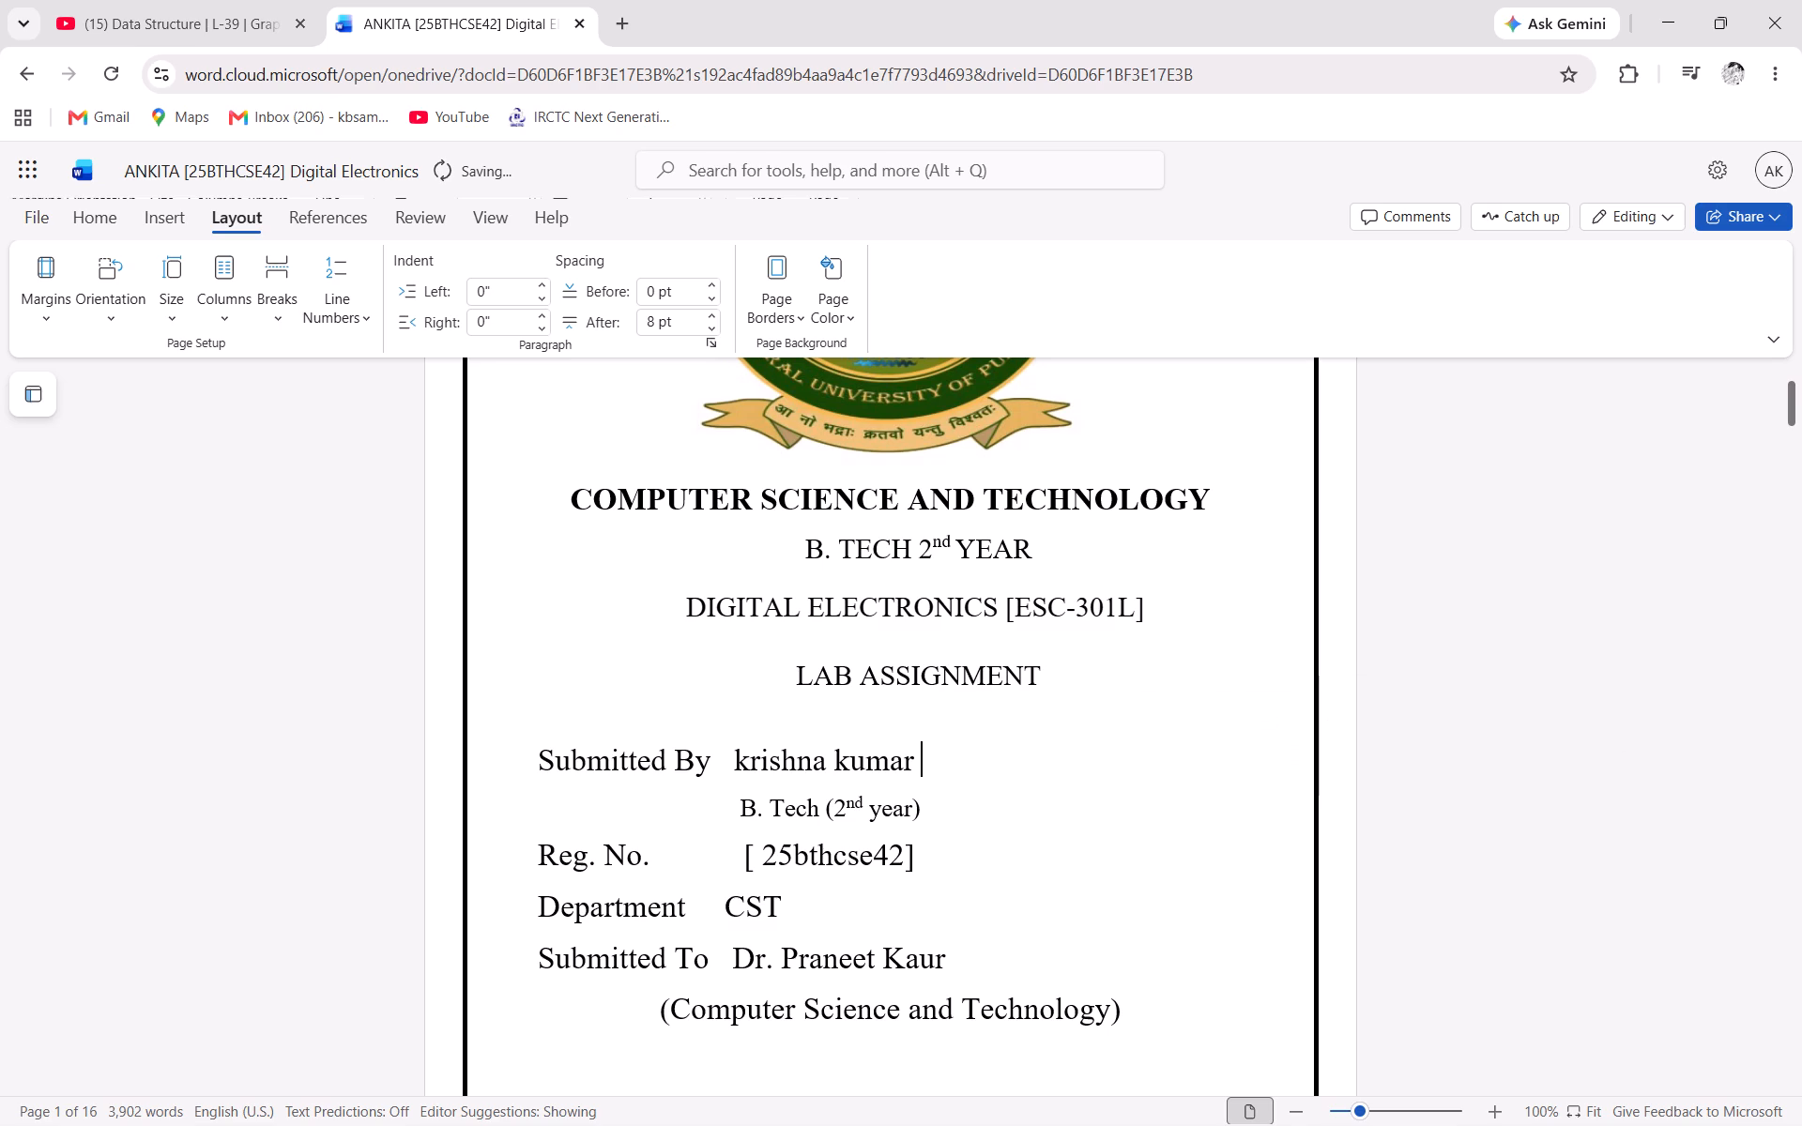
Move the text "B. Tech (2nd year)" from its own line to directly after the name on the Submitted By line.
left_click(733, 808)
key("BackSpace")
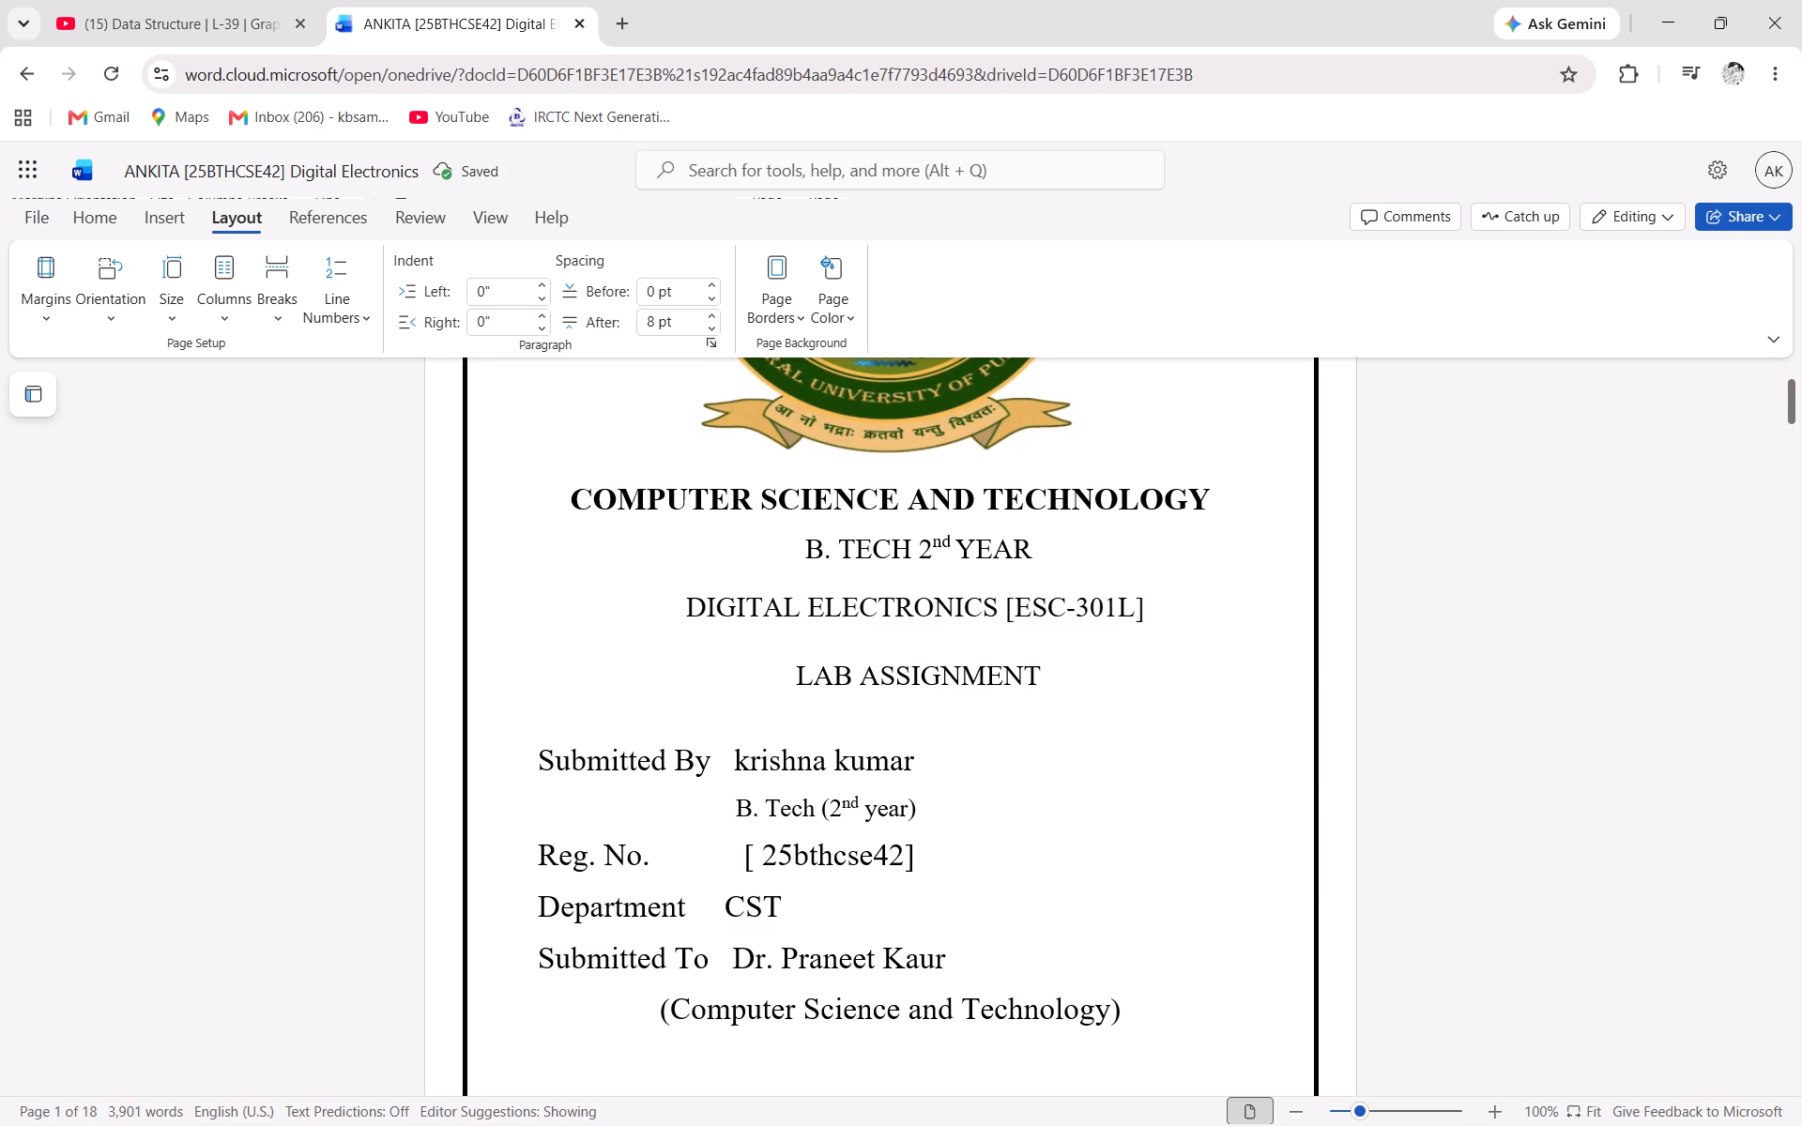
left_click_drag(936, 805, 733, 804)
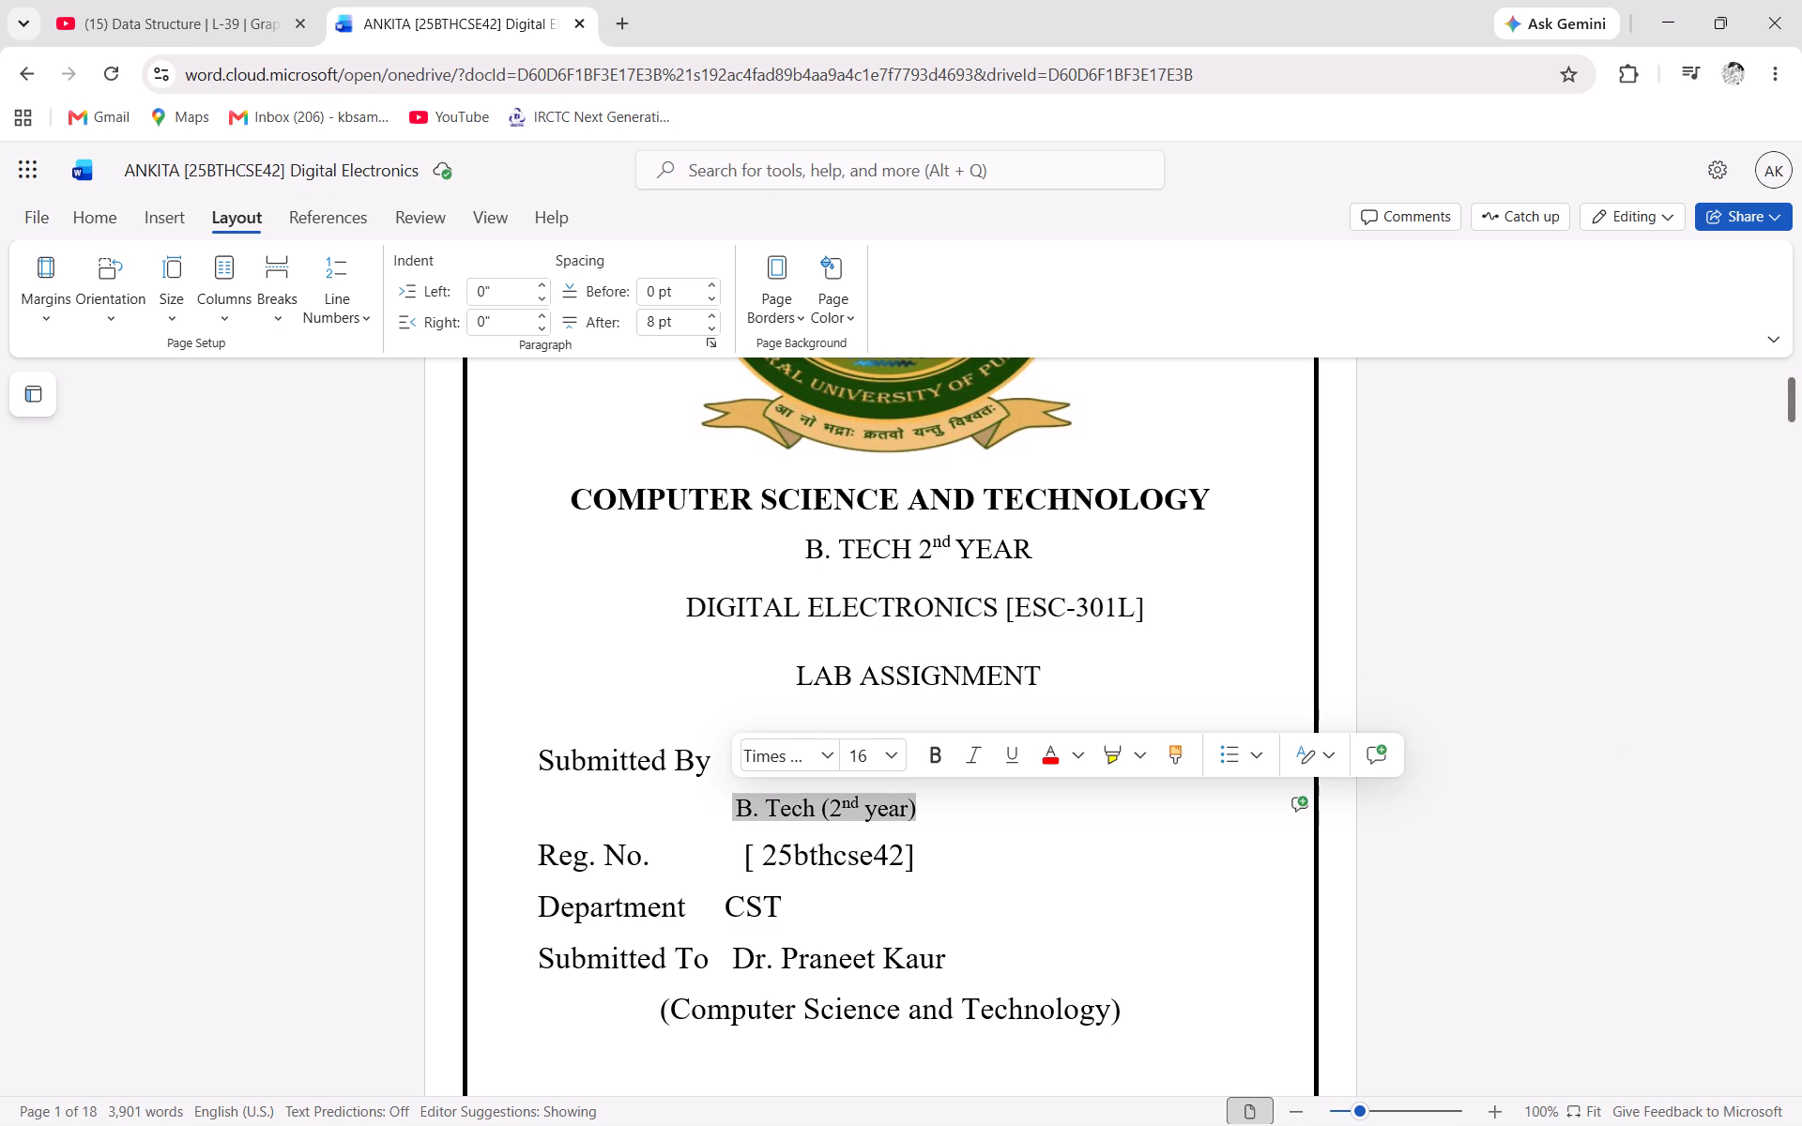
key("ctrl+x")
left_click(939, 764)
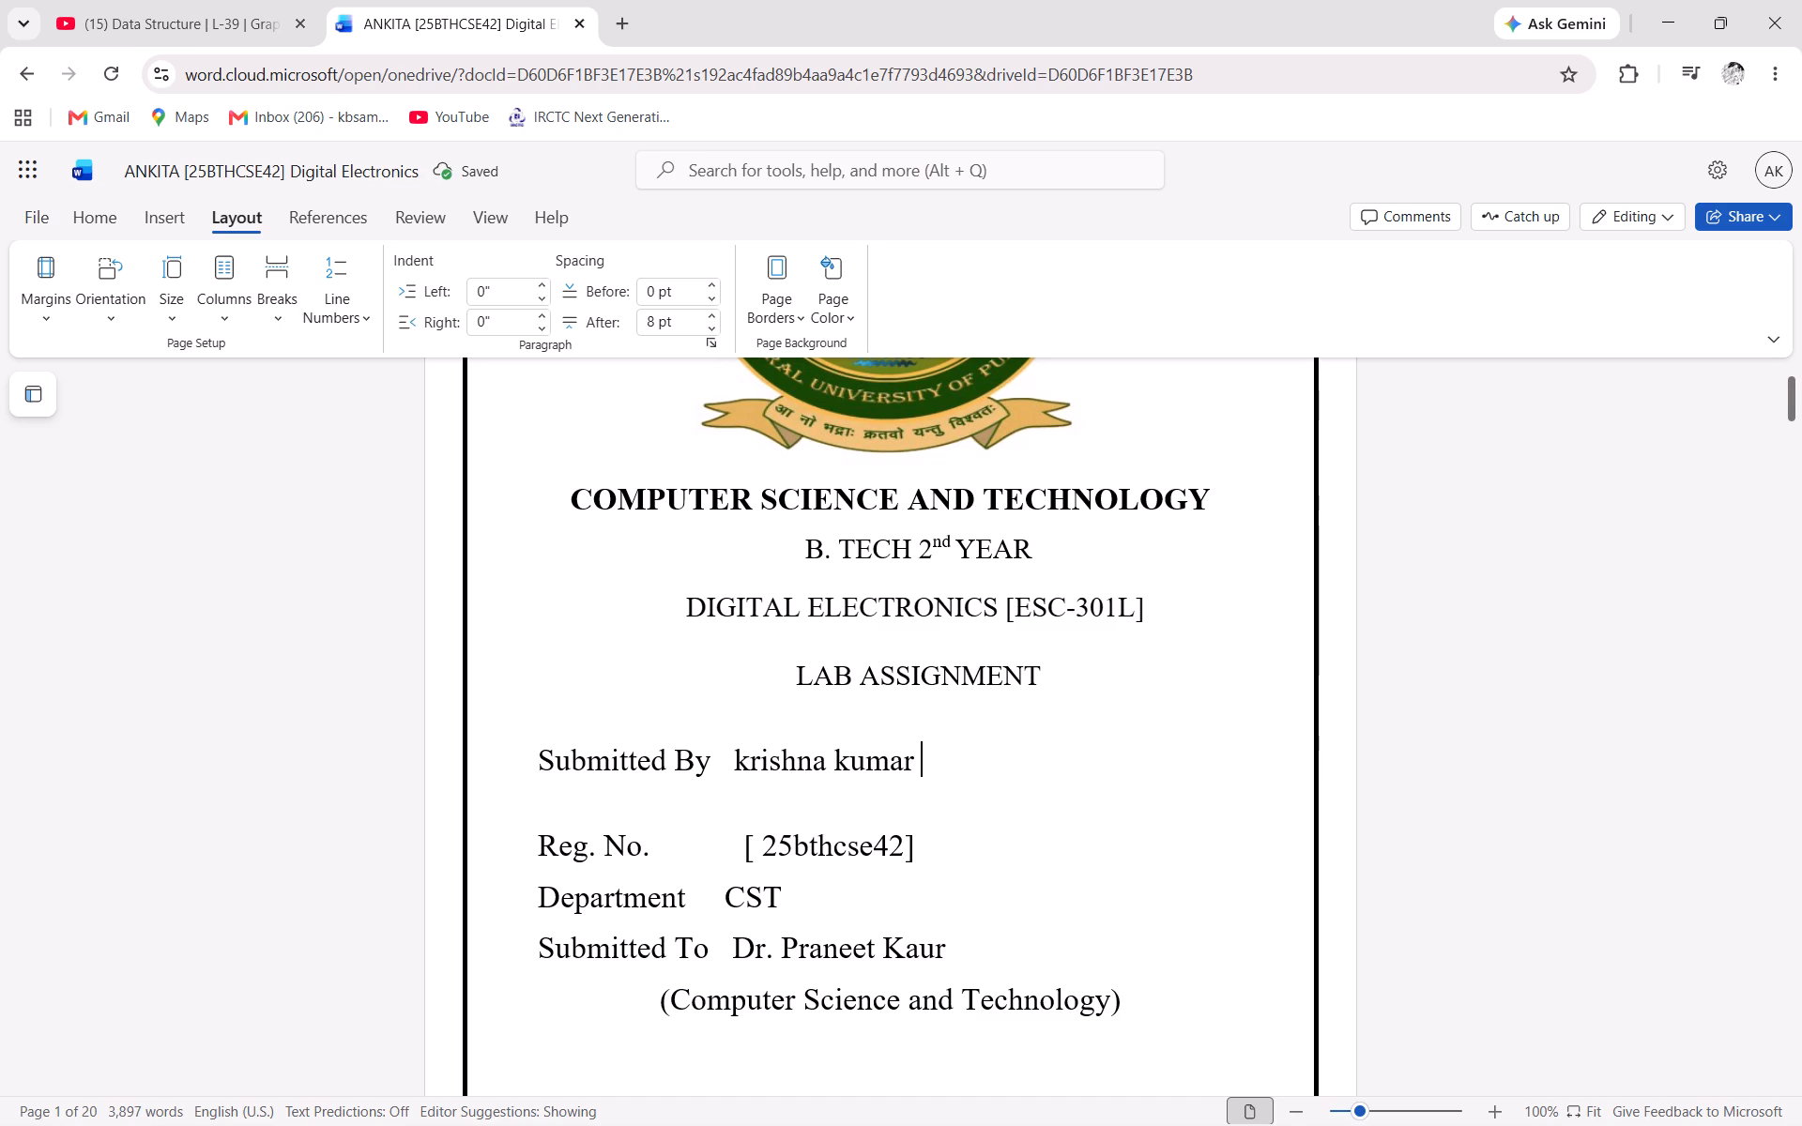
key("ctrl+v")
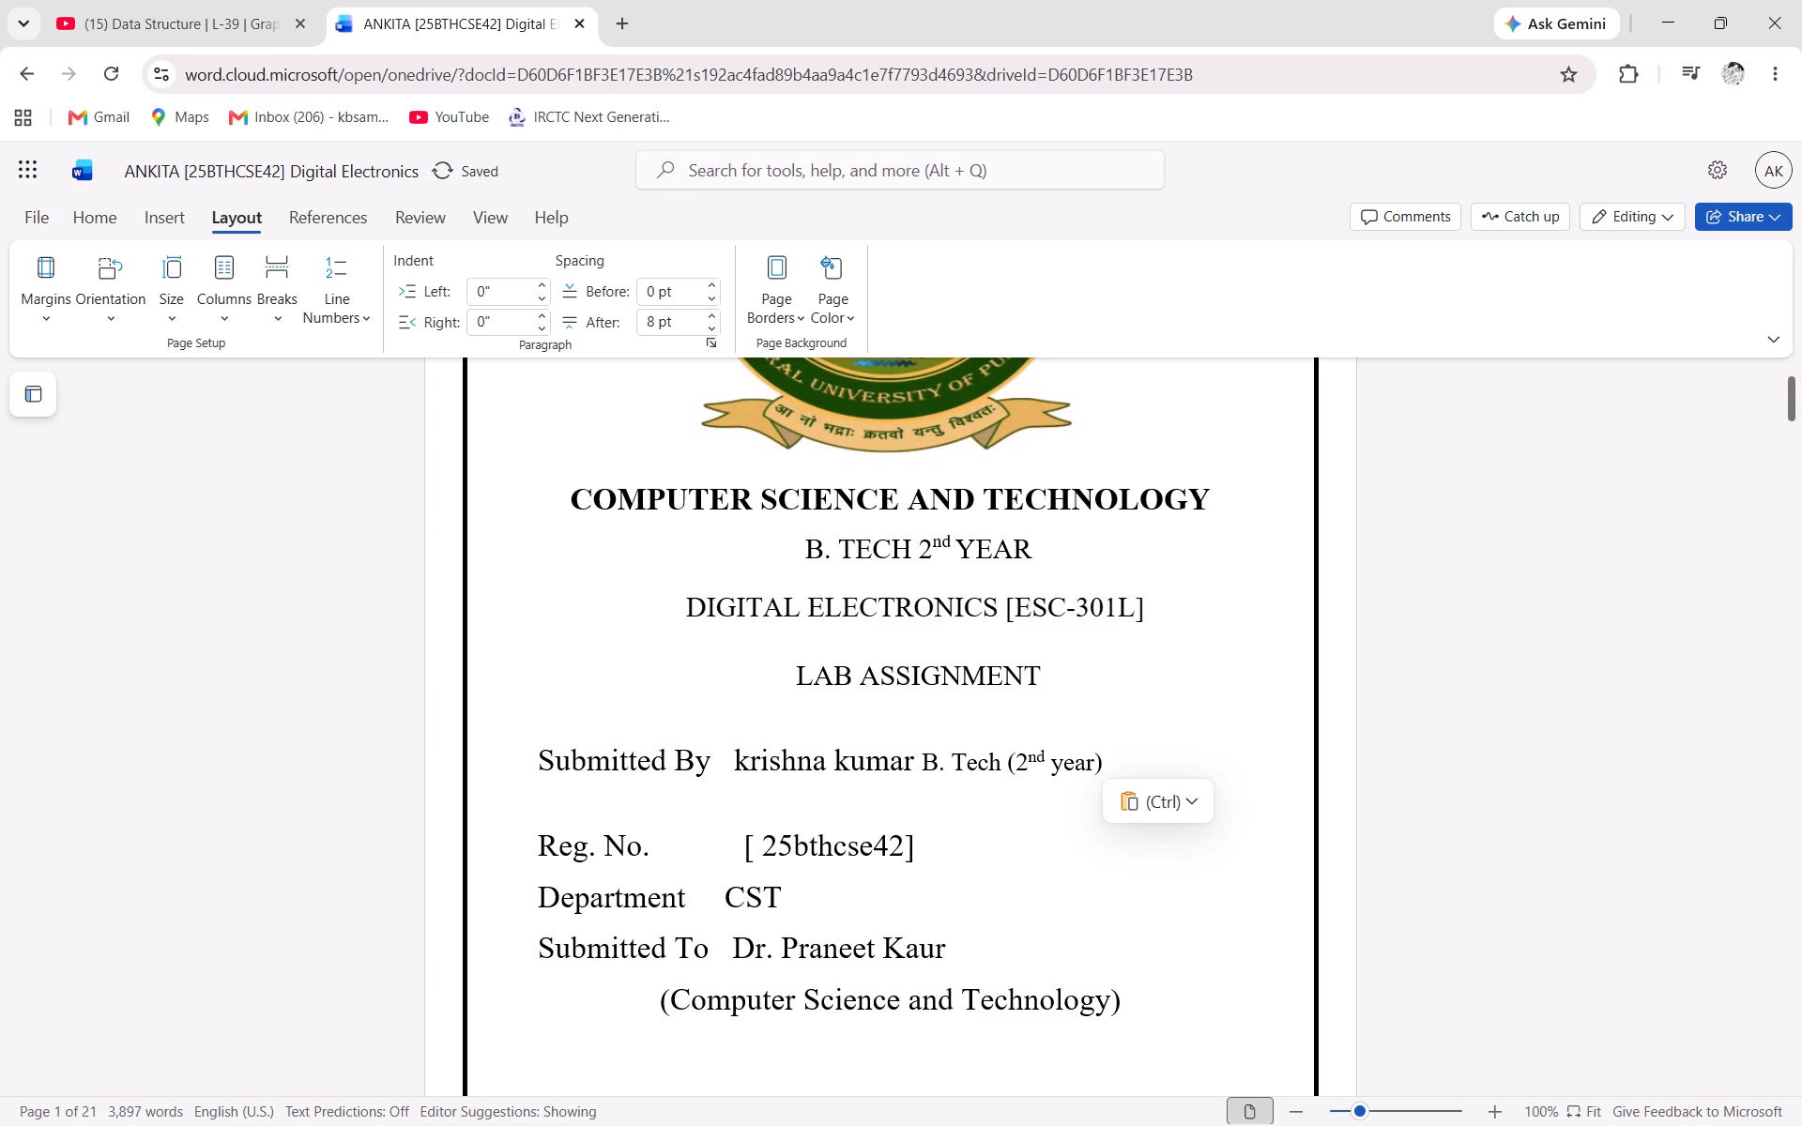
Enclose "B. Tech (2nd year)" on the Submitted By line in square brackets.
left_click(919, 762)
key("Right")
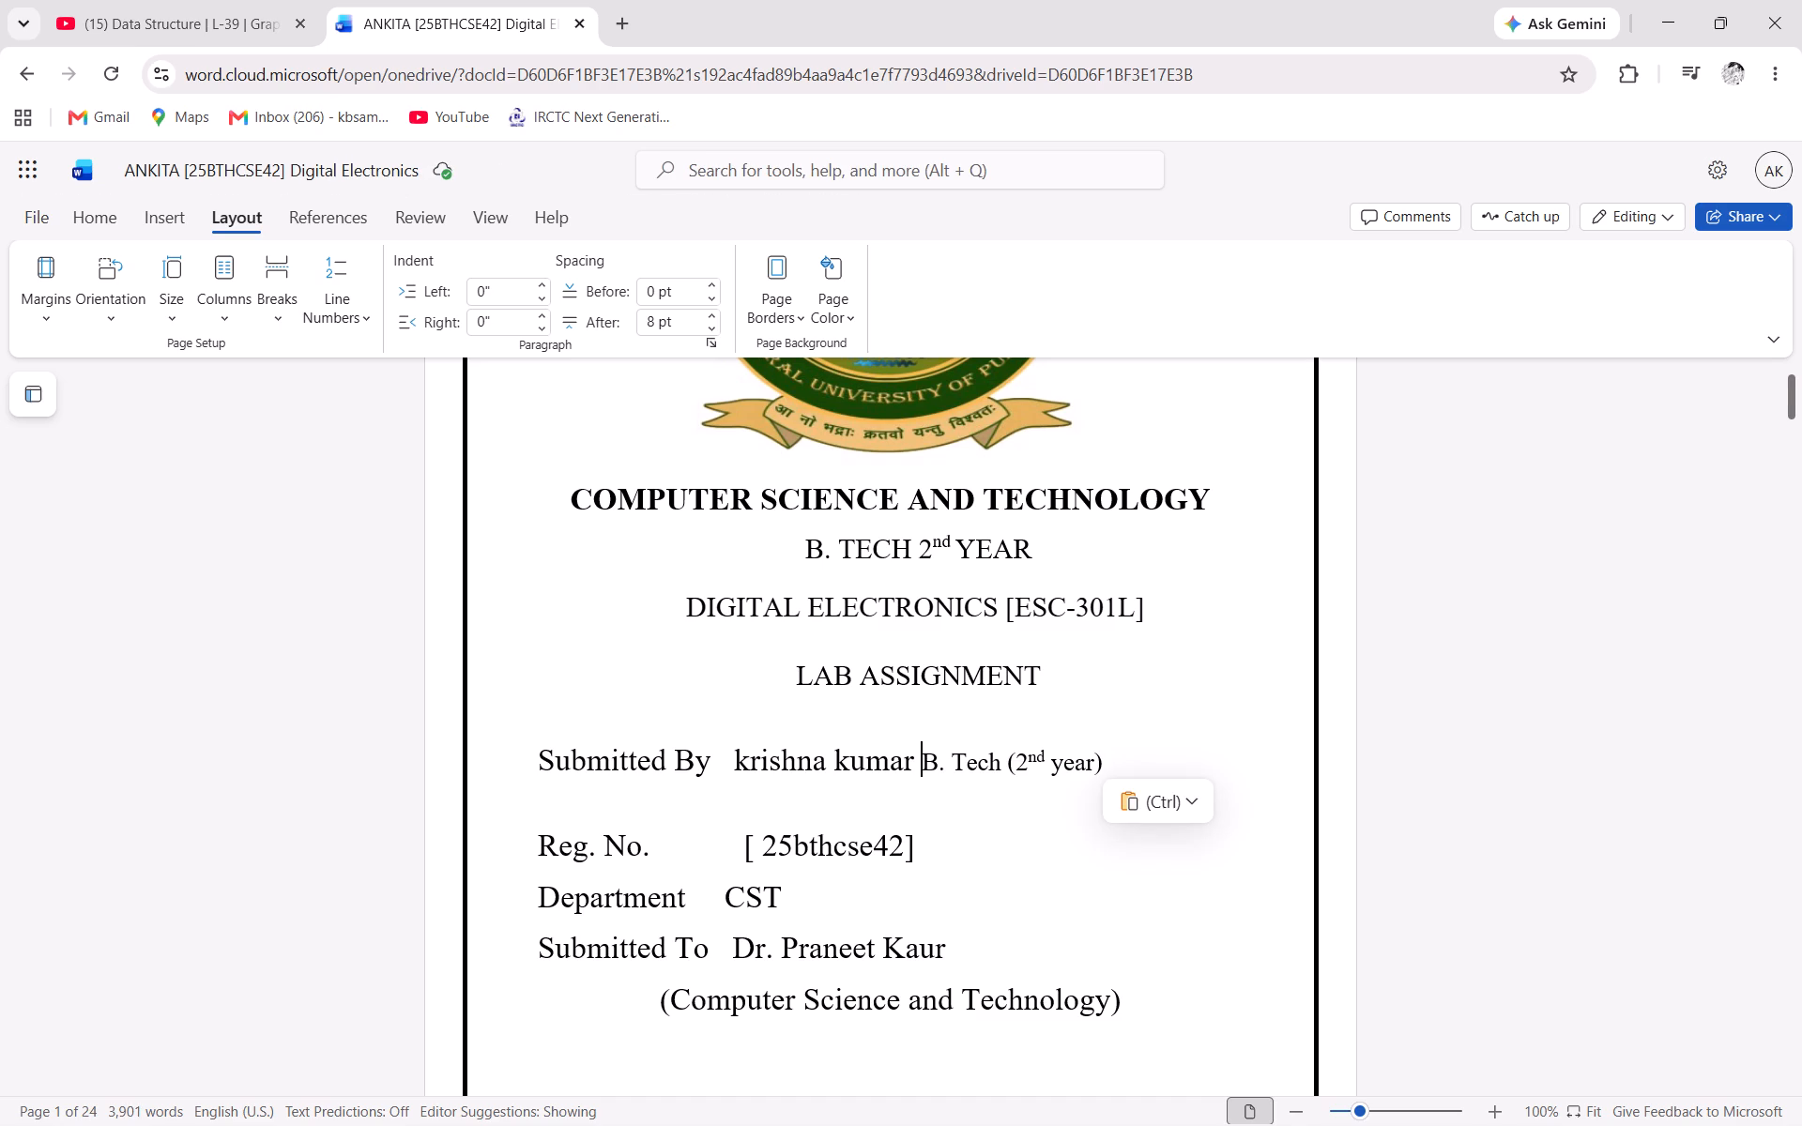
key("bracketleft")
key("Right")
key("Right")
key("Right")
key("Right")
key("Right")
key("Right")
key("Right")
key("Right")
key("Right")
key("Right")
key("Right")
key("Right")
key("Right")
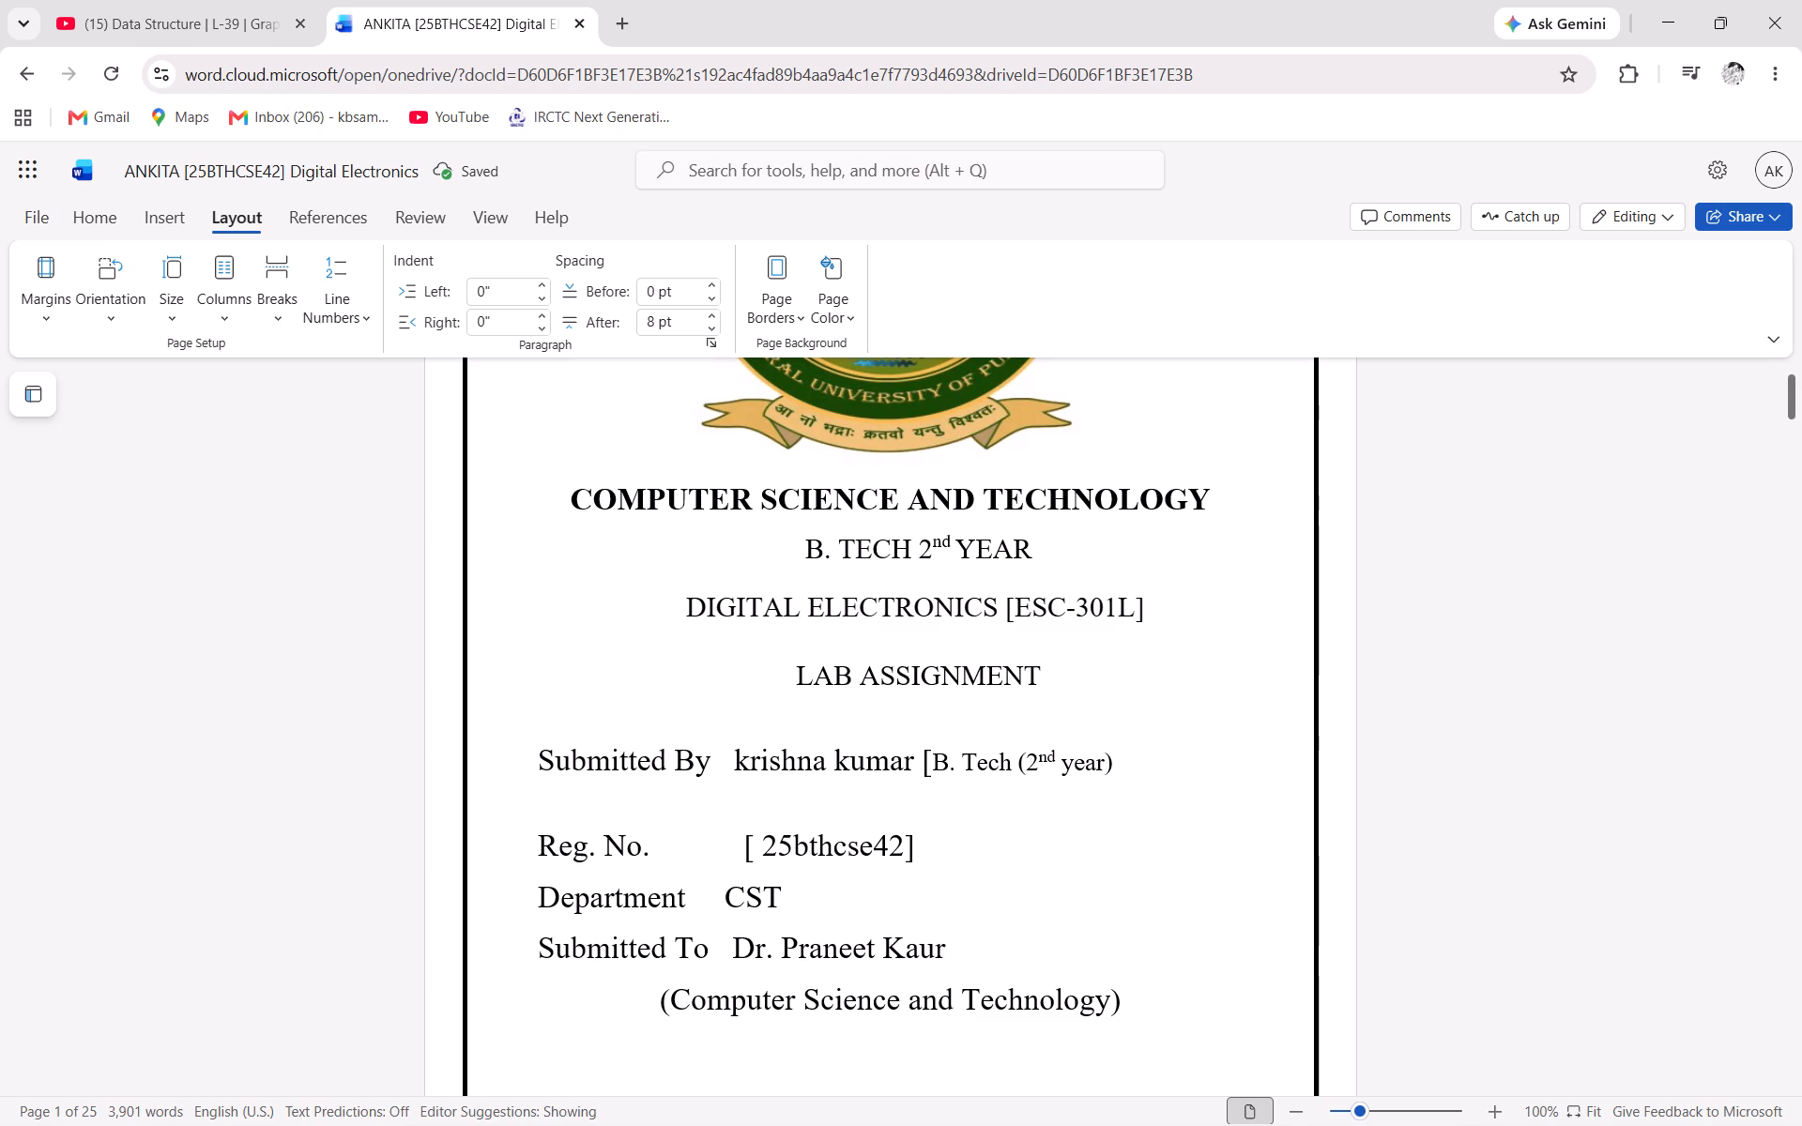
key("Right")
key("Right")
key("Right")
key("Right")
key("Right")
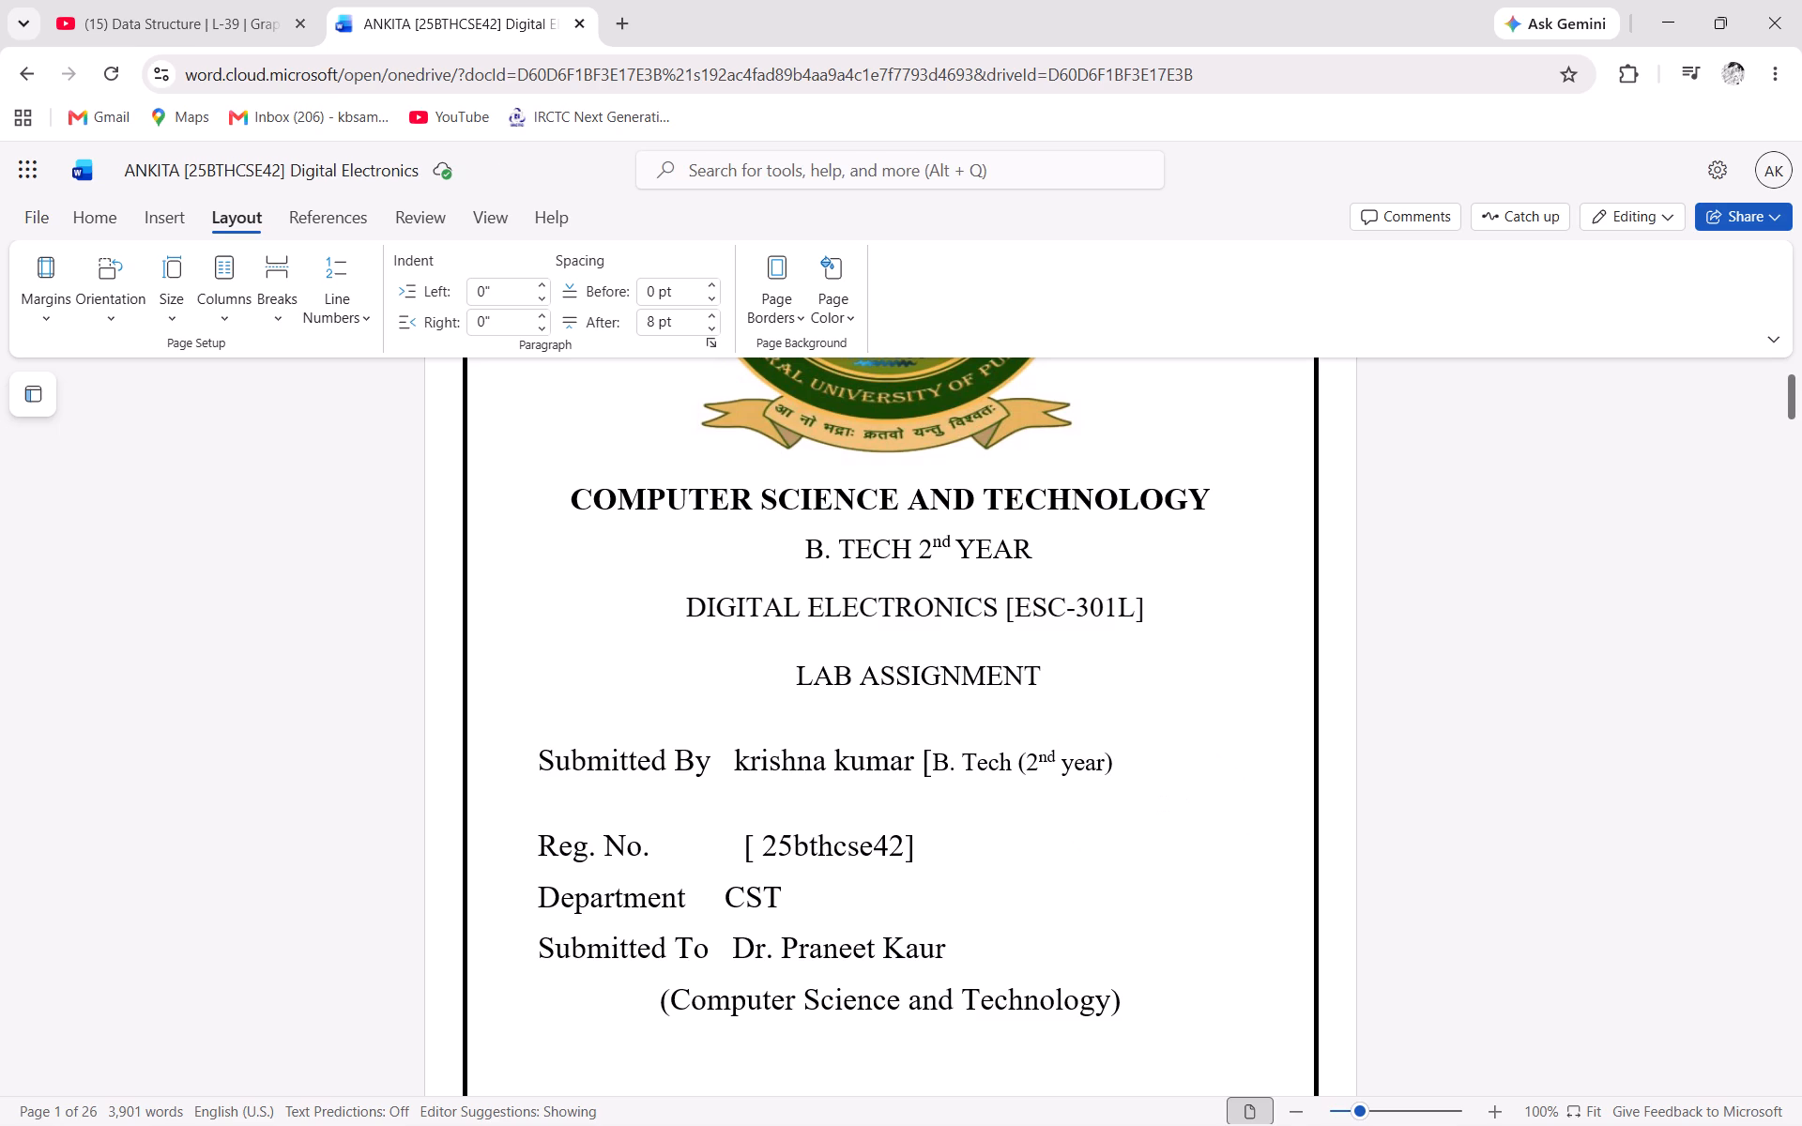
key("bracketright")
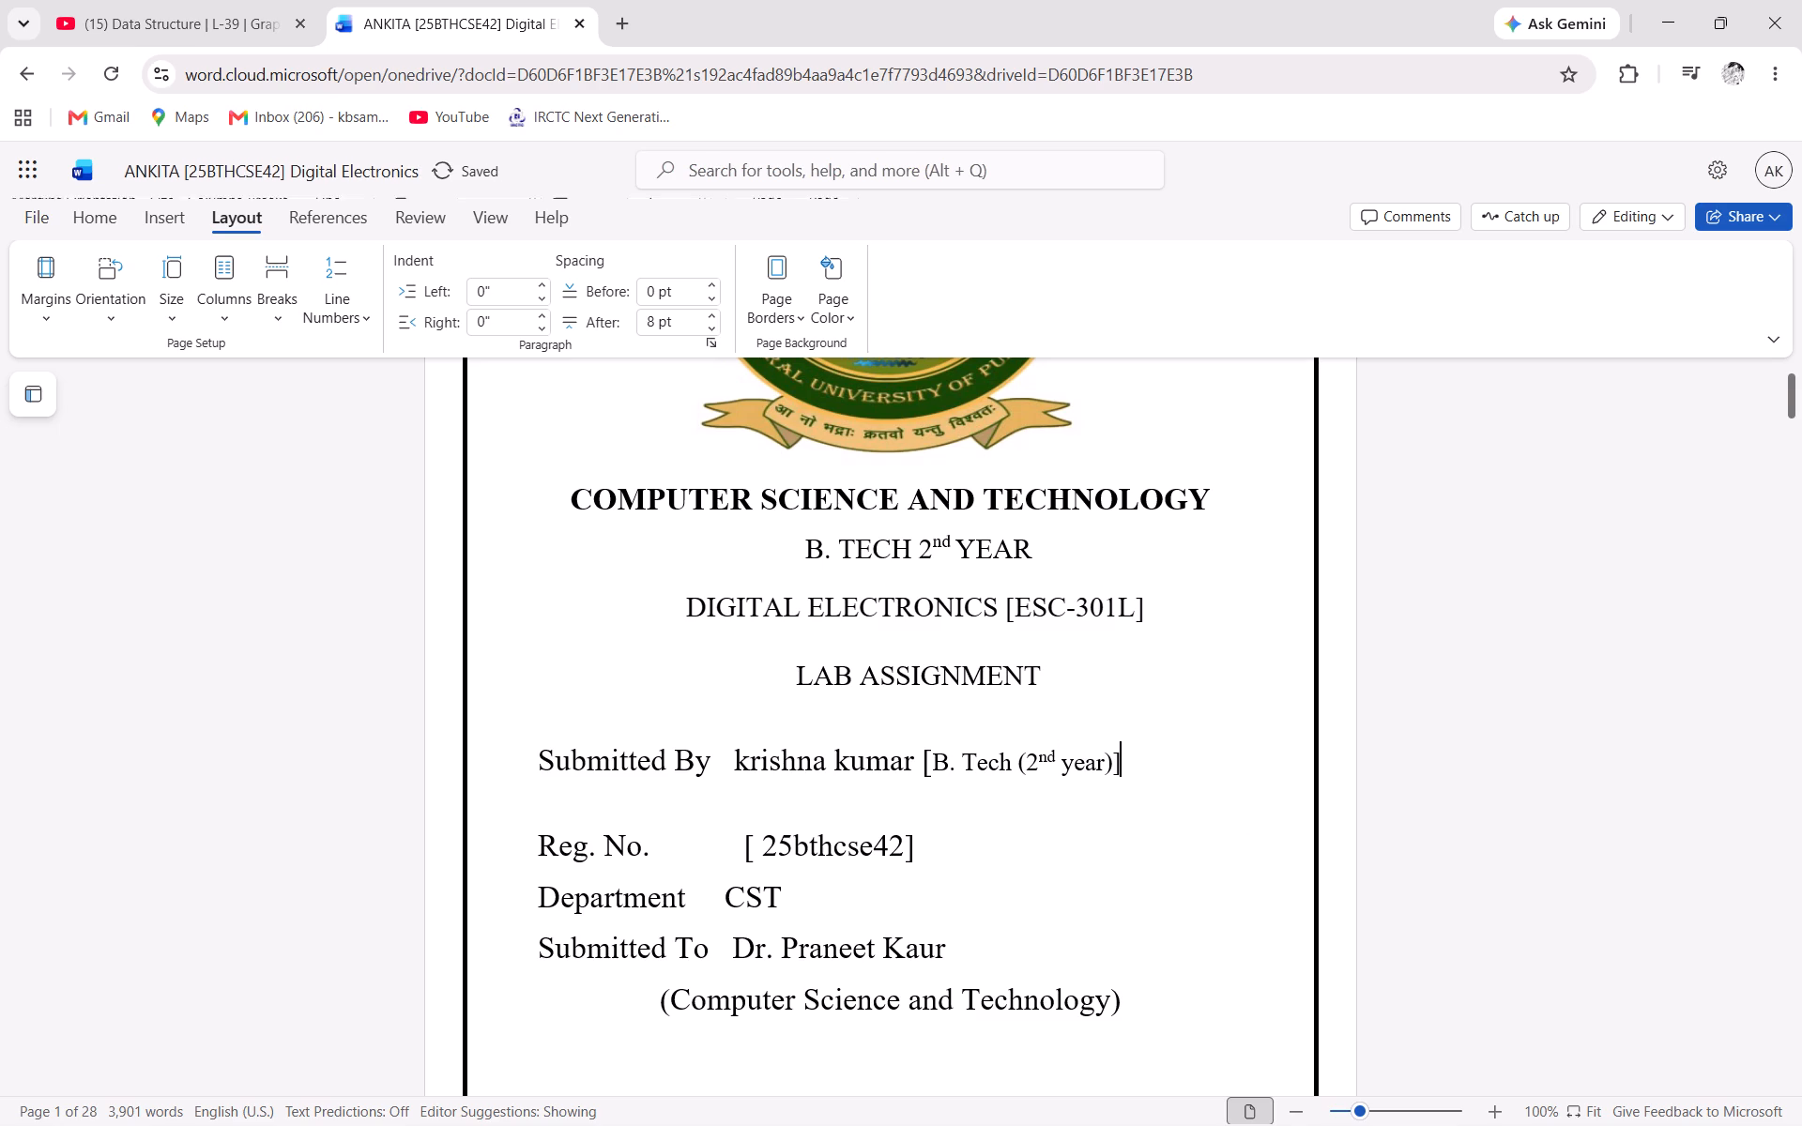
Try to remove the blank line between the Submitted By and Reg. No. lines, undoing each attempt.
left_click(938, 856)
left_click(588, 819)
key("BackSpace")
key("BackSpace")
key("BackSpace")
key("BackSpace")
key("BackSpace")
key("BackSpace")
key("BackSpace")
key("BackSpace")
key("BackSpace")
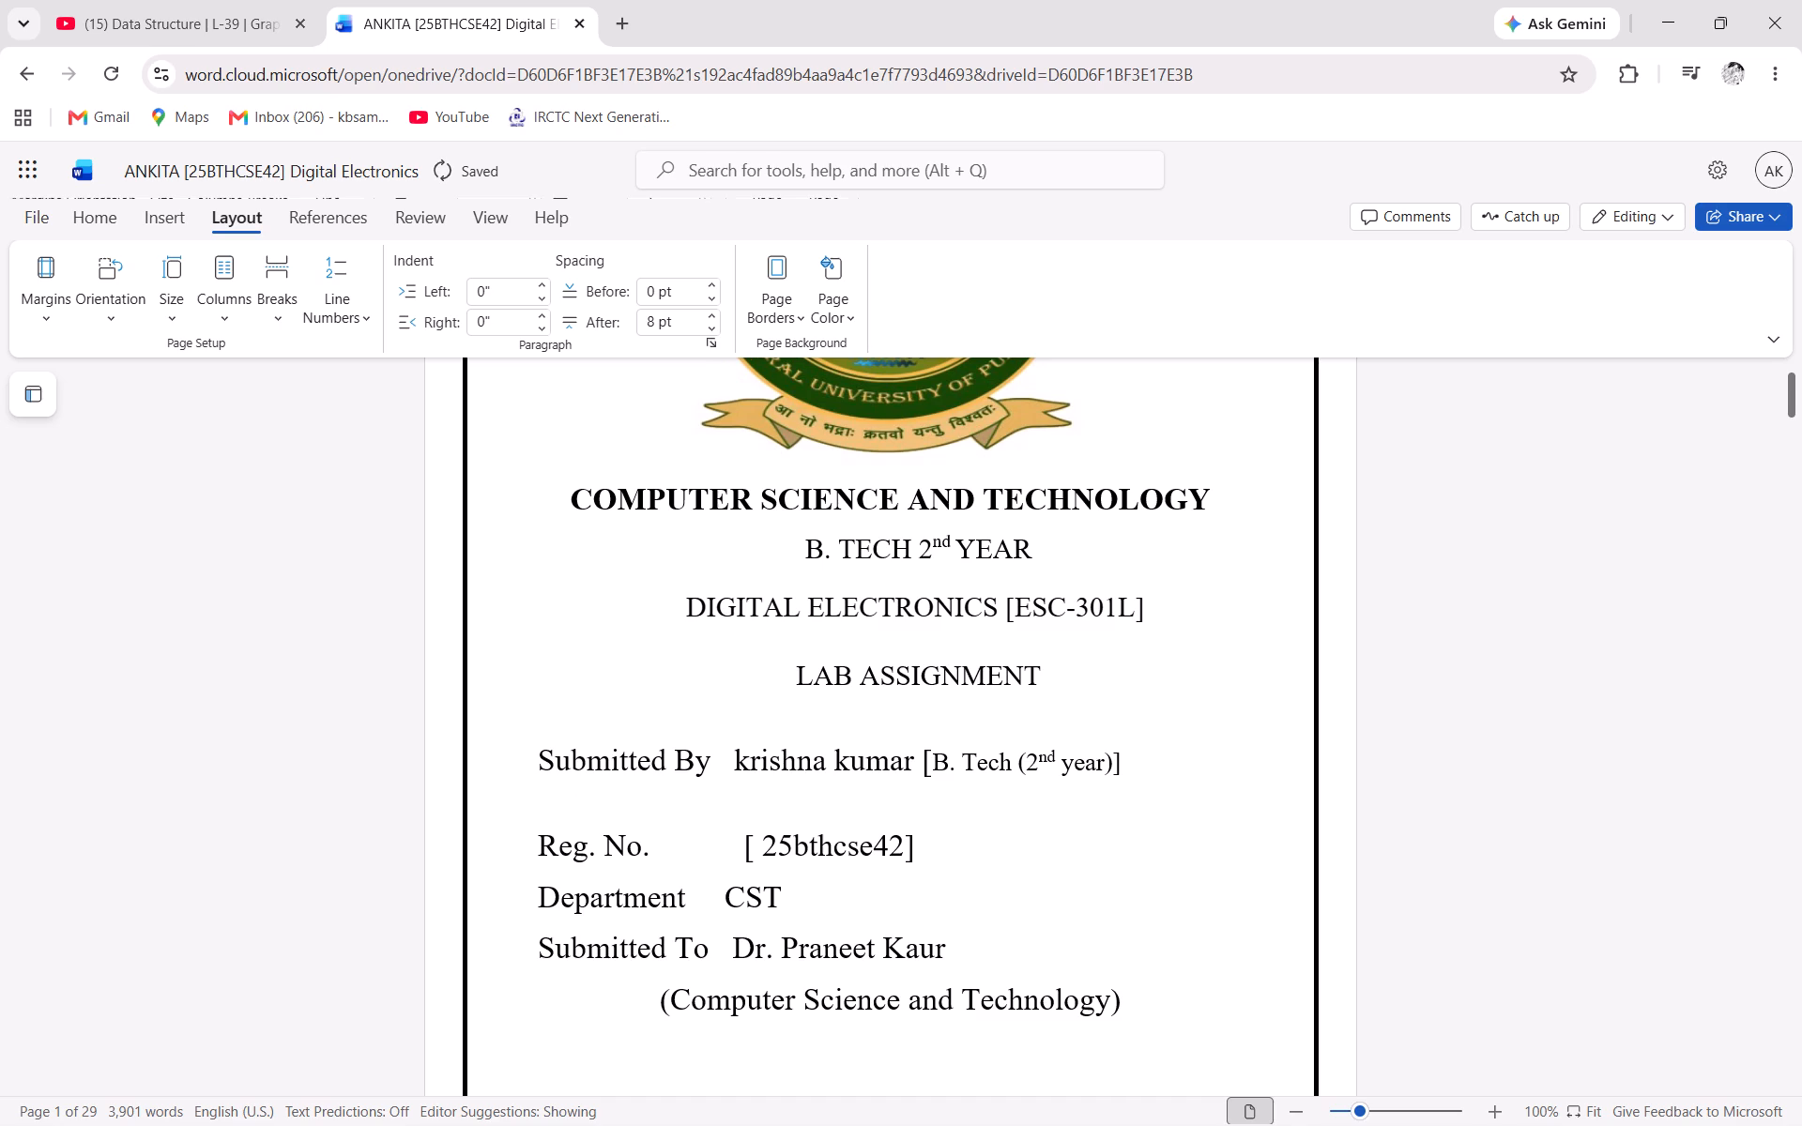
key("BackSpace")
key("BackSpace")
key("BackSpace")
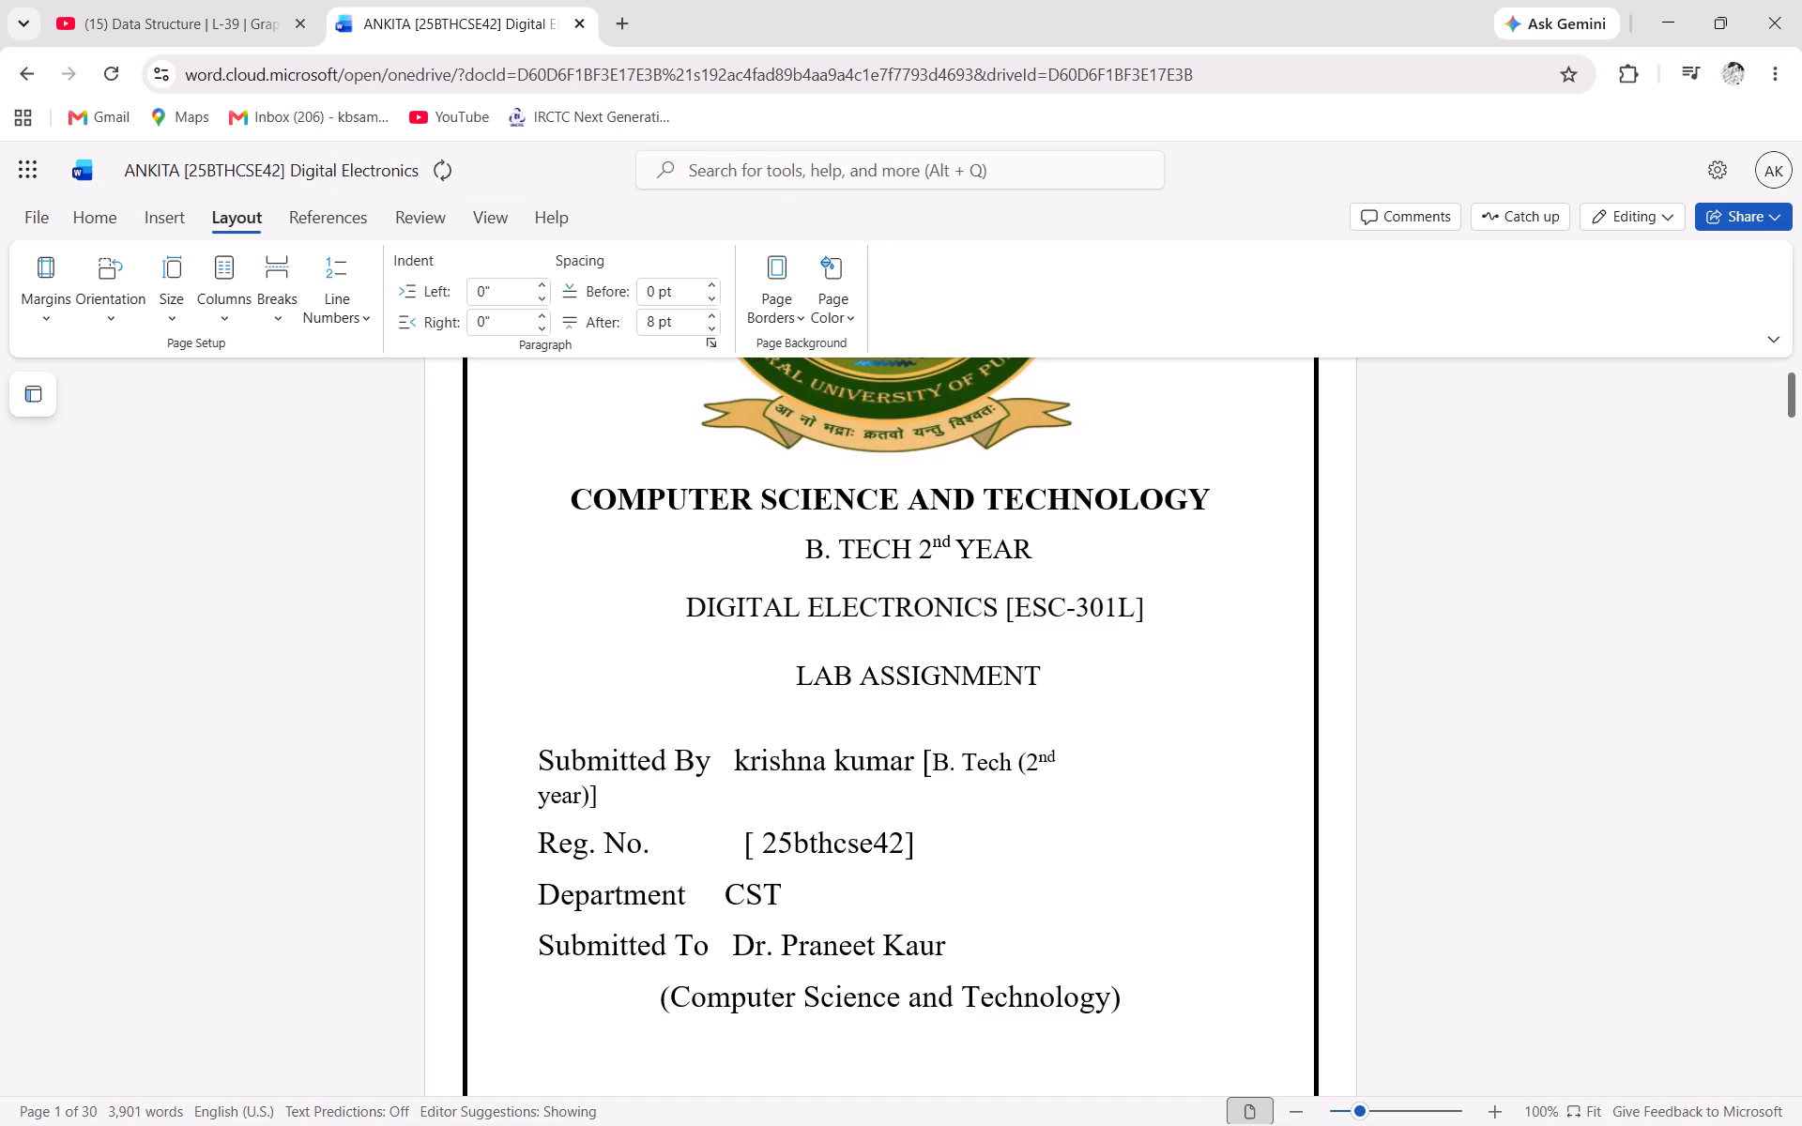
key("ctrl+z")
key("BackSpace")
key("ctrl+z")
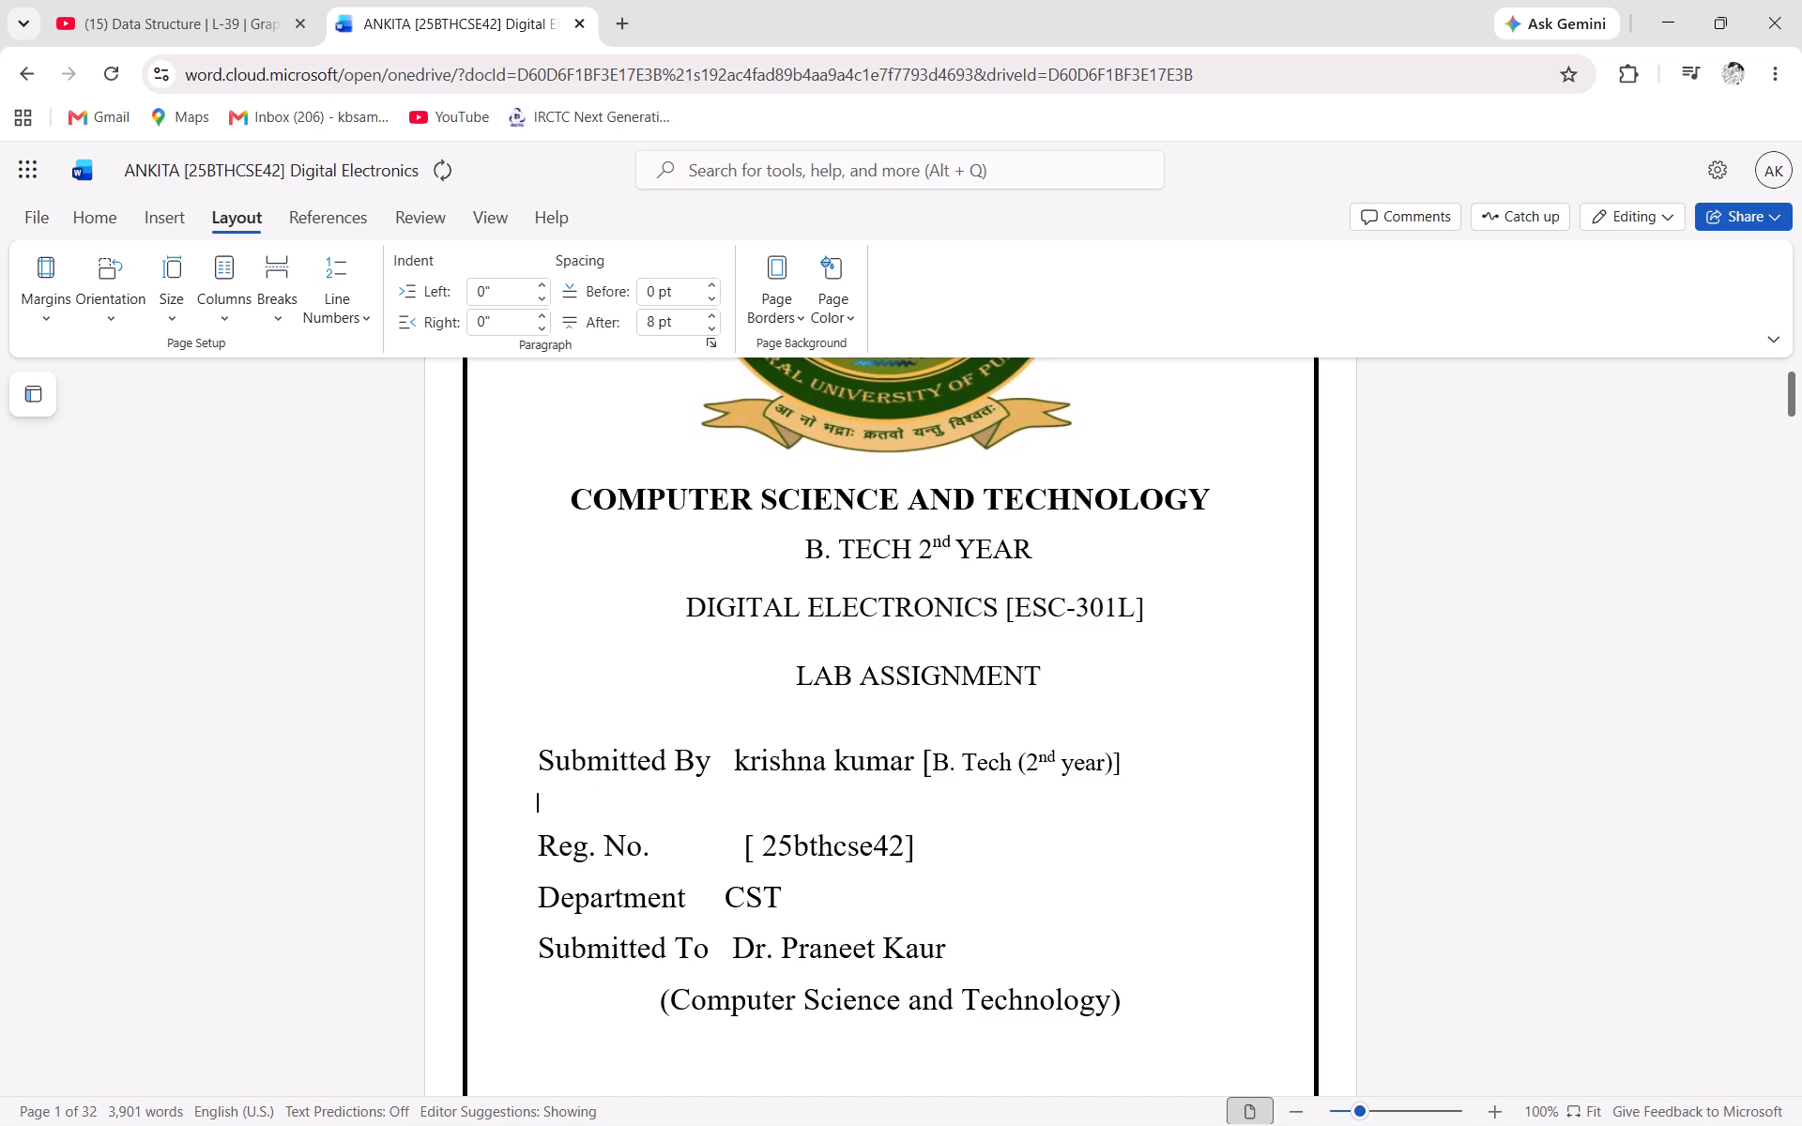
Replace the second-to-last digit of the registration number on the cover page with 2.
left_click(897, 850)
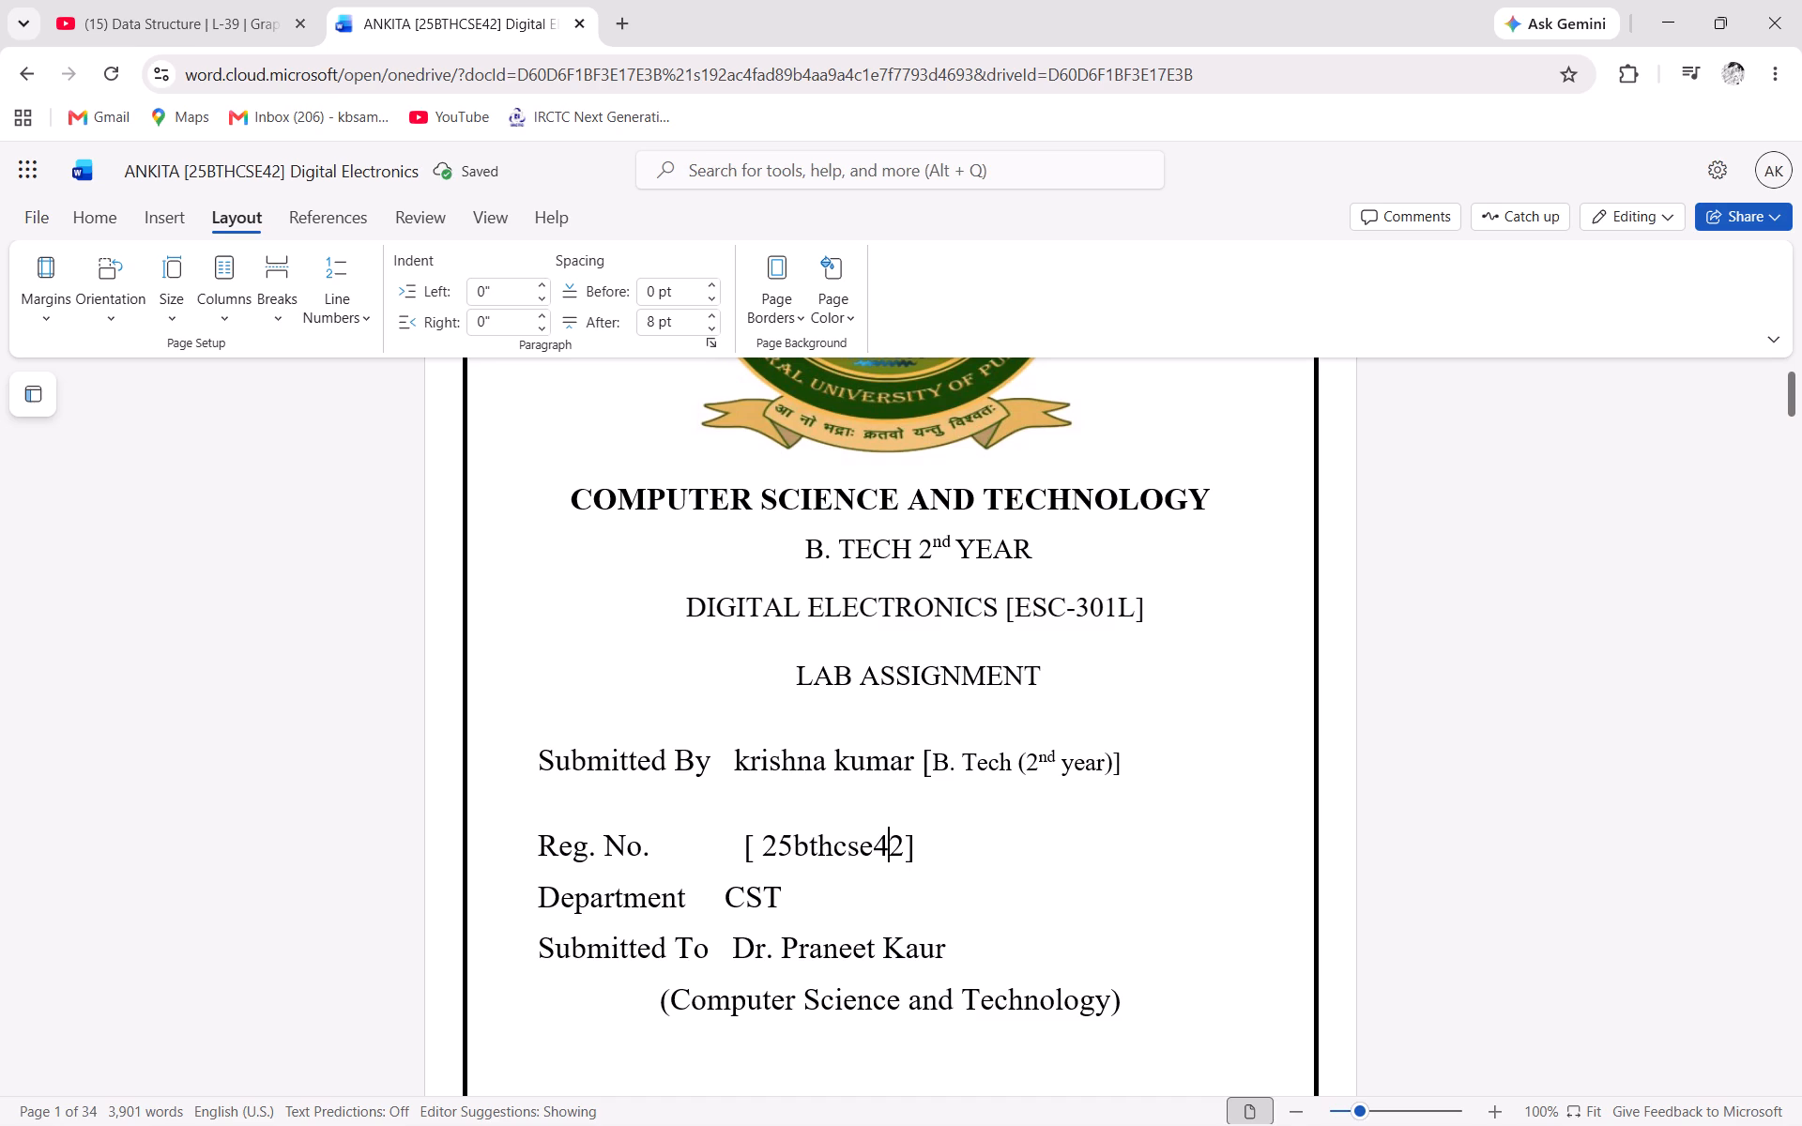
key("BackSpace")
key("2")
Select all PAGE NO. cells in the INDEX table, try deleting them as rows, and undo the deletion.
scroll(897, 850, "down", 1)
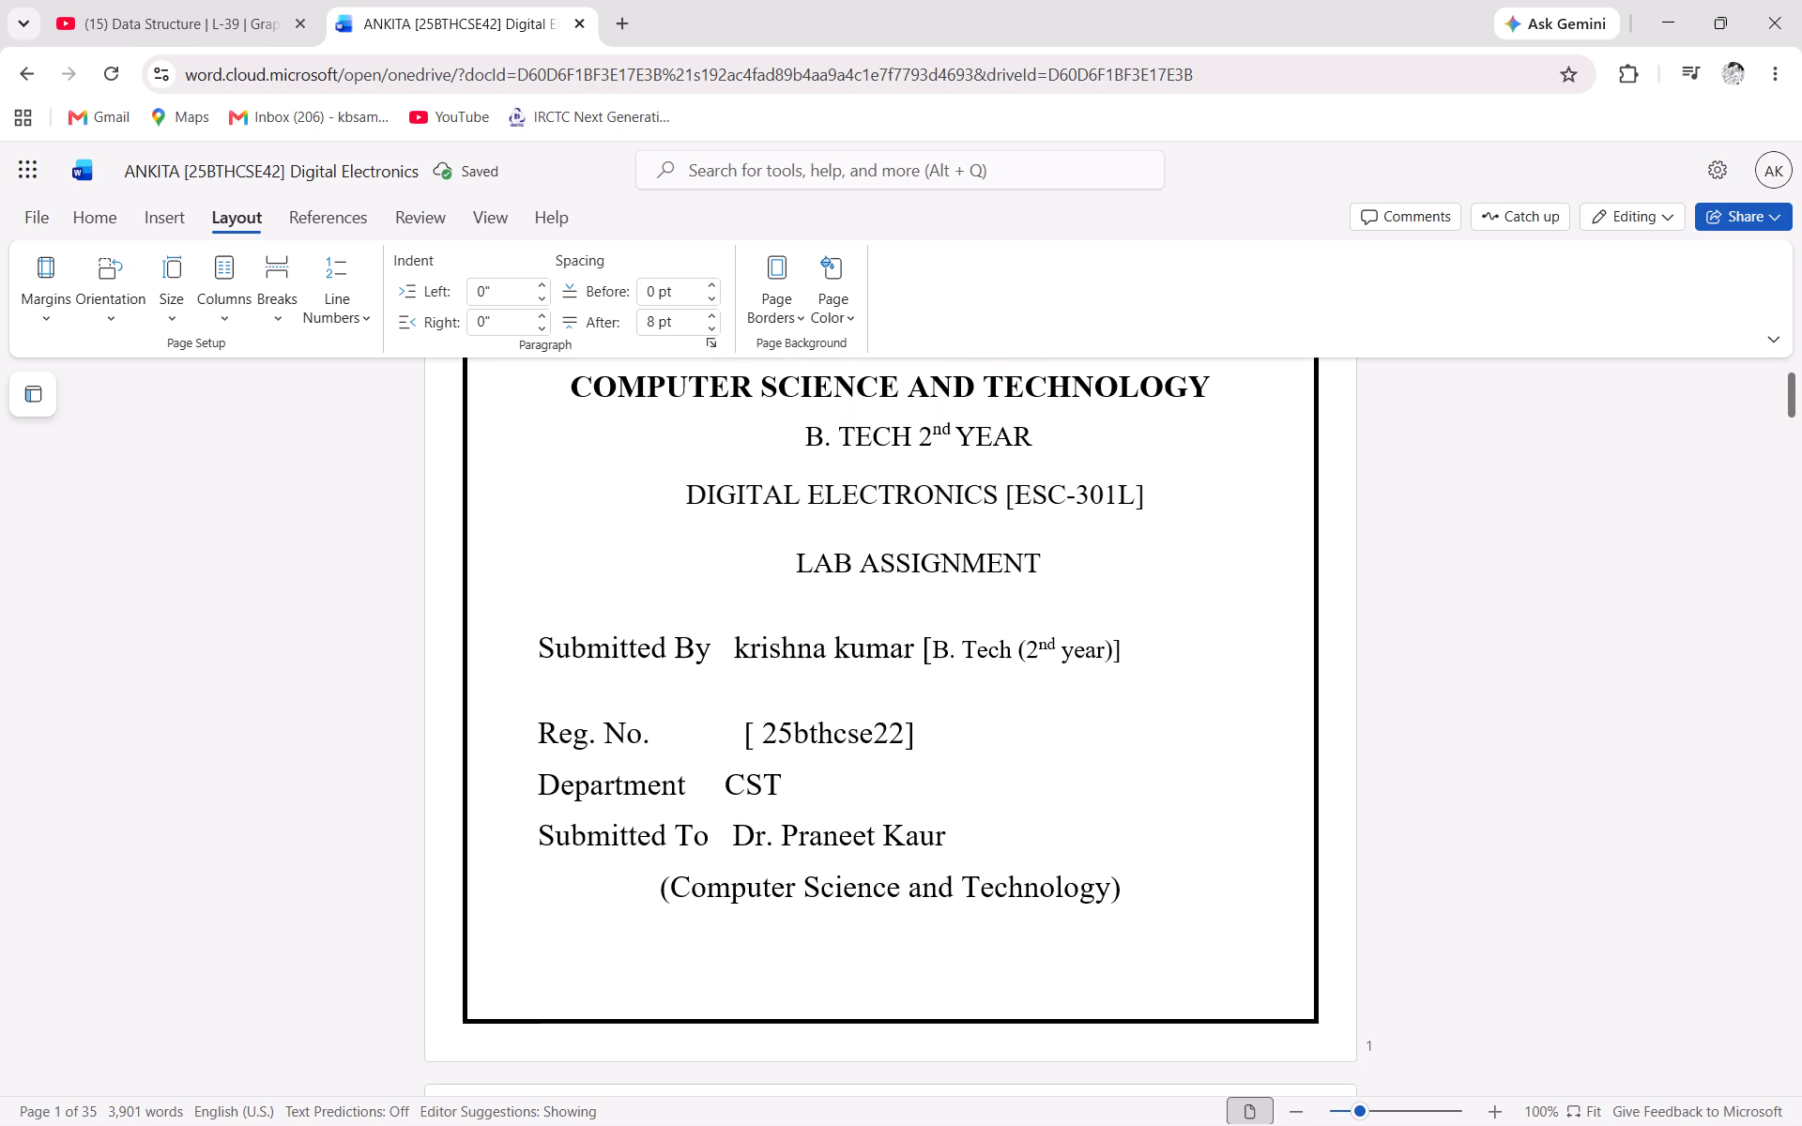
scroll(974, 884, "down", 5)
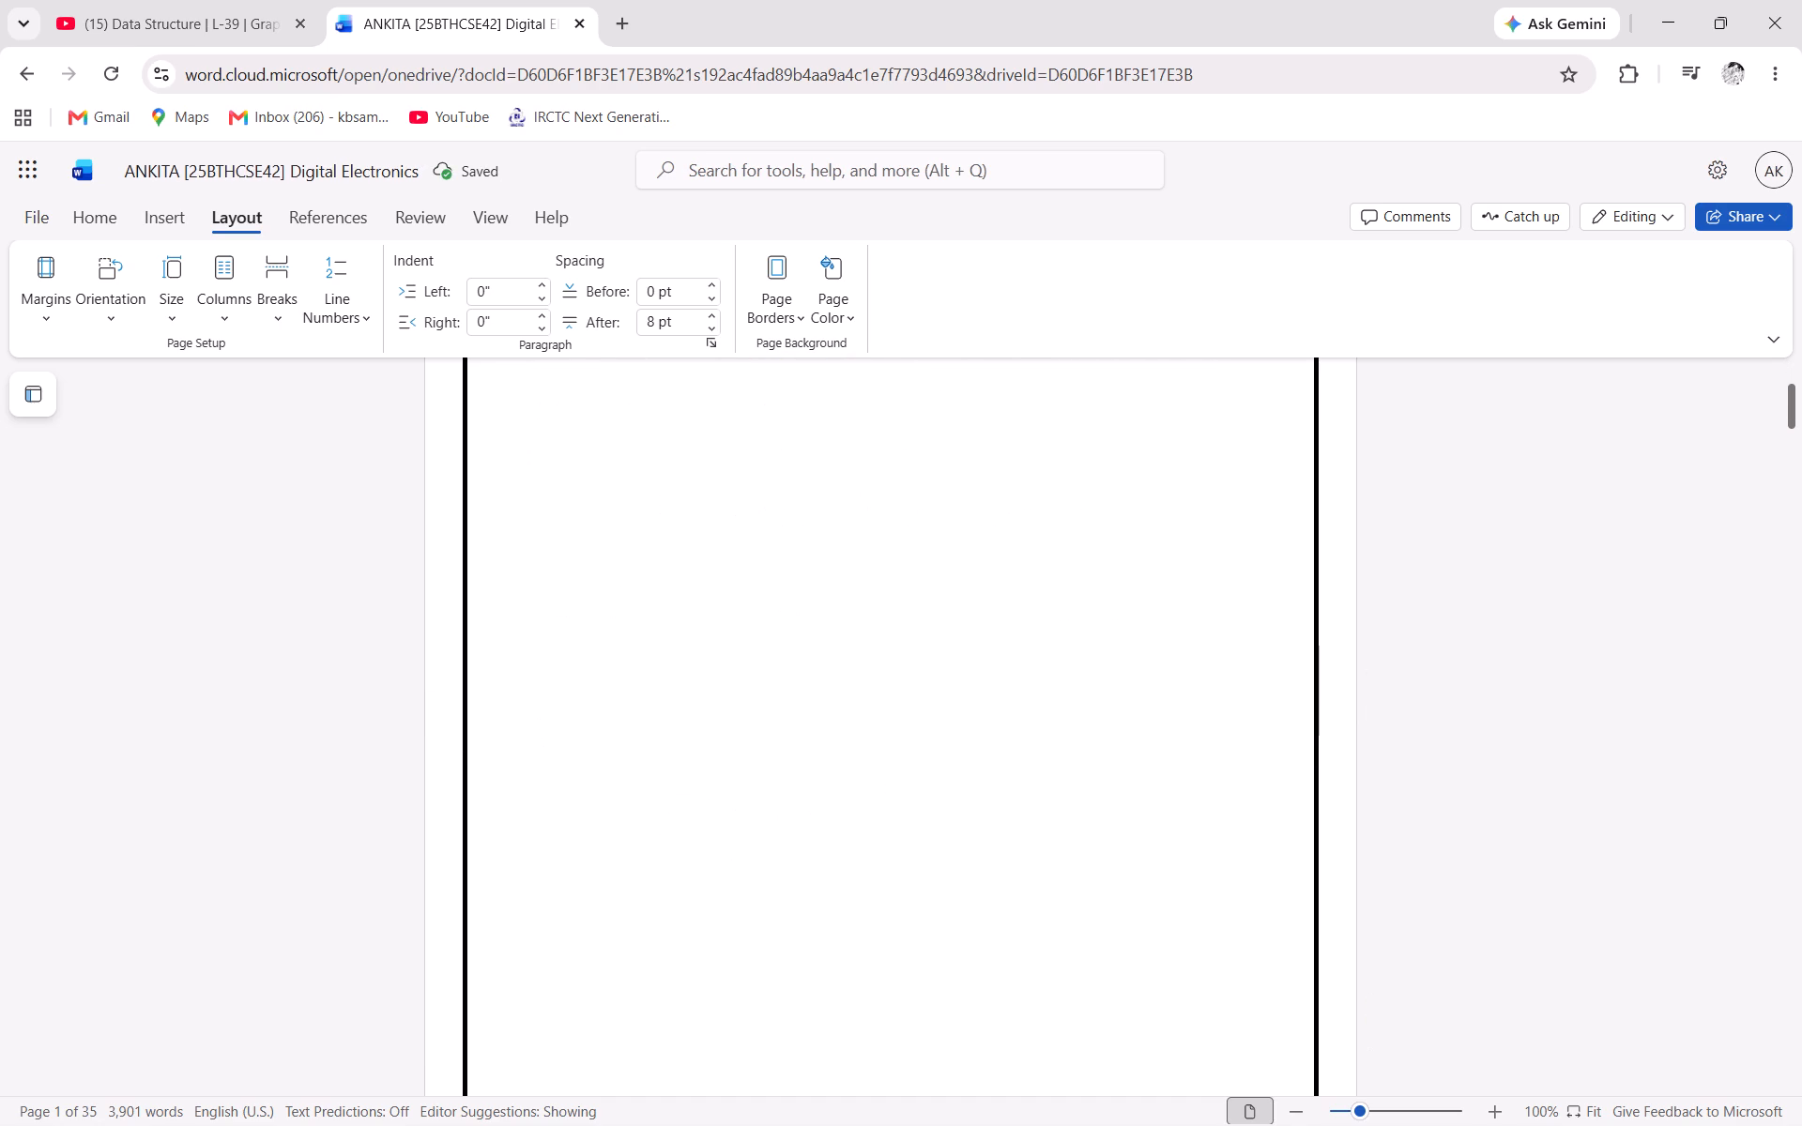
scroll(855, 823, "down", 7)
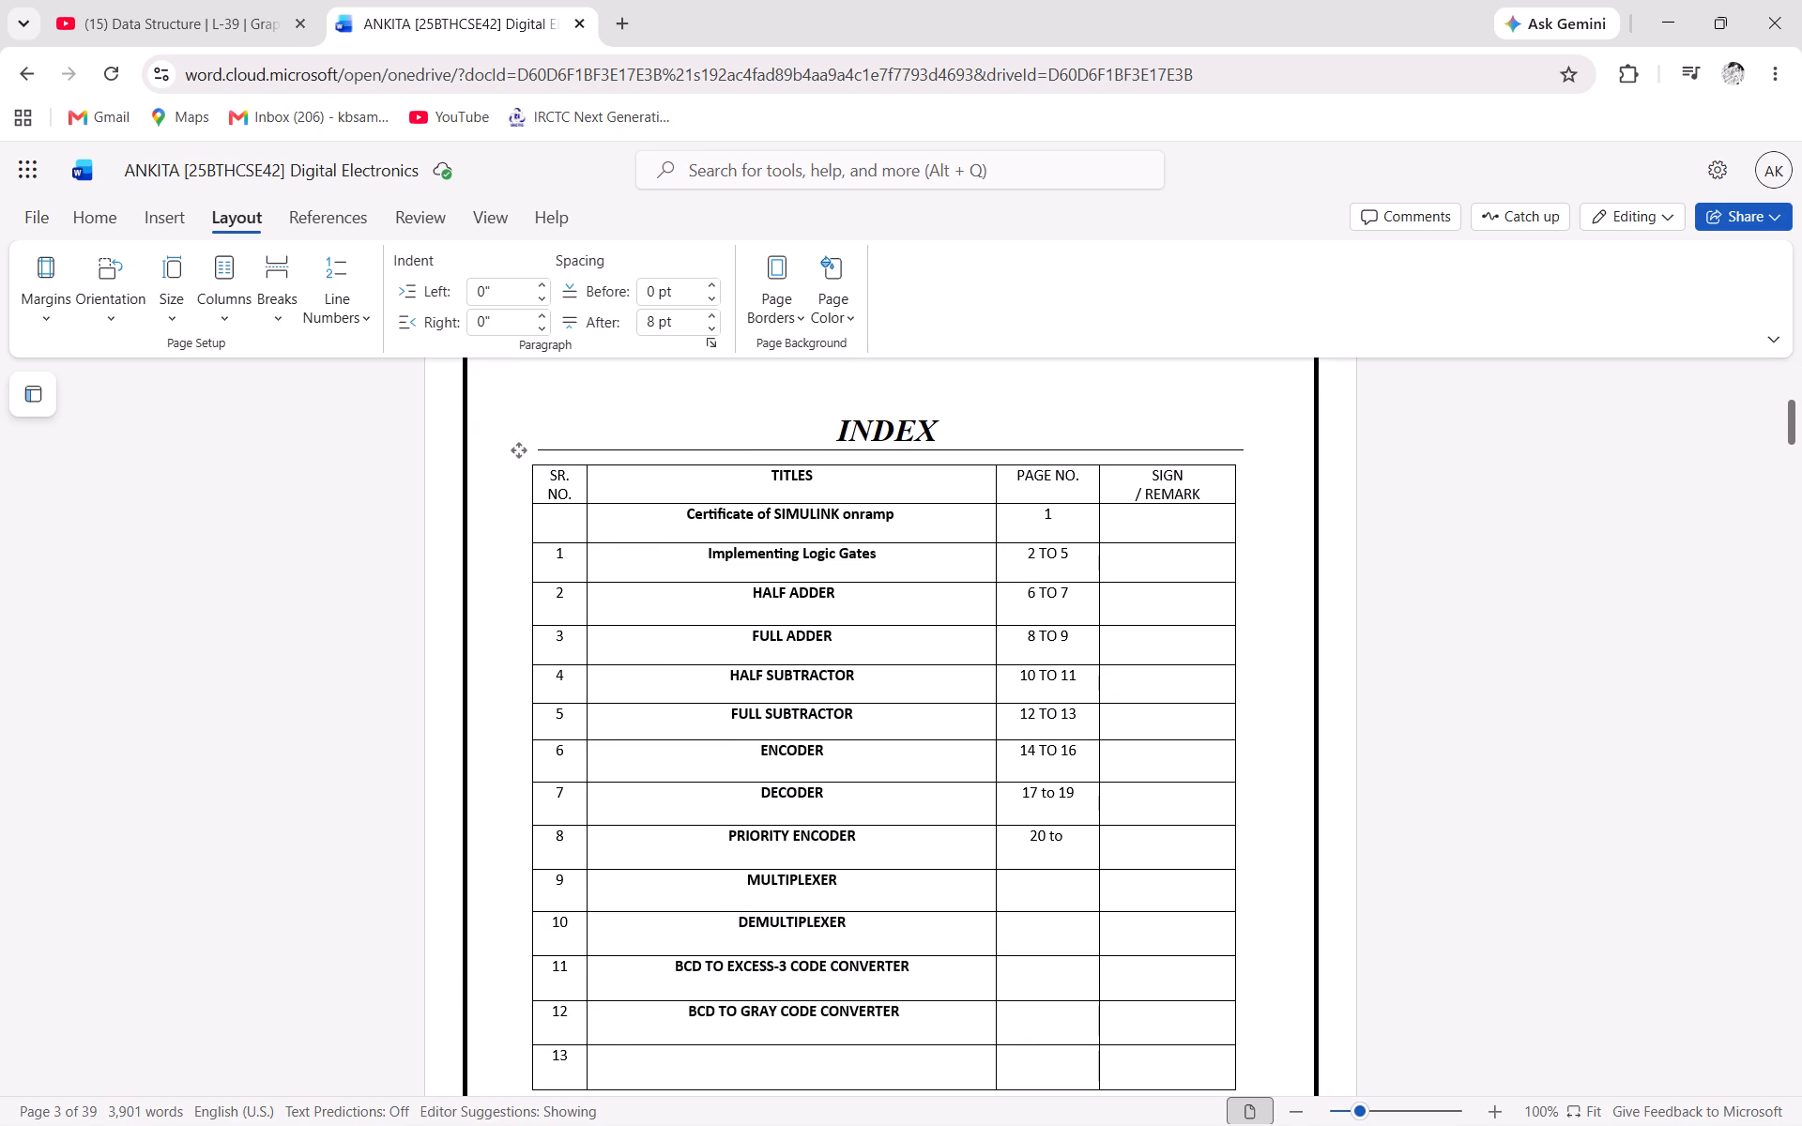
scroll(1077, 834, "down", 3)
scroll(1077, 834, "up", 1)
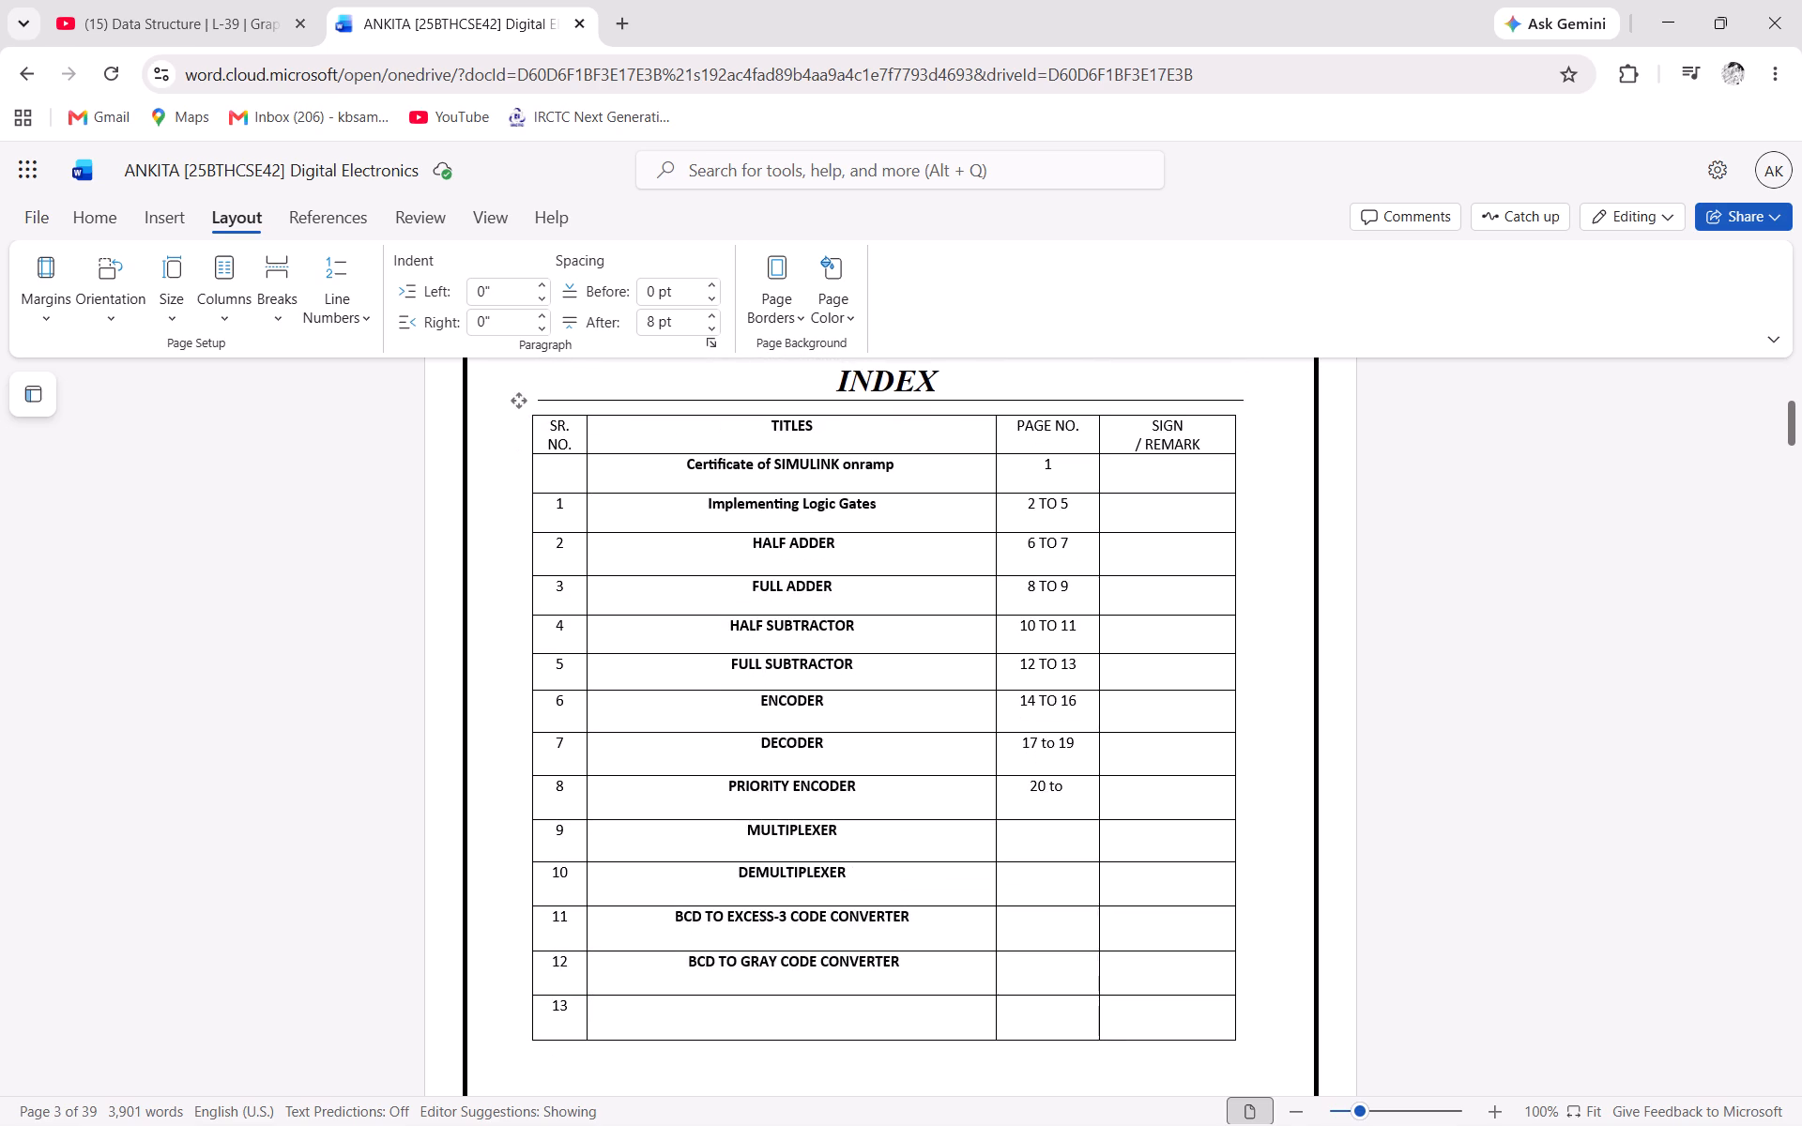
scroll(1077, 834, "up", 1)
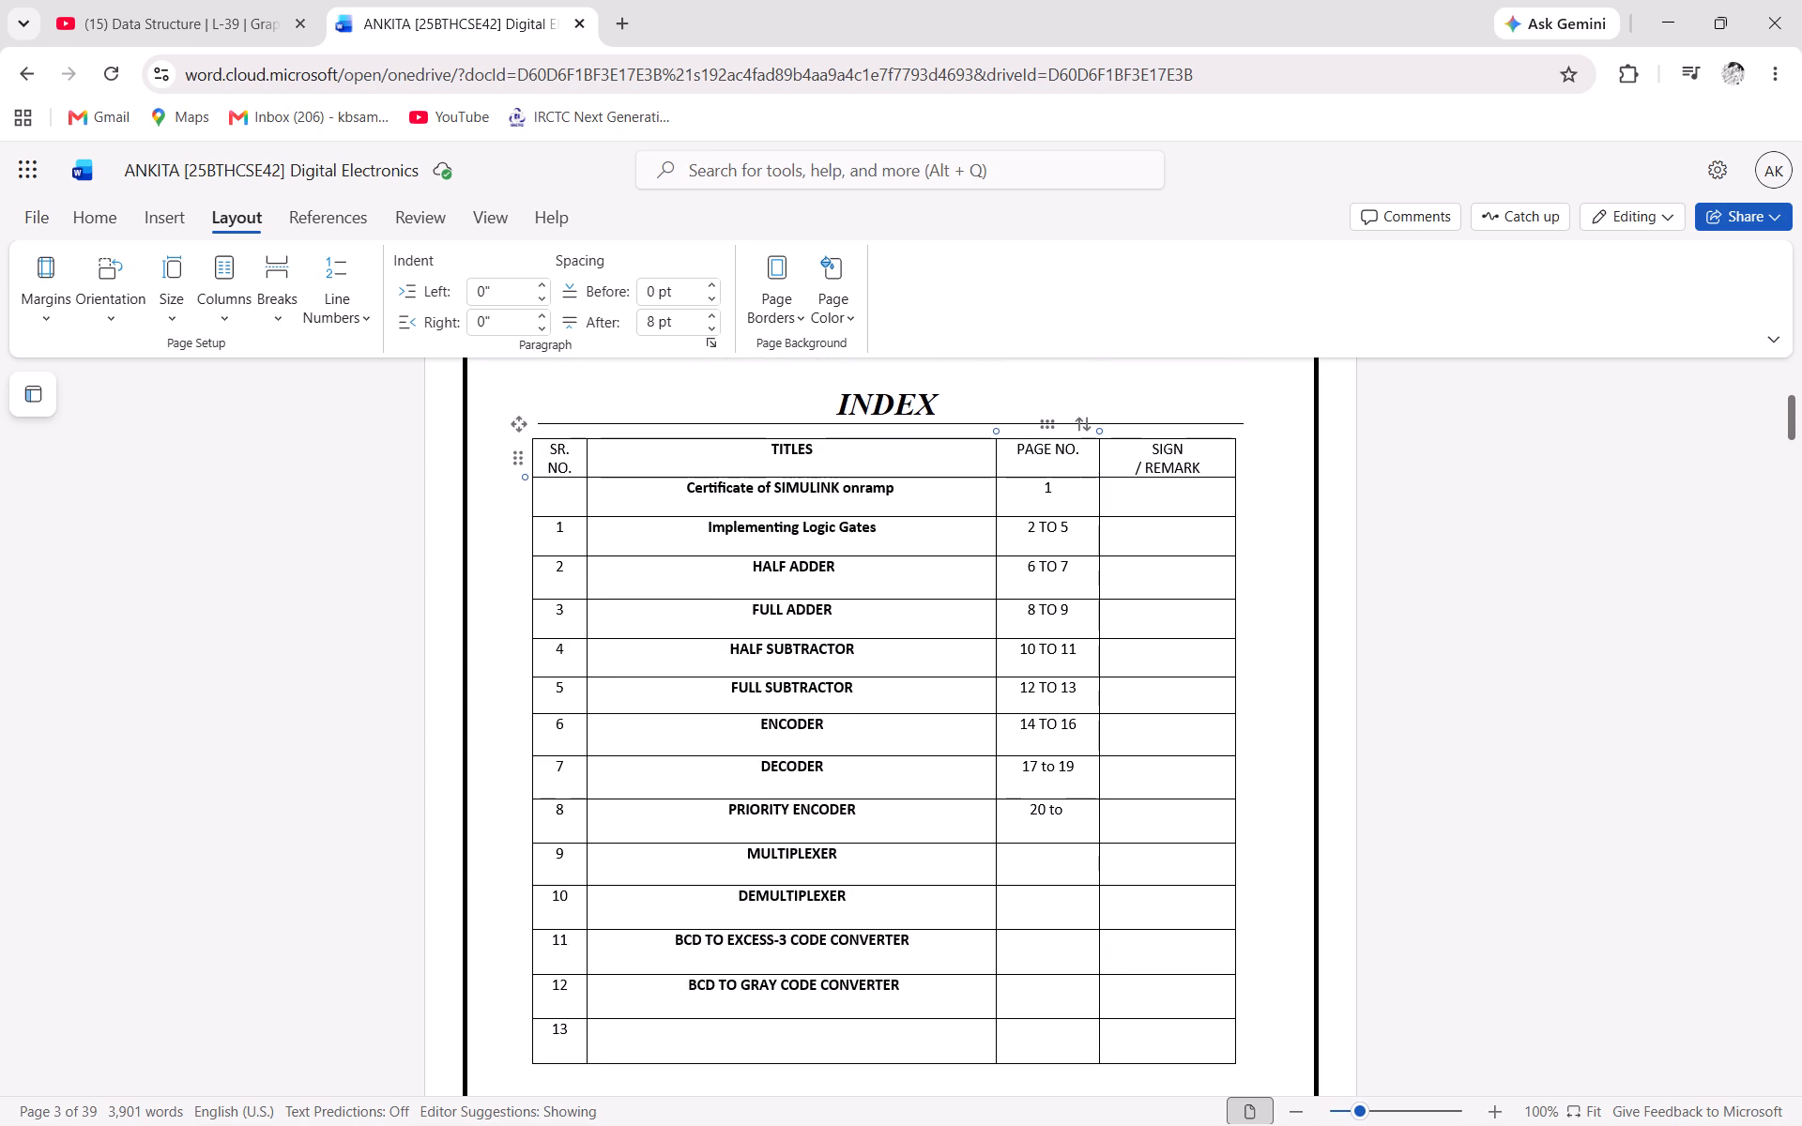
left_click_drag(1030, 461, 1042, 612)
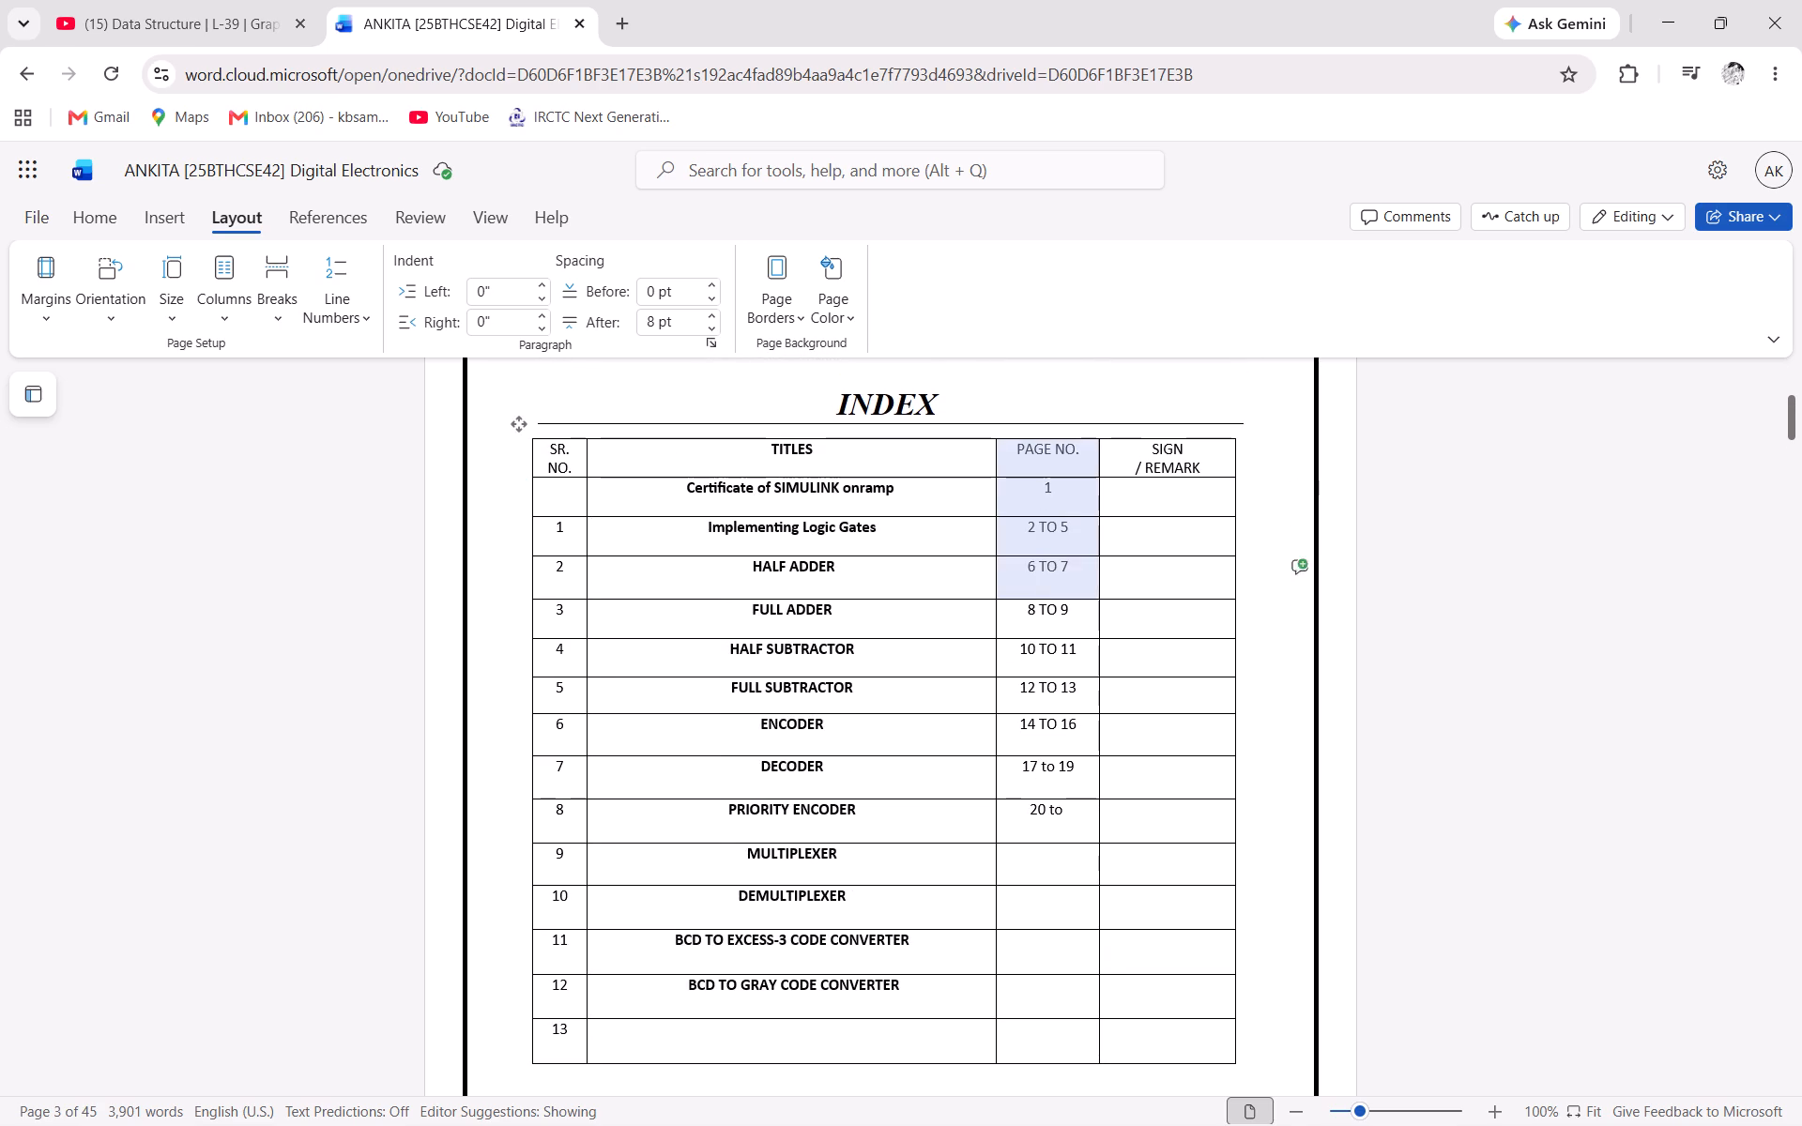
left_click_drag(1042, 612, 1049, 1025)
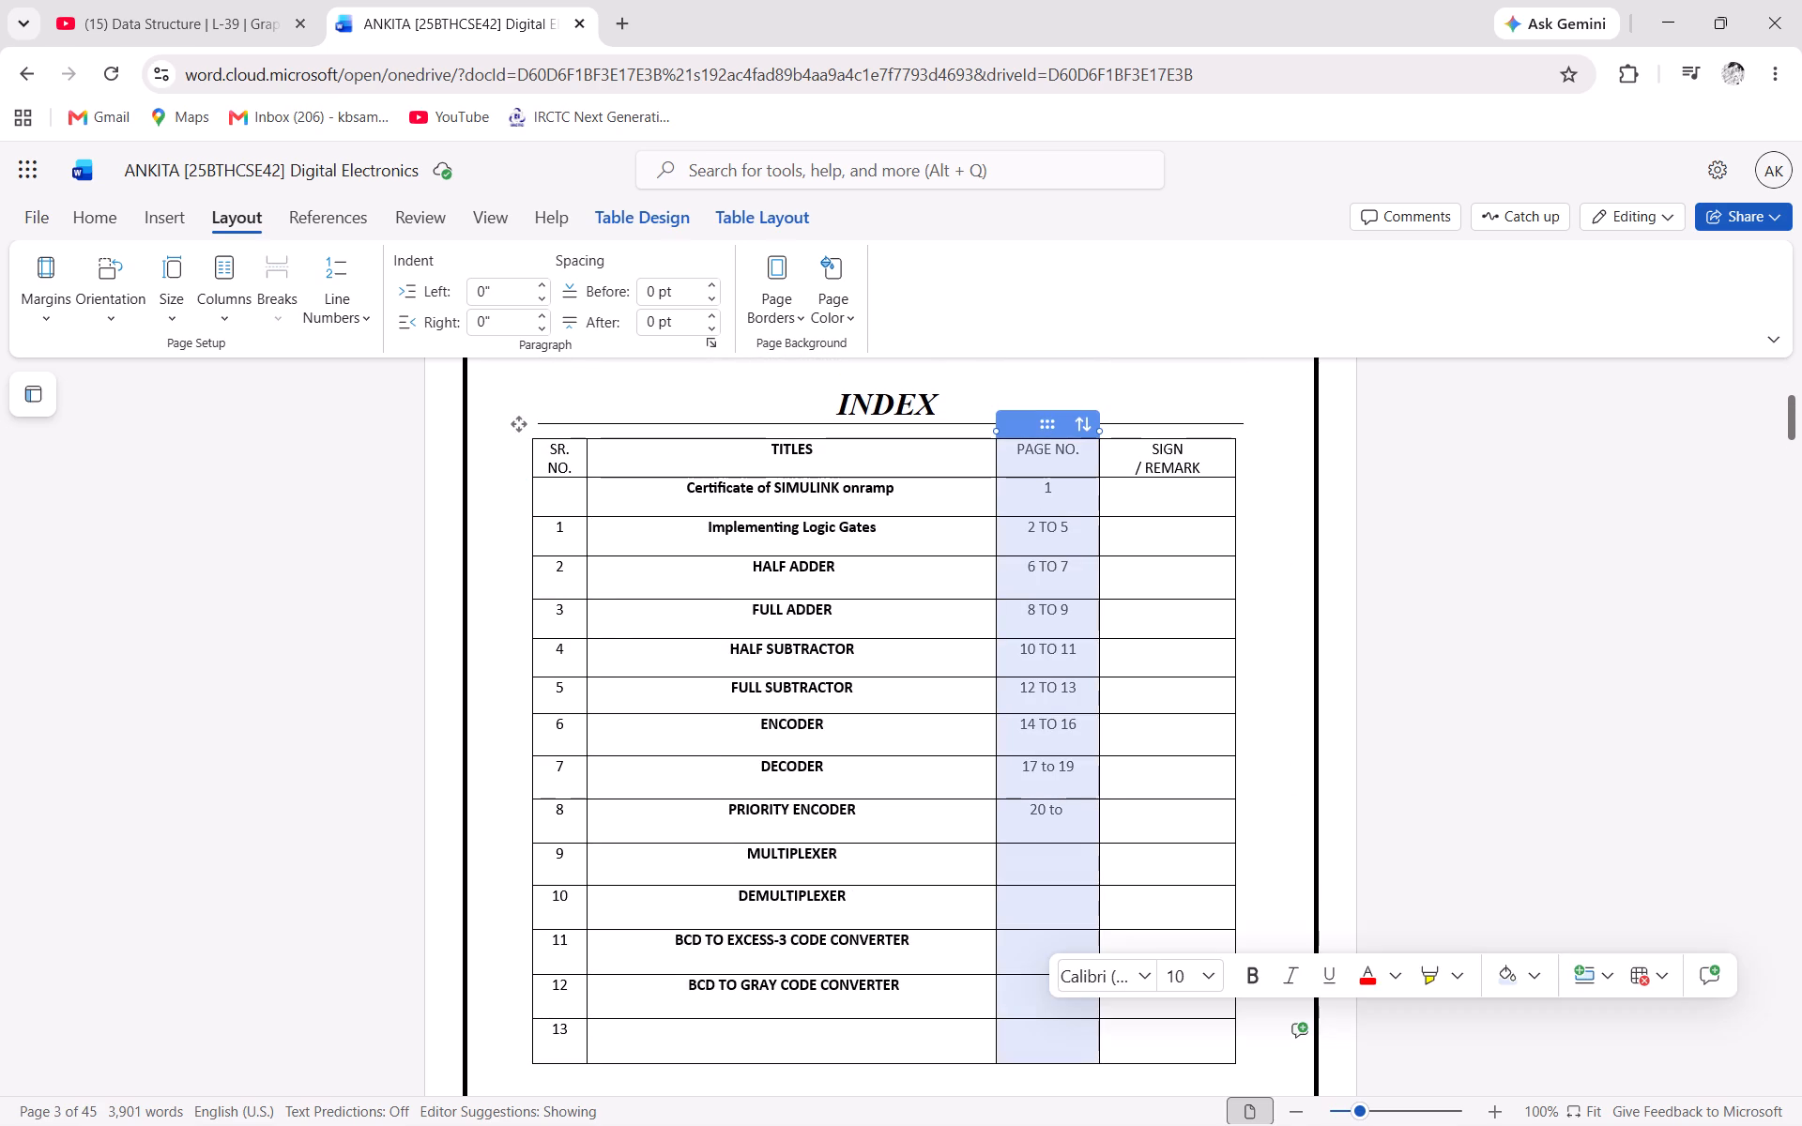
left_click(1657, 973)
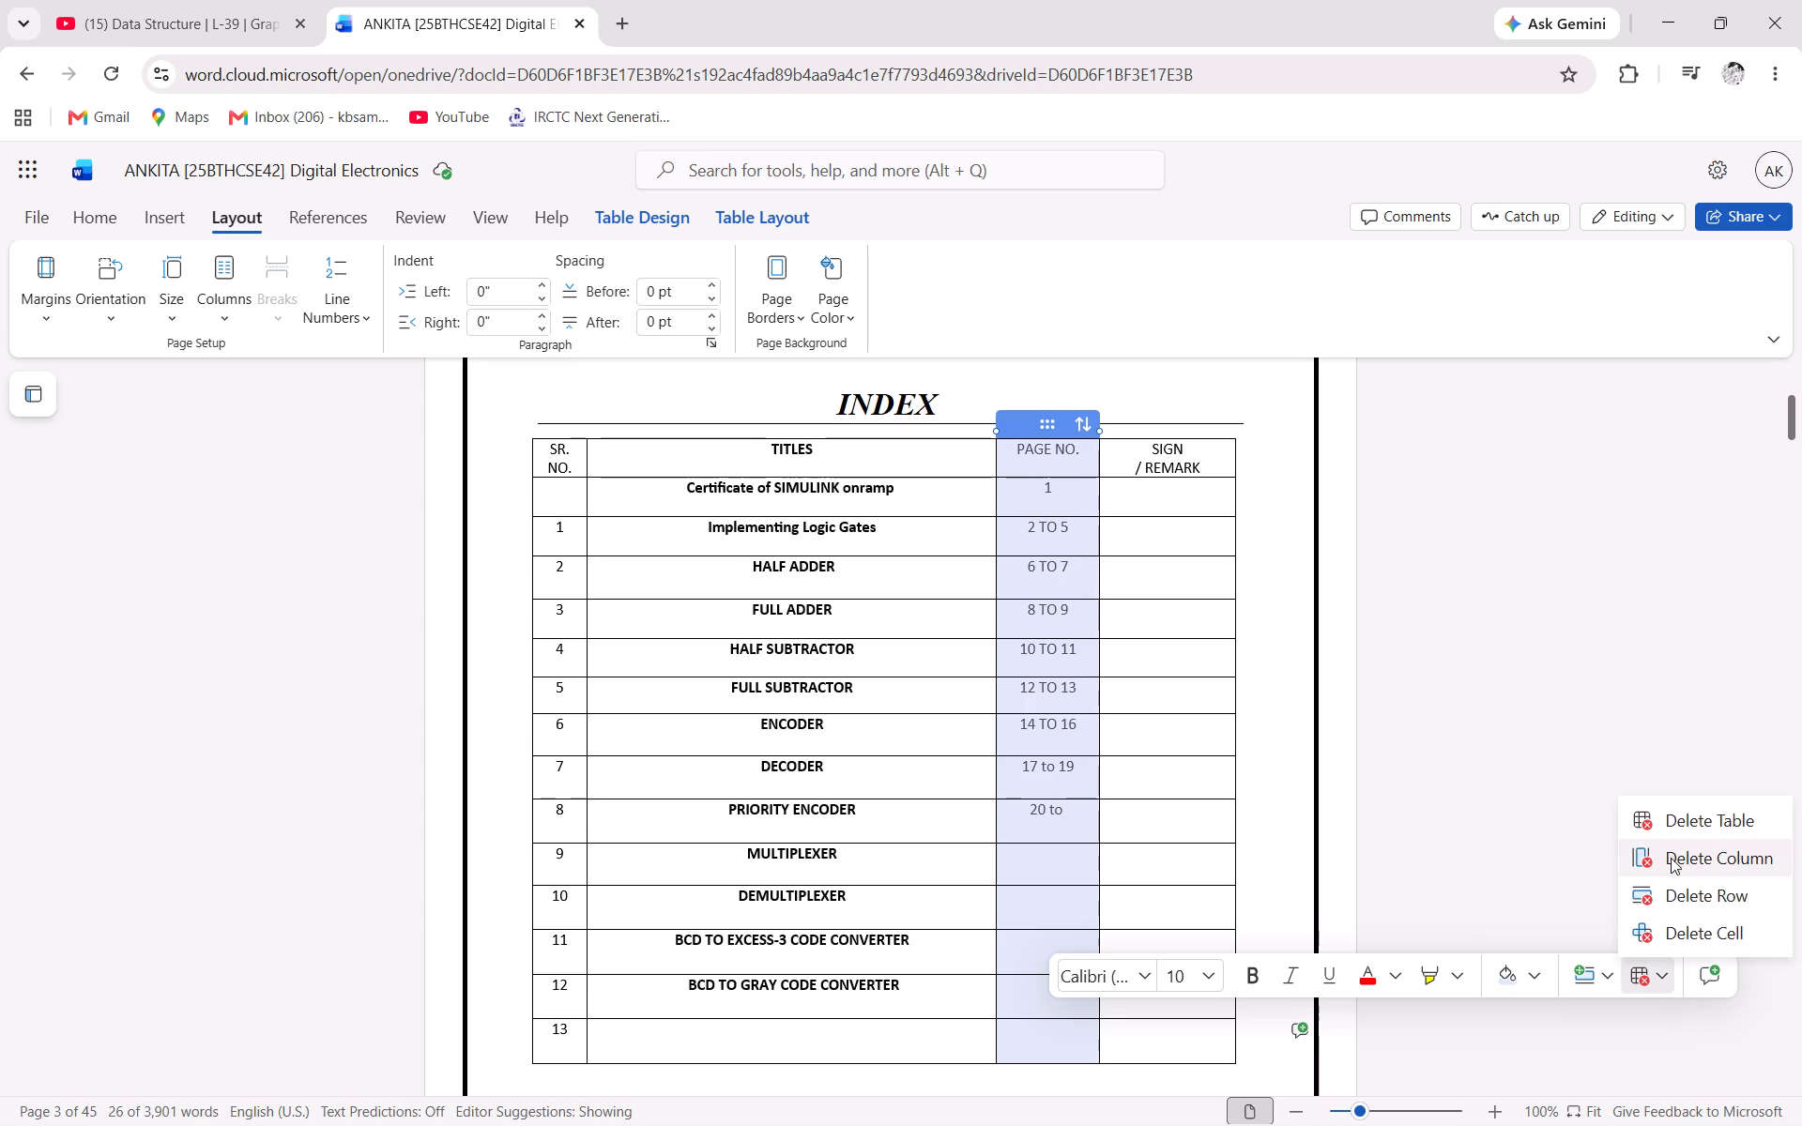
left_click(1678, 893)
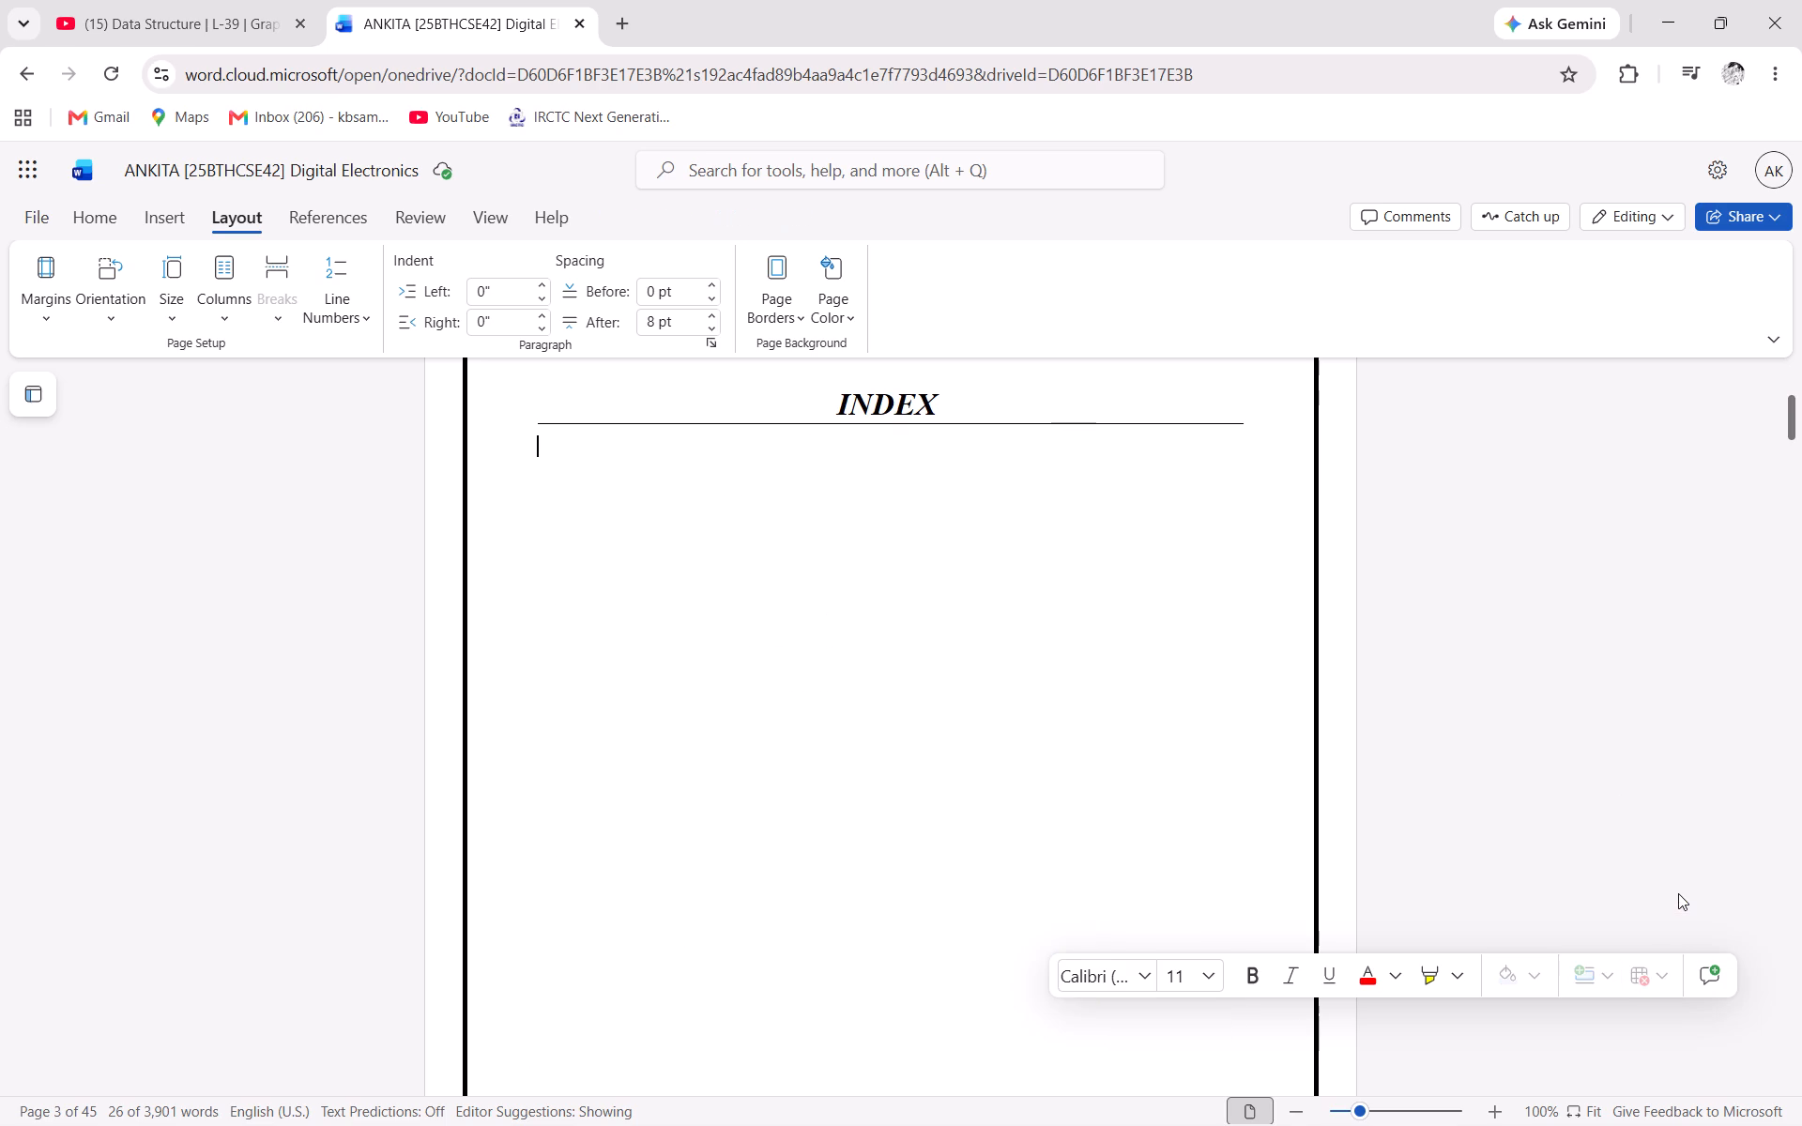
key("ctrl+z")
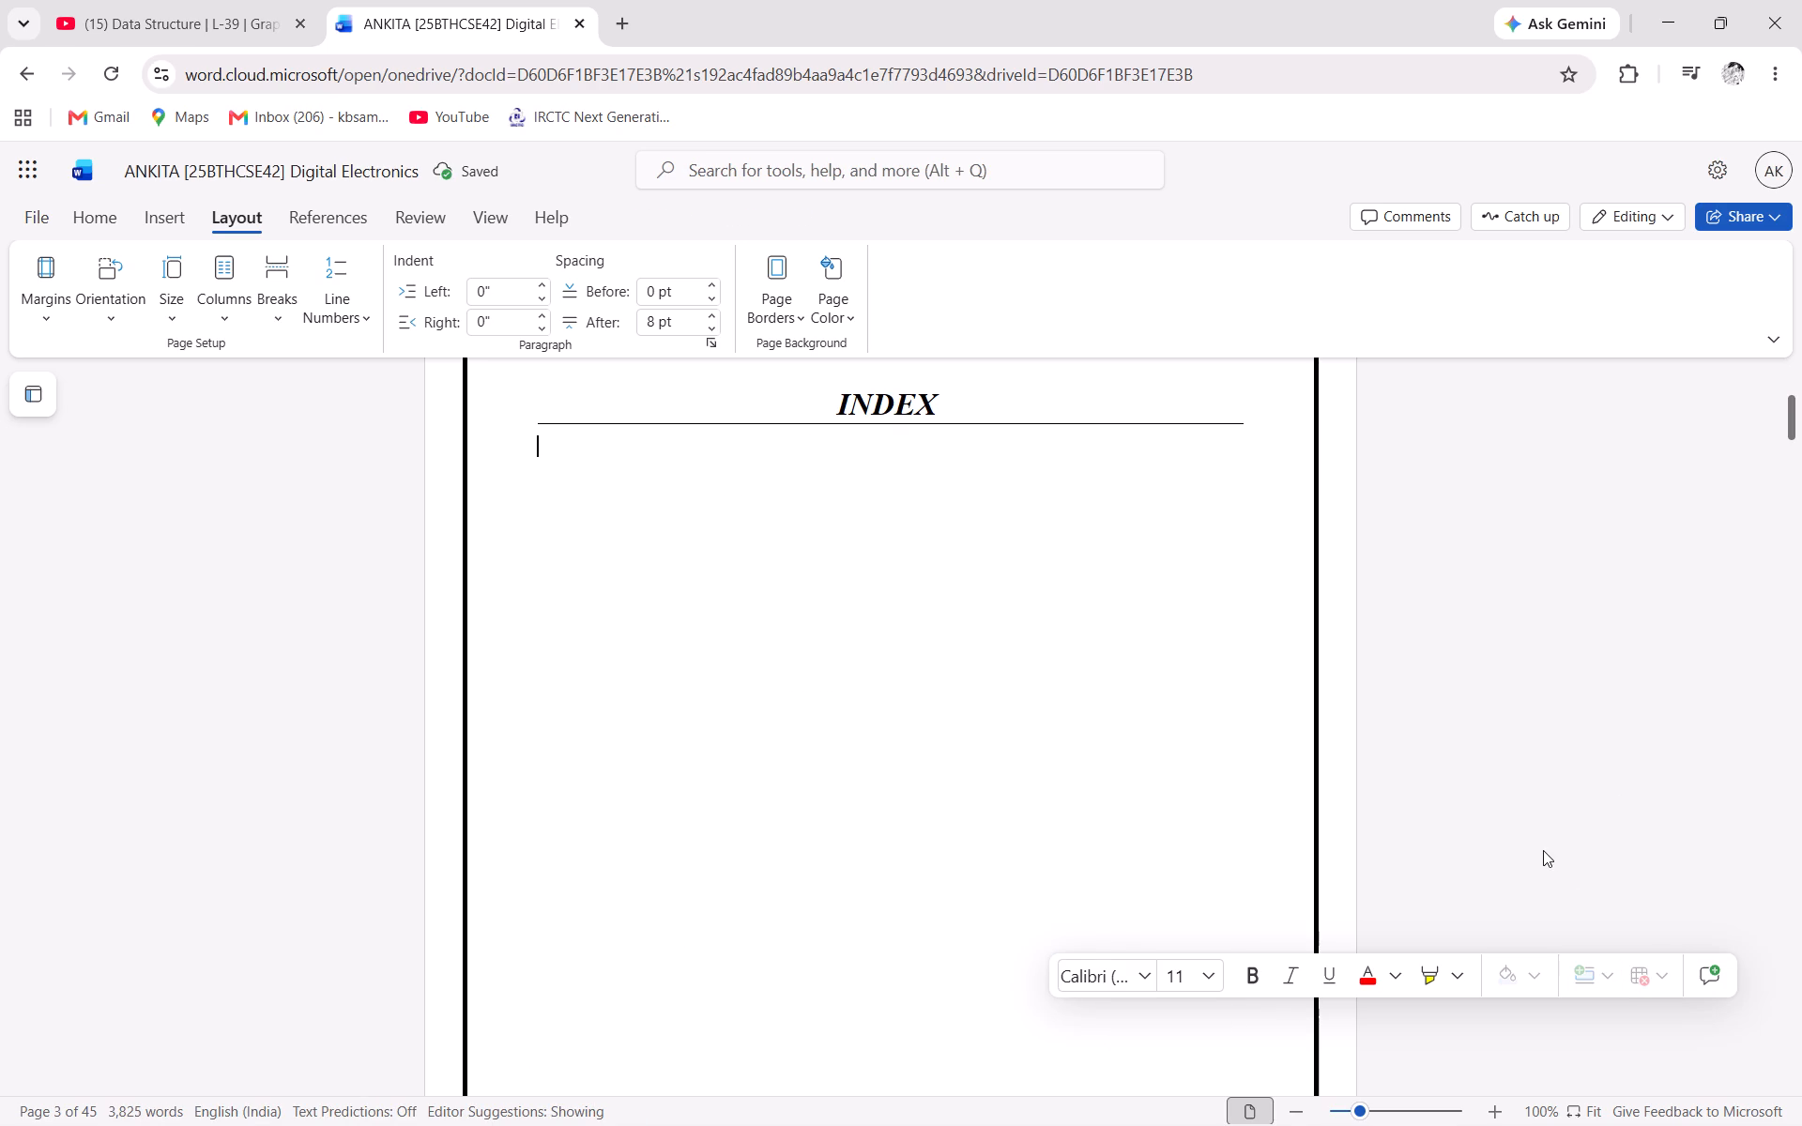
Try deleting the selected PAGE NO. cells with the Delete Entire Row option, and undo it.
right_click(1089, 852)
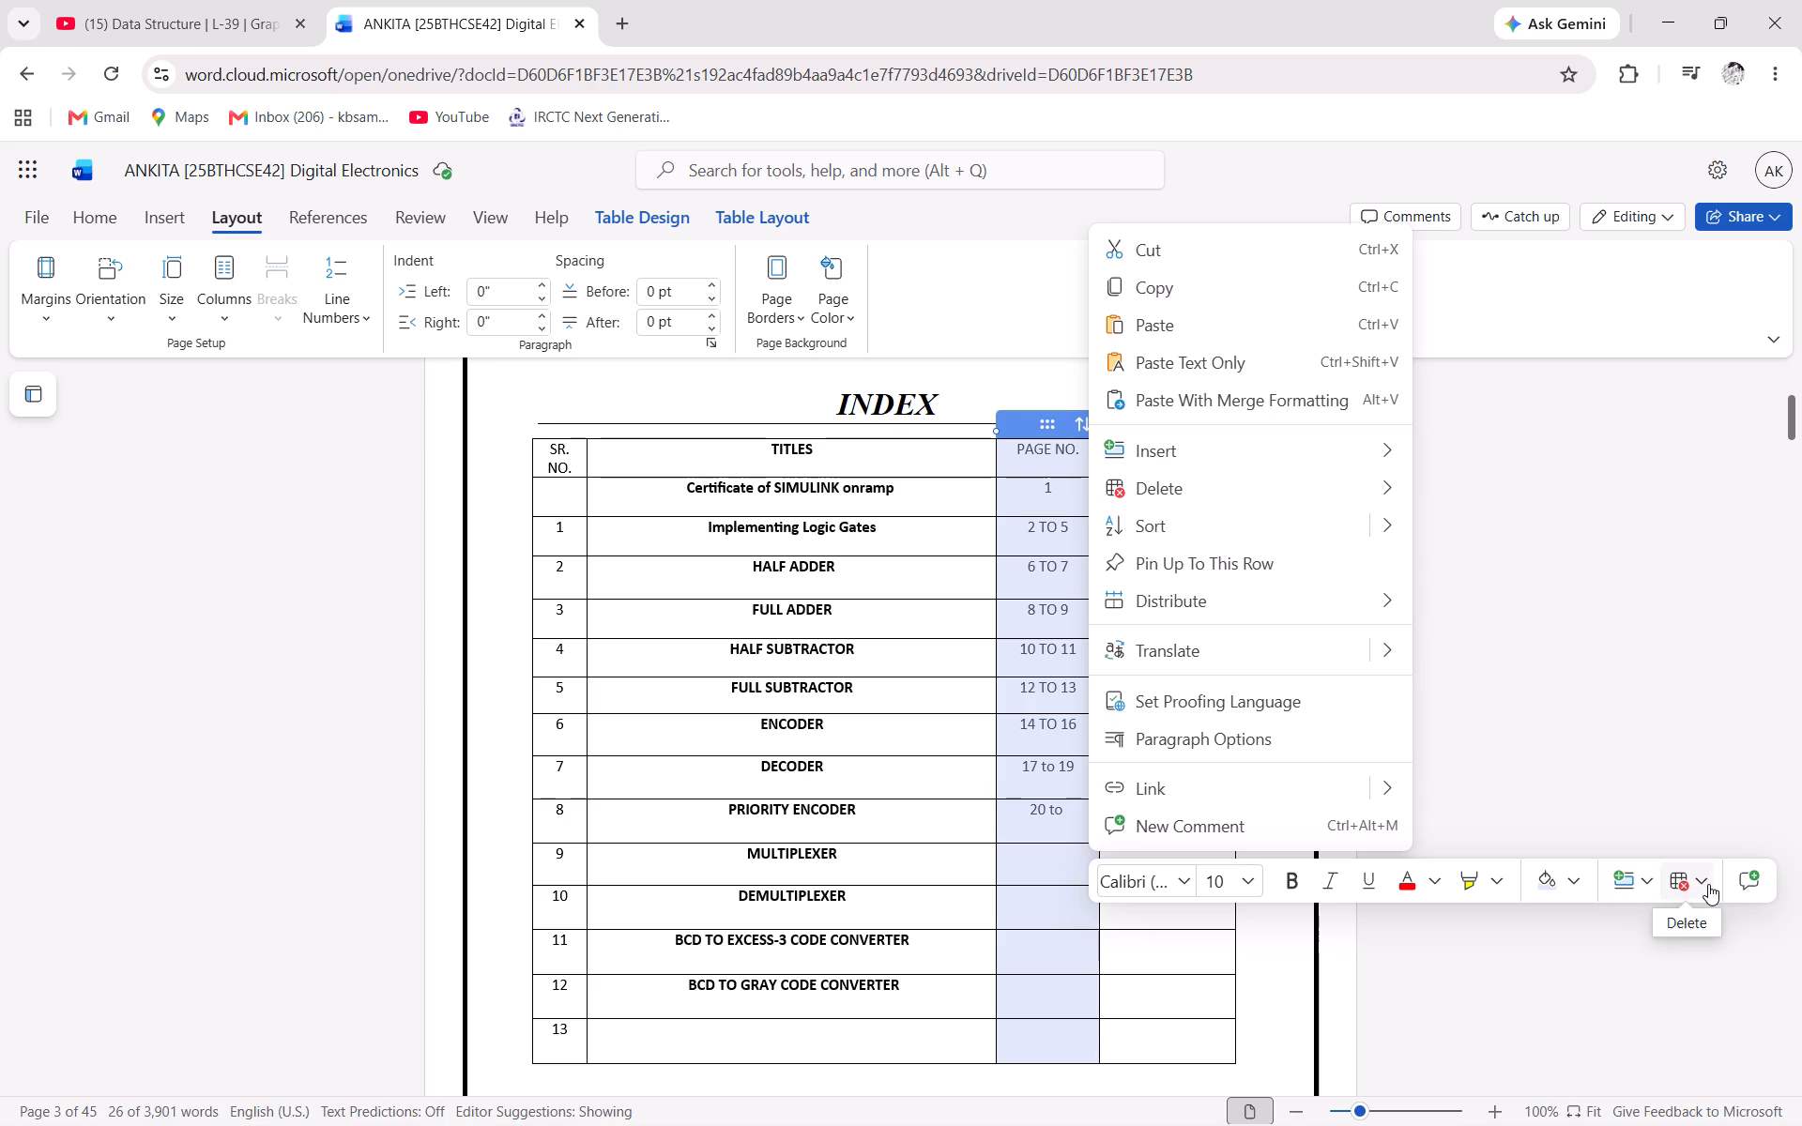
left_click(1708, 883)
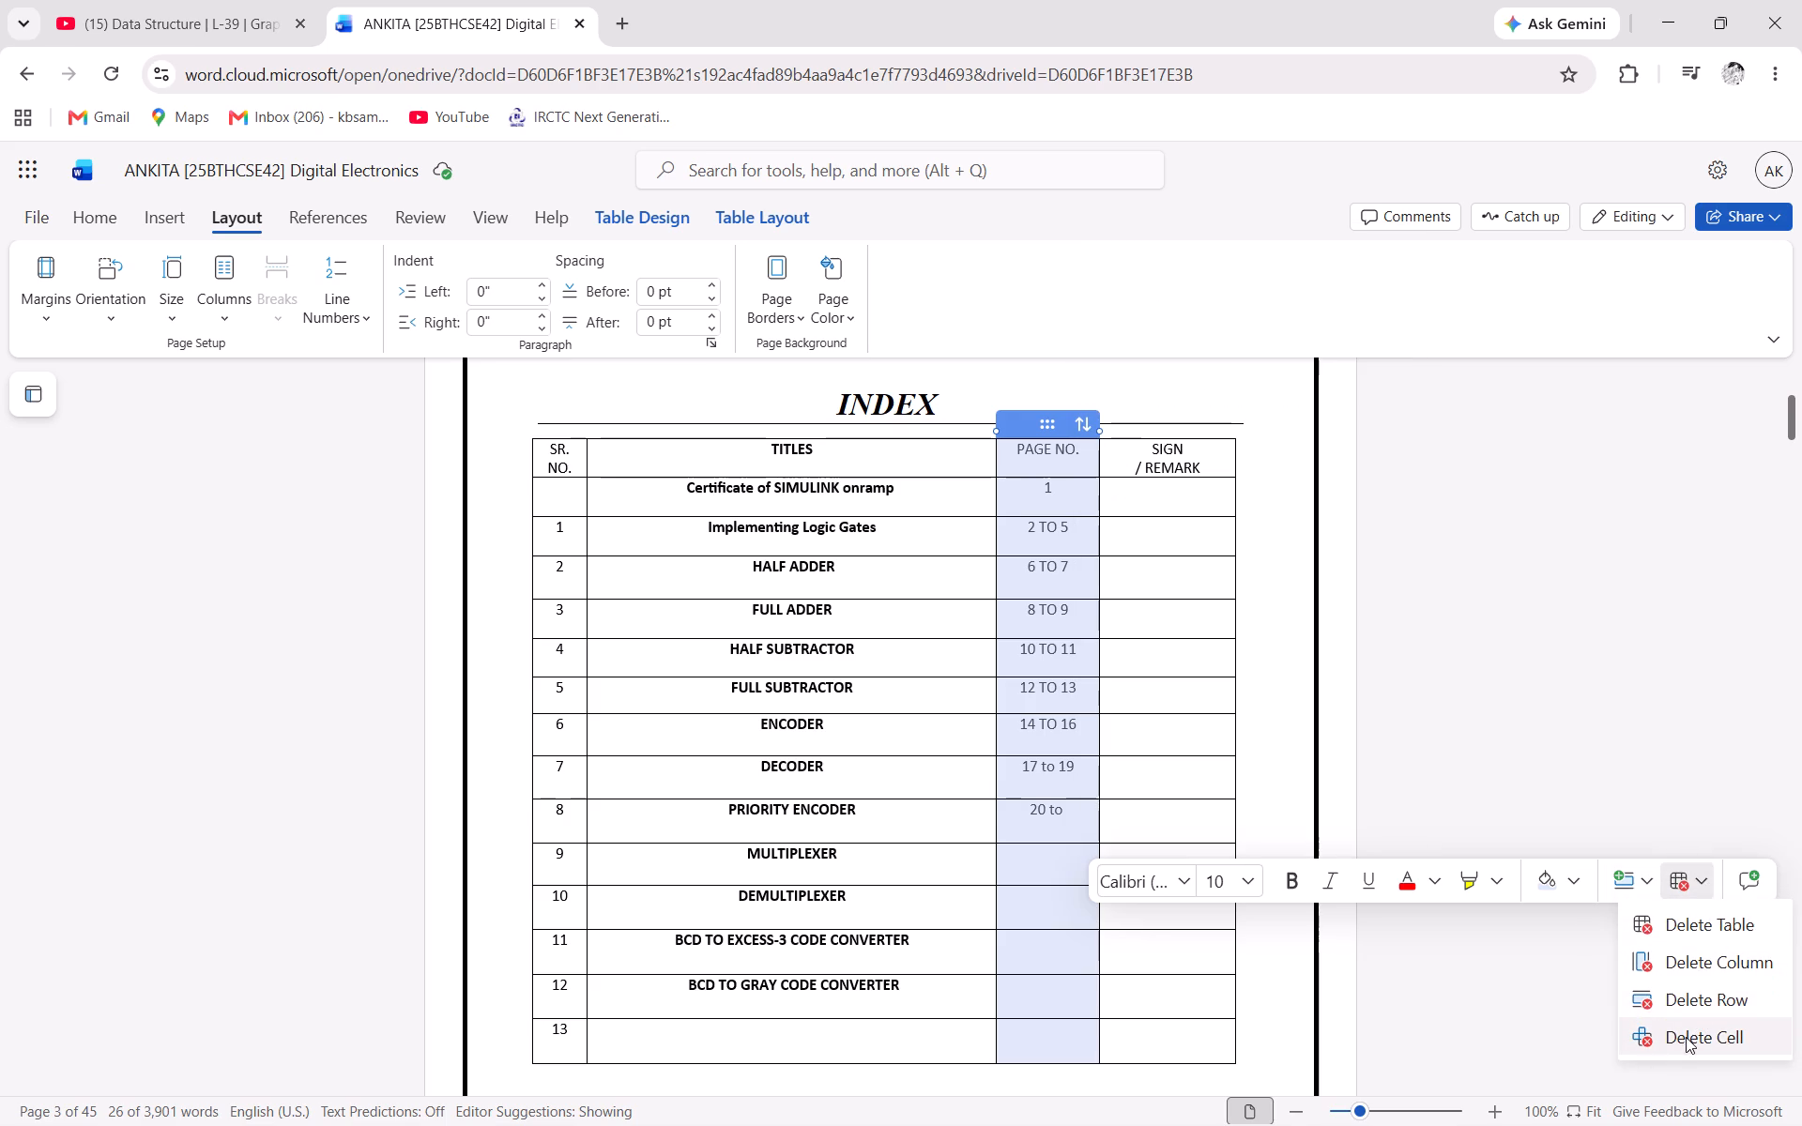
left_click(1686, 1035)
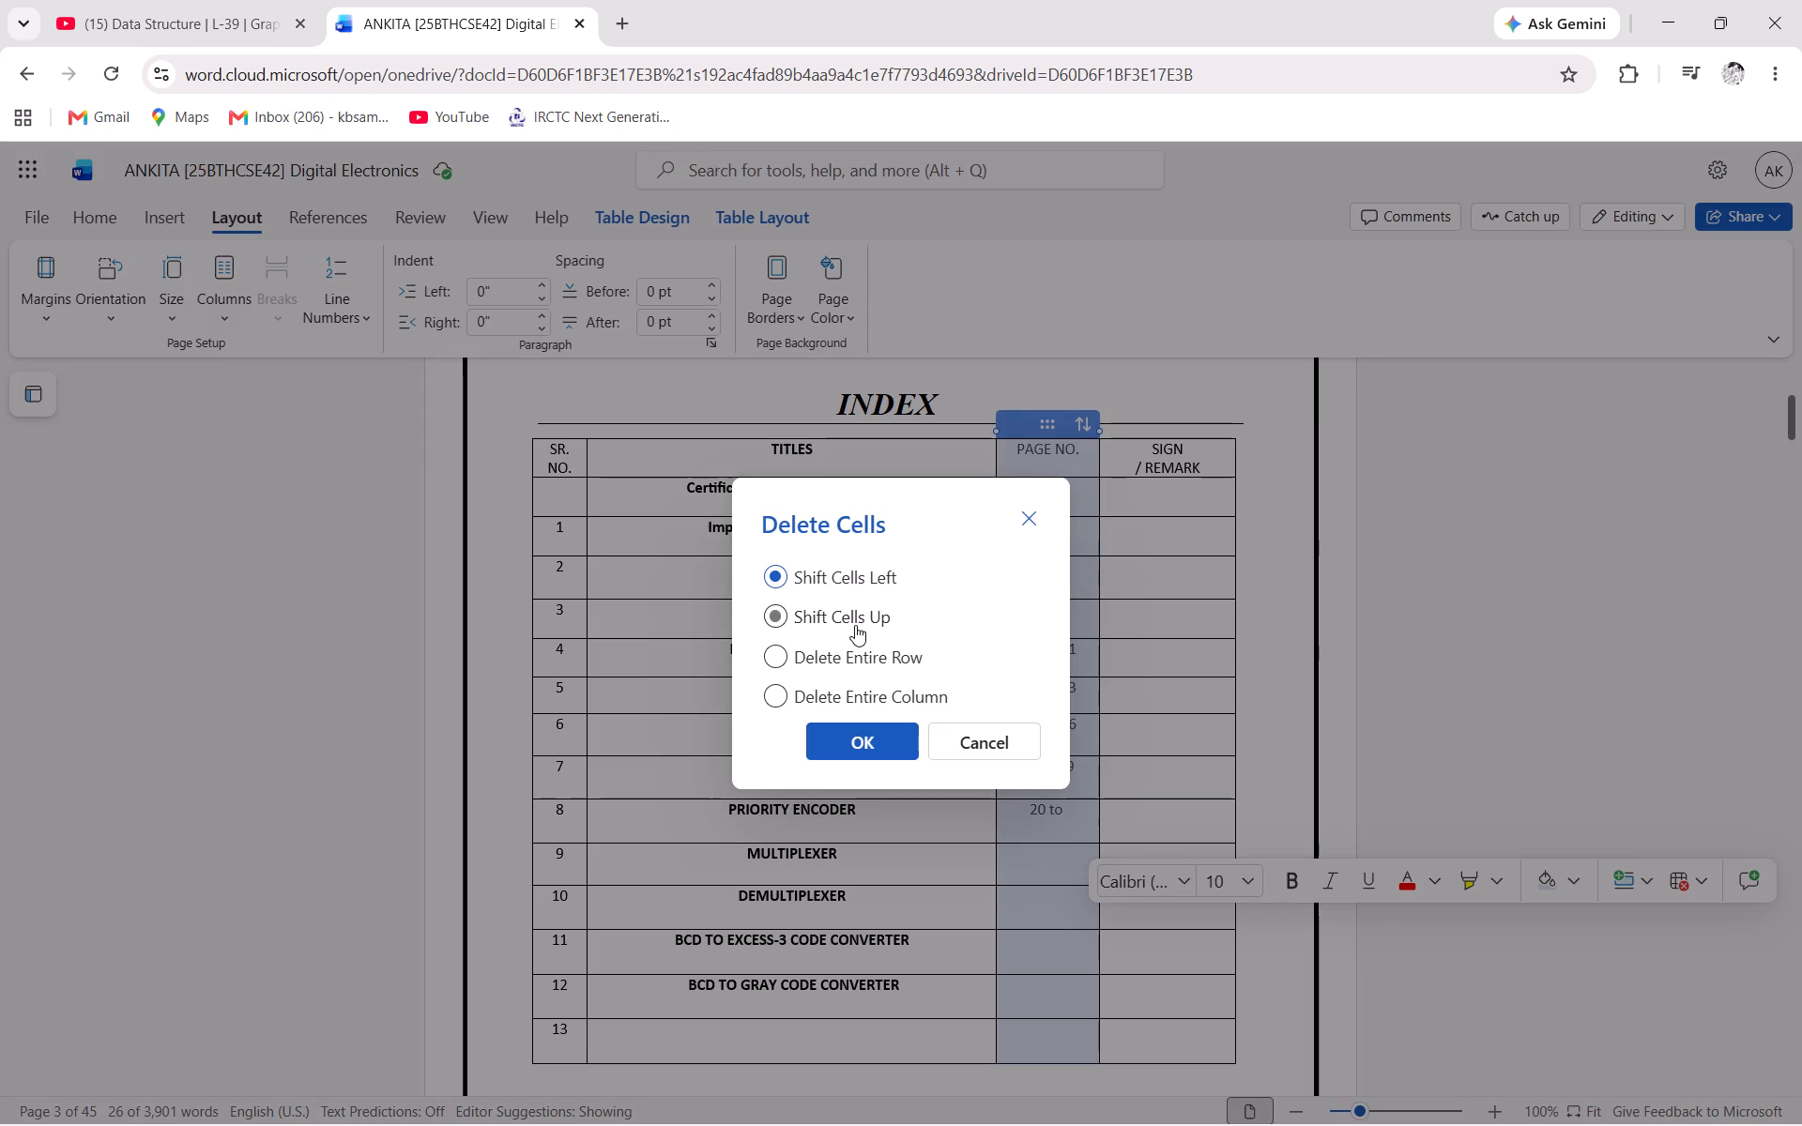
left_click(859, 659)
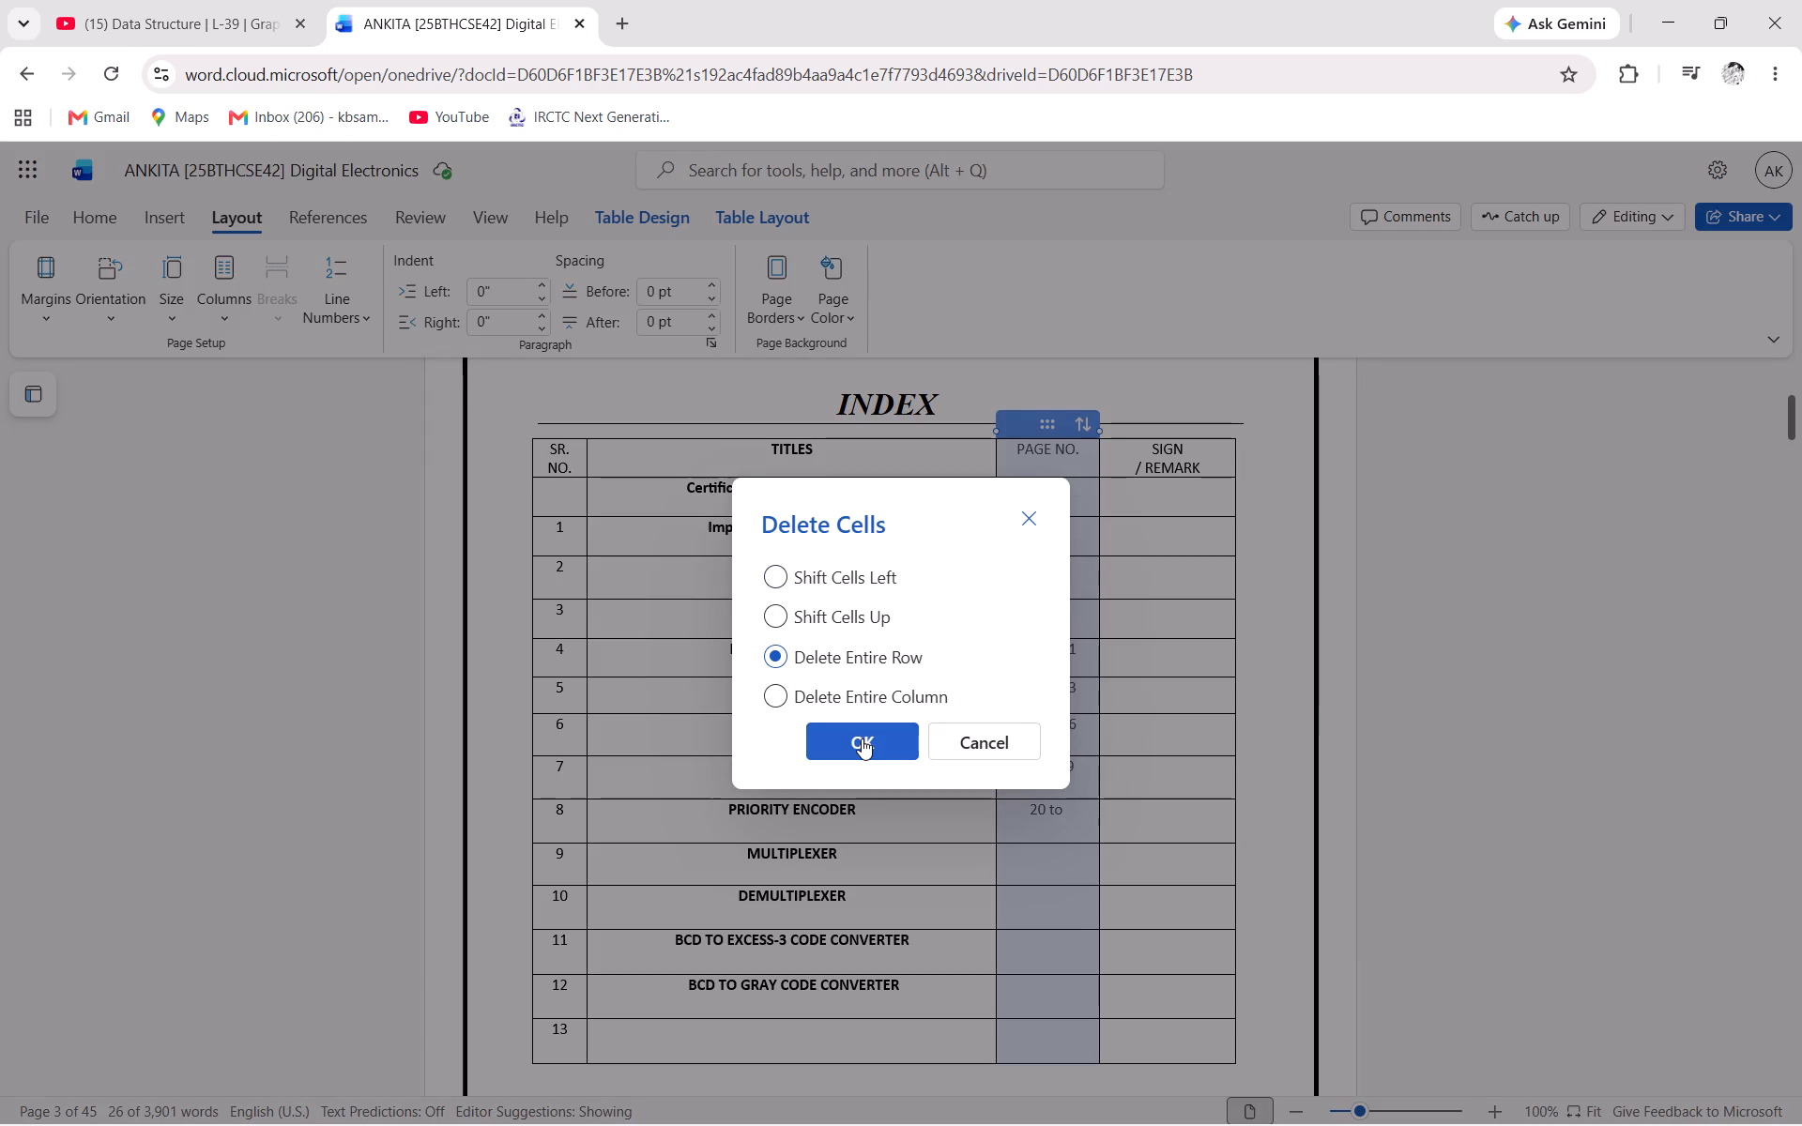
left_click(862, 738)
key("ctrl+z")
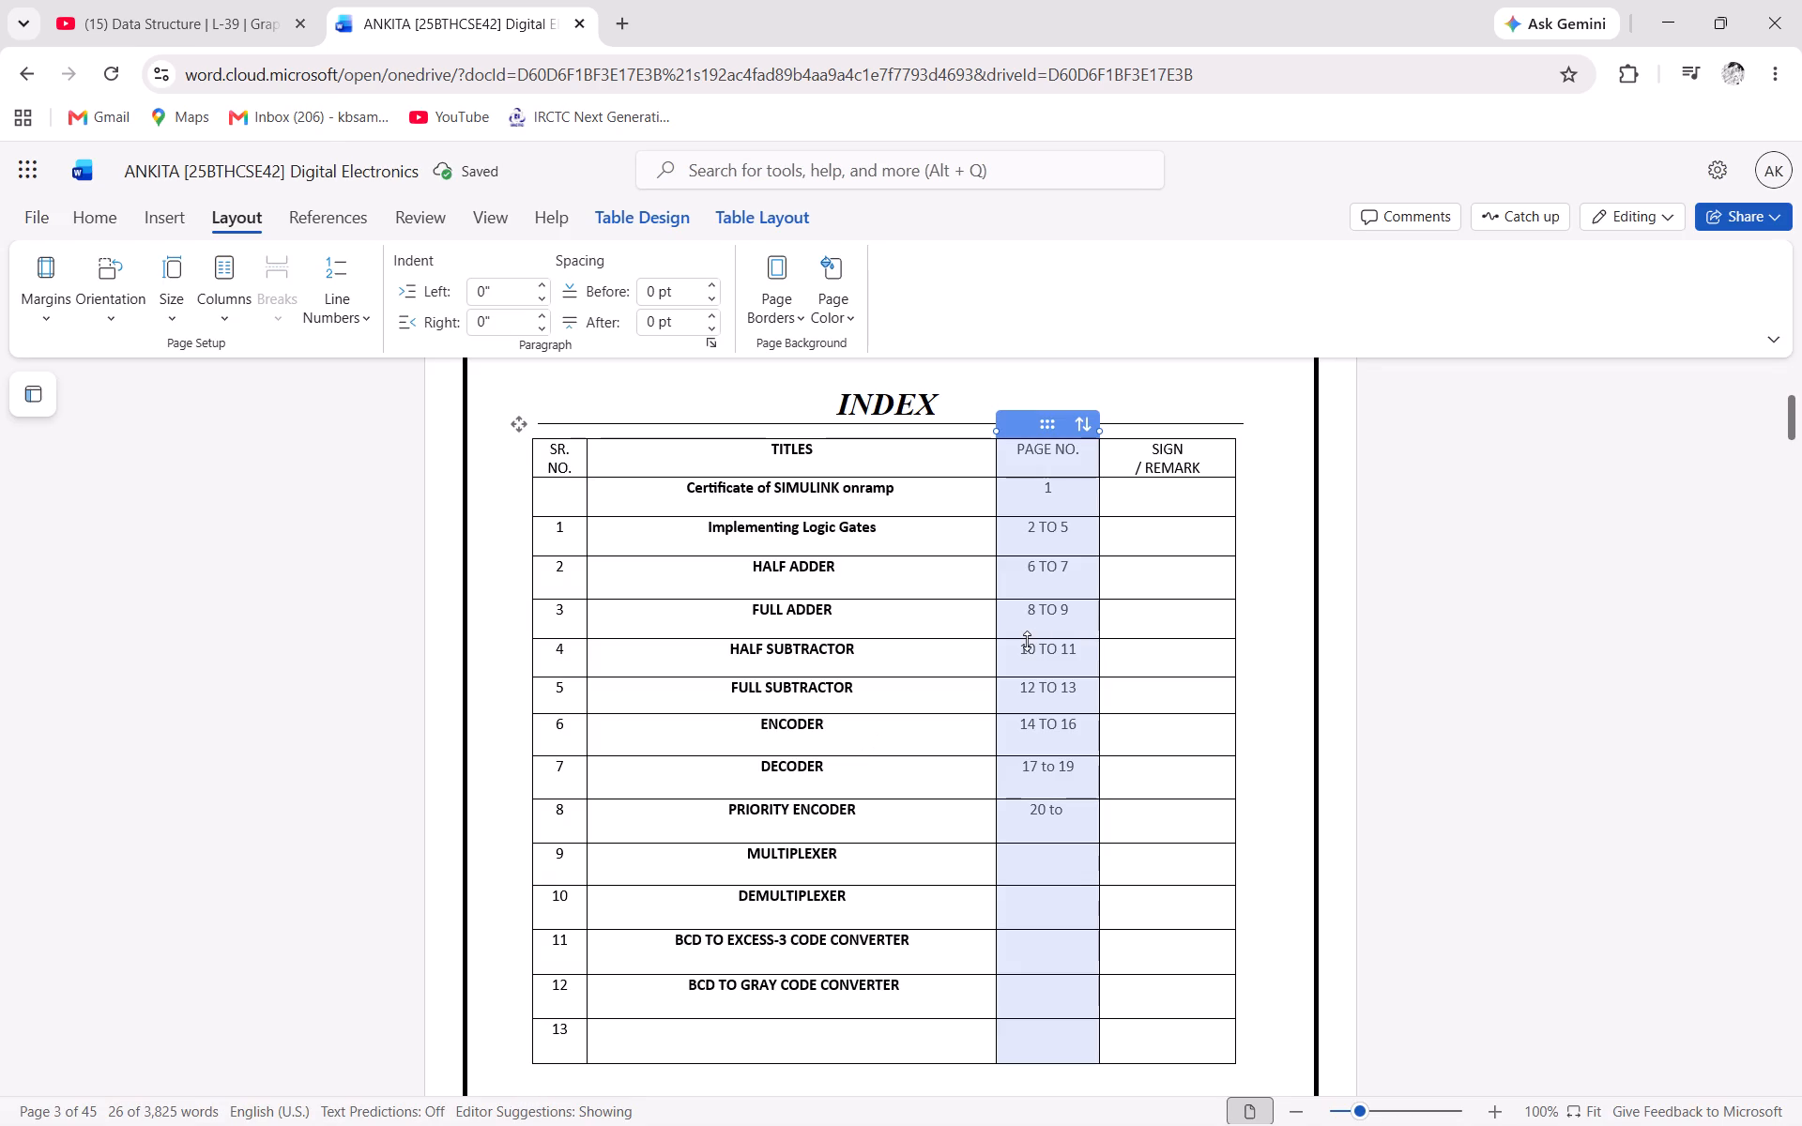
Delete the PAGE NO. column from the INDEX table.
right_click(1053, 674)
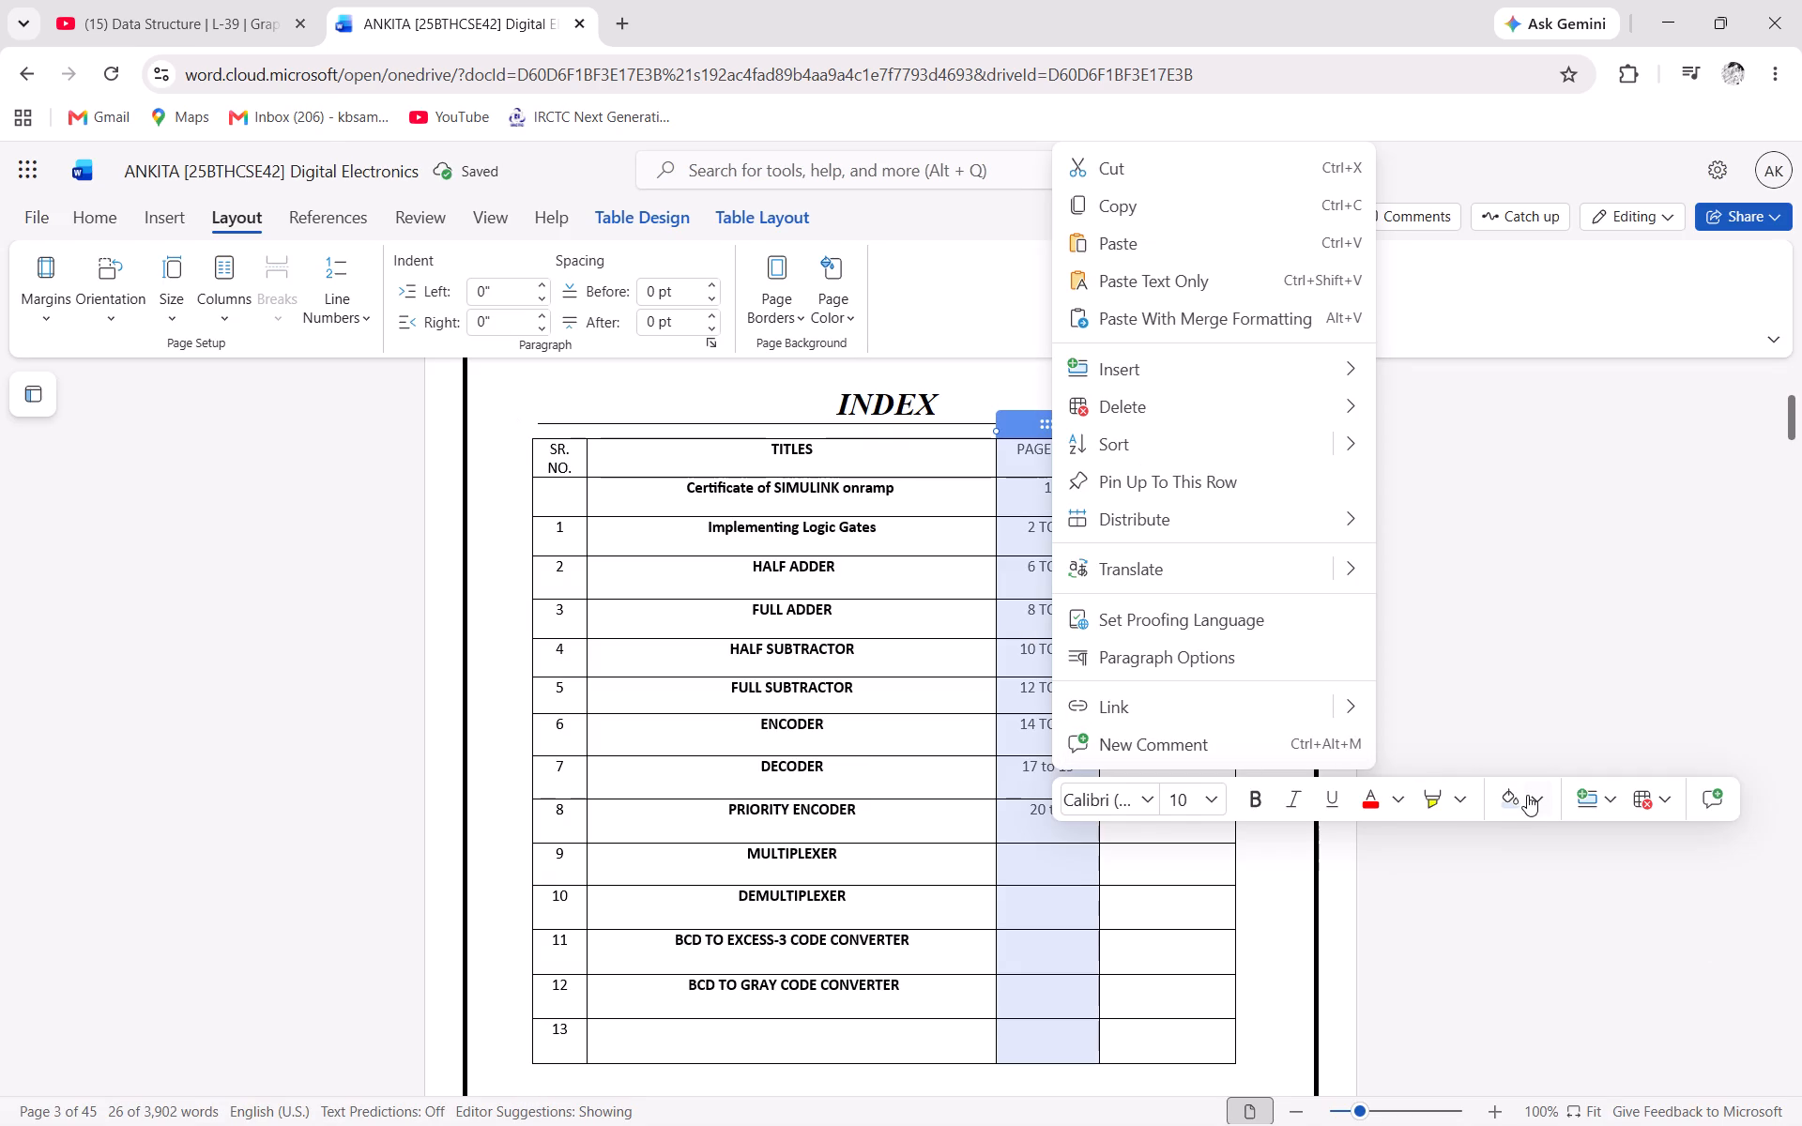
left_click(1669, 798)
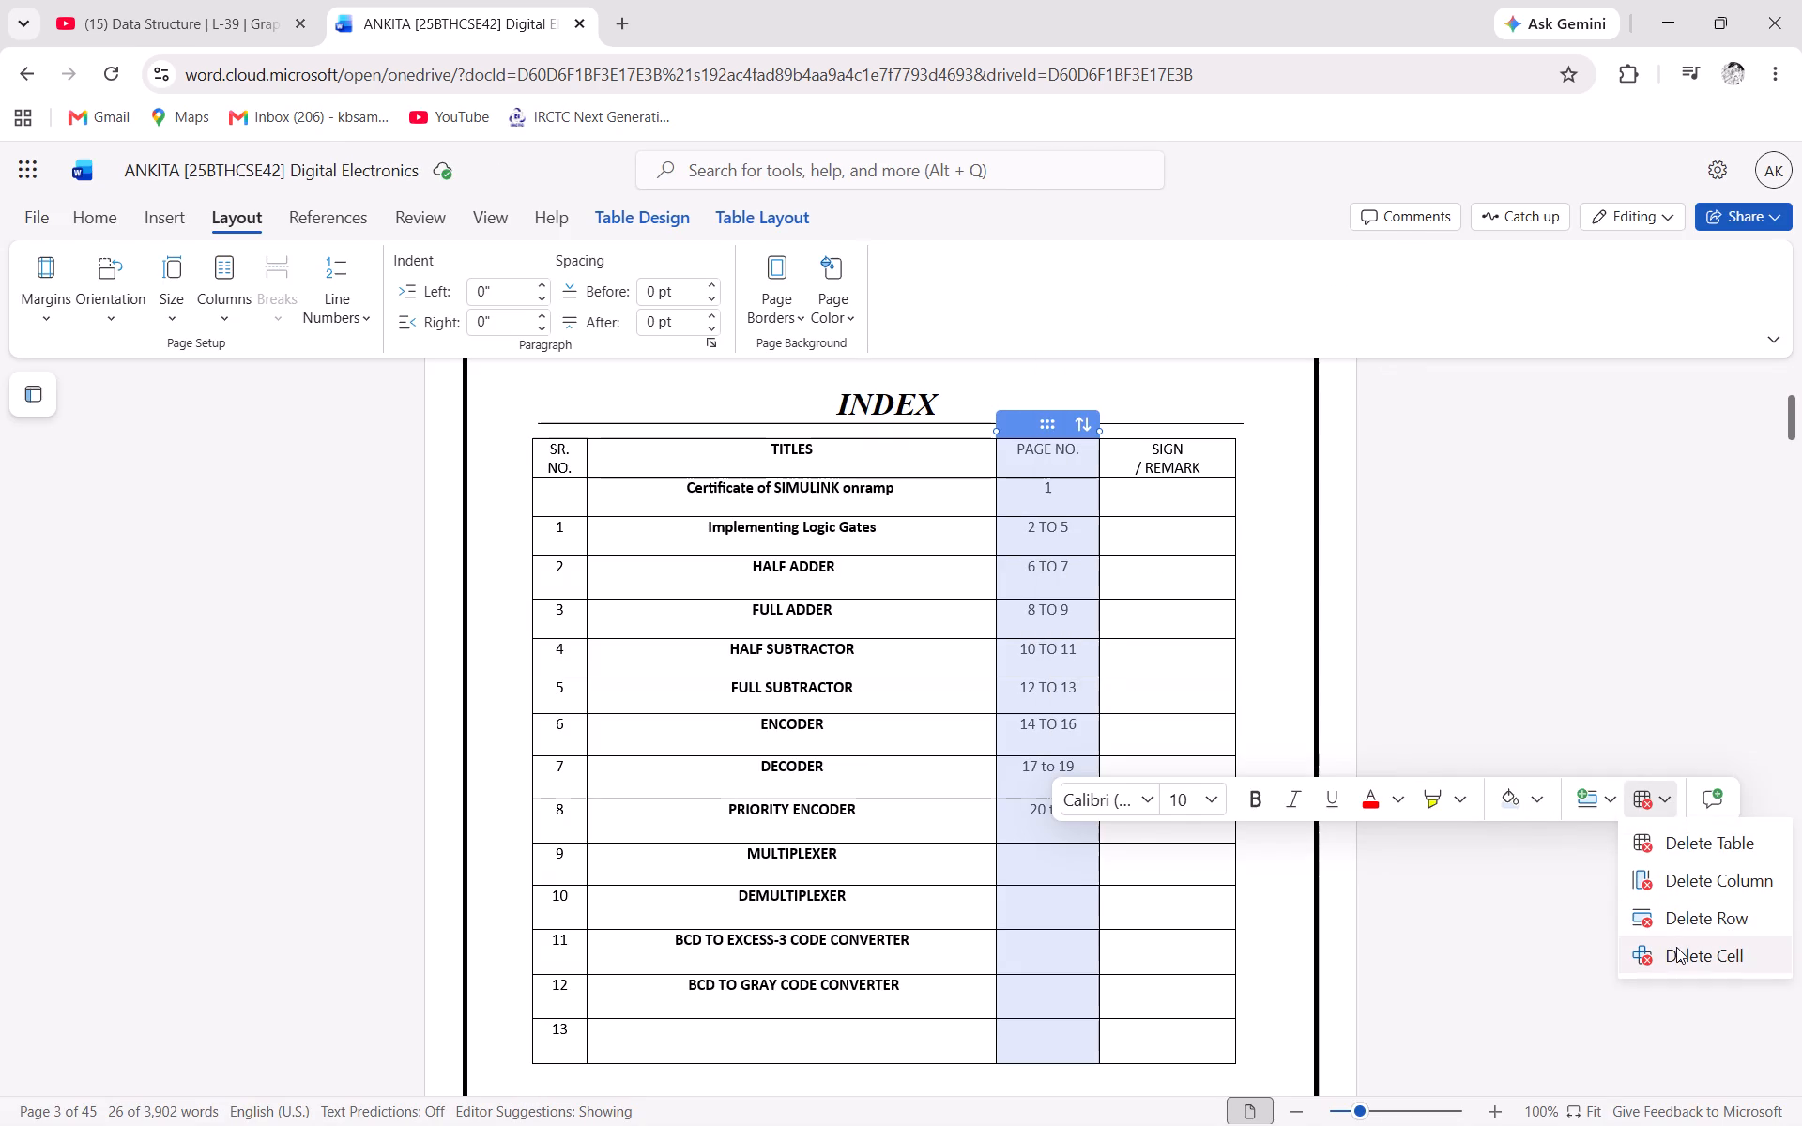
left_click(1675, 883)
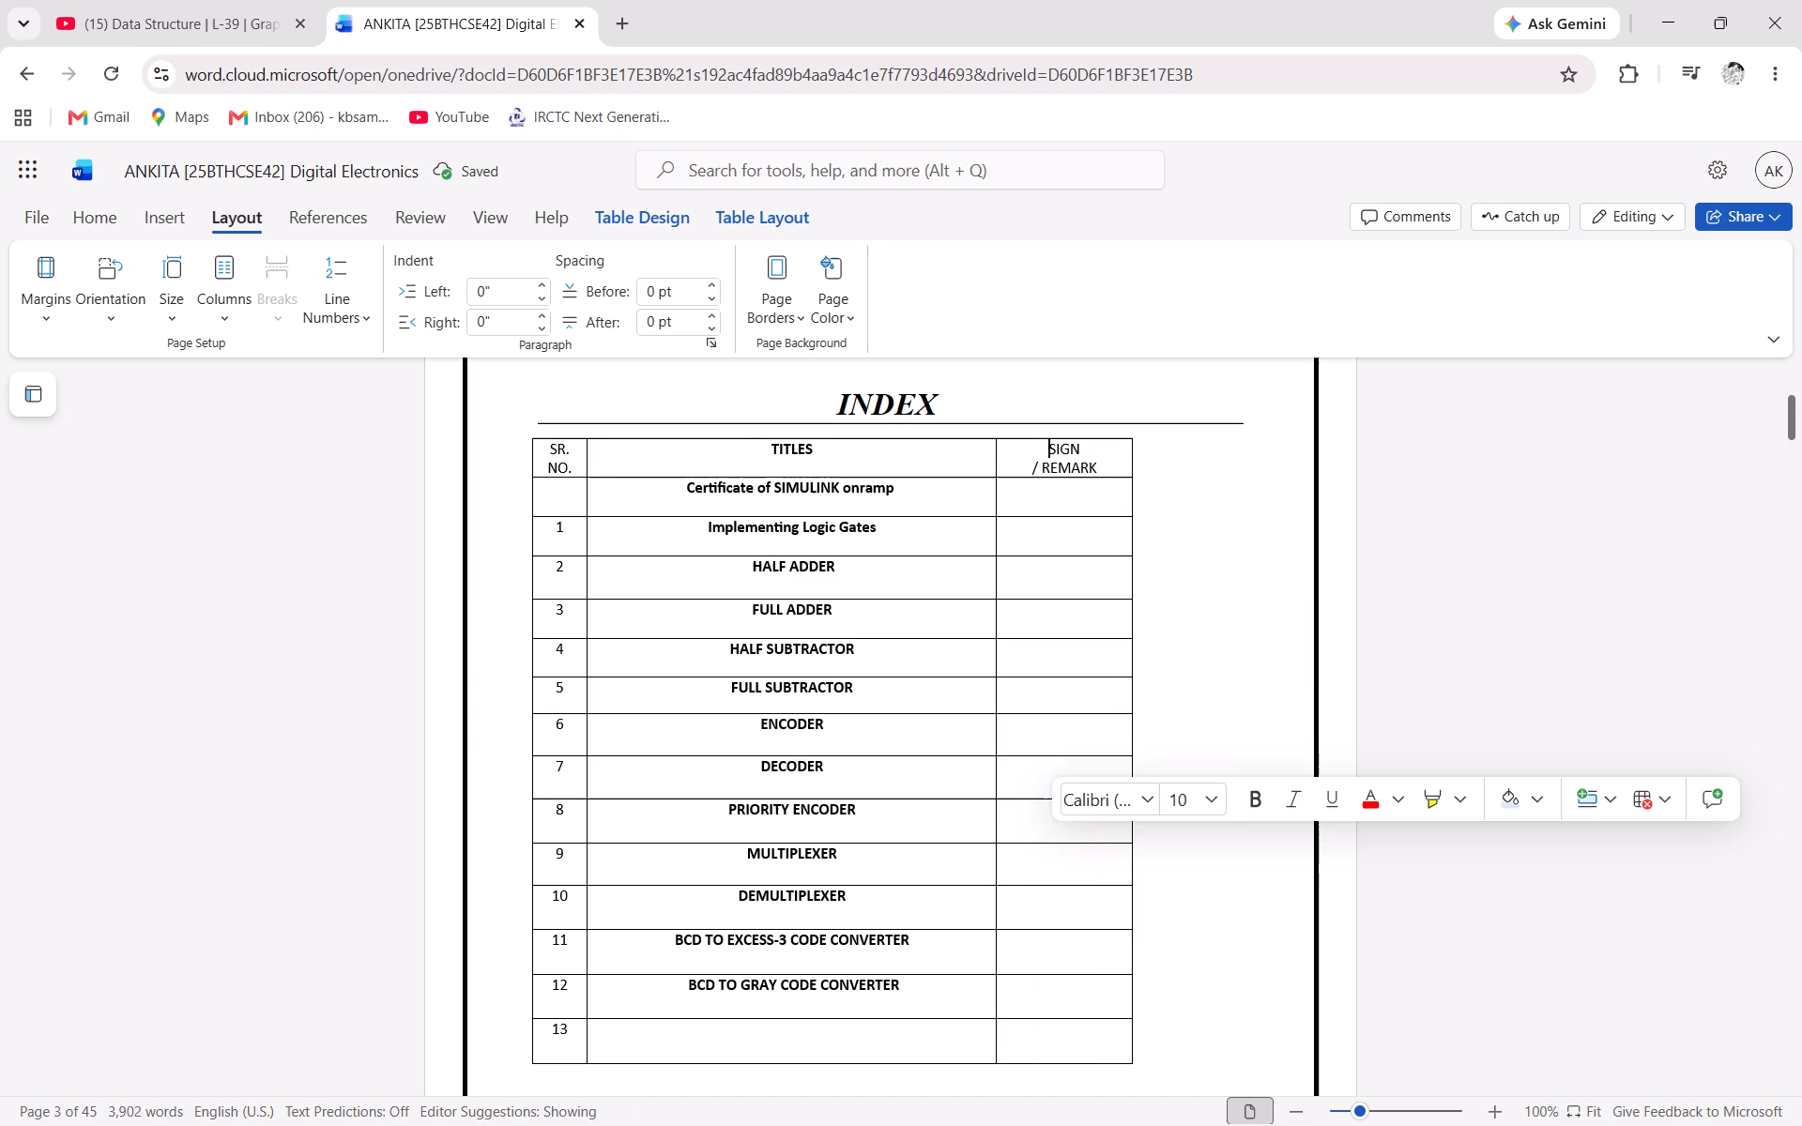
Move the slash from the SIGN / REMARK heading into the empty cell below it.
left_click(1049, 499)
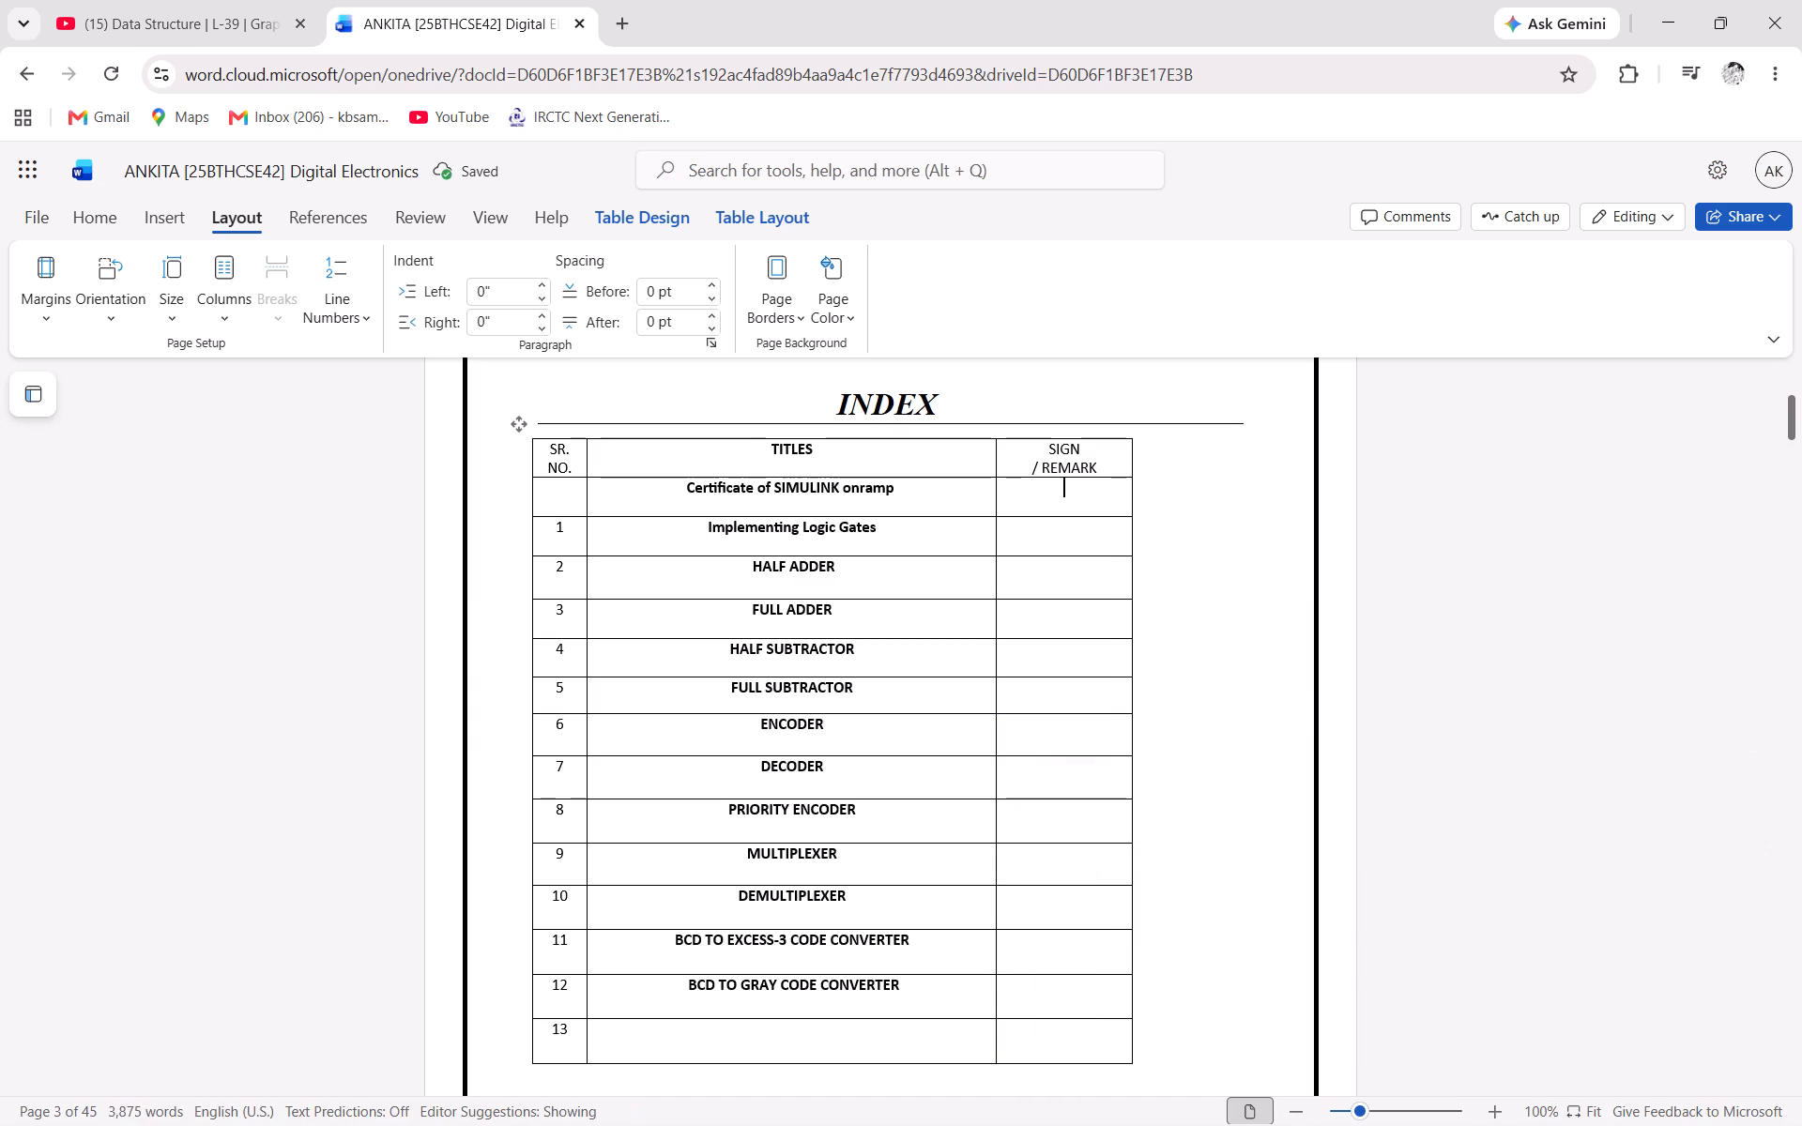
left_click_drag(1042, 463, 1026, 460)
left_click_drag(1026, 460, 1050, 478)
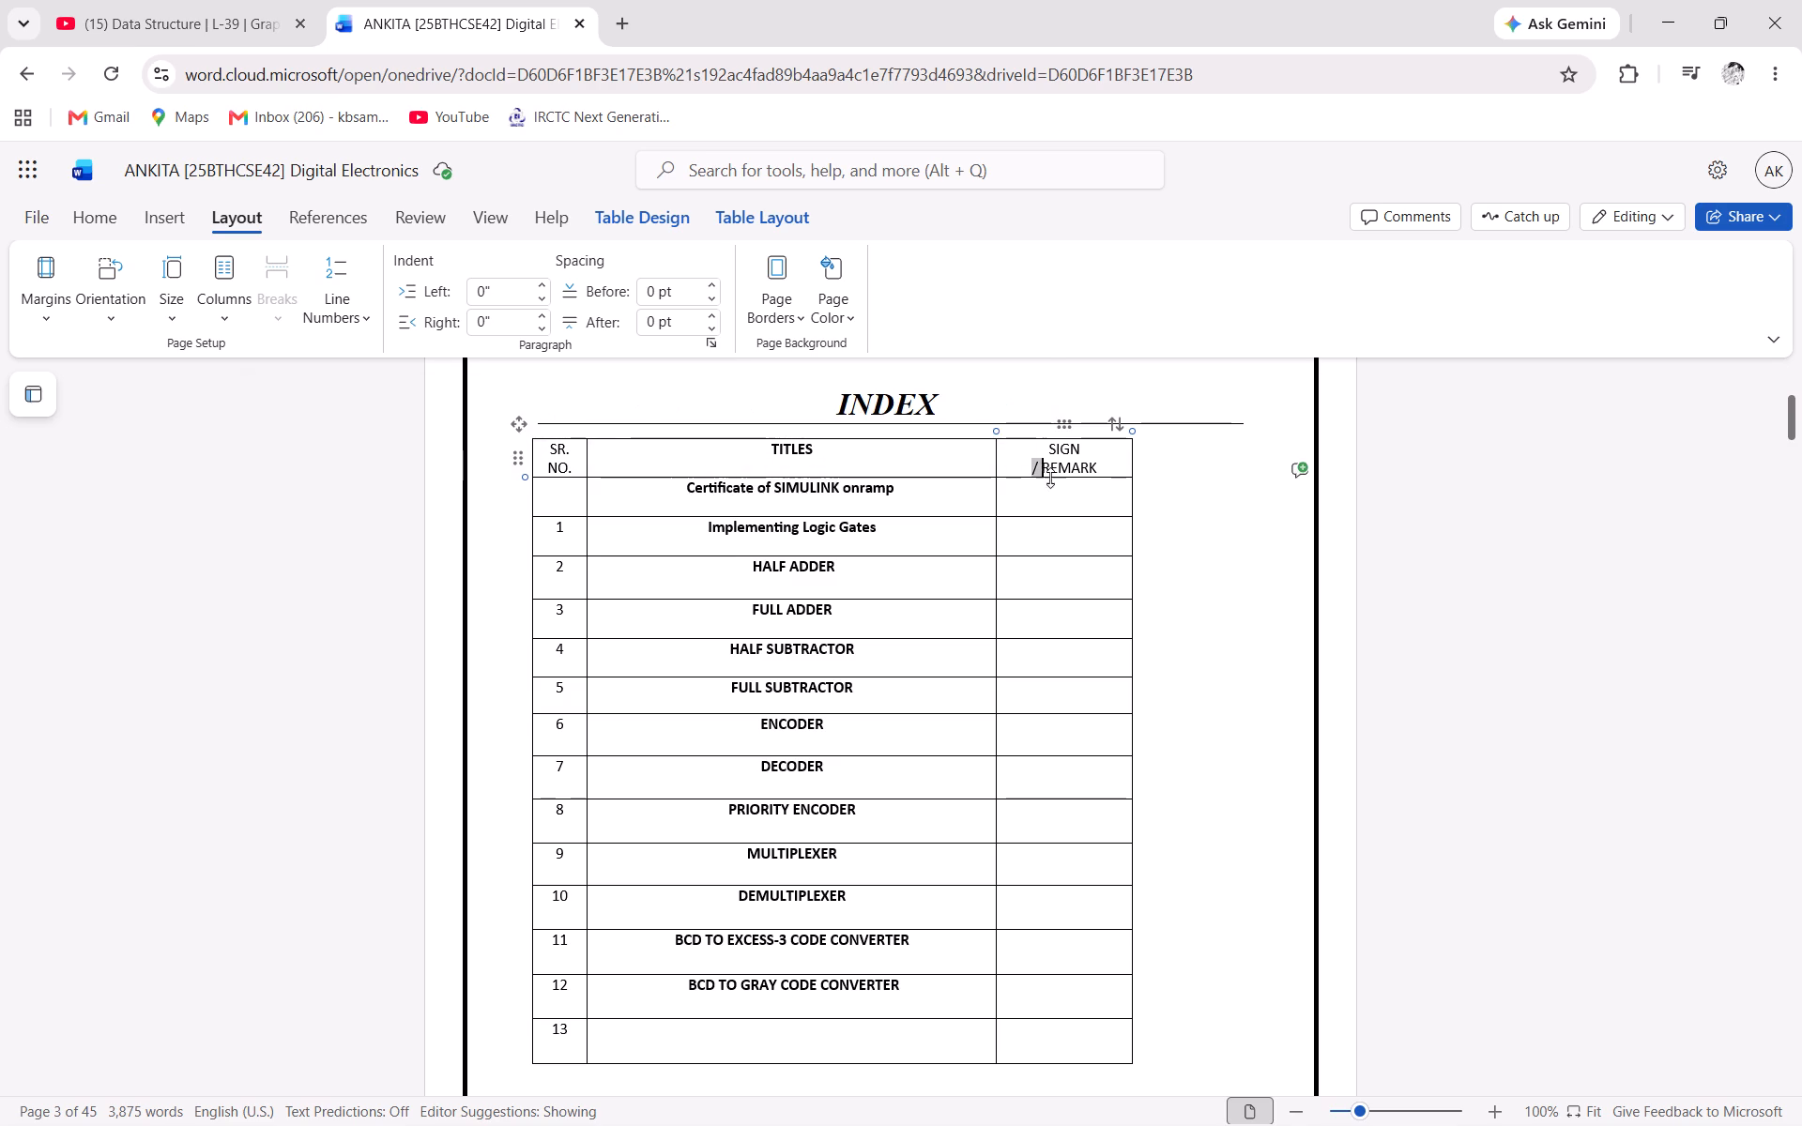
left_click_drag(1050, 478, 1048, 514)
Delete the SIGN / REMARK column from the INDEX table.
left_click_drag(1015, 464, 1062, 513)
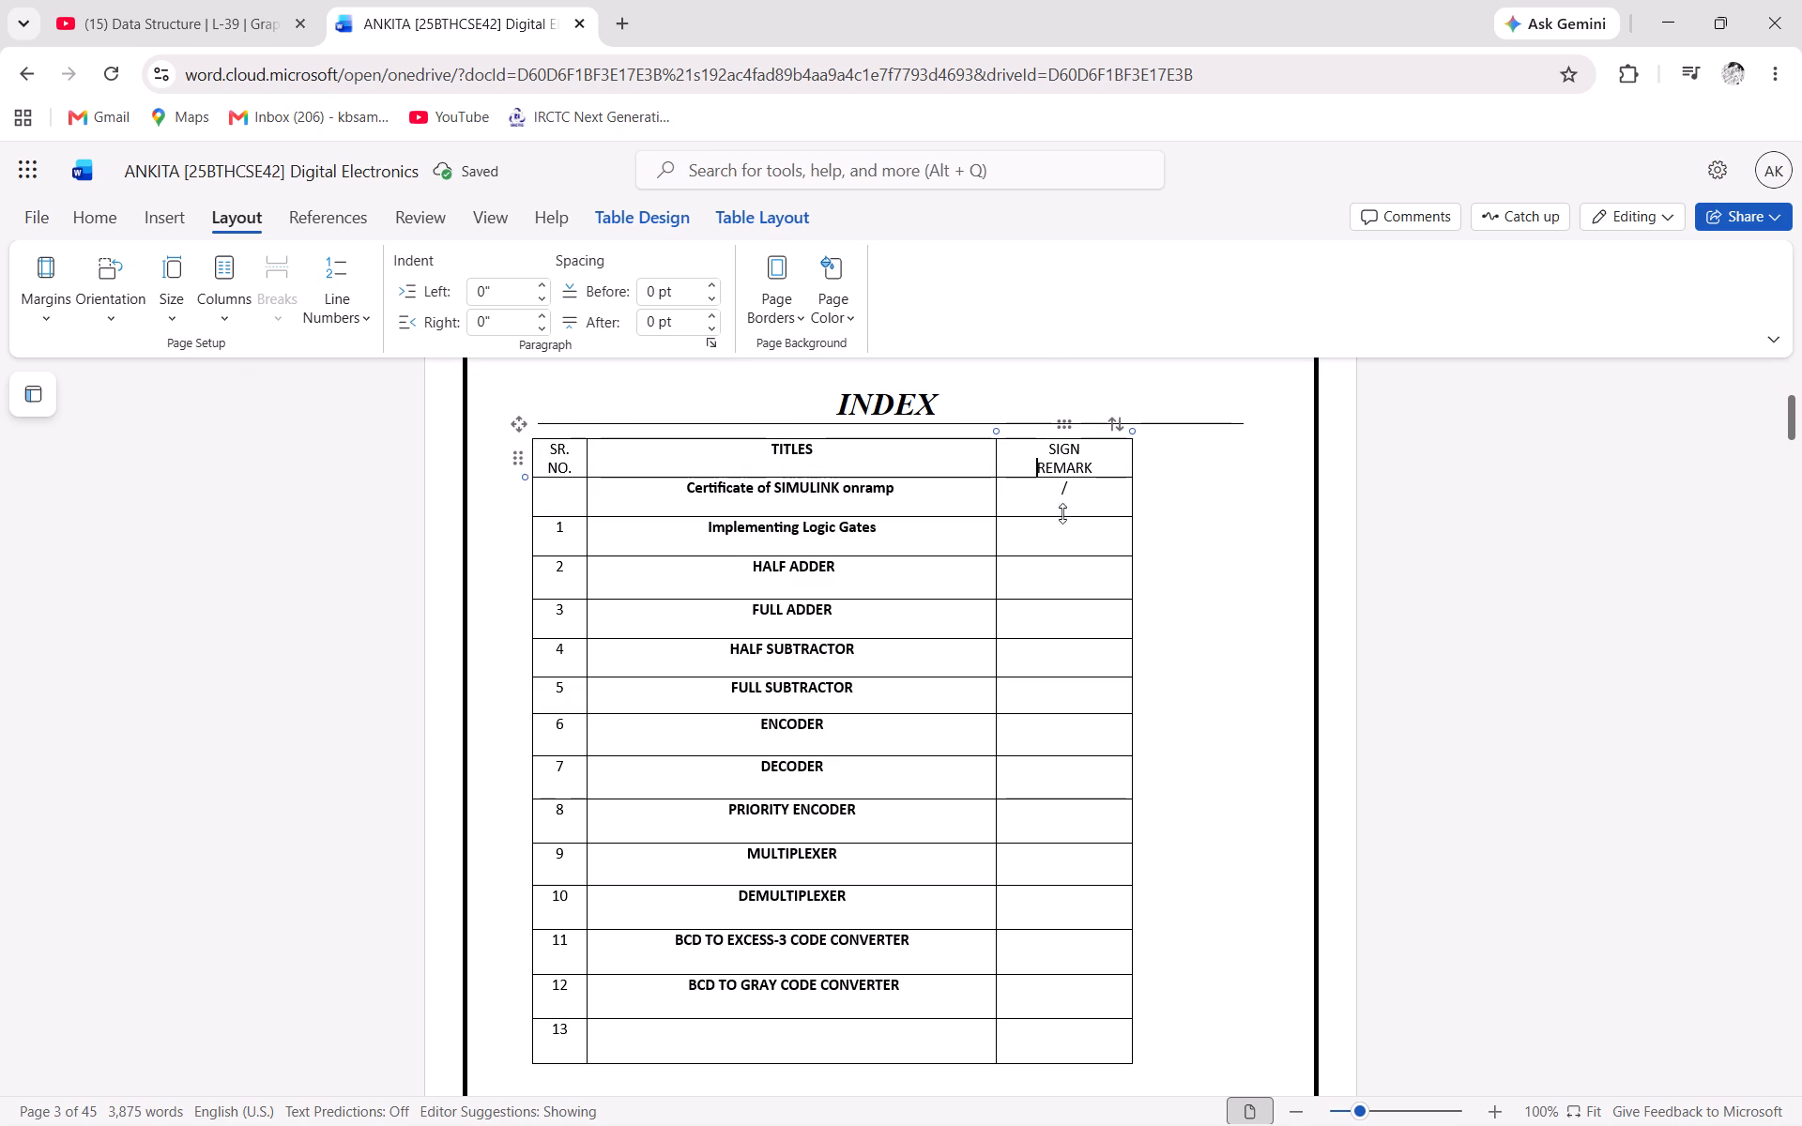
left_click_drag(1062, 513, 1071, 1123)
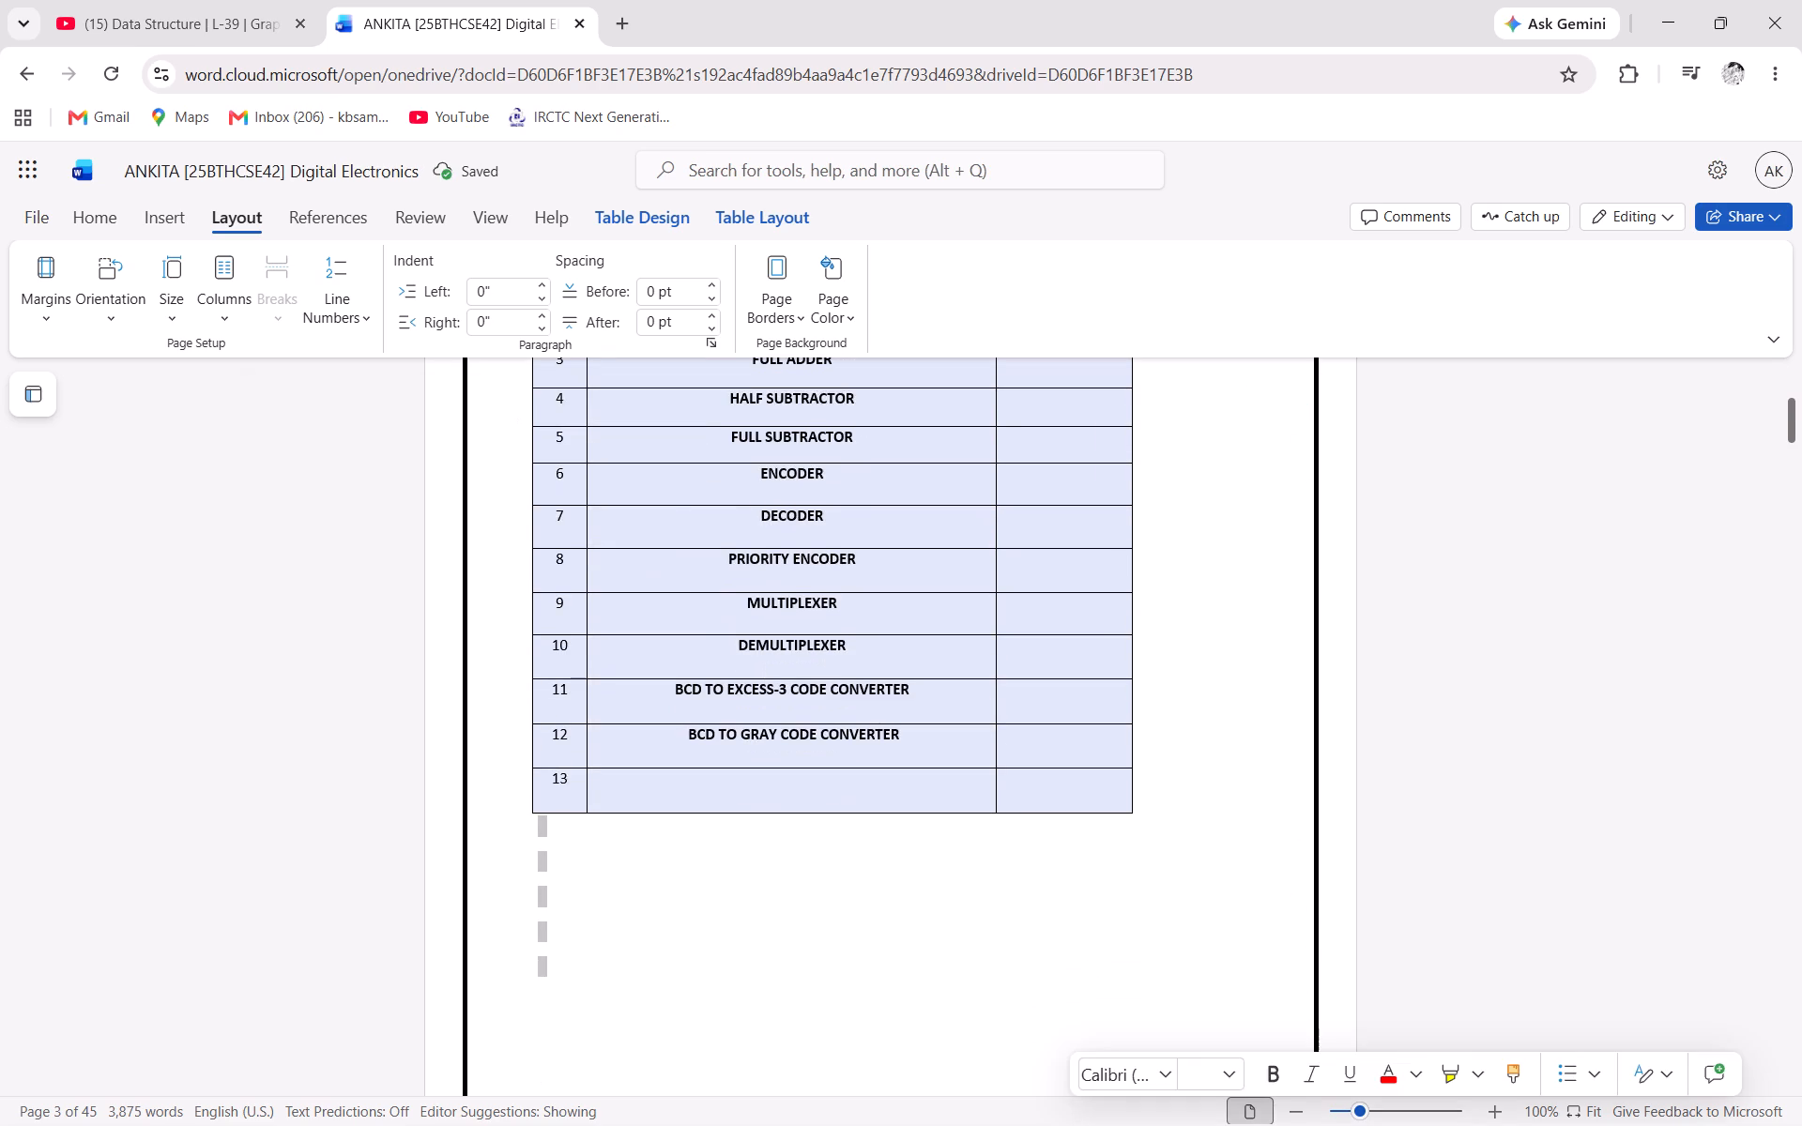
left_click(1070, 842)
scroll(1070, 842, "up", 3)
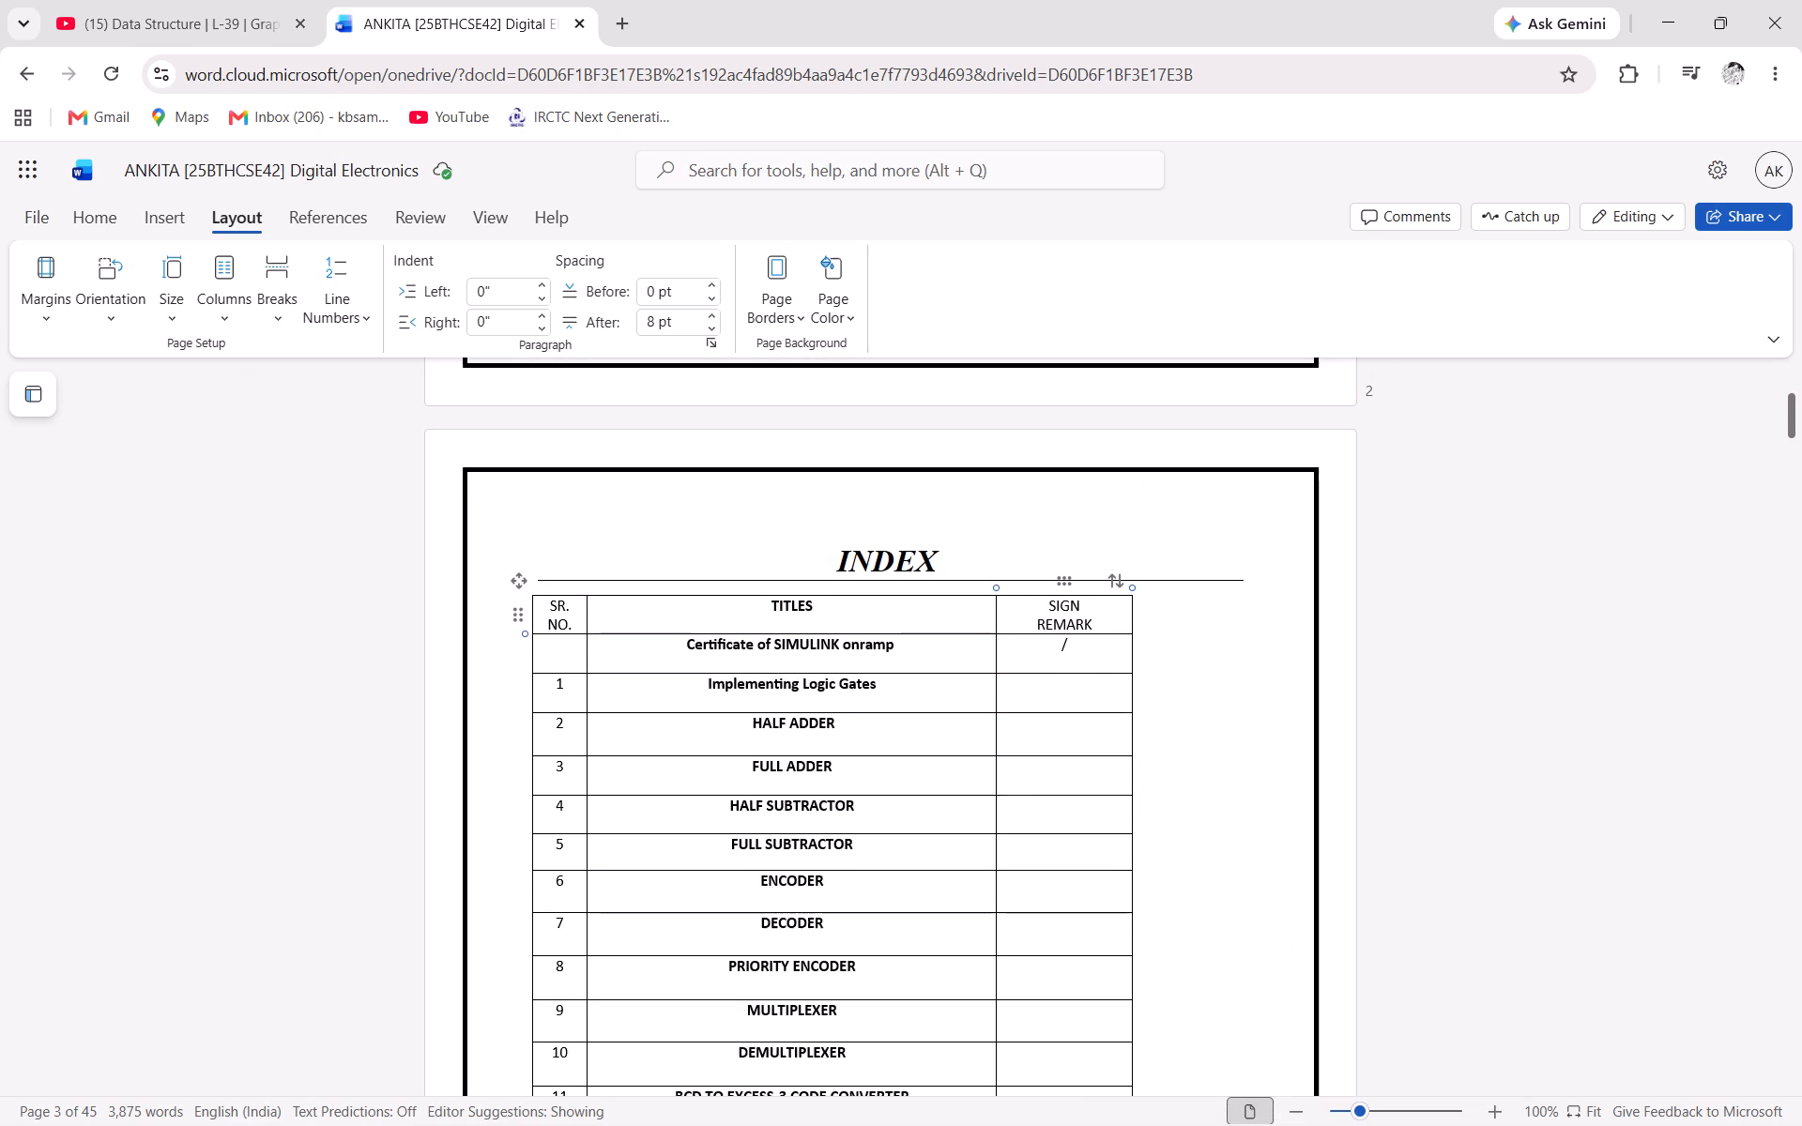
left_click_drag(1020, 618, 1069, 1056)
scroll(1069, 1056, "down", 2)
left_click_drag(1031, 799, 1034, 910)
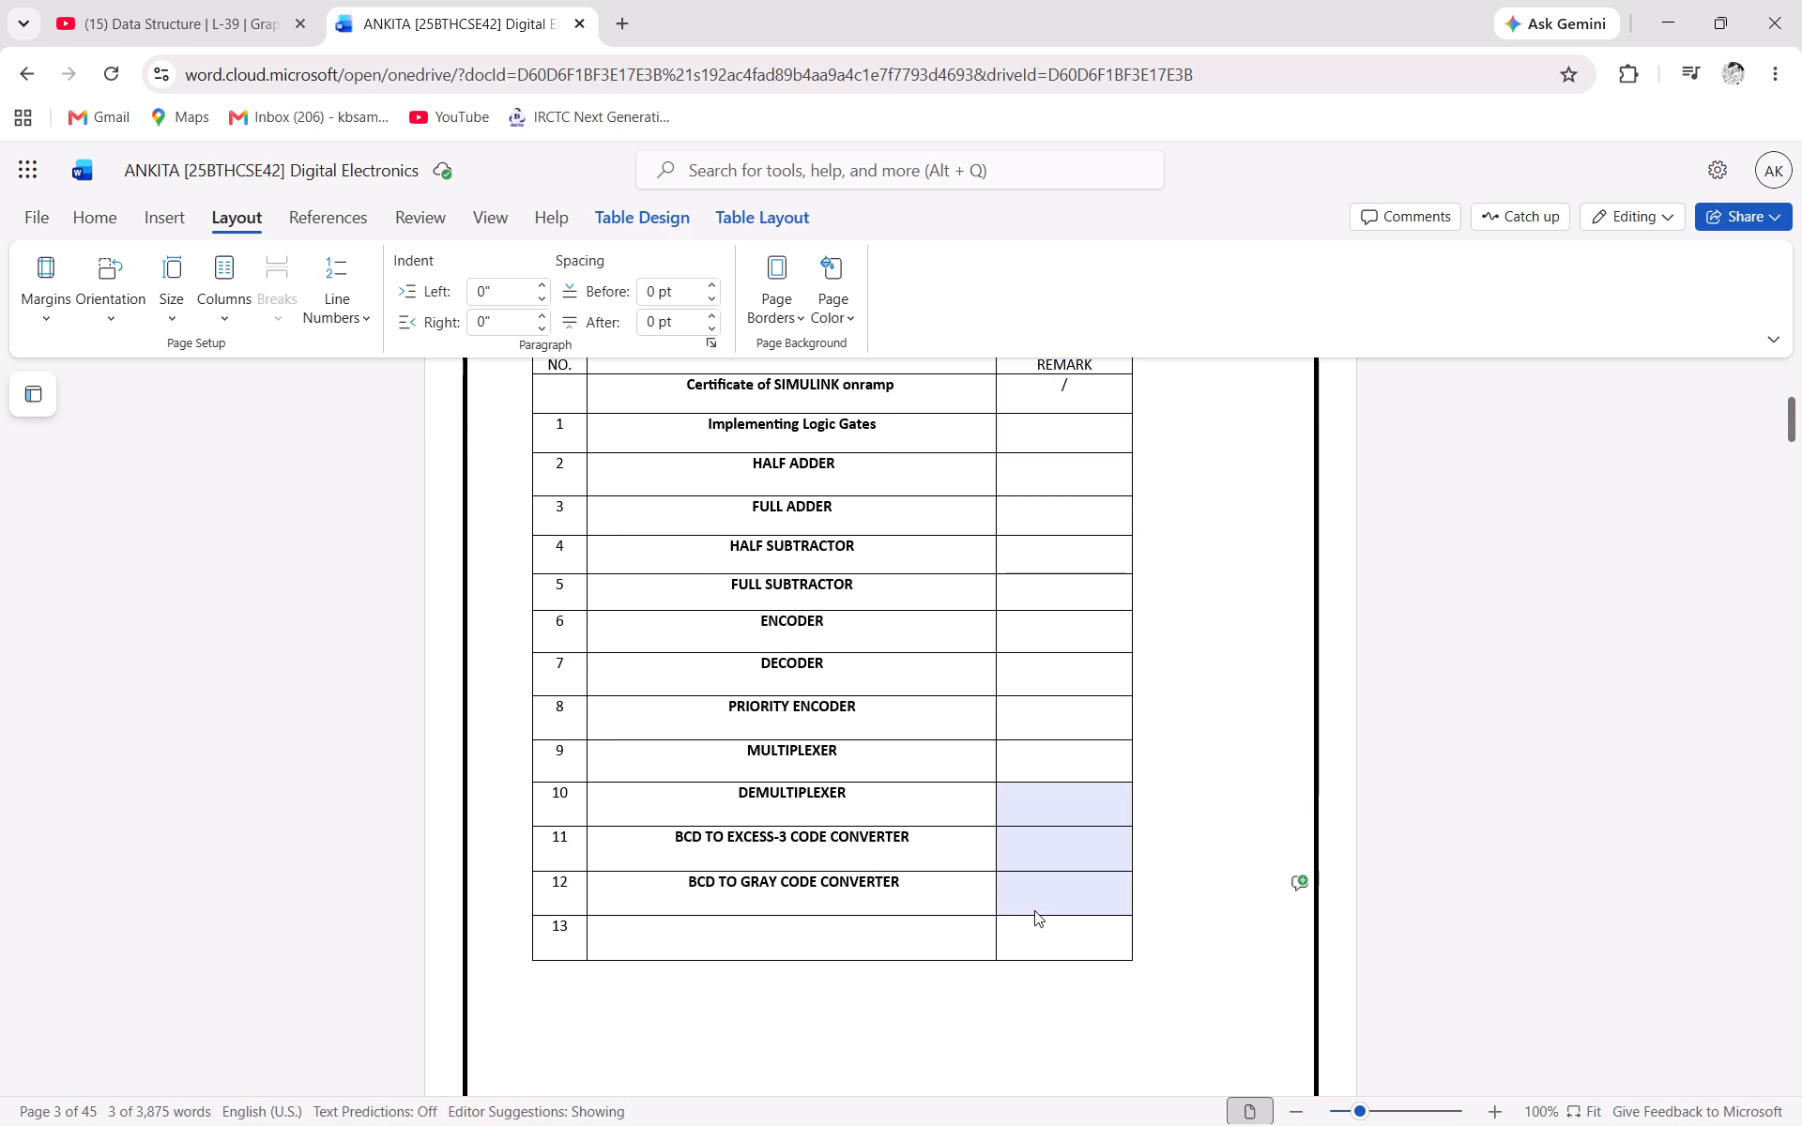
left_click_drag(1034, 910, 1034, 905)
left_click_drag(1031, 940, 1032, 928)
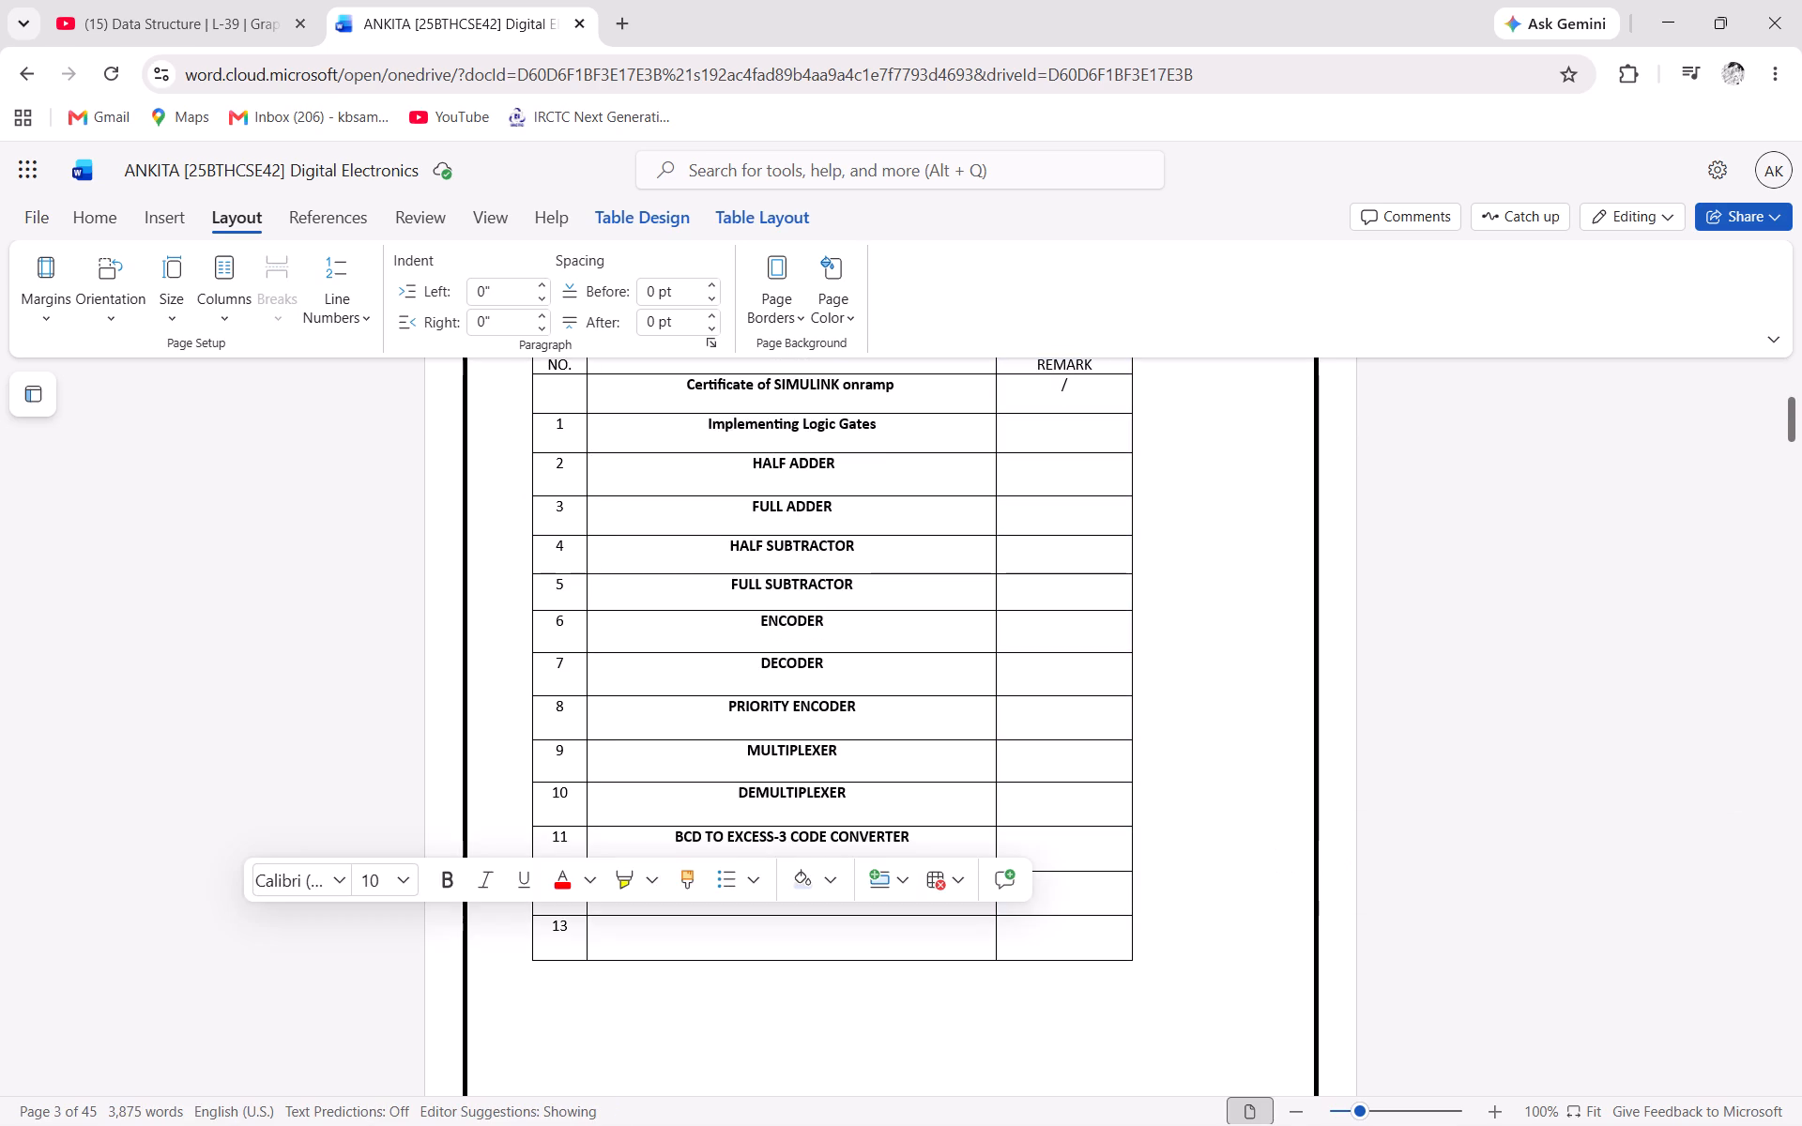
left_click_drag(1029, 937, 1020, 473)
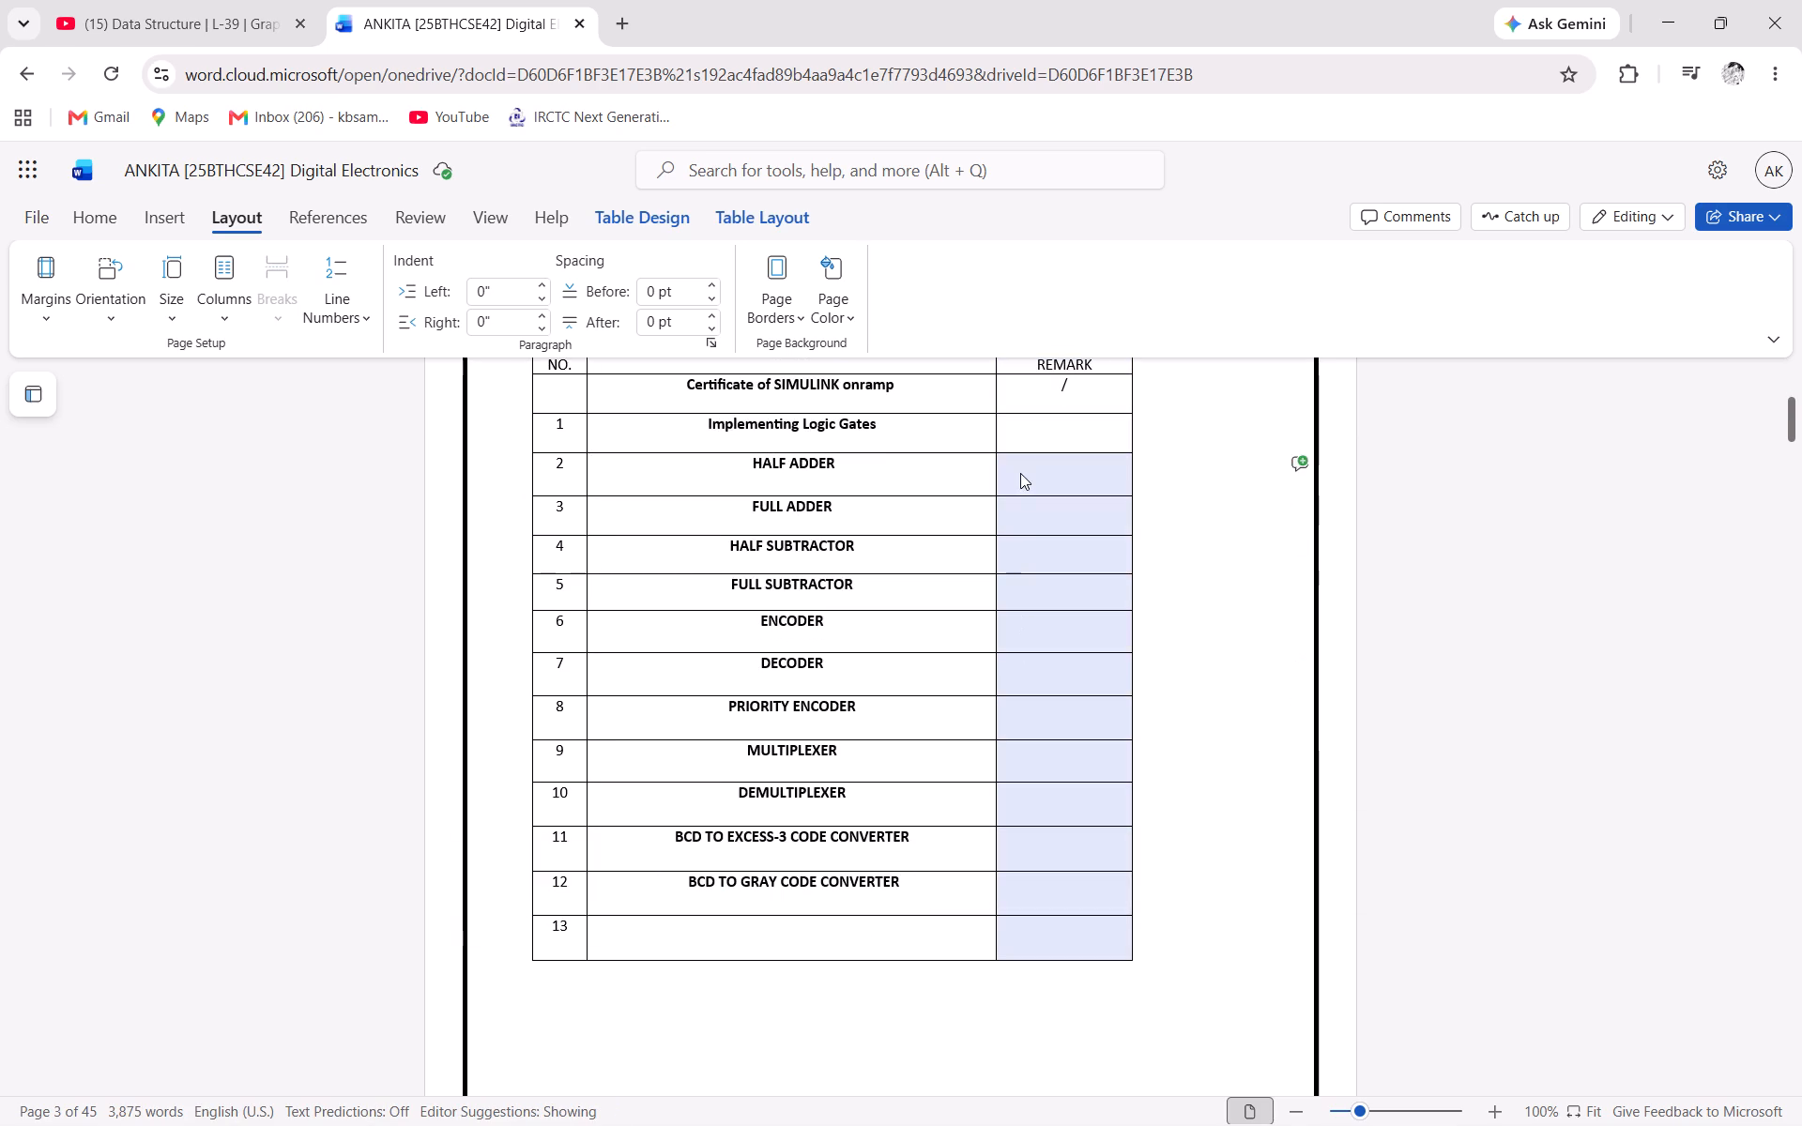
left_click_drag(1020, 473, 1028, 461)
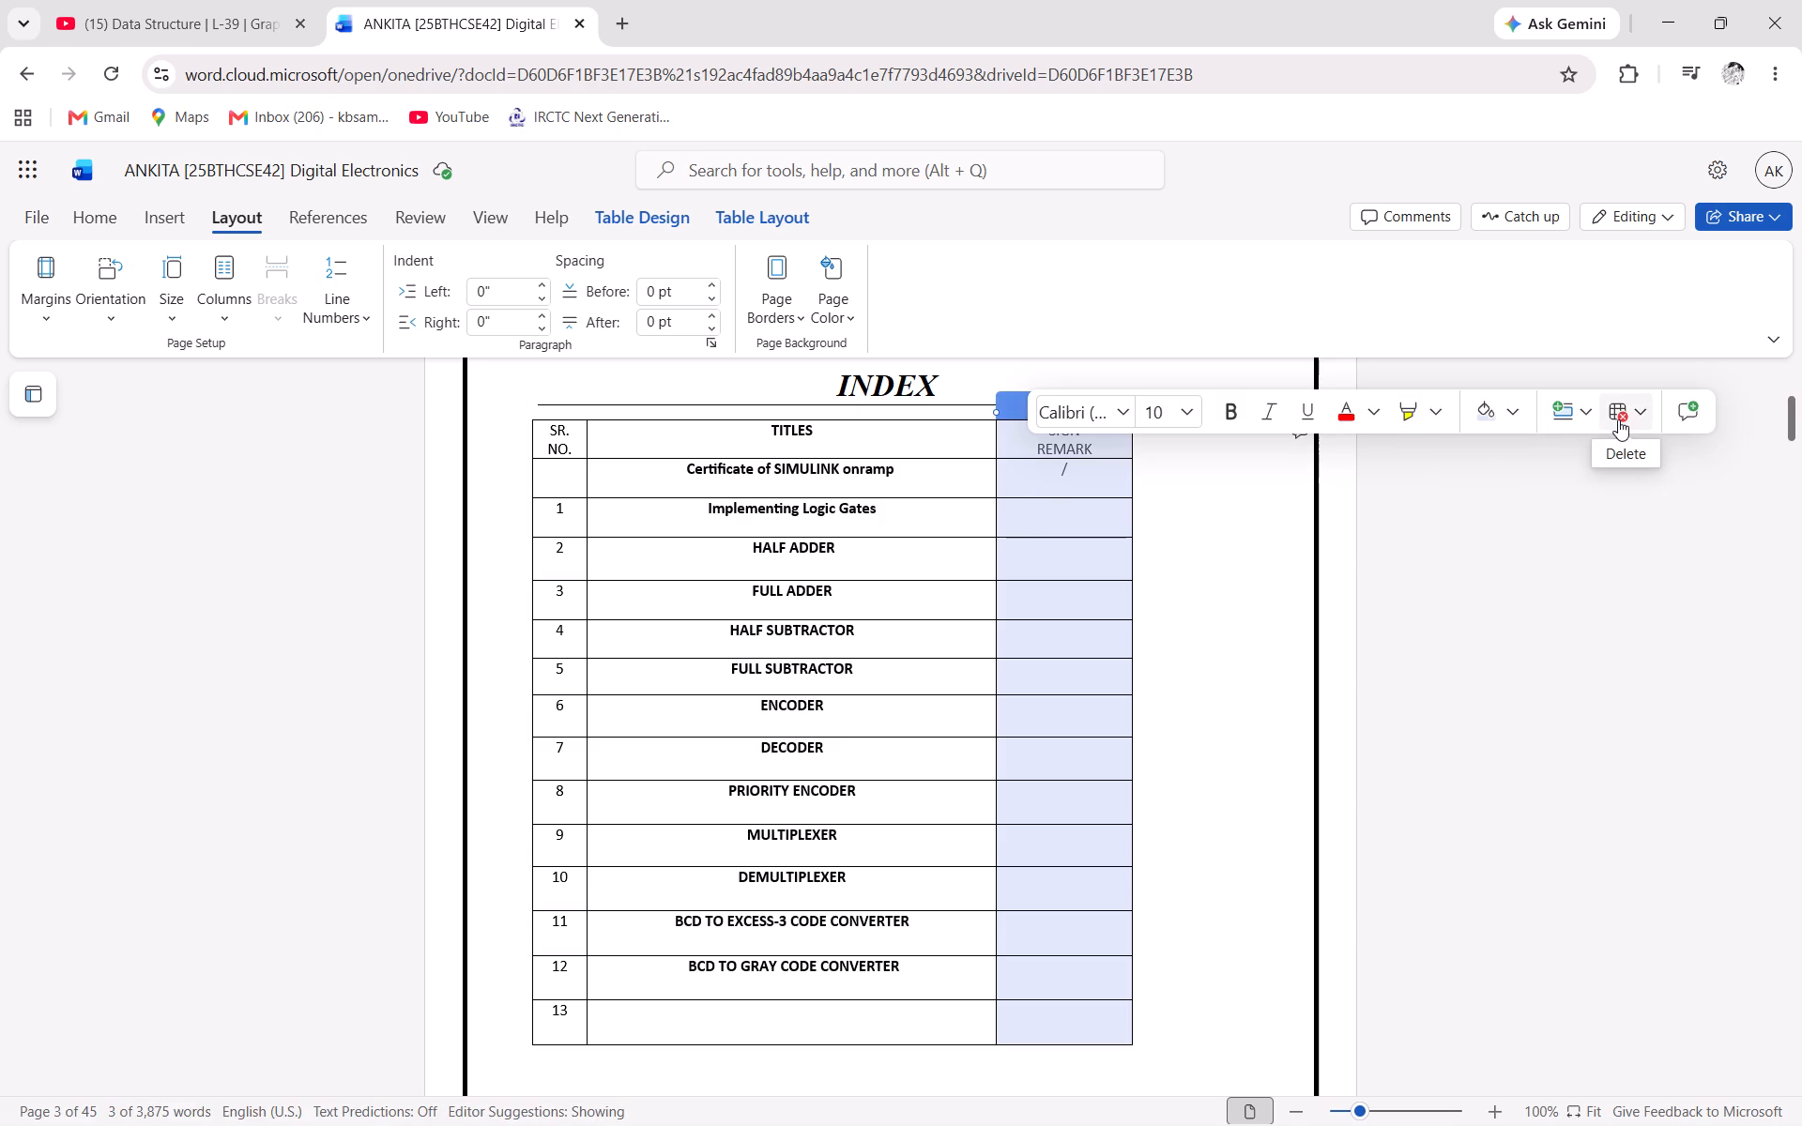
left_click(1629, 418)
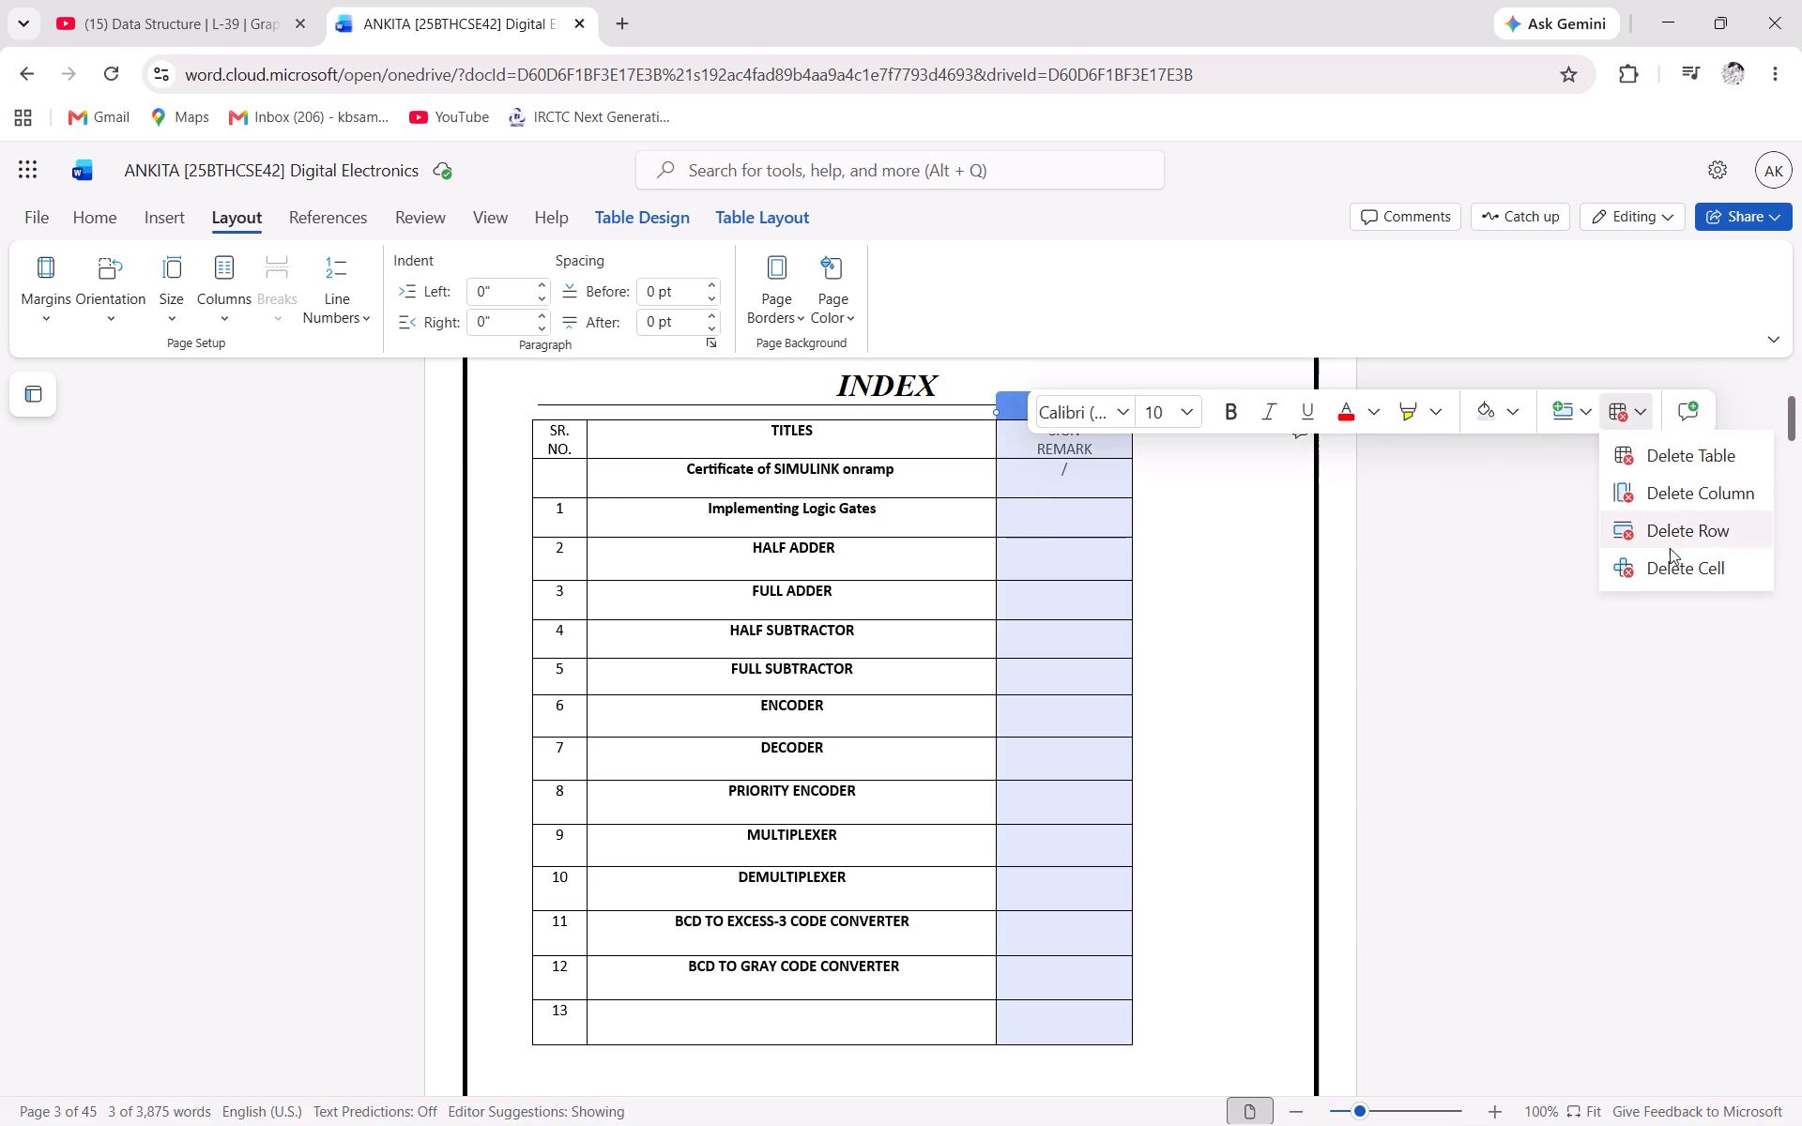
left_click(1668, 499)
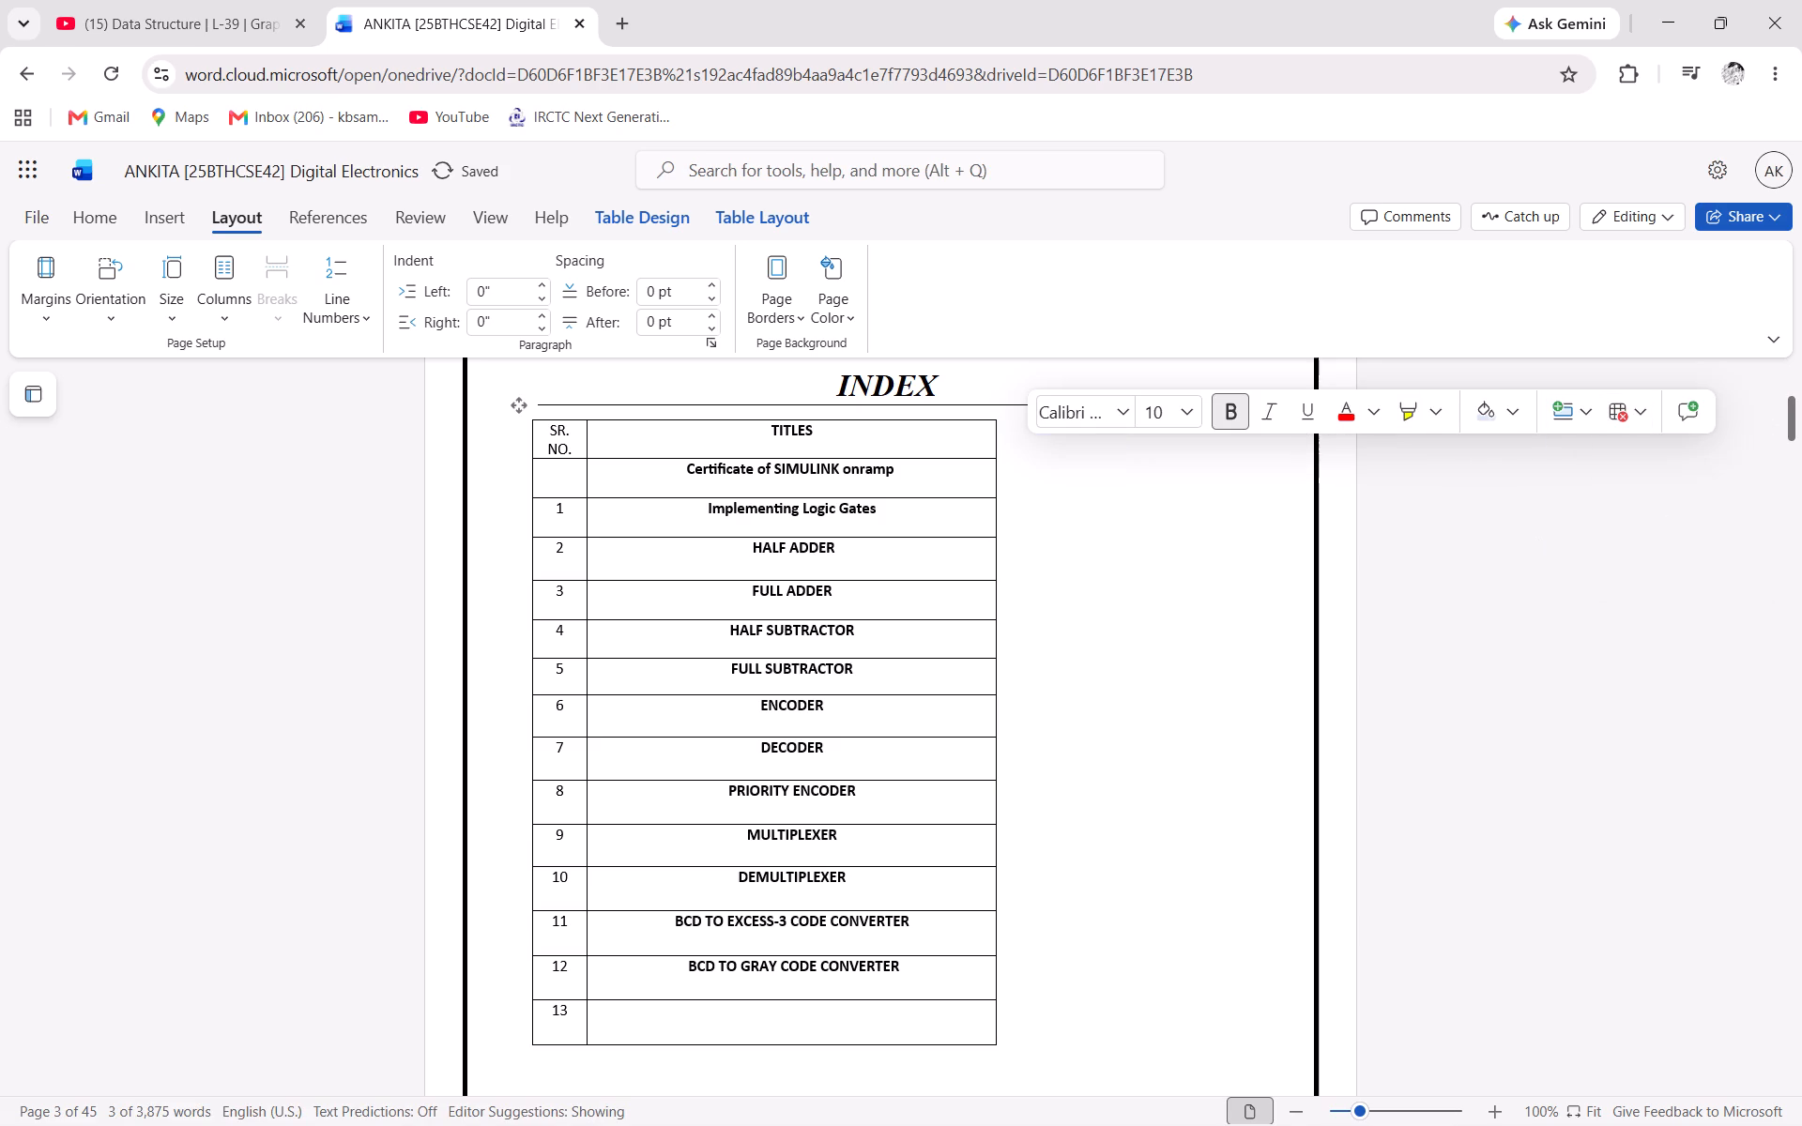
Widen the TITLES column until the table's outer edge meets the end of the rule under the INDEX heading.
left_click(990, 644)
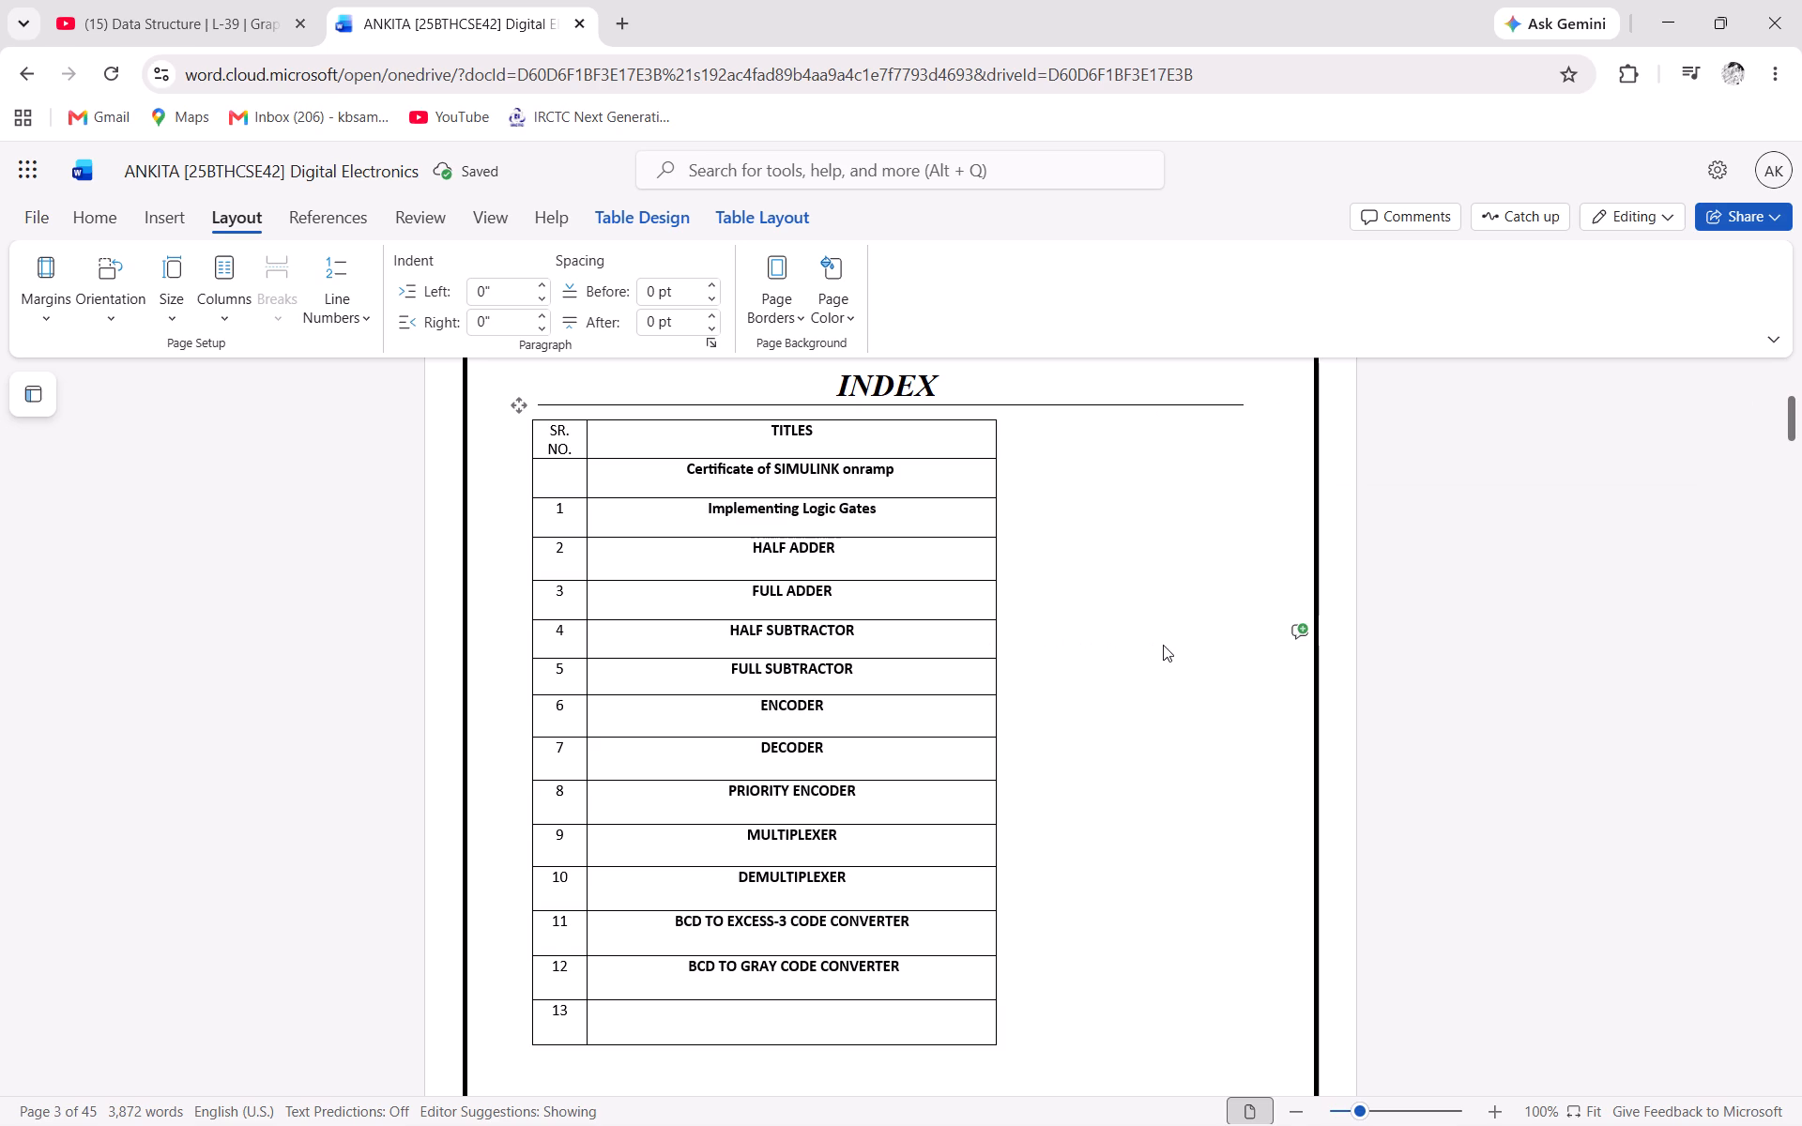
left_click_drag(993, 645, 1011, 645)
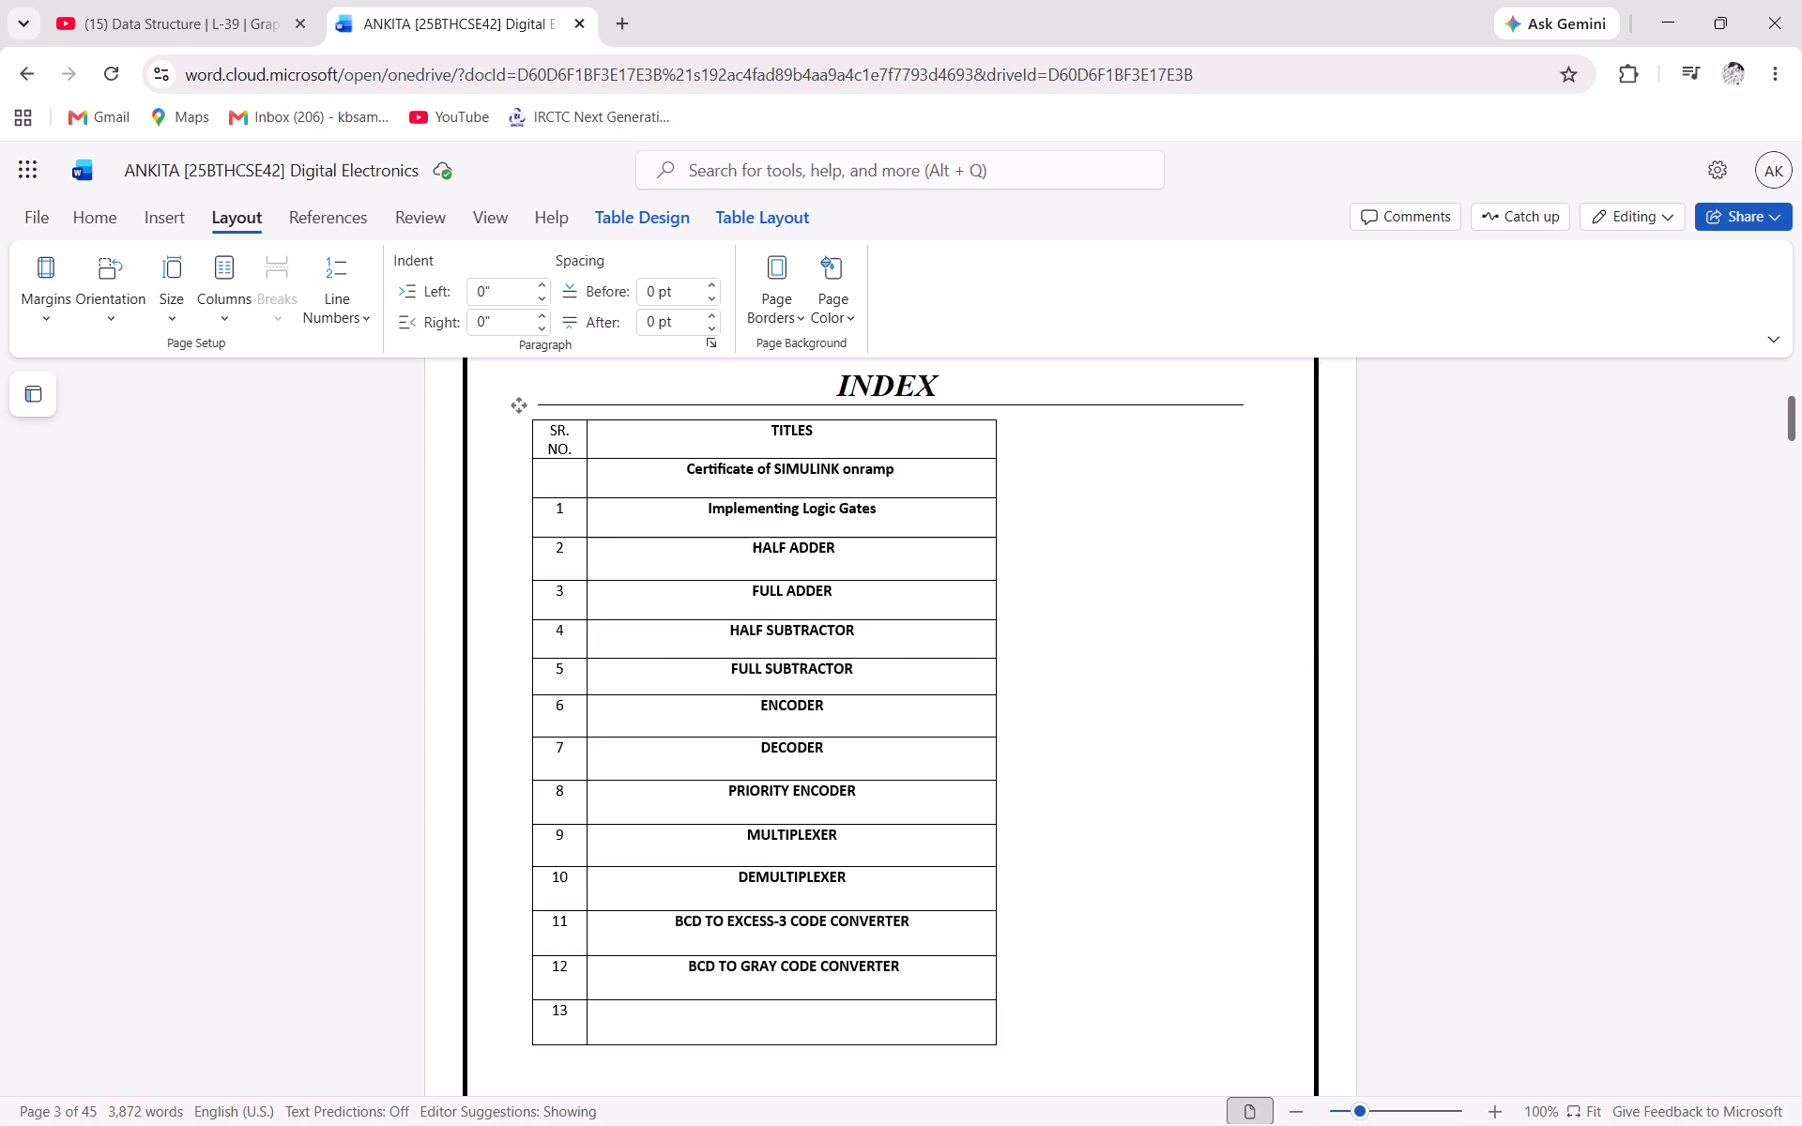
left_click_drag(1011, 645, 1238, 625)
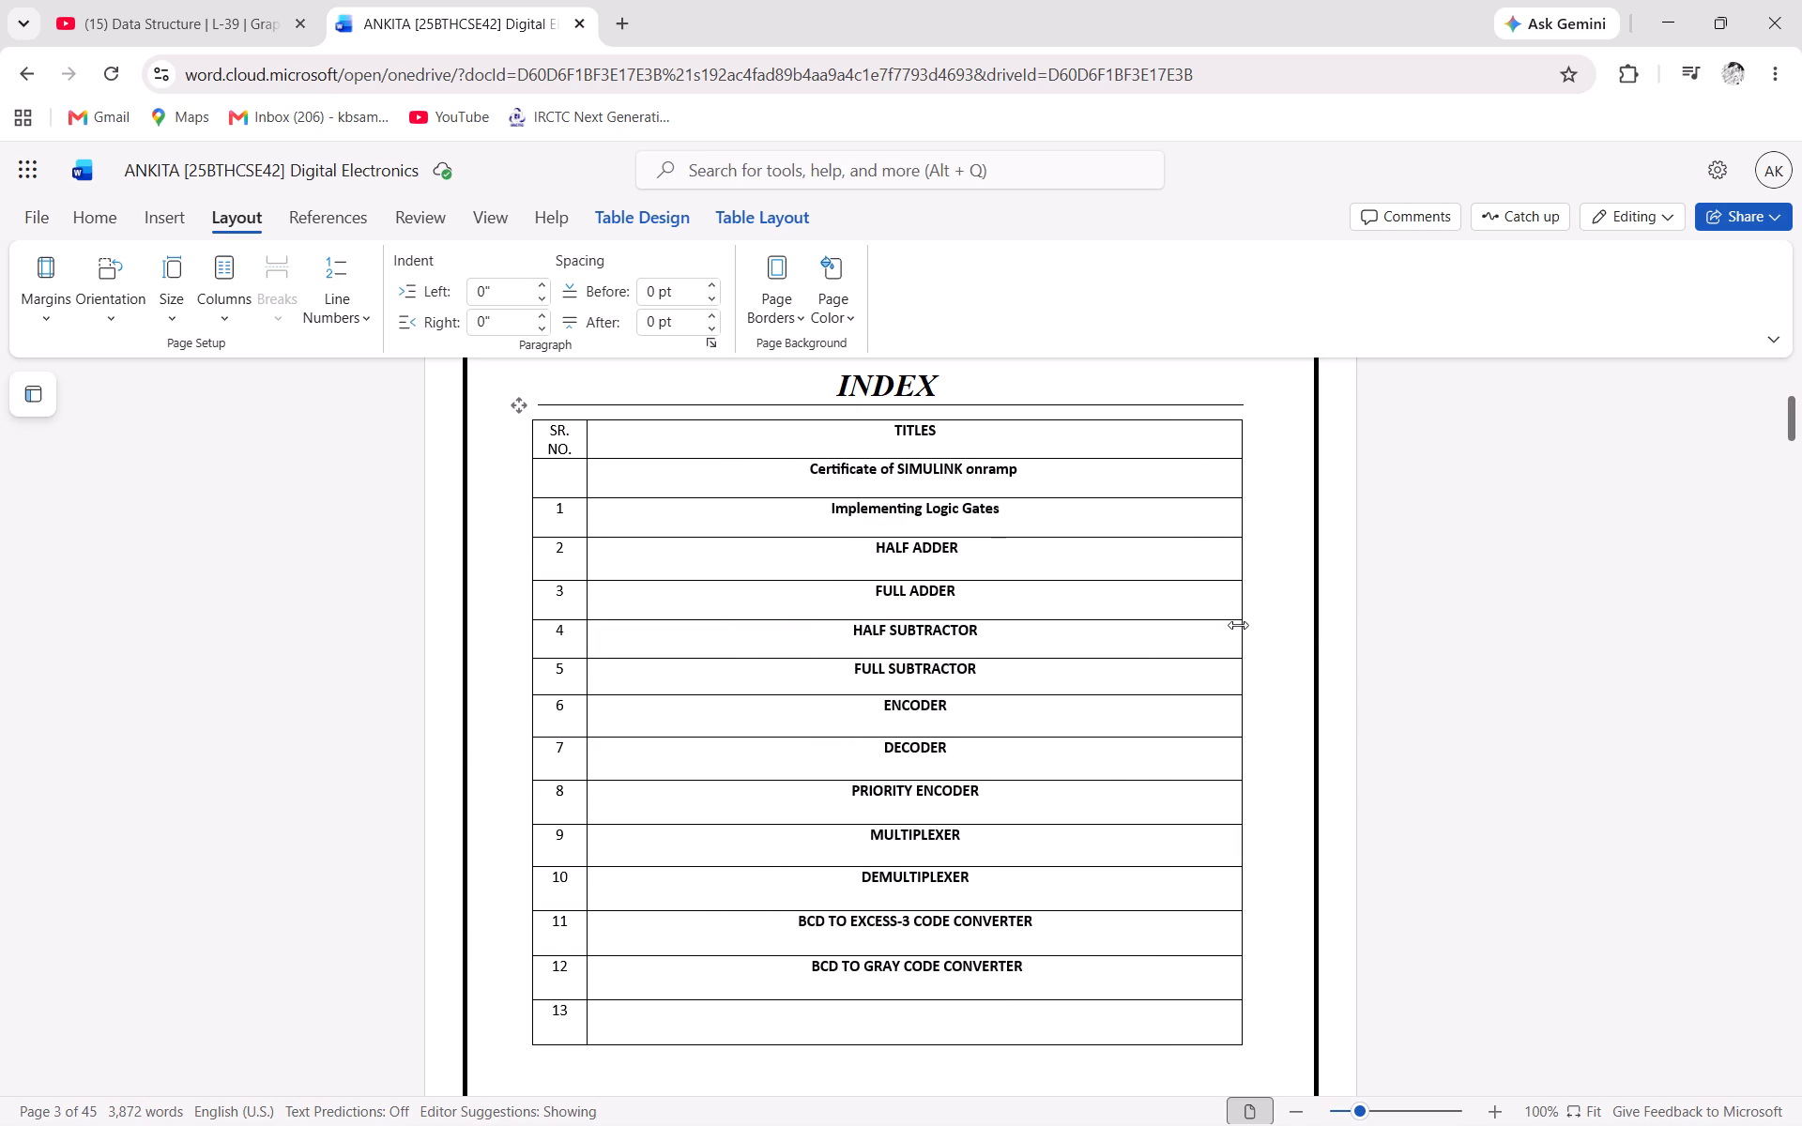
left_click_drag(1238, 625, 1240, 623)
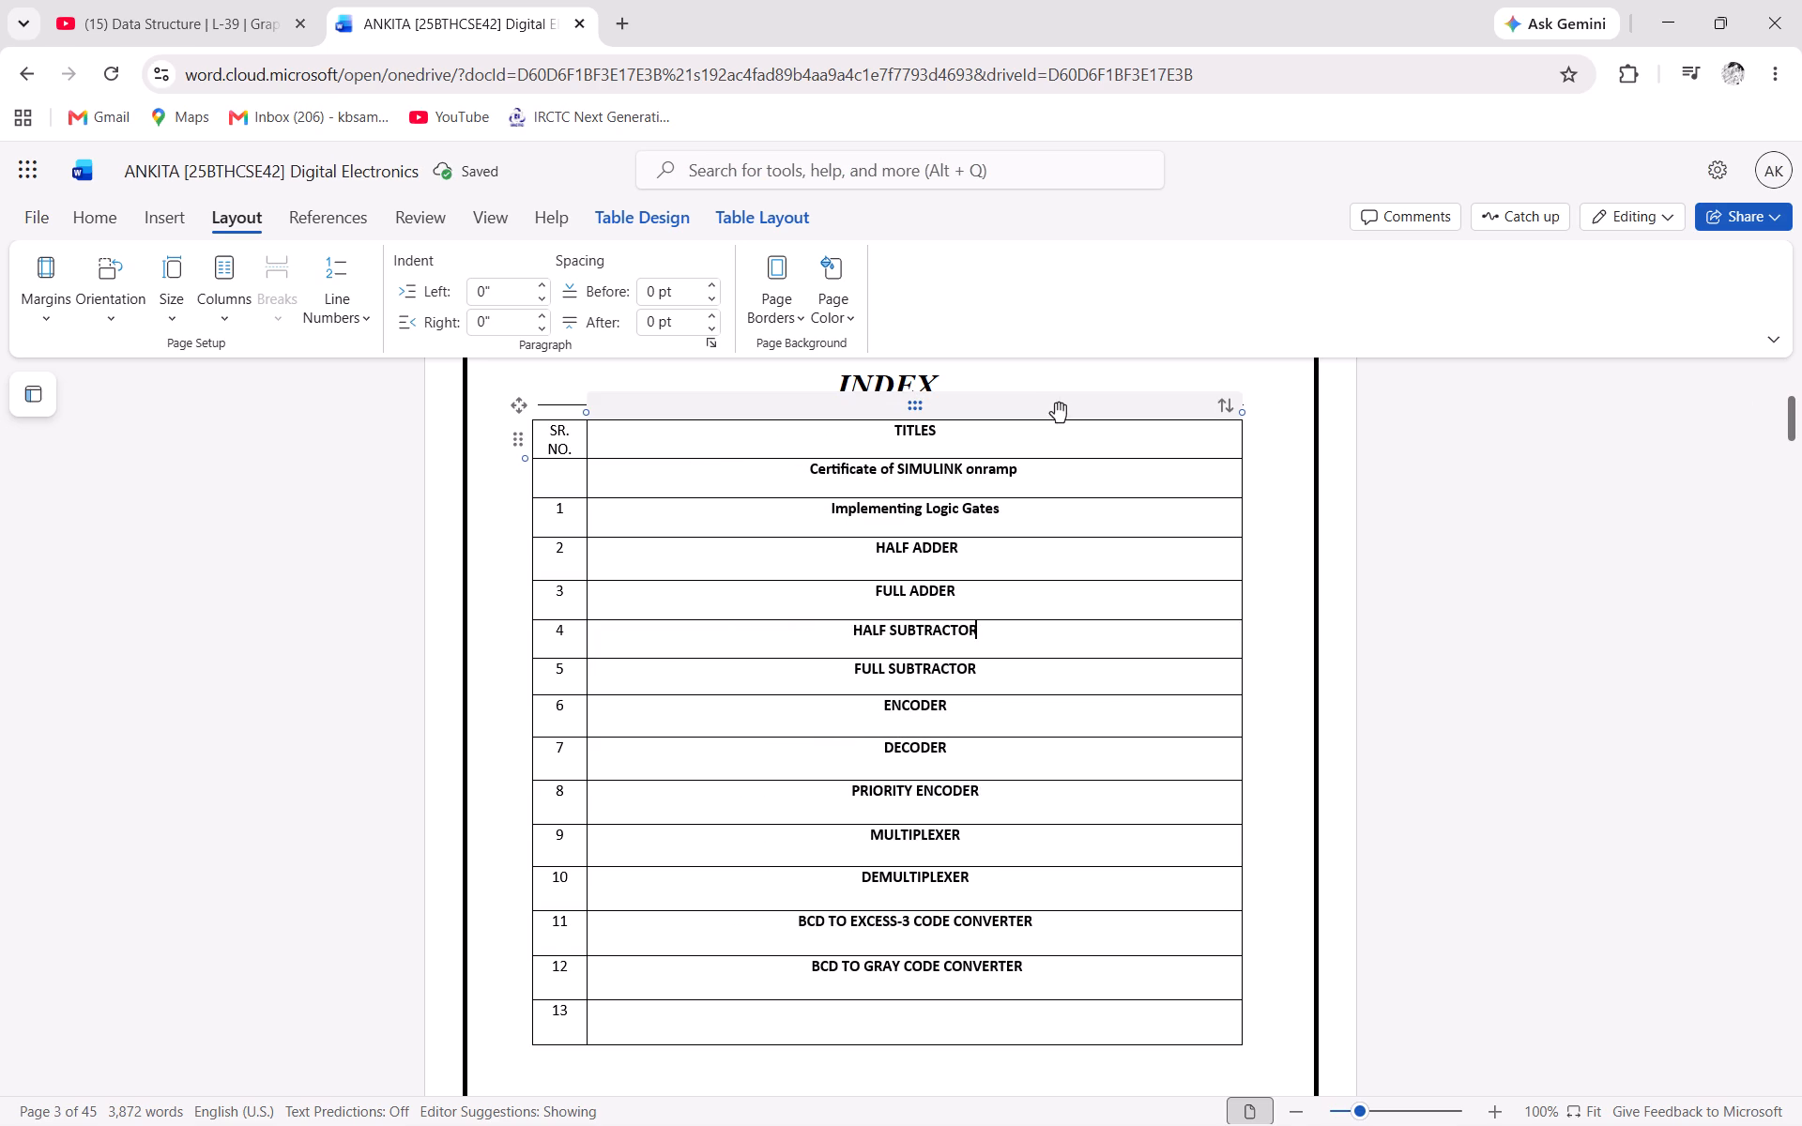
left_click(1415, 493)
Delete the INDEX heading text above the table.
scroll(1415, 493, "up", 1)
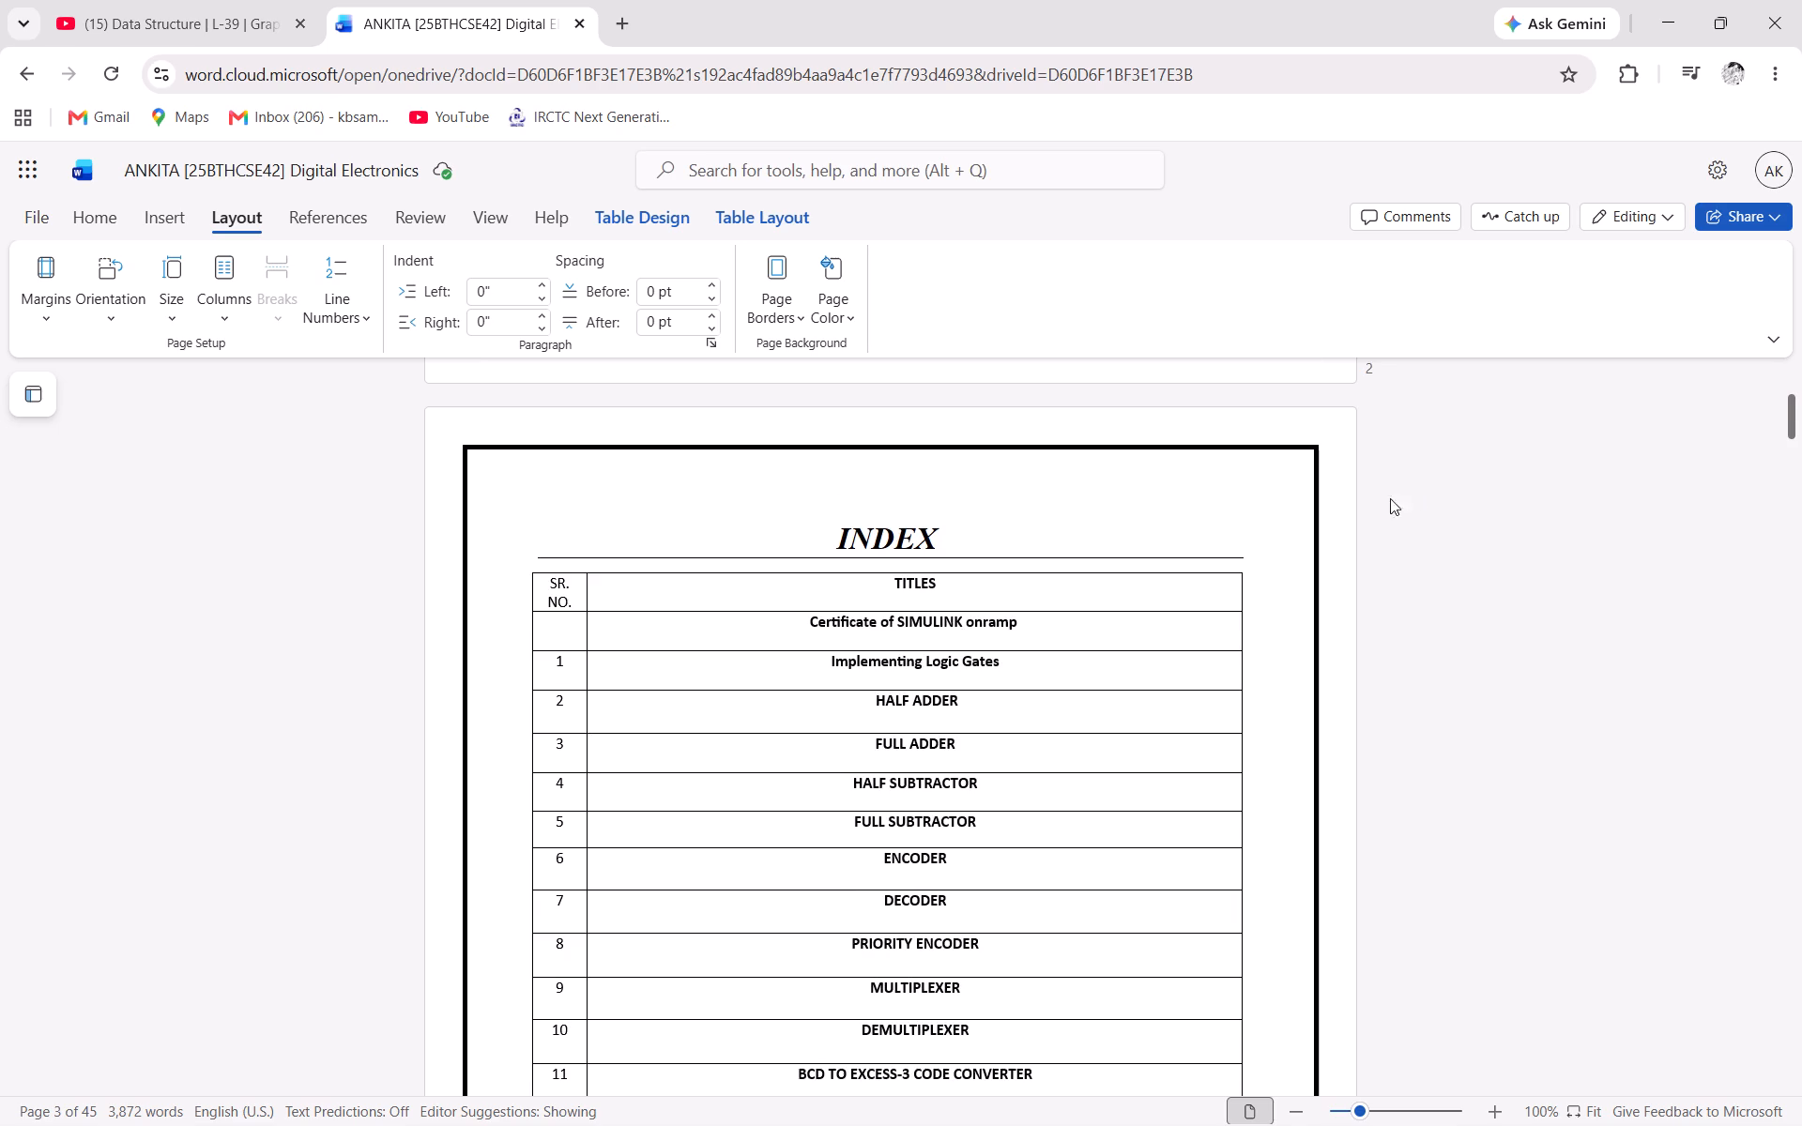
left_click(1234, 555)
left_click(1234, 555)
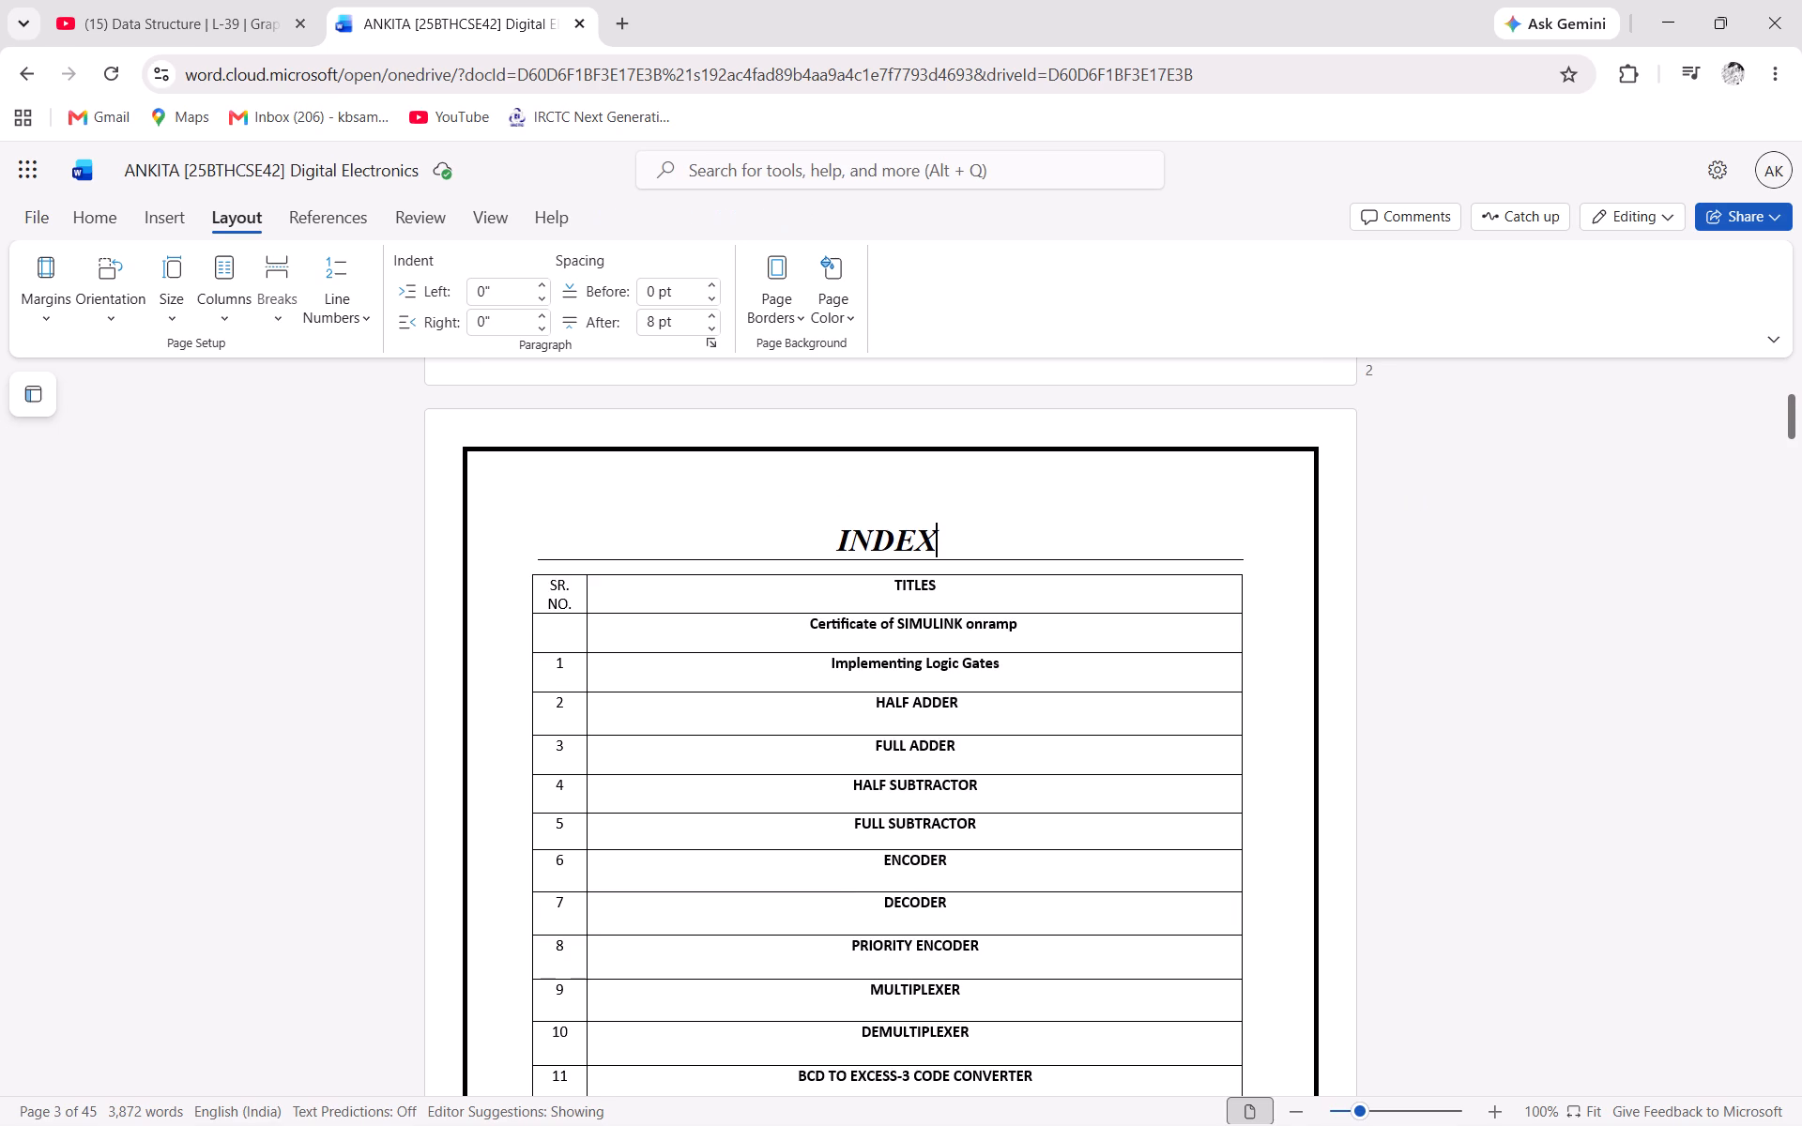
double_click(1199, 559)
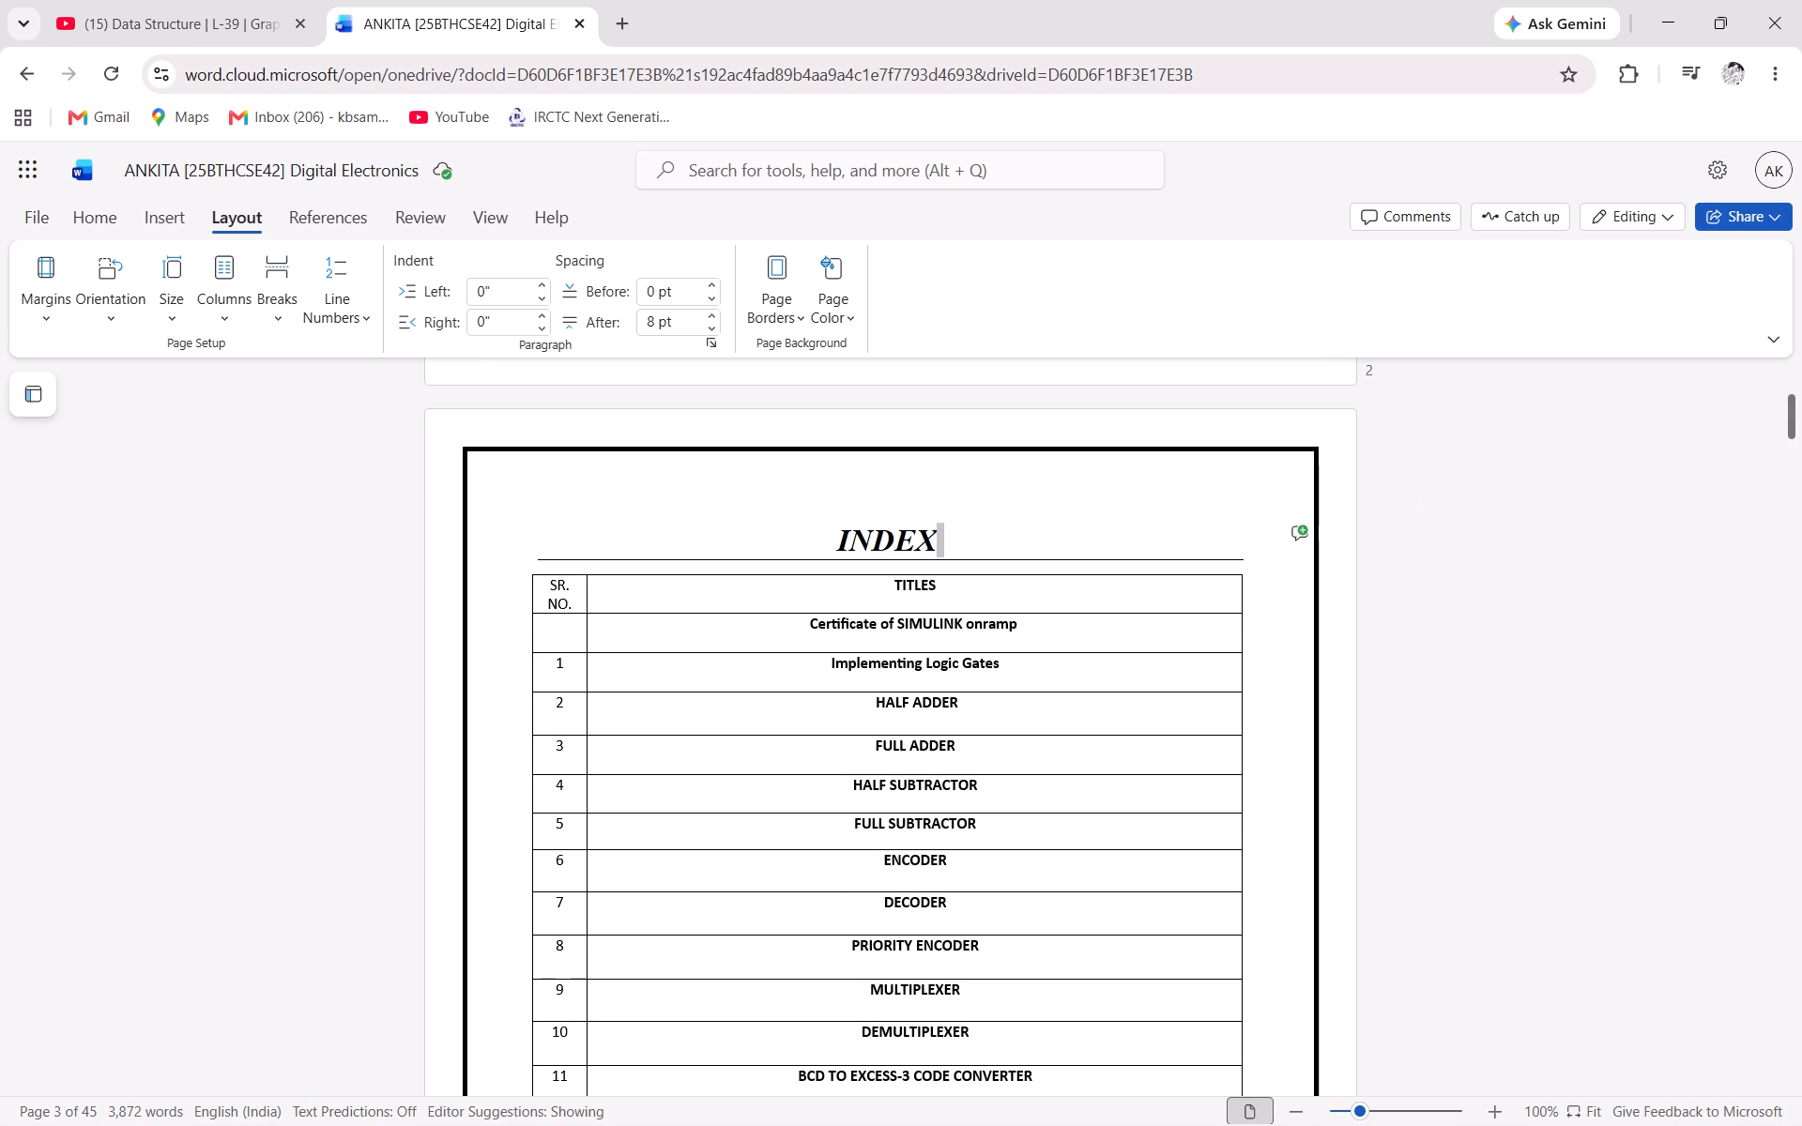
left_click(1108, 554)
key("BackSpace")
key("BackSpace")
key("BackSpace")
key("BackSpace")
key("BackSpace")
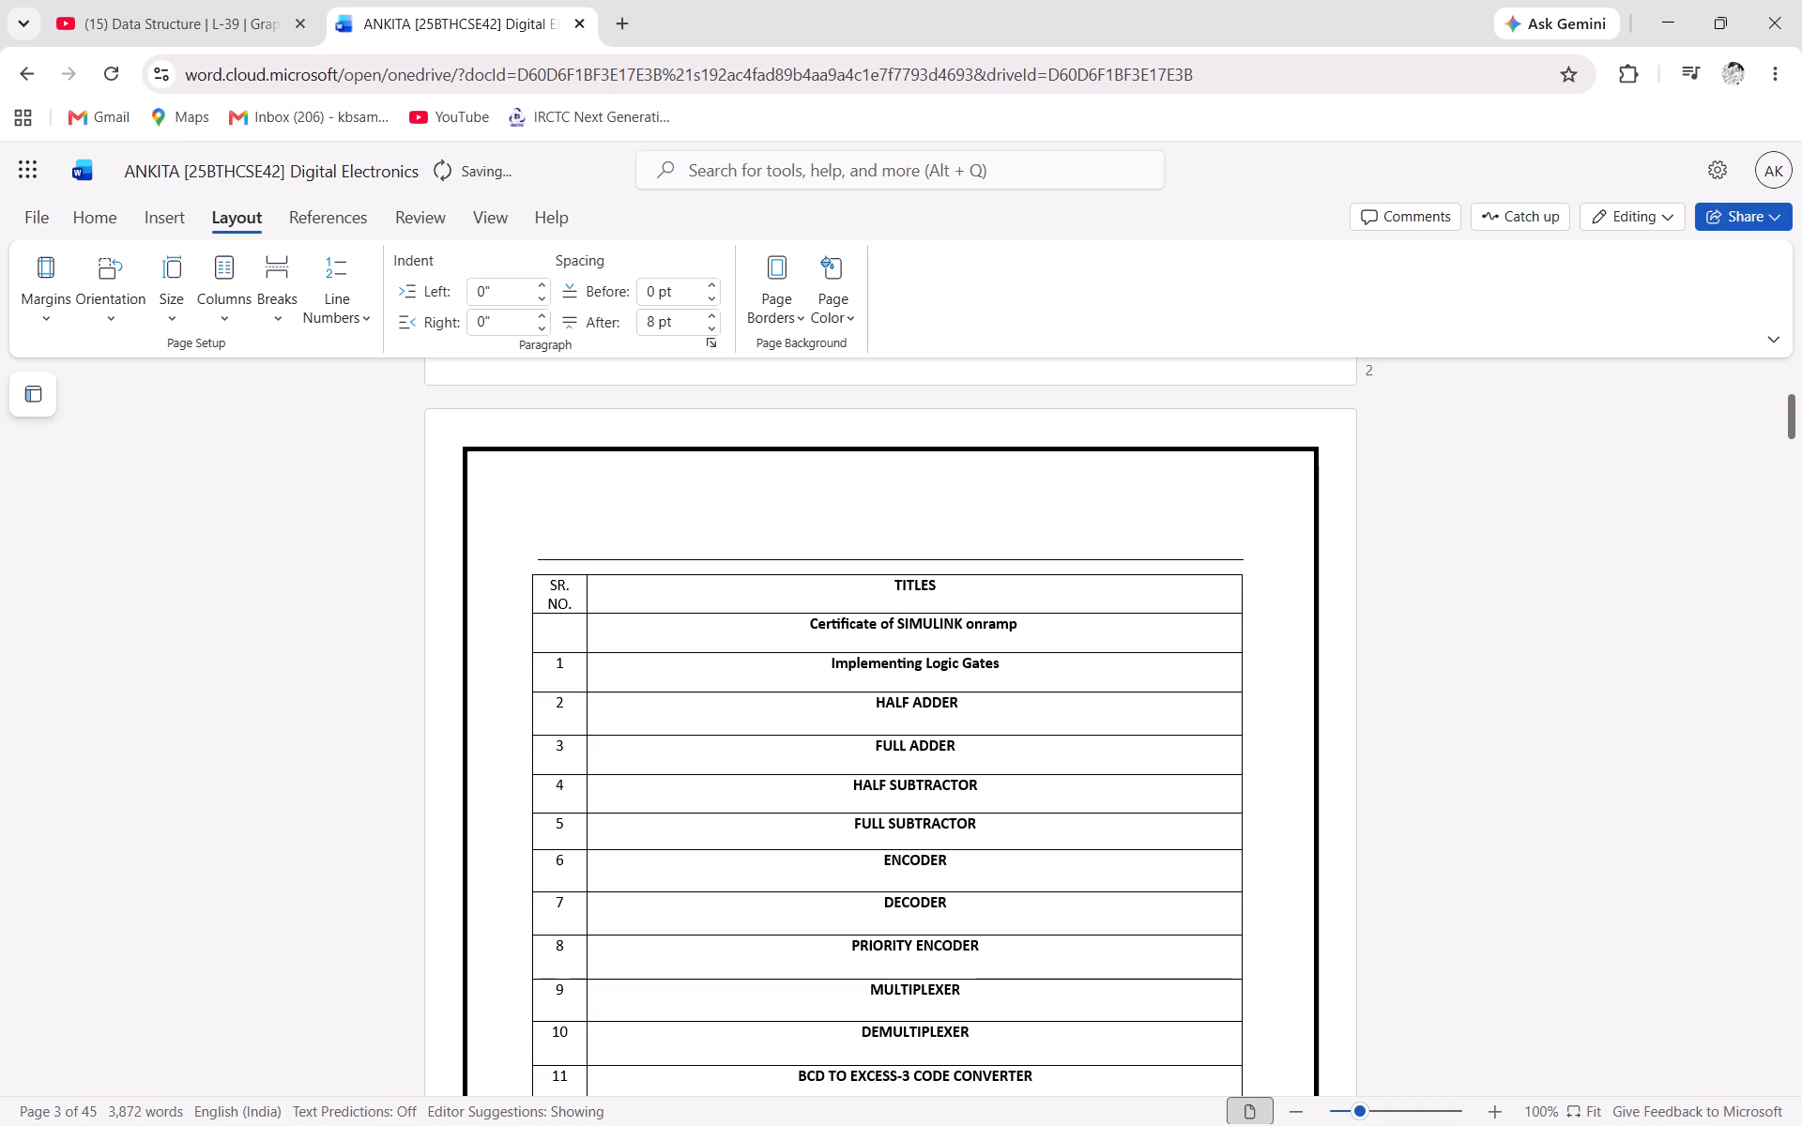
Enter the heading "Index" above the table at font size 18.
left_click(84, 225)
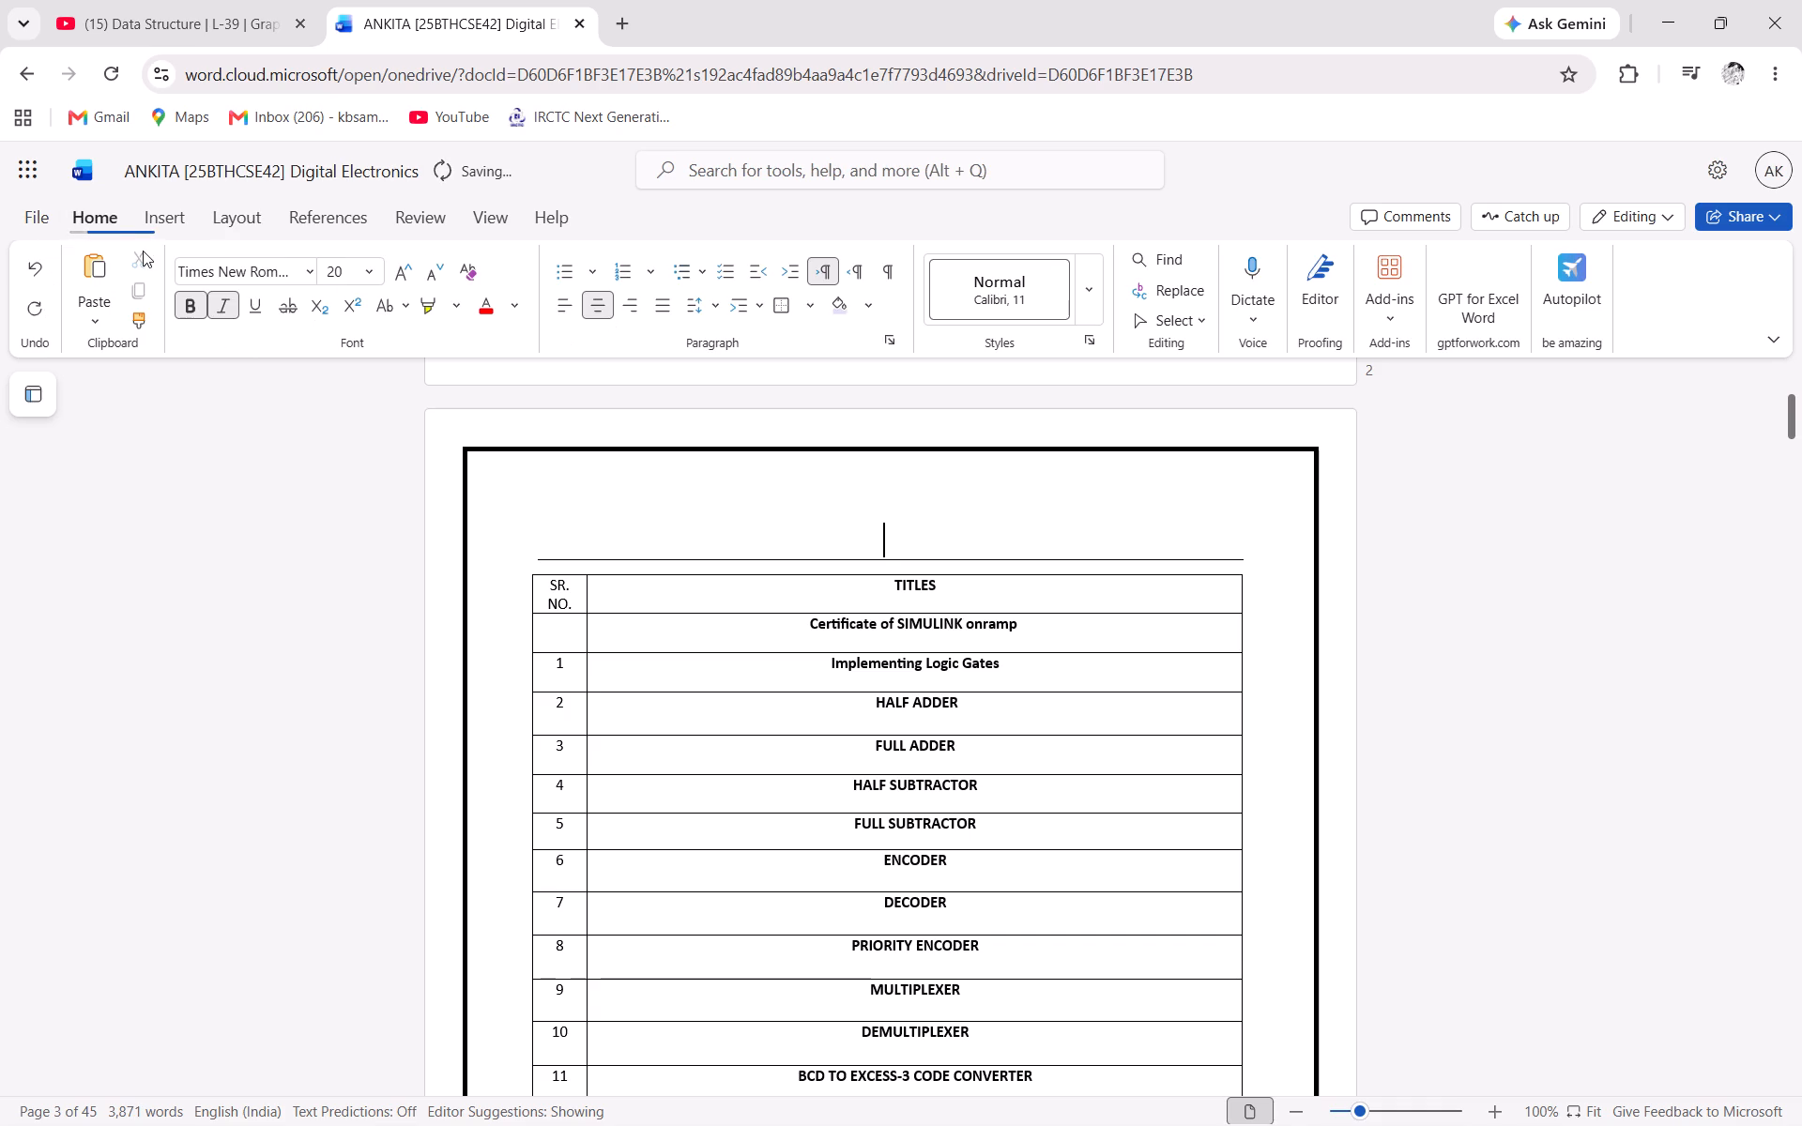
left_click(374, 267)
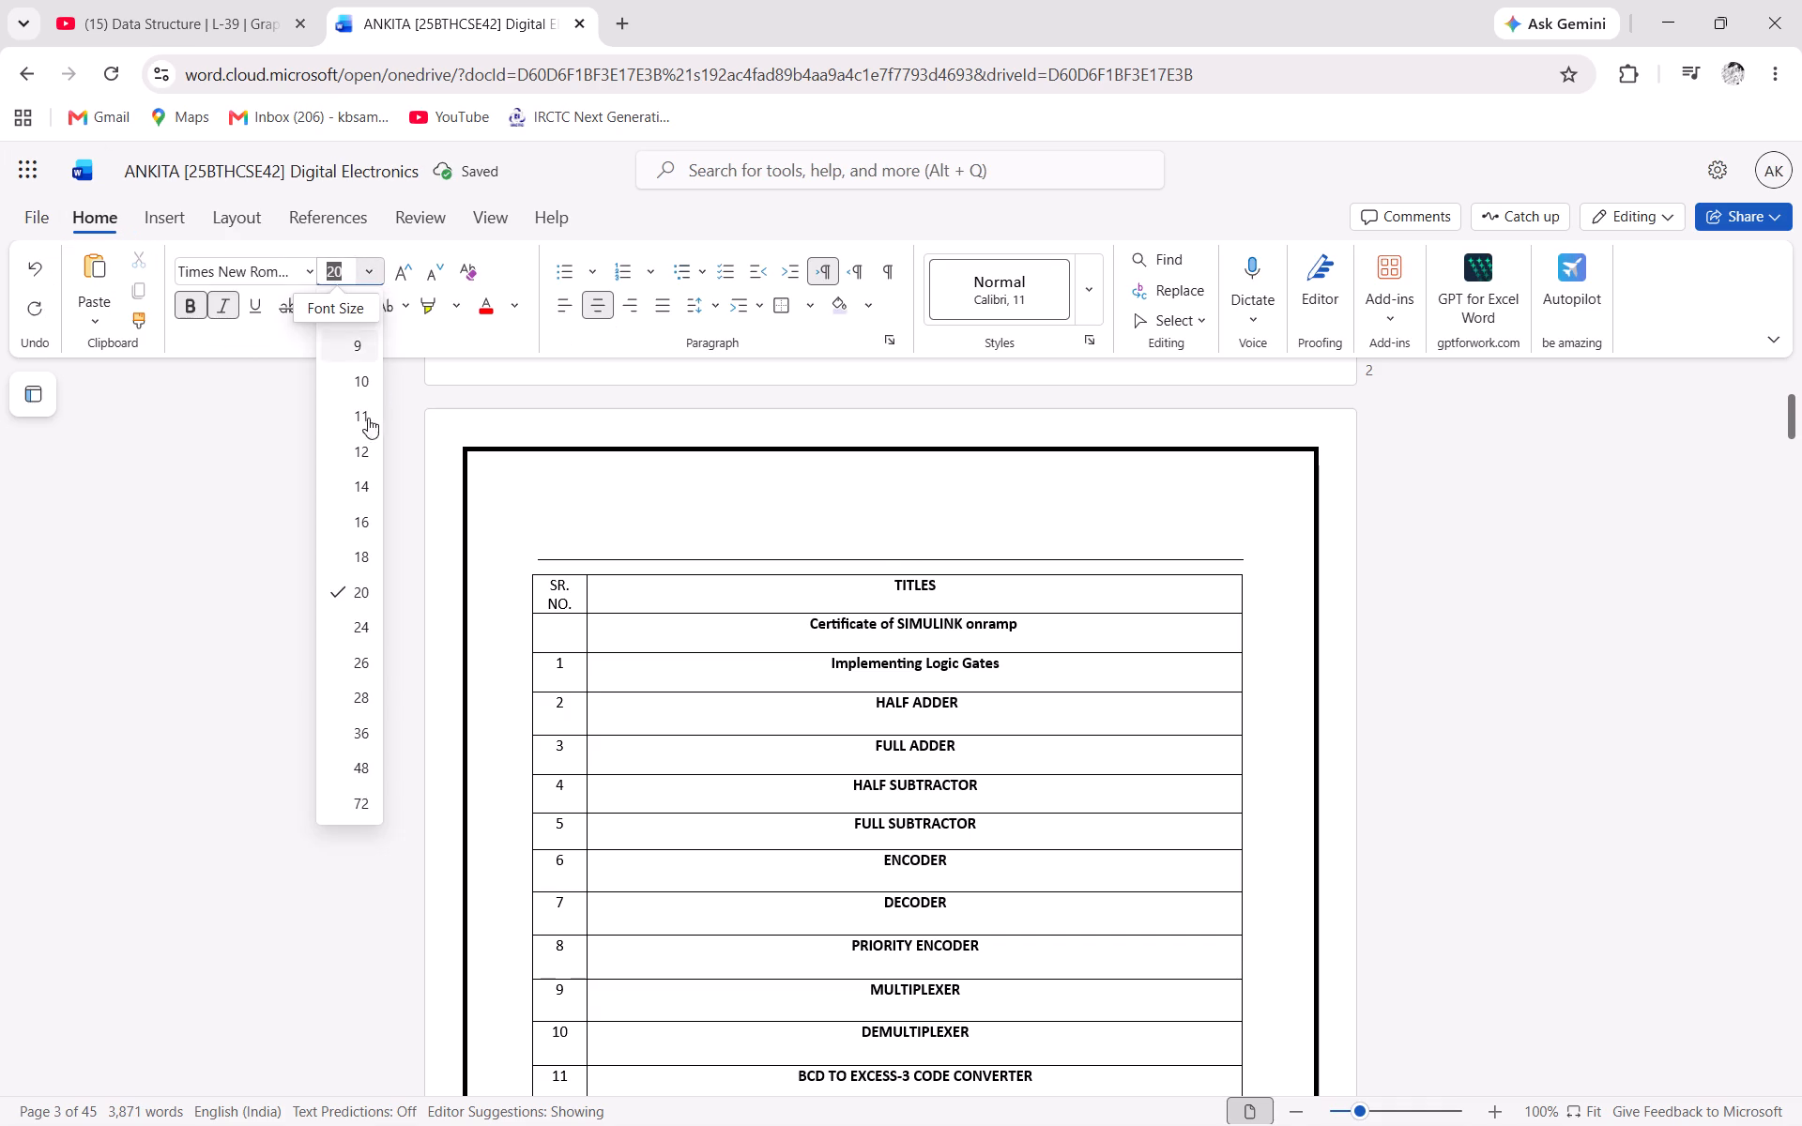
left_click(367, 550)
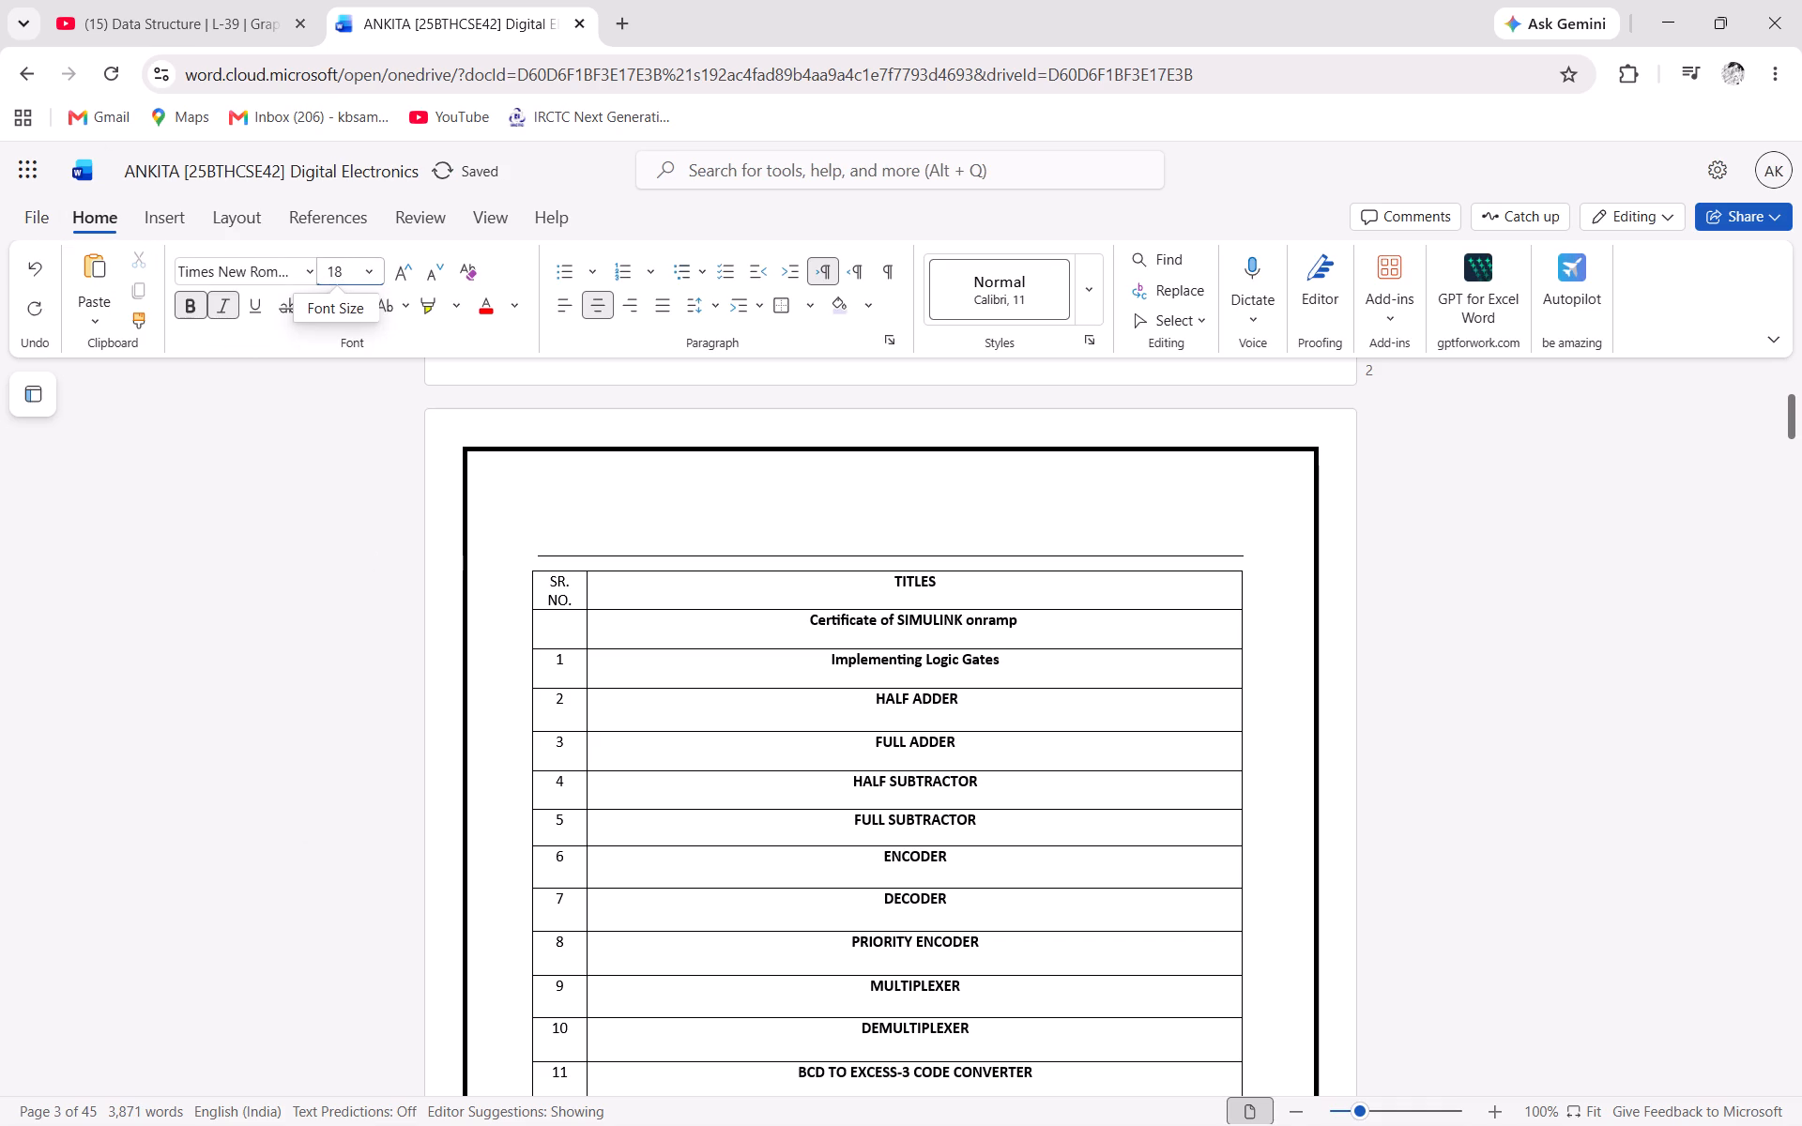
left_click(728, 525)
type("in")
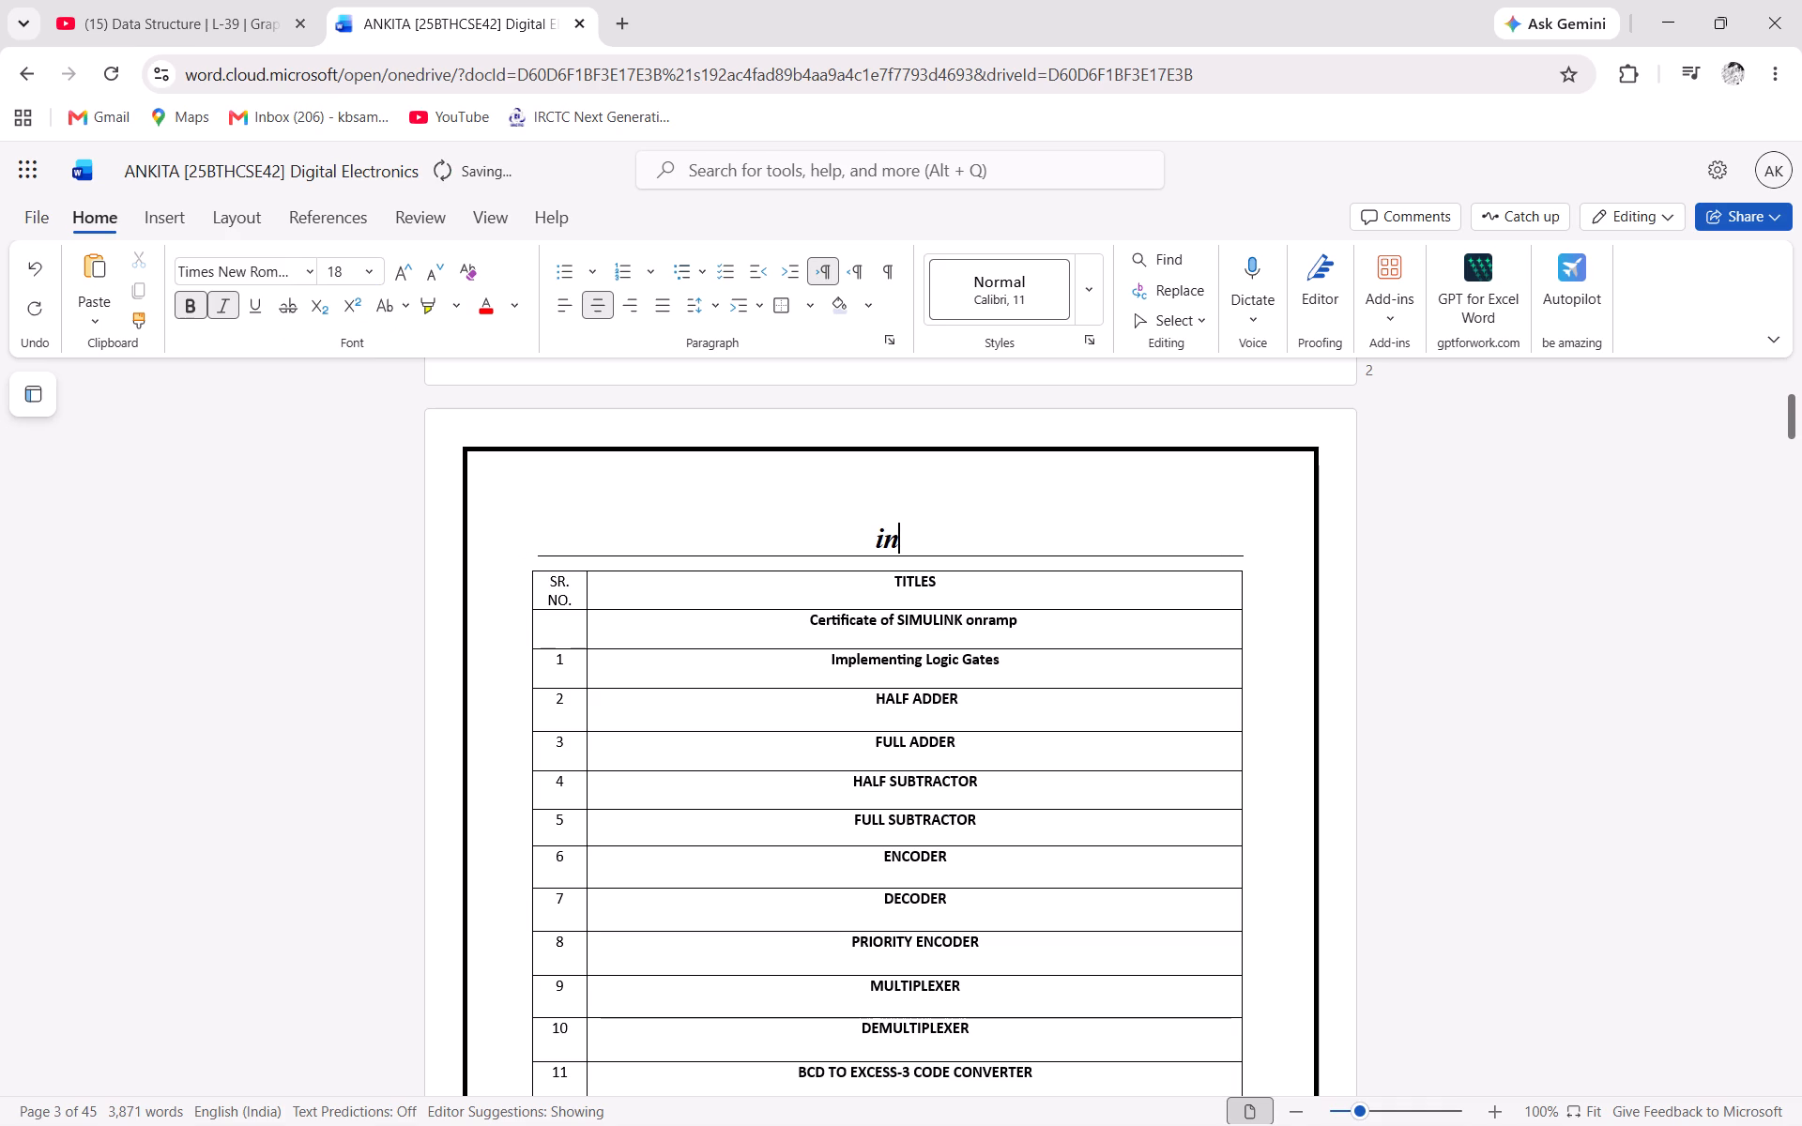
key("BackSpace")
key("BackSpace")
type("In")
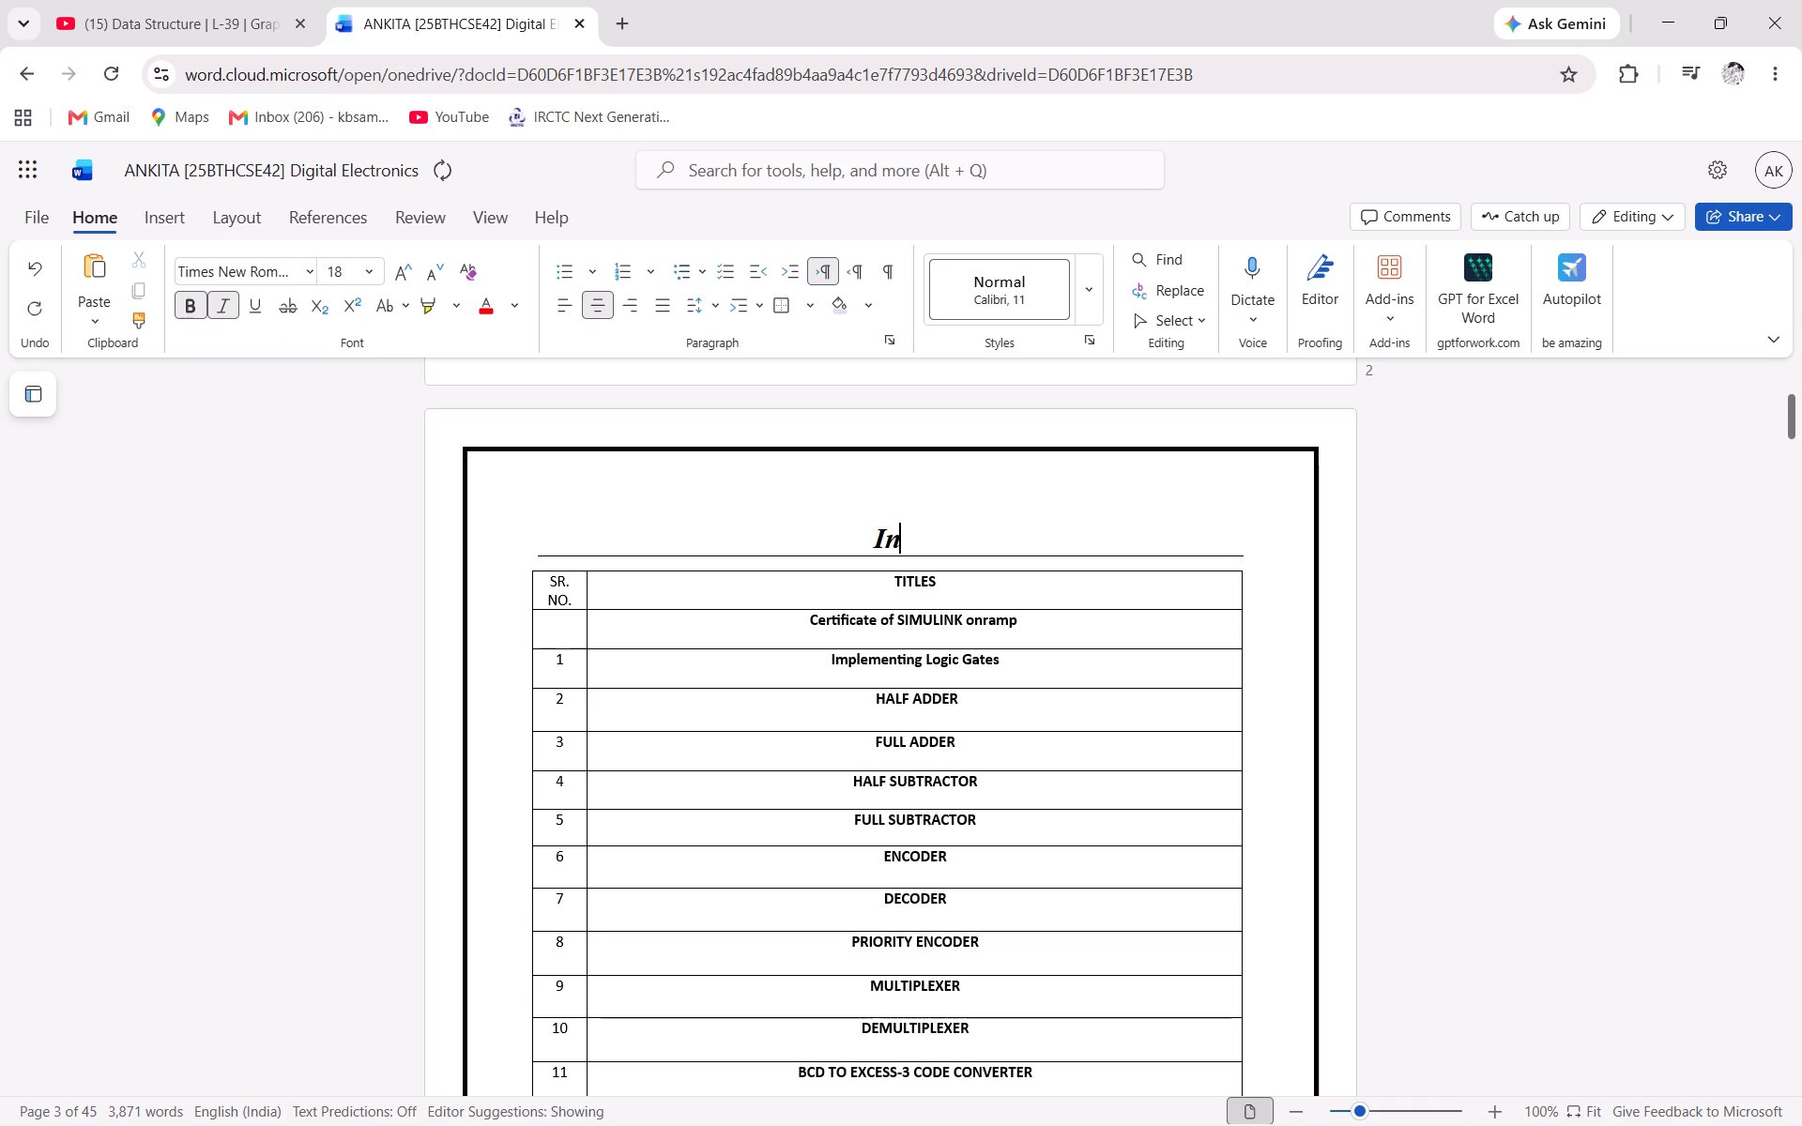
type("dex")
Change the font of the "Certificate of SIMULINK onramp" entry to Times New Roman.
left_click_drag(1035, 618, 931, 616)
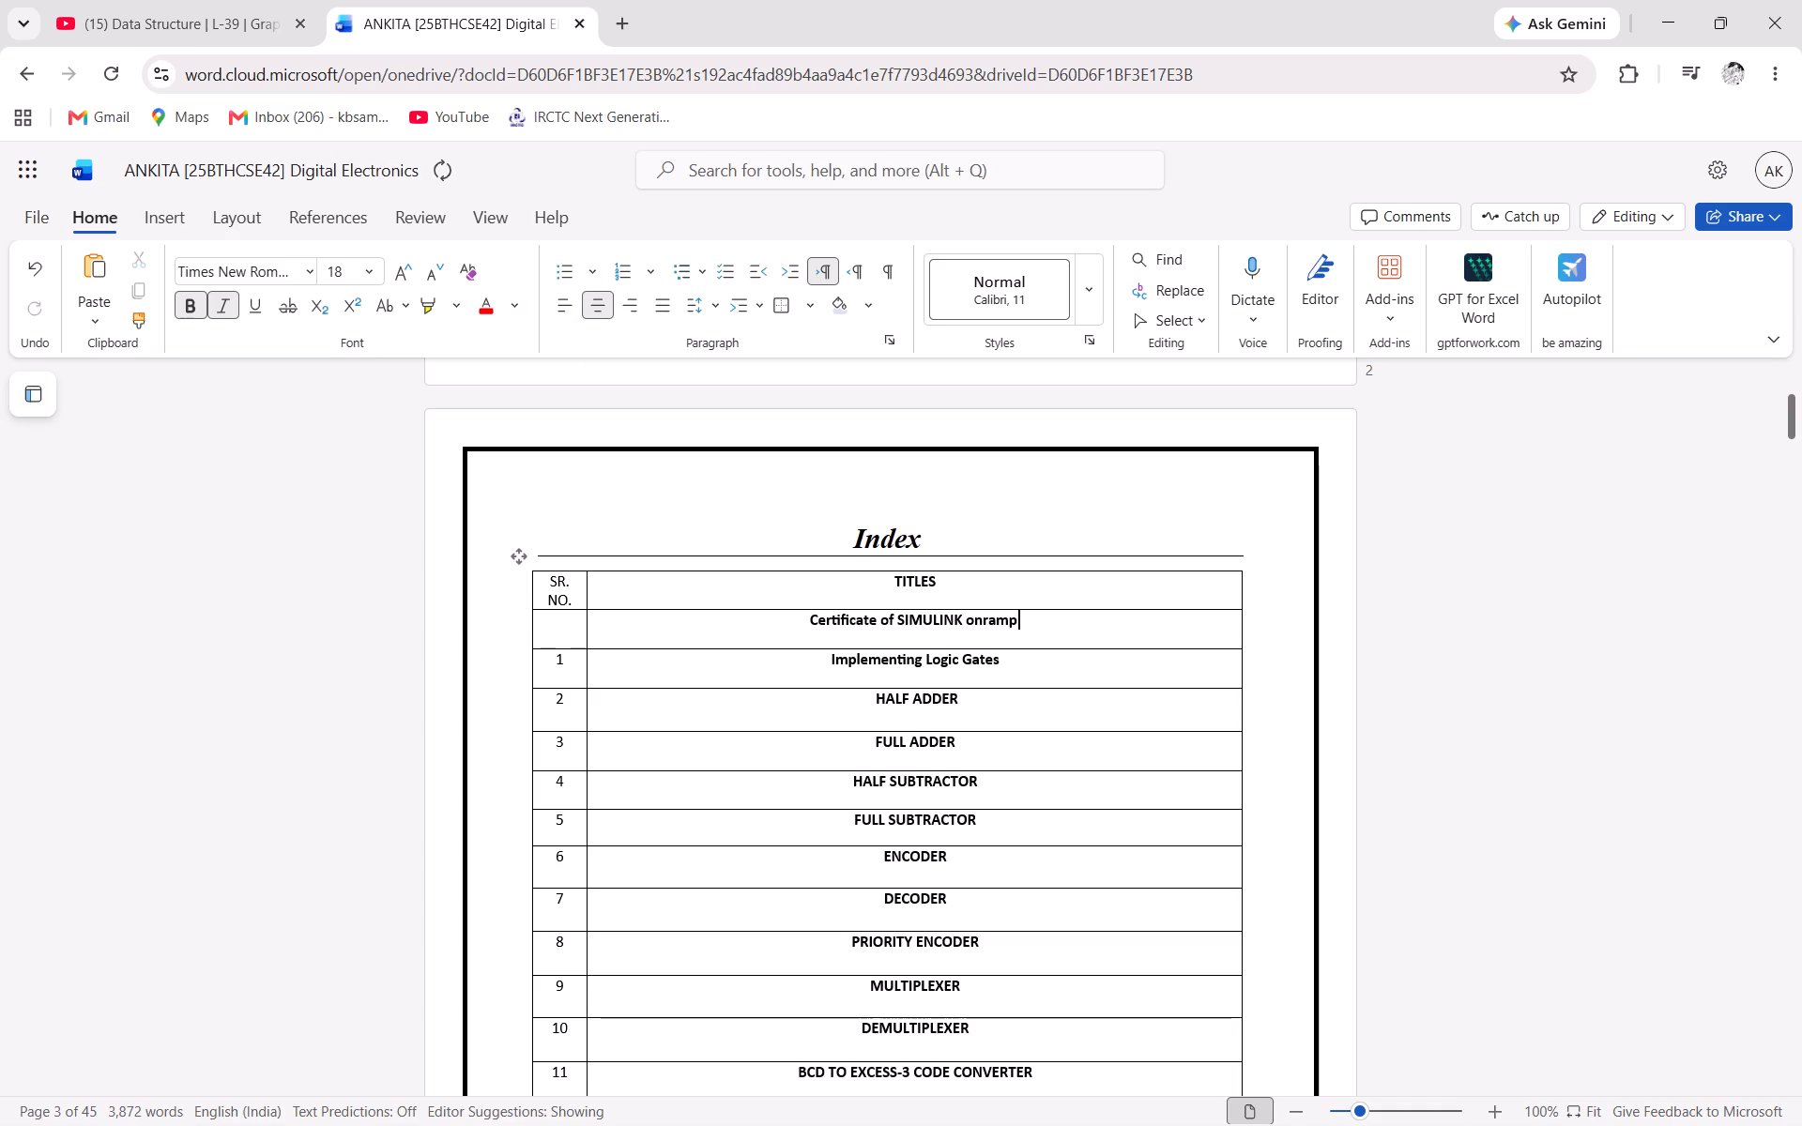
left_click_drag(931, 616, 807, 625)
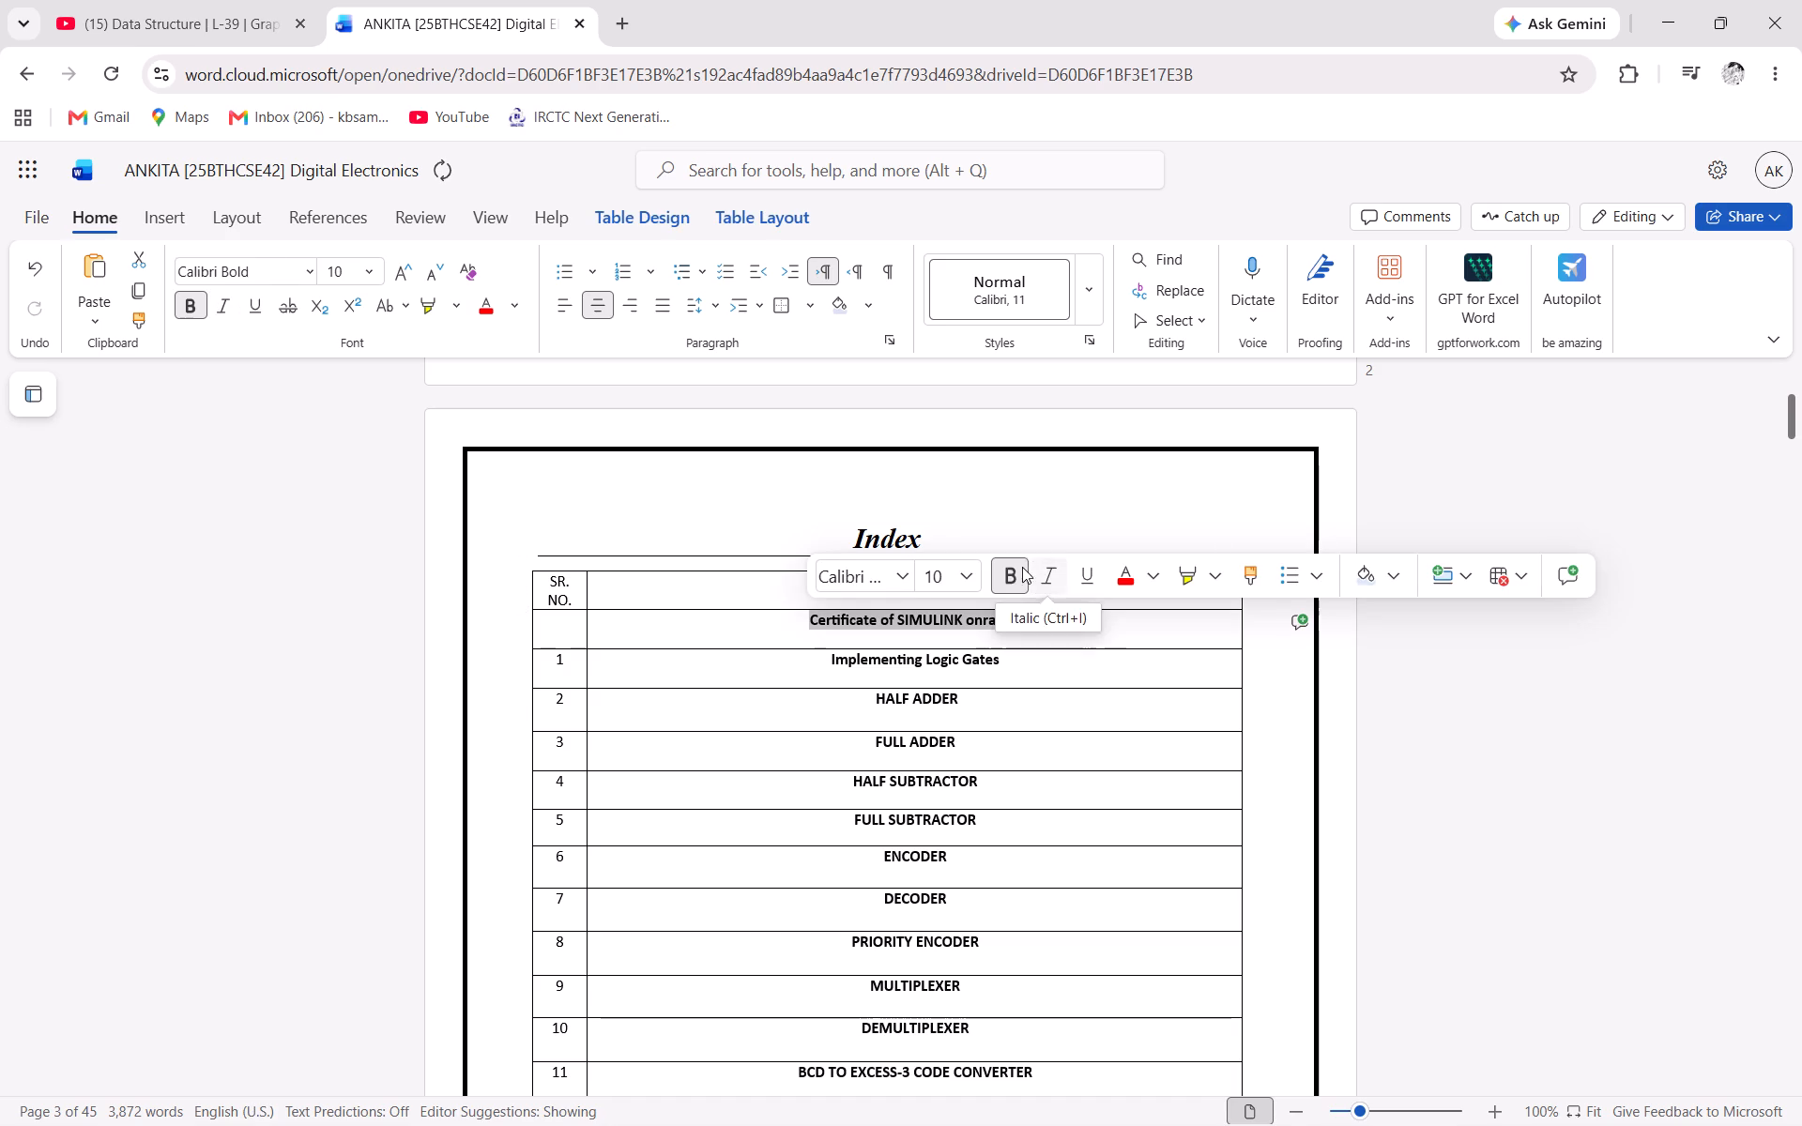
left_click(907, 576)
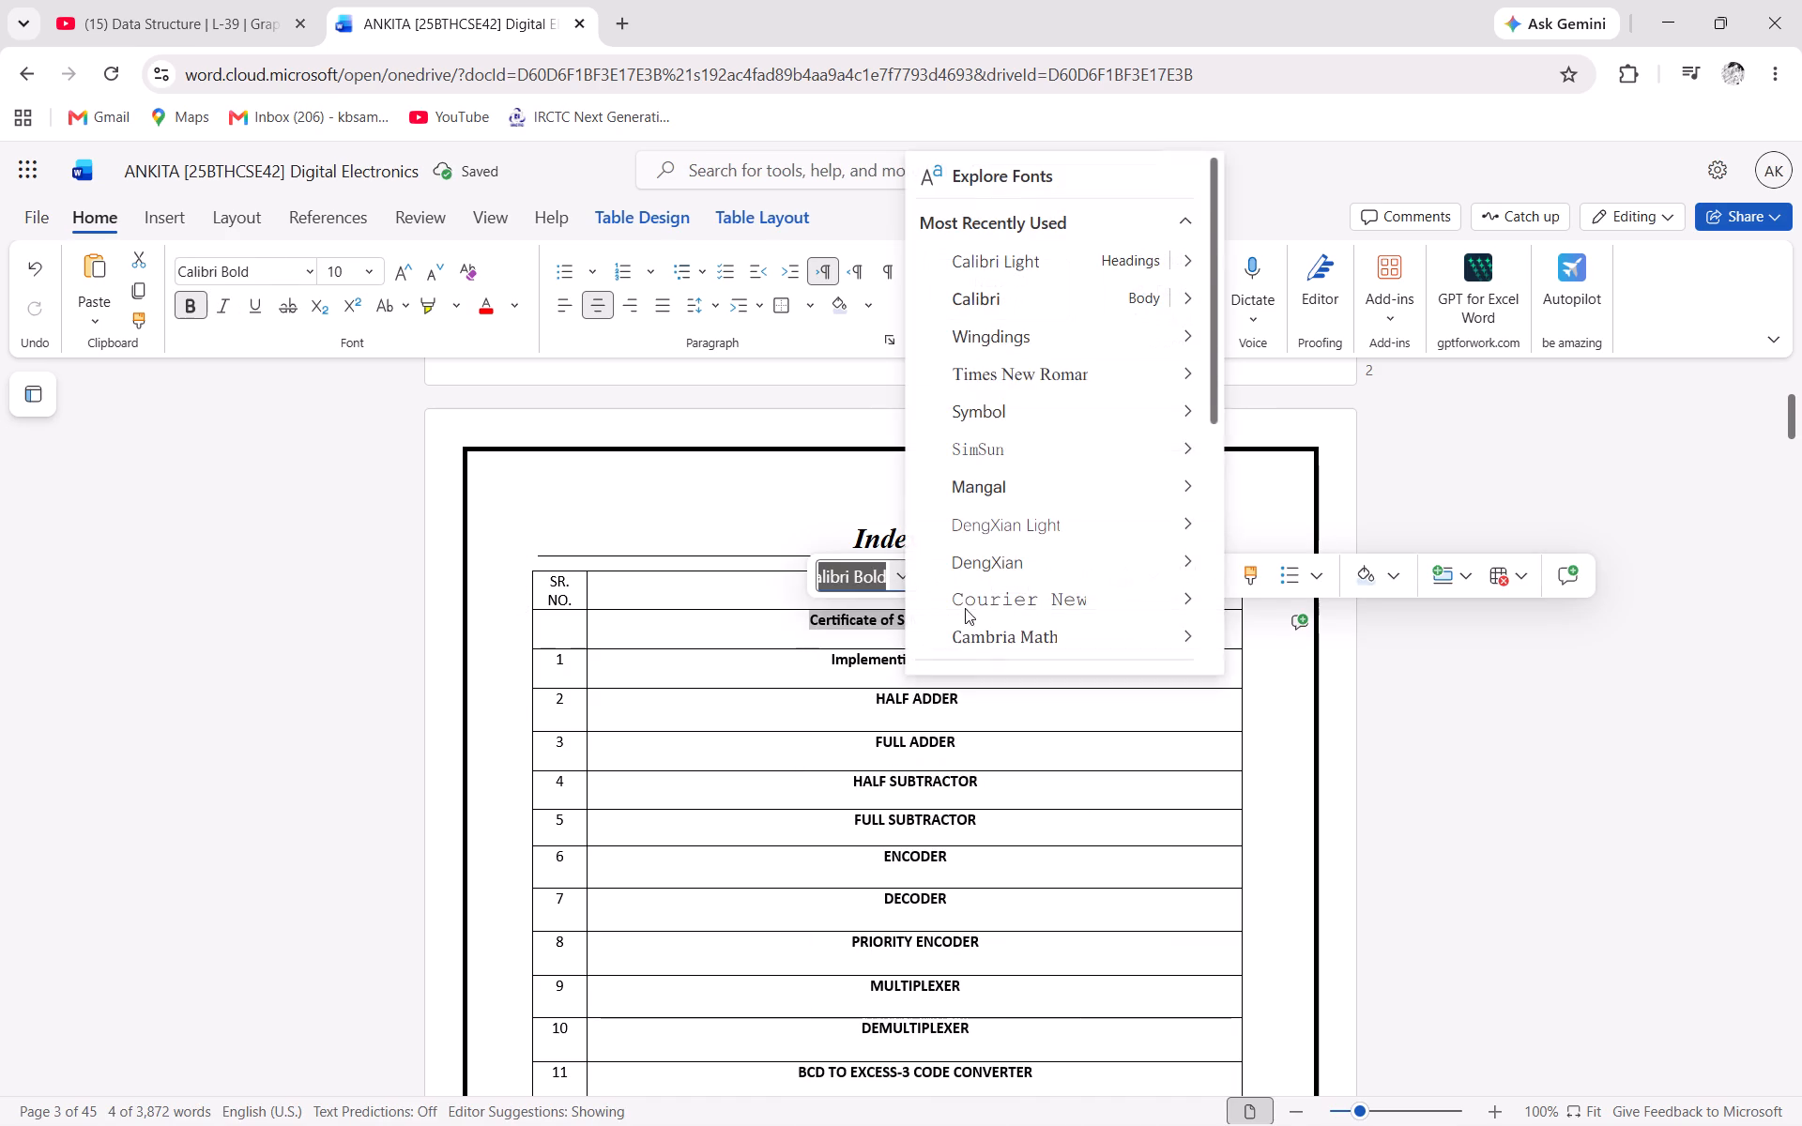
left_click(1026, 368)
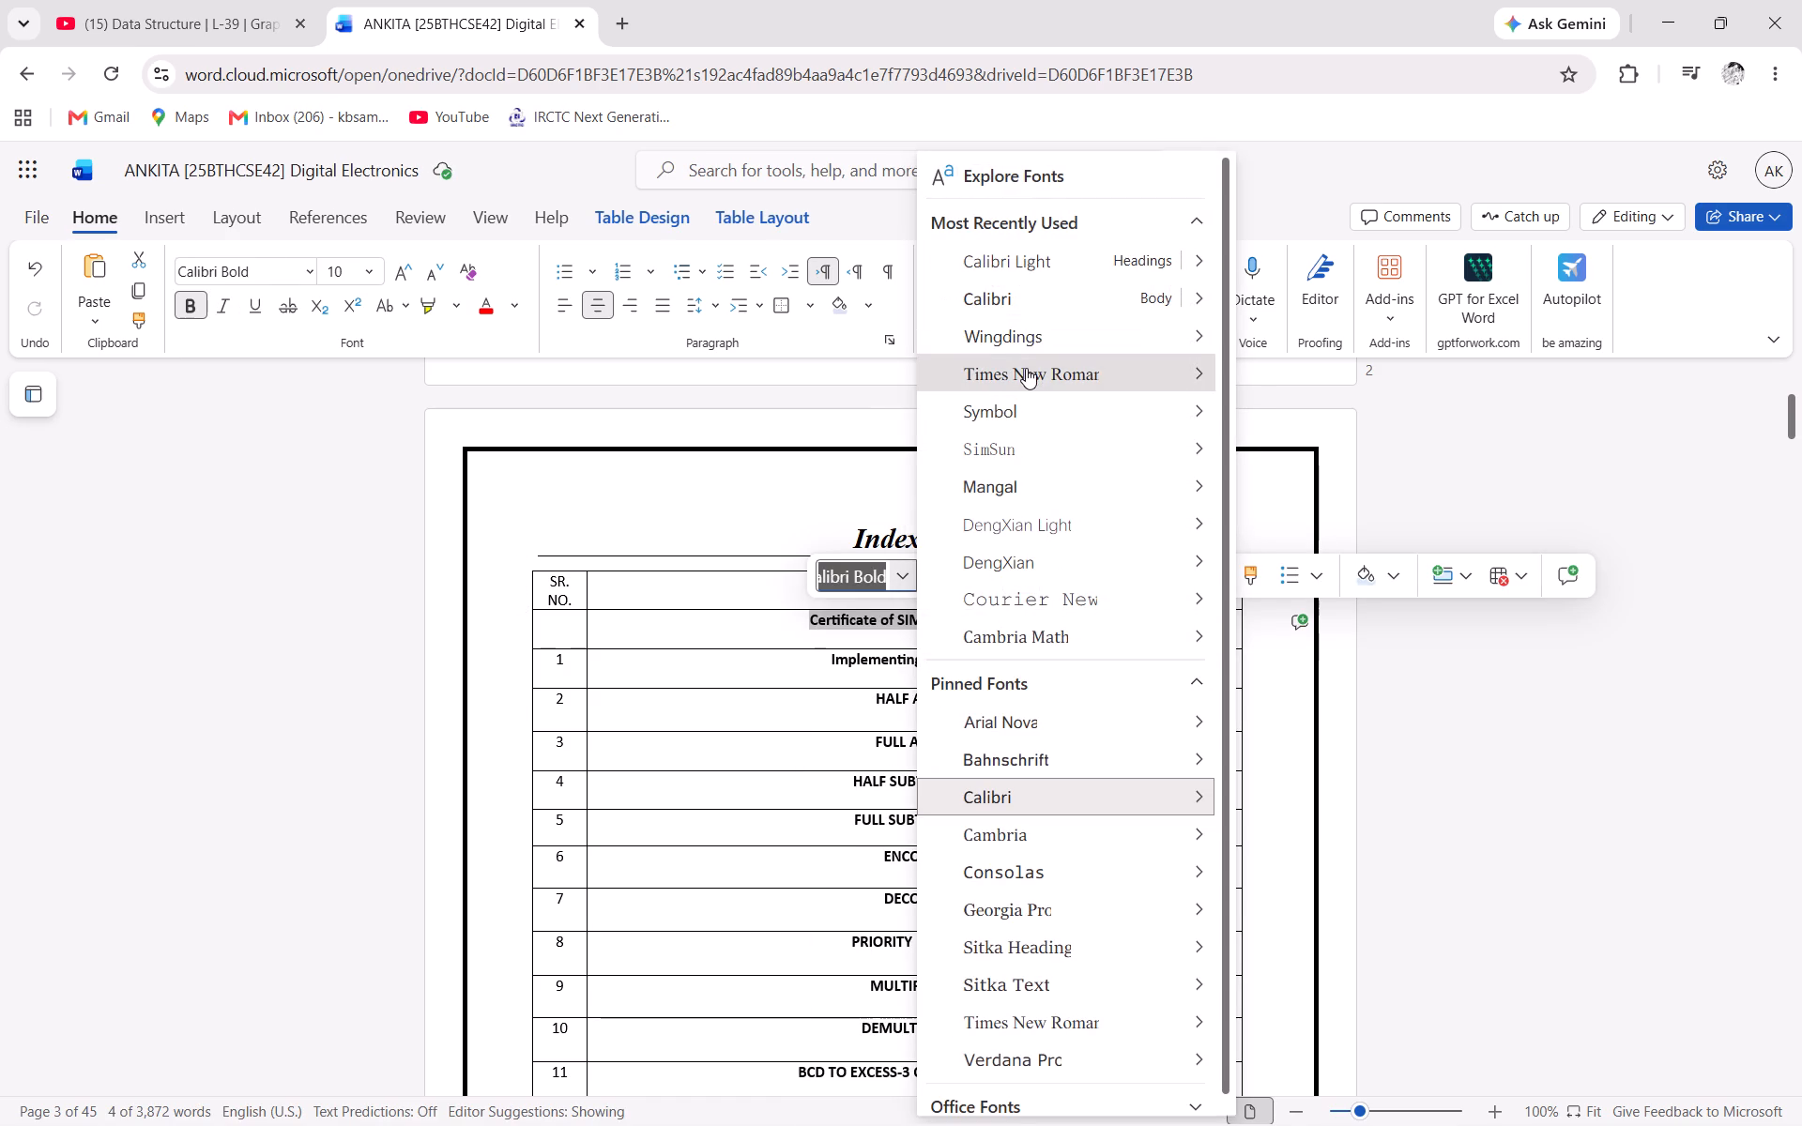
left_click(1029, 670)
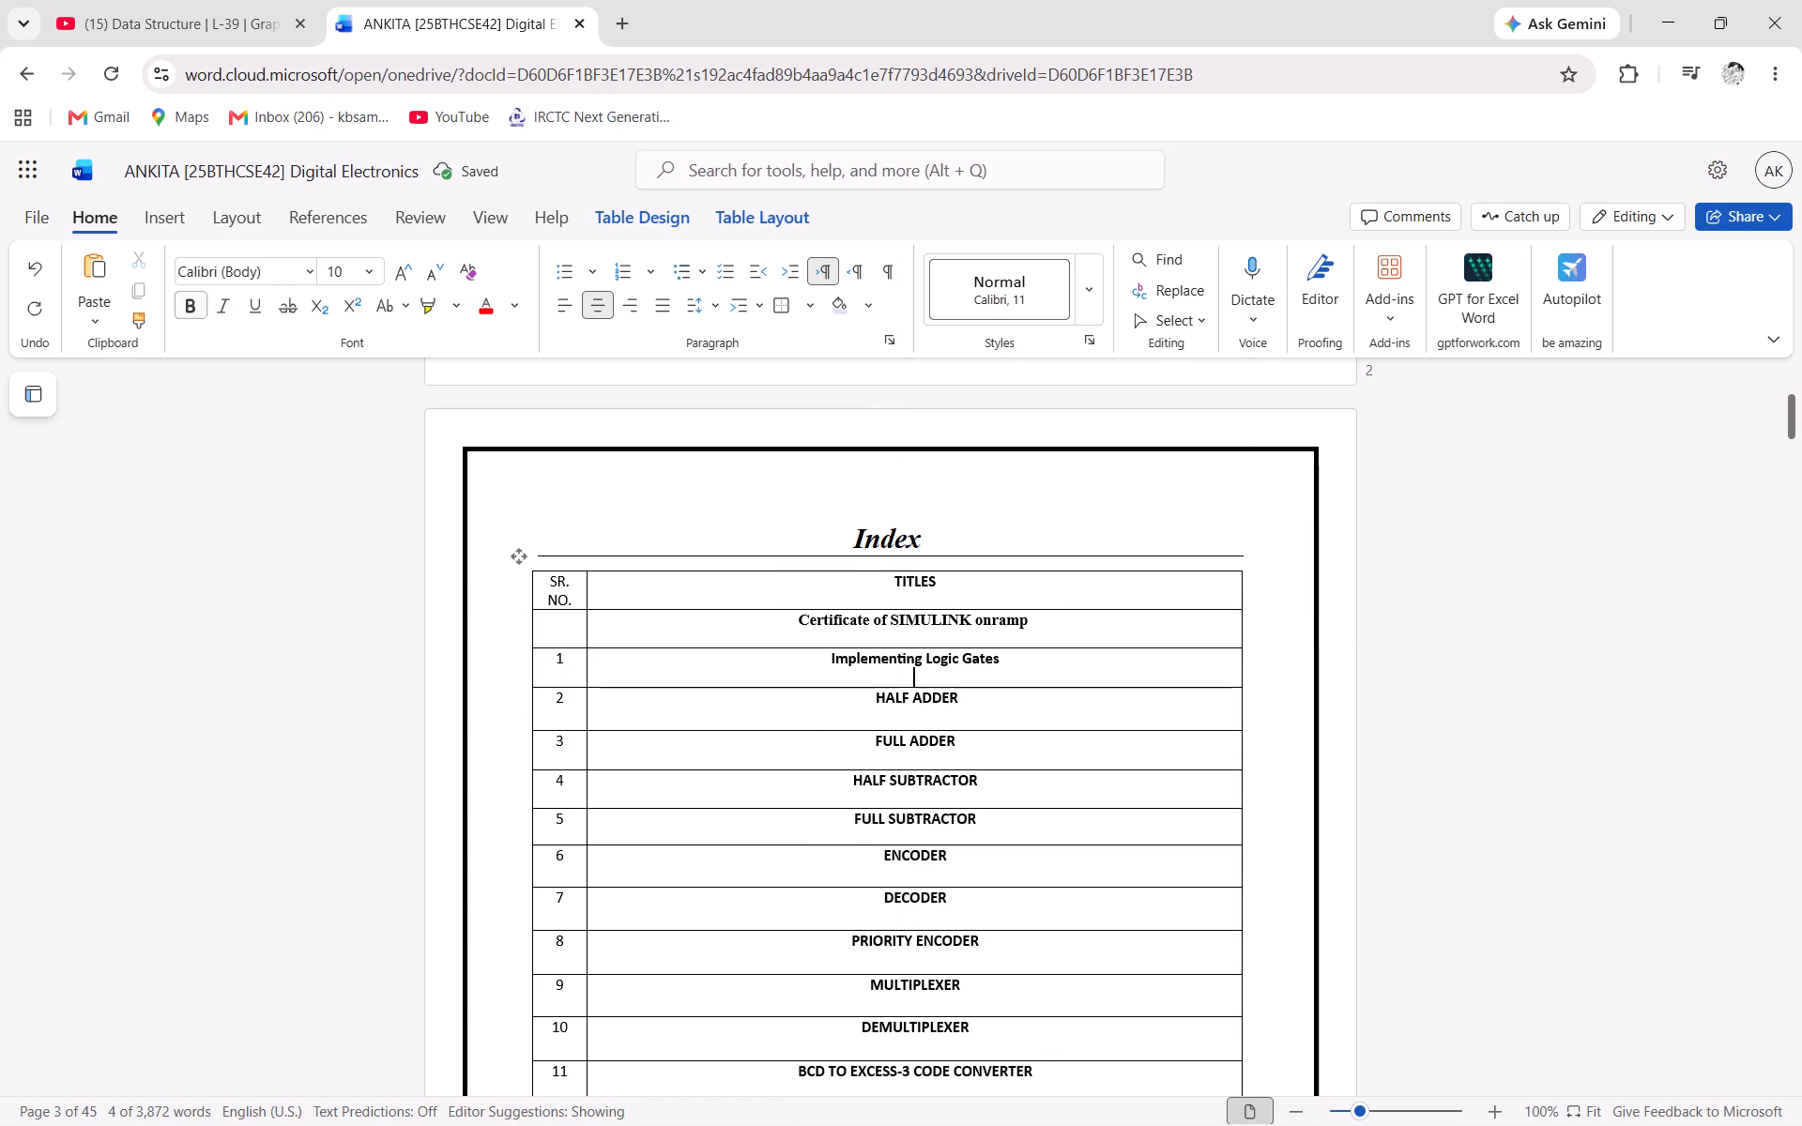
Apply Times New Roman to the Index heading above the table.
left_click_drag(938, 545, 853, 552)
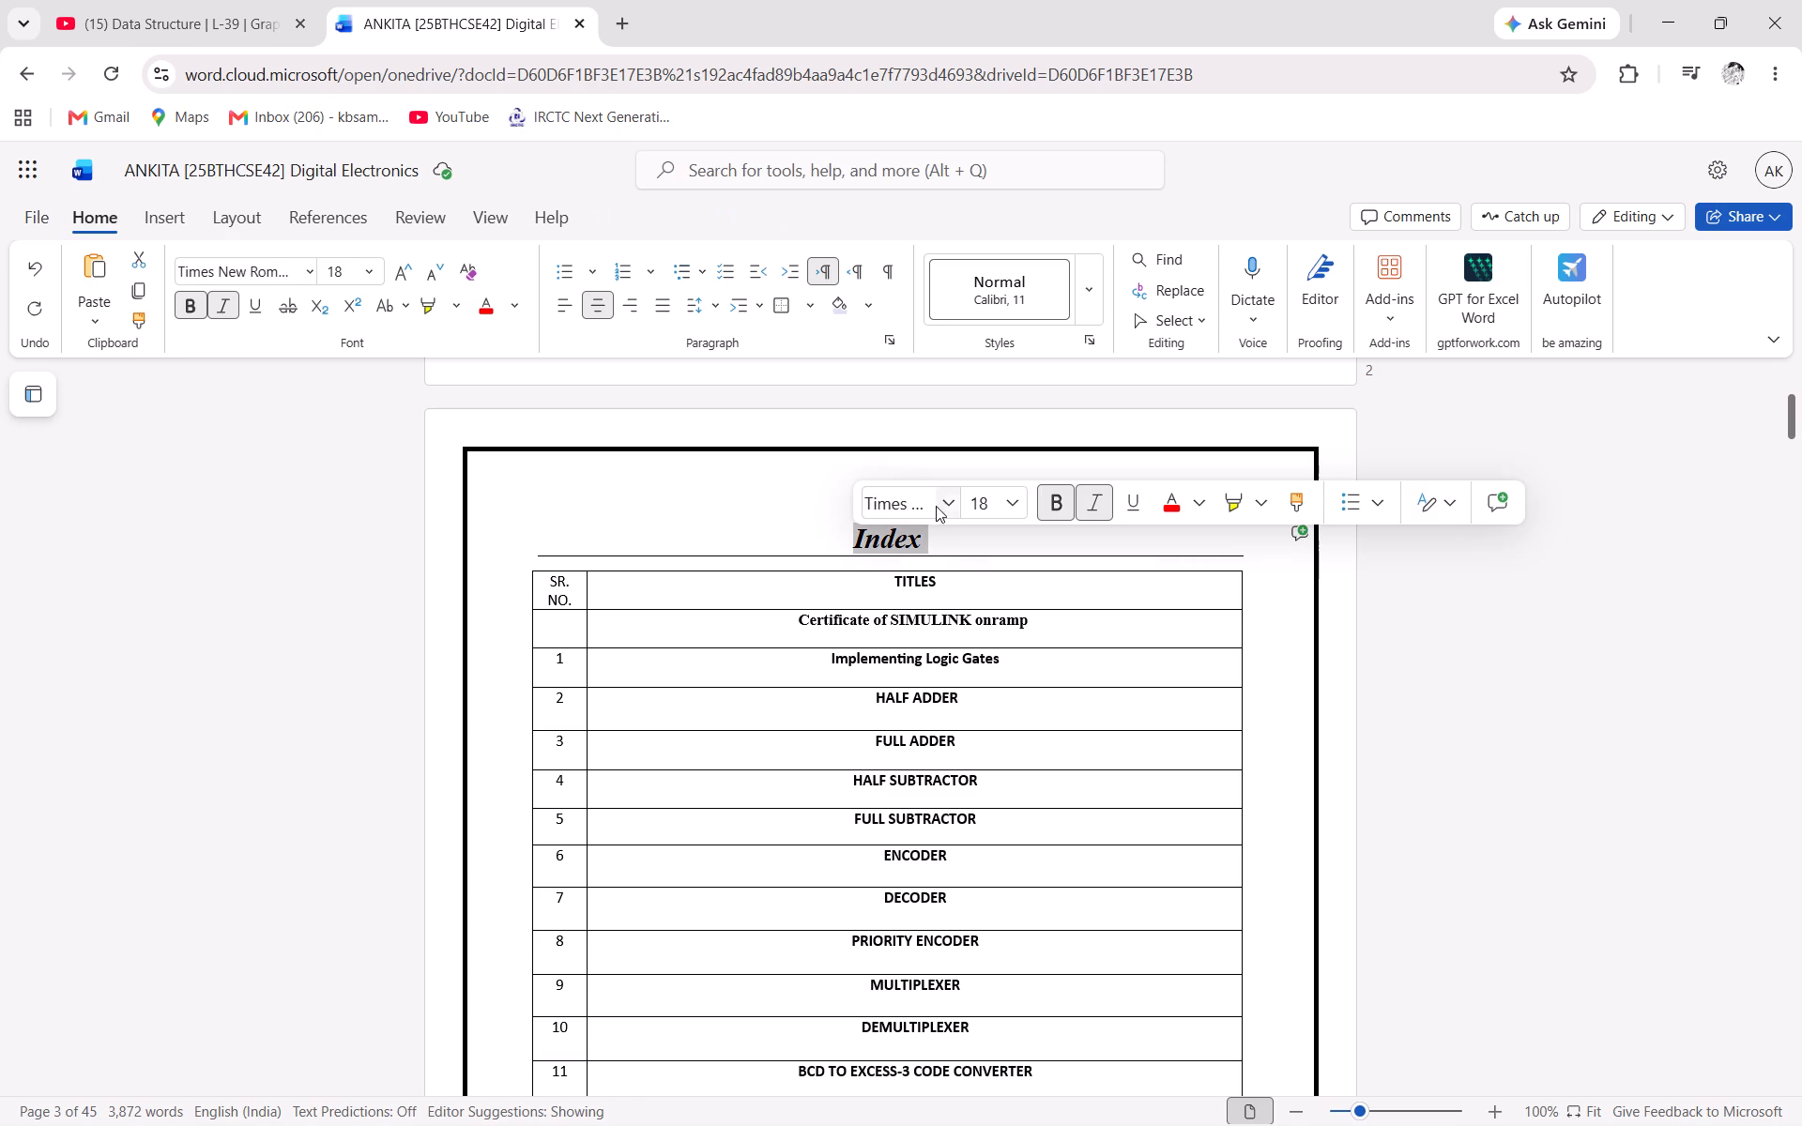
left_click(944, 502)
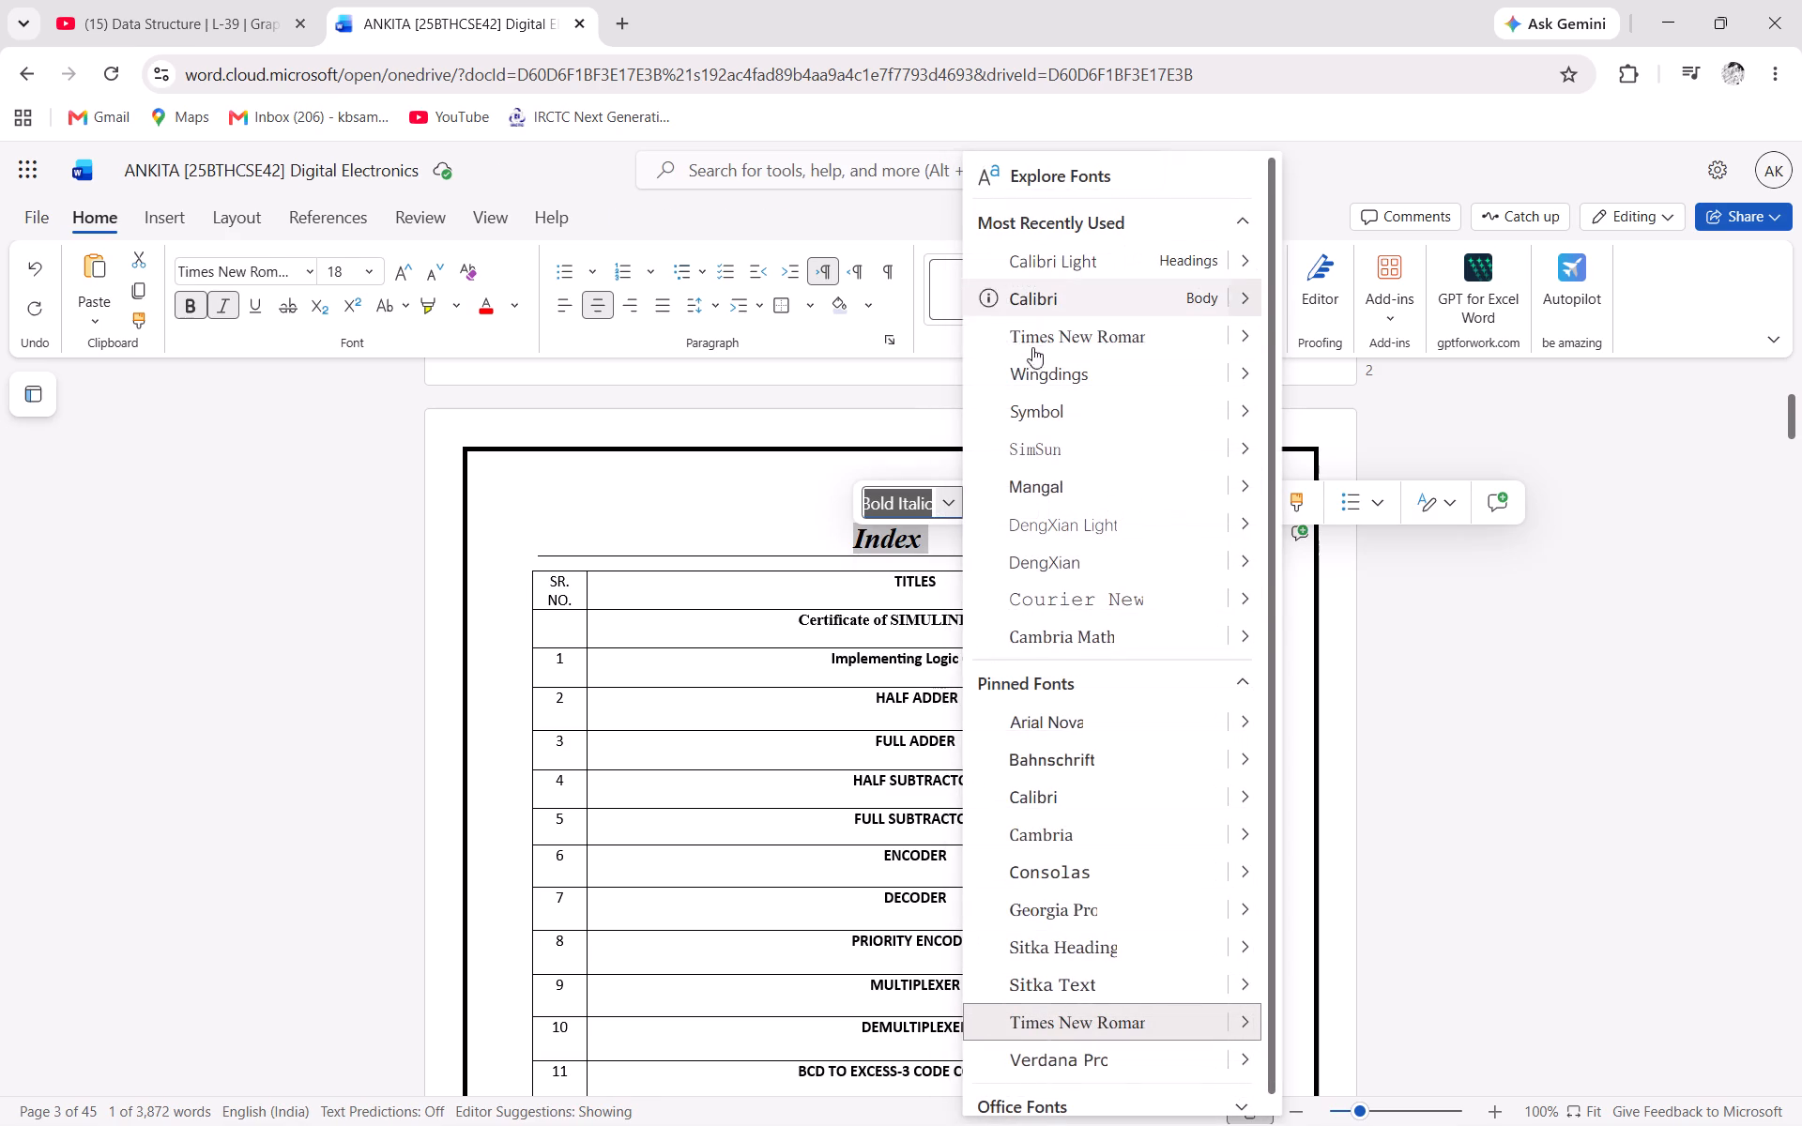
left_click(1036, 340)
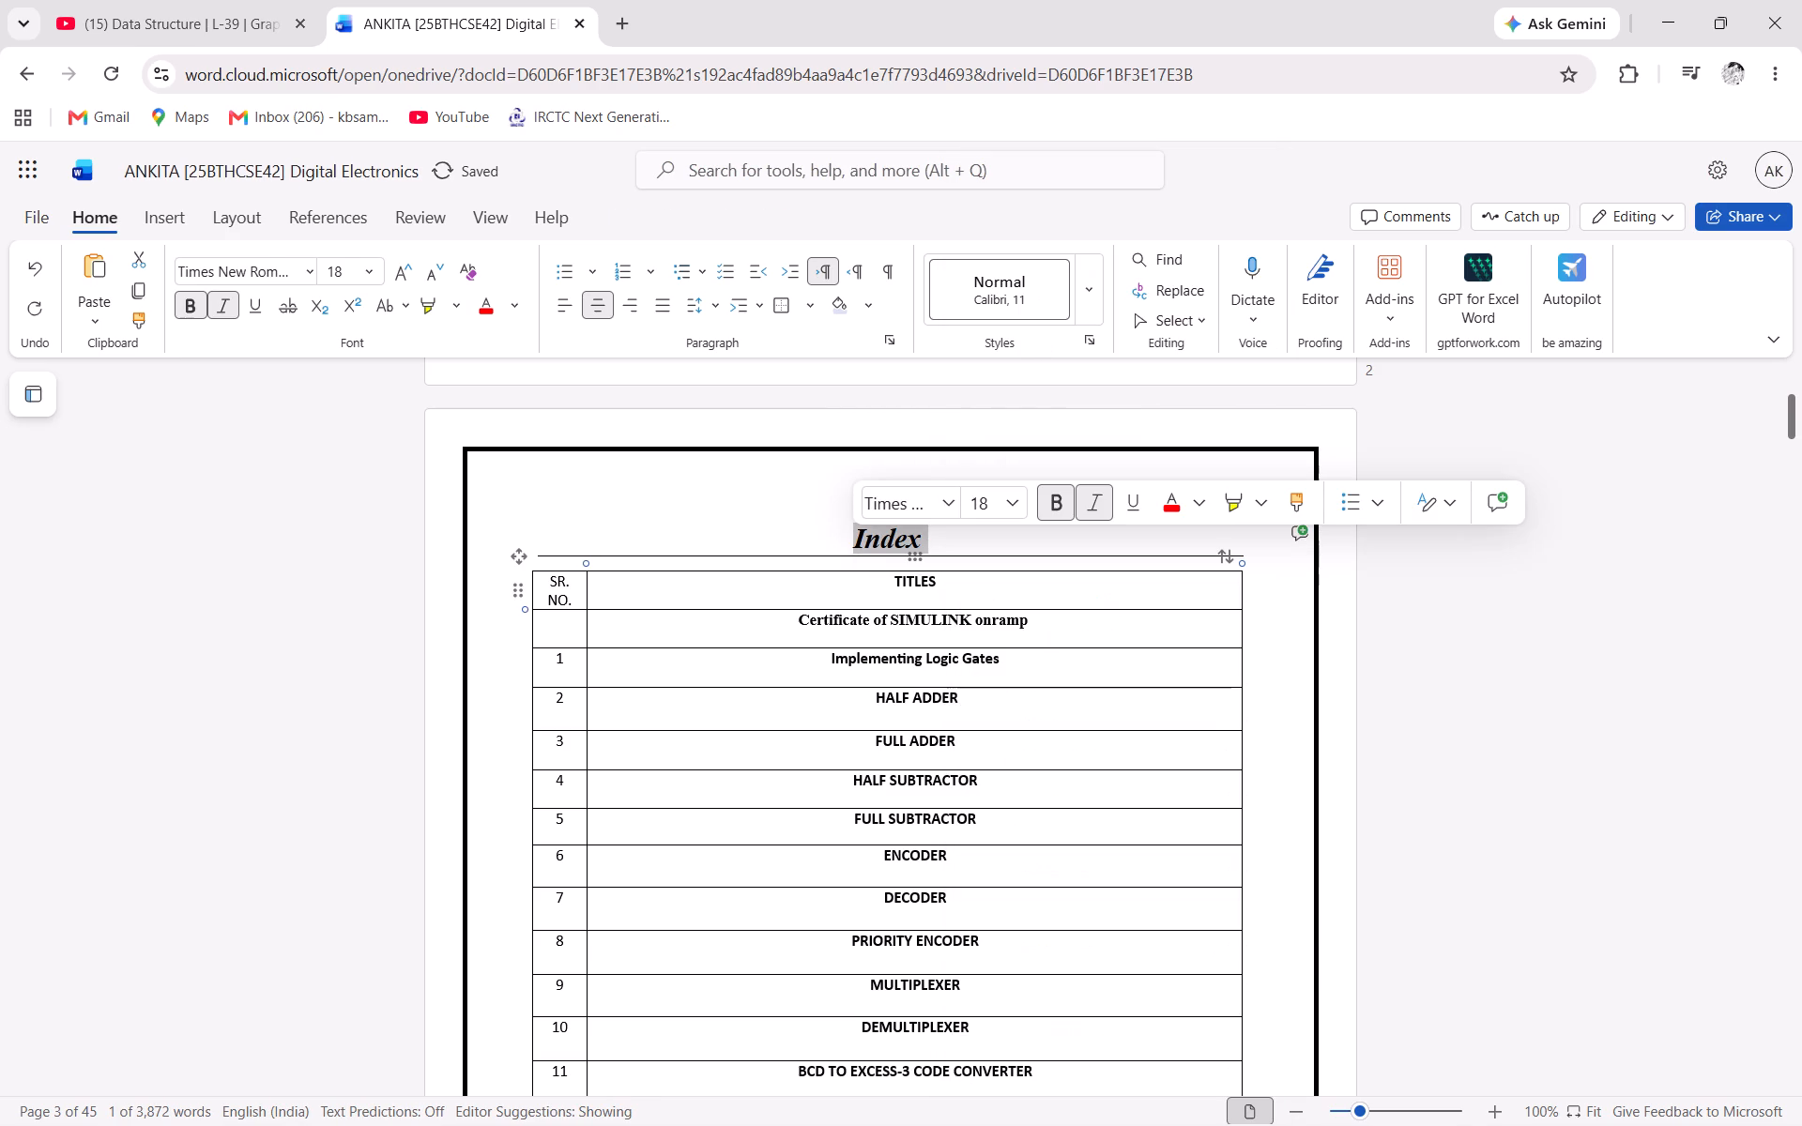
Change the font of the TITLES column heading to Times New Roman.
left_click_drag(966, 586, 888, 586)
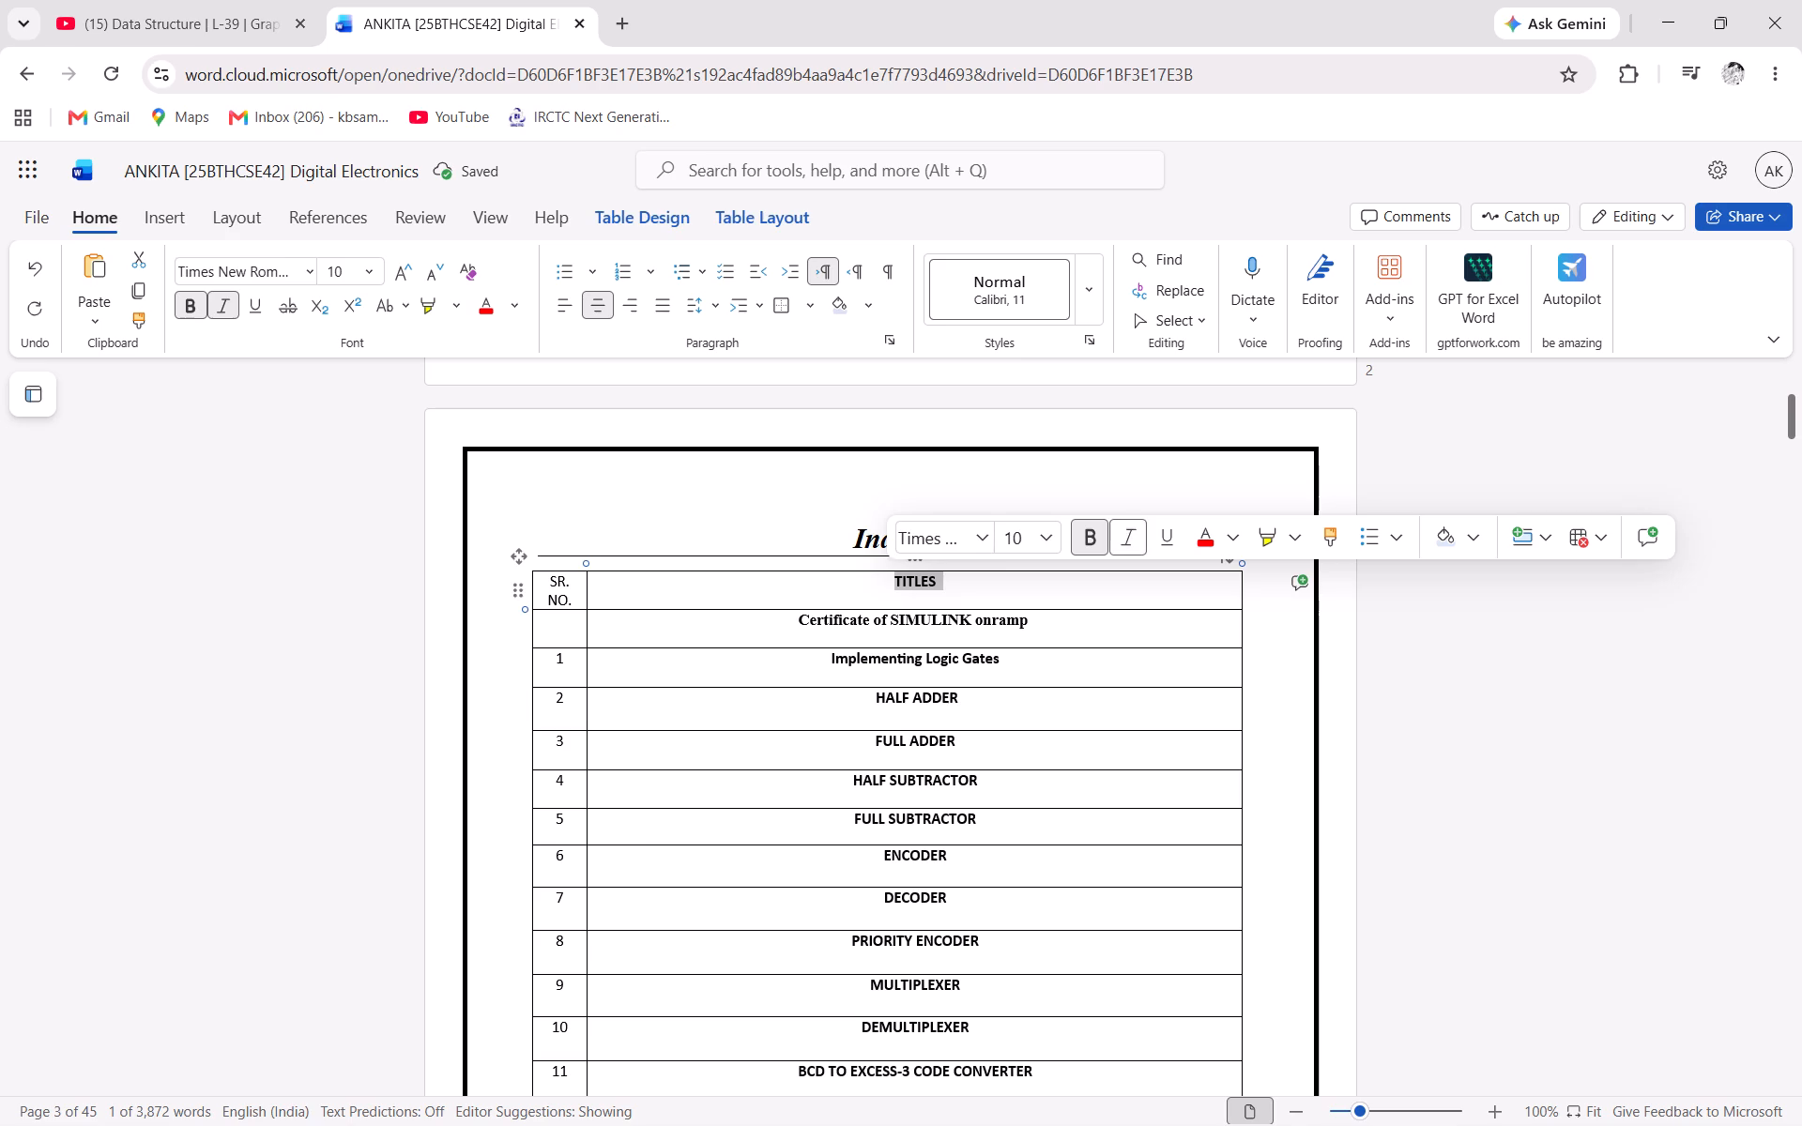
left_click(979, 541)
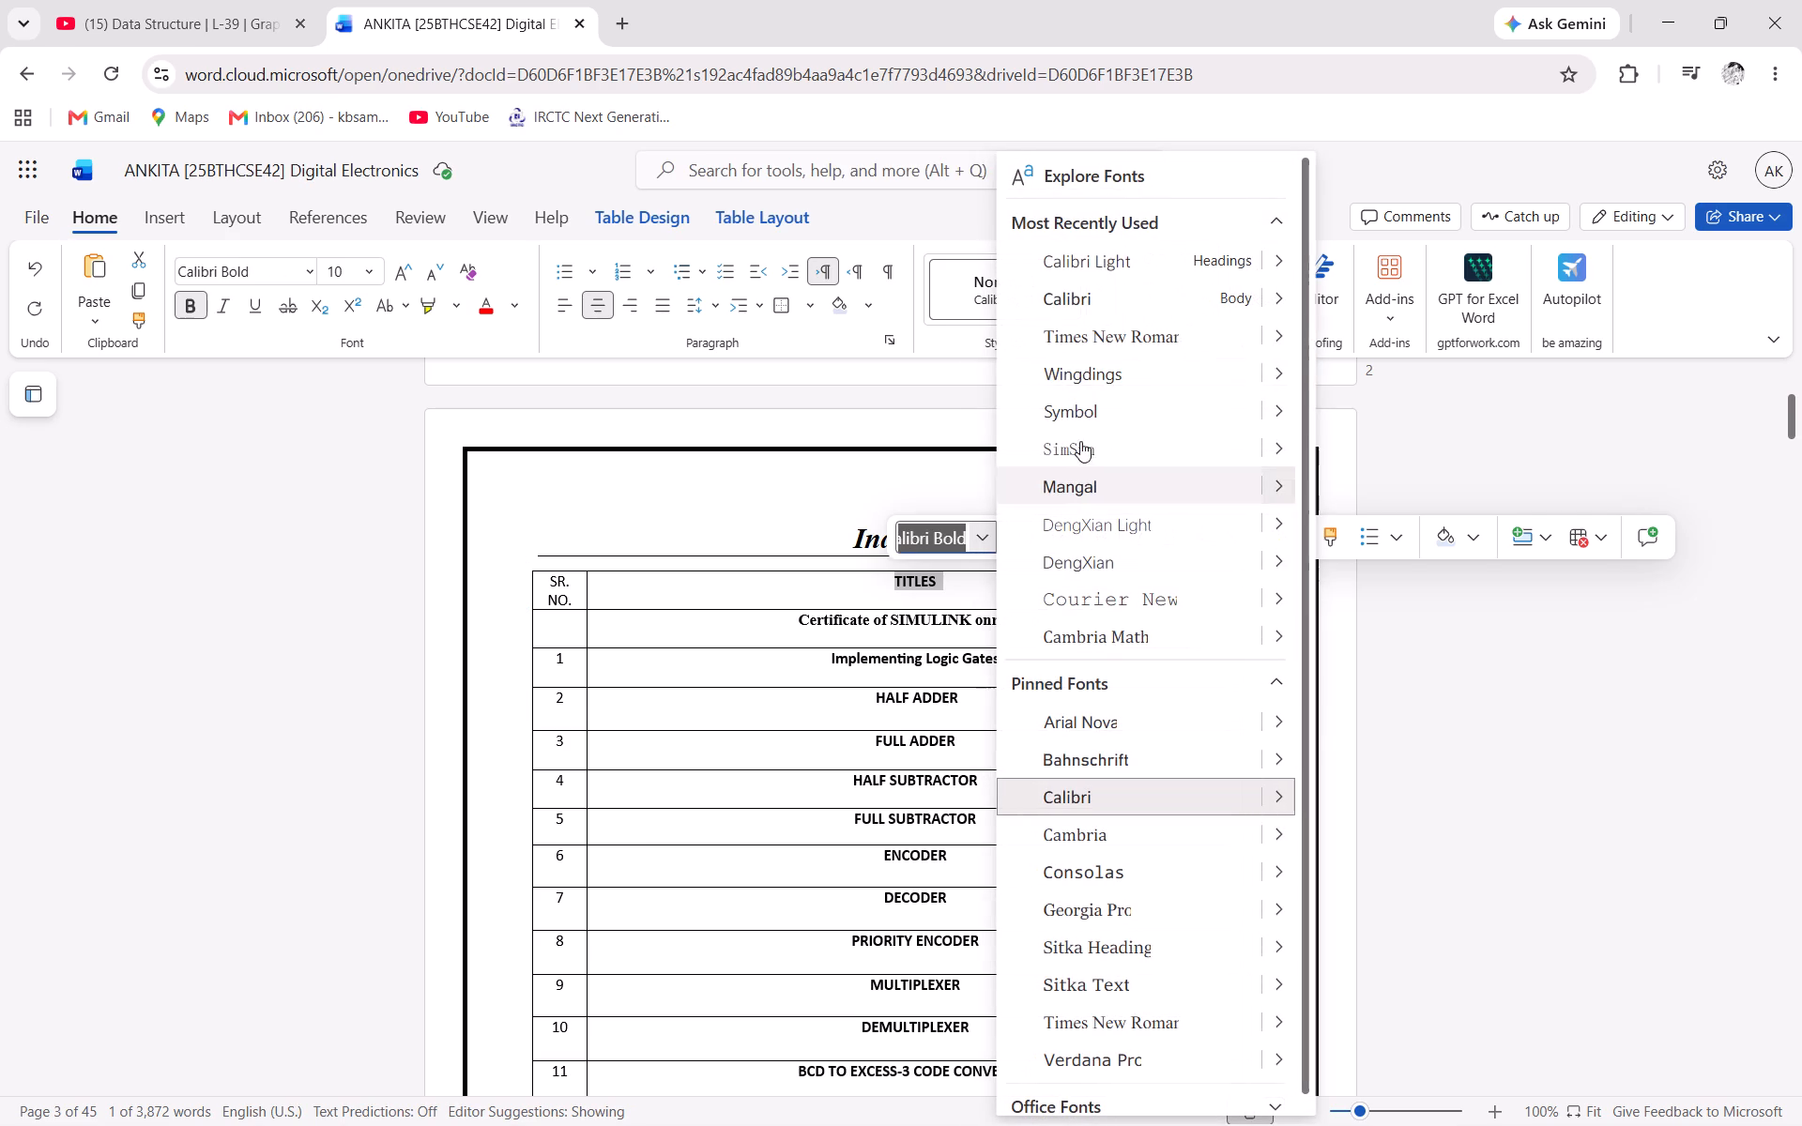
left_click(1050, 343)
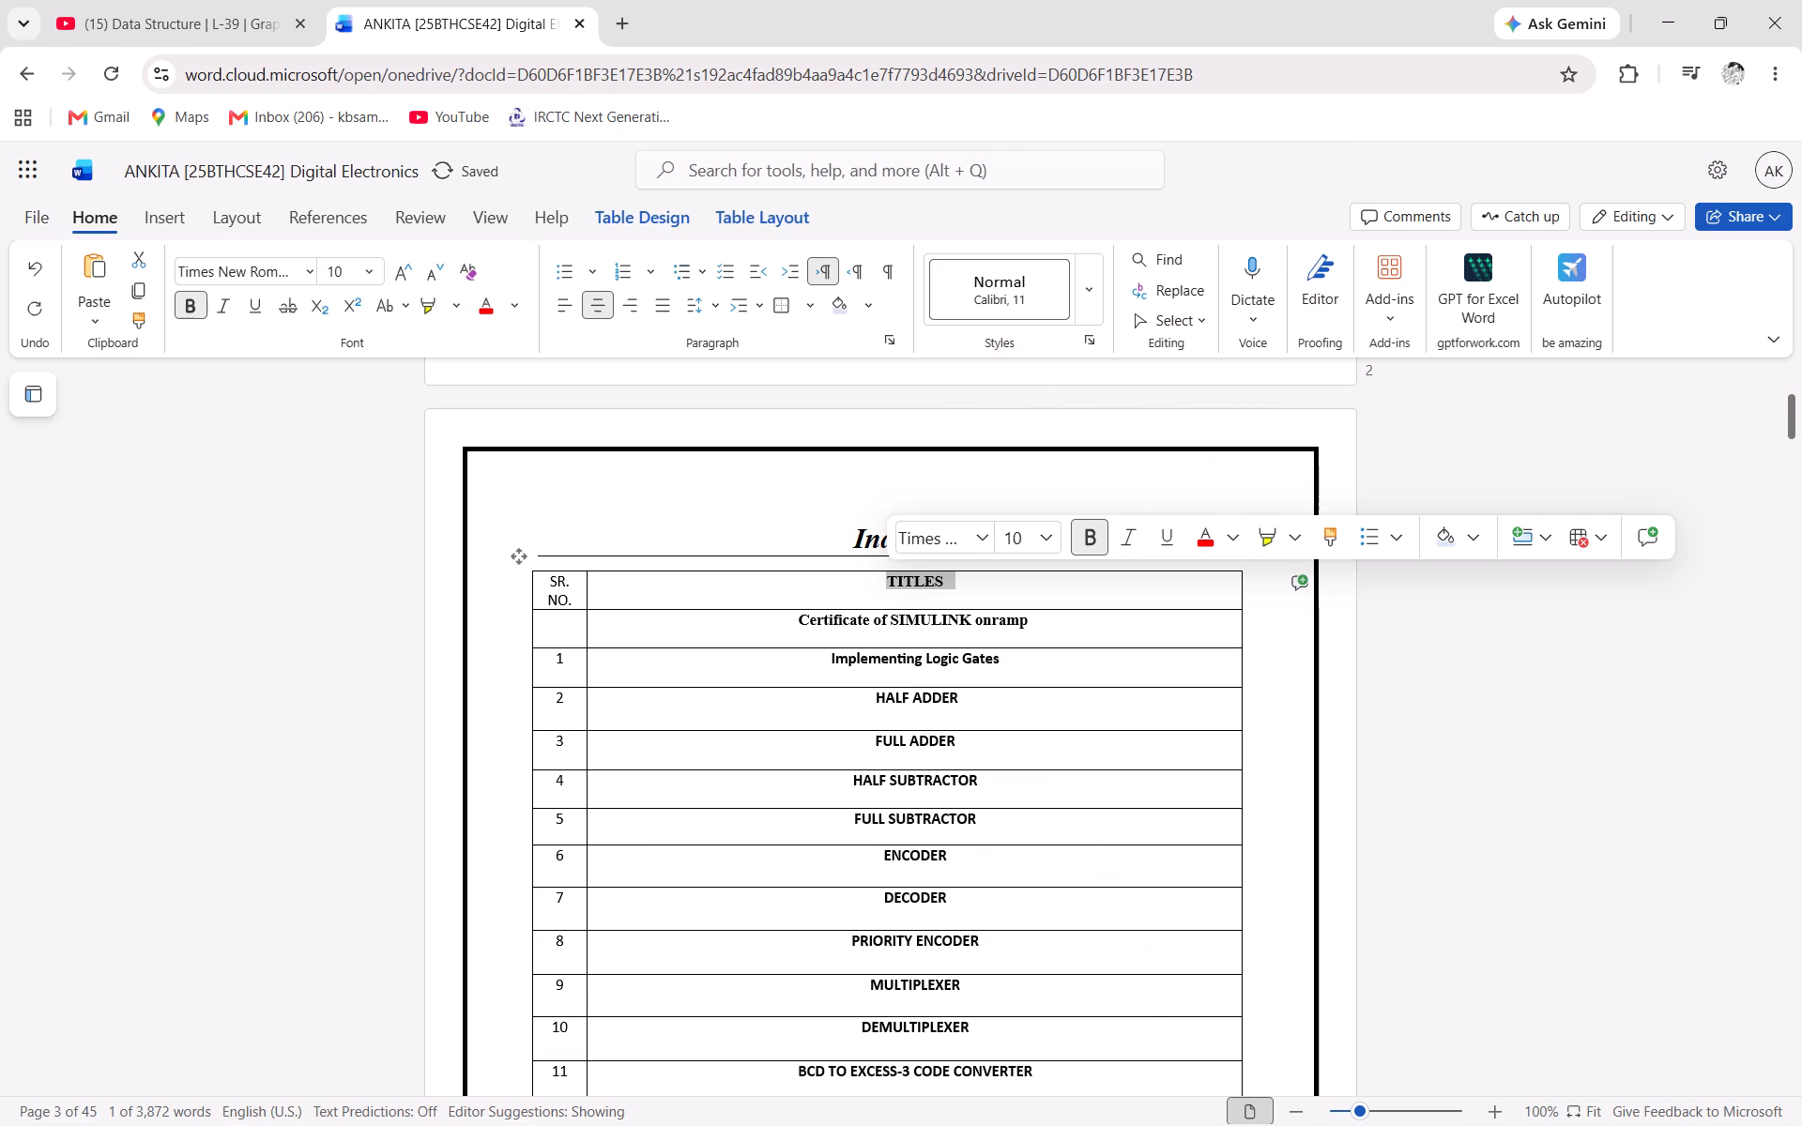
Change the font of the SR. NO. column heading to Times New Roman.
left_click_drag(576, 605, 545, 585)
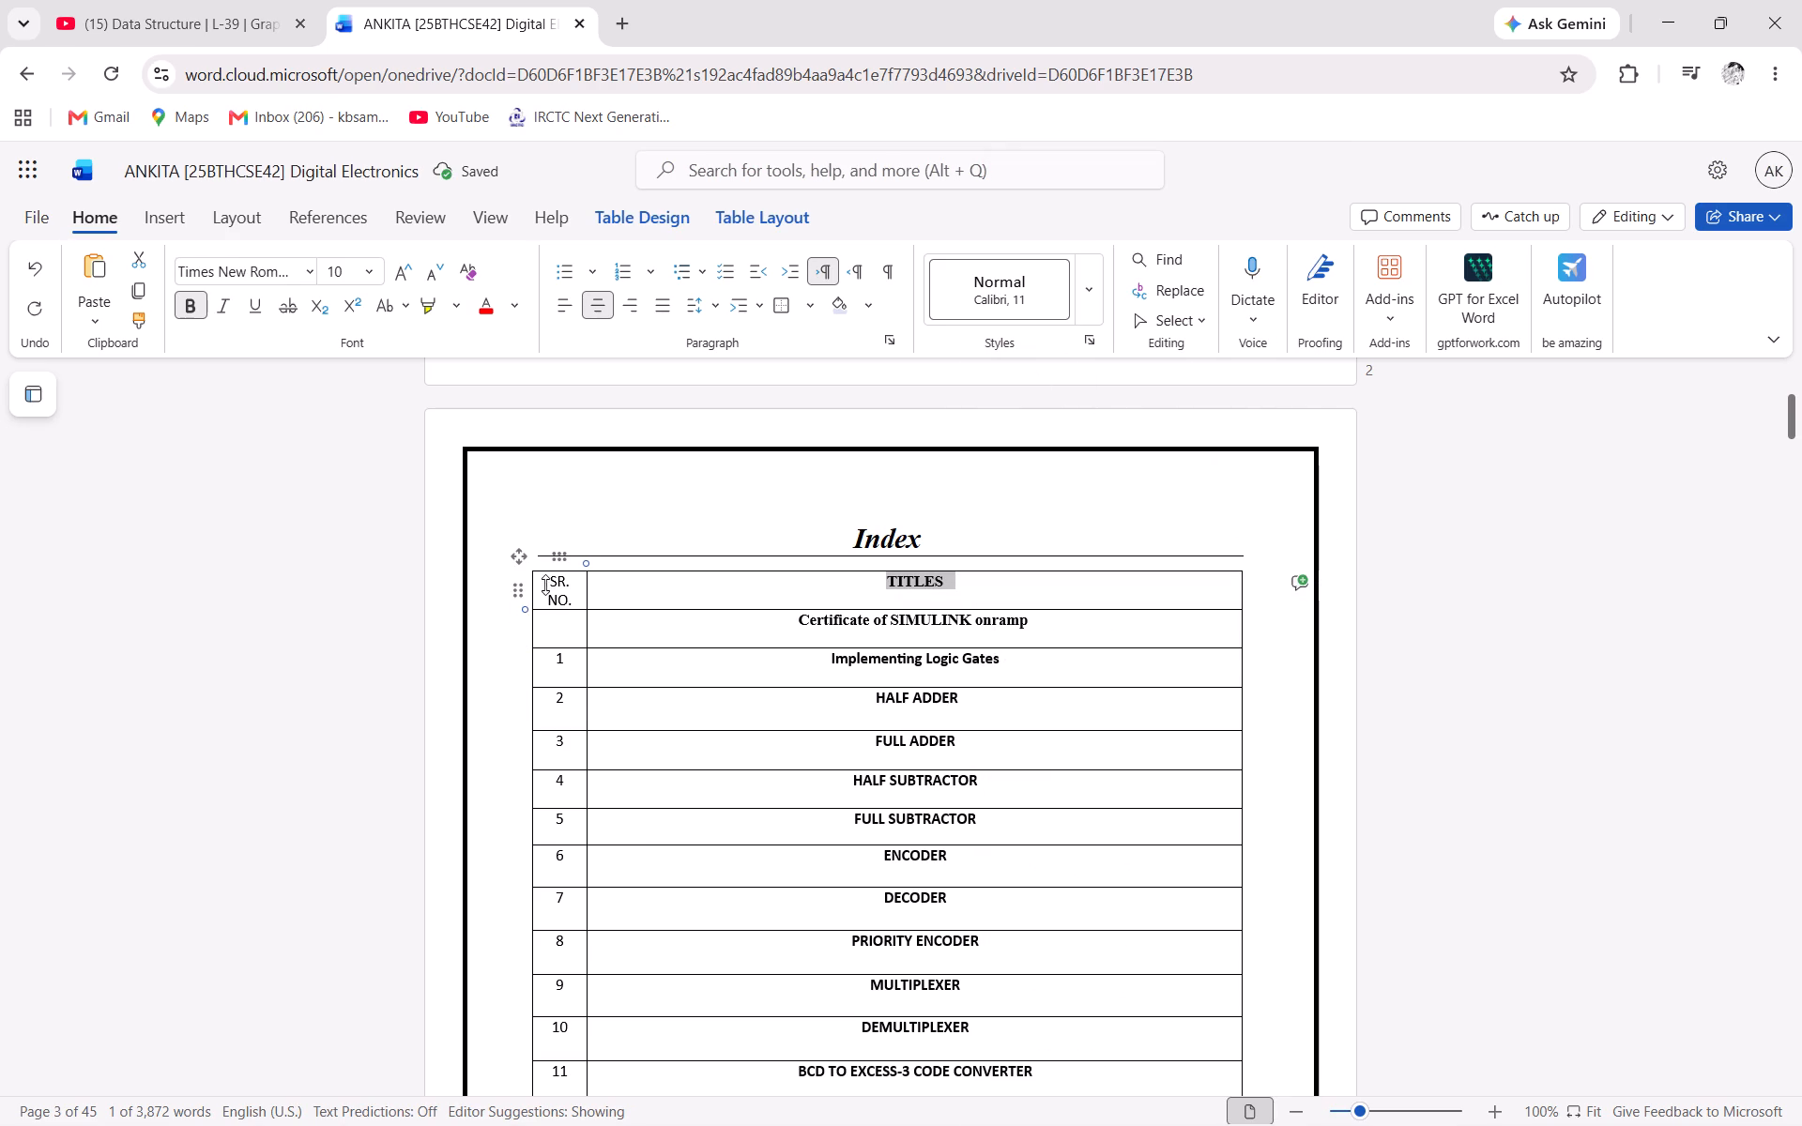
left_click_drag(545, 585, 545, 582)
left_click_drag(545, 582, 575, 600)
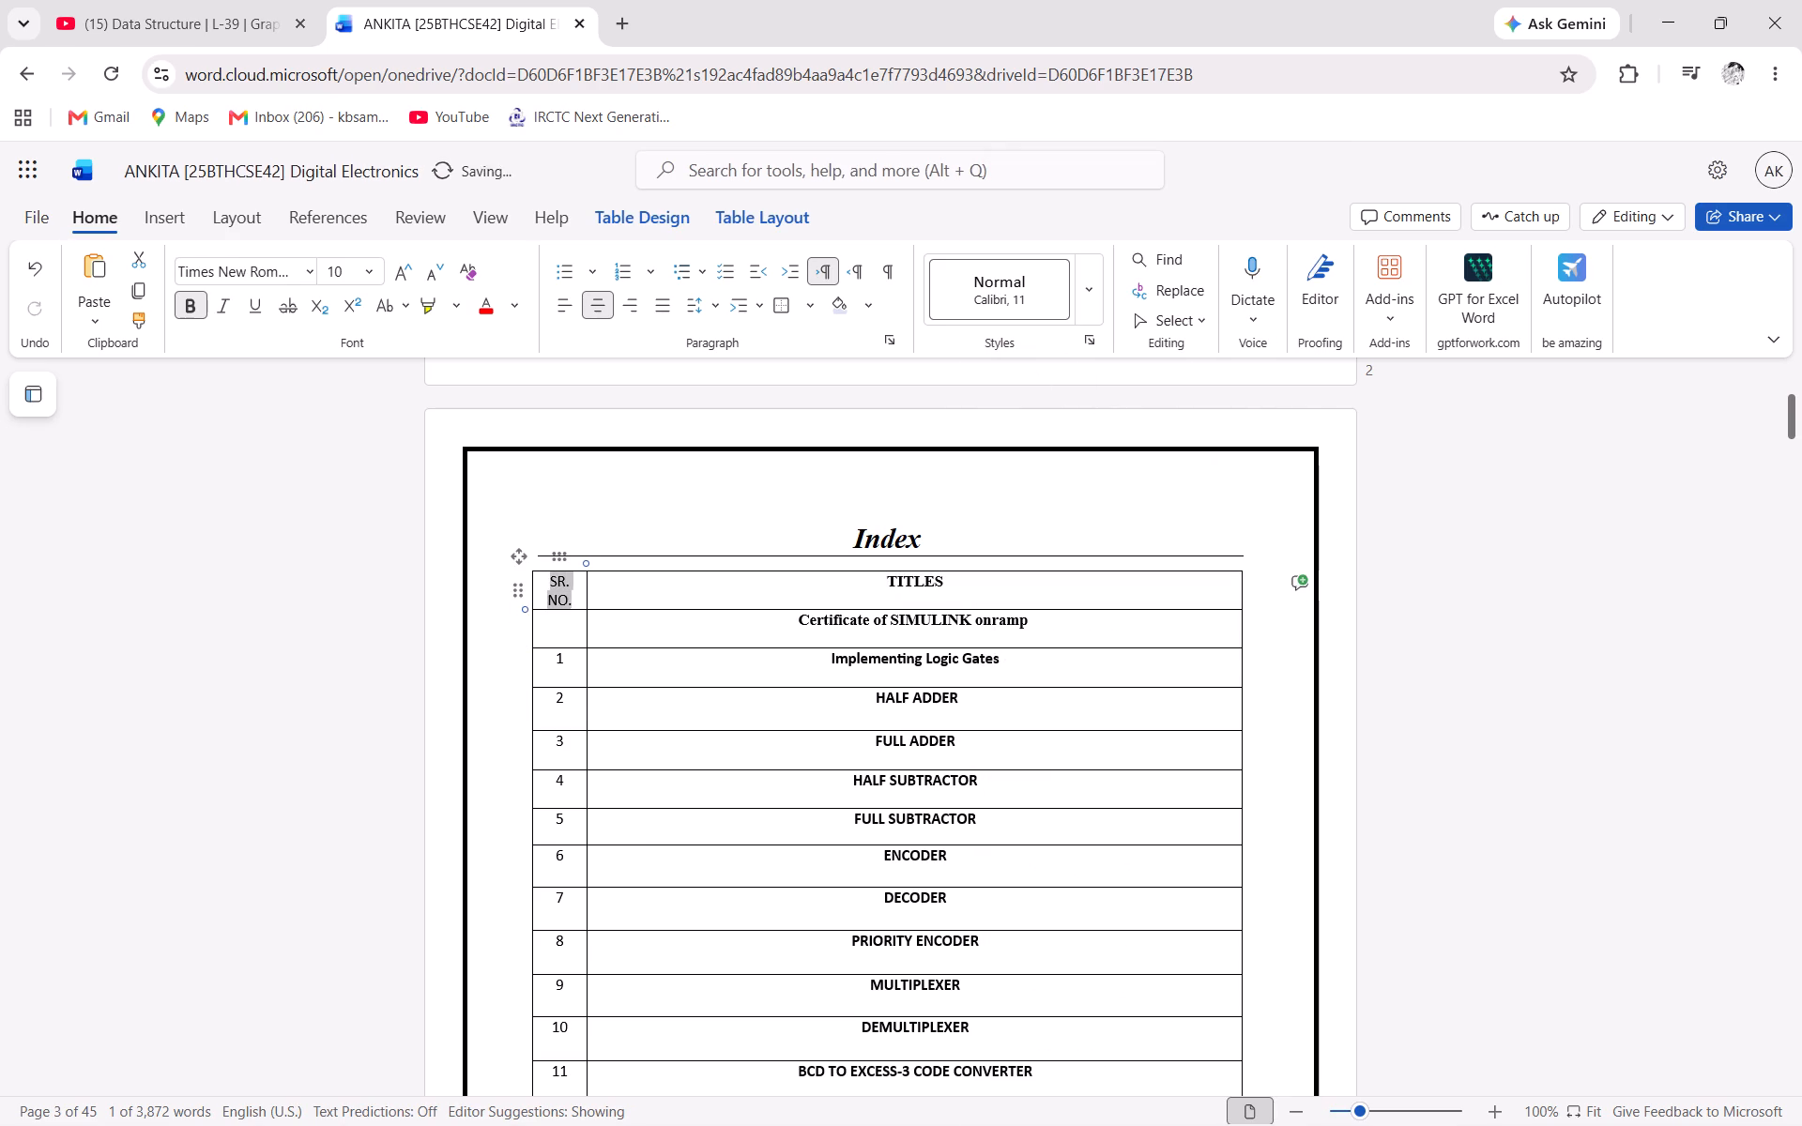
left_click_drag(575, 600, 574, 600)
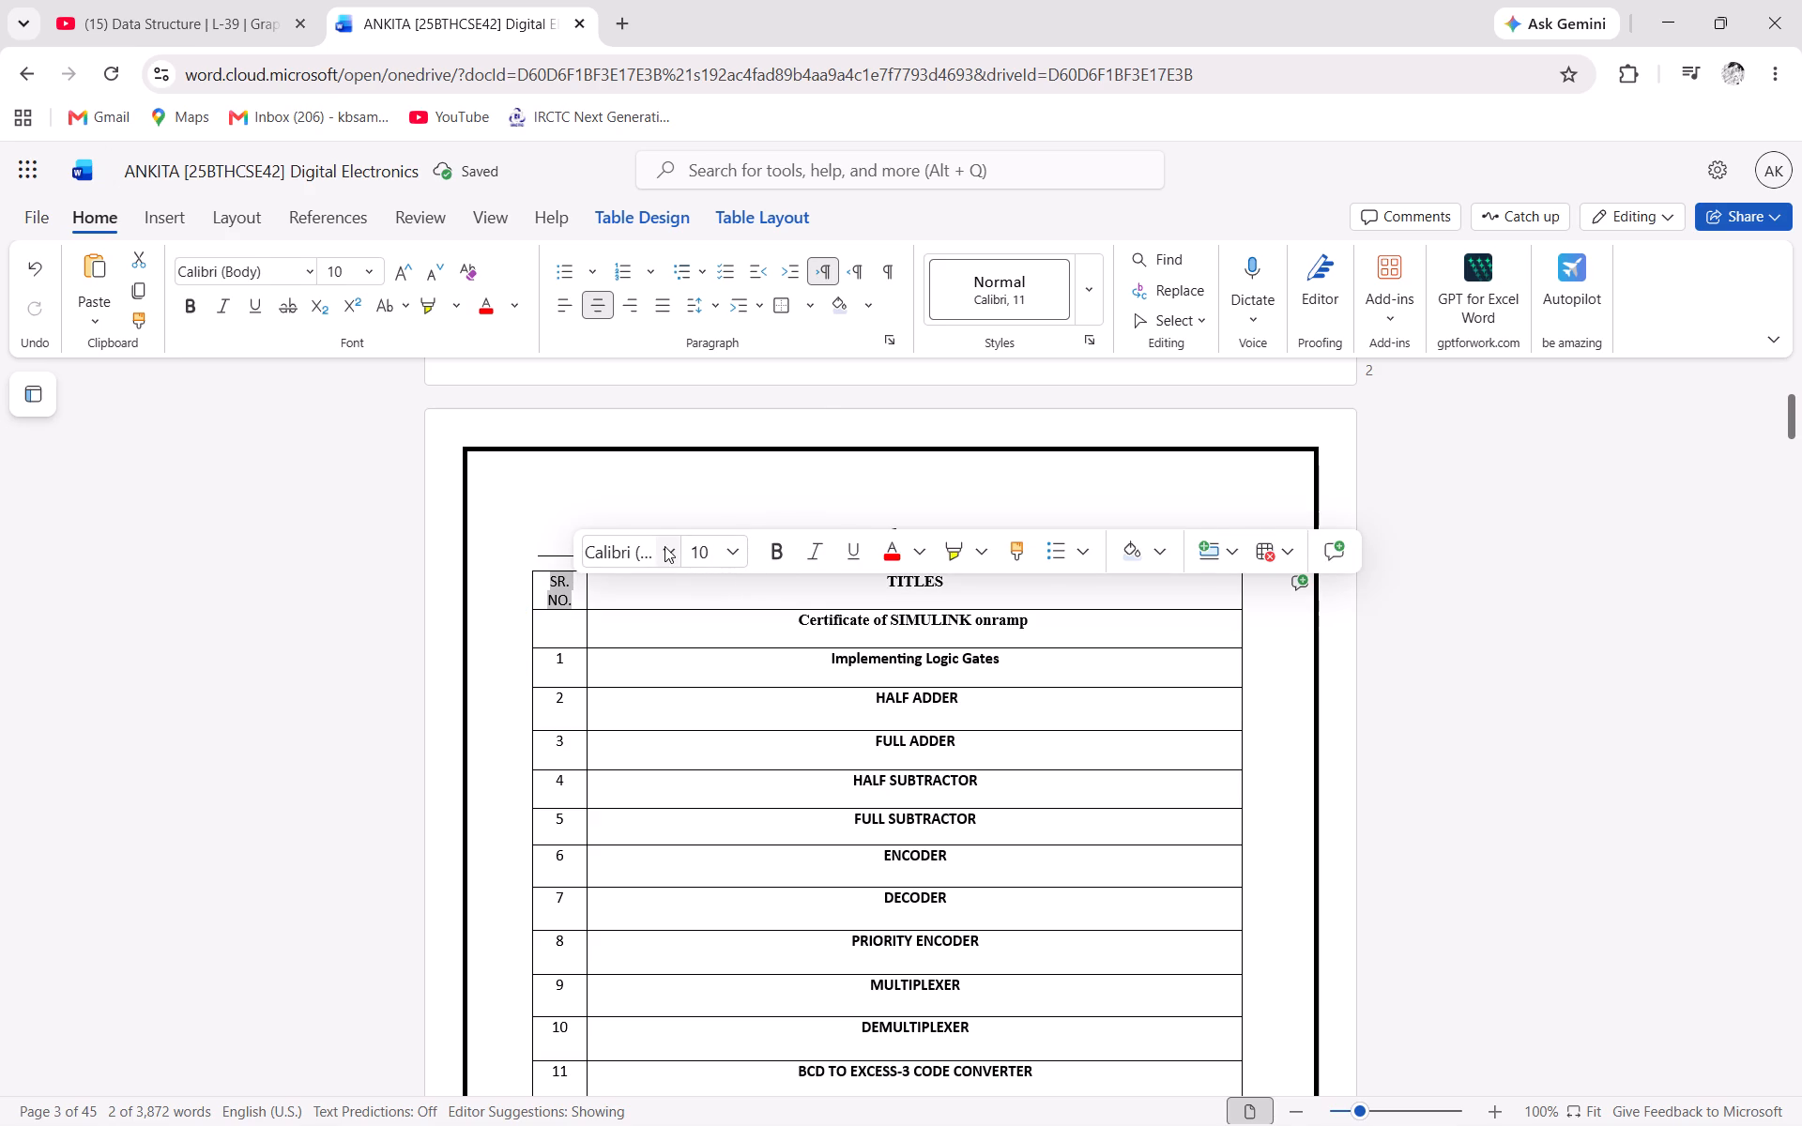
left_click(665, 546)
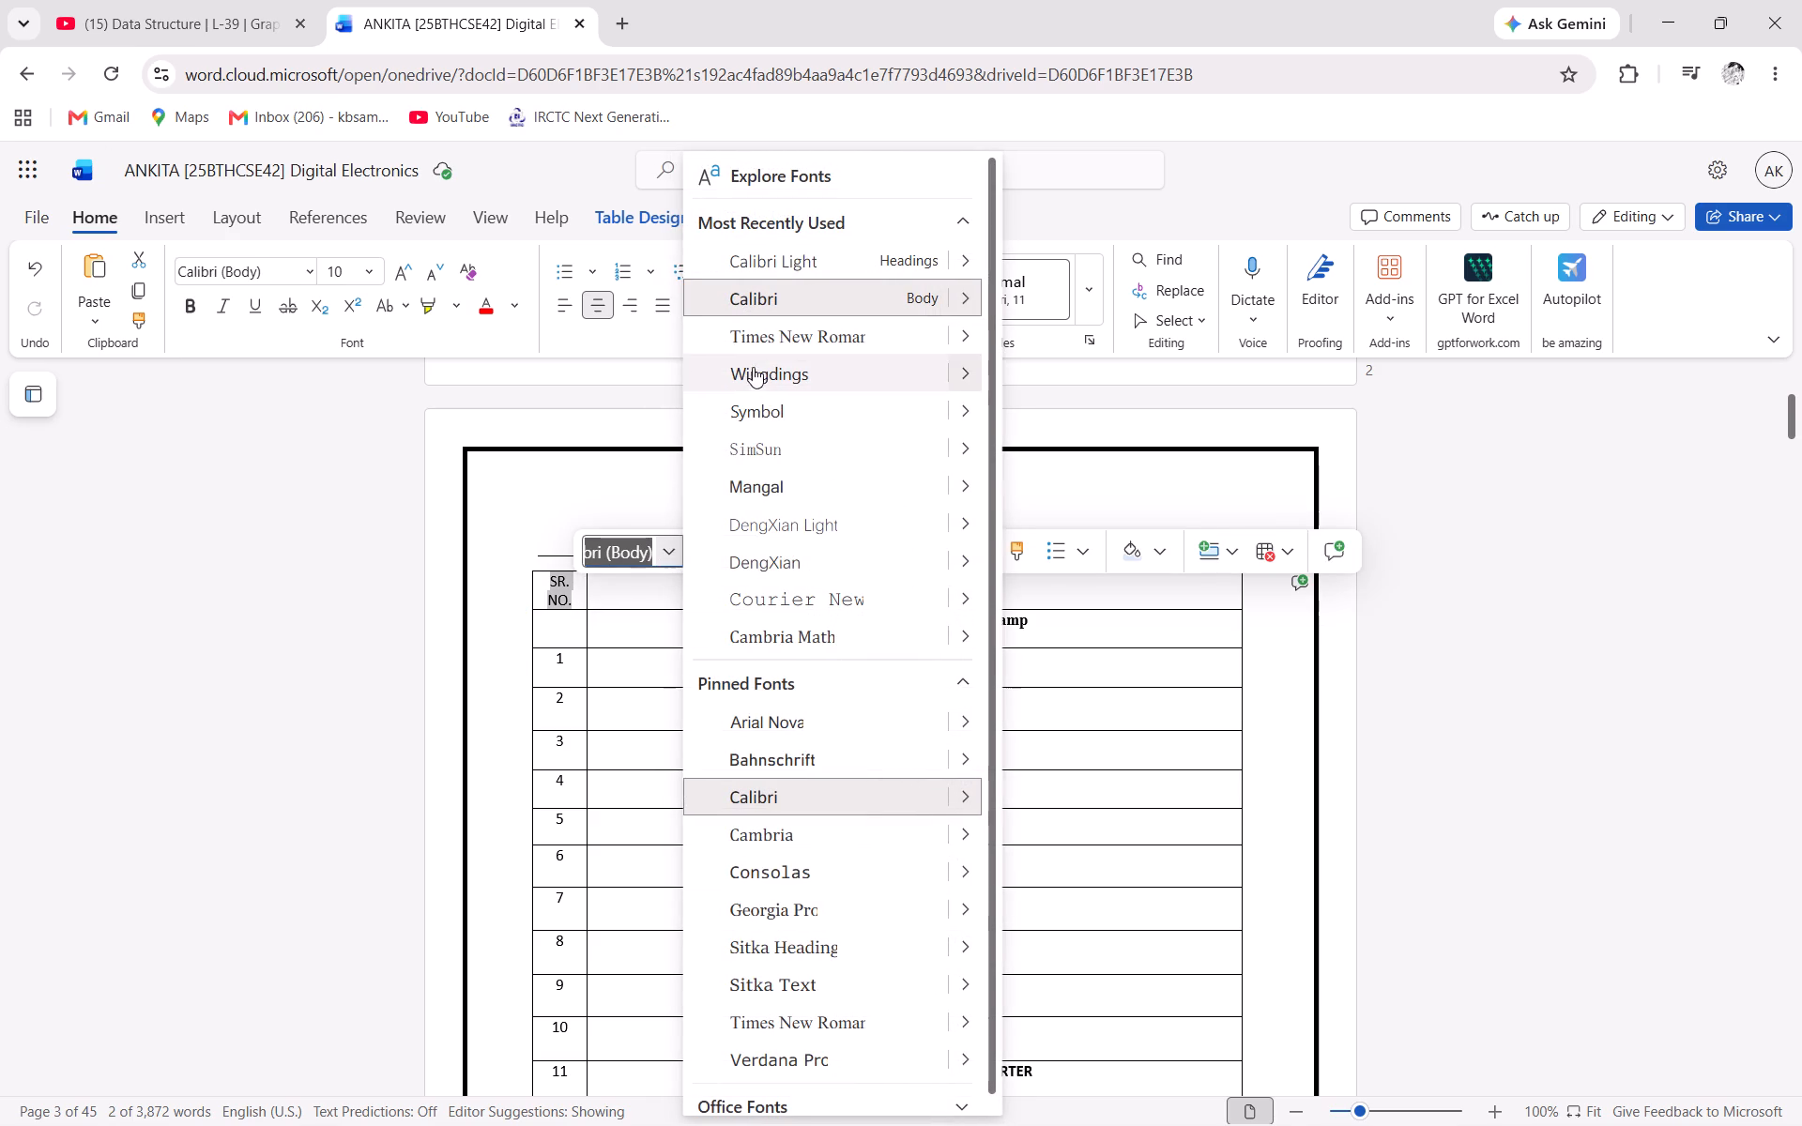
left_click(739, 352)
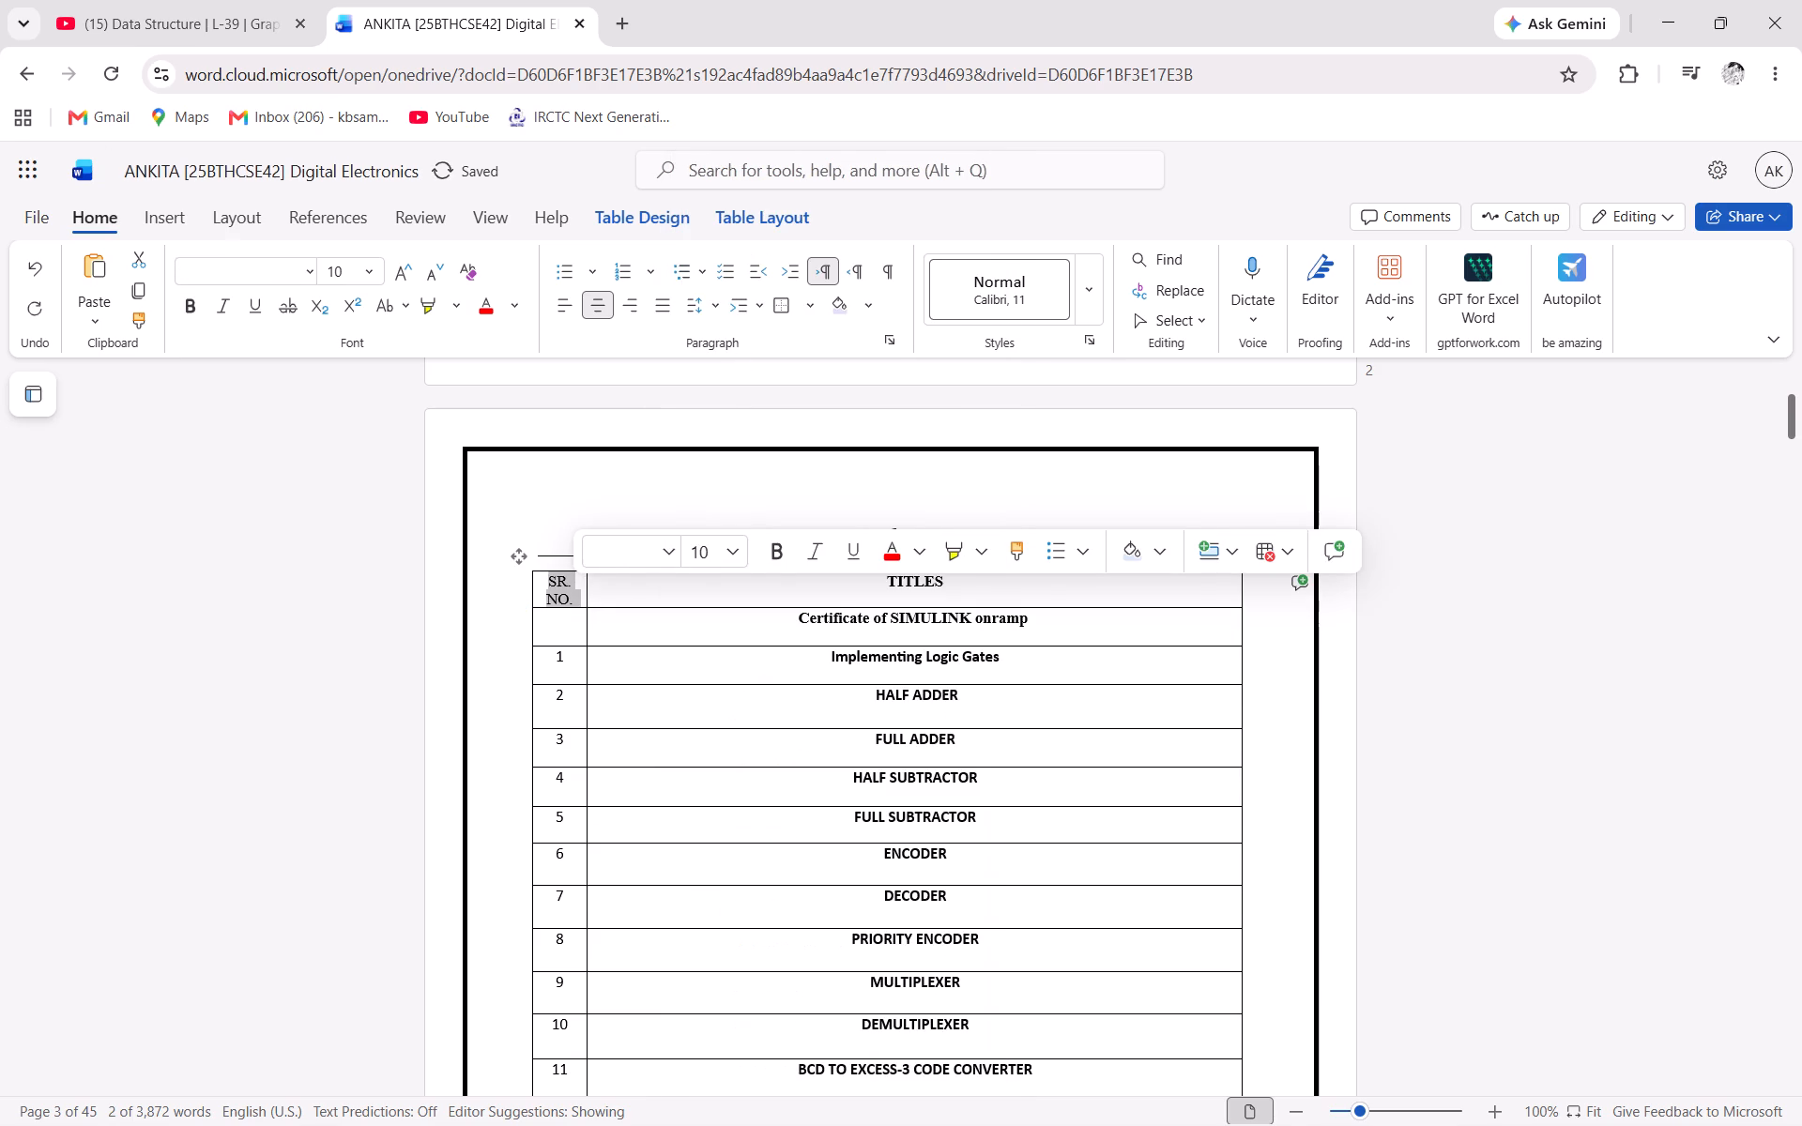
Apply Times New Roman to the index titles from Implementing Logic Gates through BCD TO GRAY CODE CONVERTER.
left_click_drag(807, 655, 926, 962)
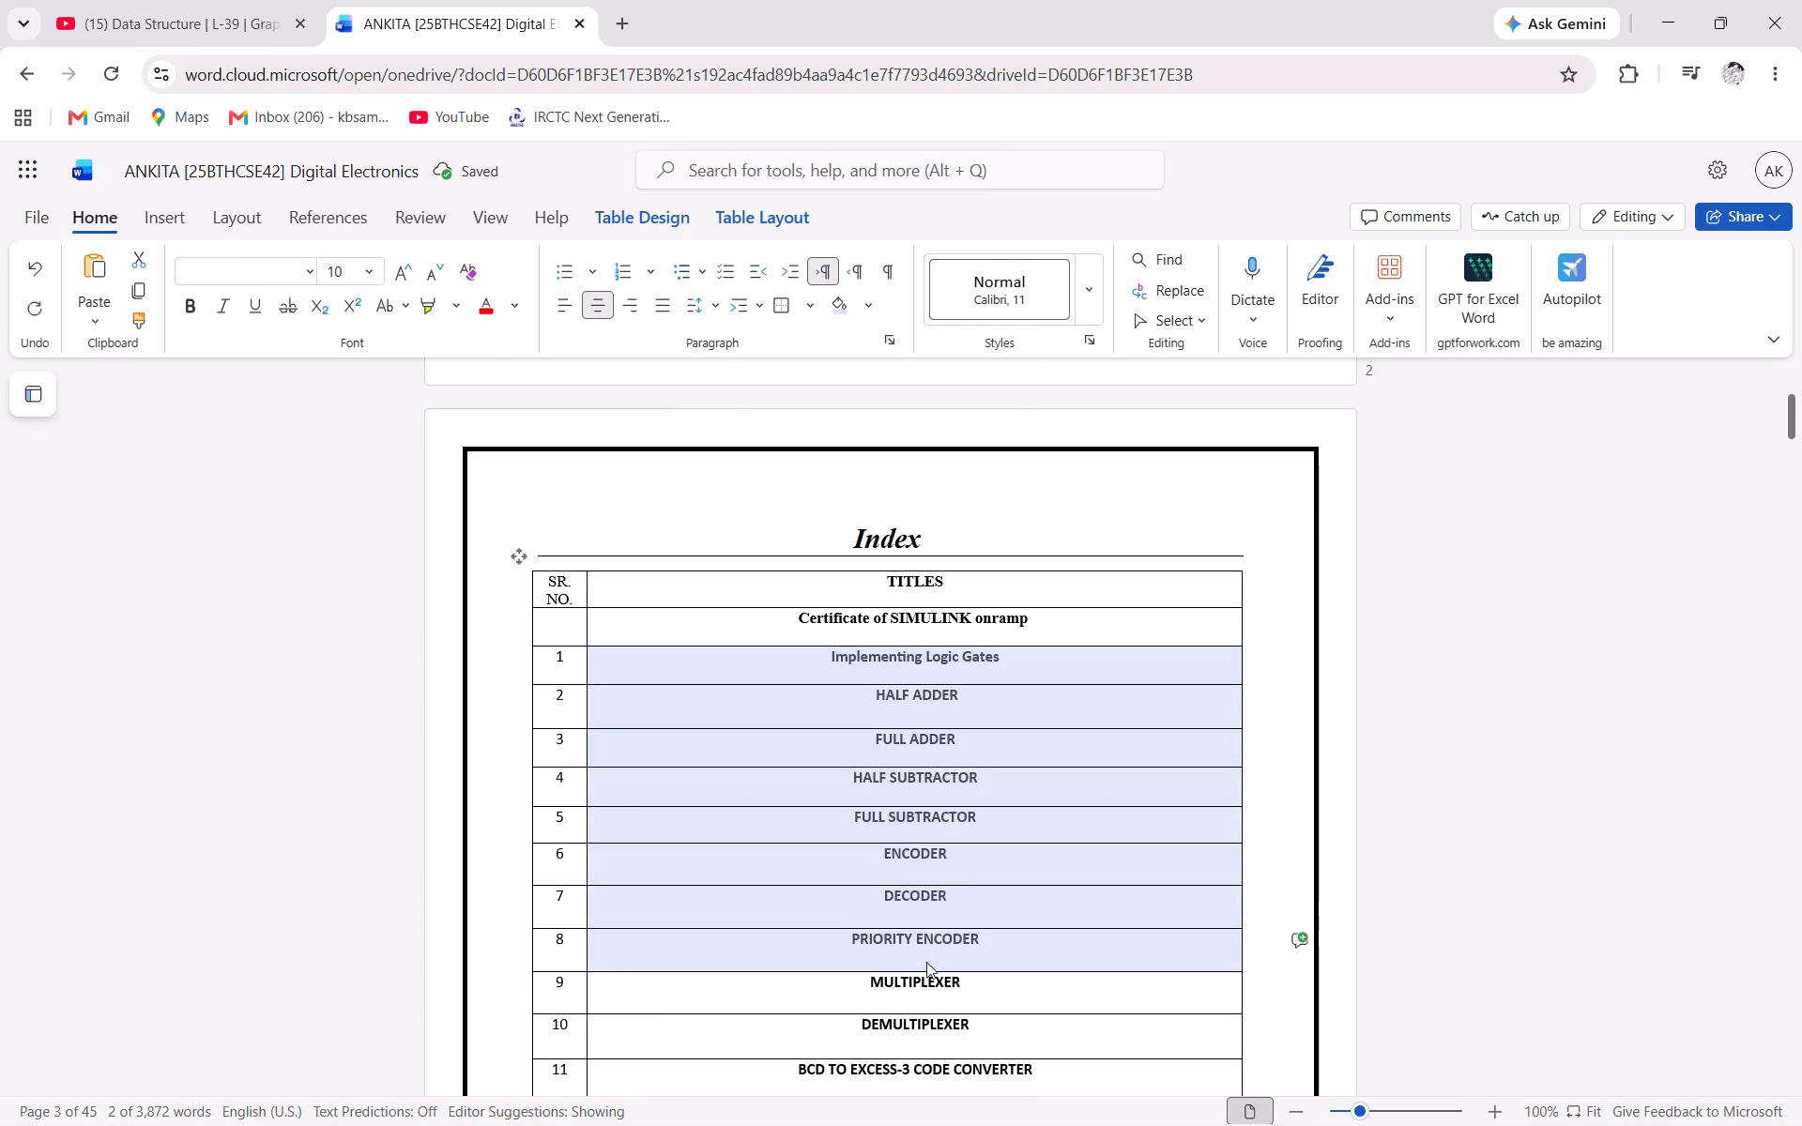
left_click_drag(926, 962, 1010, 792)
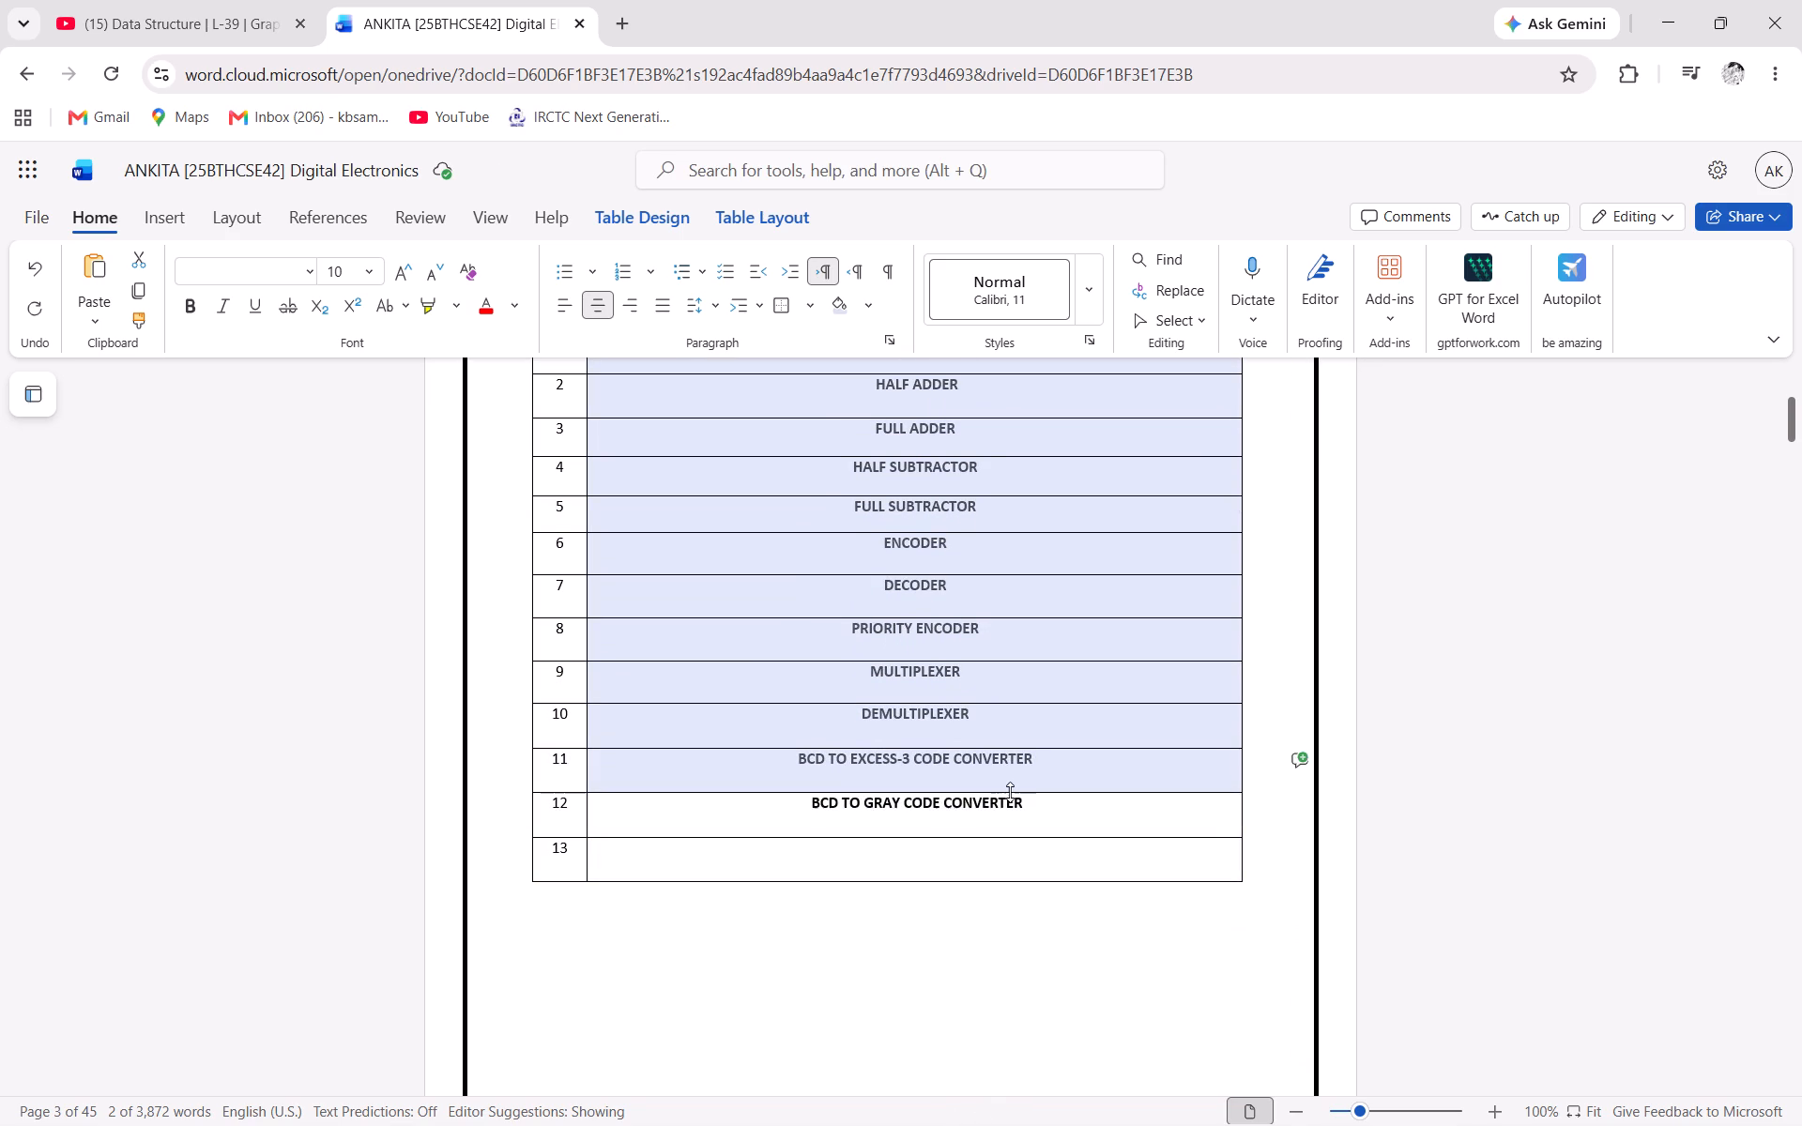
left_click_drag(1010, 792, 1019, 803)
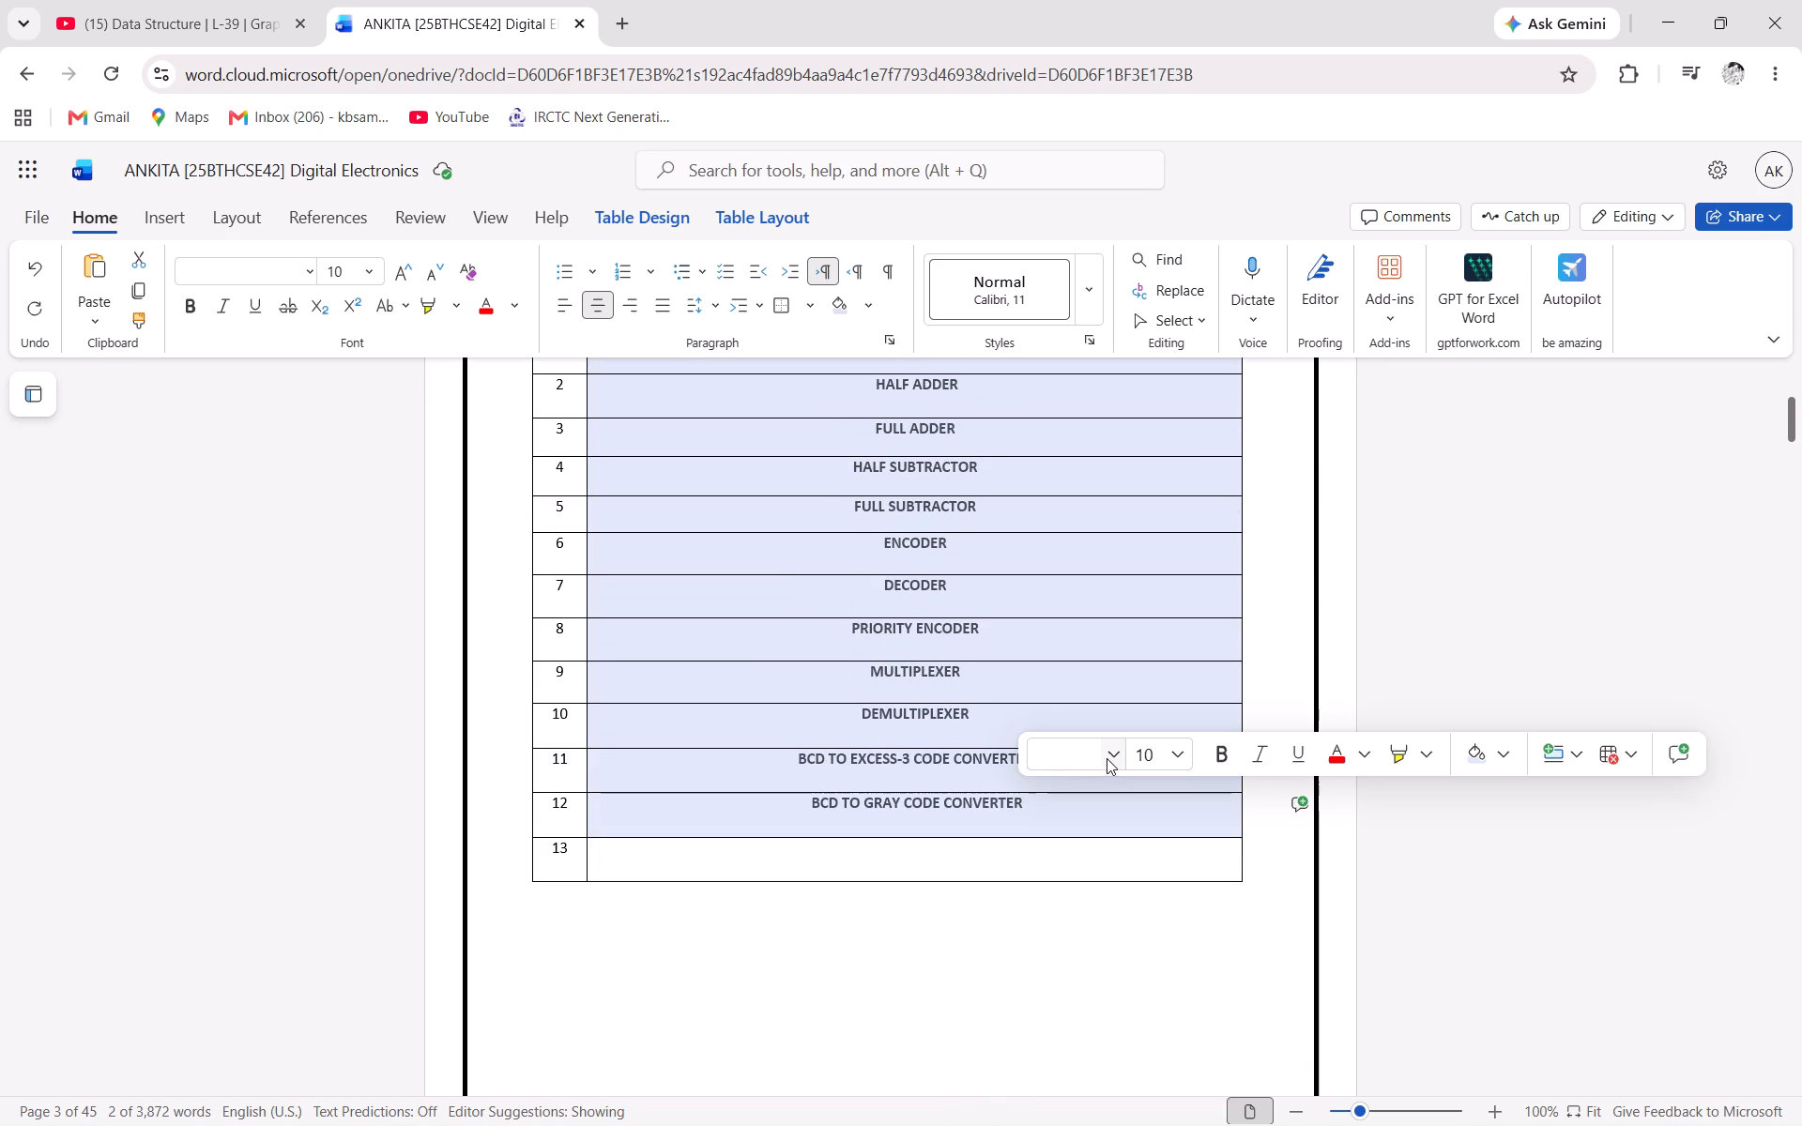
left_click(1107, 754)
left_click(1194, 329)
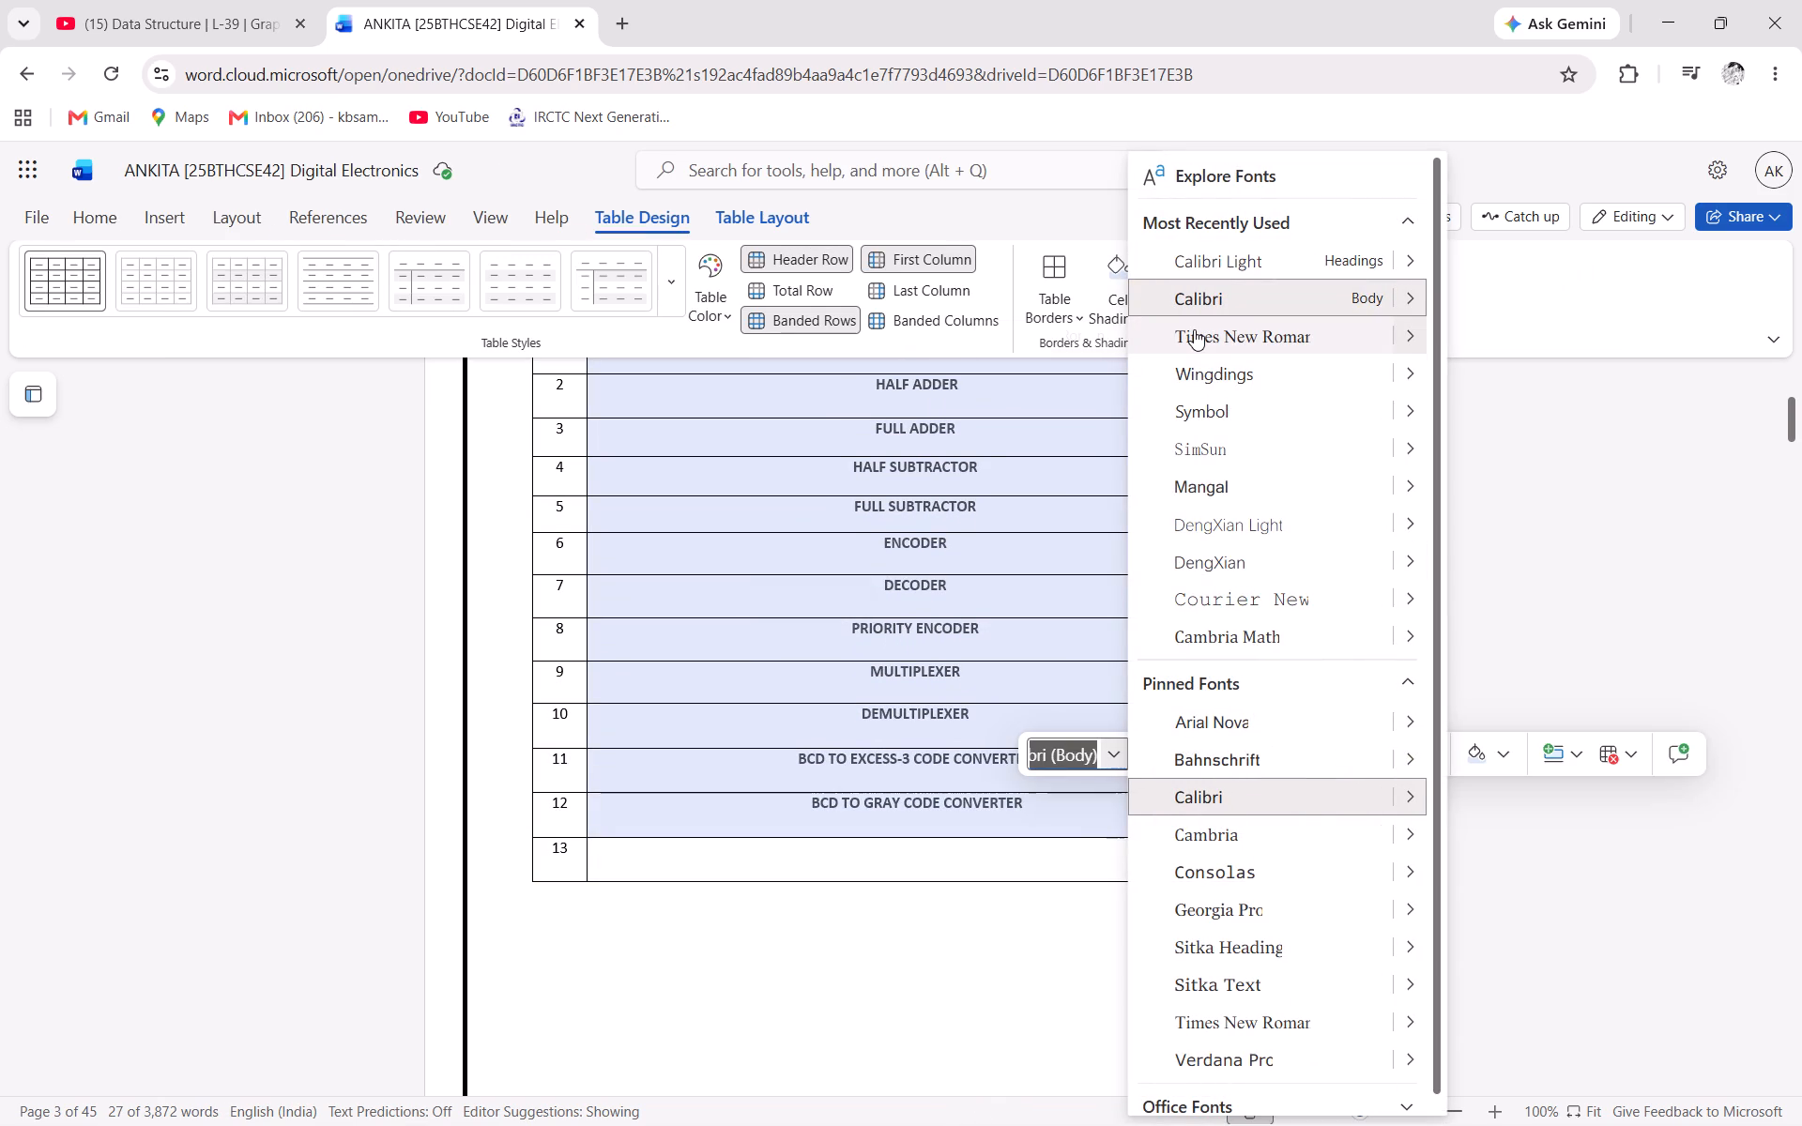
left_click(1087, 870)
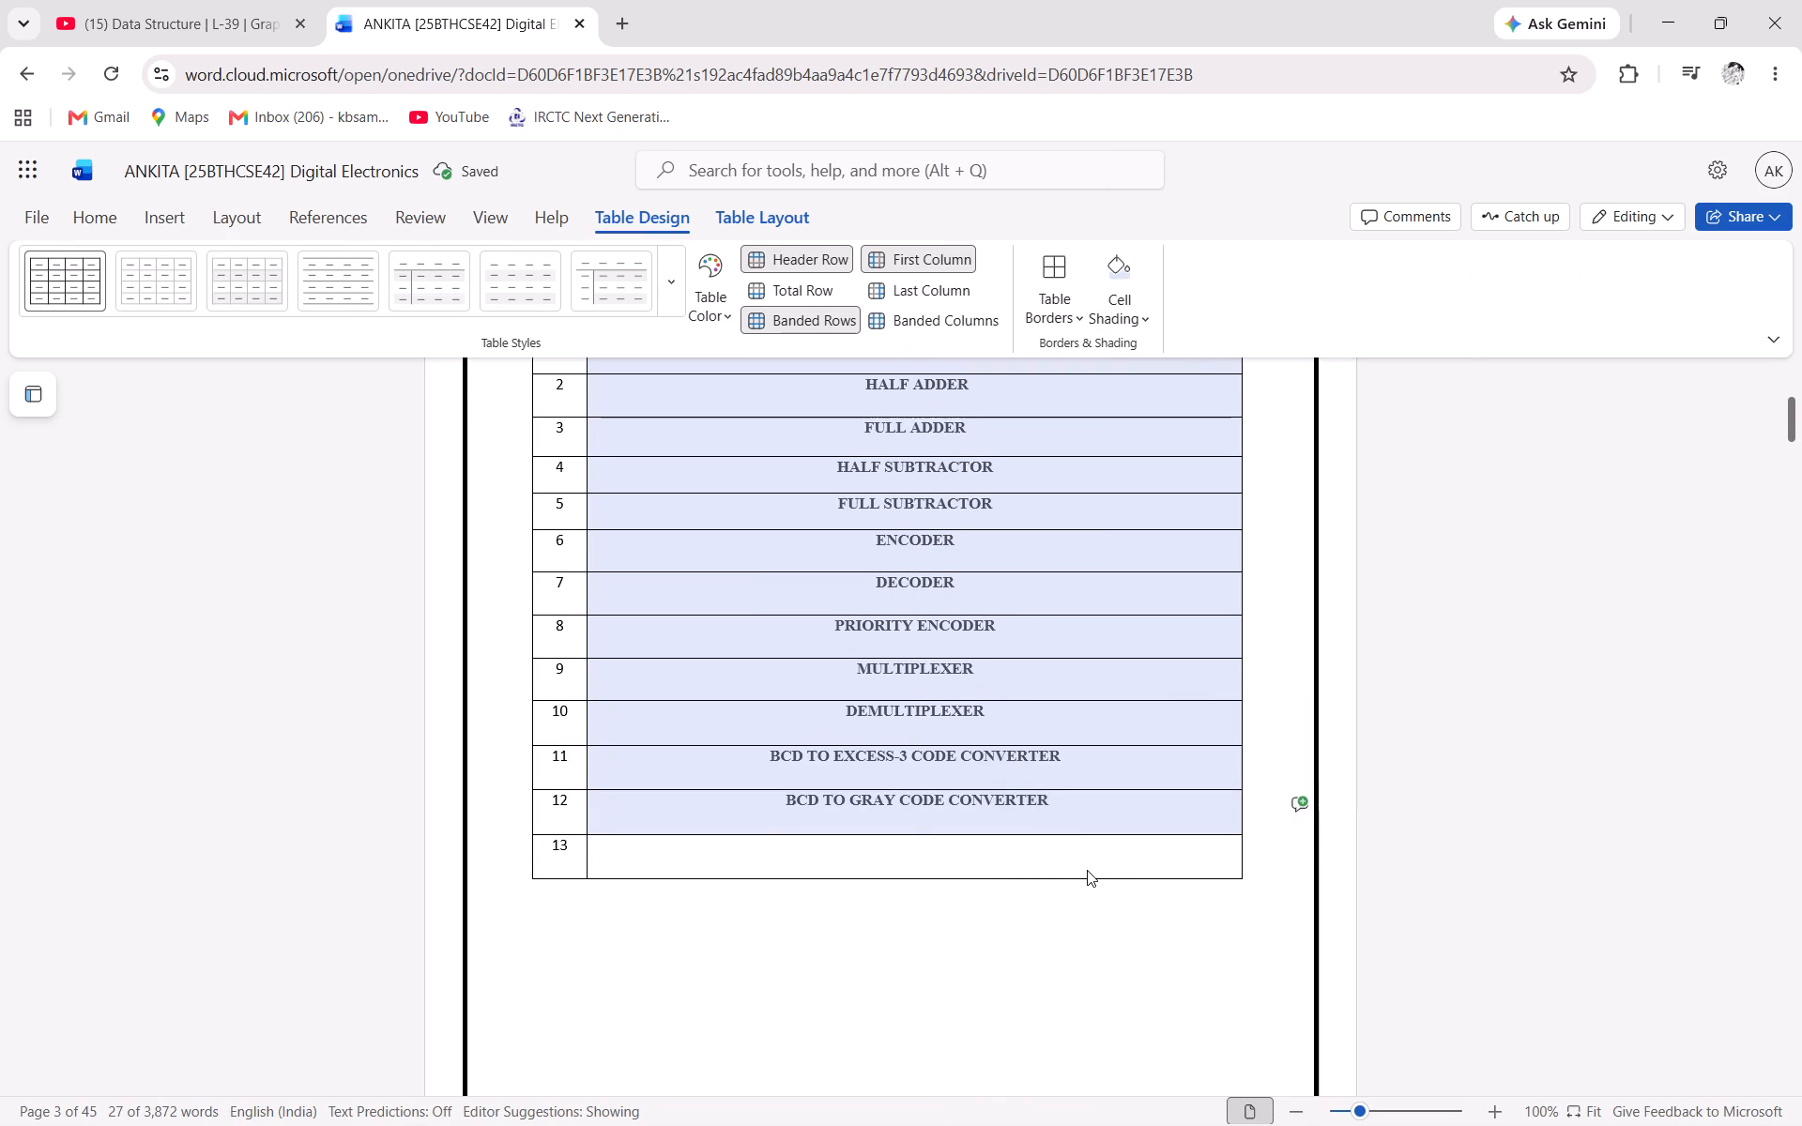
Look through the pages from the index table past the SIMULINK certificate to Experiment 1.
scroll(1087, 870, "up", 2)
scroll(1087, 870, "down", 3)
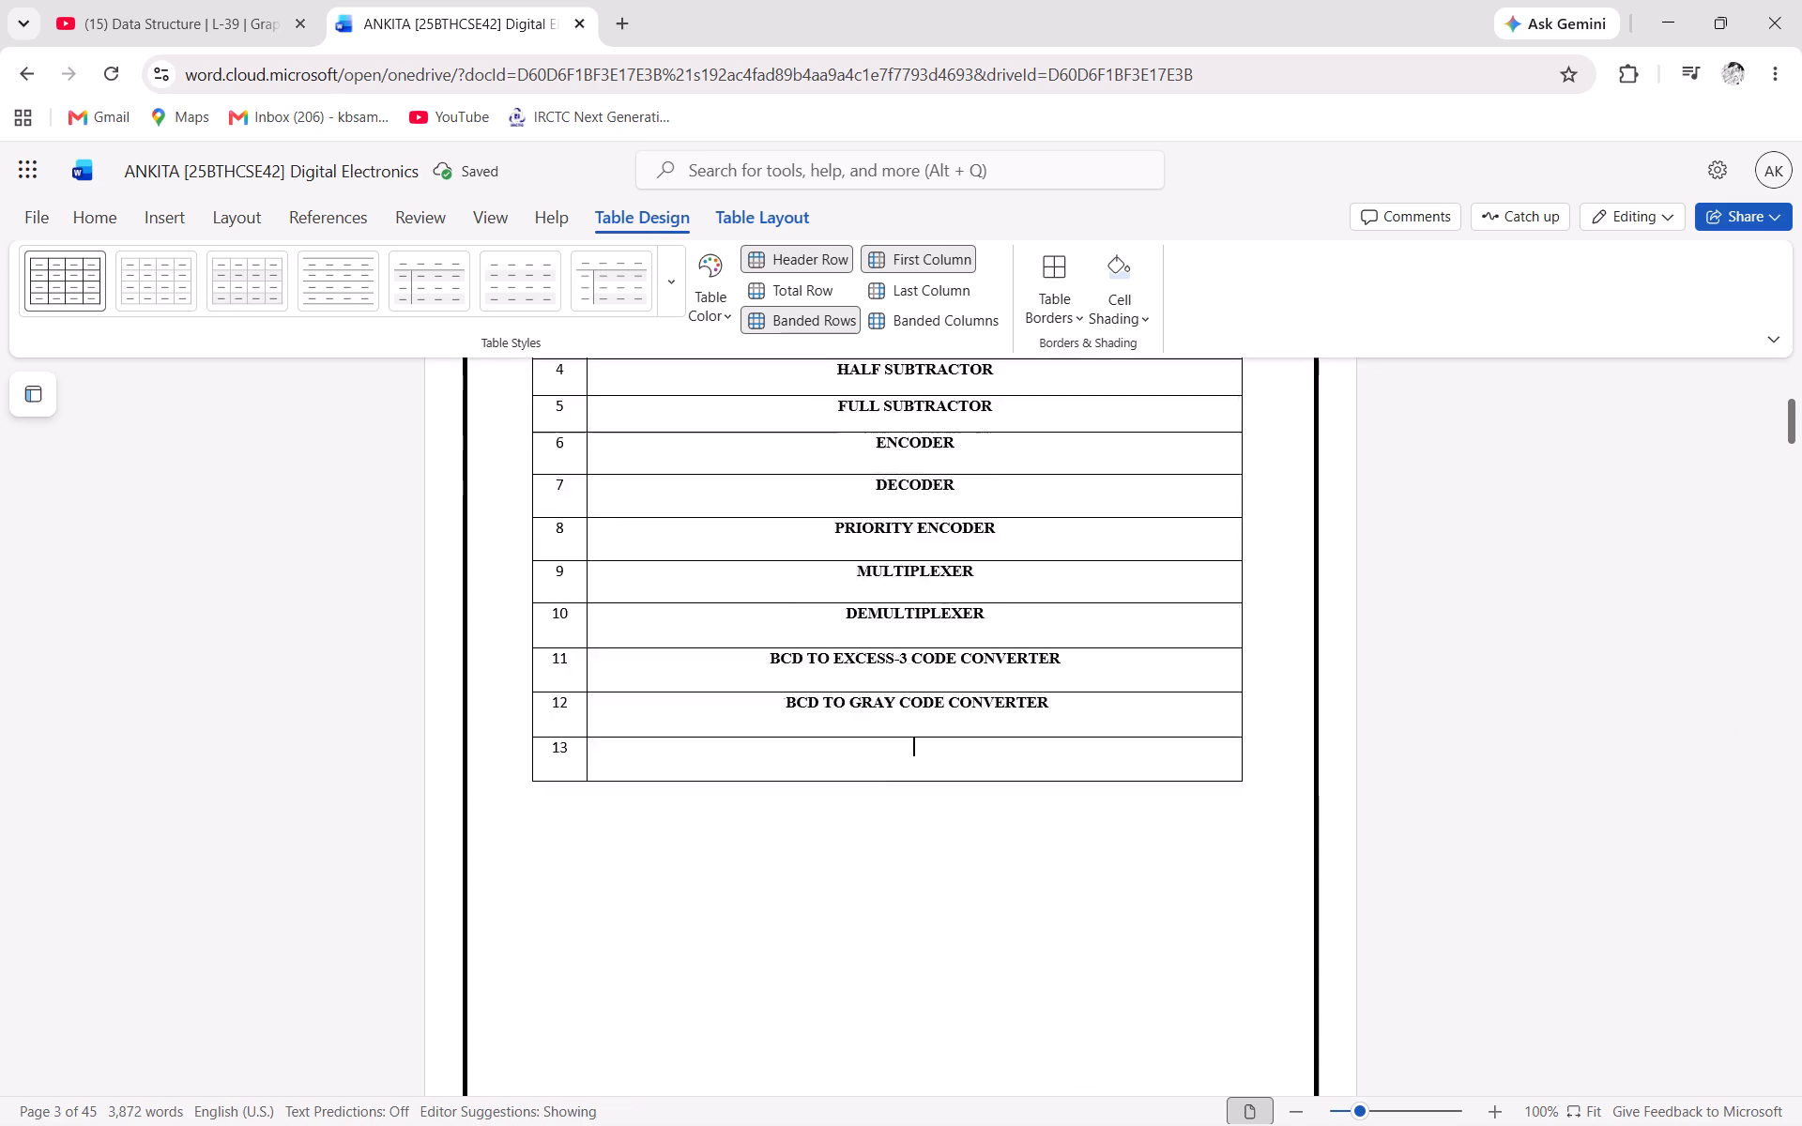
scroll(1087, 870, "down", 4)
scroll(1087, 870, "up", 4)
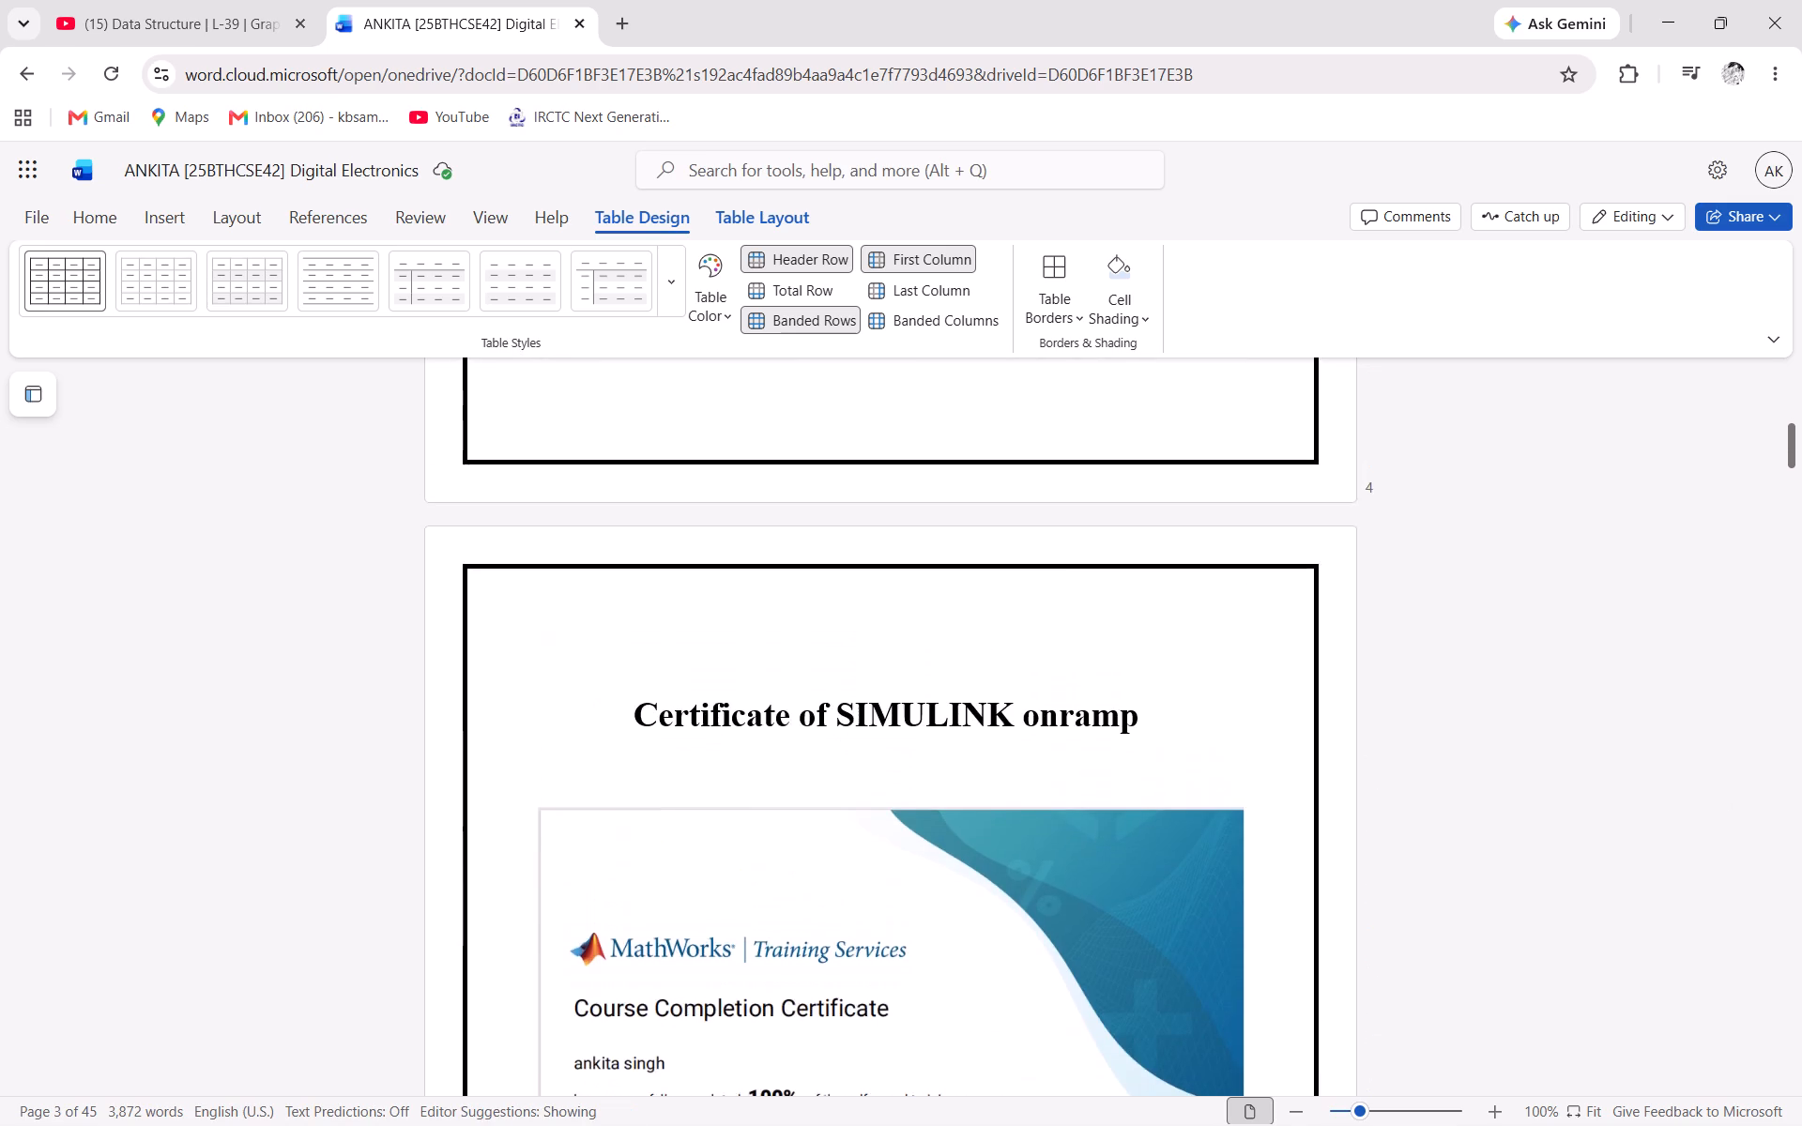
scroll(1087, 870, "up", 1)
scroll(1087, 870, "down", 4)
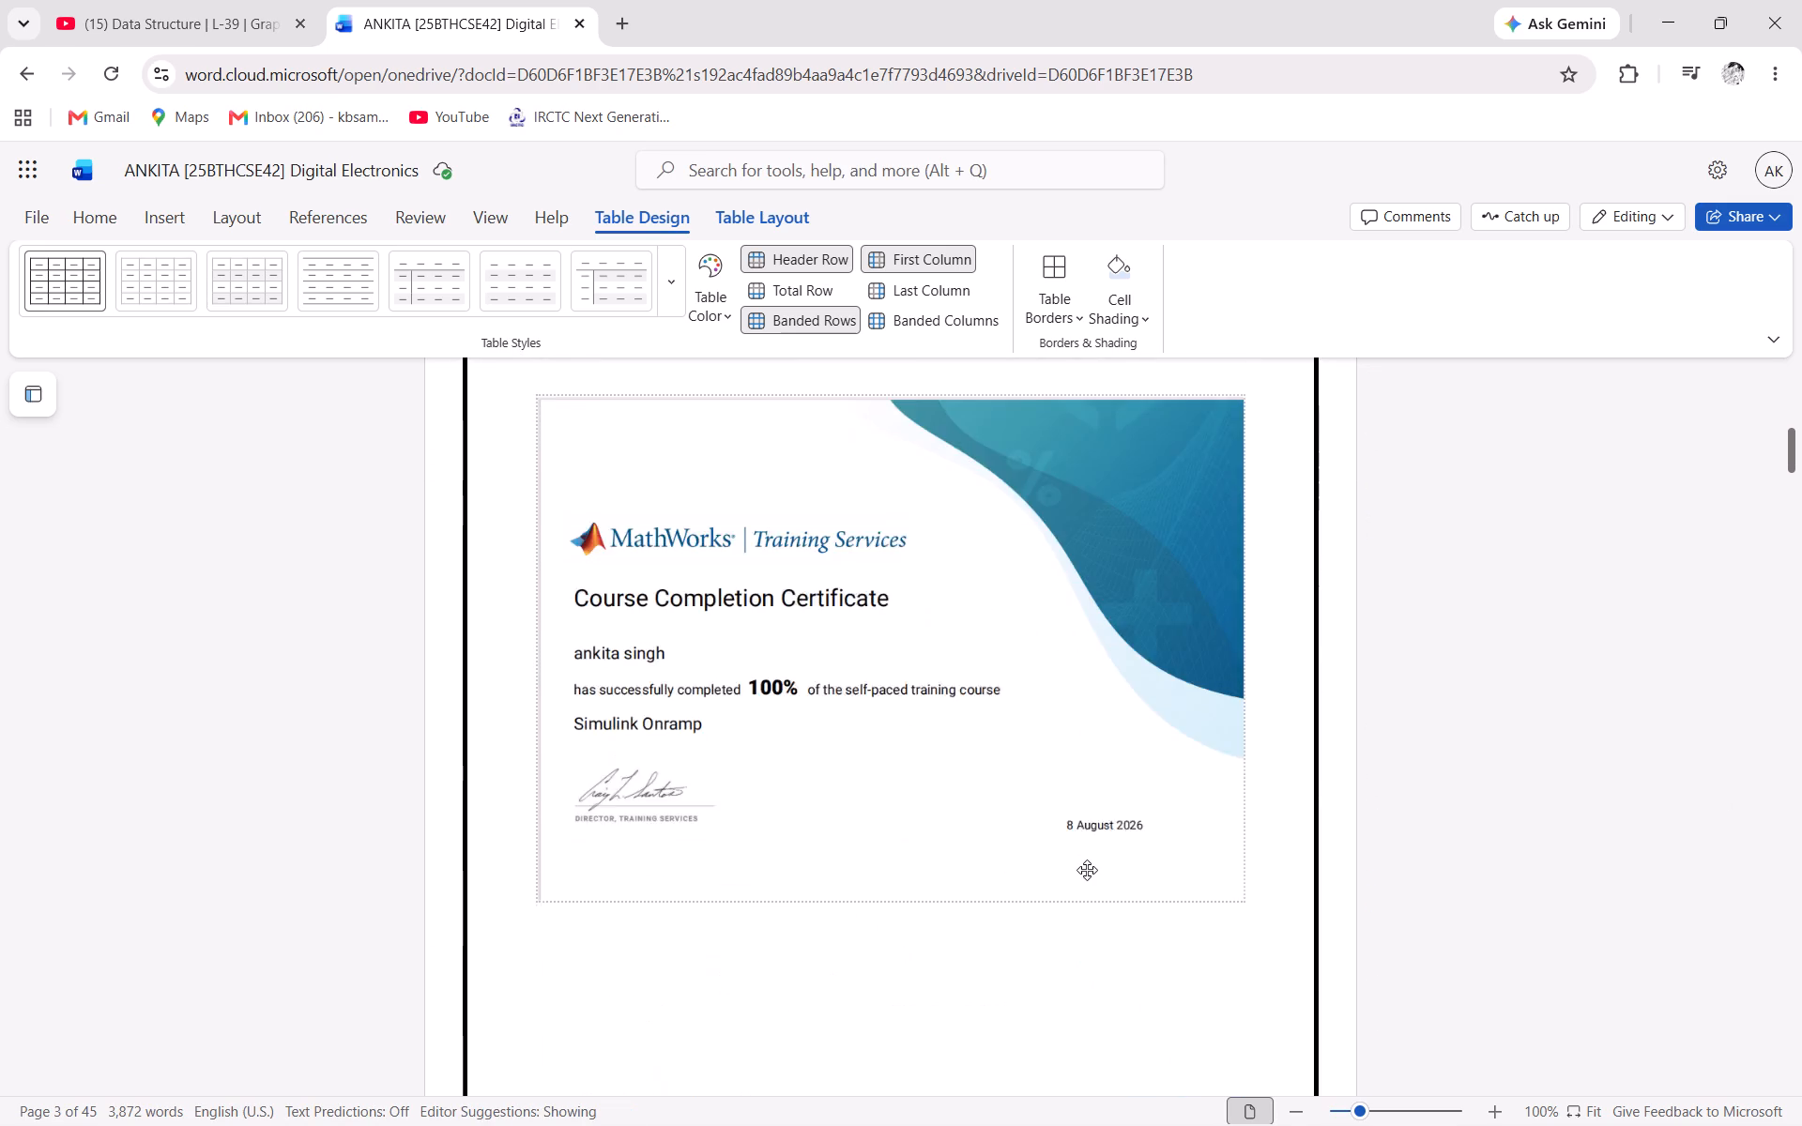
scroll(1087, 870, "down", 4)
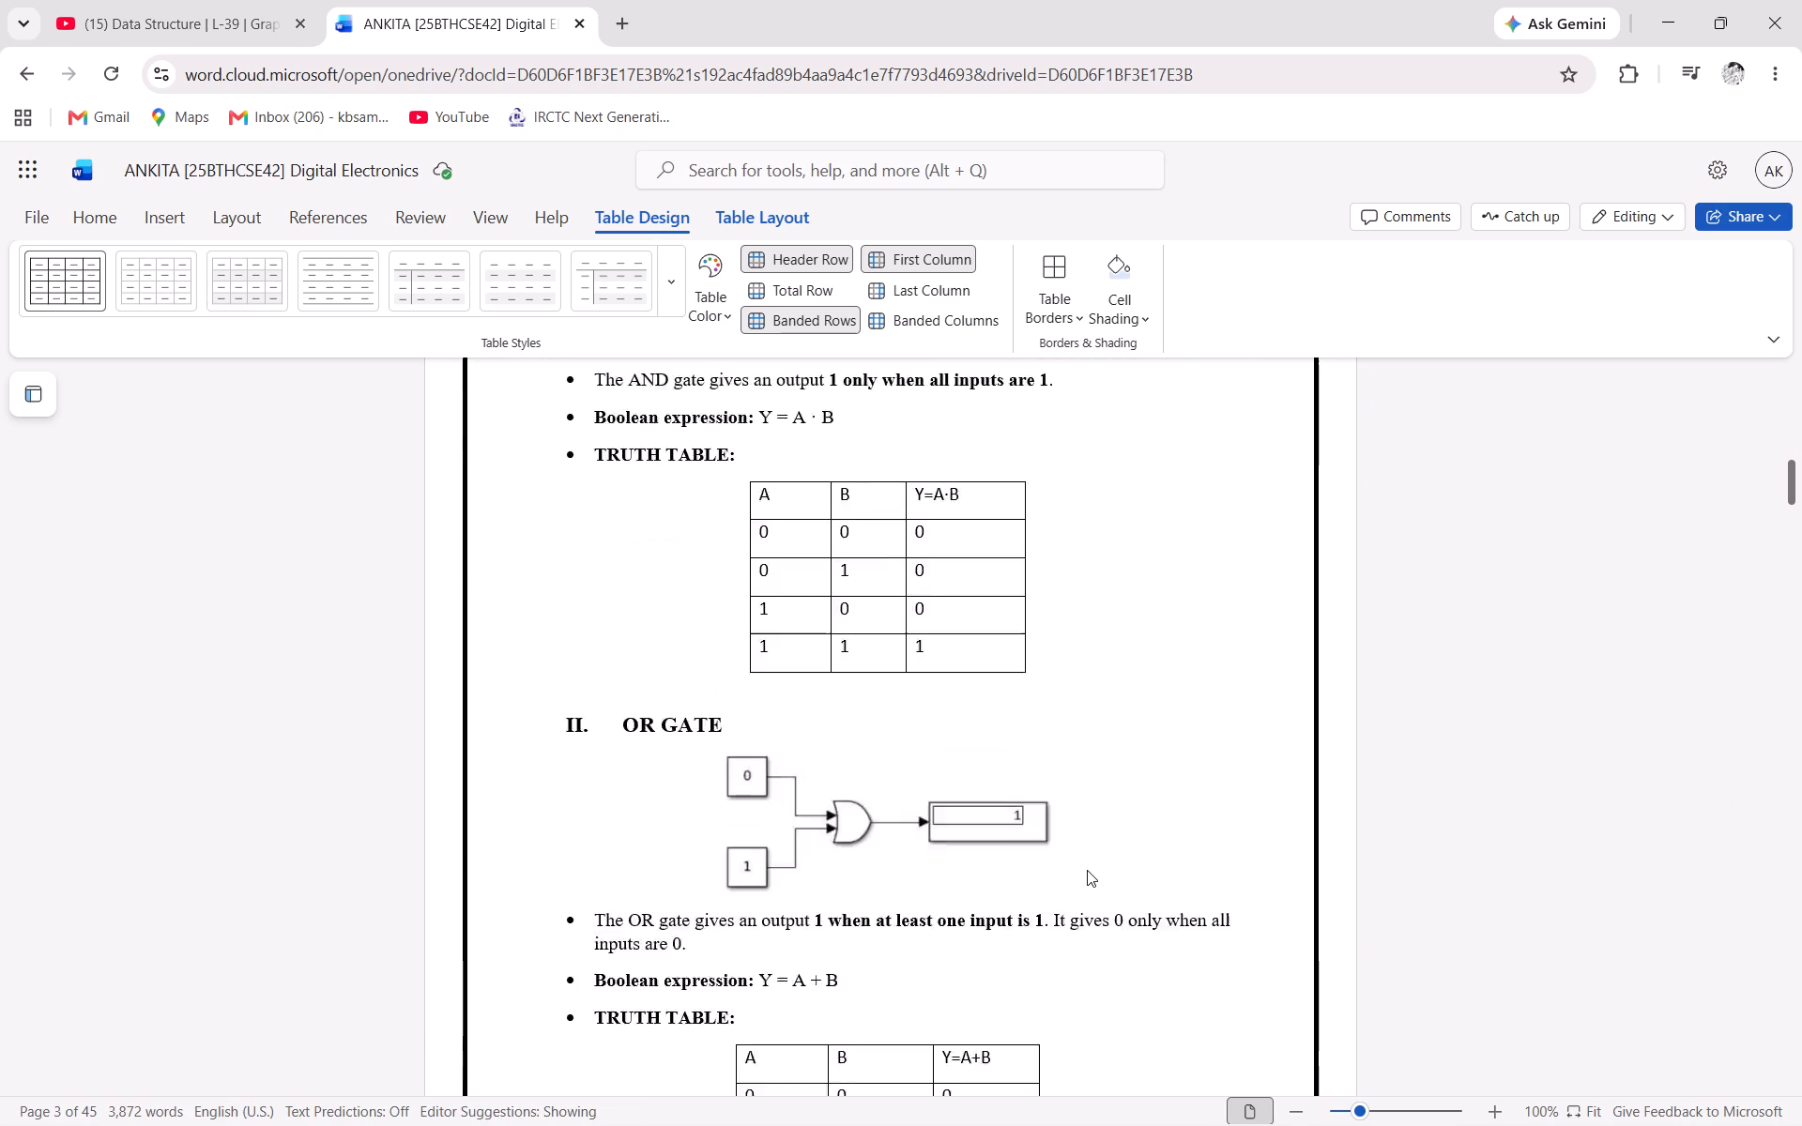
scroll(1087, 870, "up", 3)
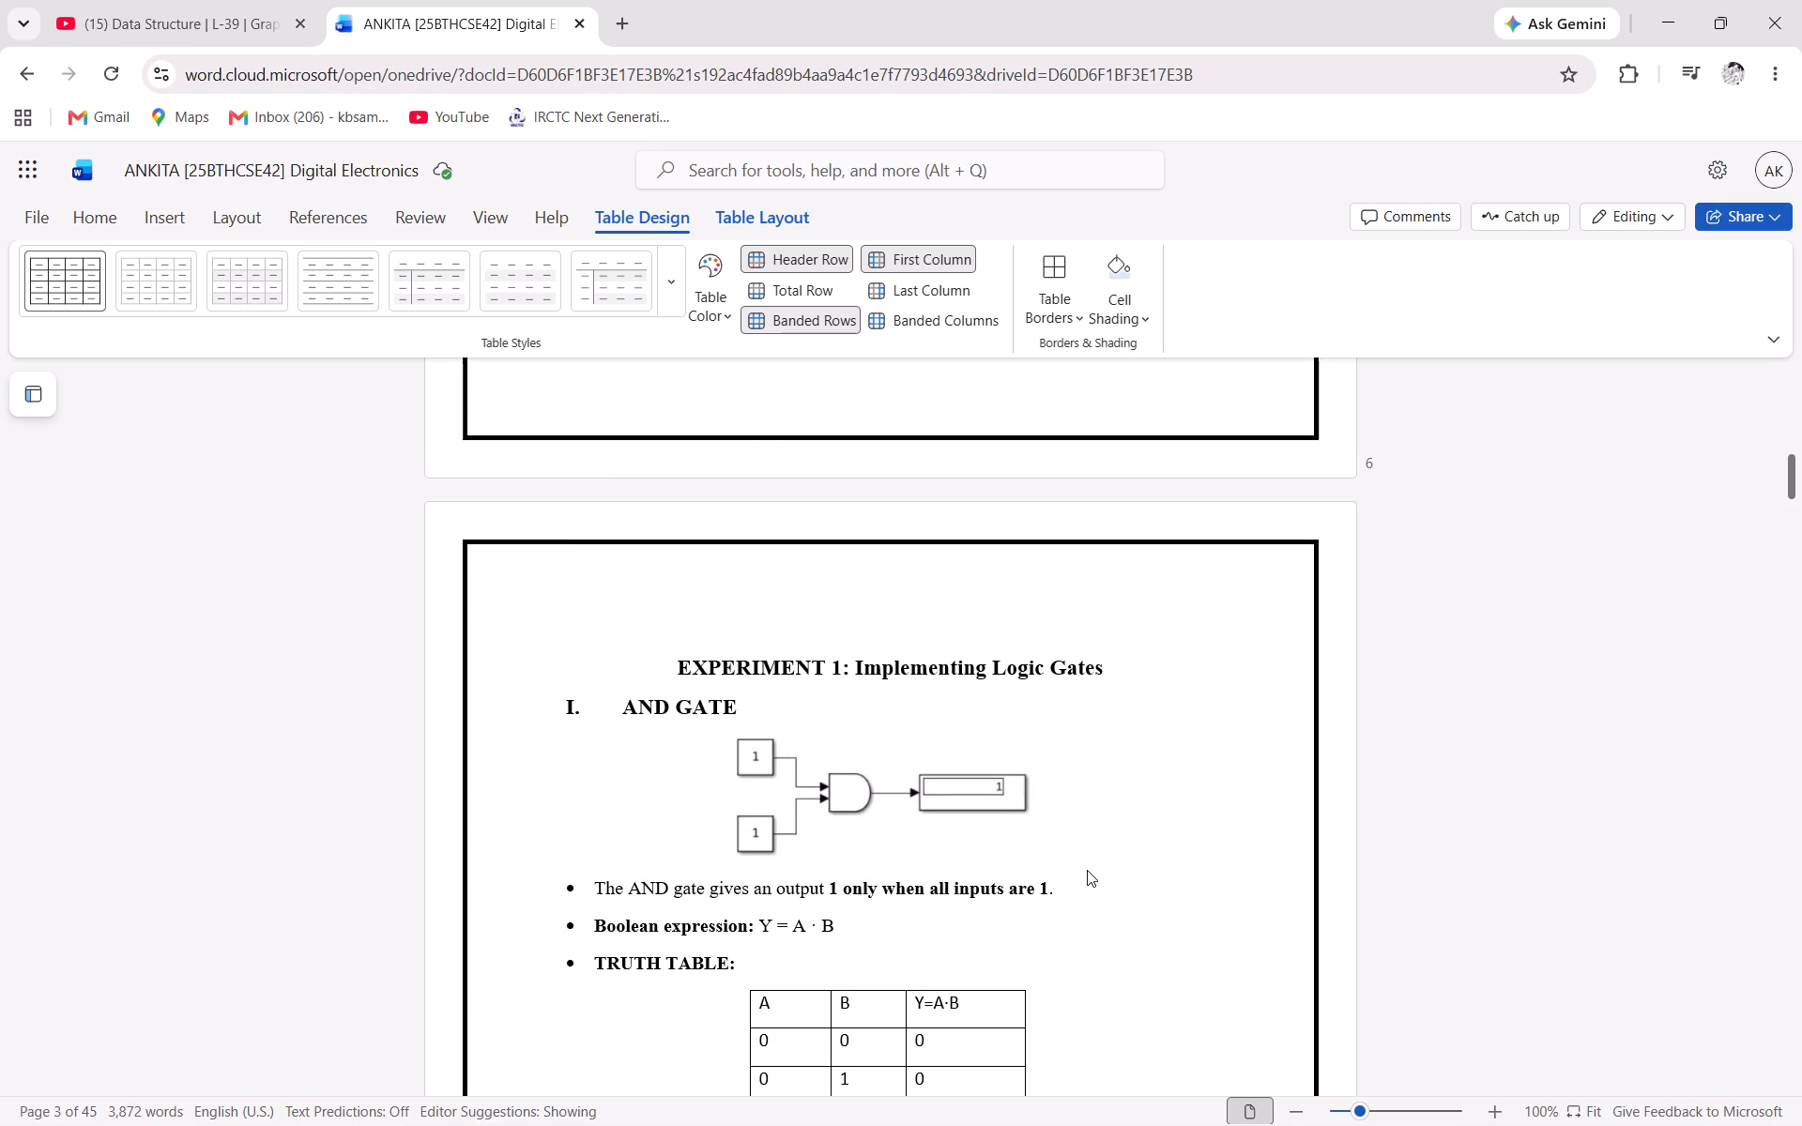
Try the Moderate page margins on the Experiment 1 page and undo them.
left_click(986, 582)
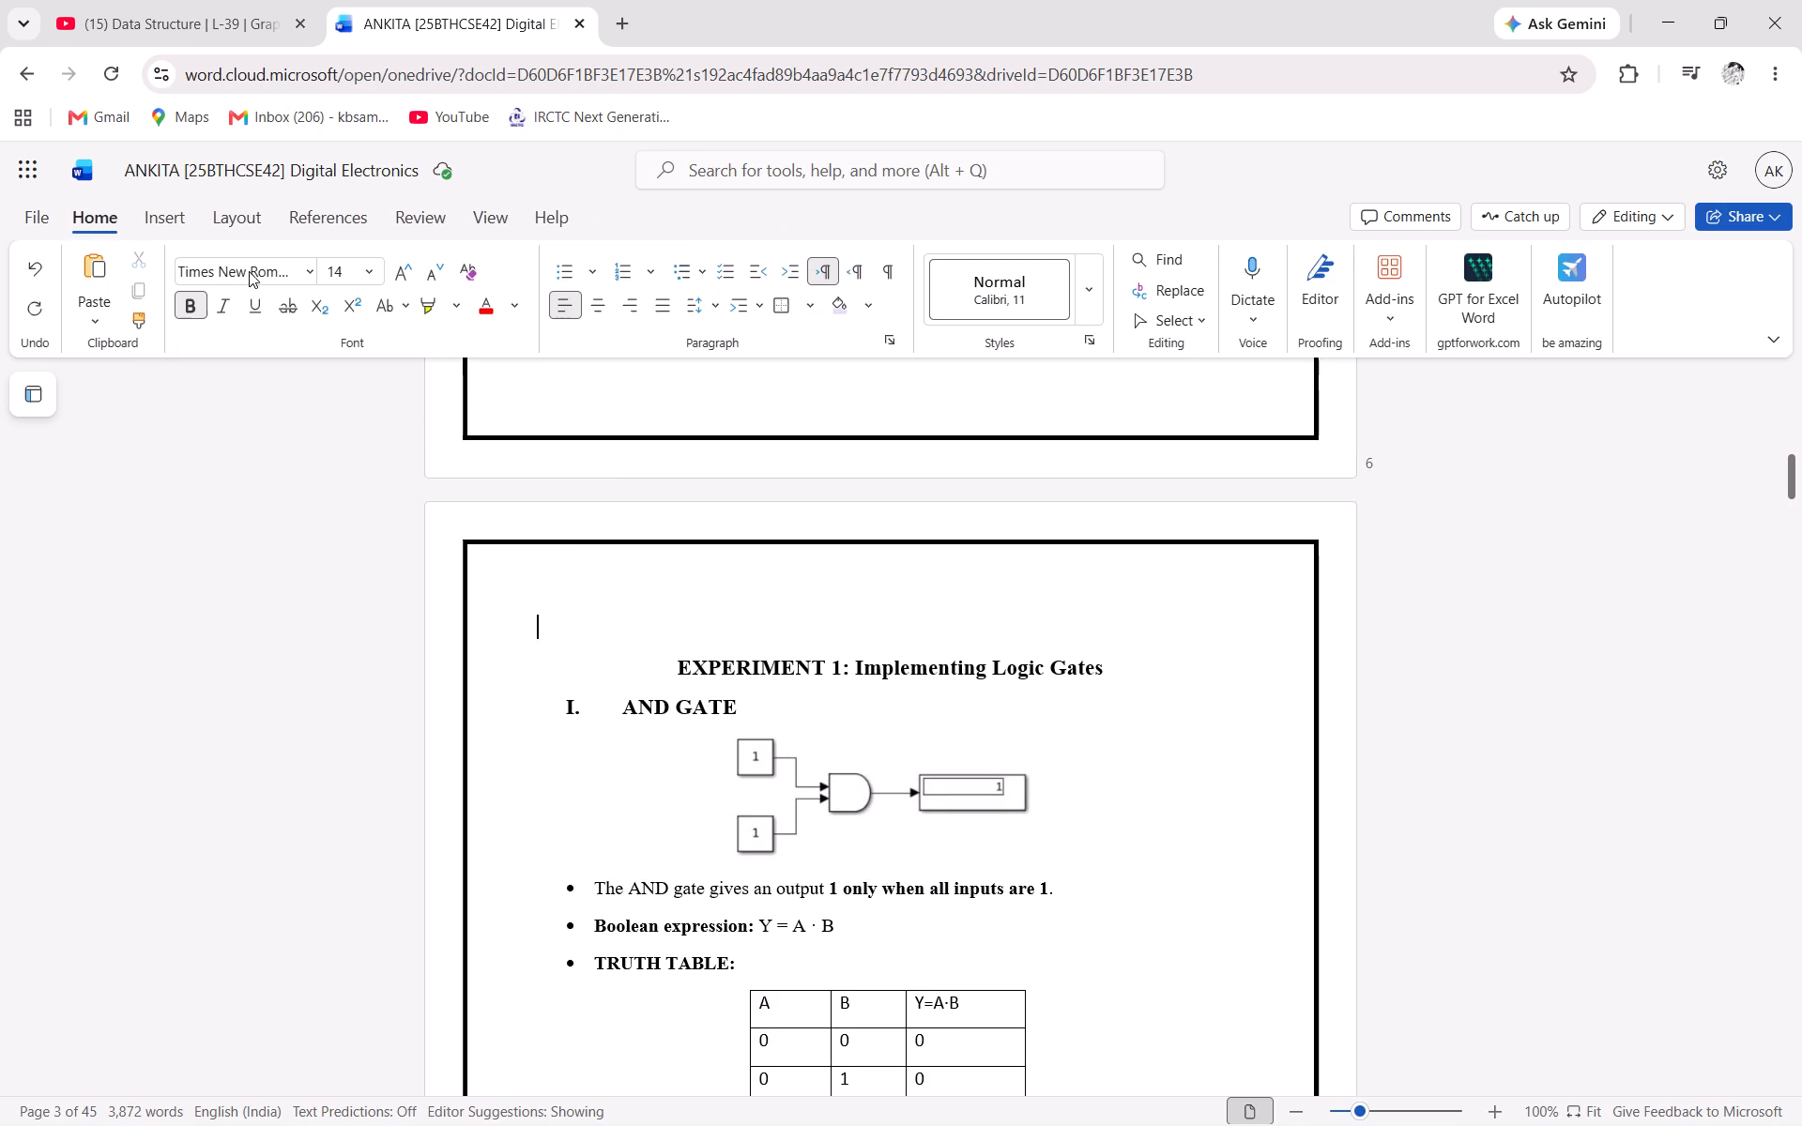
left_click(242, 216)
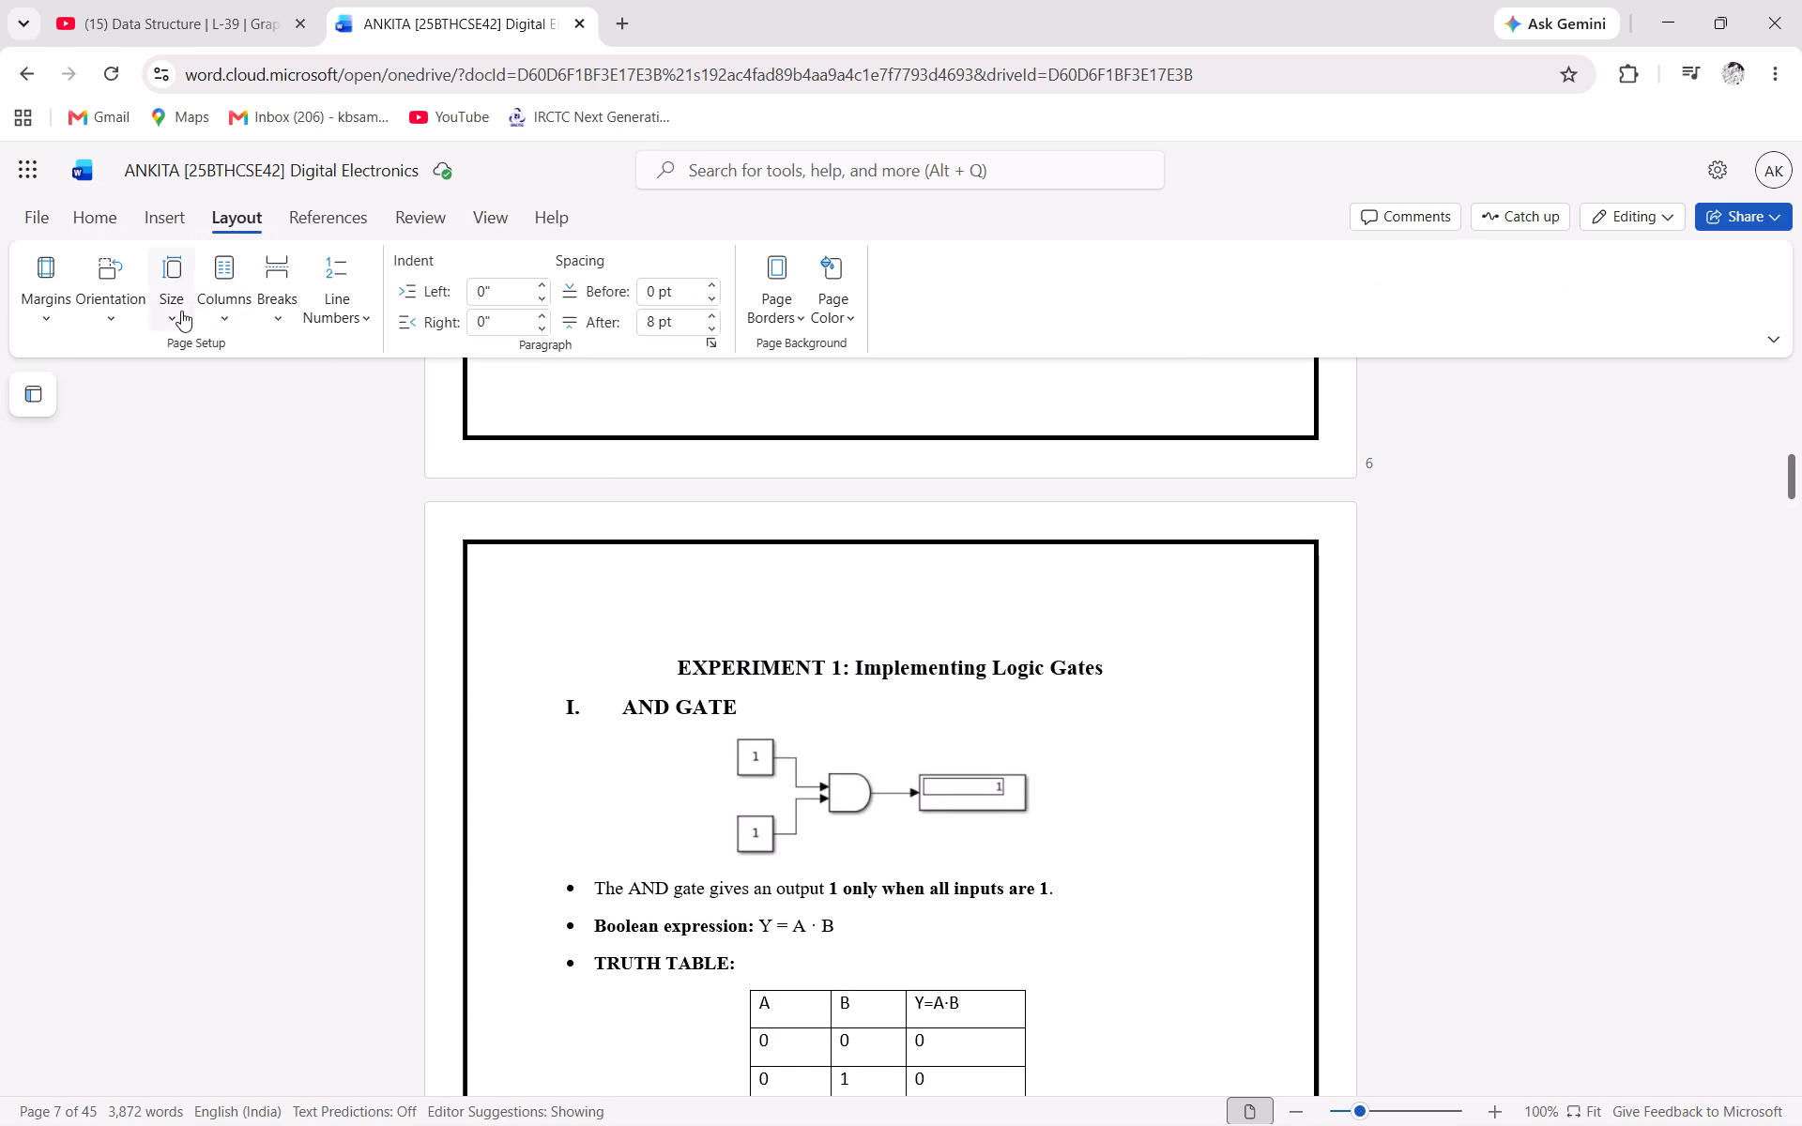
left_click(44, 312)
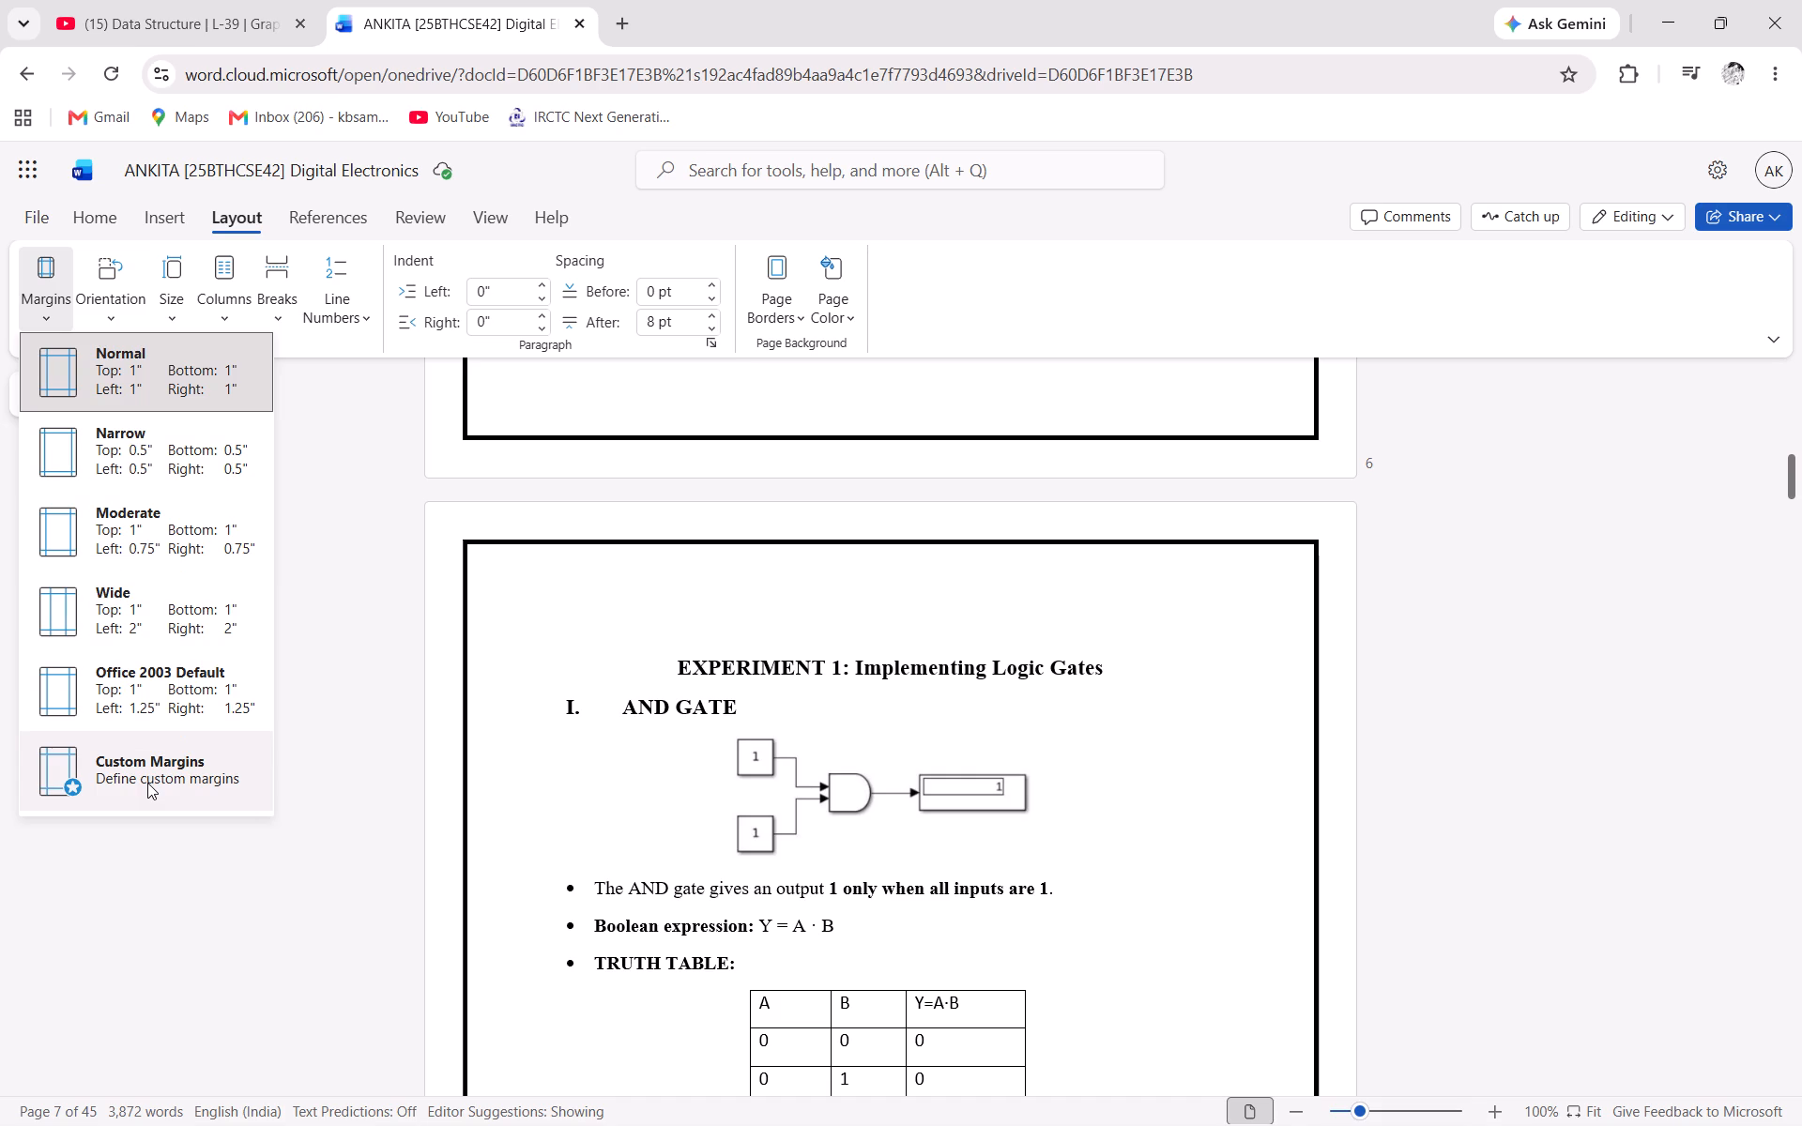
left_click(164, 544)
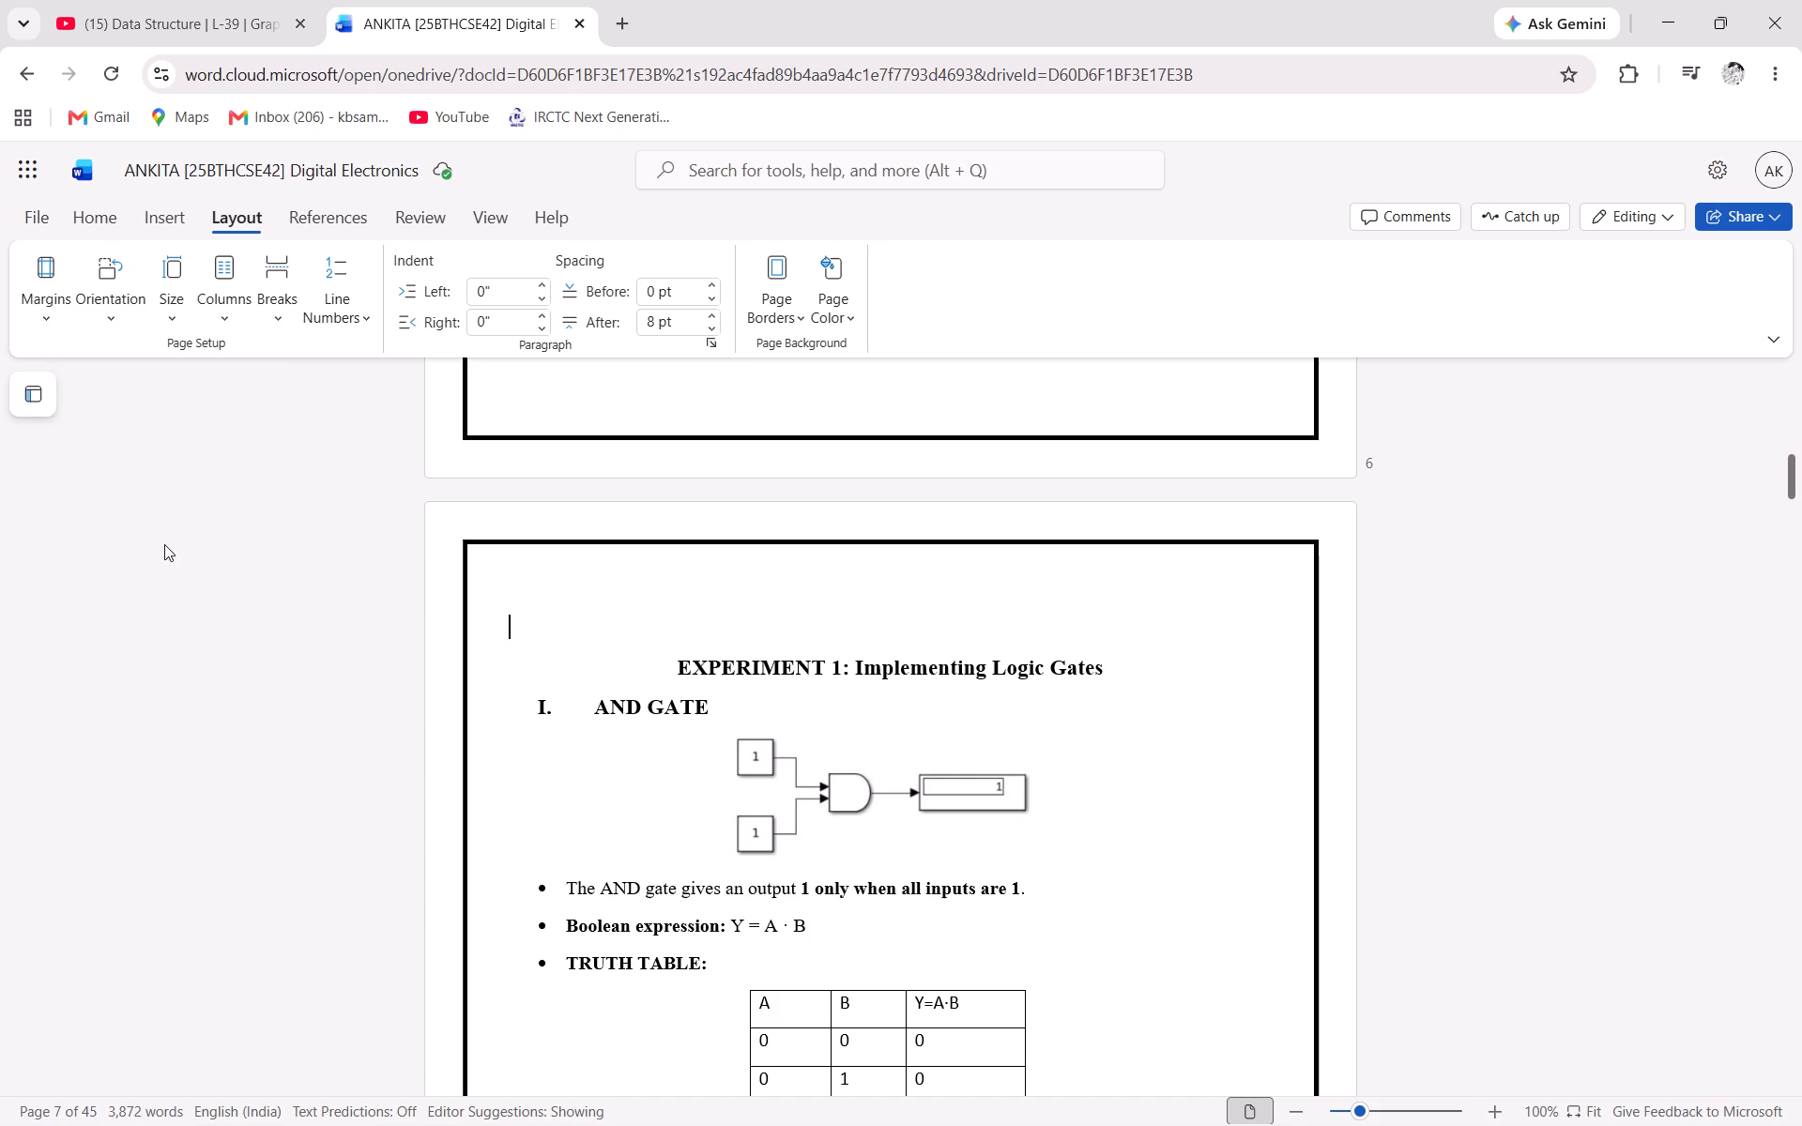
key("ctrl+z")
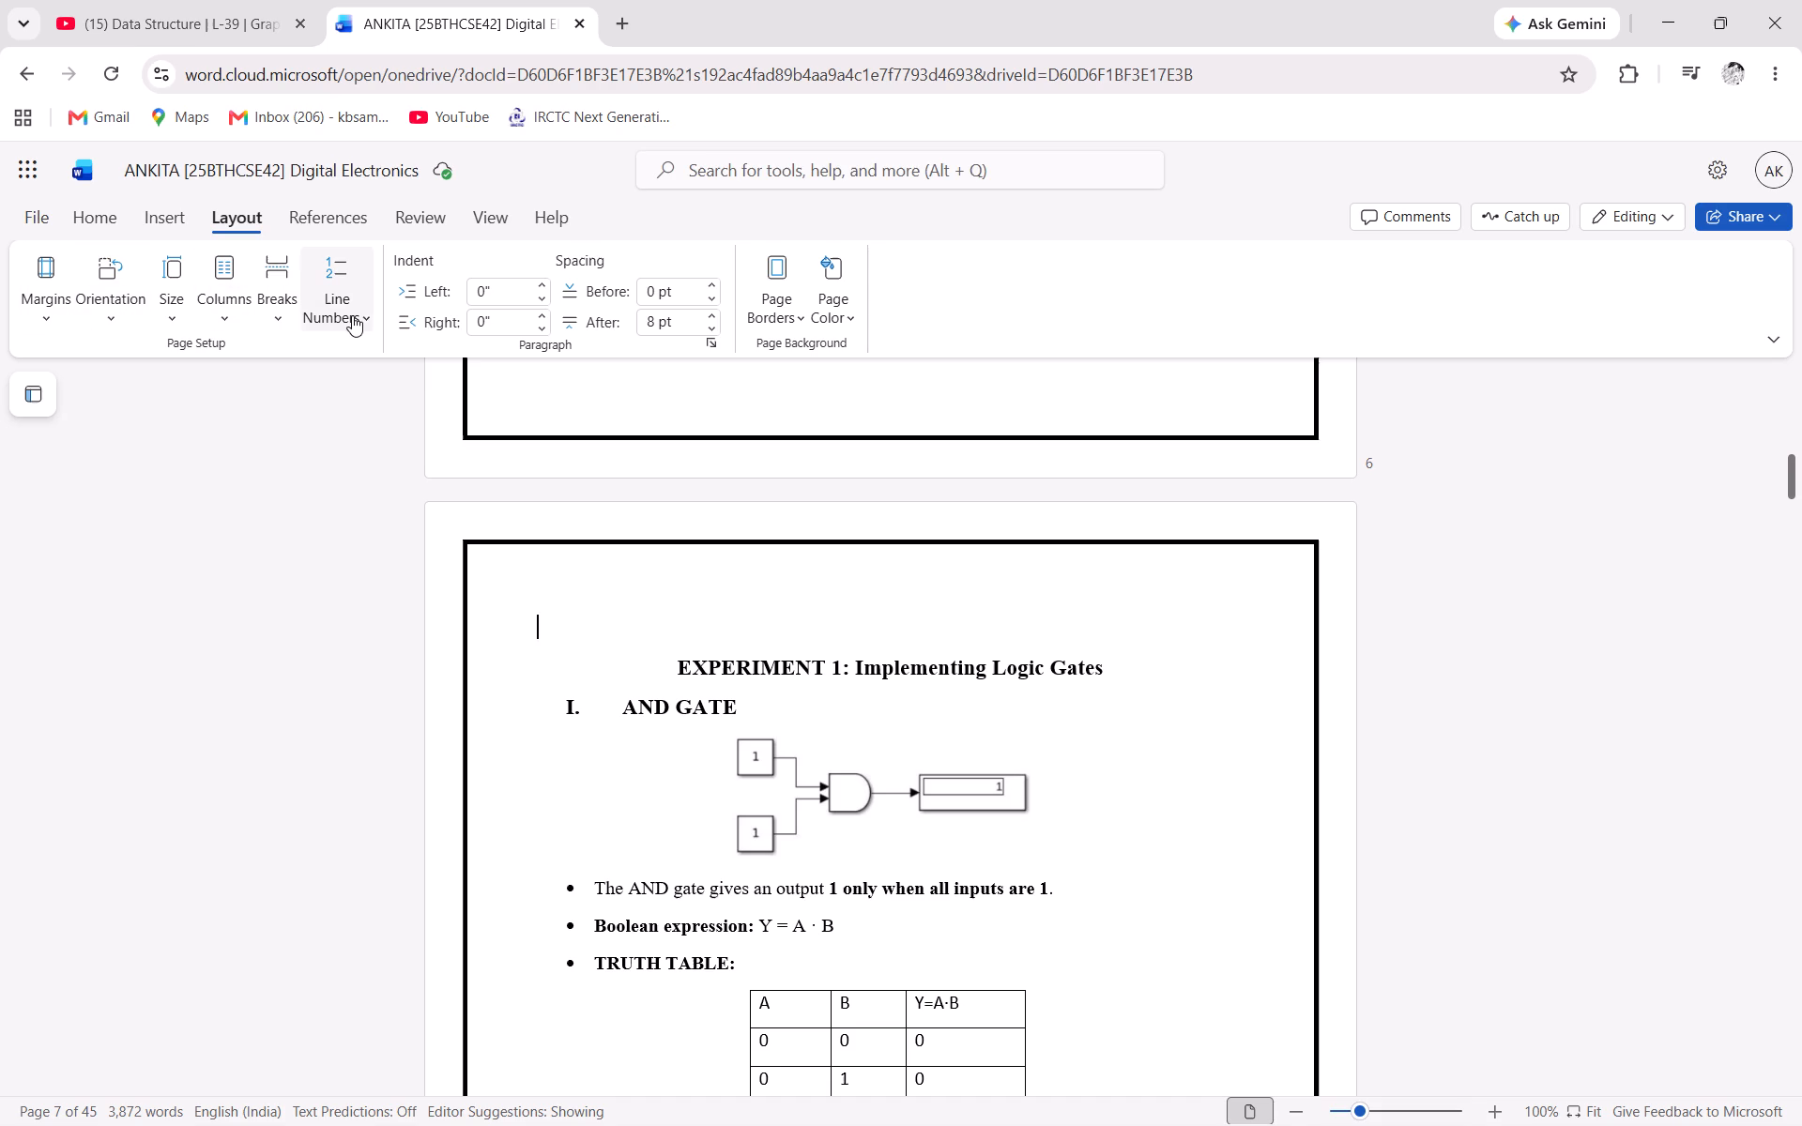
Open the page border options for the Experiment 1 page.
left_click(784, 321)
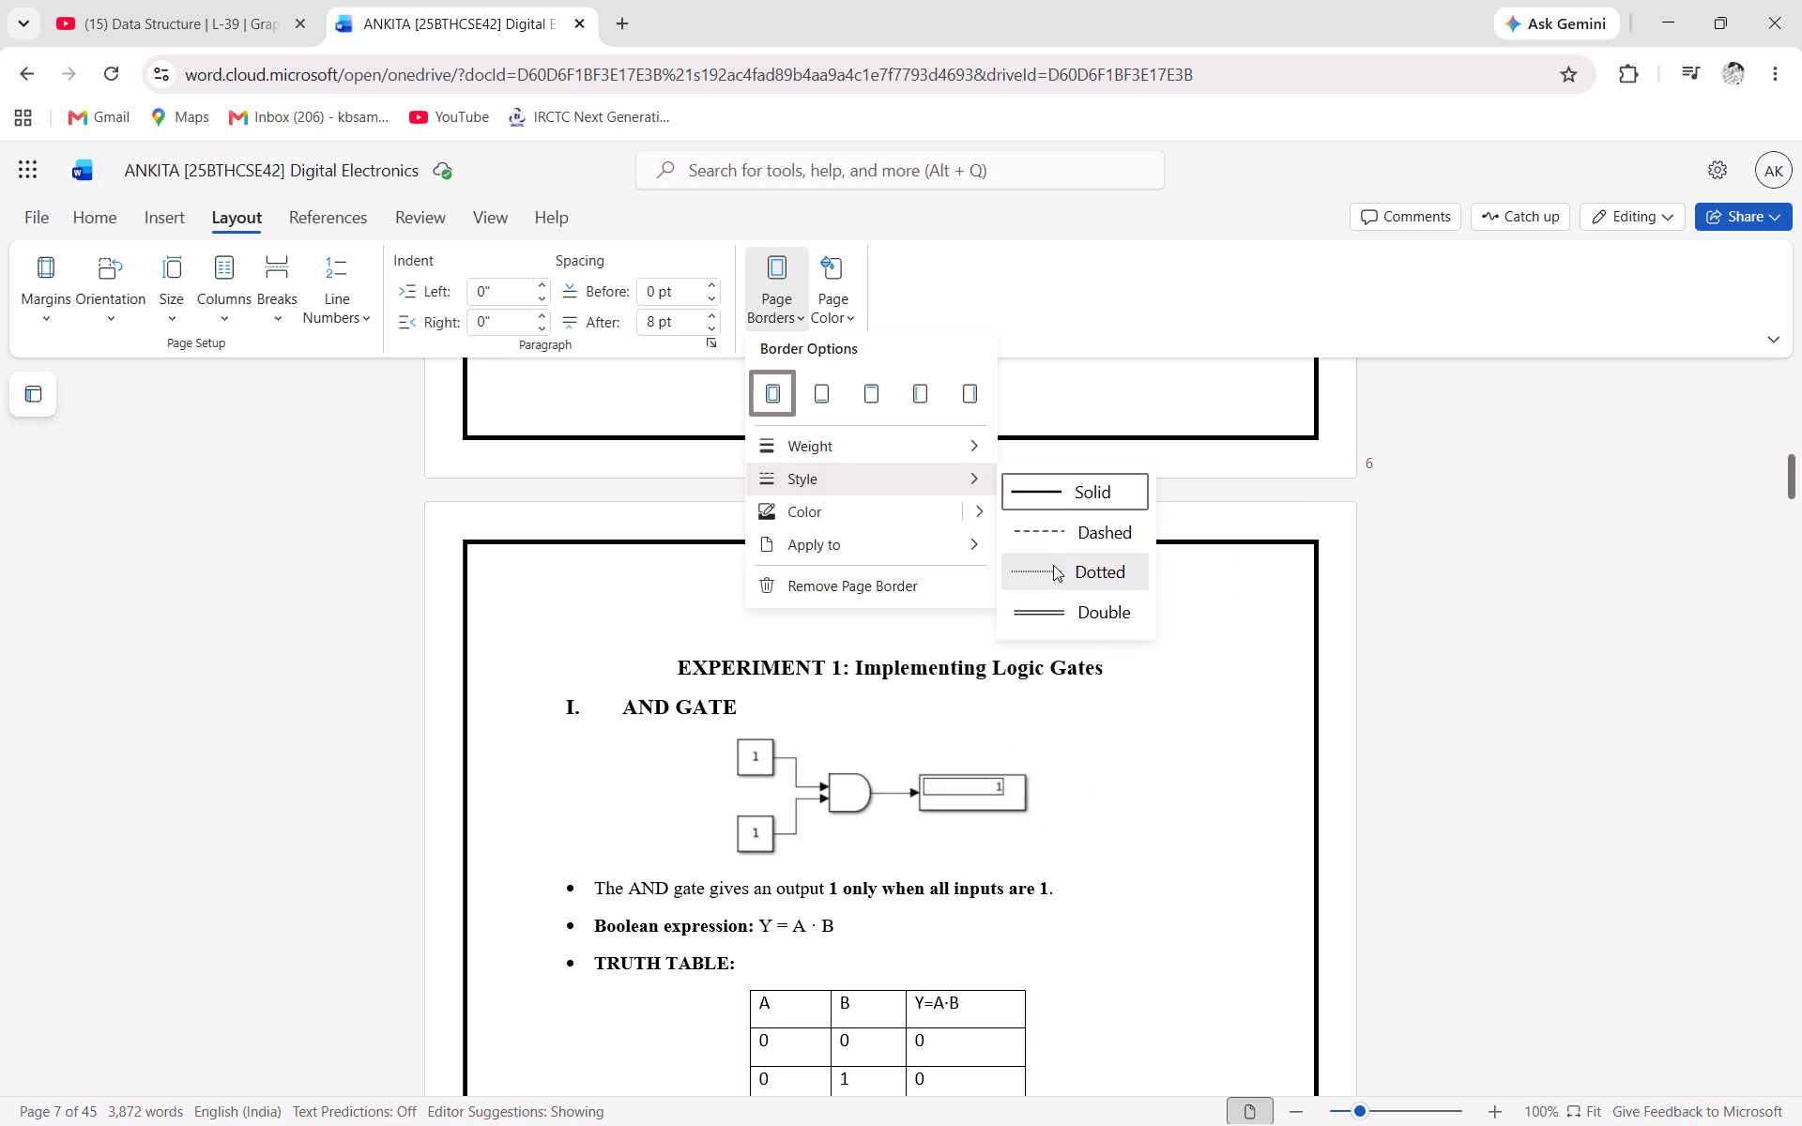
Set the page border style to Double.
left_click(1053, 600)
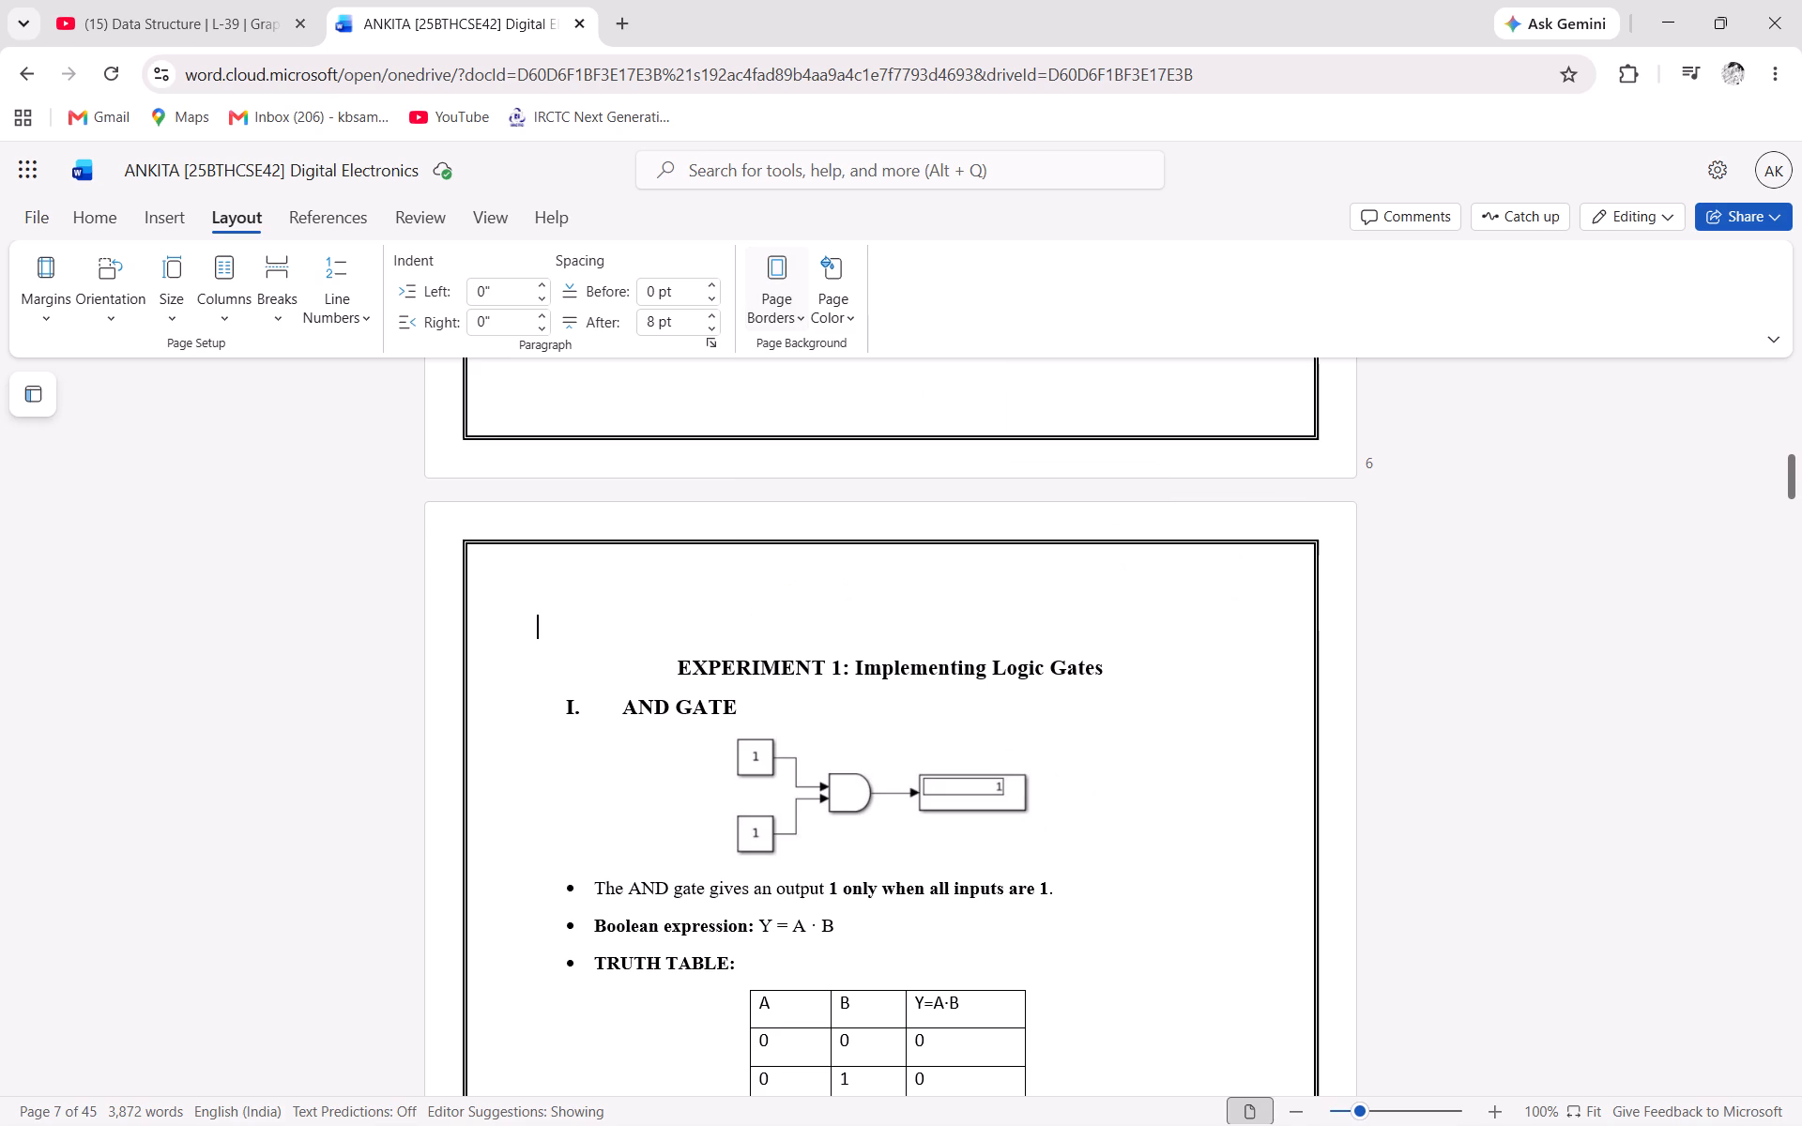
Check the page border on the pages around Experiment 1 and glance at the page border options without changing them.
scroll(1095, 613, "up", 4)
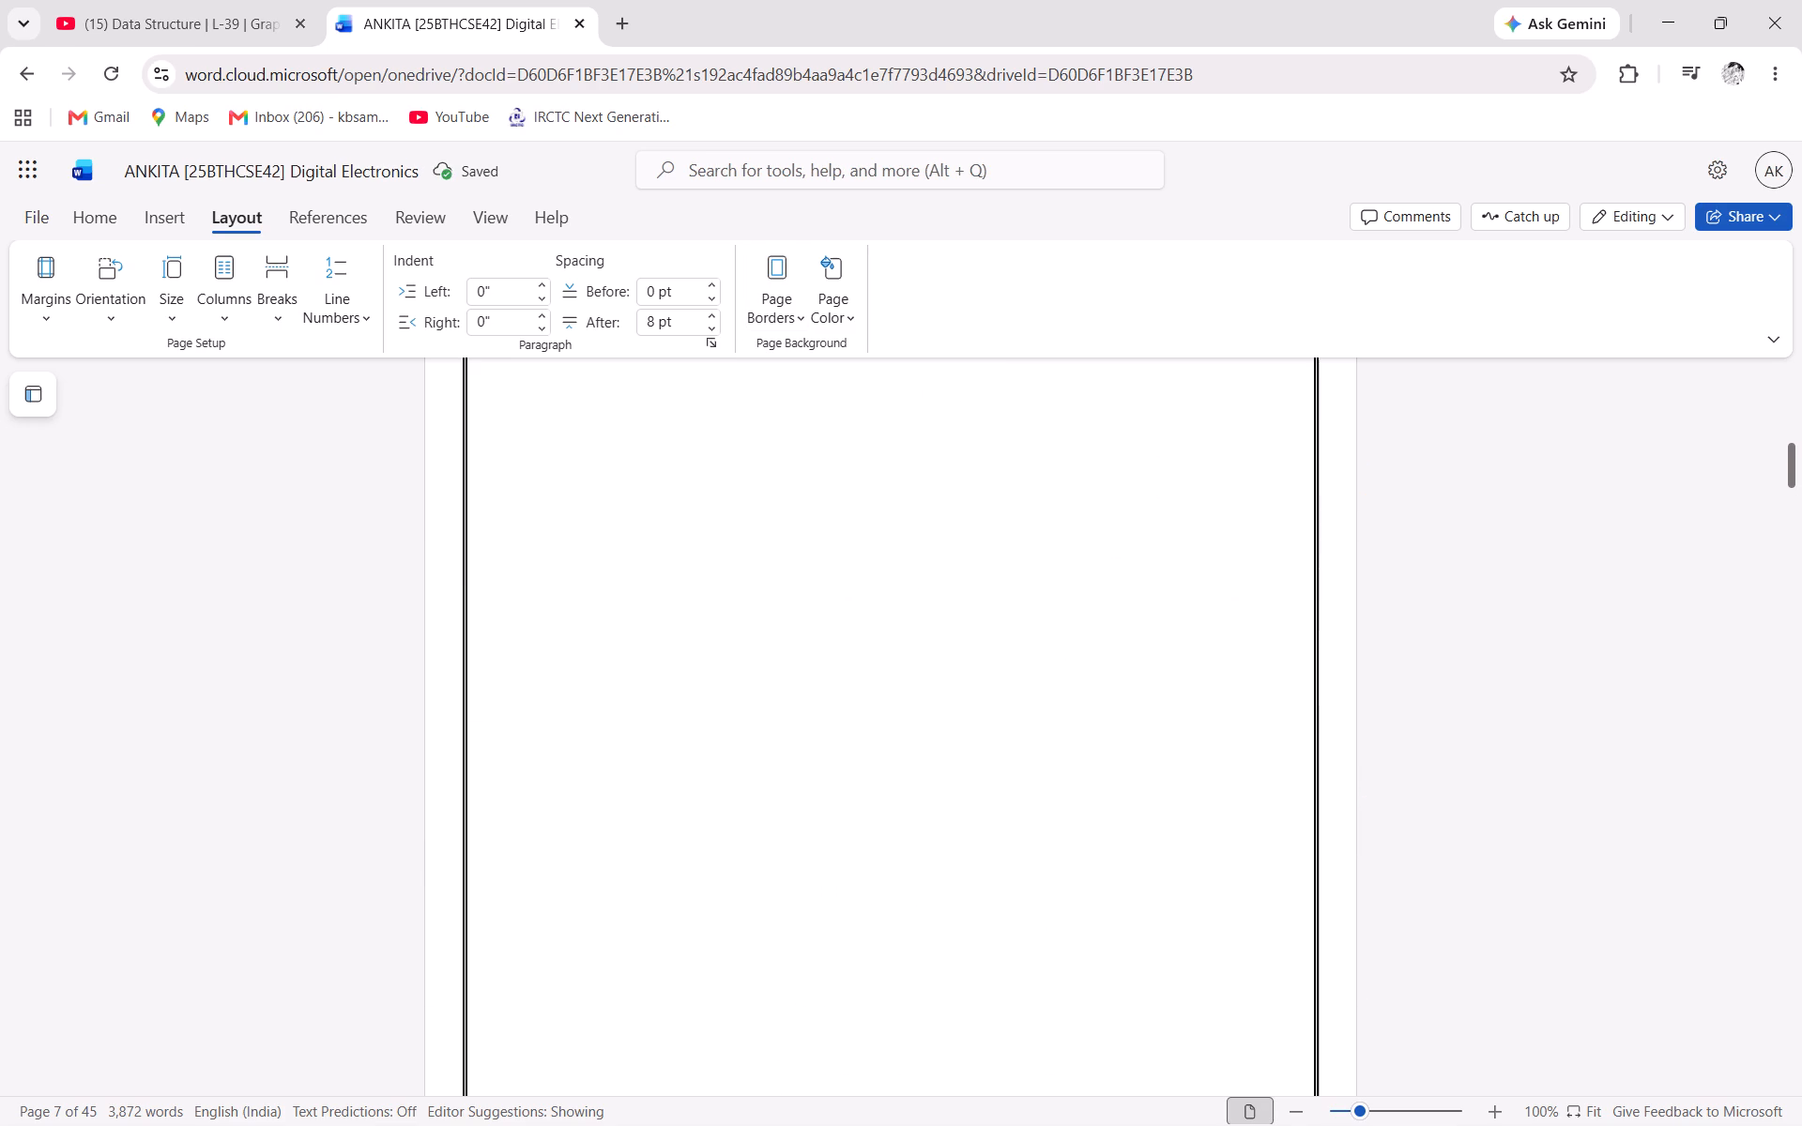
scroll(1095, 613, "up", 3)
scroll(1095, 613, "down", 9)
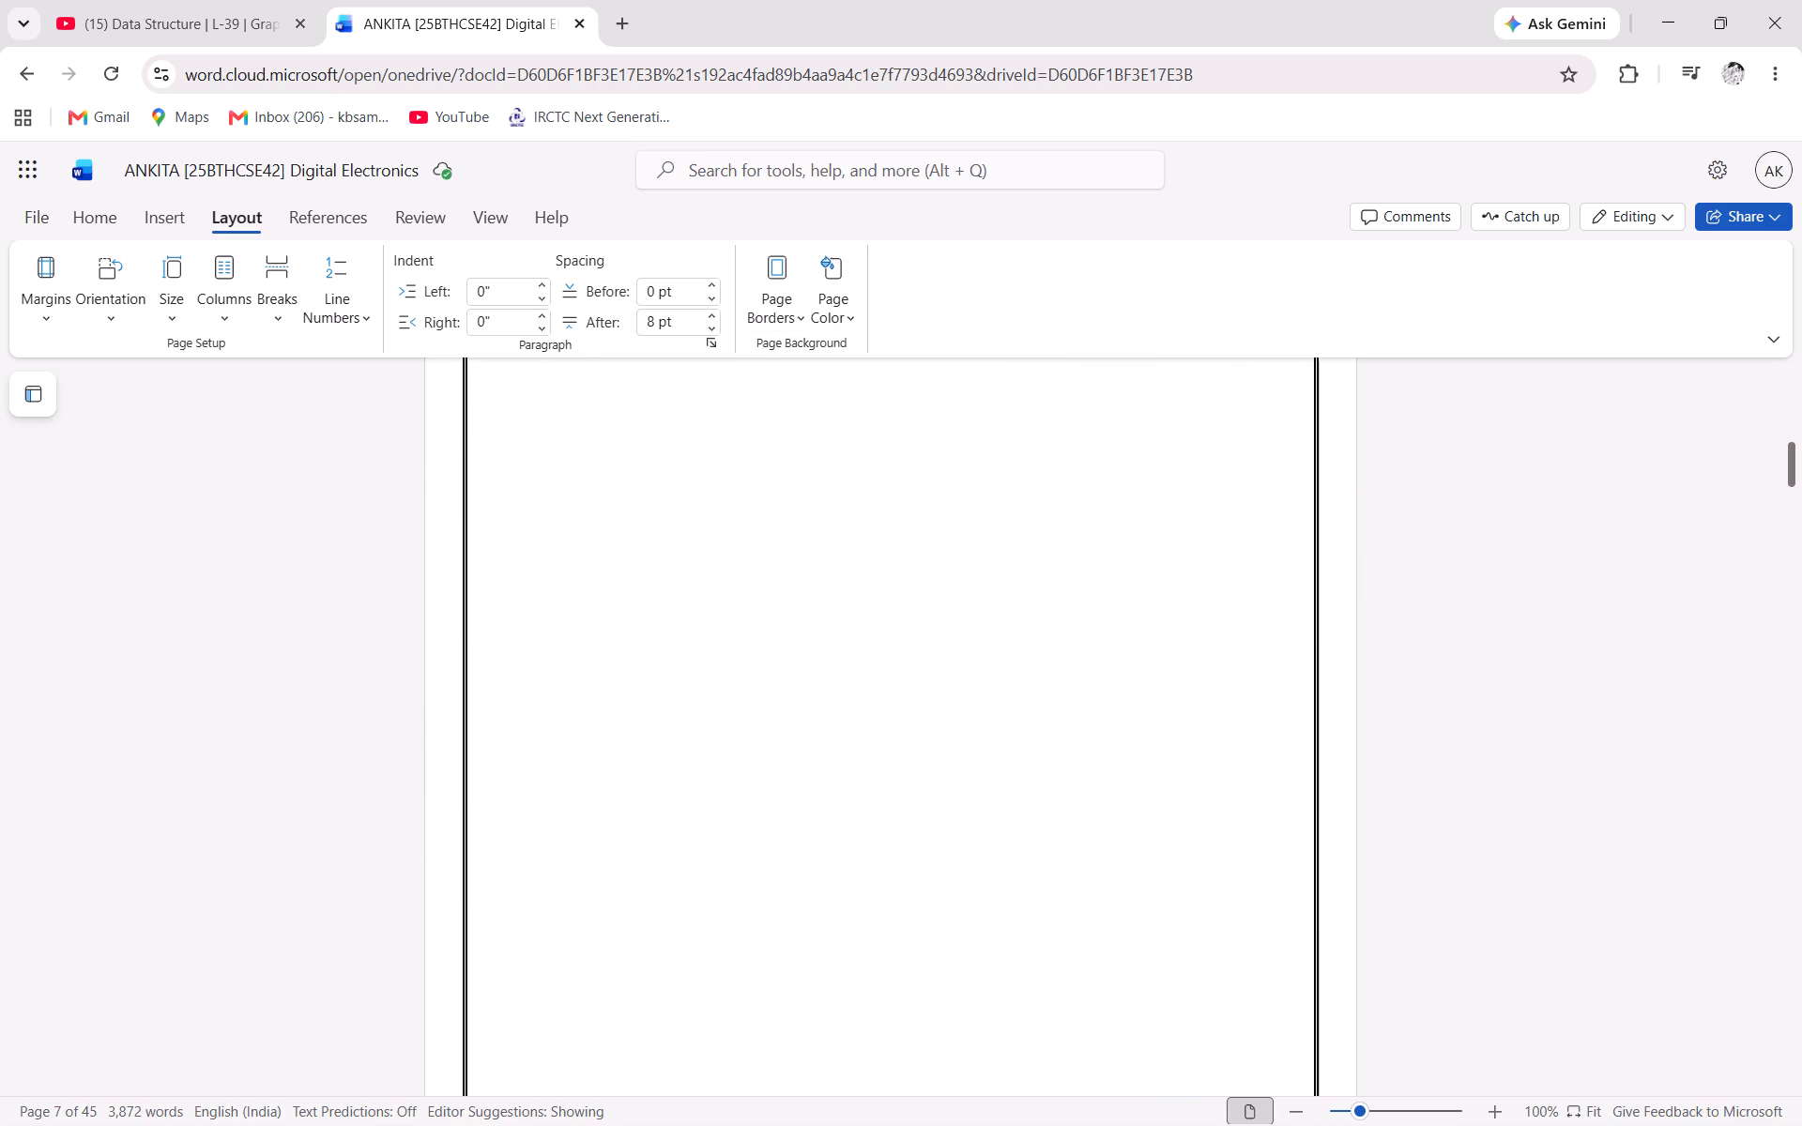
scroll(1095, 613, "down", 5)
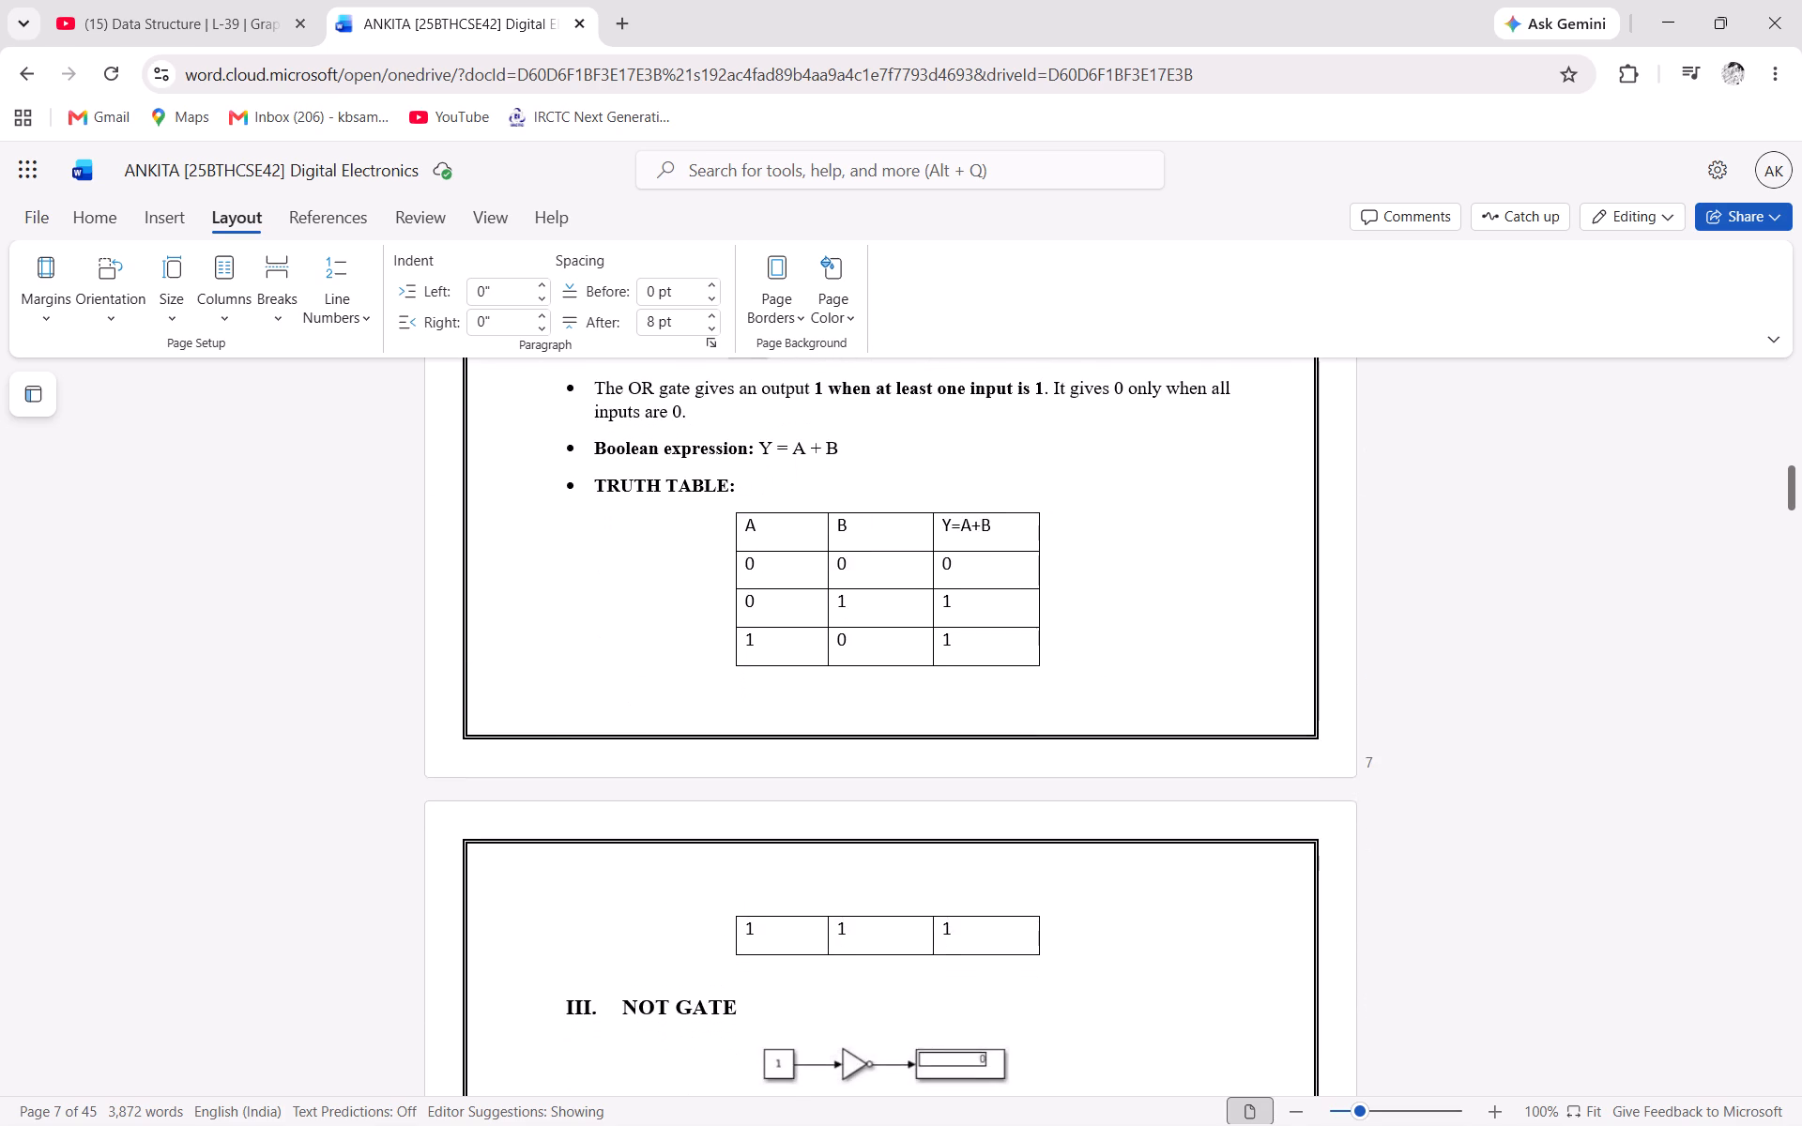
left_click(797, 306)
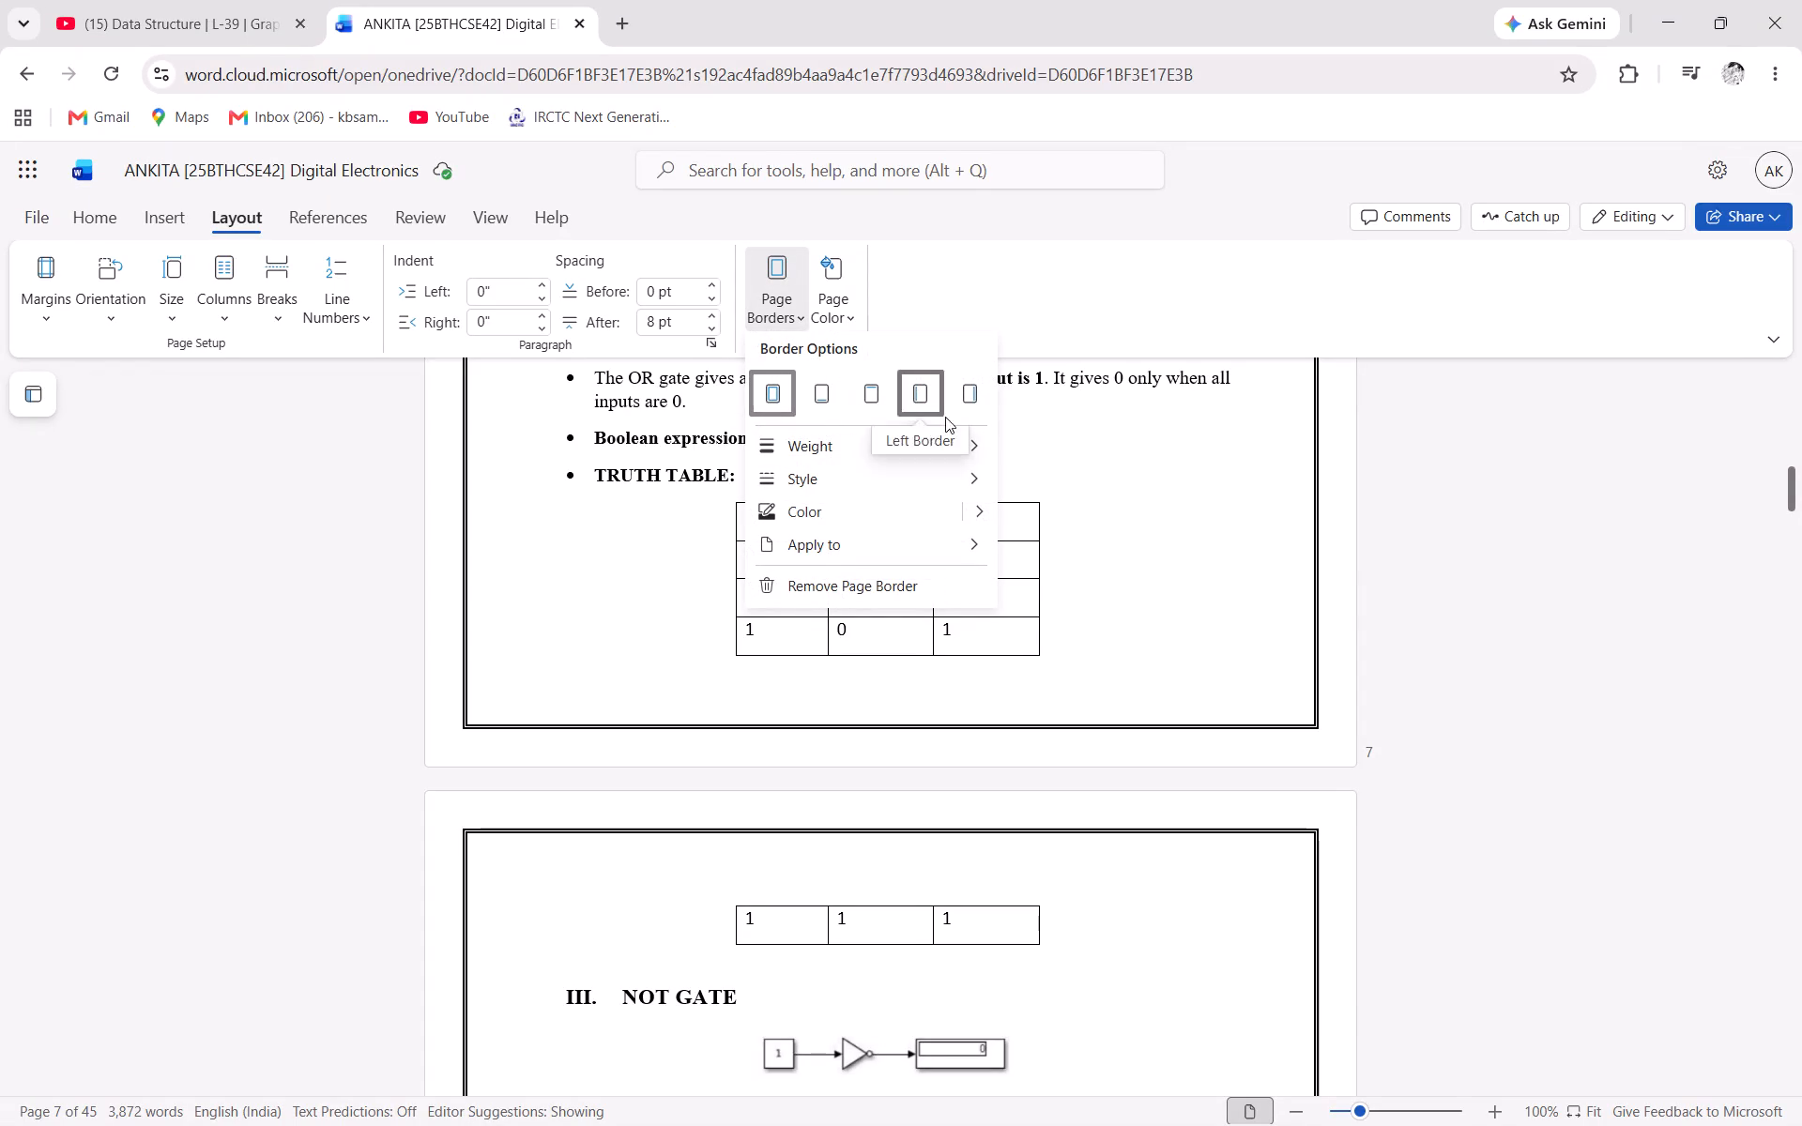
left_click(650, 622)
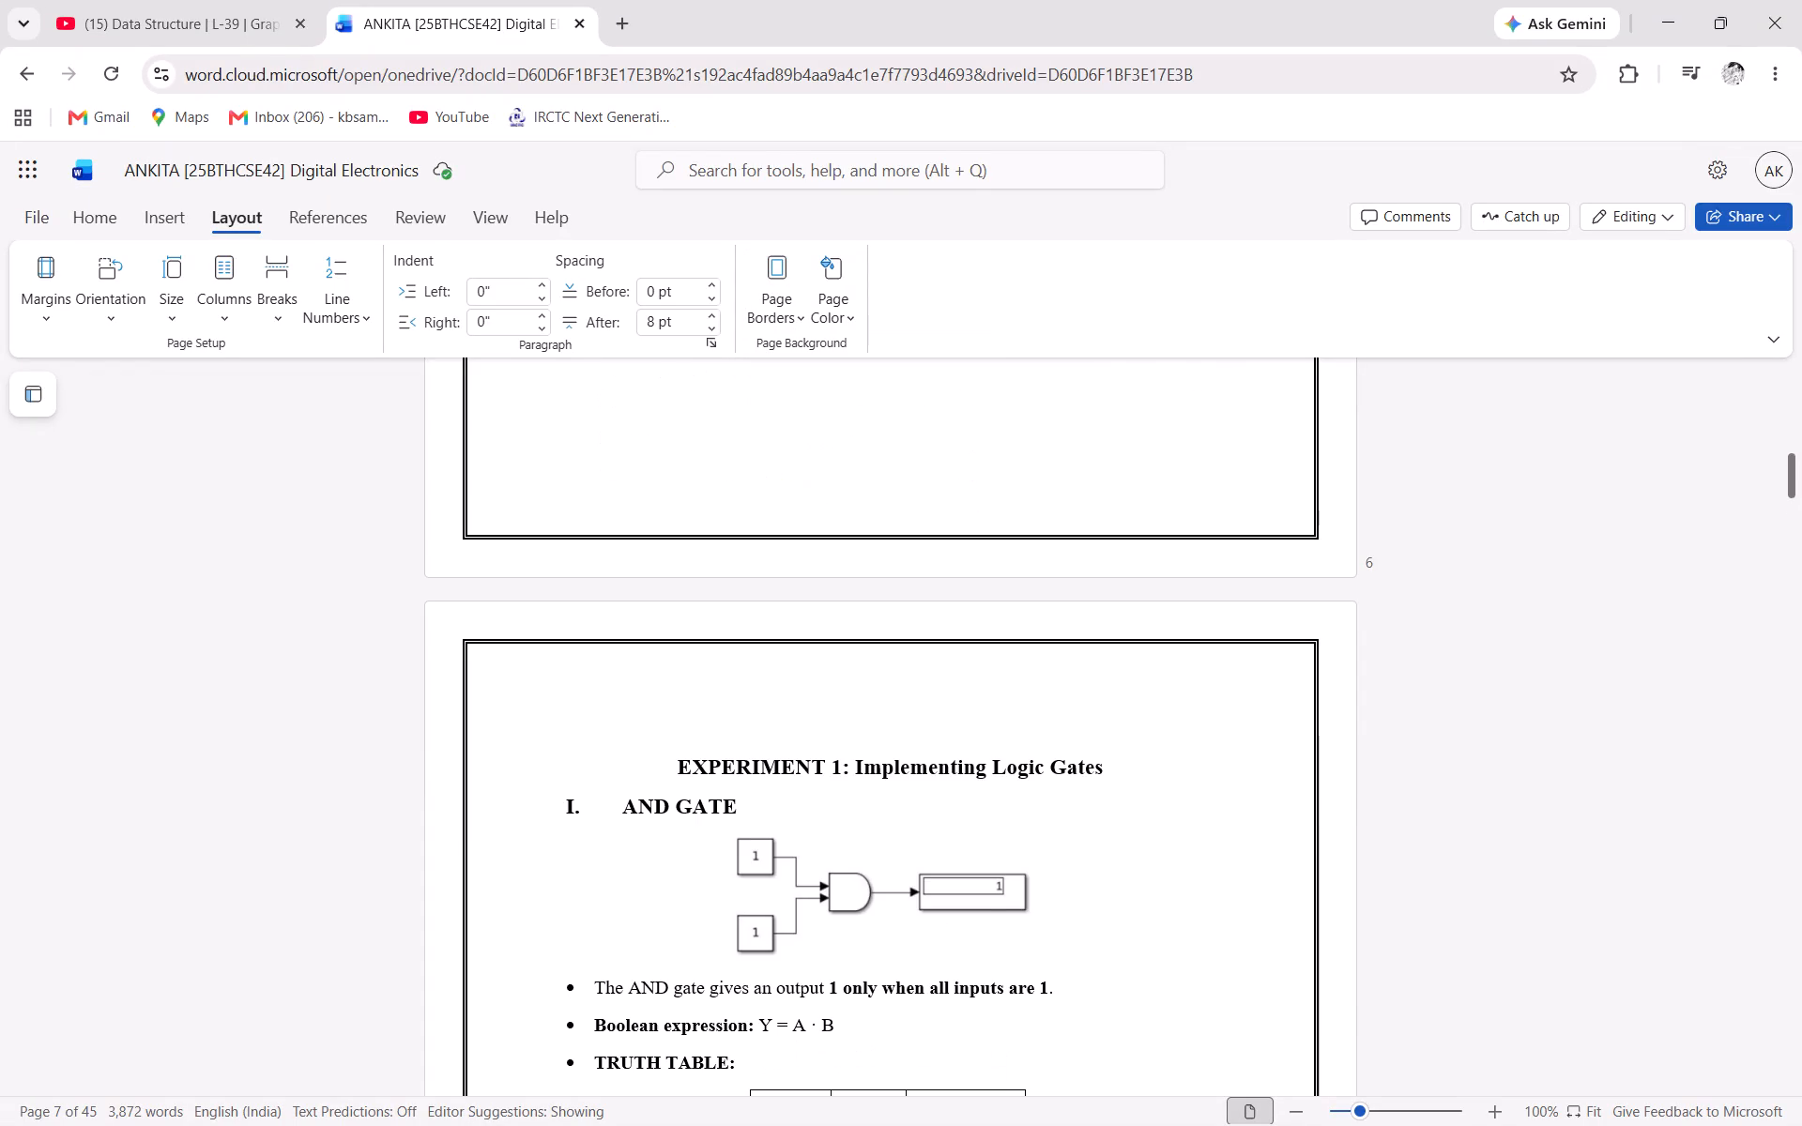
Look through the Half Adder, Full Adder, Half Subtractor and Full Subtractor experiments up to Experiment 6: Encoder, examining page borders and layout.
scroll(650, 622, "down", 9)
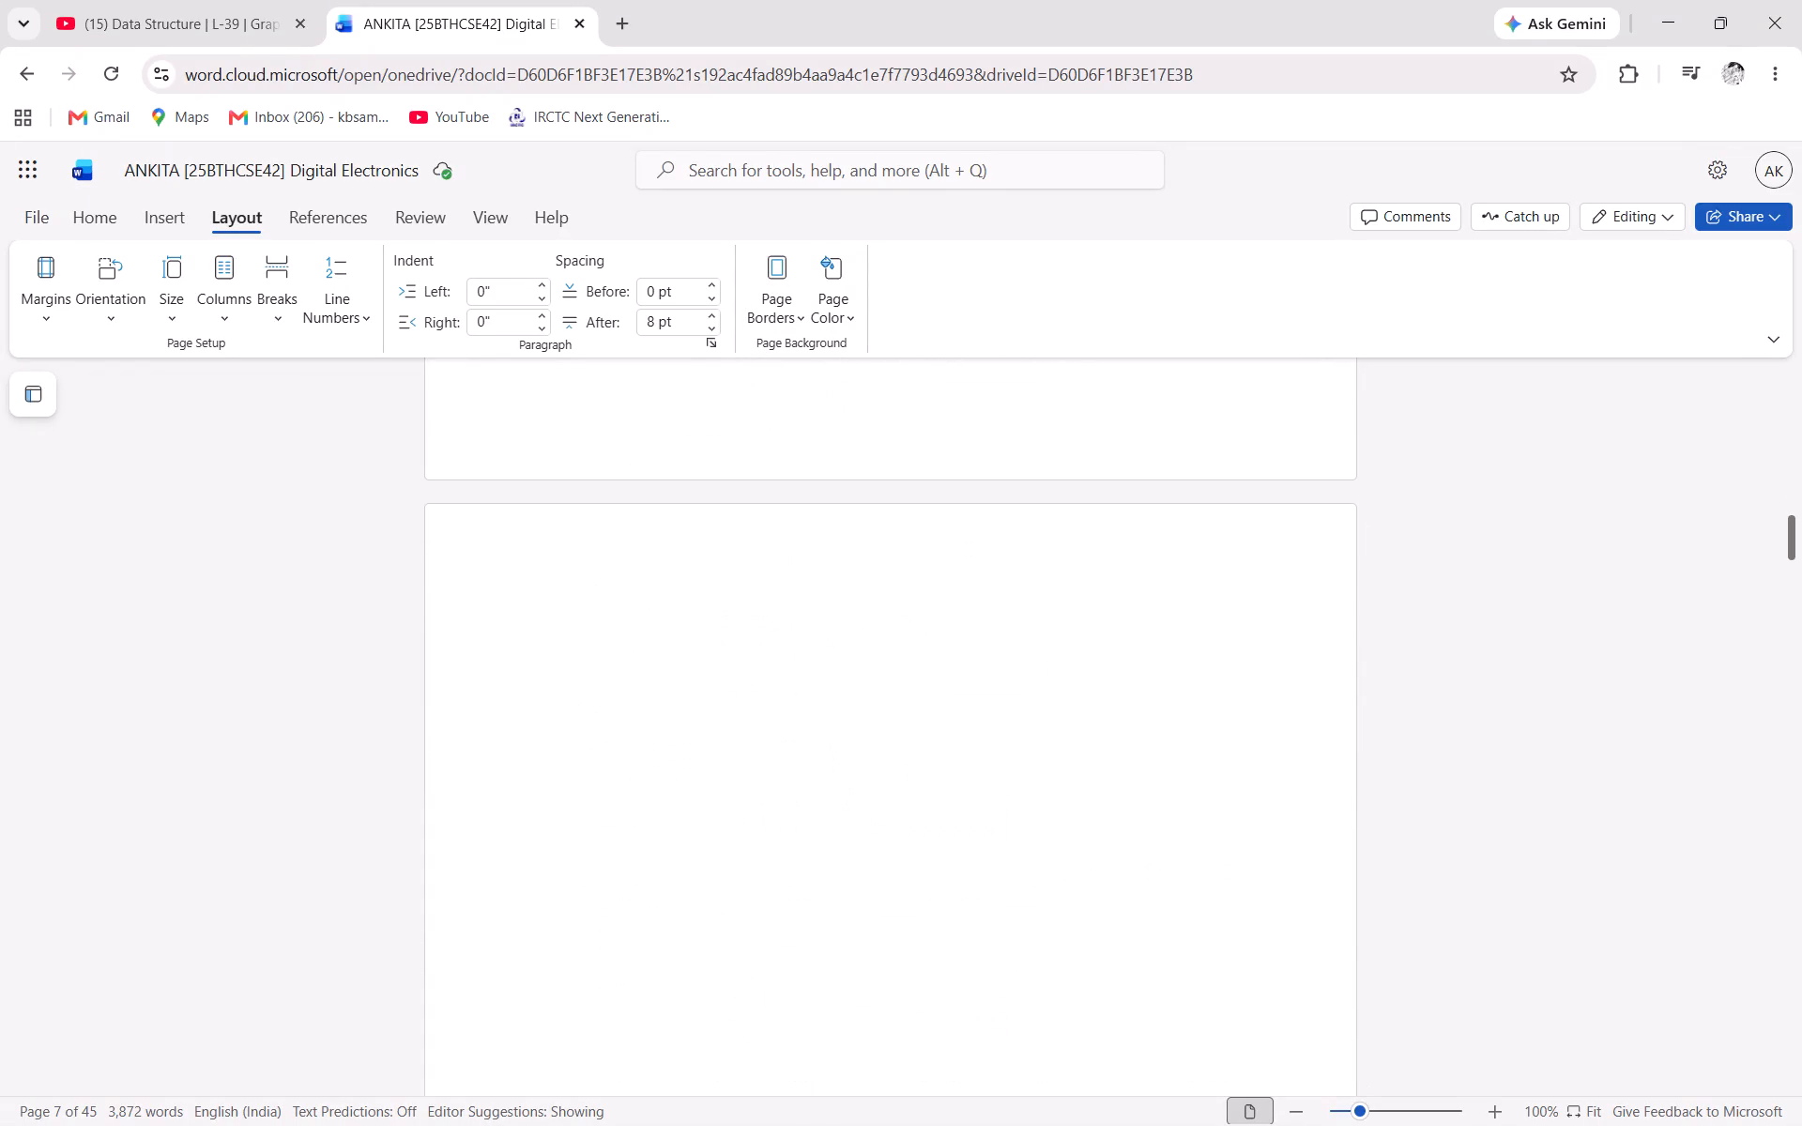
scroll(650, 622, "up", 4)
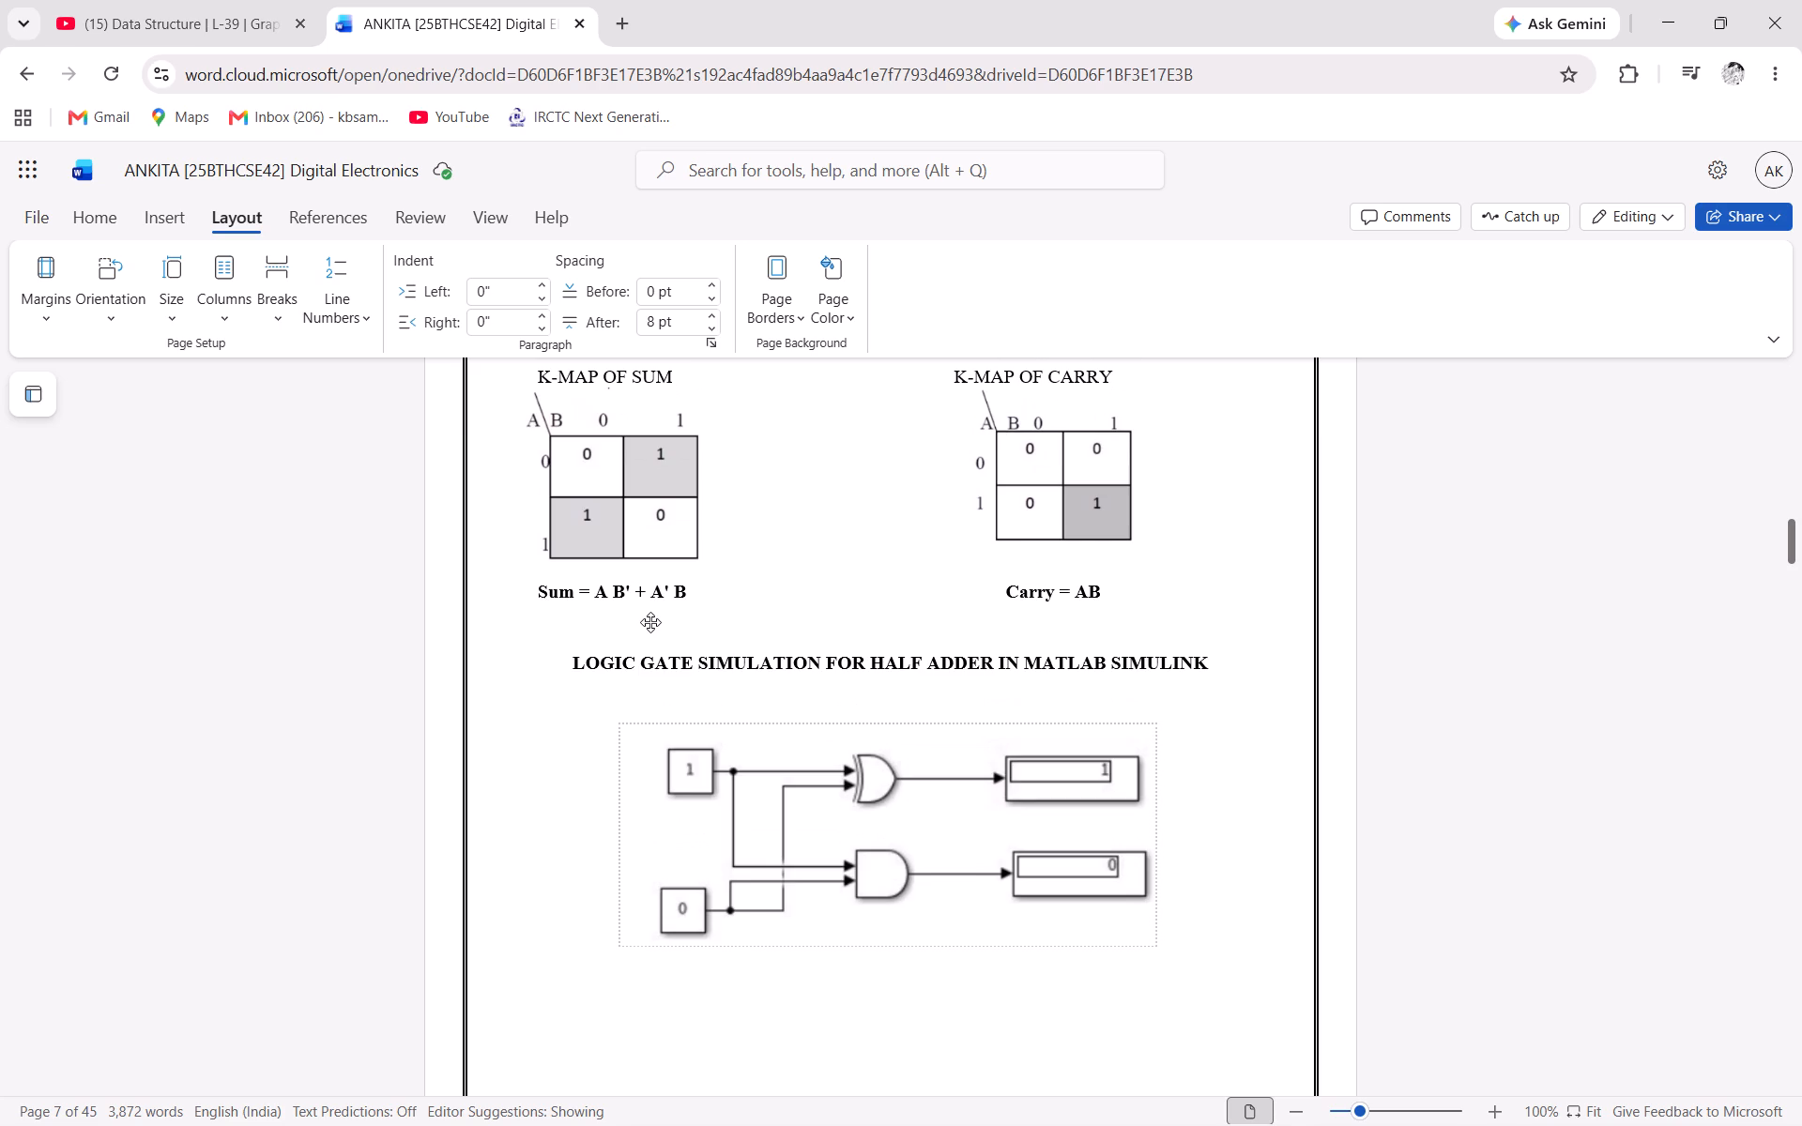
scroll(650, 622, "up", 3)
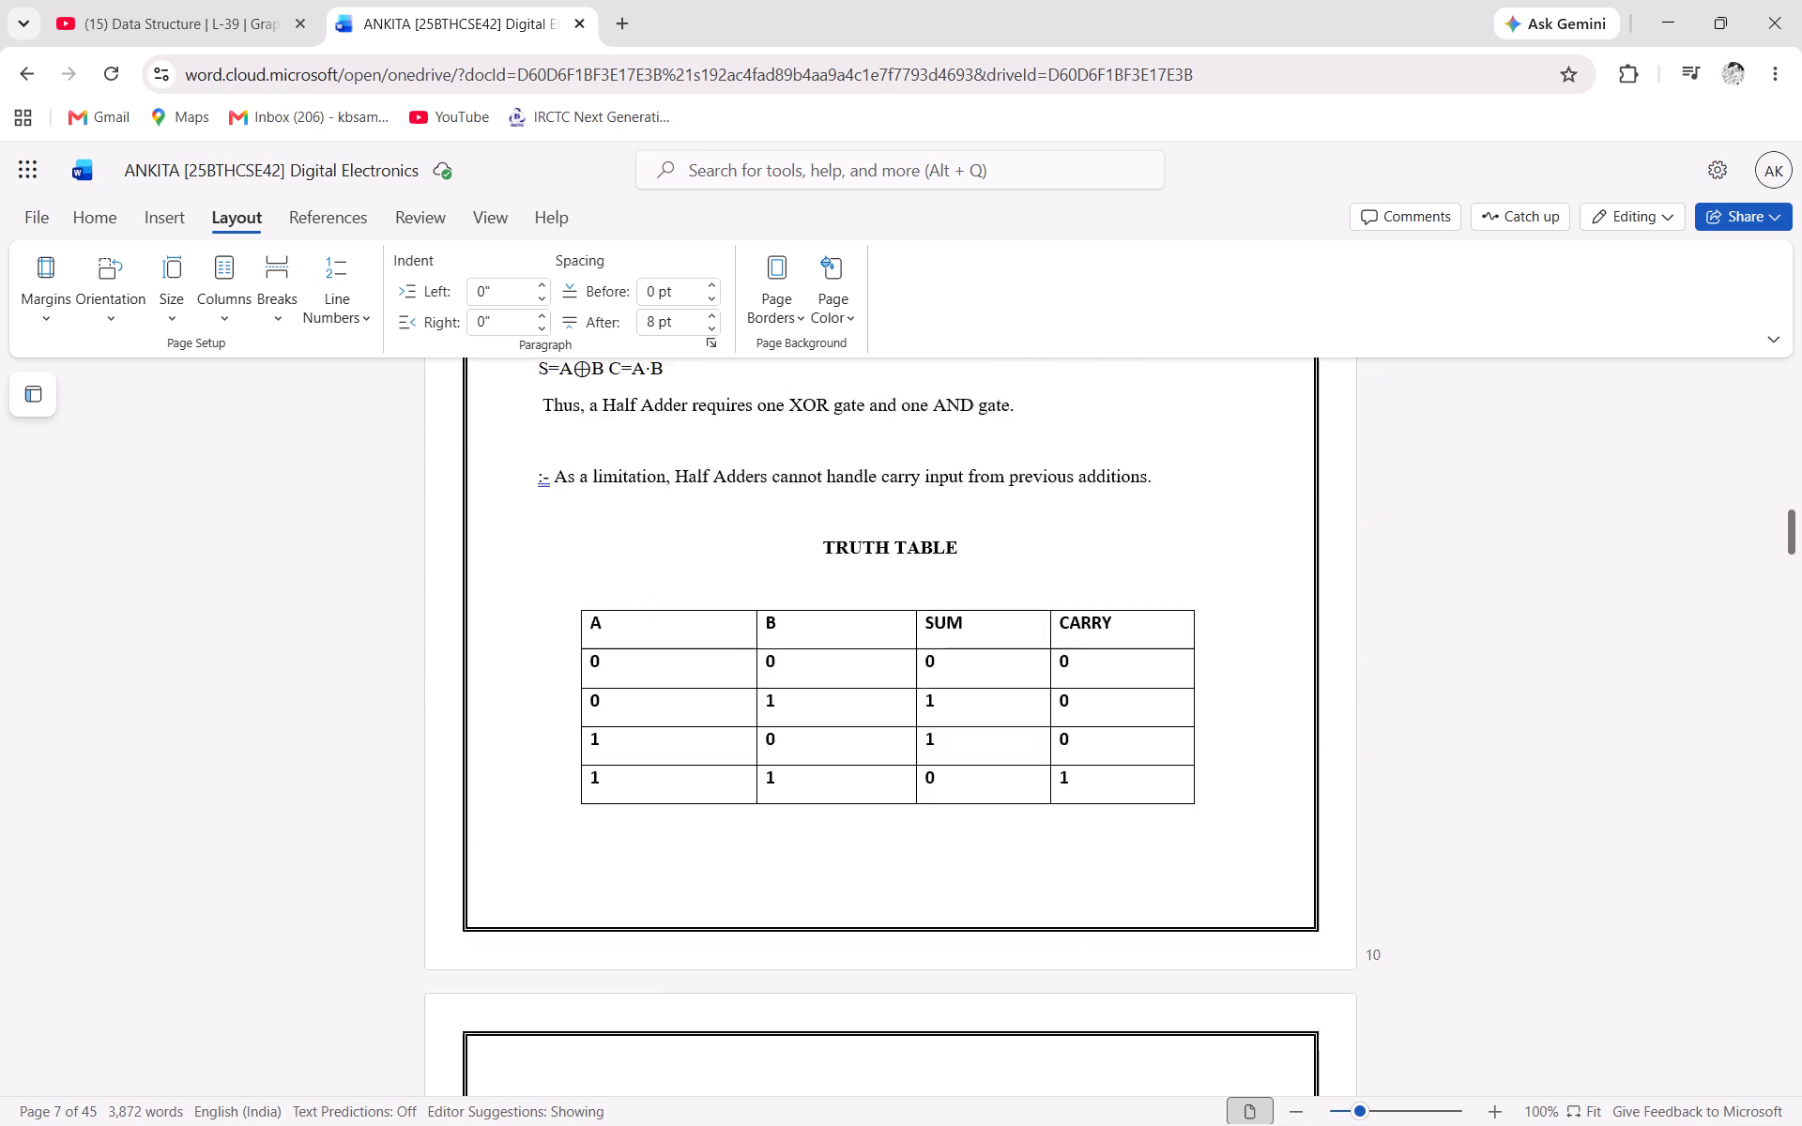
scroll(650, 622, "down", 2)
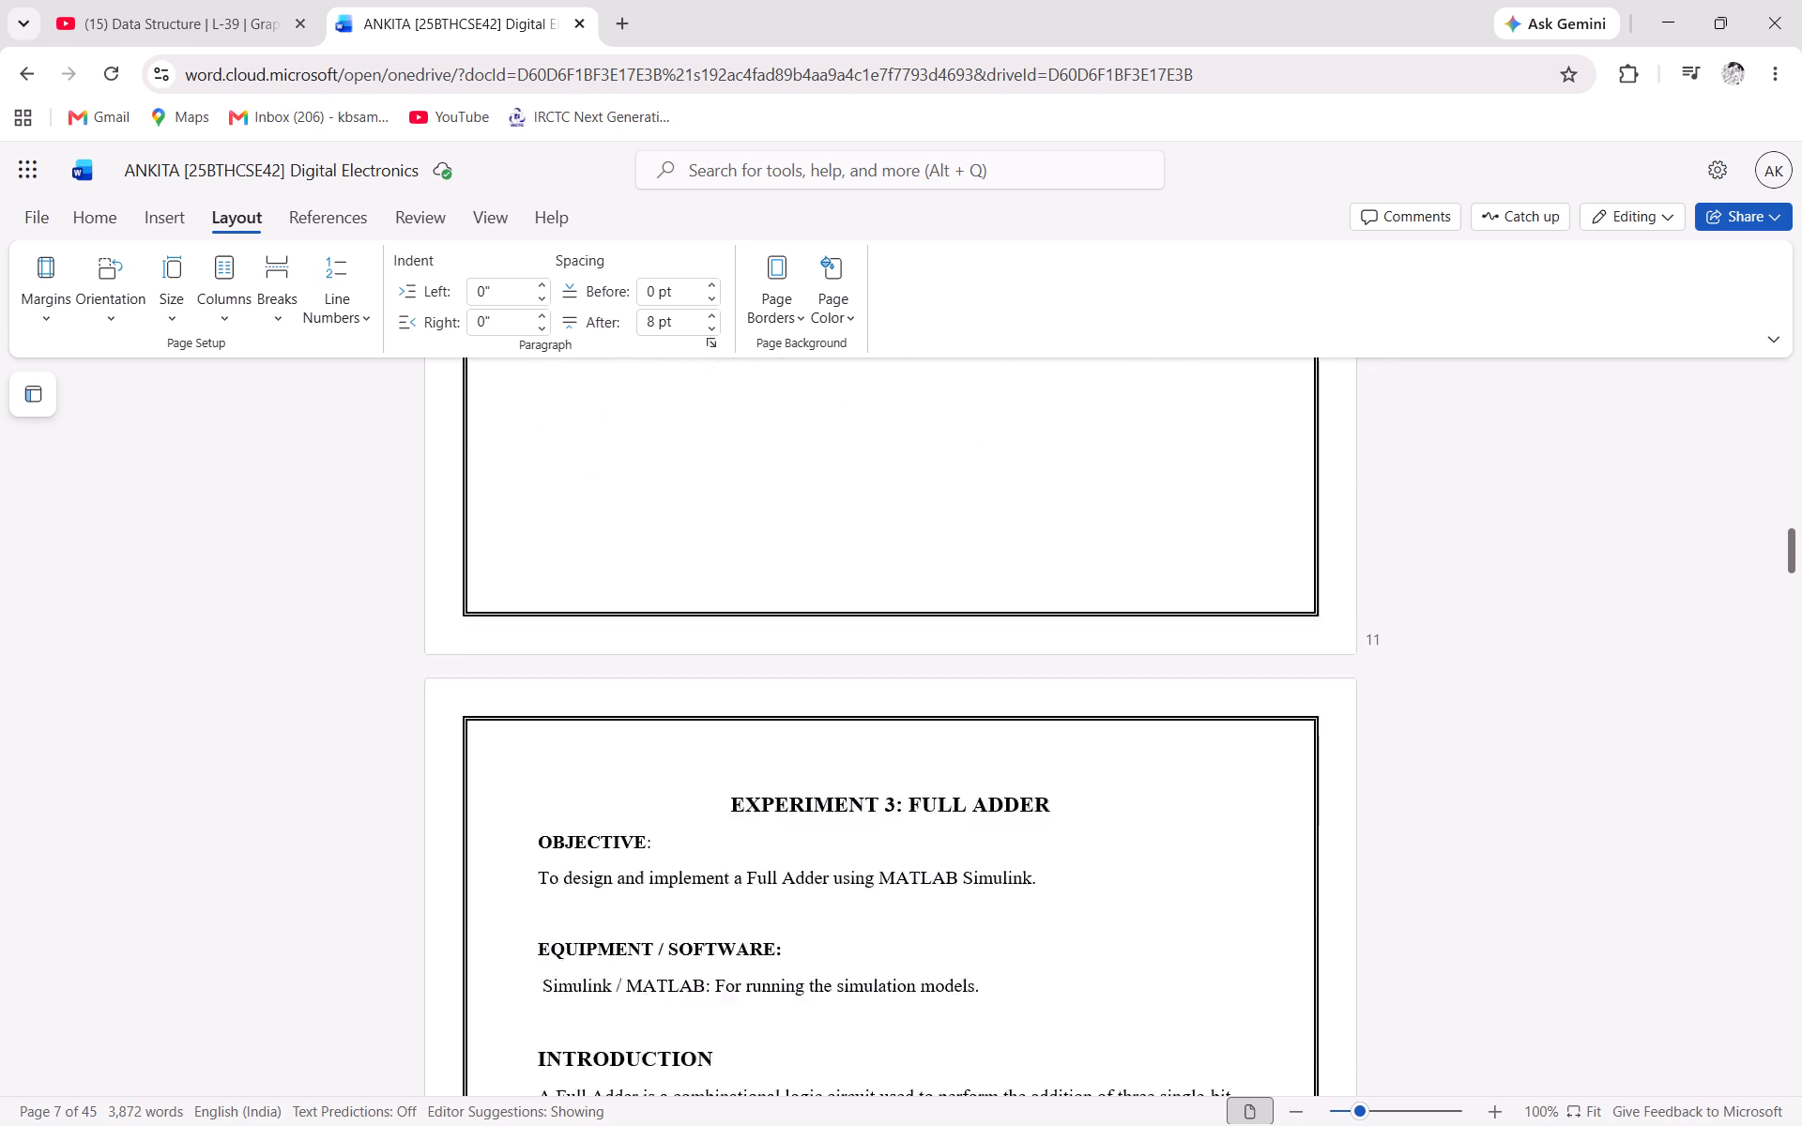
scroll(650, 622, "down", 3)
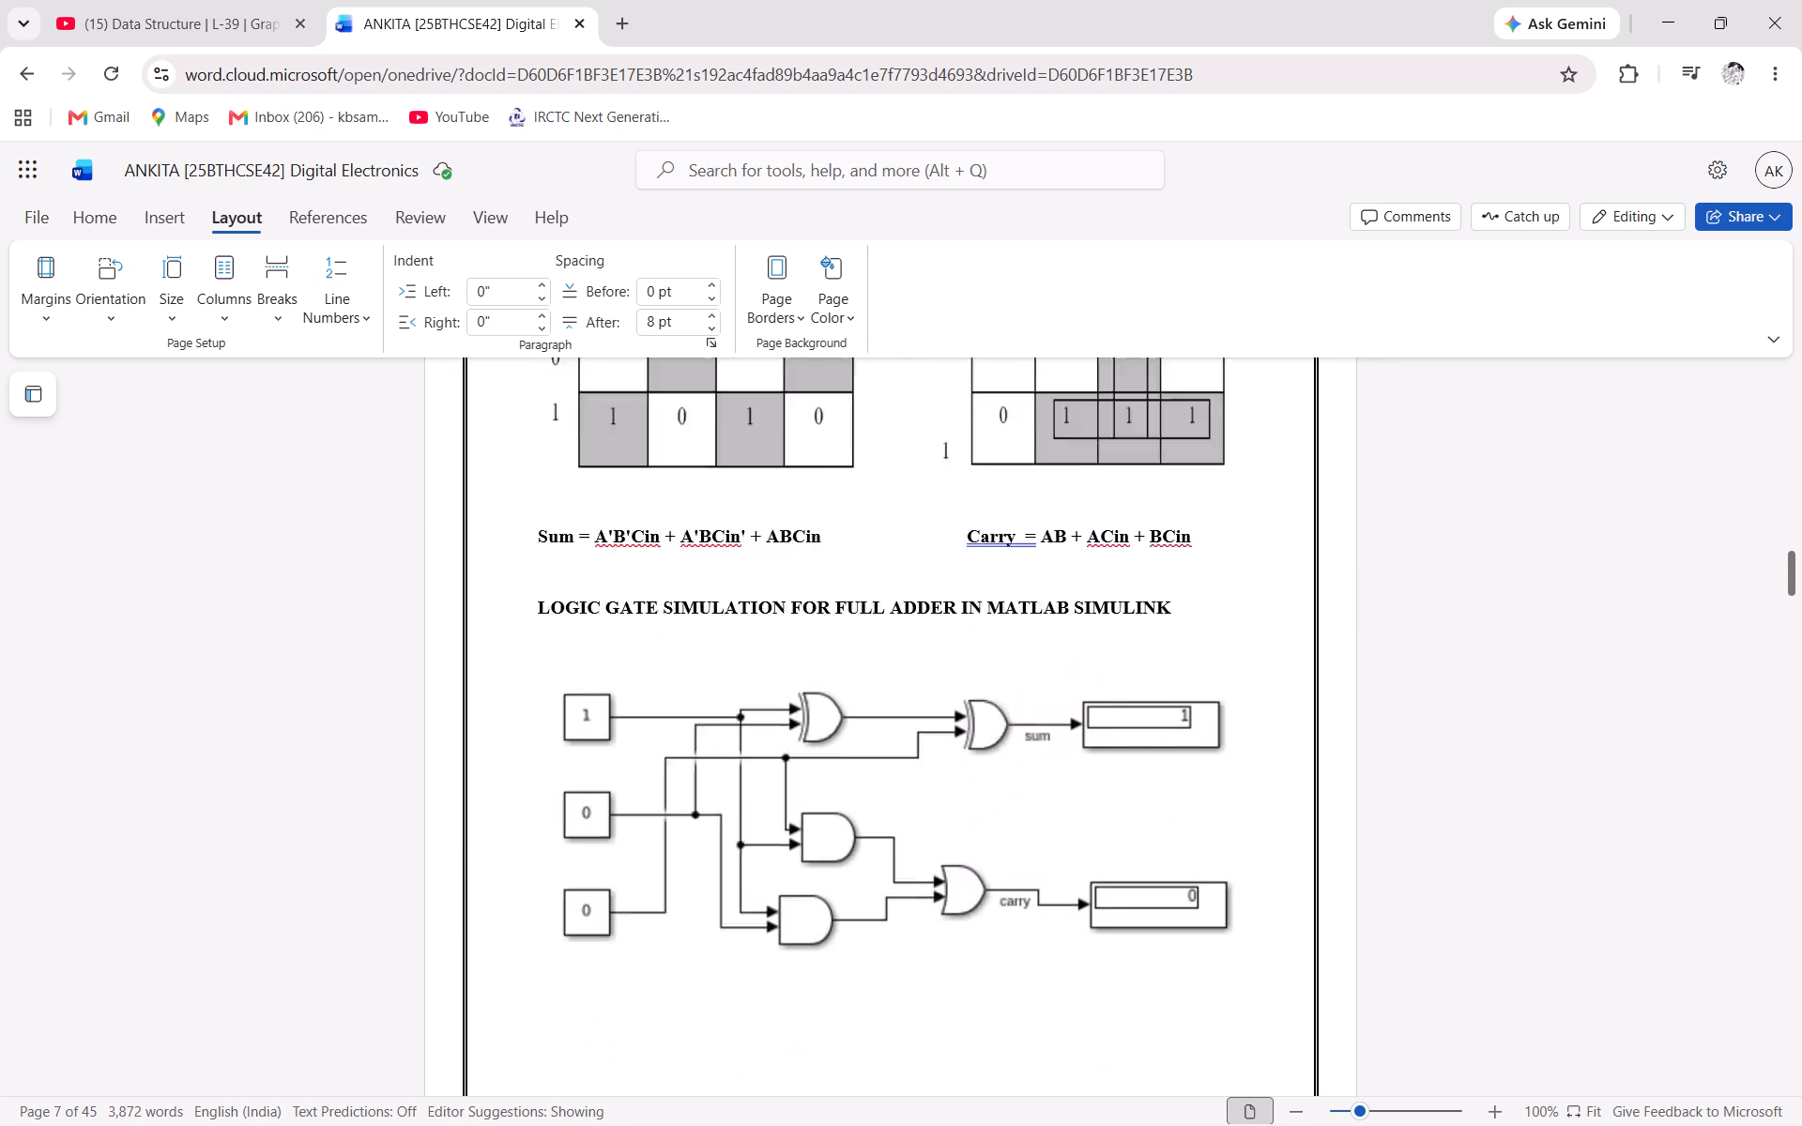
scroll(650, 622, "down", 5)
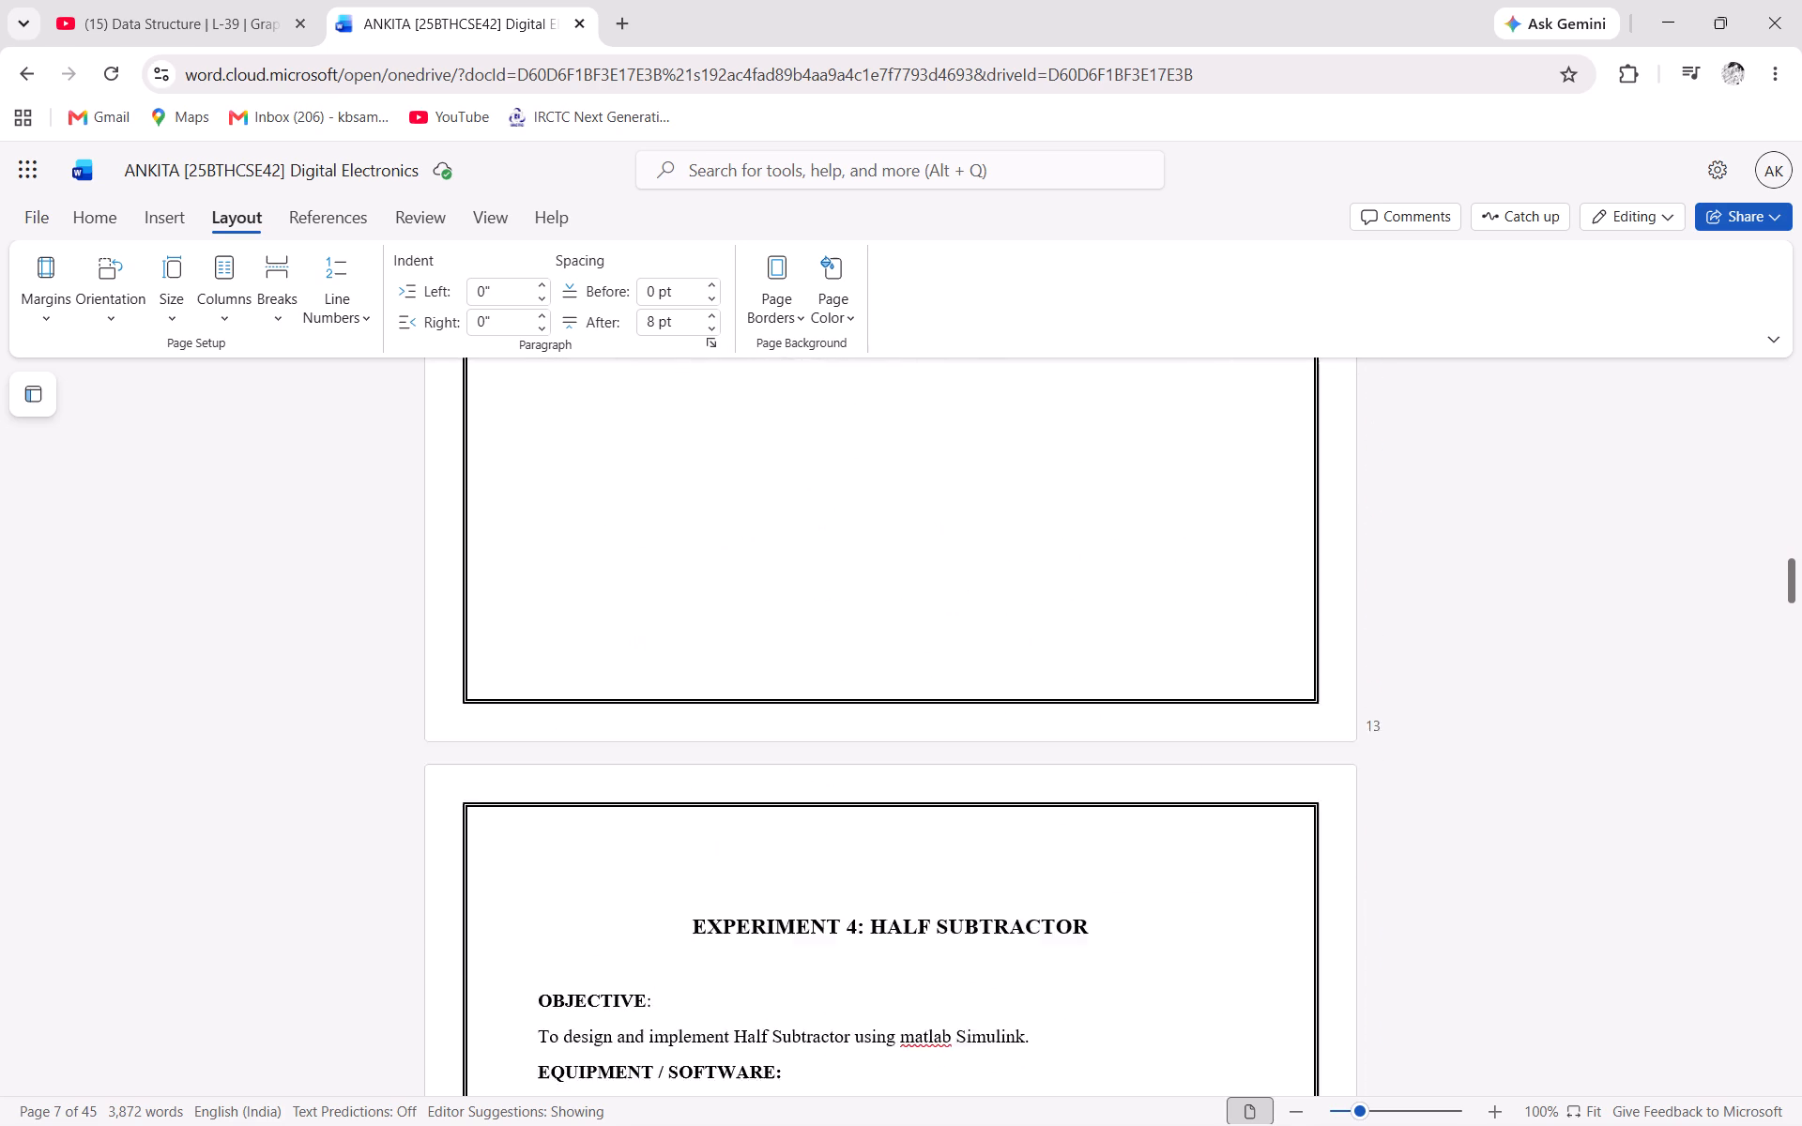
scroll(650, 622, "down", 6)
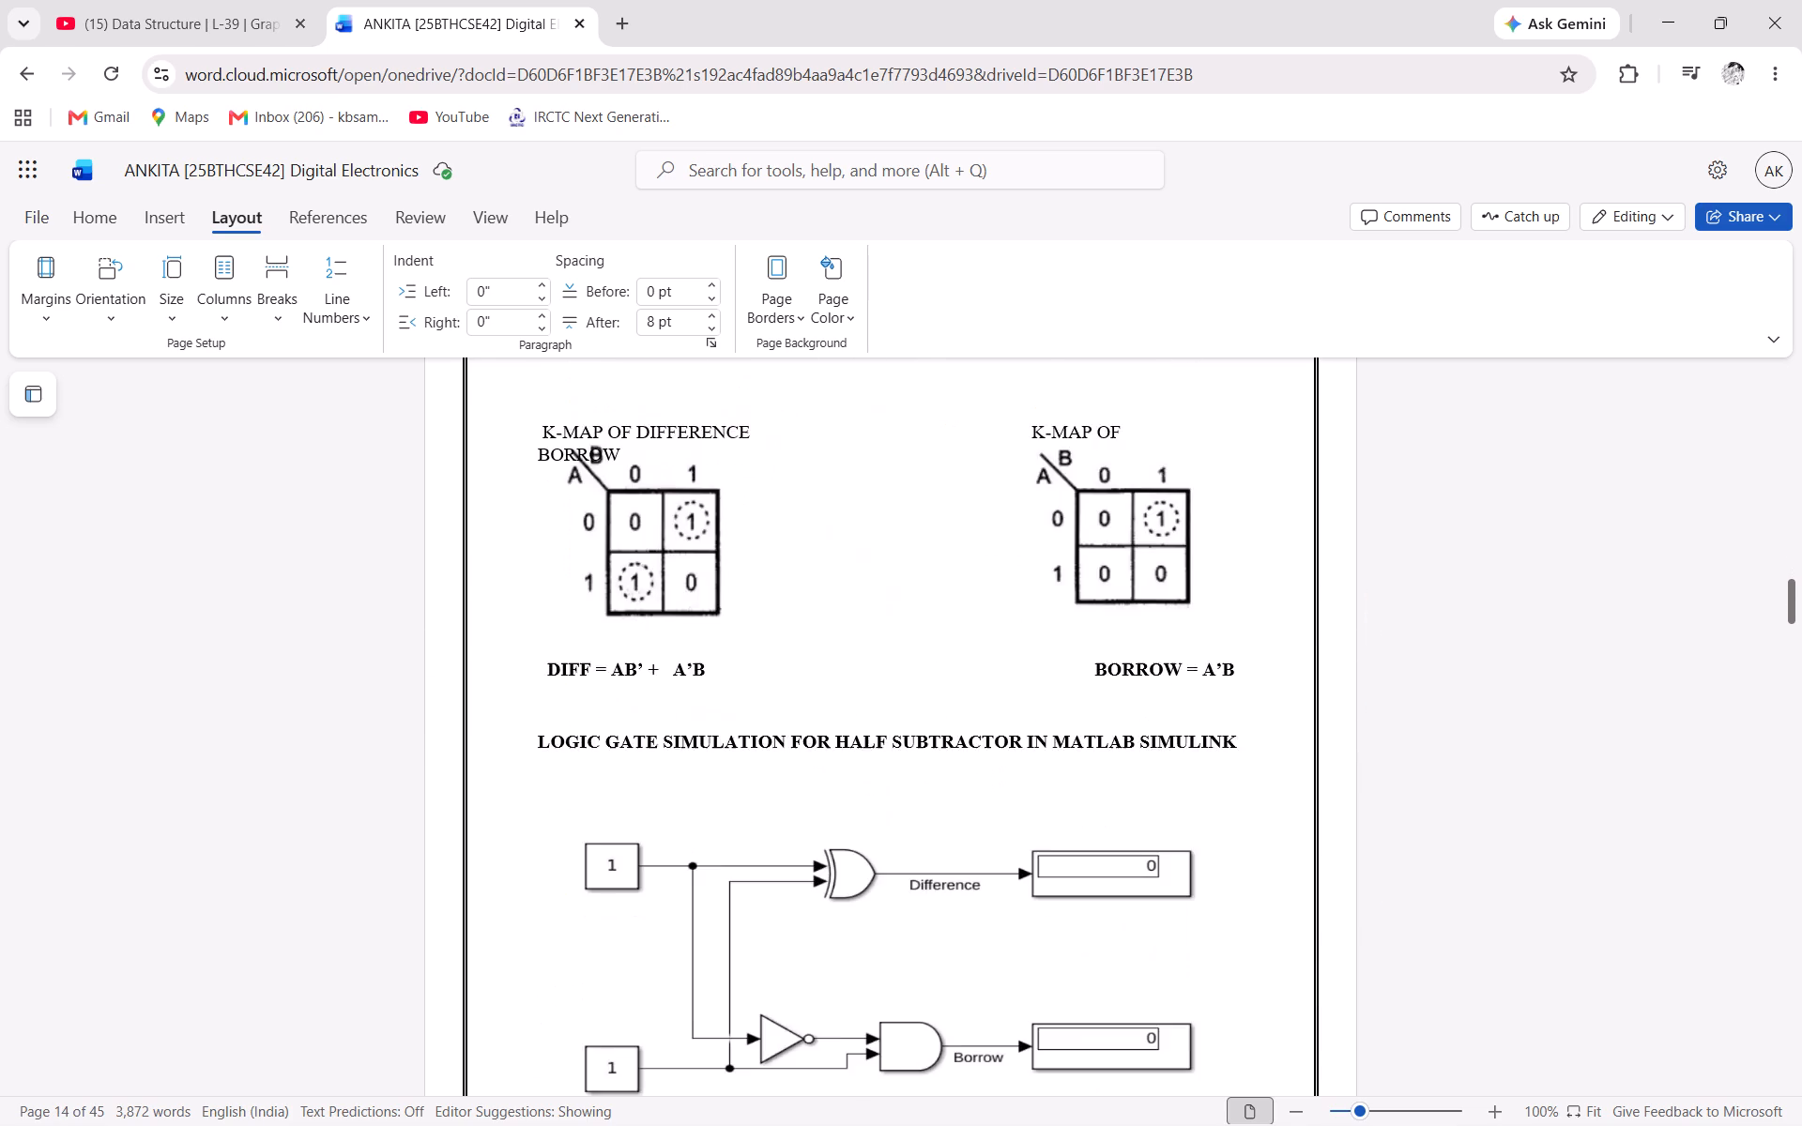
scroll(650, 622, "down", 7)
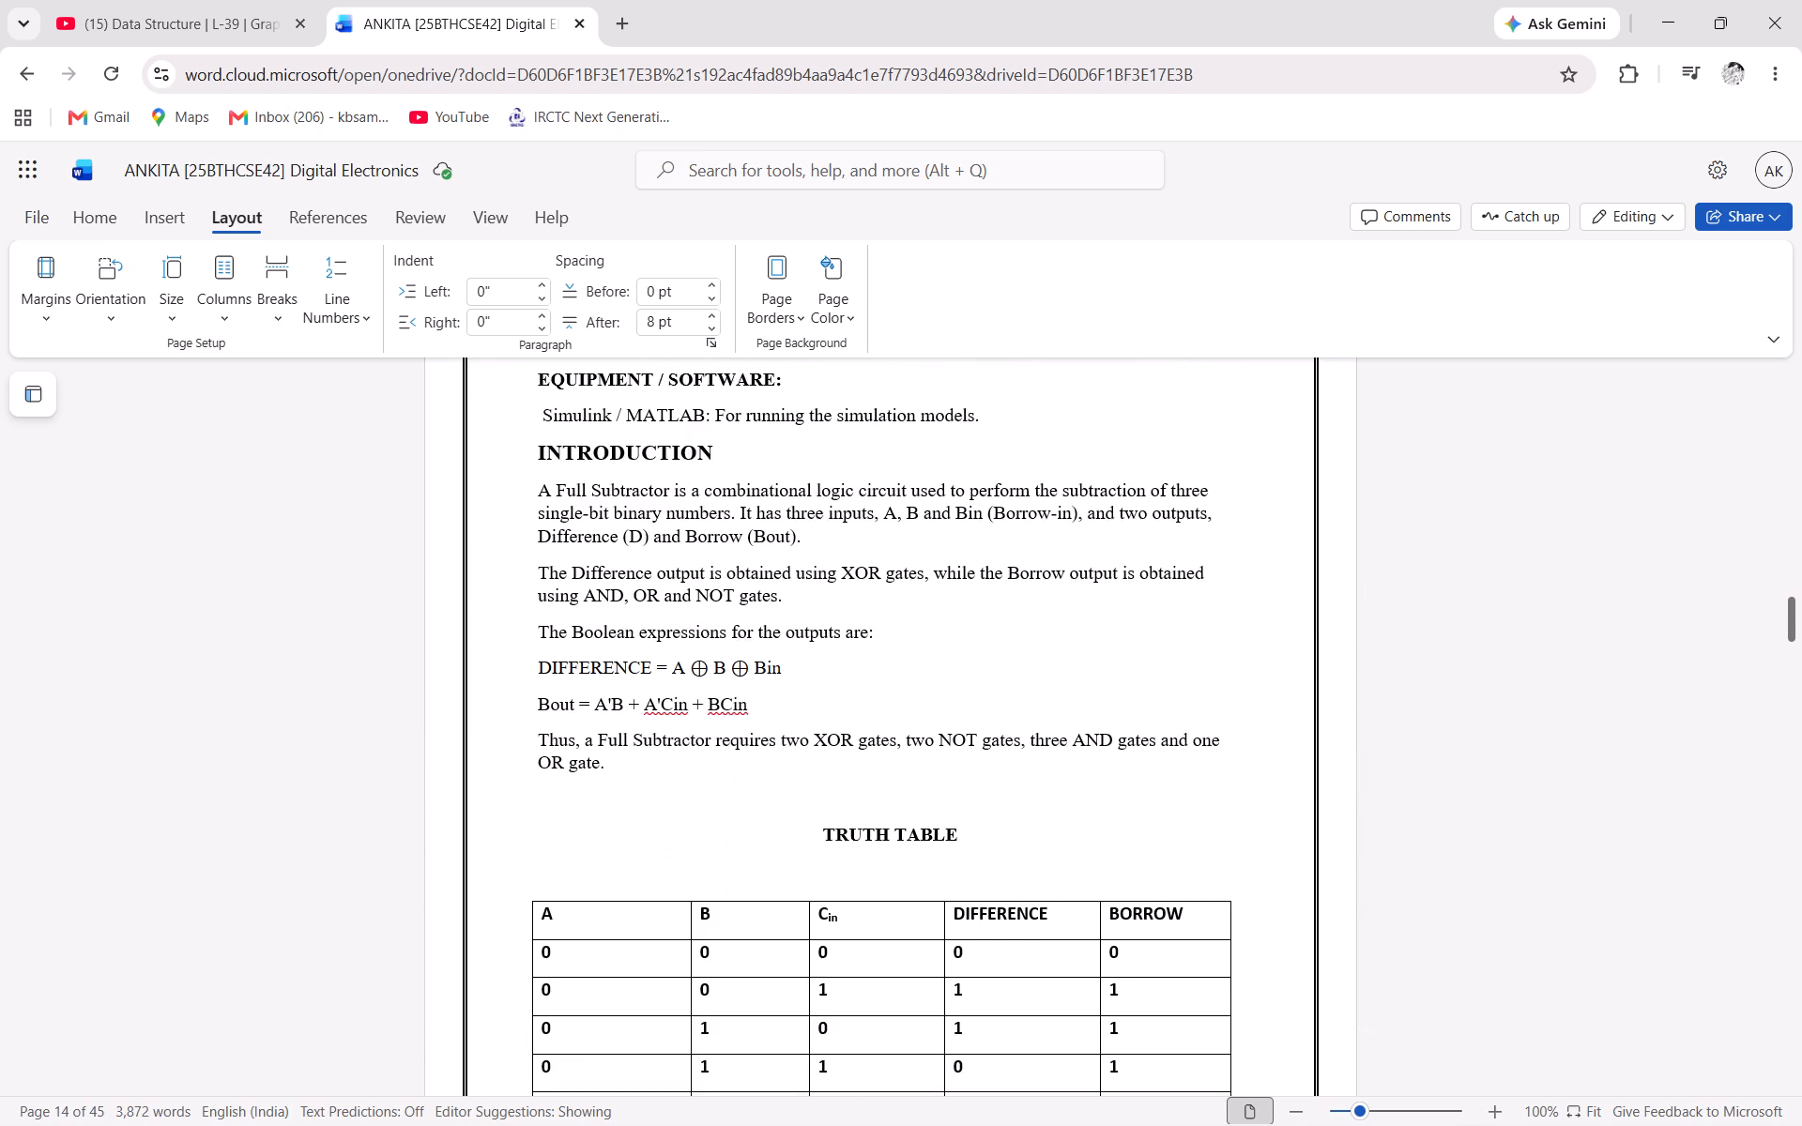
scroll(650, 622, "down", 6)
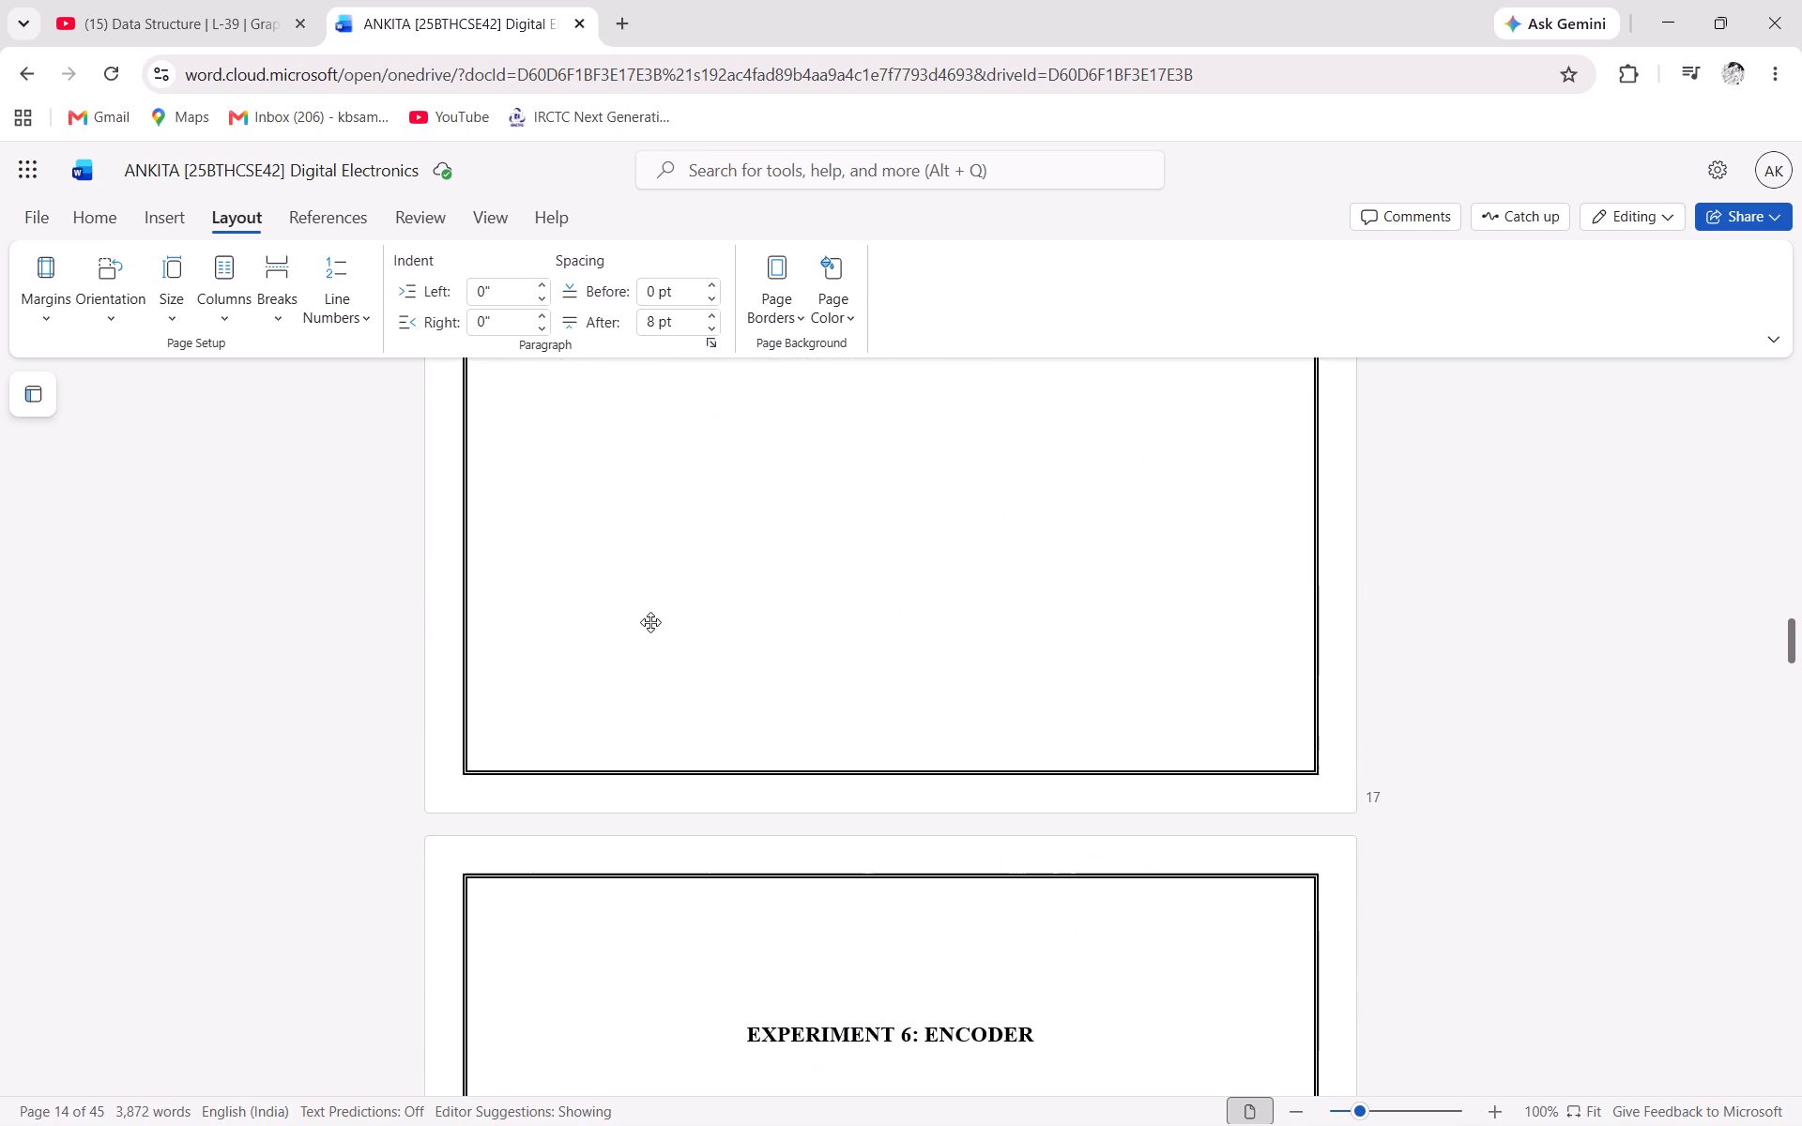
scroll(650, 622, "up", 4)
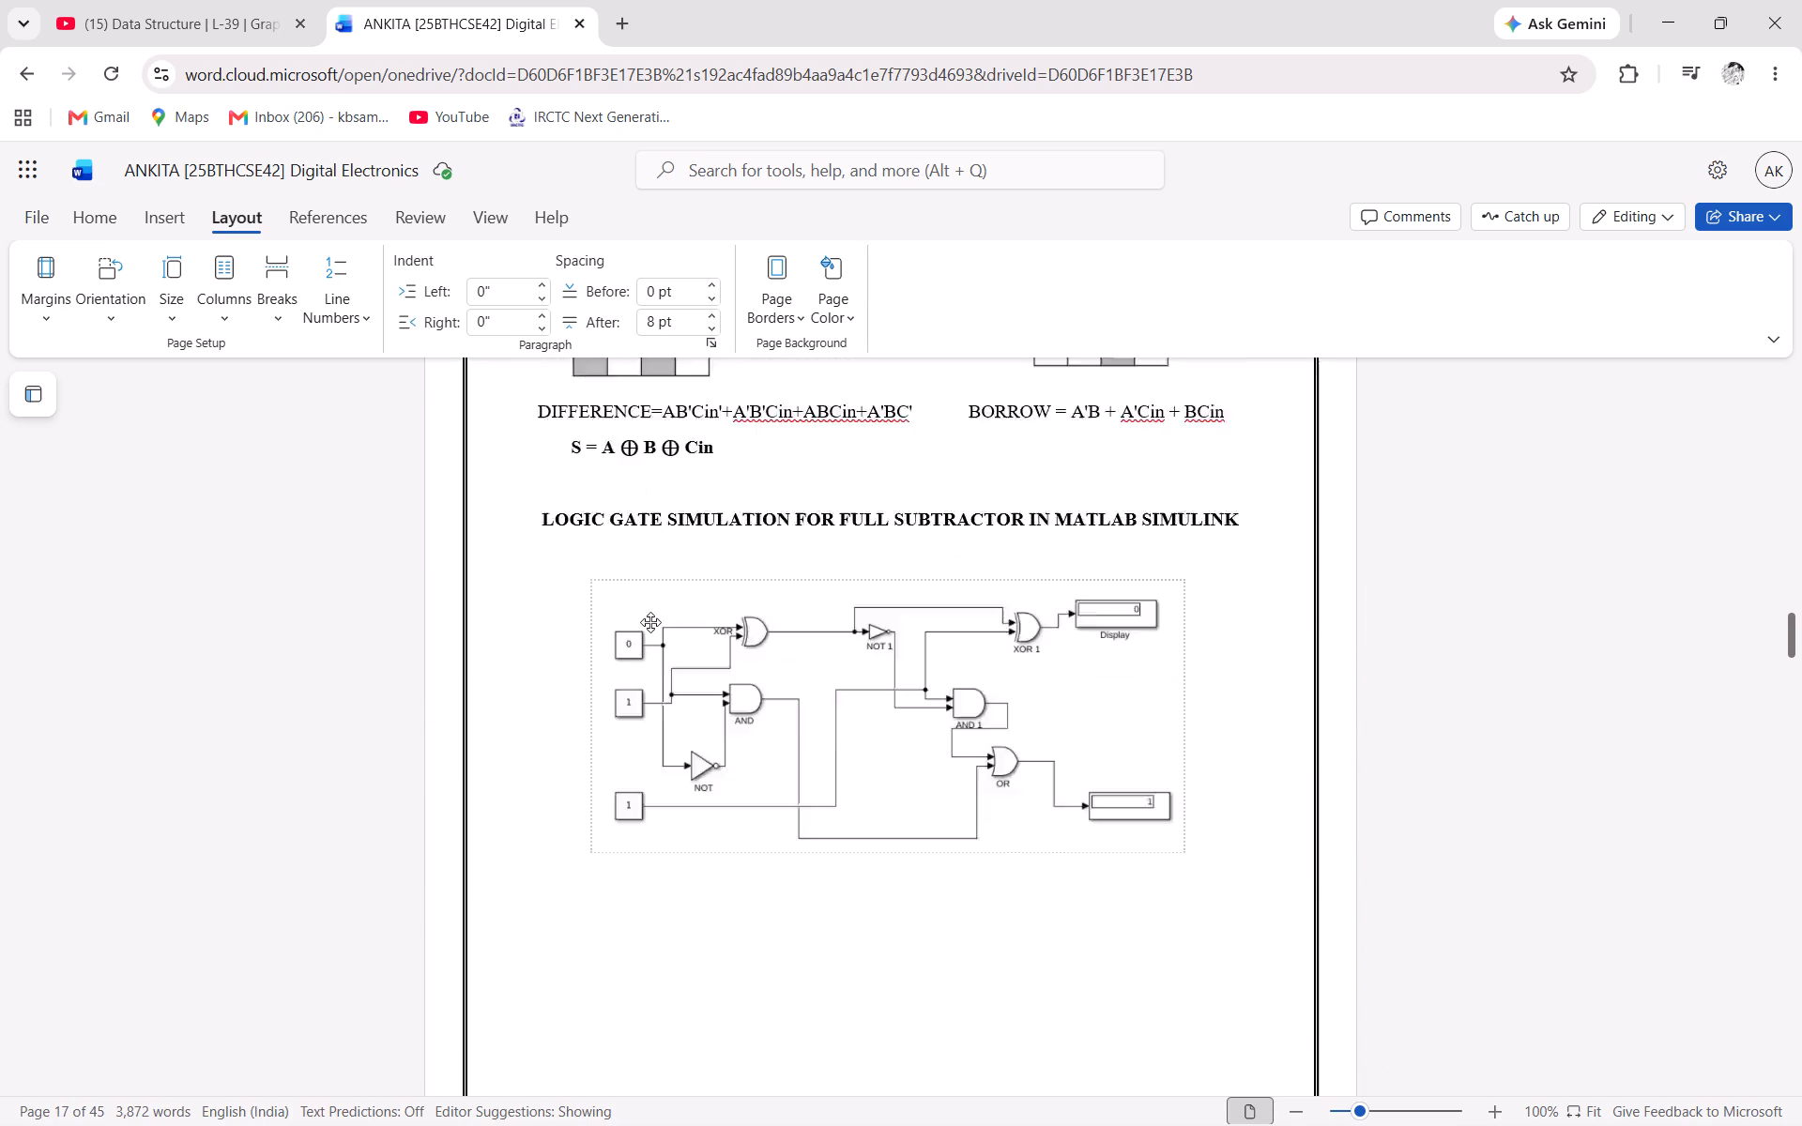
Examine the layout of the full subtractor and the 4:2 and 8:3 encoder pages.
scroll(650, 622, "up", 1)
scroll(650, 622, "down", 2)
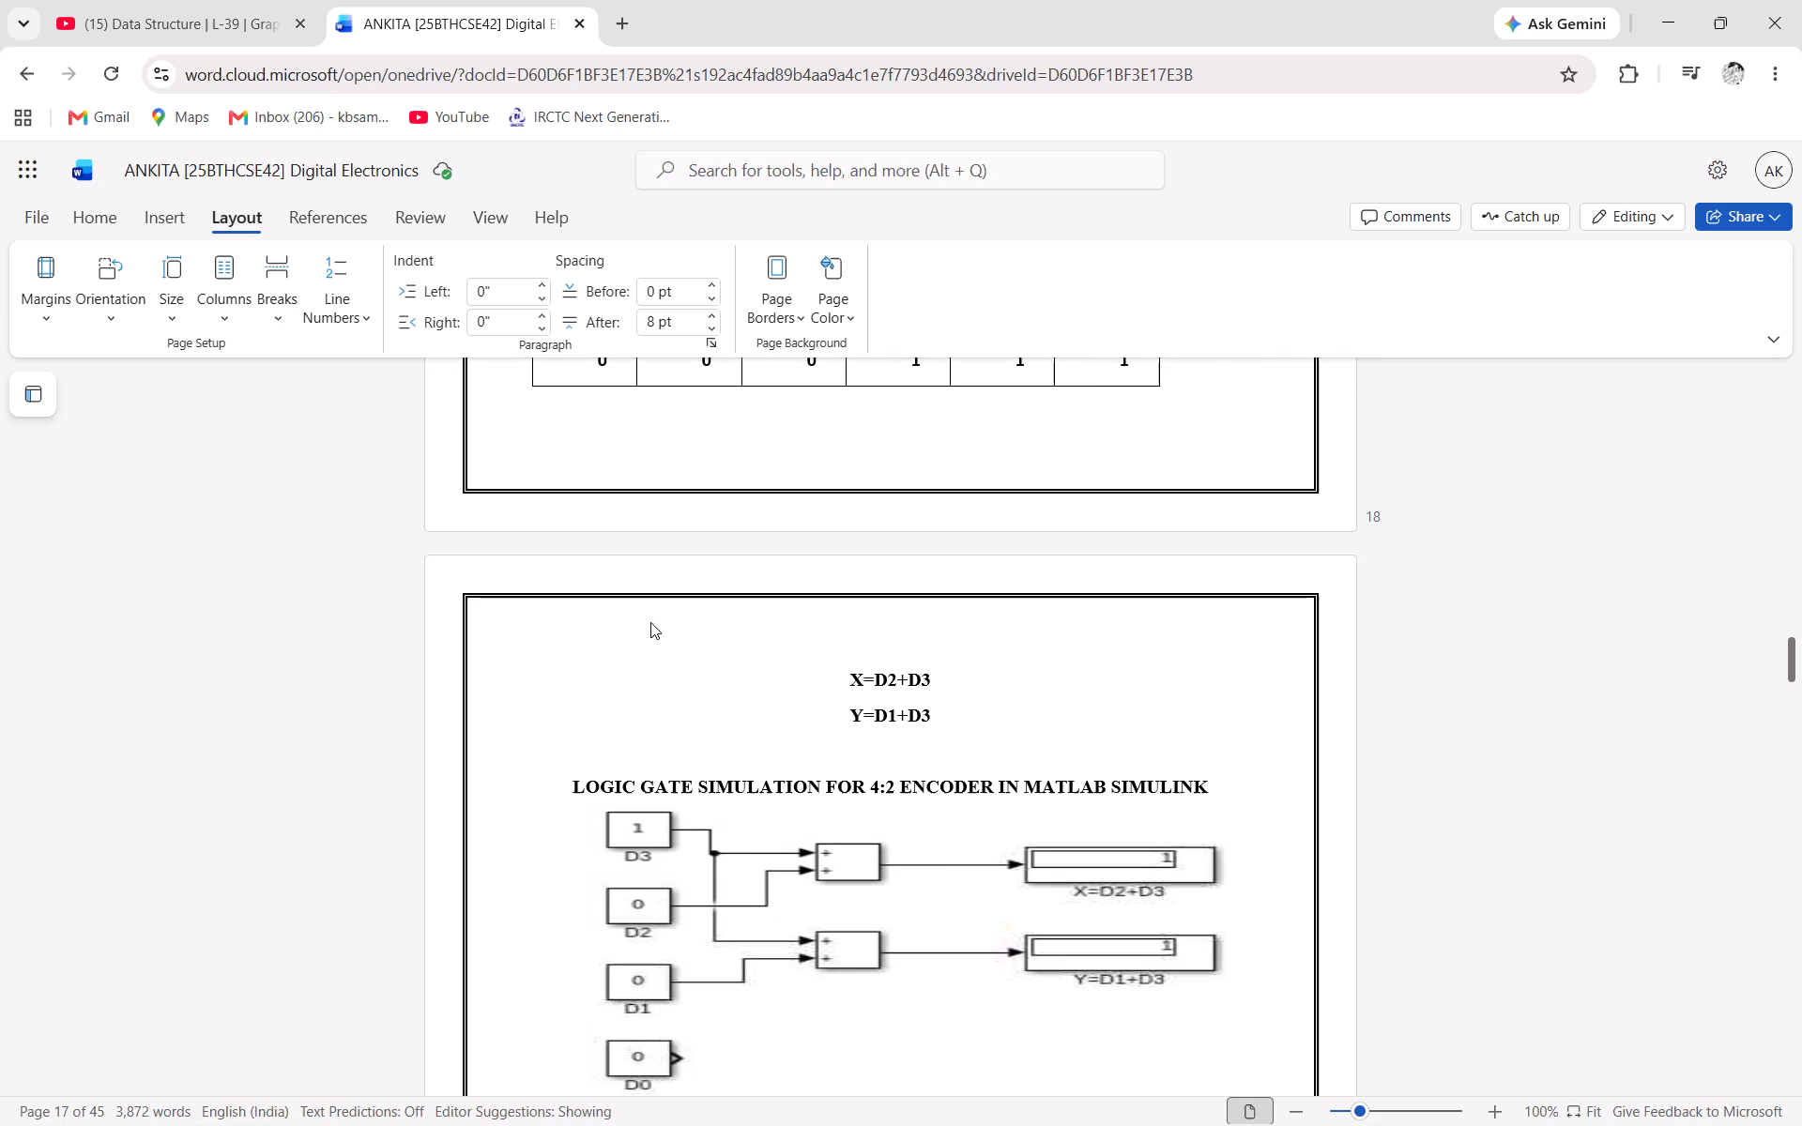
left_click(810, 886)
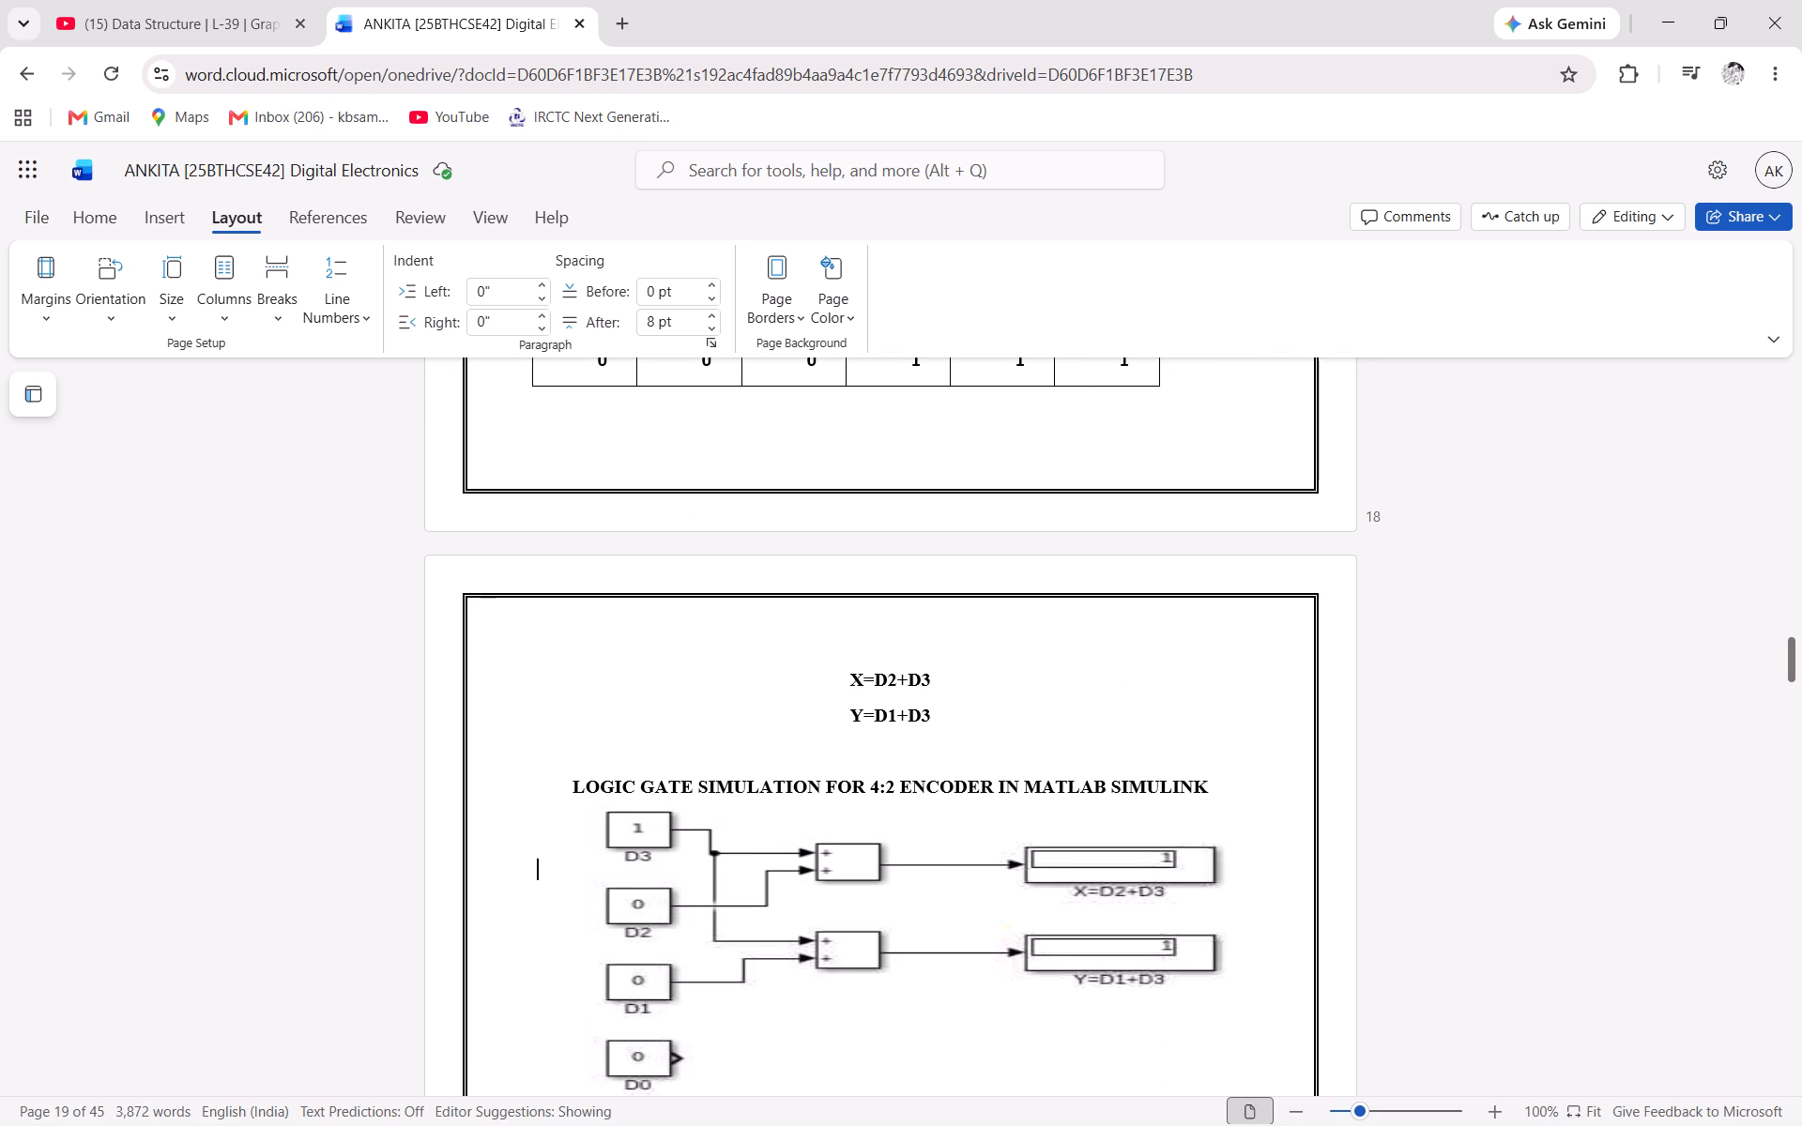
scroll(810, 886, "down", 2)
double_click(856, 795)
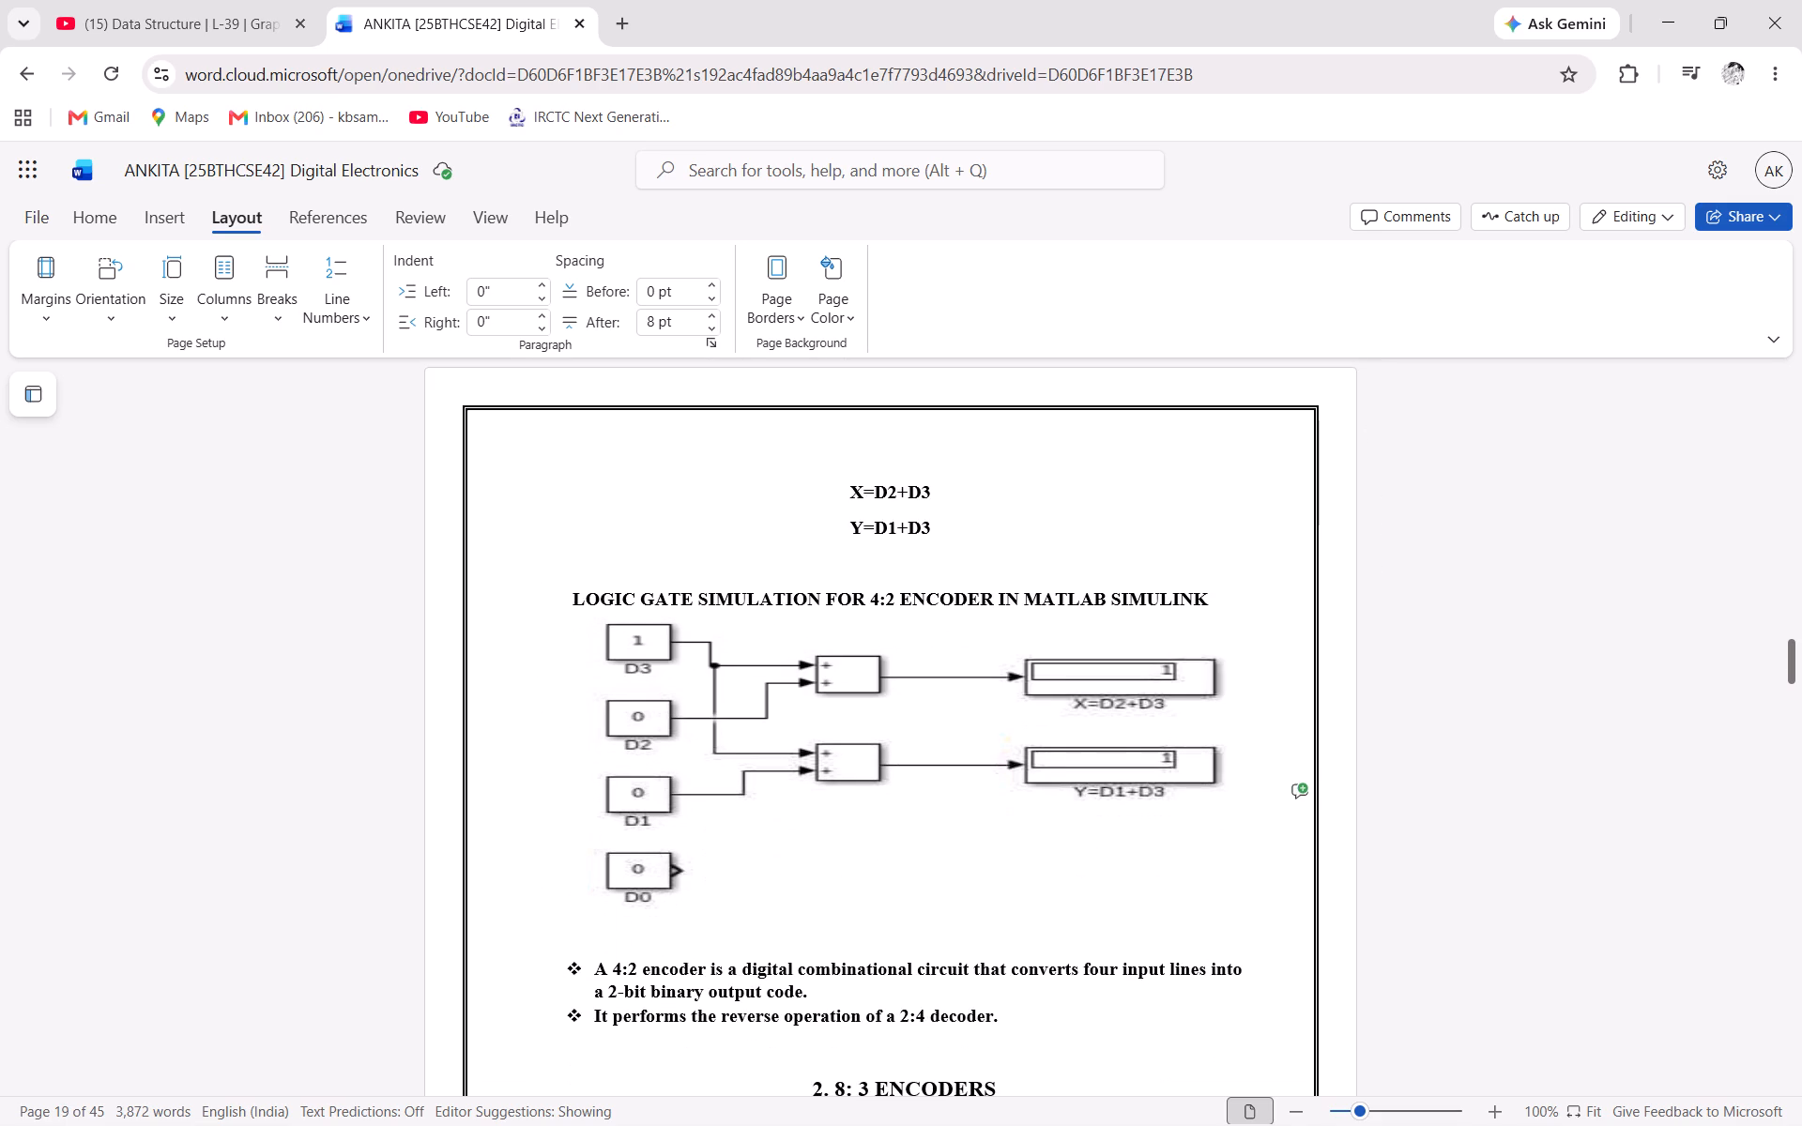
double_click(794, 741)
double_click(1132, 756)
scroll(1044, 907, "down", 1)
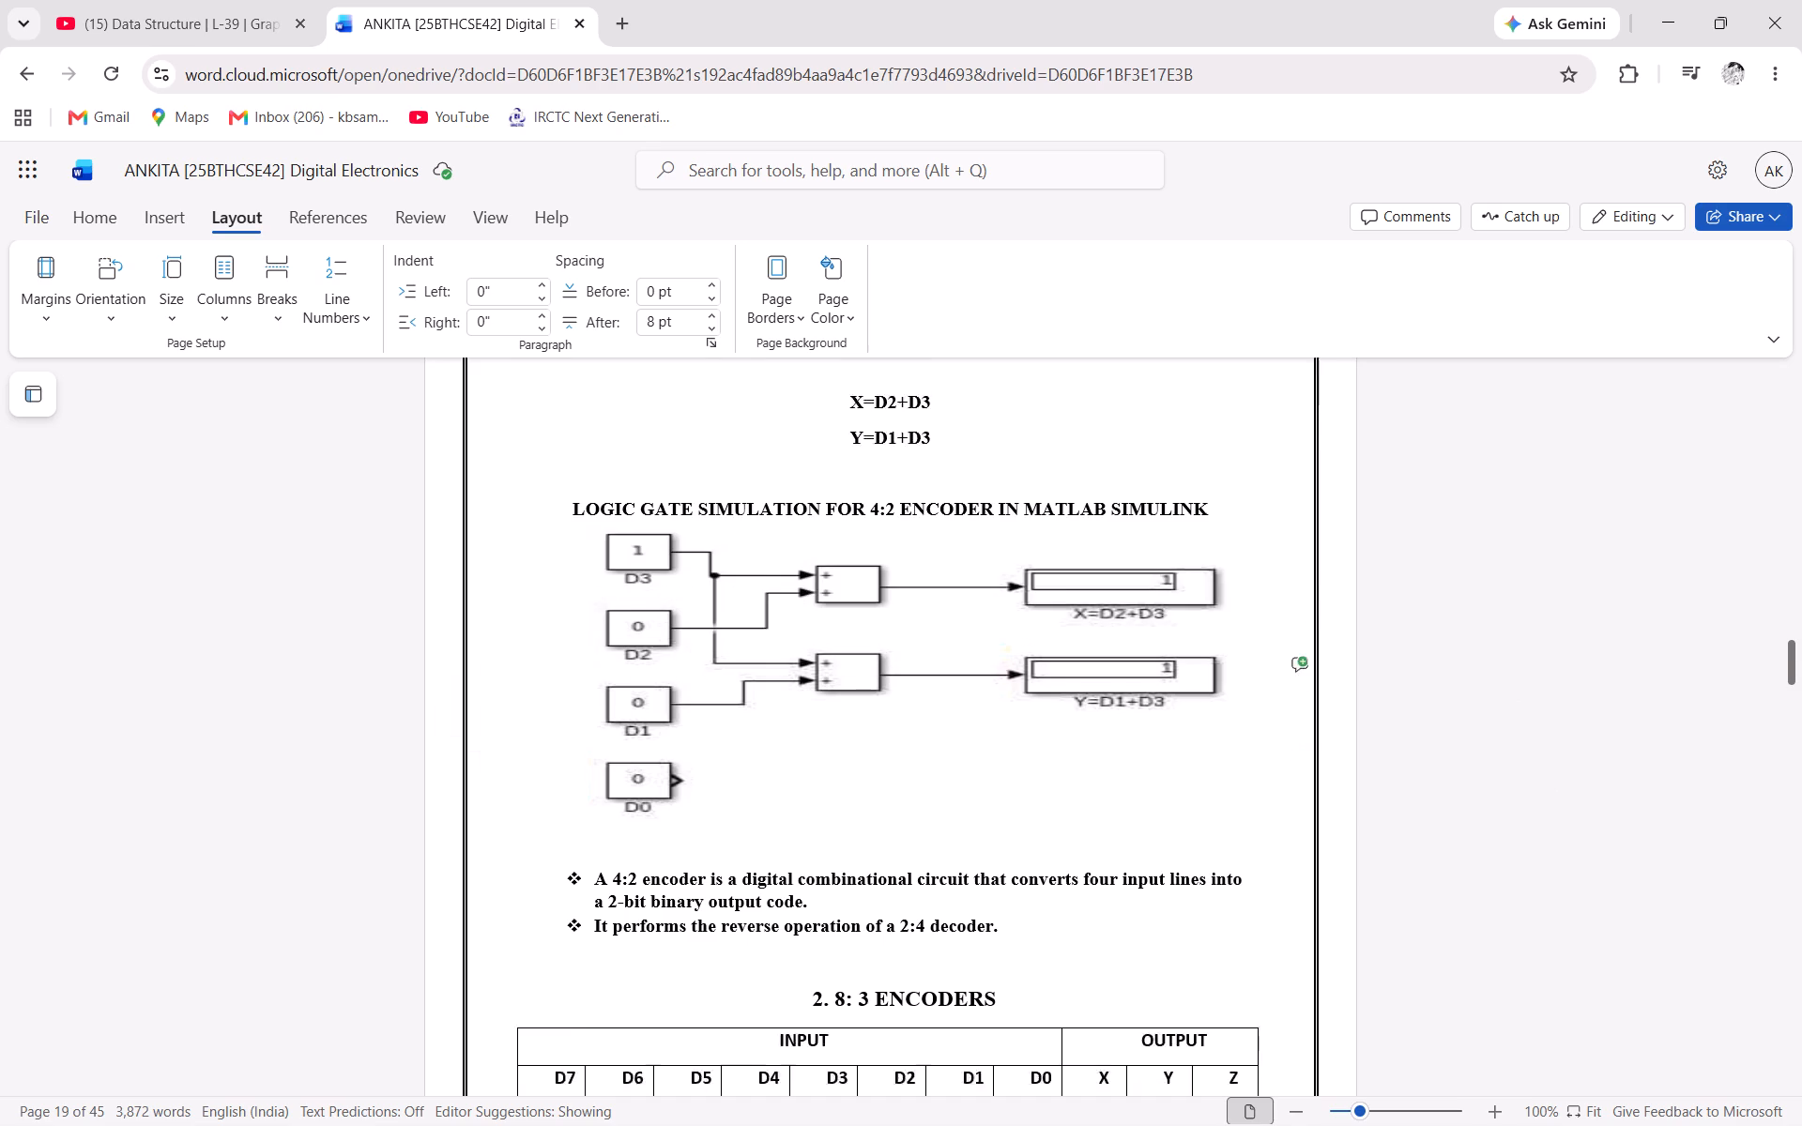
scroll(1044, 907, "down", 1)
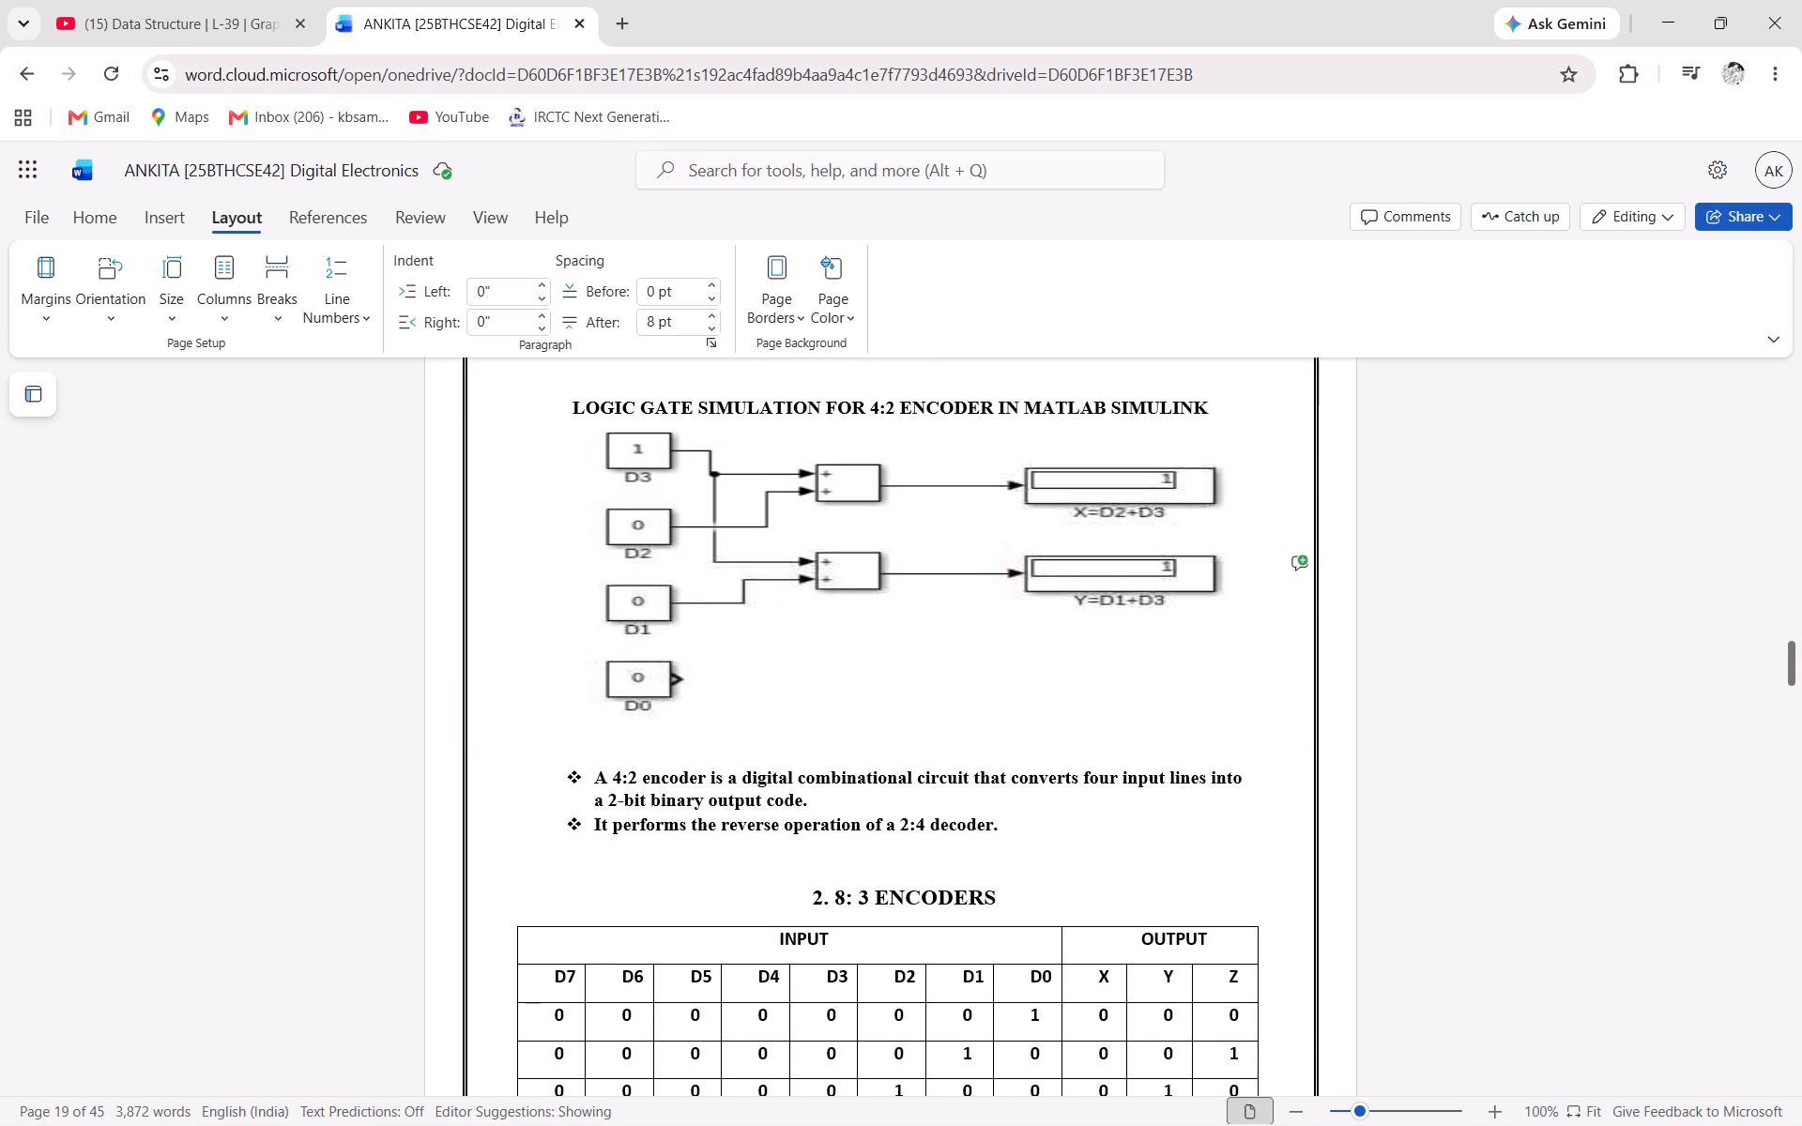
scroll(1001, 833, "down", 5)
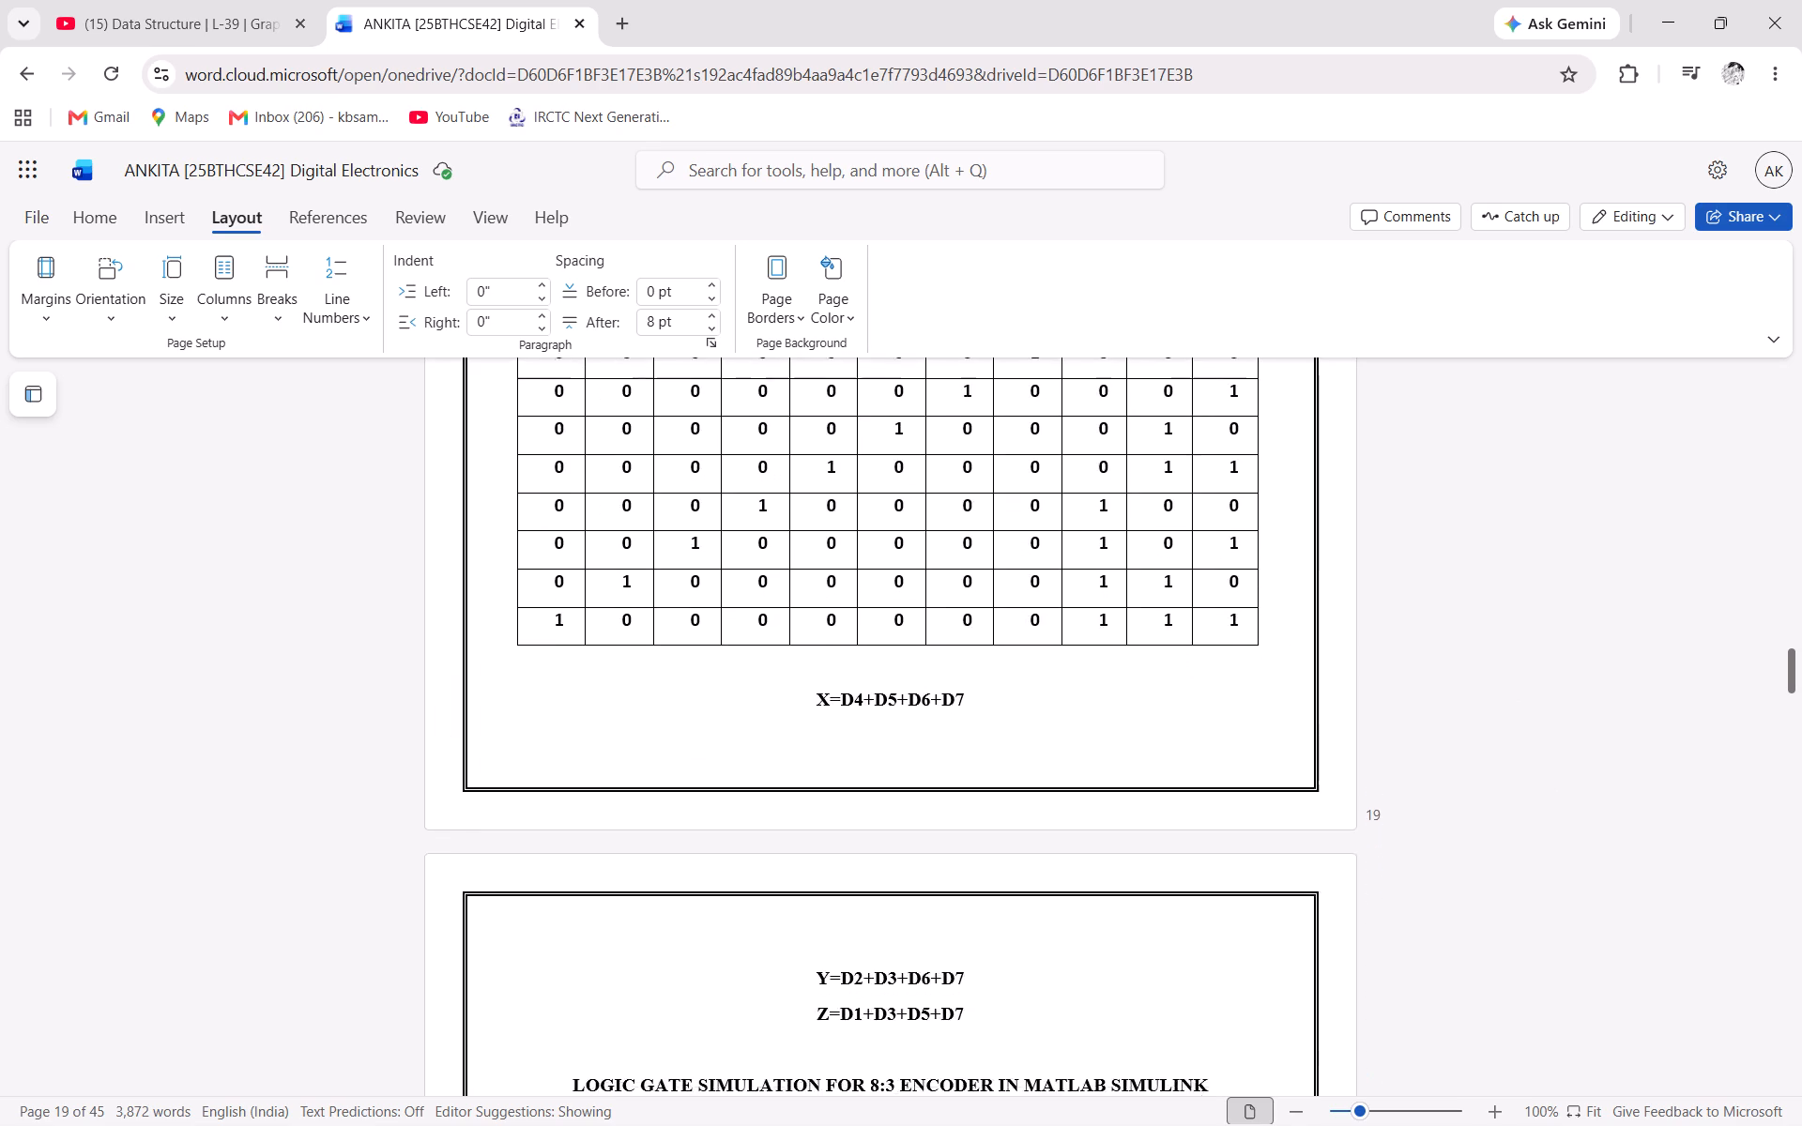
scroll(1001, 833, "down", 2)
scroll(881, 831, "down", 2)
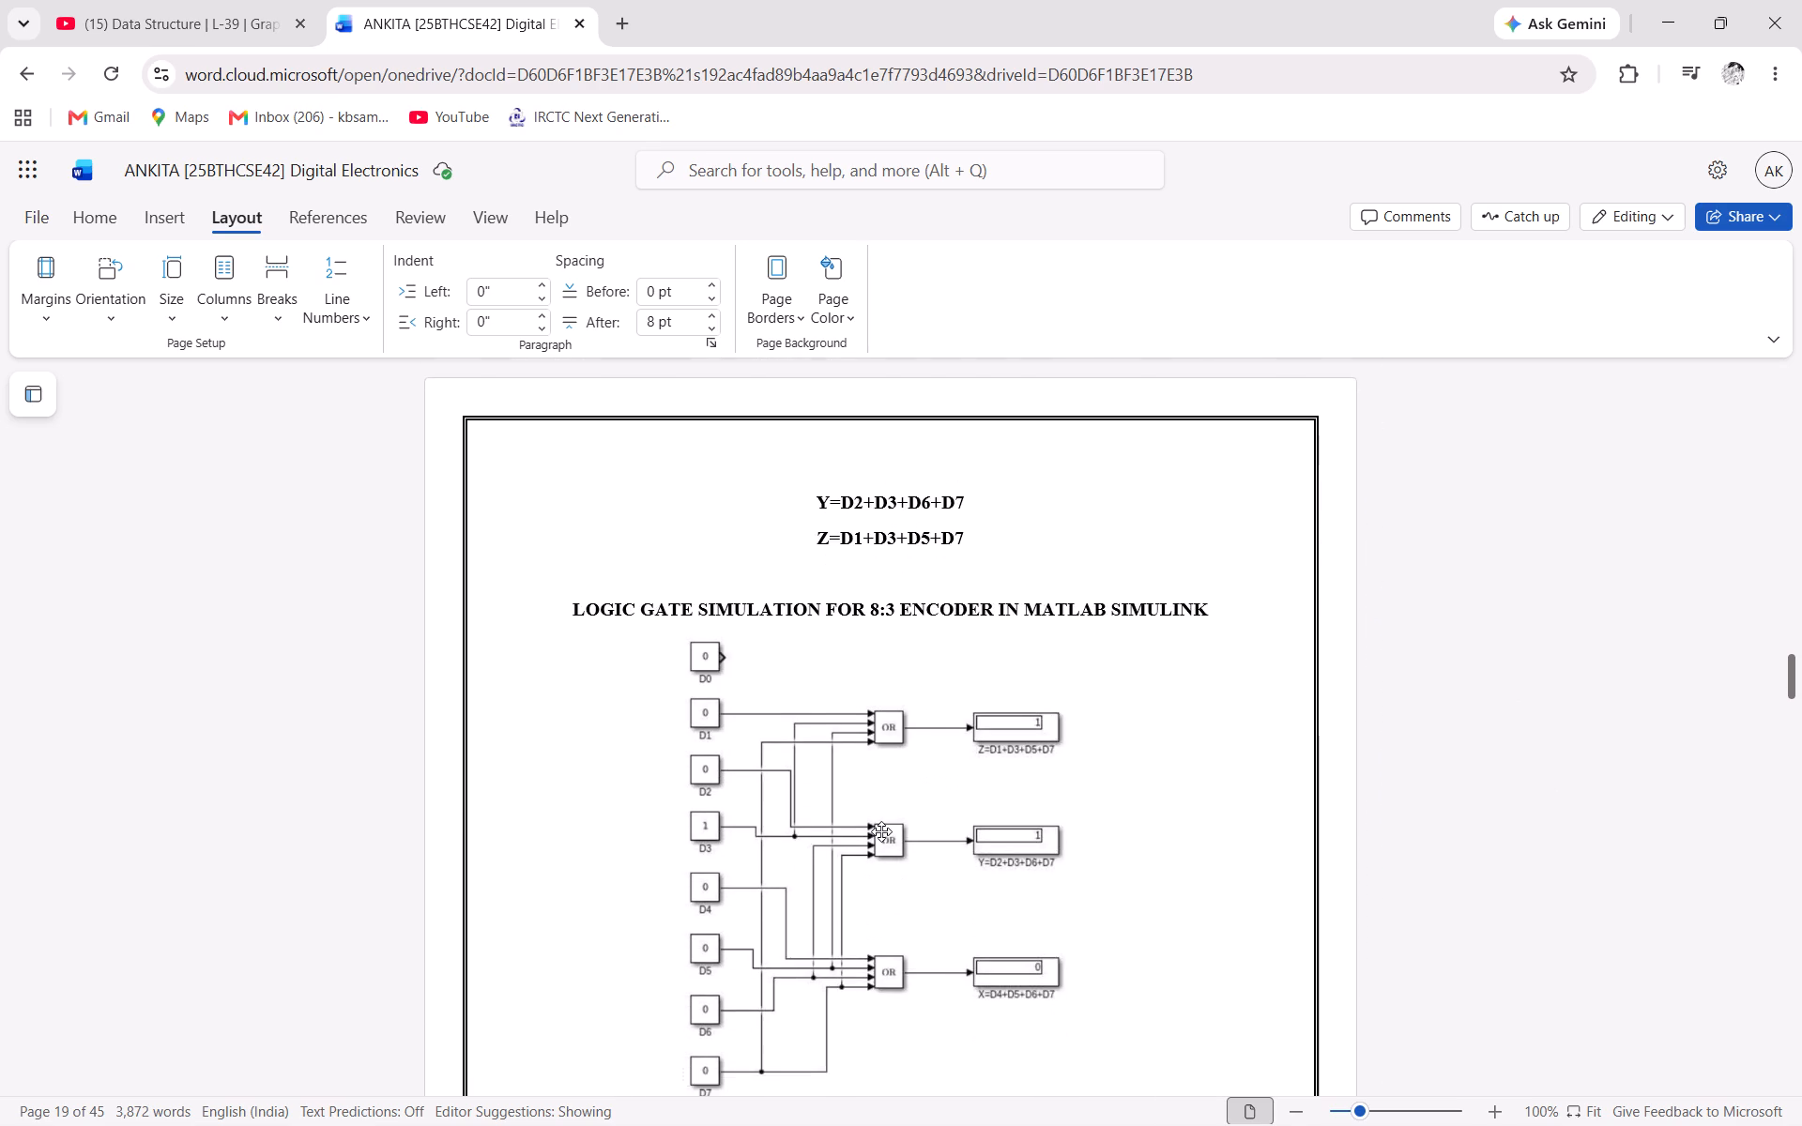
scroll(881, 831, "down", 1)
Push the equation X=D4+D5+D6+D7 below the 8:3 encoder truth table onto the next page with a line break before it.
scroll(881, 831, "up", 2)
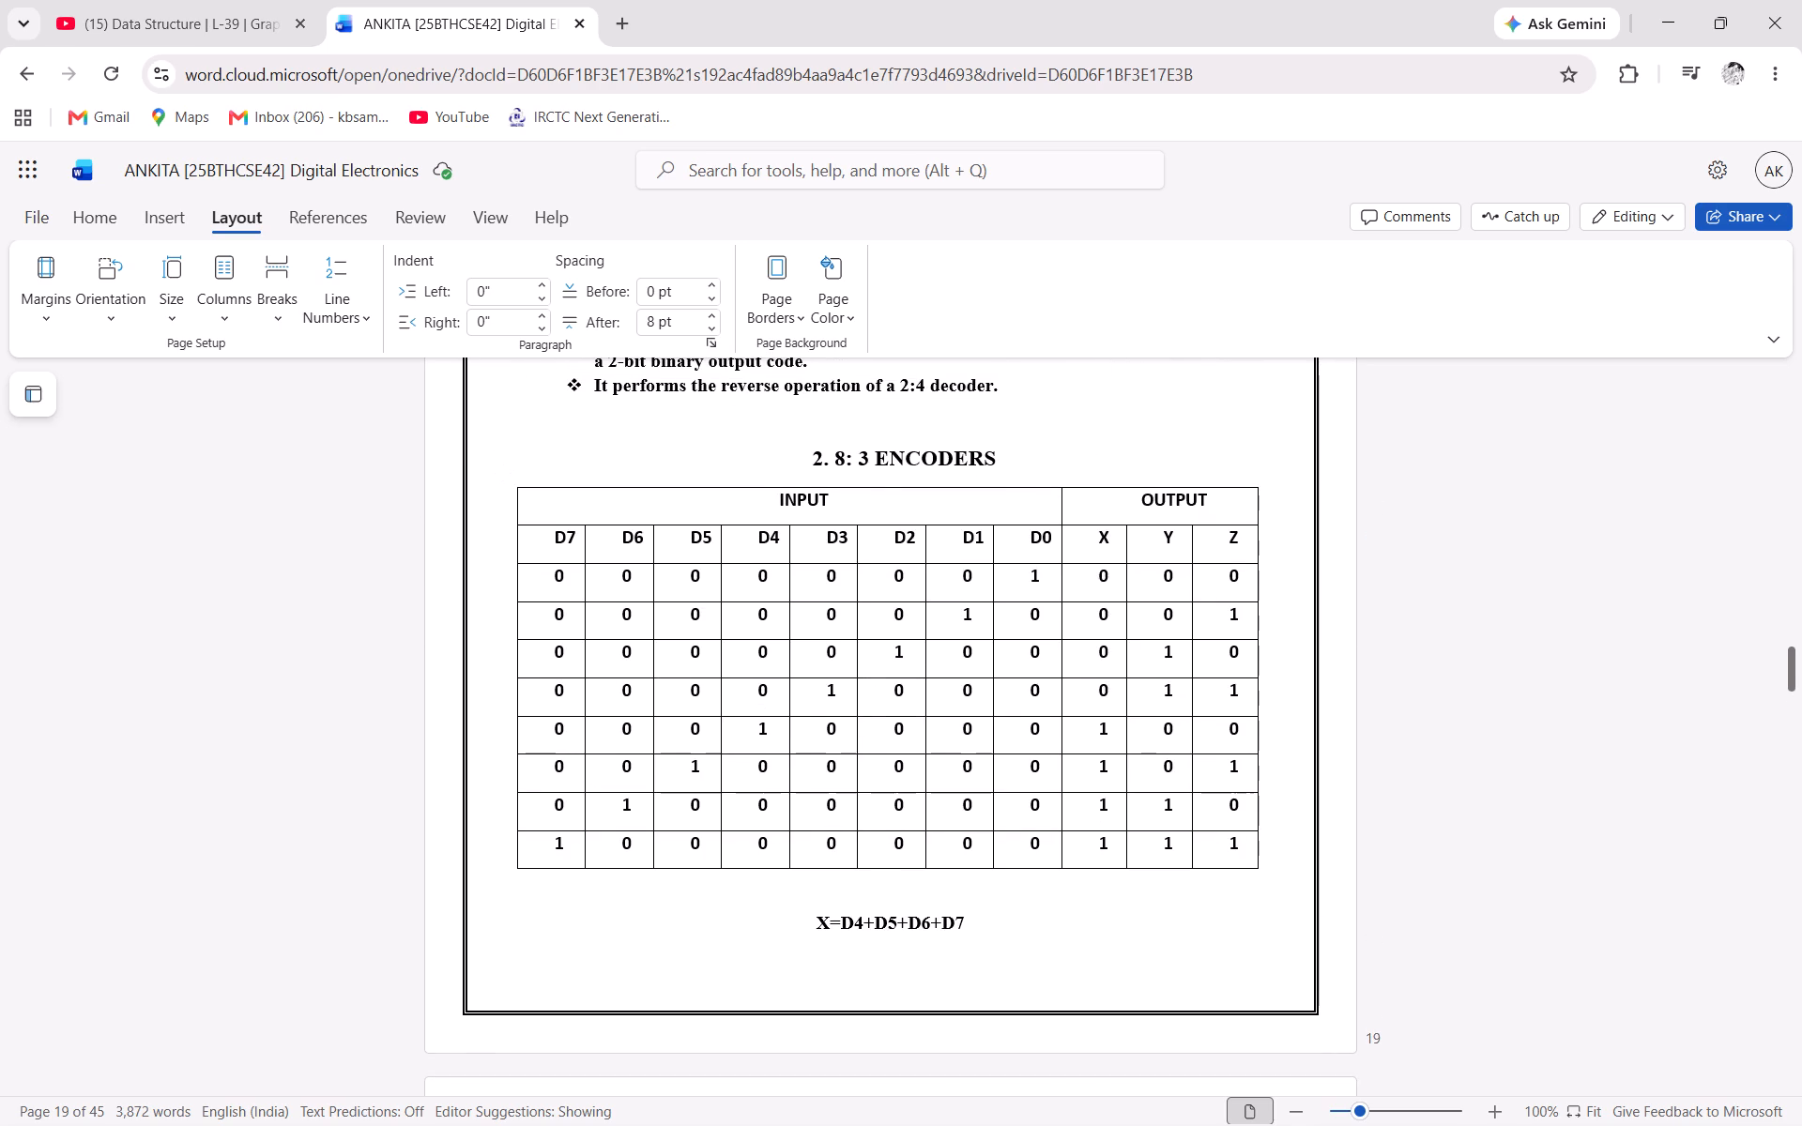
left_click(809, 933)
key("Return")
Delete the extra blank lines above the EXPERIMENT 7: DECODER heading.
scroll(809, 933, "down", 2)
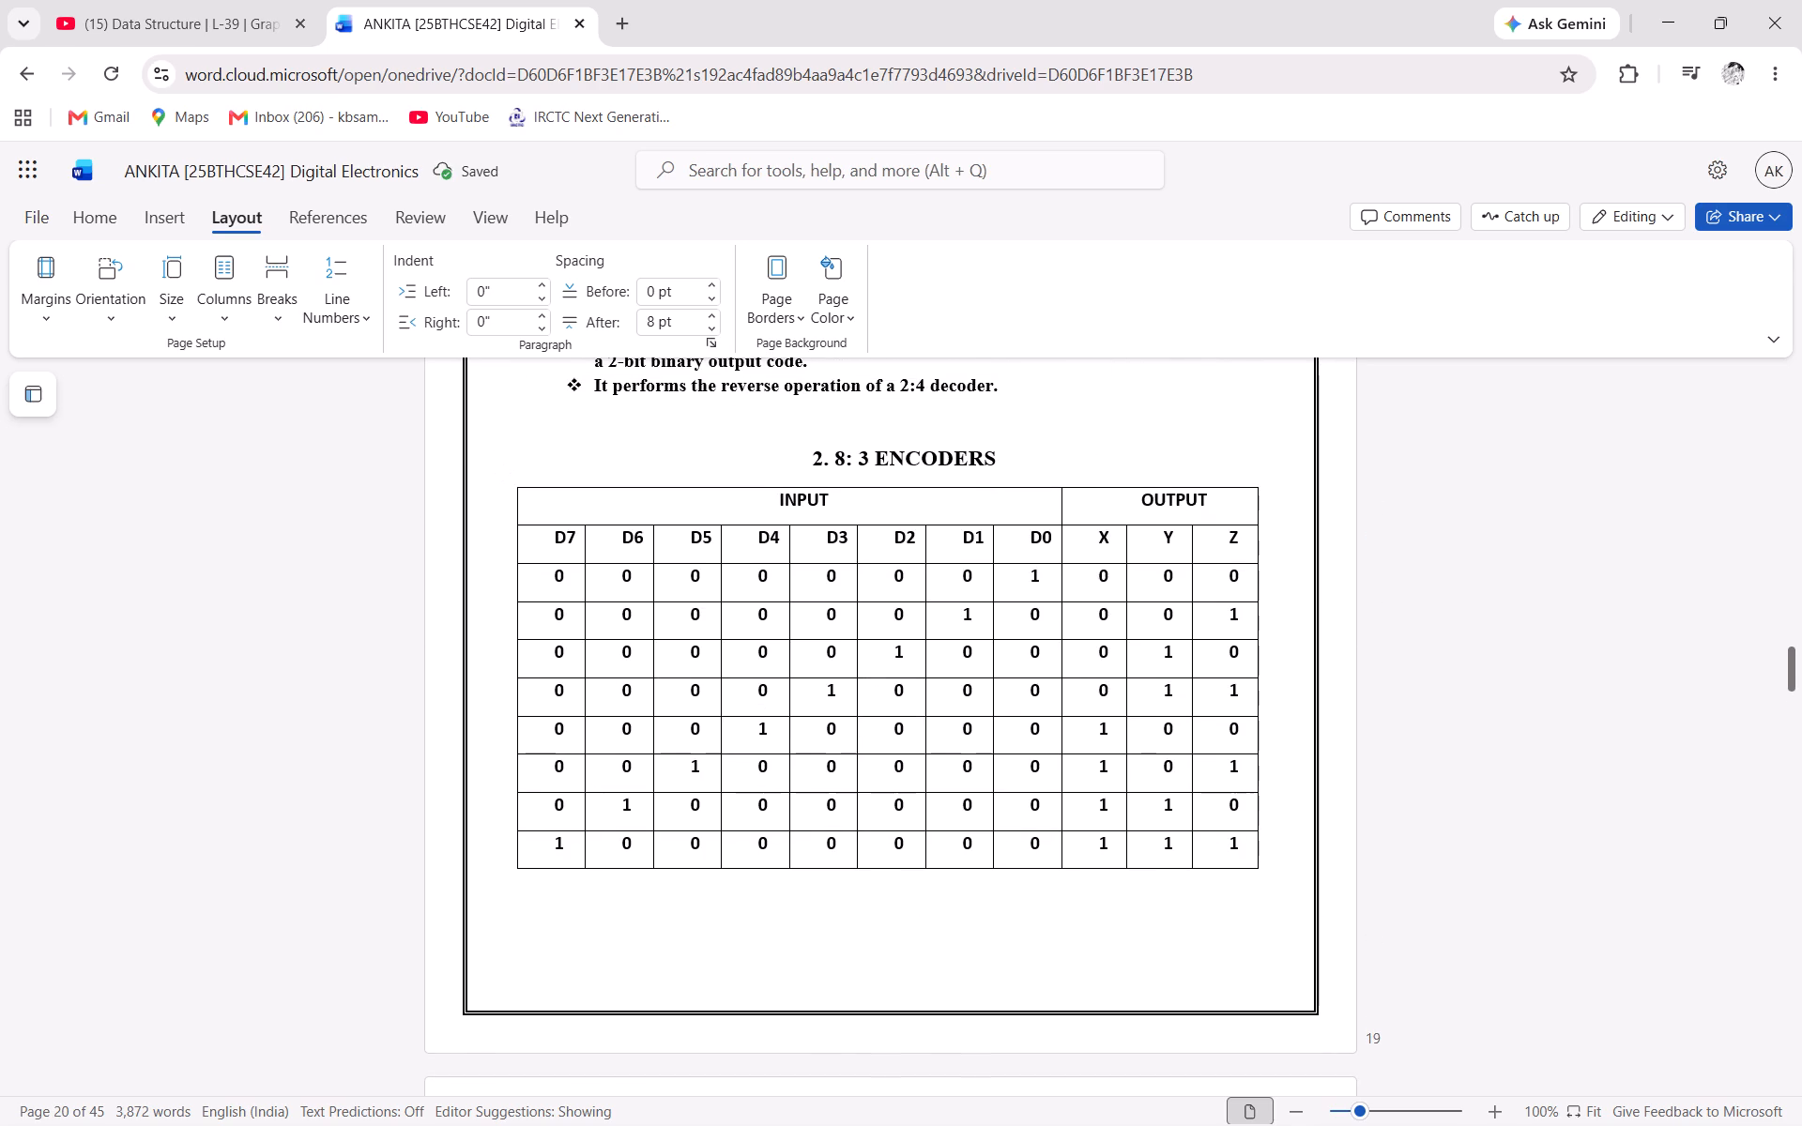
scroll(809, 933, "down", 10)
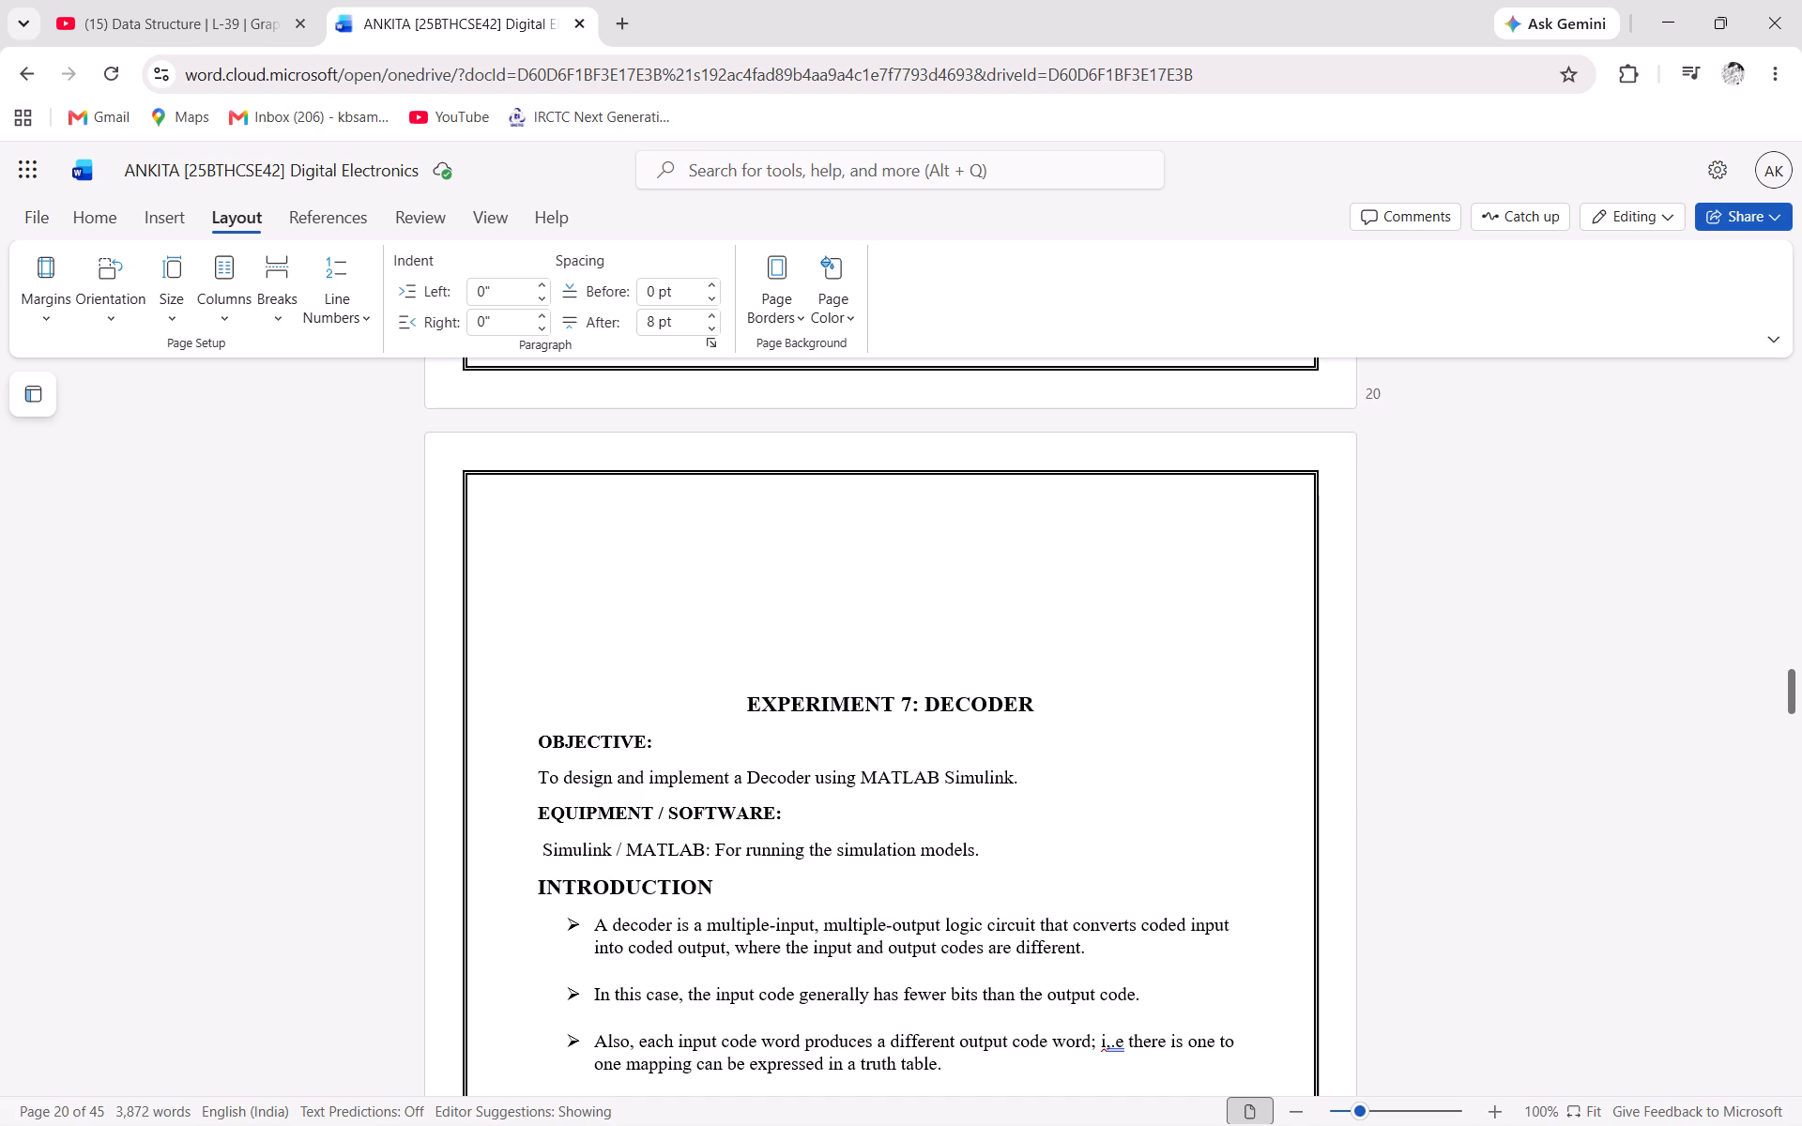
left_click(636, 663)
key("BackSpace")
key("BackSpace")
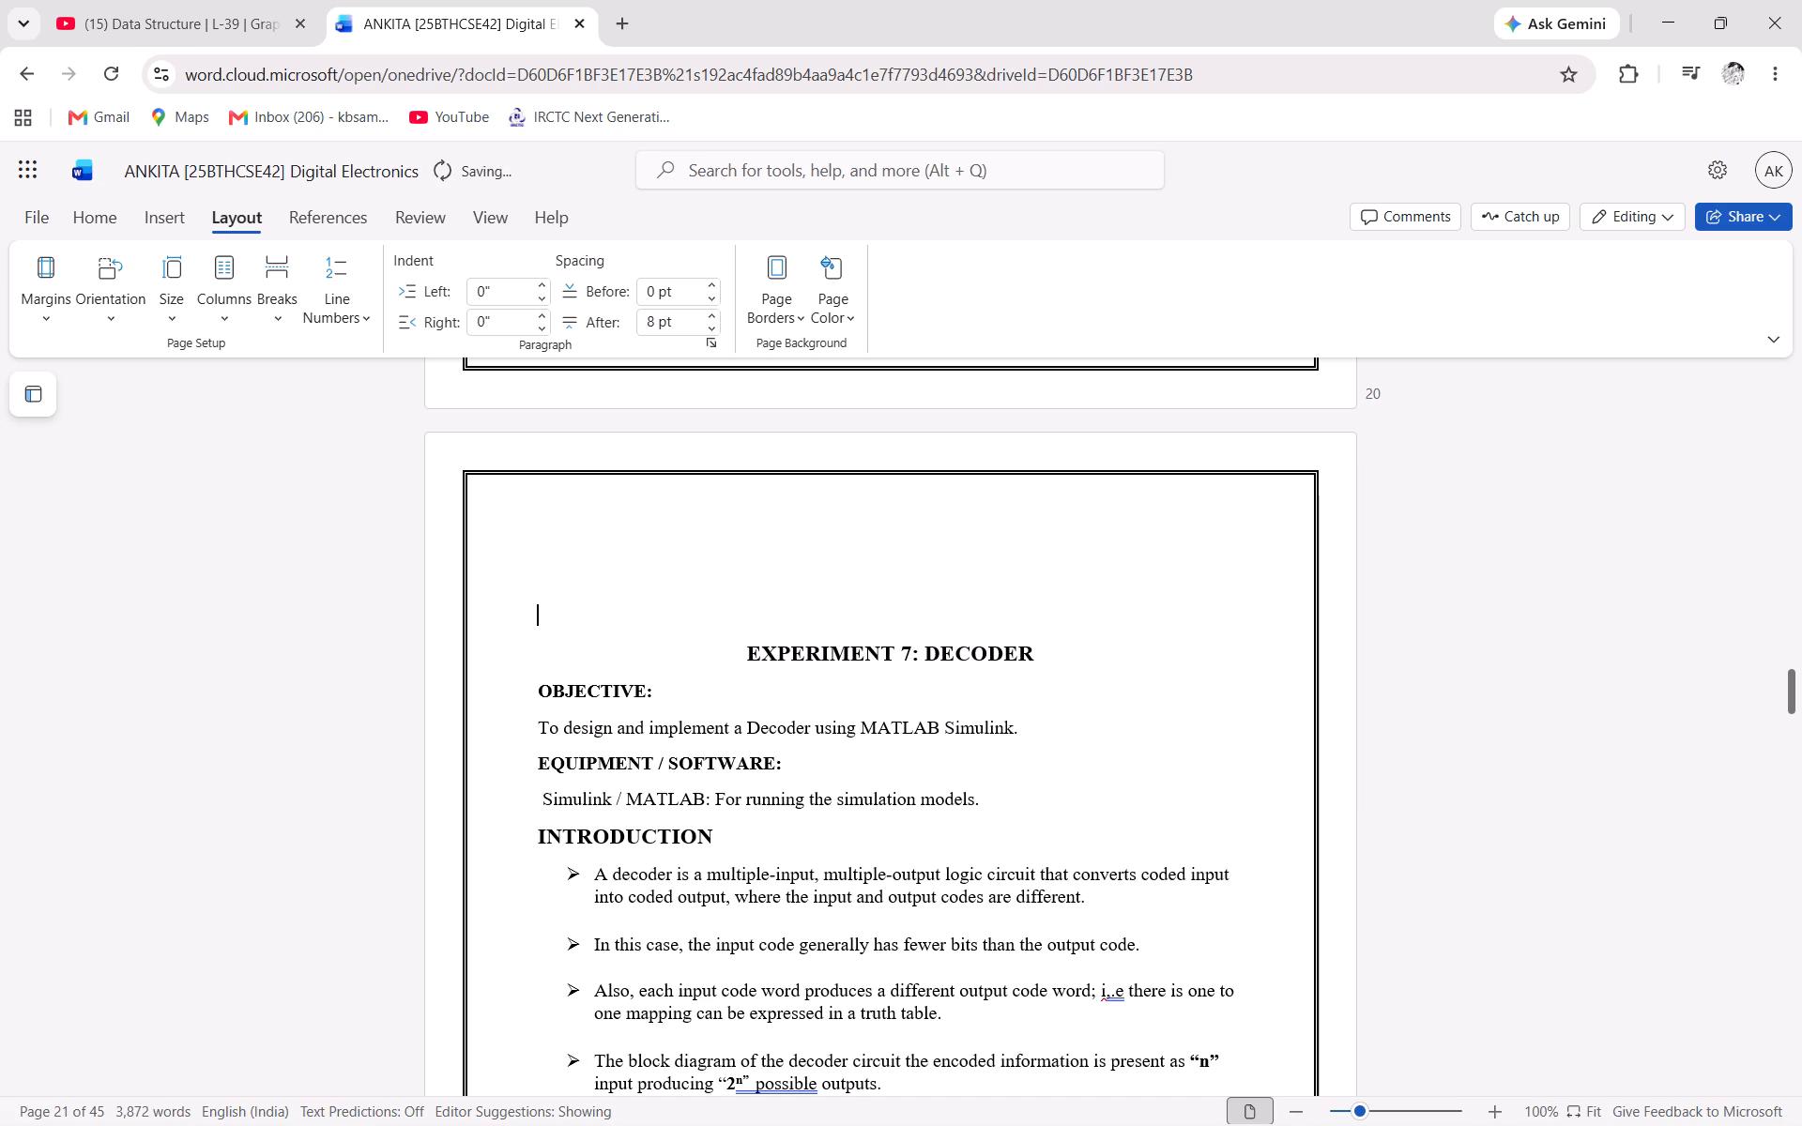
key("BackSpace")
key("BackSpace")
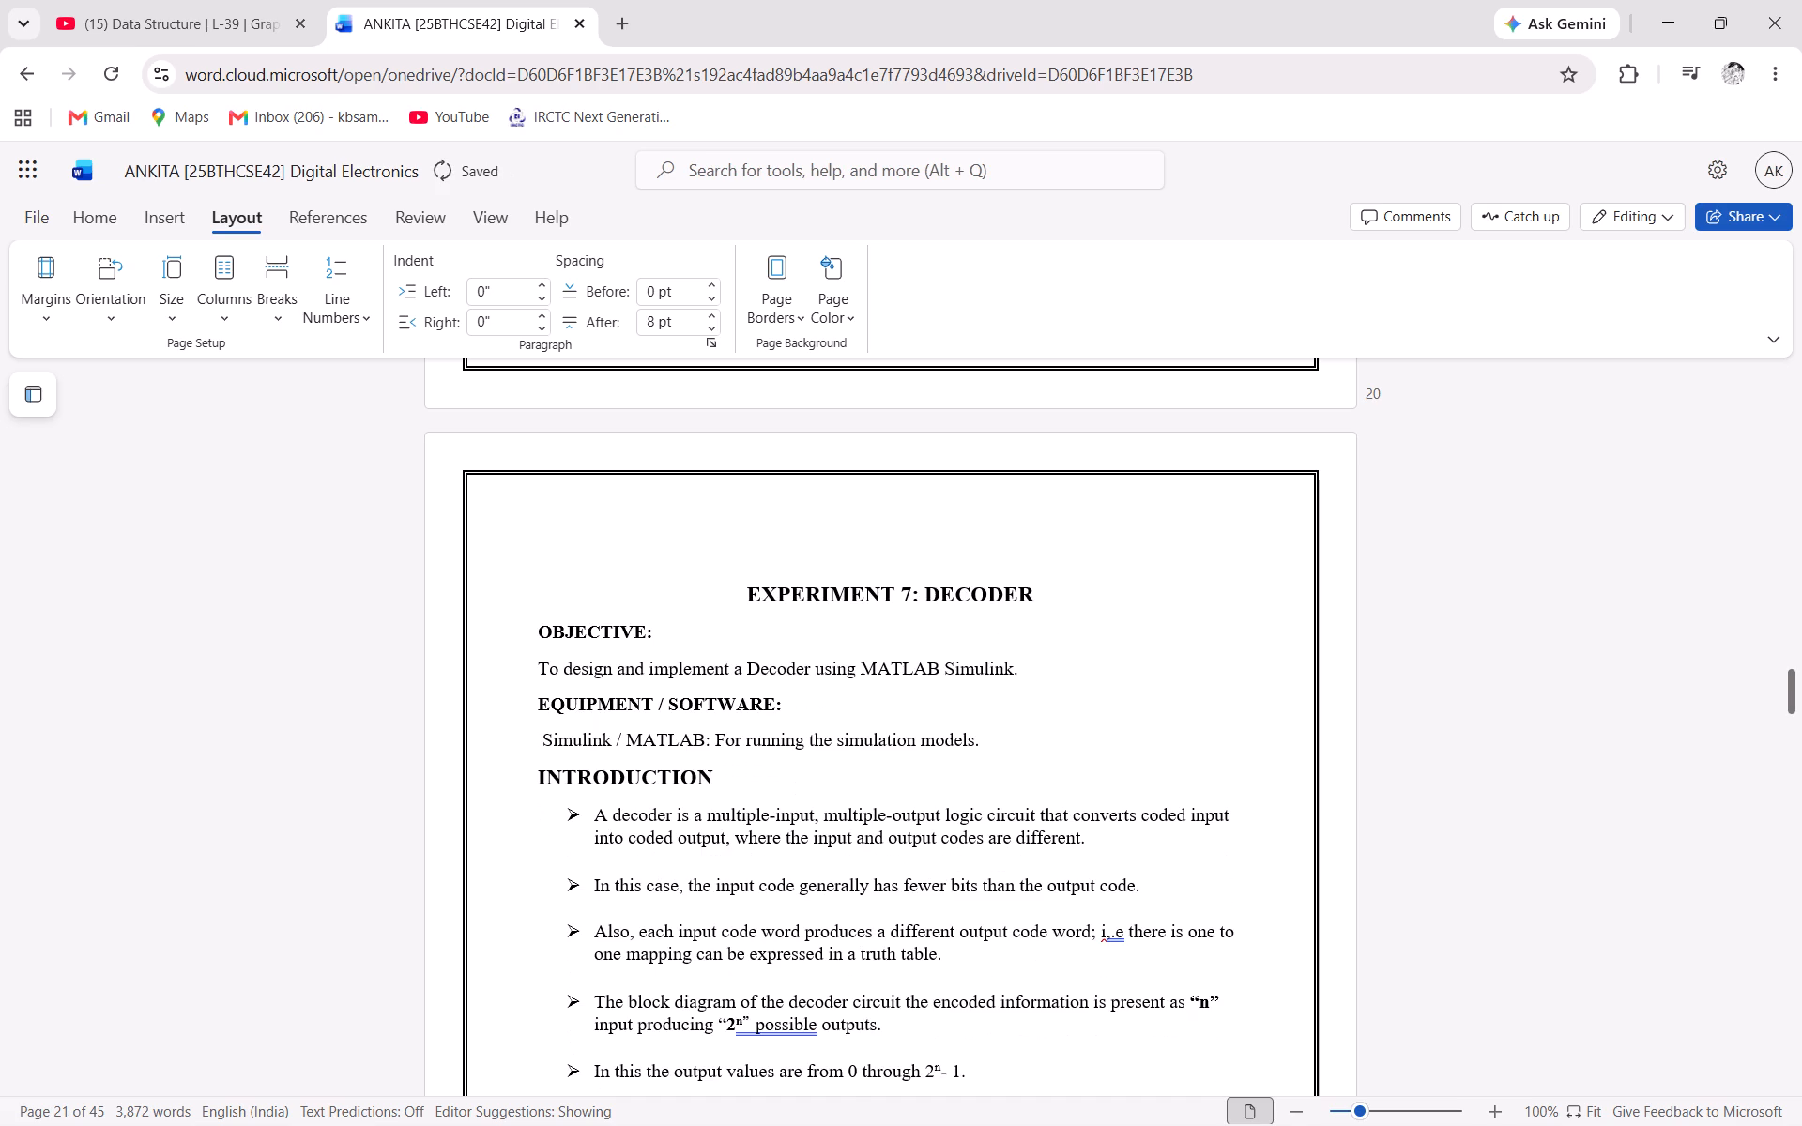
Examine the layout of the Experiment 7 decoder pages and the Experiment 8 4:2 priority encoder pages.
scroll(880, 902, "down", 7)
scroll(880, 902, "up", 1)
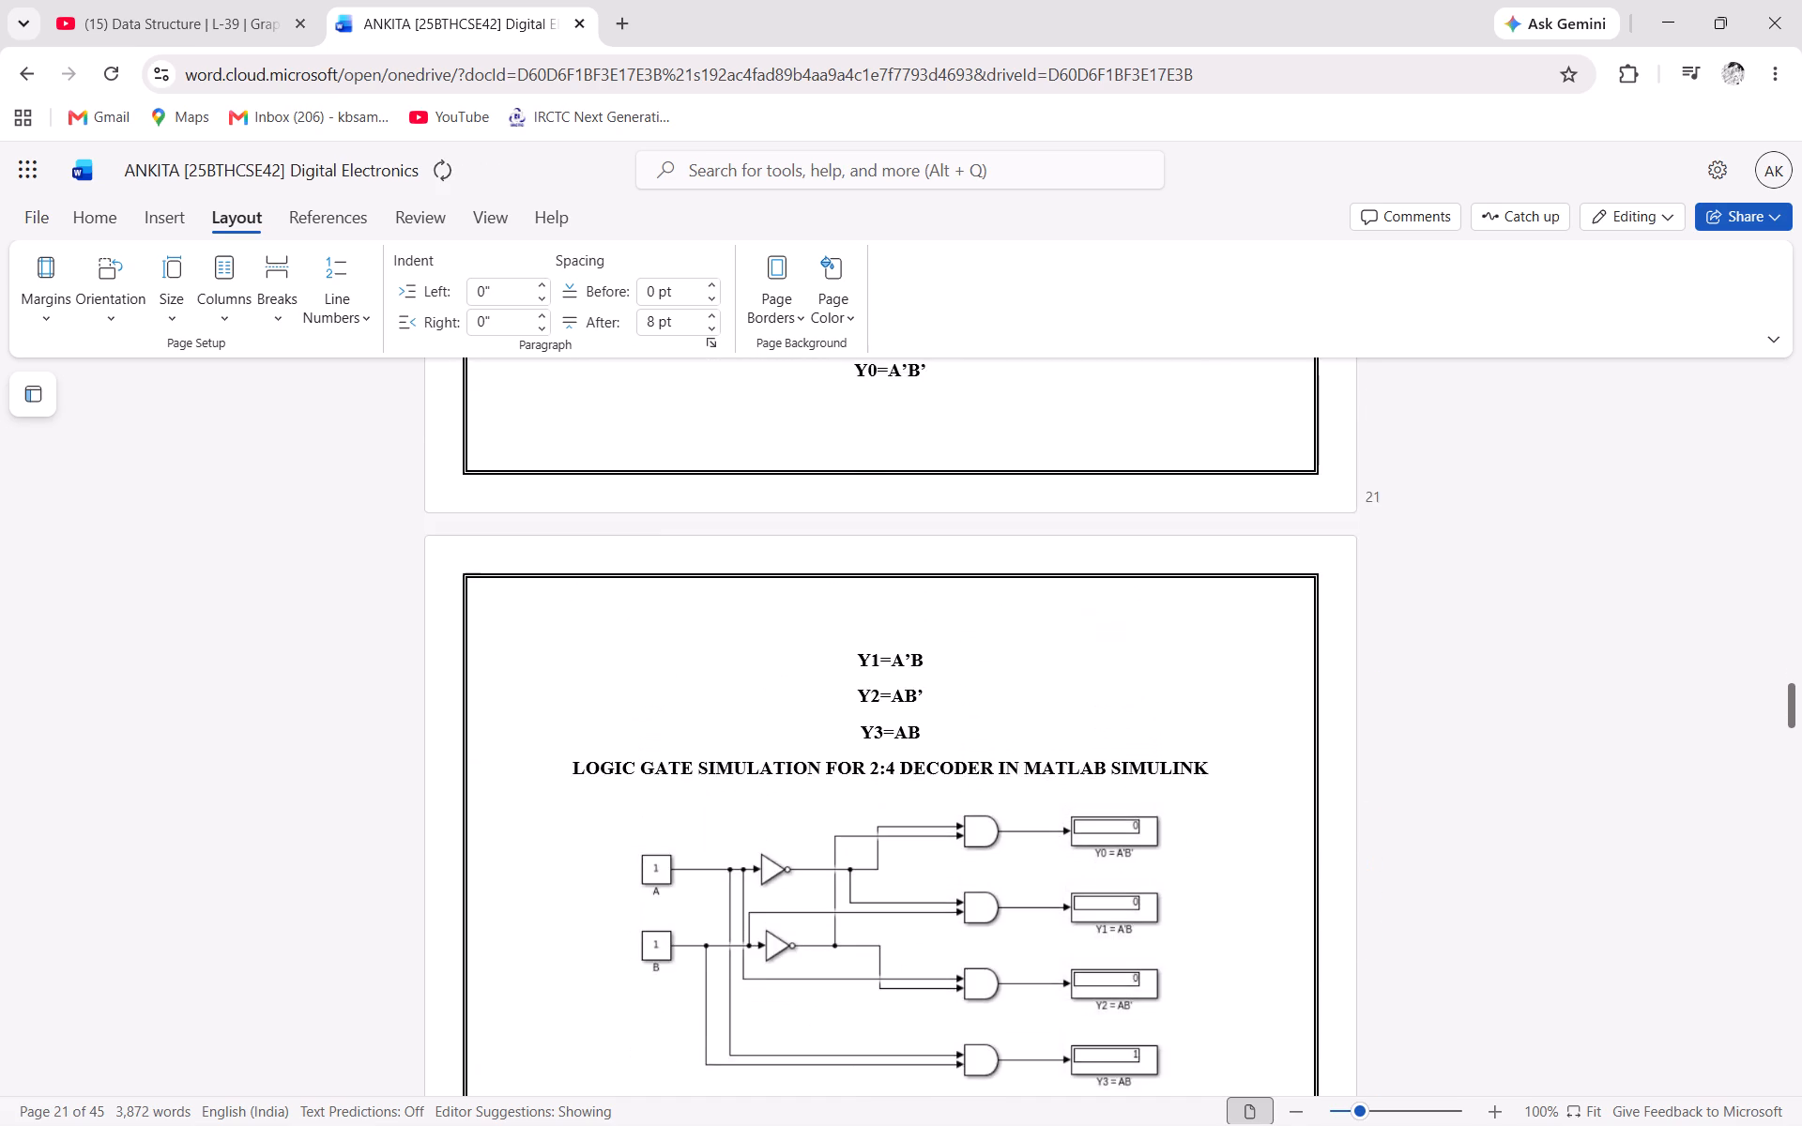
scroll(880, 902, "up", 2)
scroll(880, 902, "down", 4)
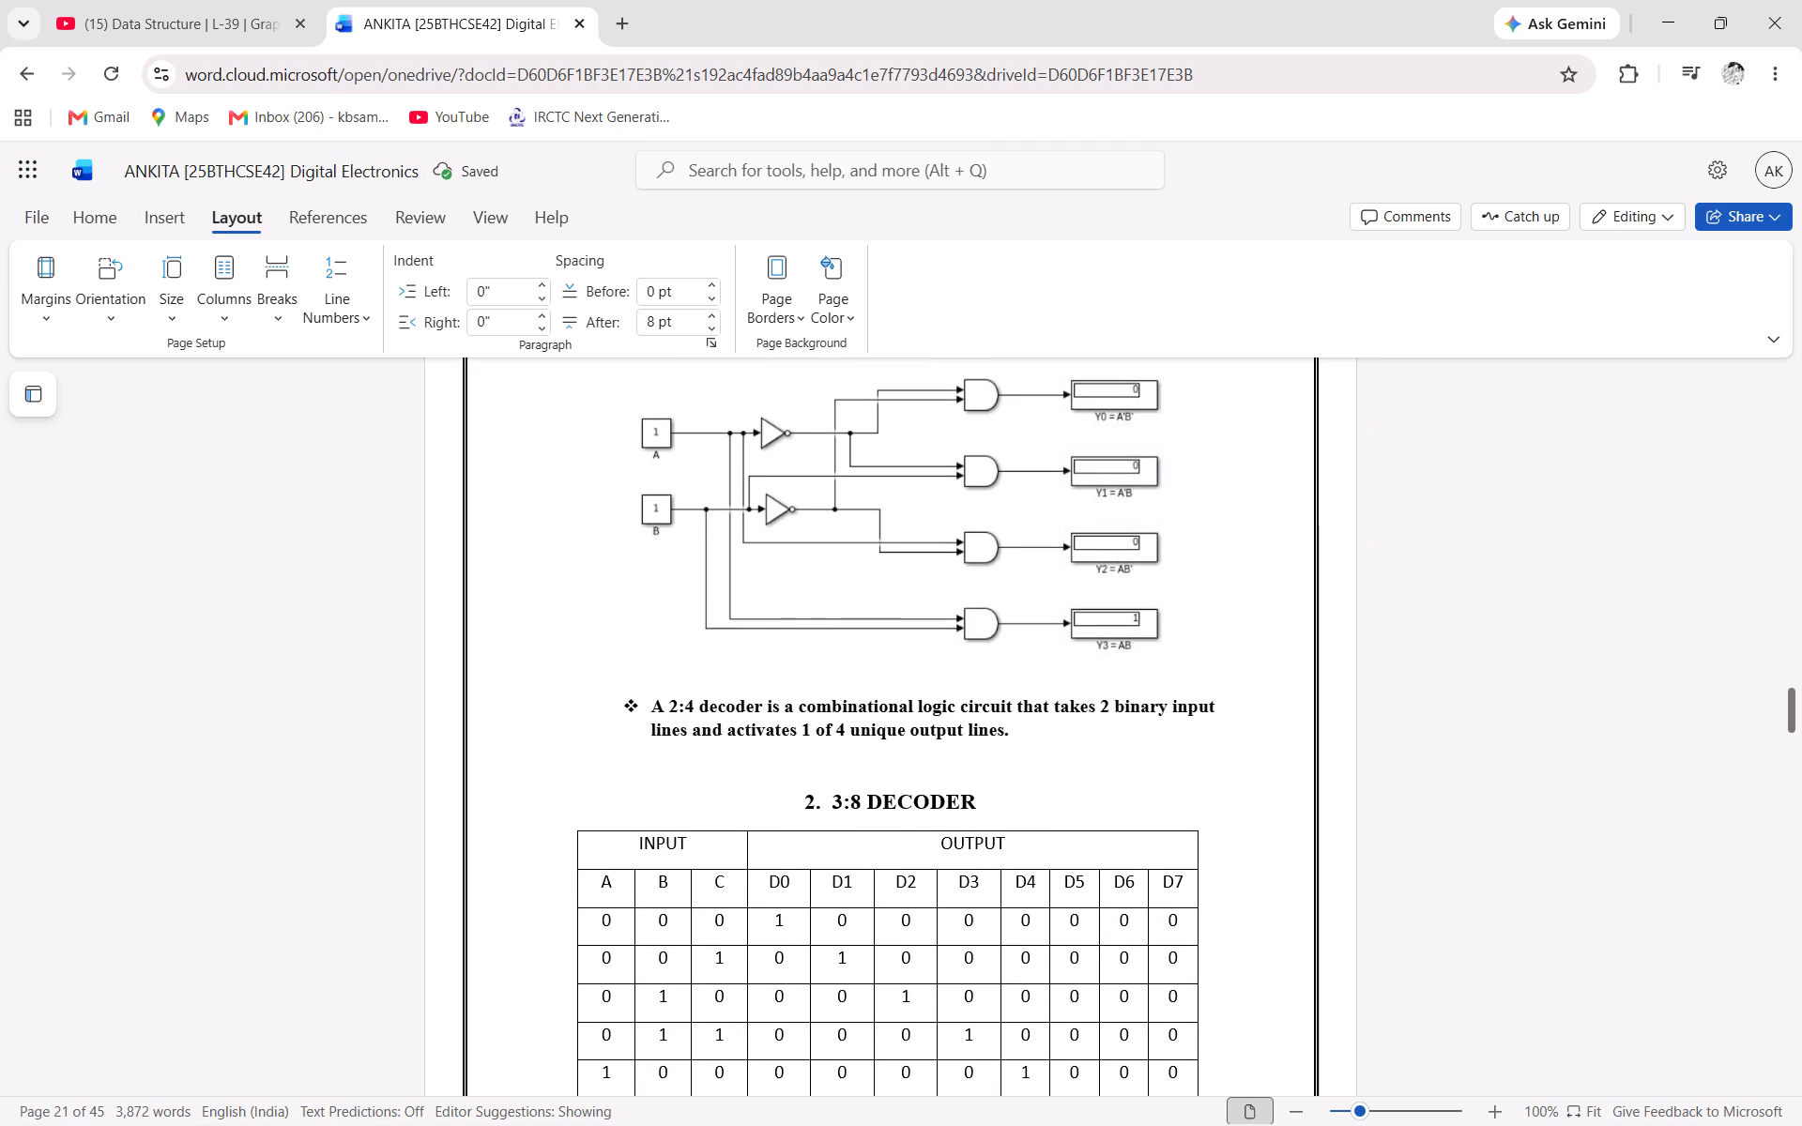
scroll(880, 902, "down", 4)
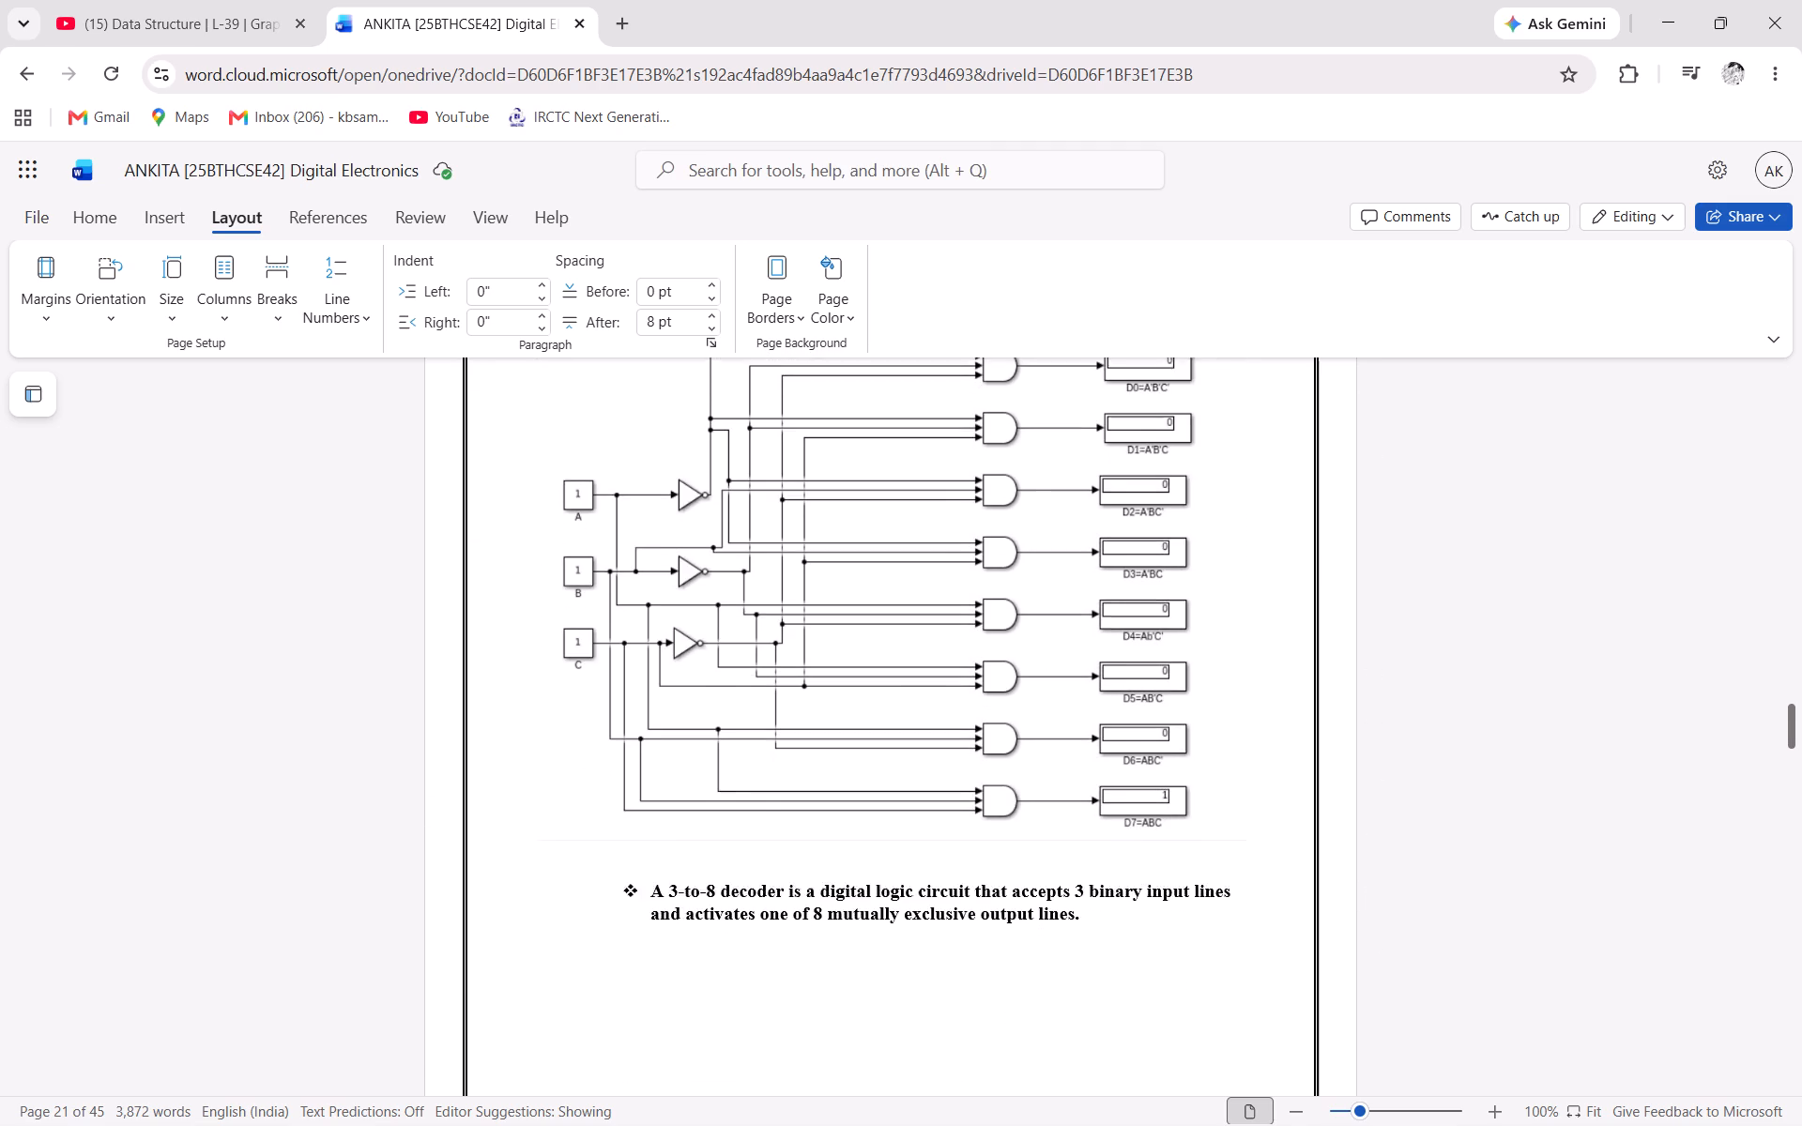
scroll(880, 902, "down", 5)
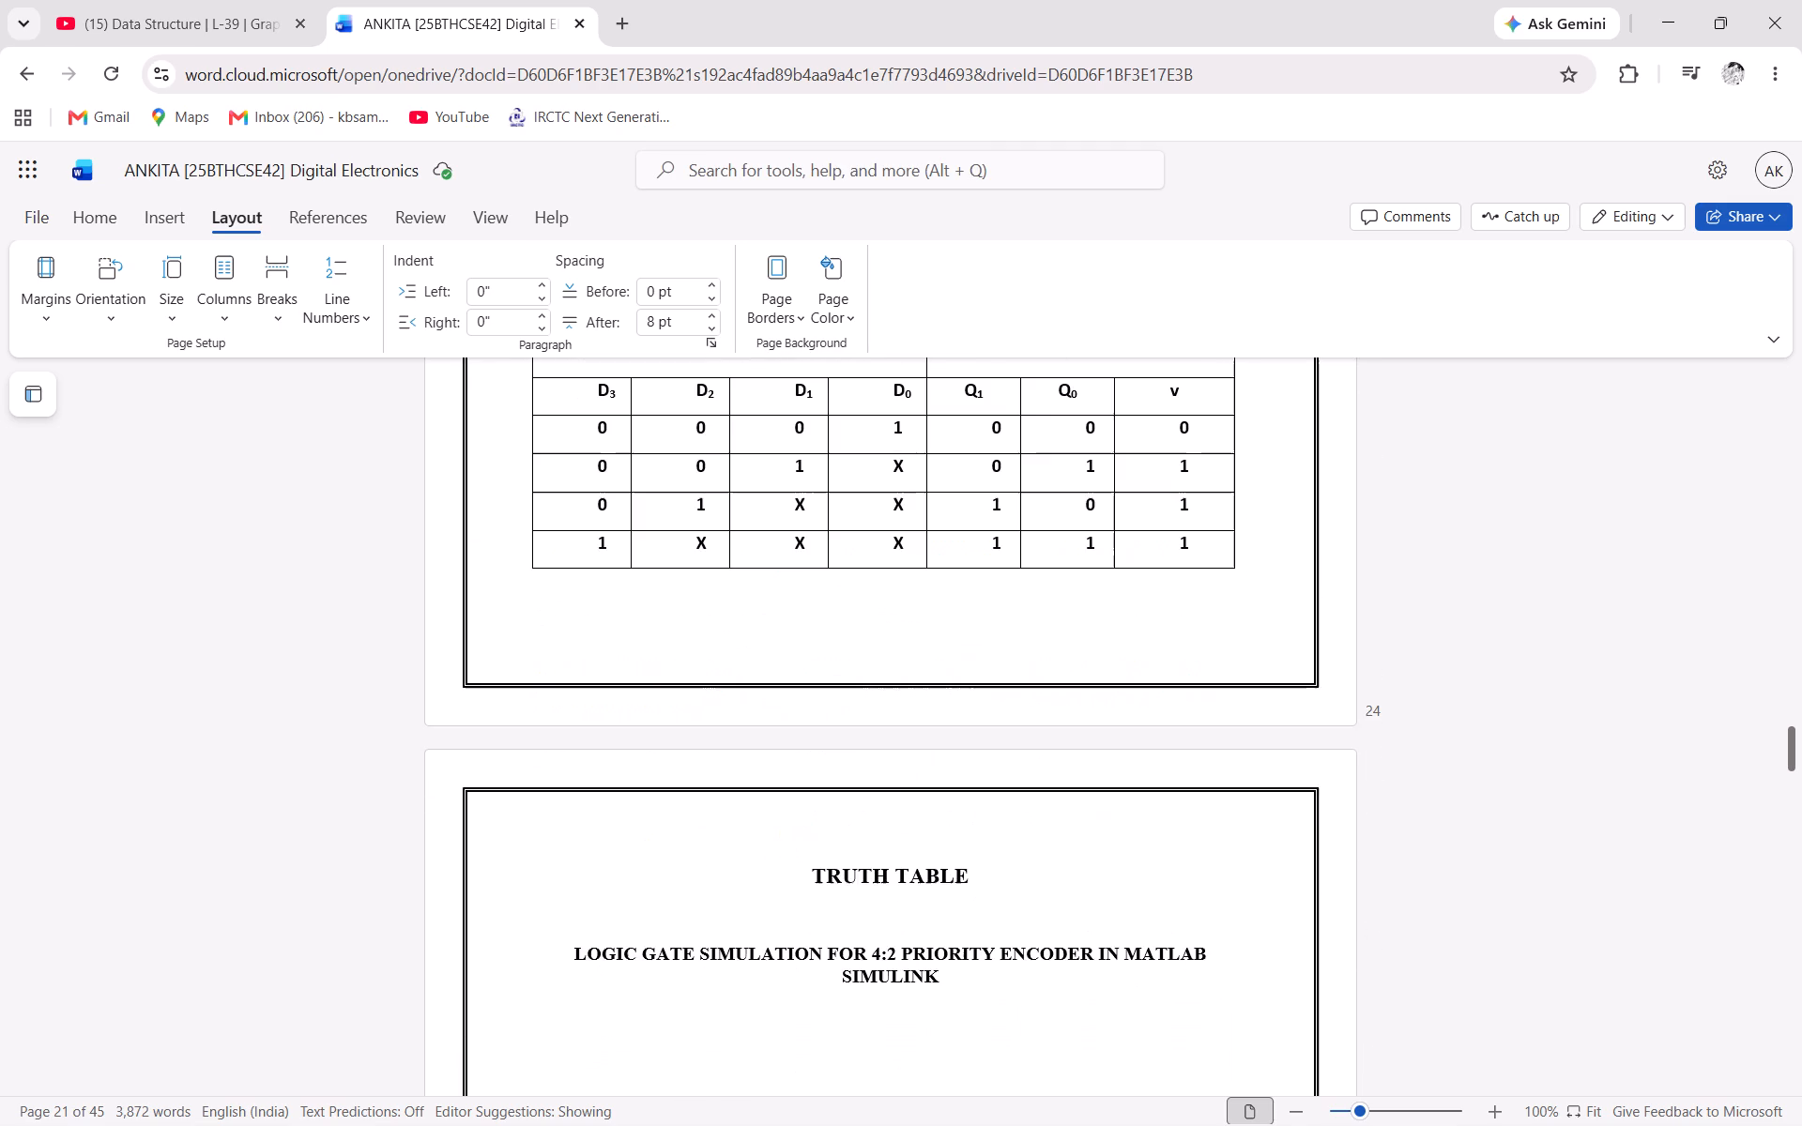
scroll(880, 902, "down", 1)
scroll(877, 814, "down", 3)
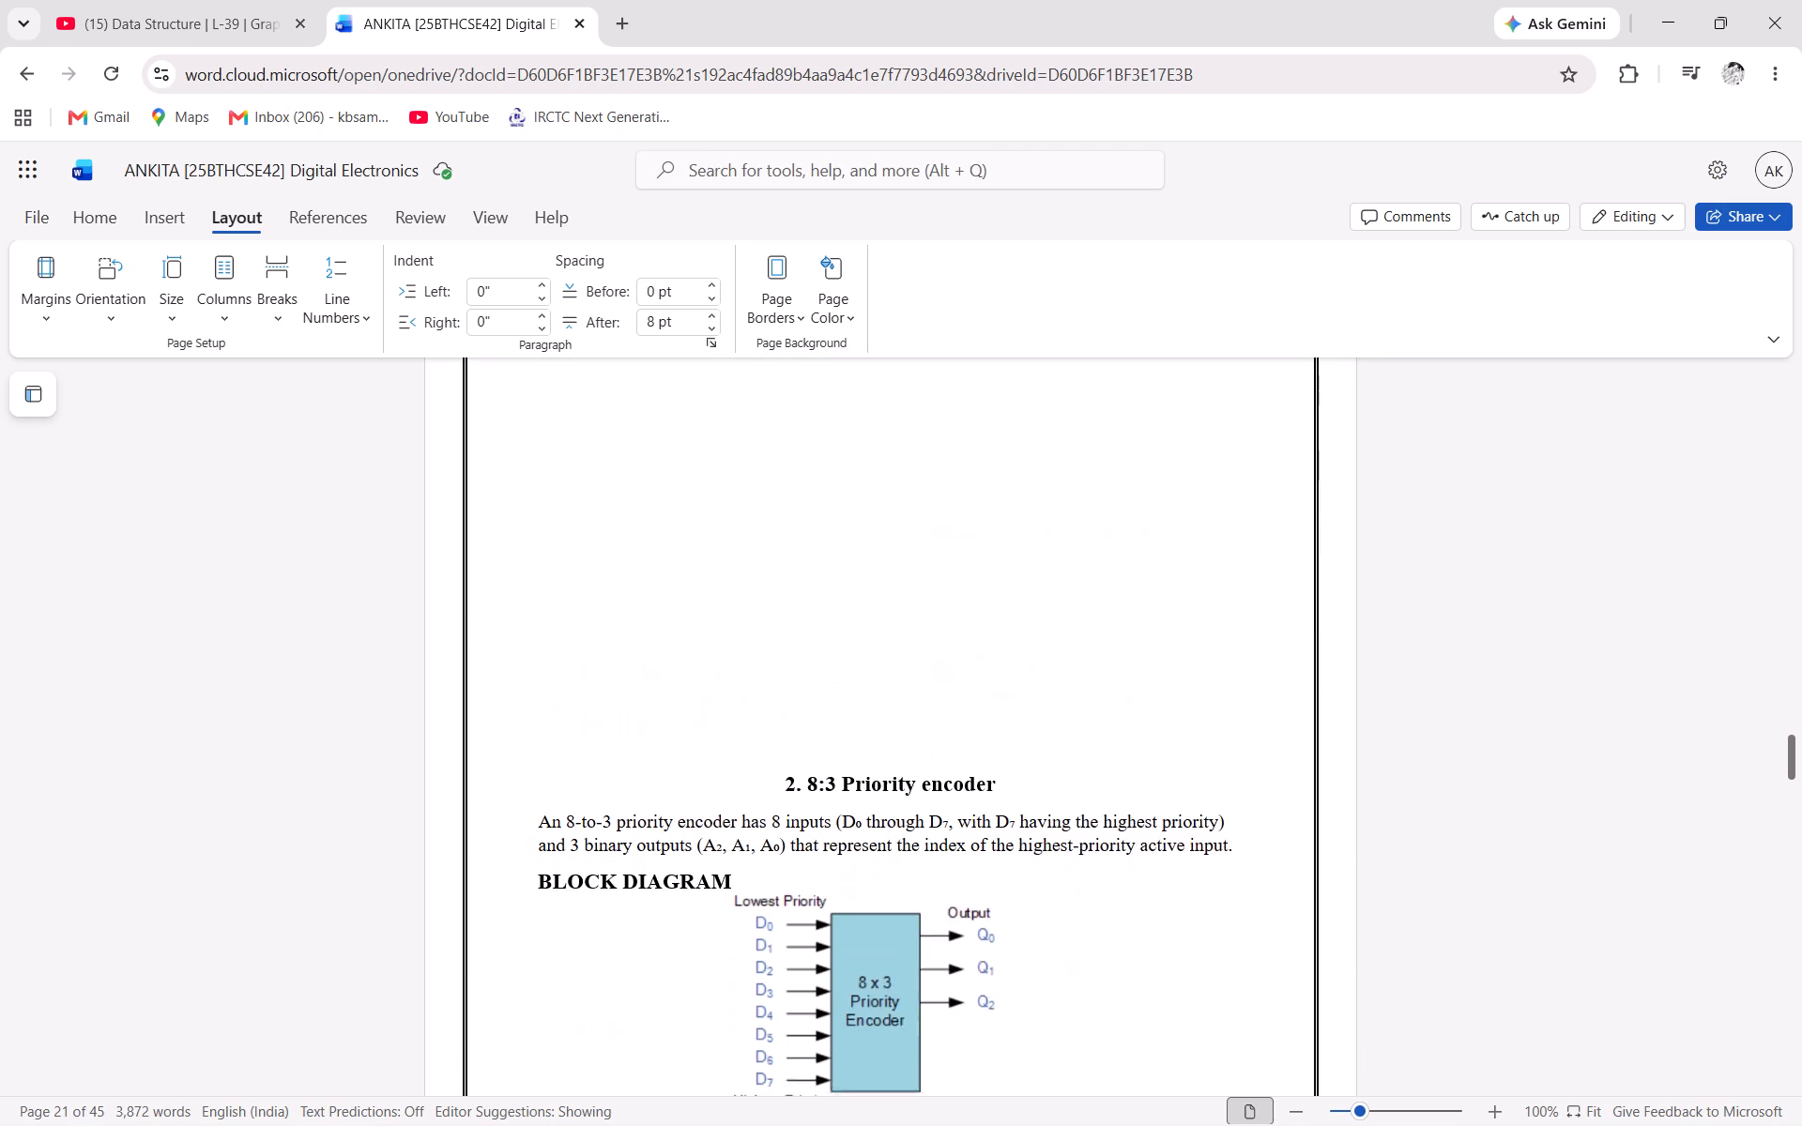
Push the TRUTH TABLE heading of the 8:3 priority encoder onto the next page with a line break before it, leaving no stray characters.
scroll(877, 814, "down", 2)
scroll(877, 814, "up", 2)
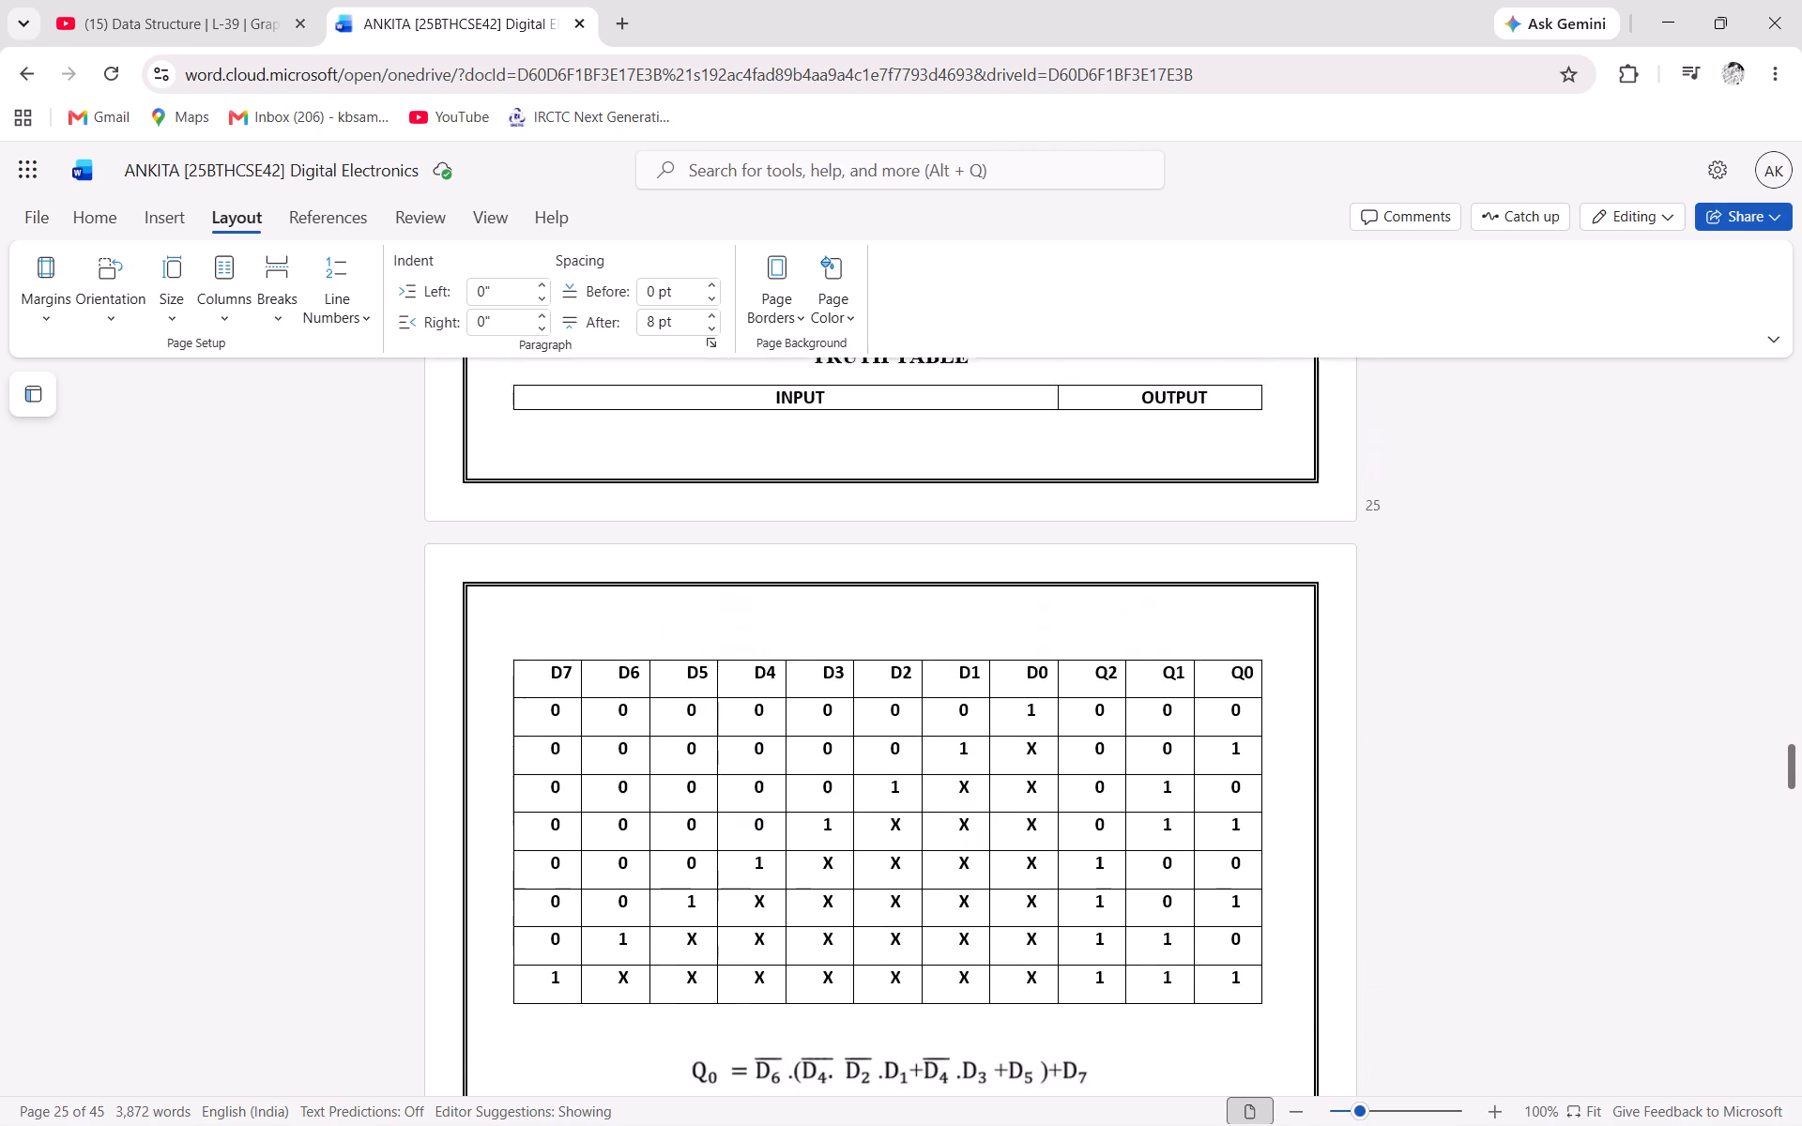
scroll(877, 814, "up", 1)
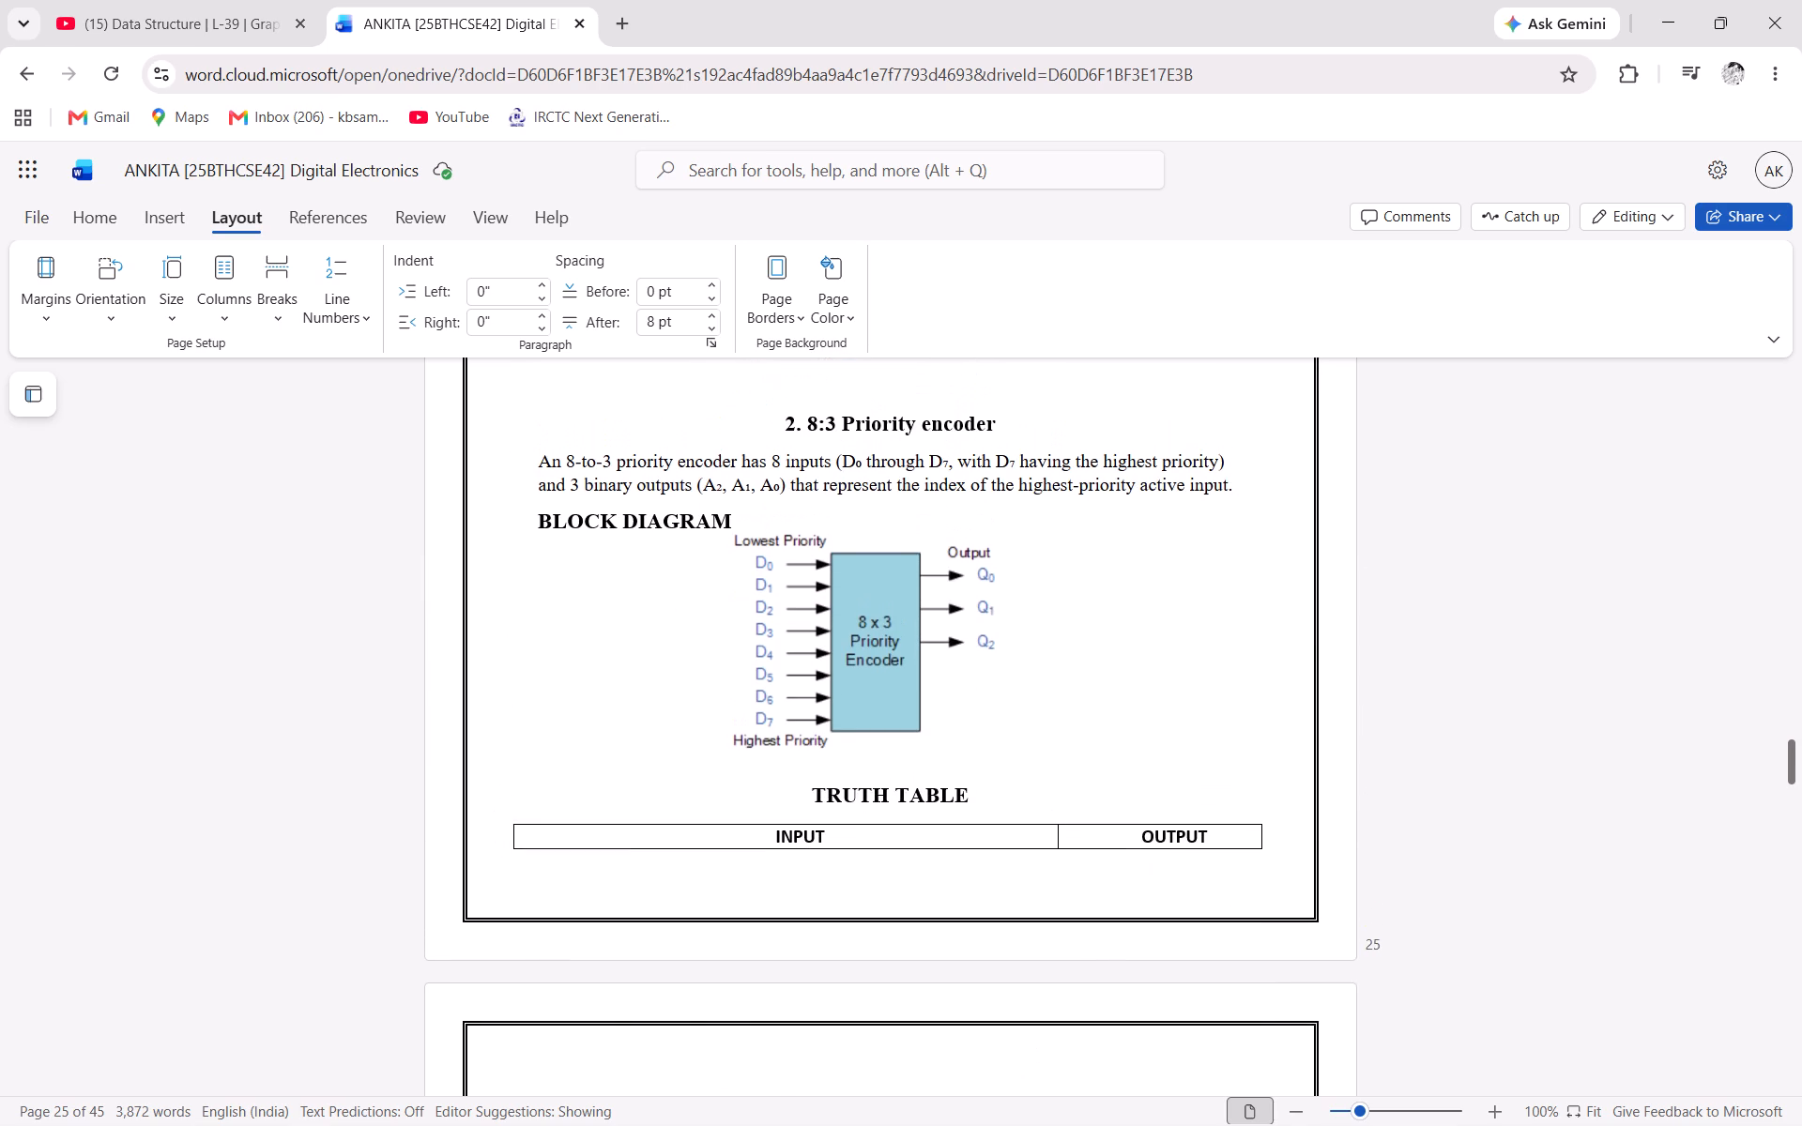
left_click(793, 796)
key("backslash")
key("Return")
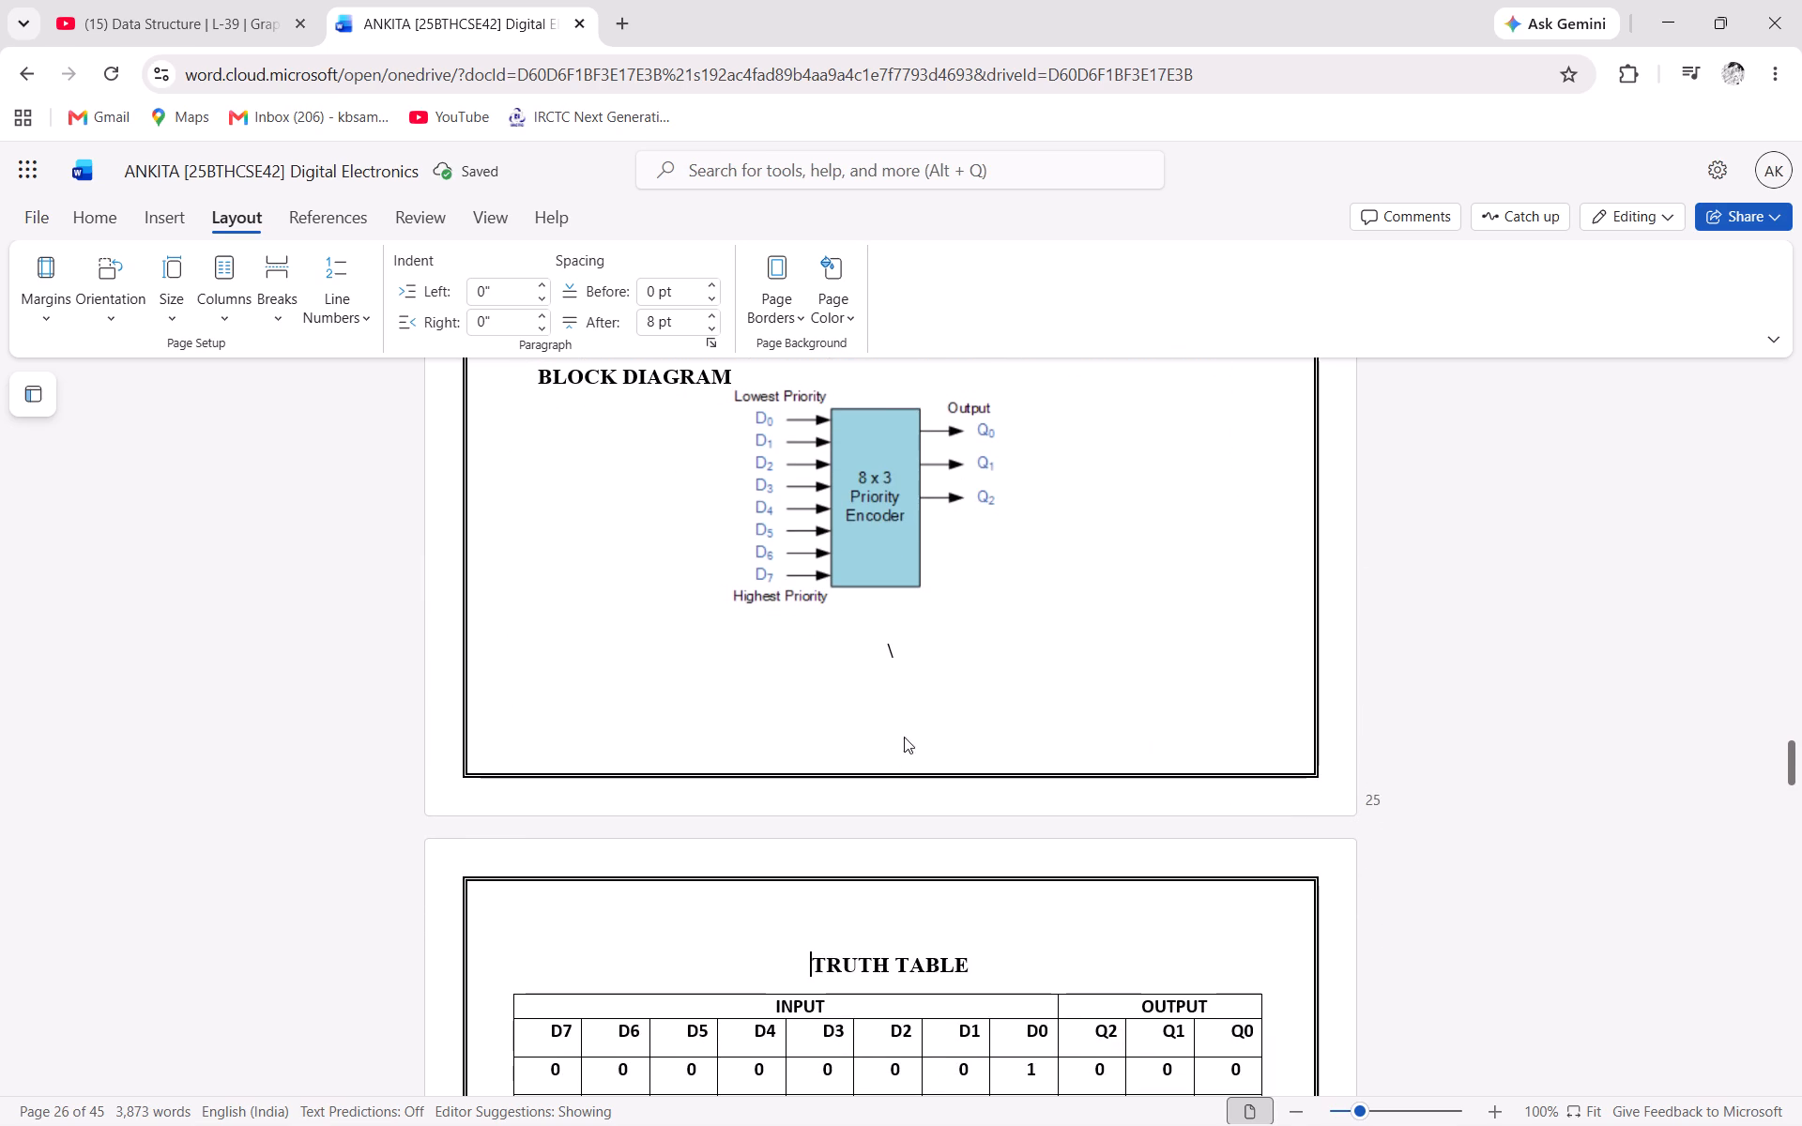
left_click(897, 649)
key("BackSpace")
Examine the 8:3 priority encoder equations, the simulation section and the page that follows.
scroll(863, 784, "down", 3)
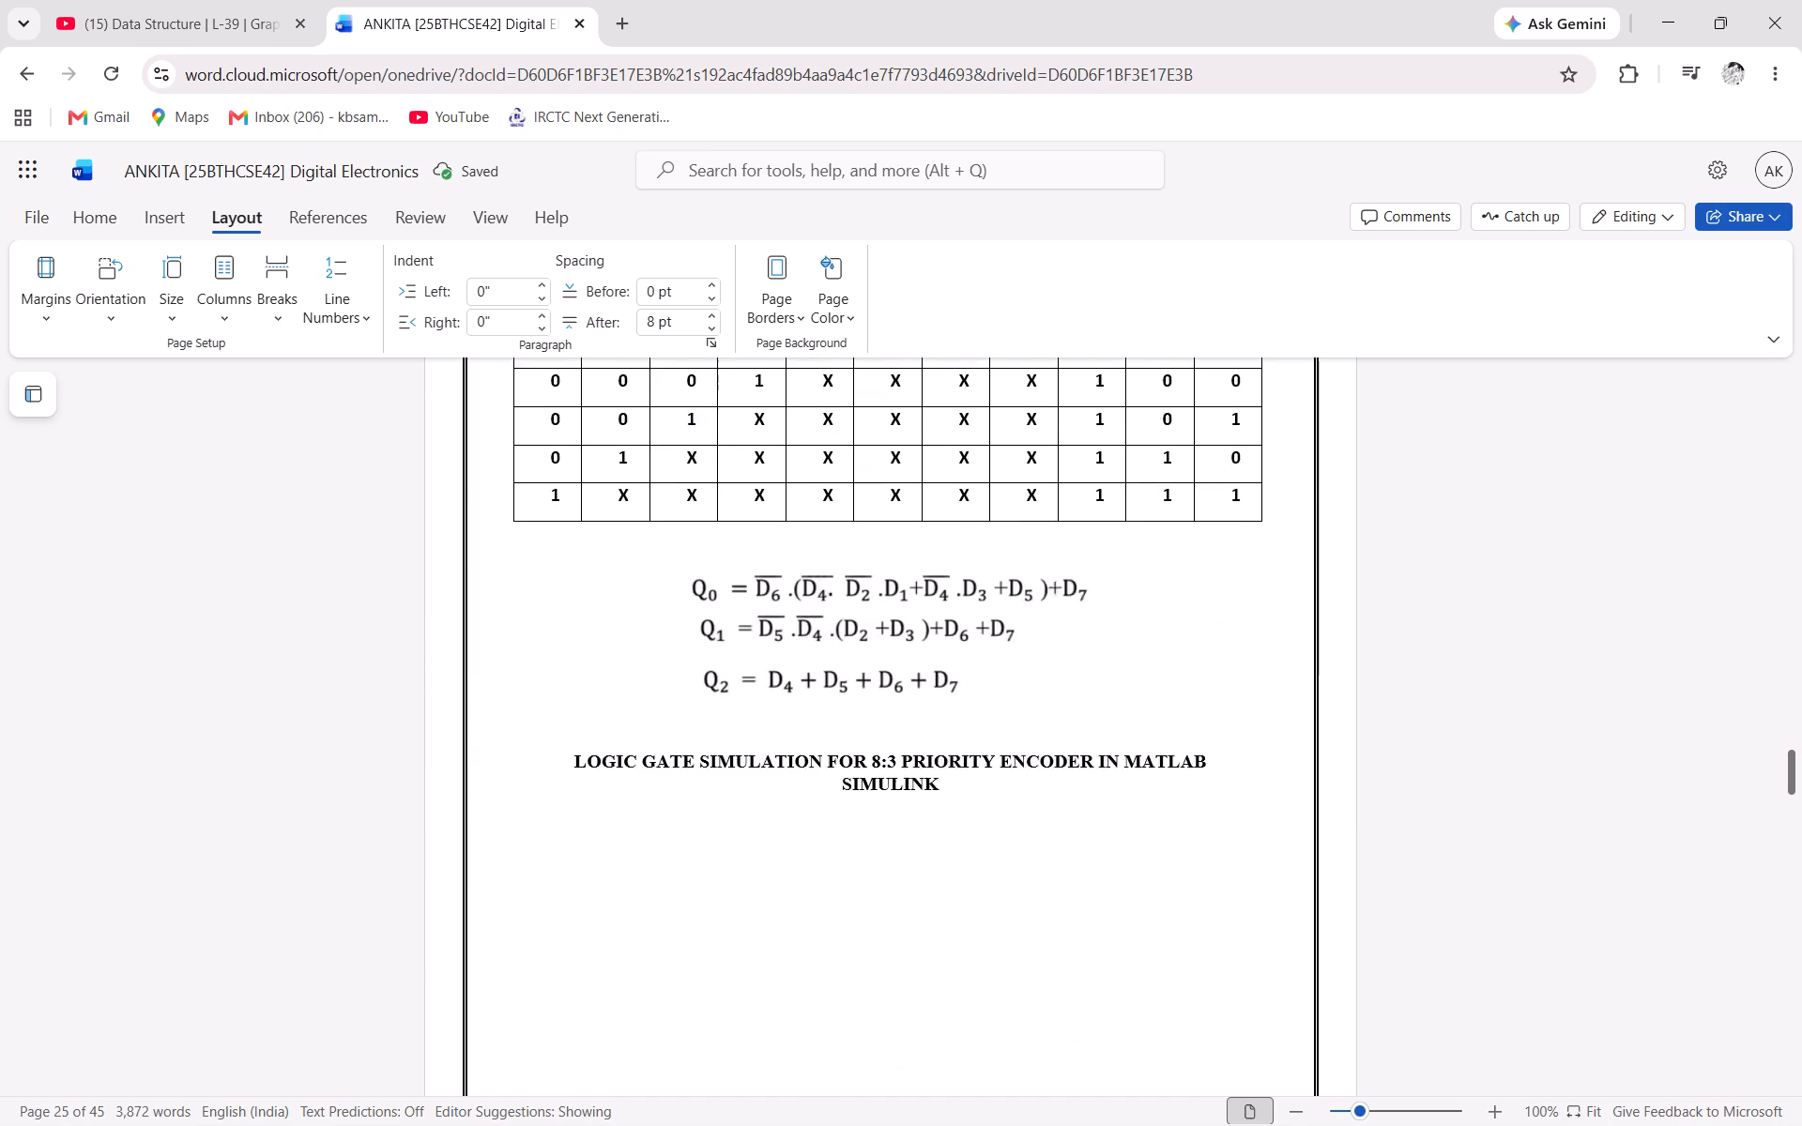
scroll(863, 784, "down", 2)
scroll(863, 784, "up", 4)
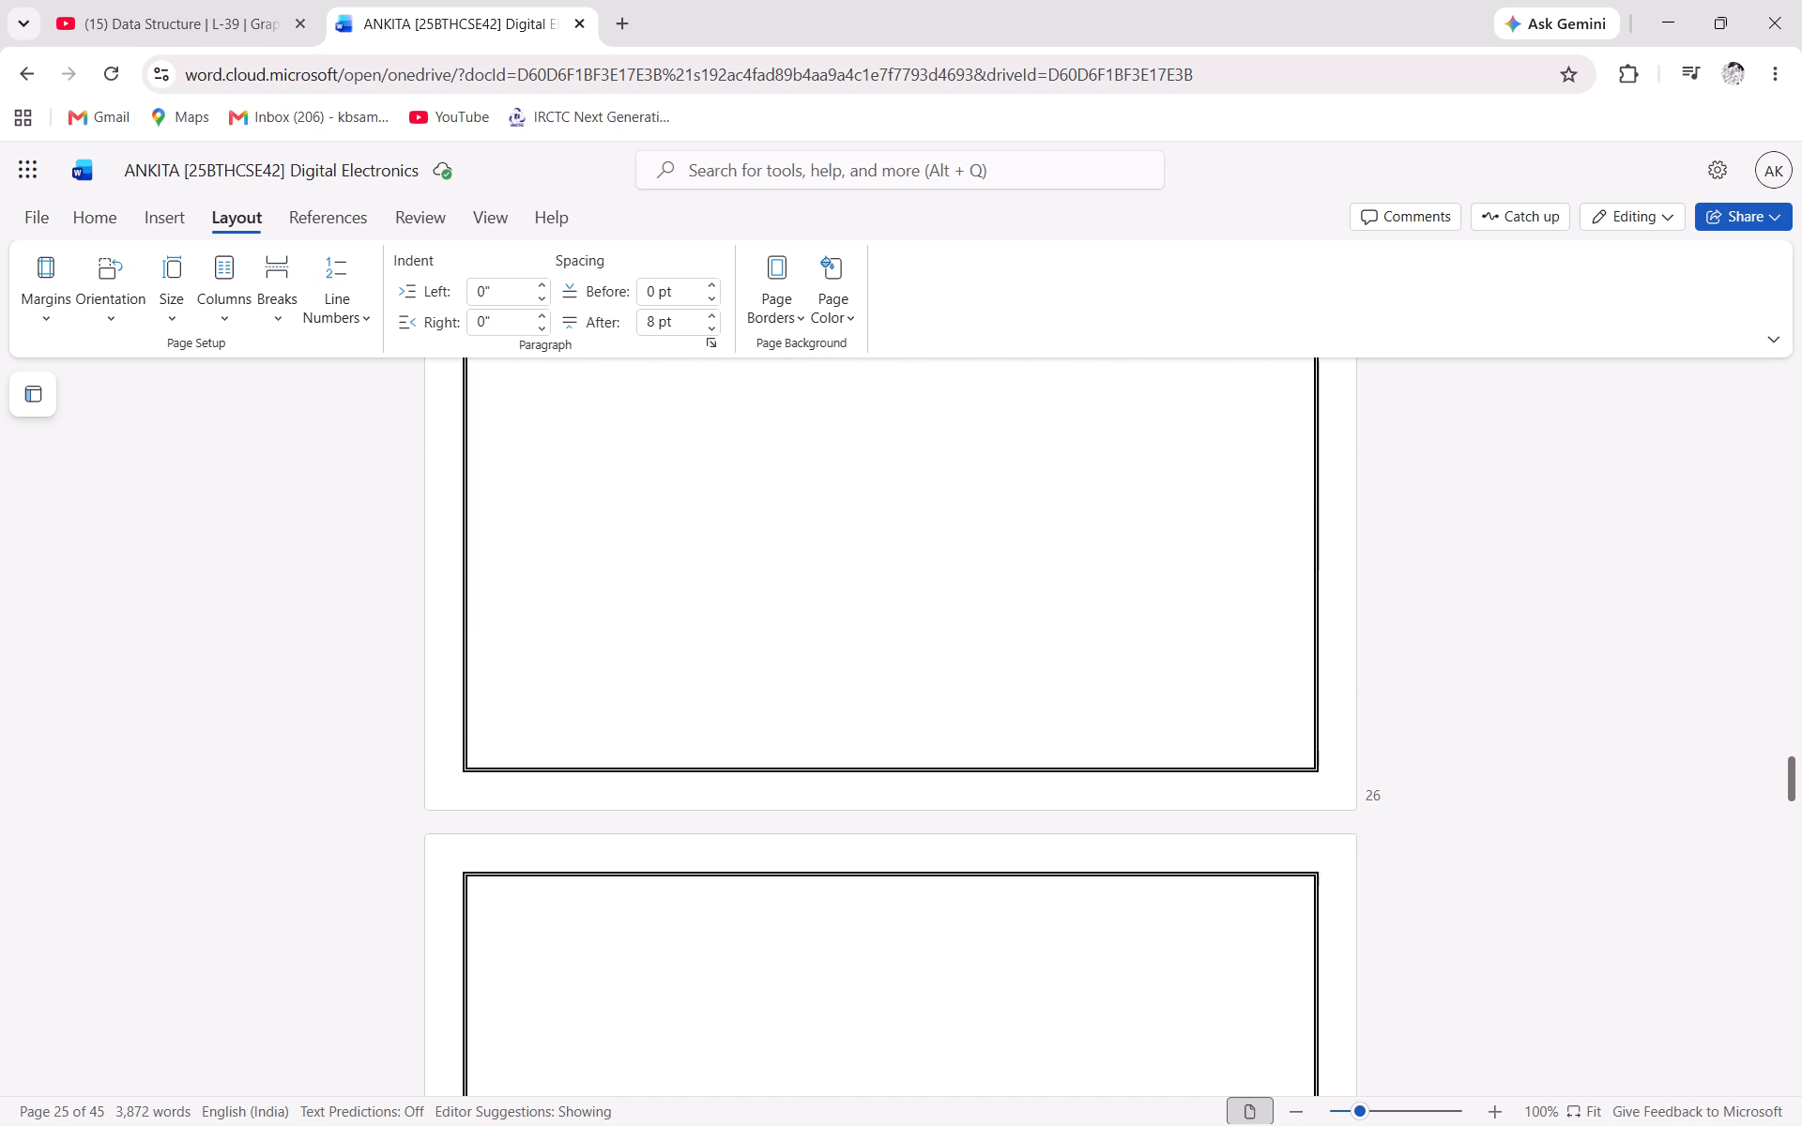
scroll(863, 784, "up", 2)
scroll(863, 784, "down", 1)
scroll(863, 784, "up", 7)
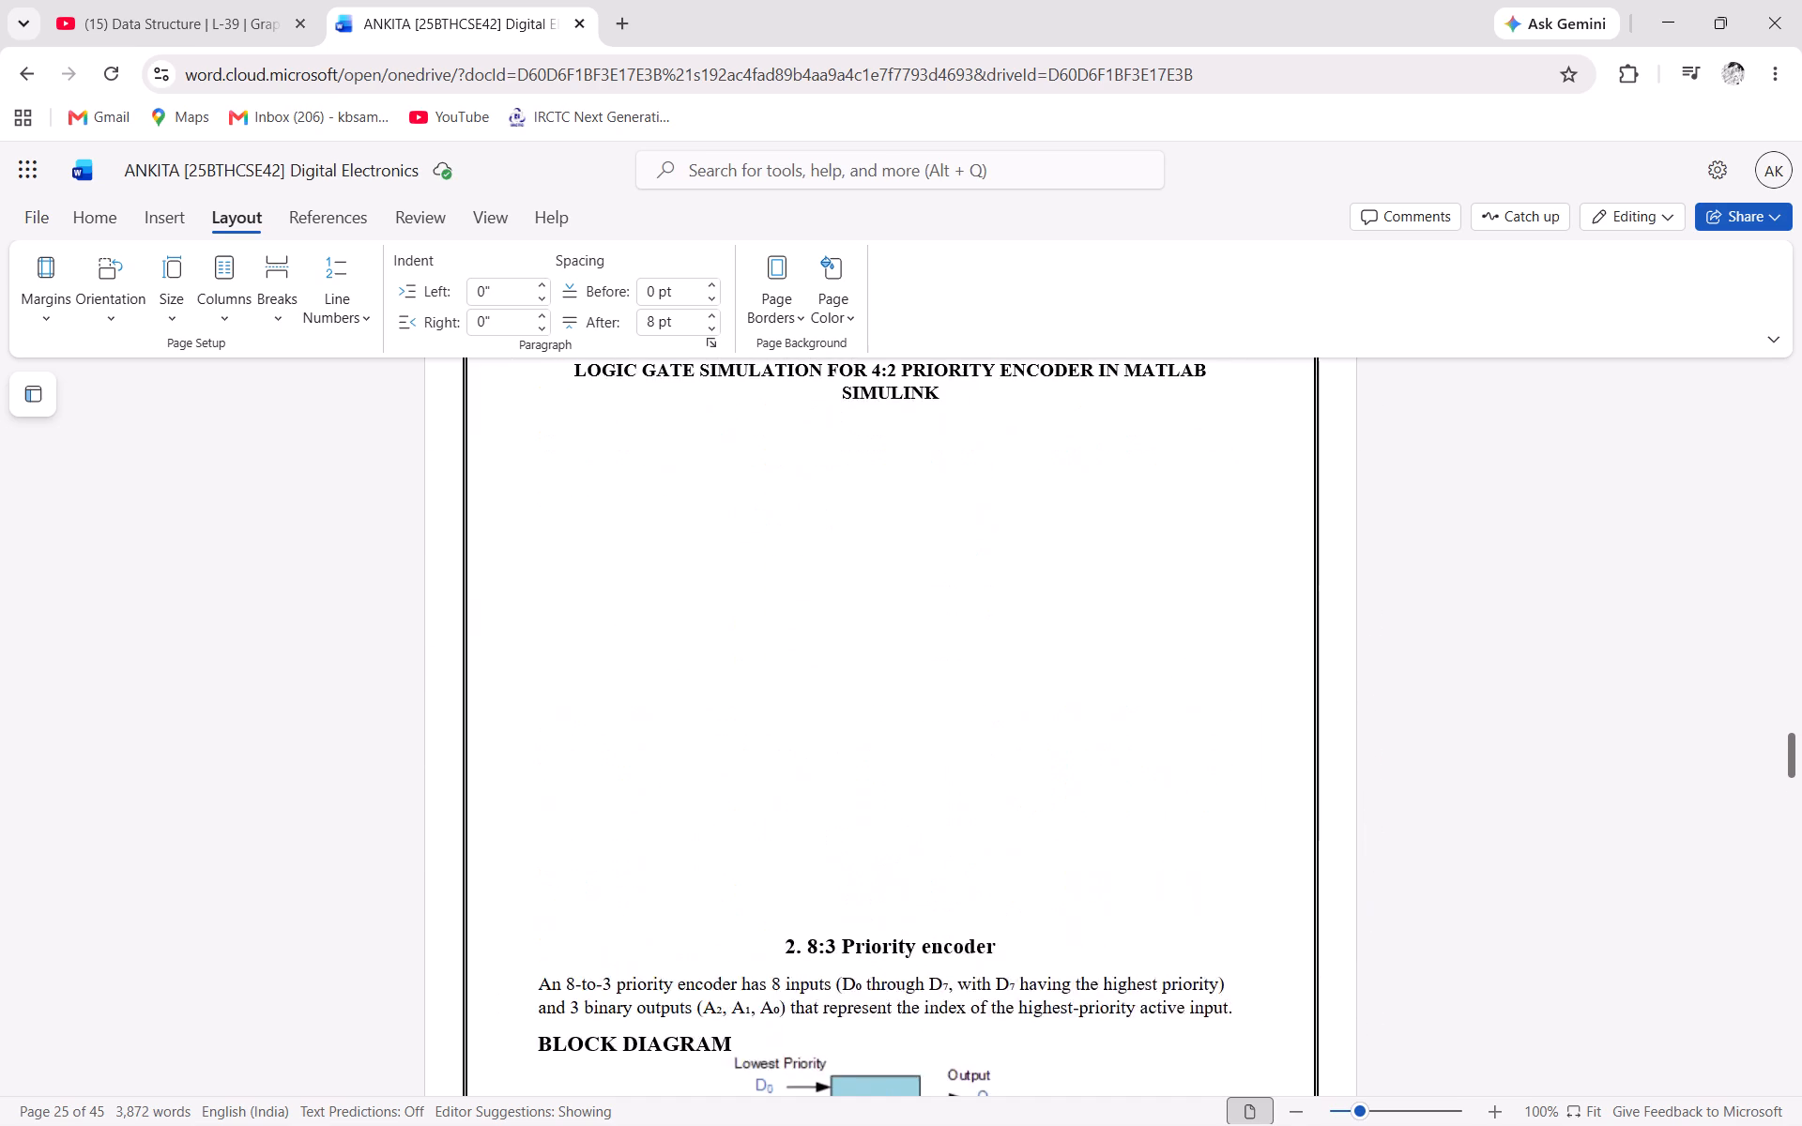
Move the misplaced TRUTH TABLE heading from above the 4:2 priority encoder simulation title to a new line between the block diagram and its table.
scroll(863, 784, "up", 4)
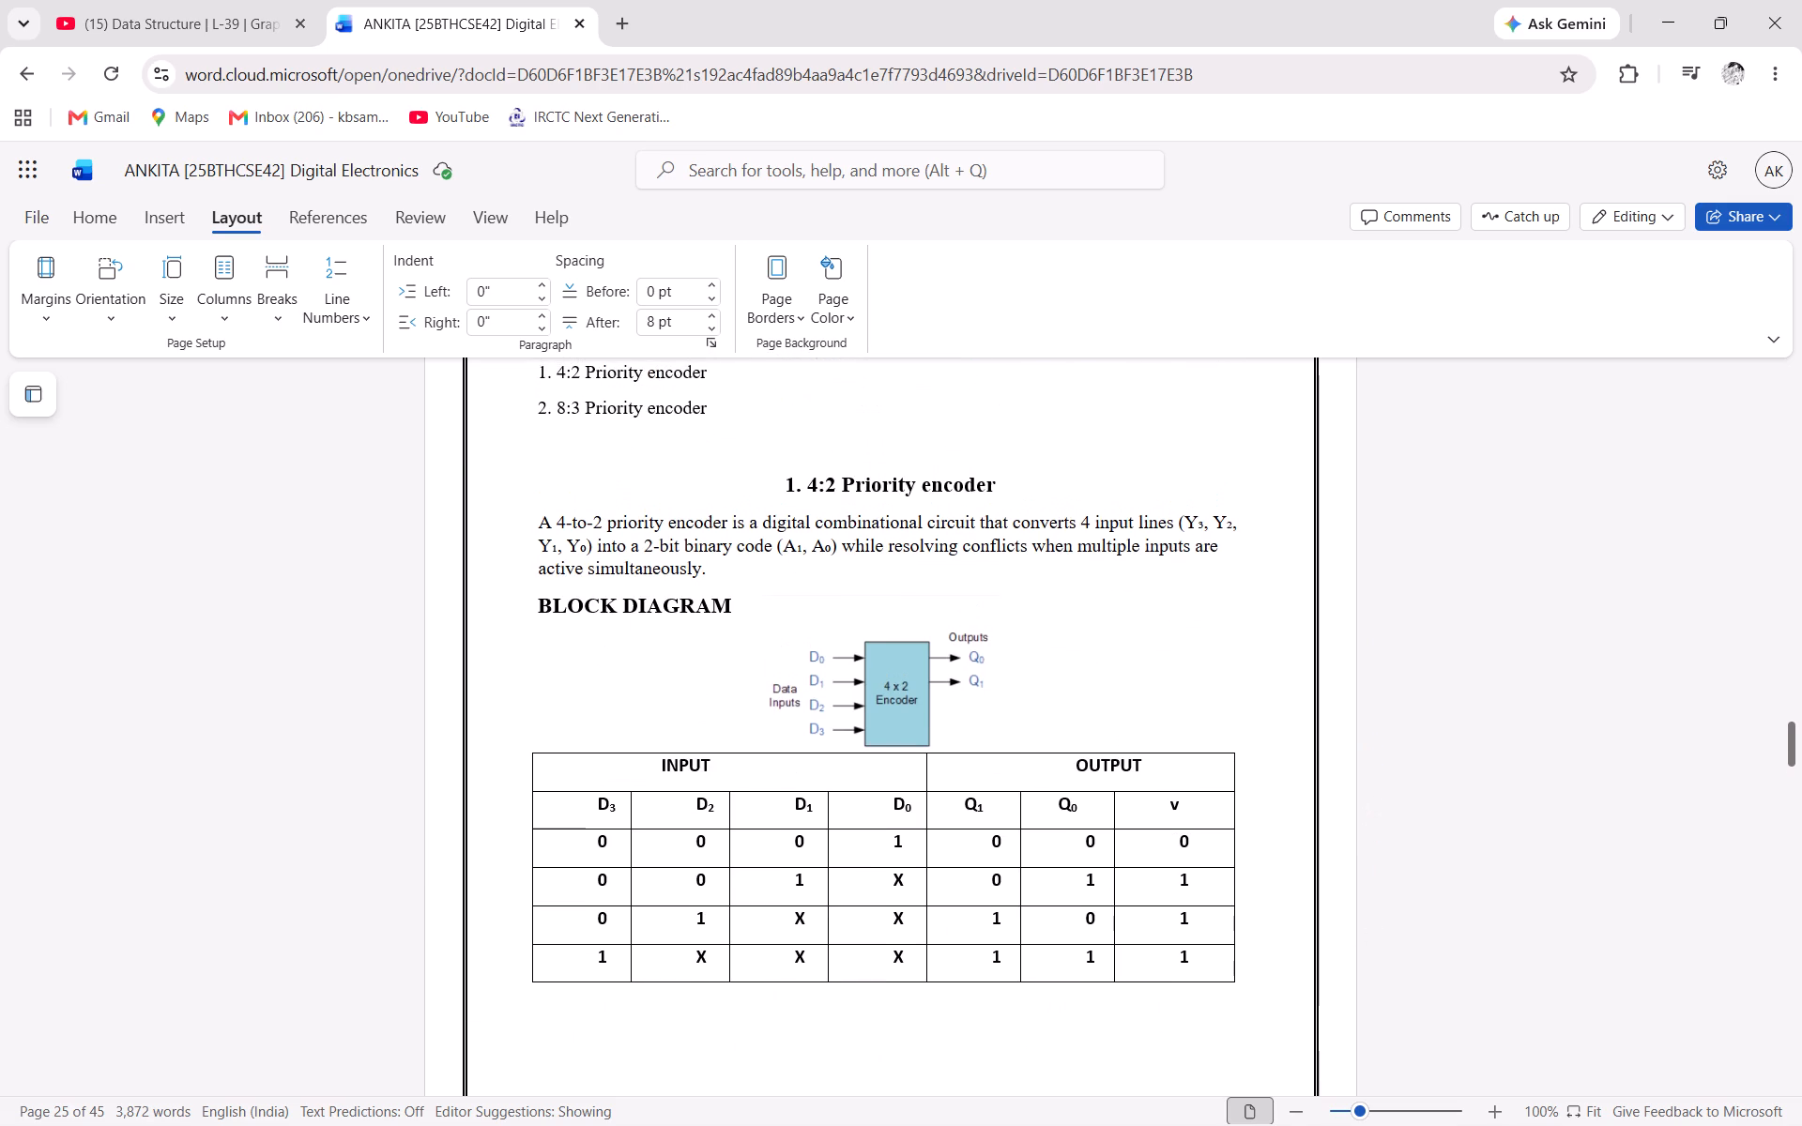
left_click(946, 729)
key("Return")
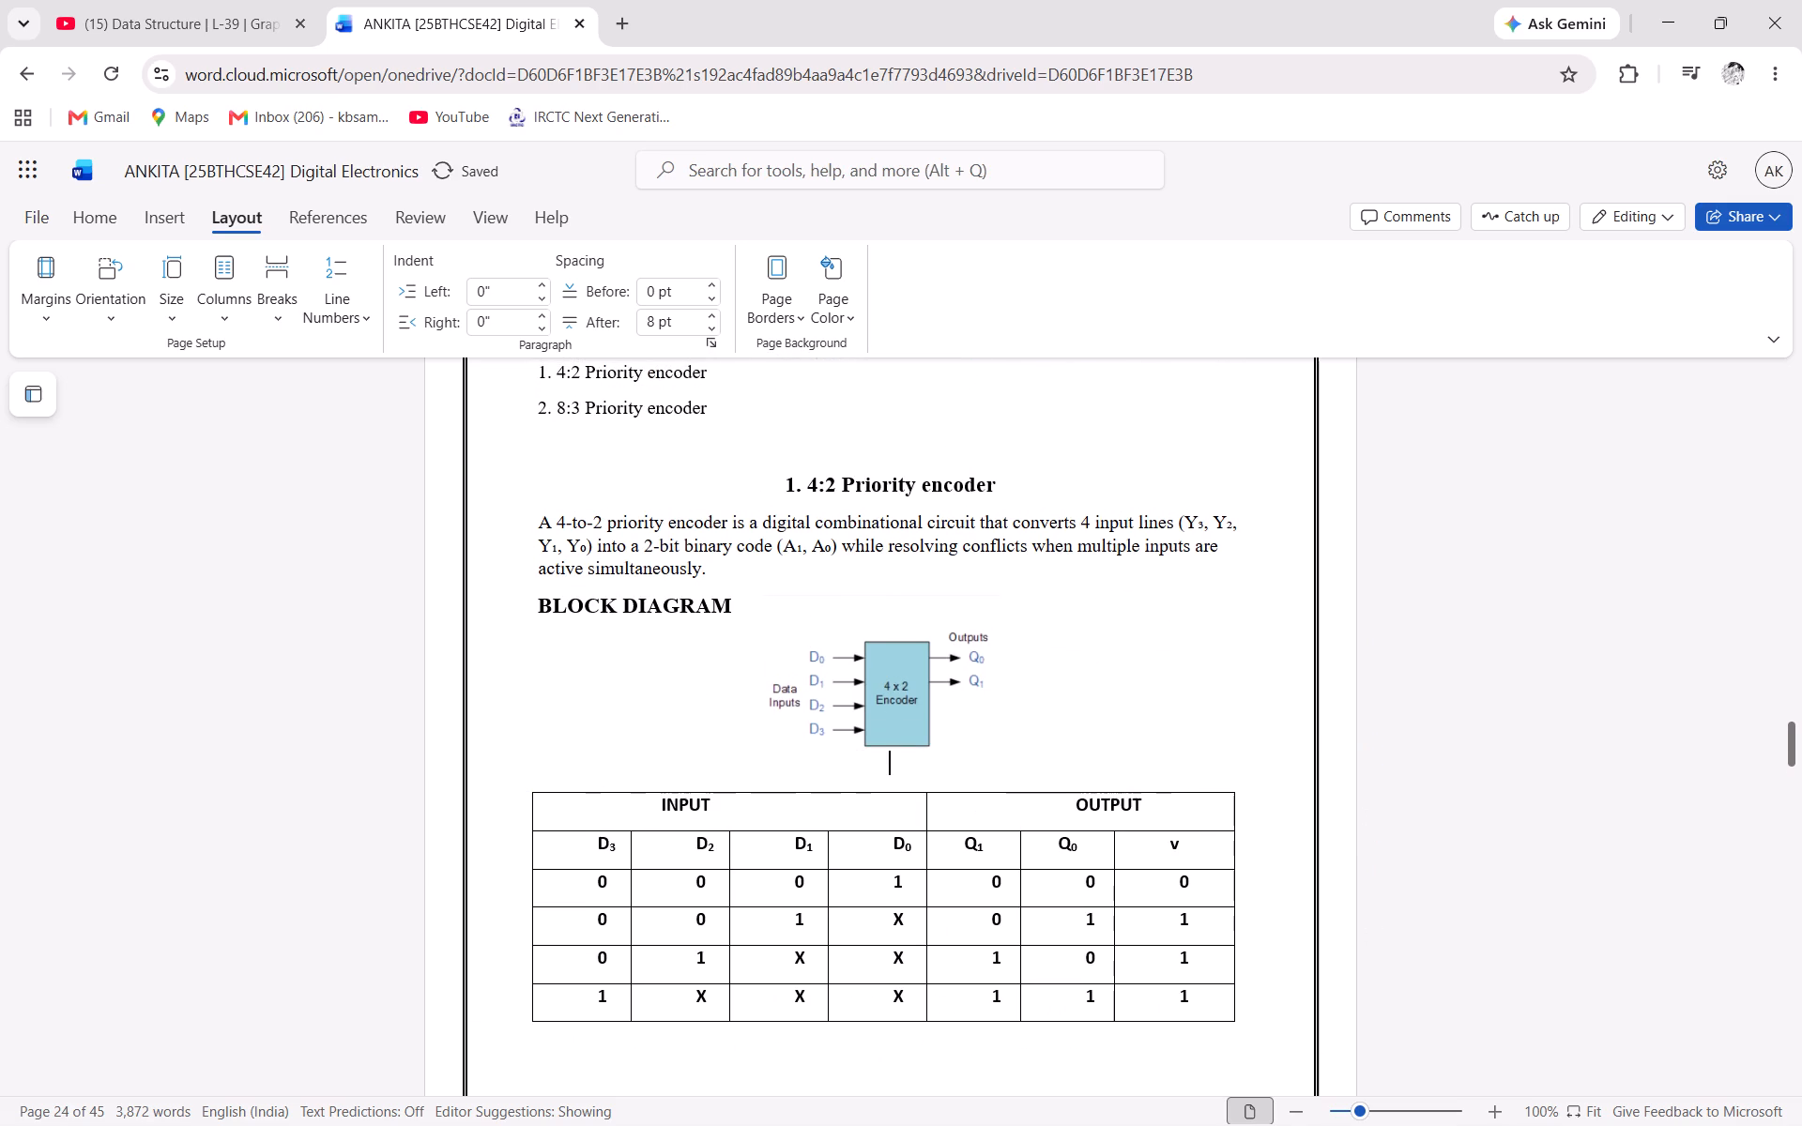
scroll(946, 729, "down", 5)
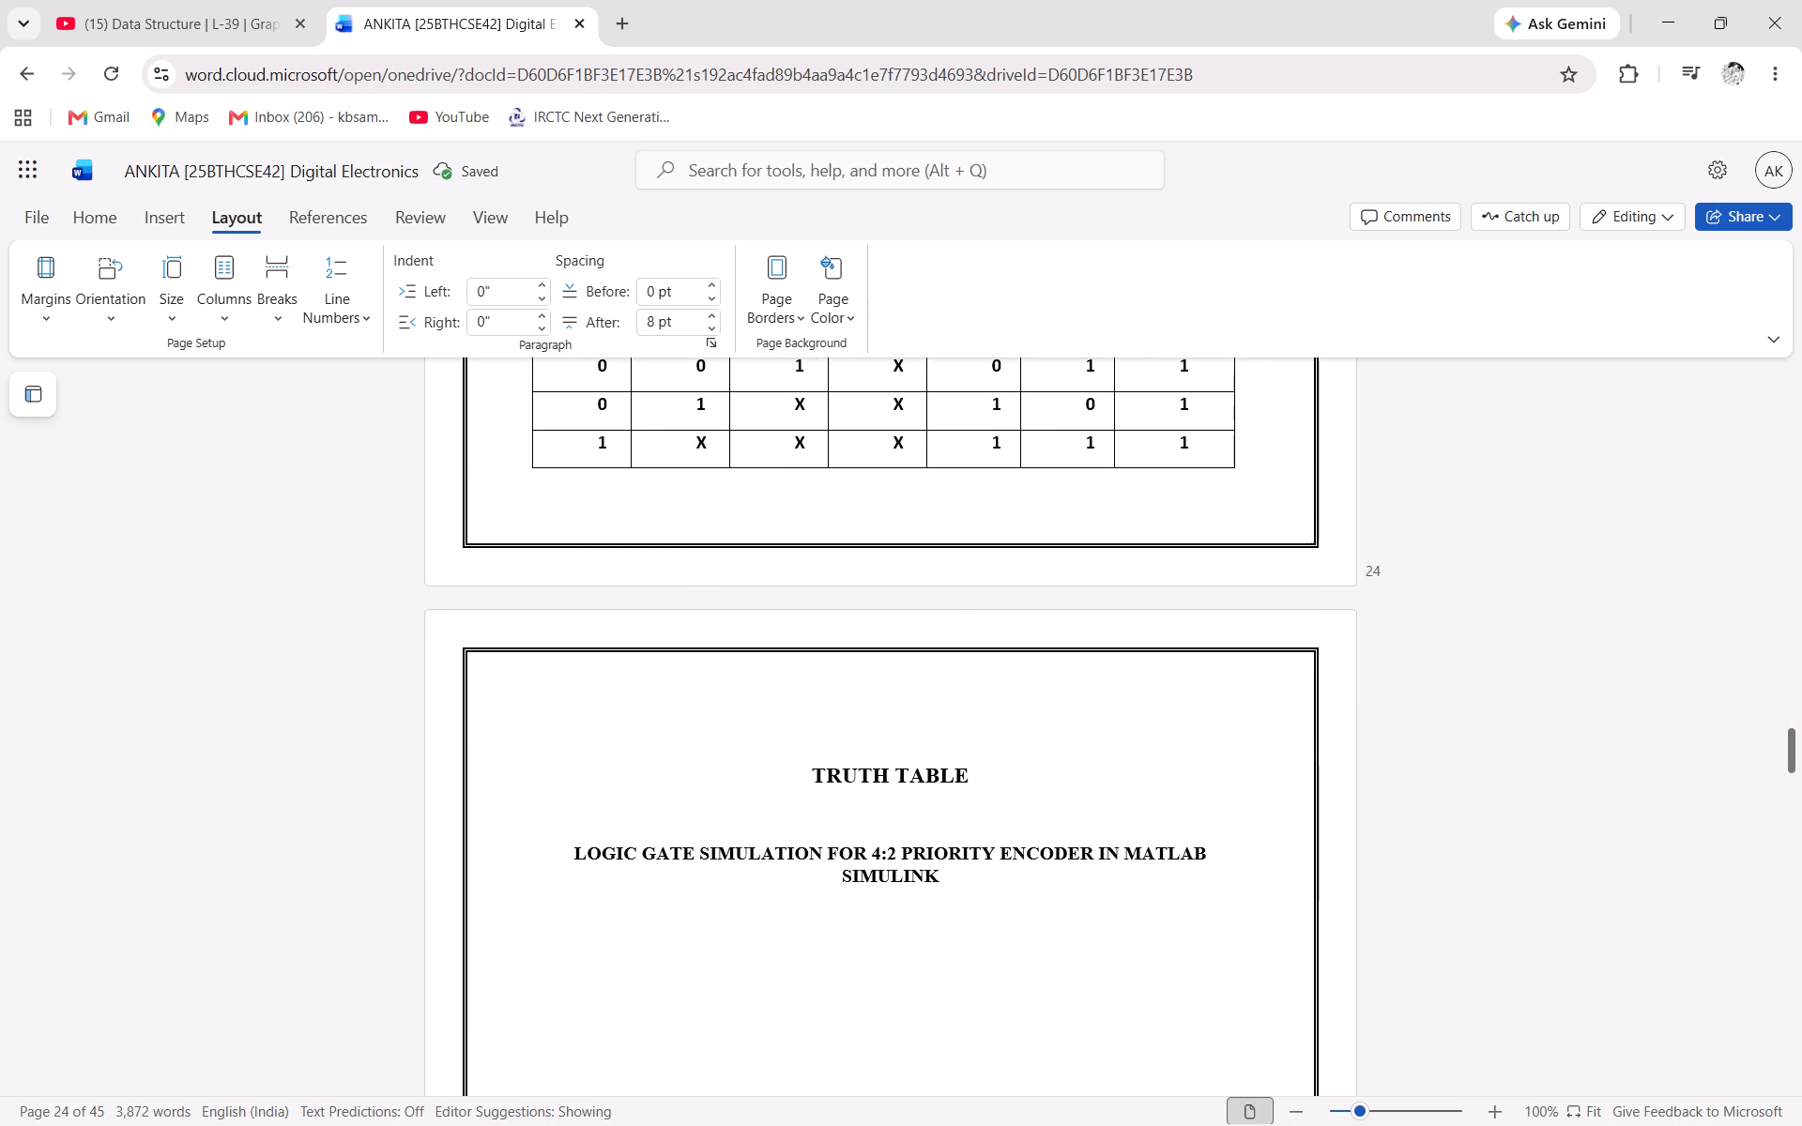
left_click_drag(806, 778, 971, 772)
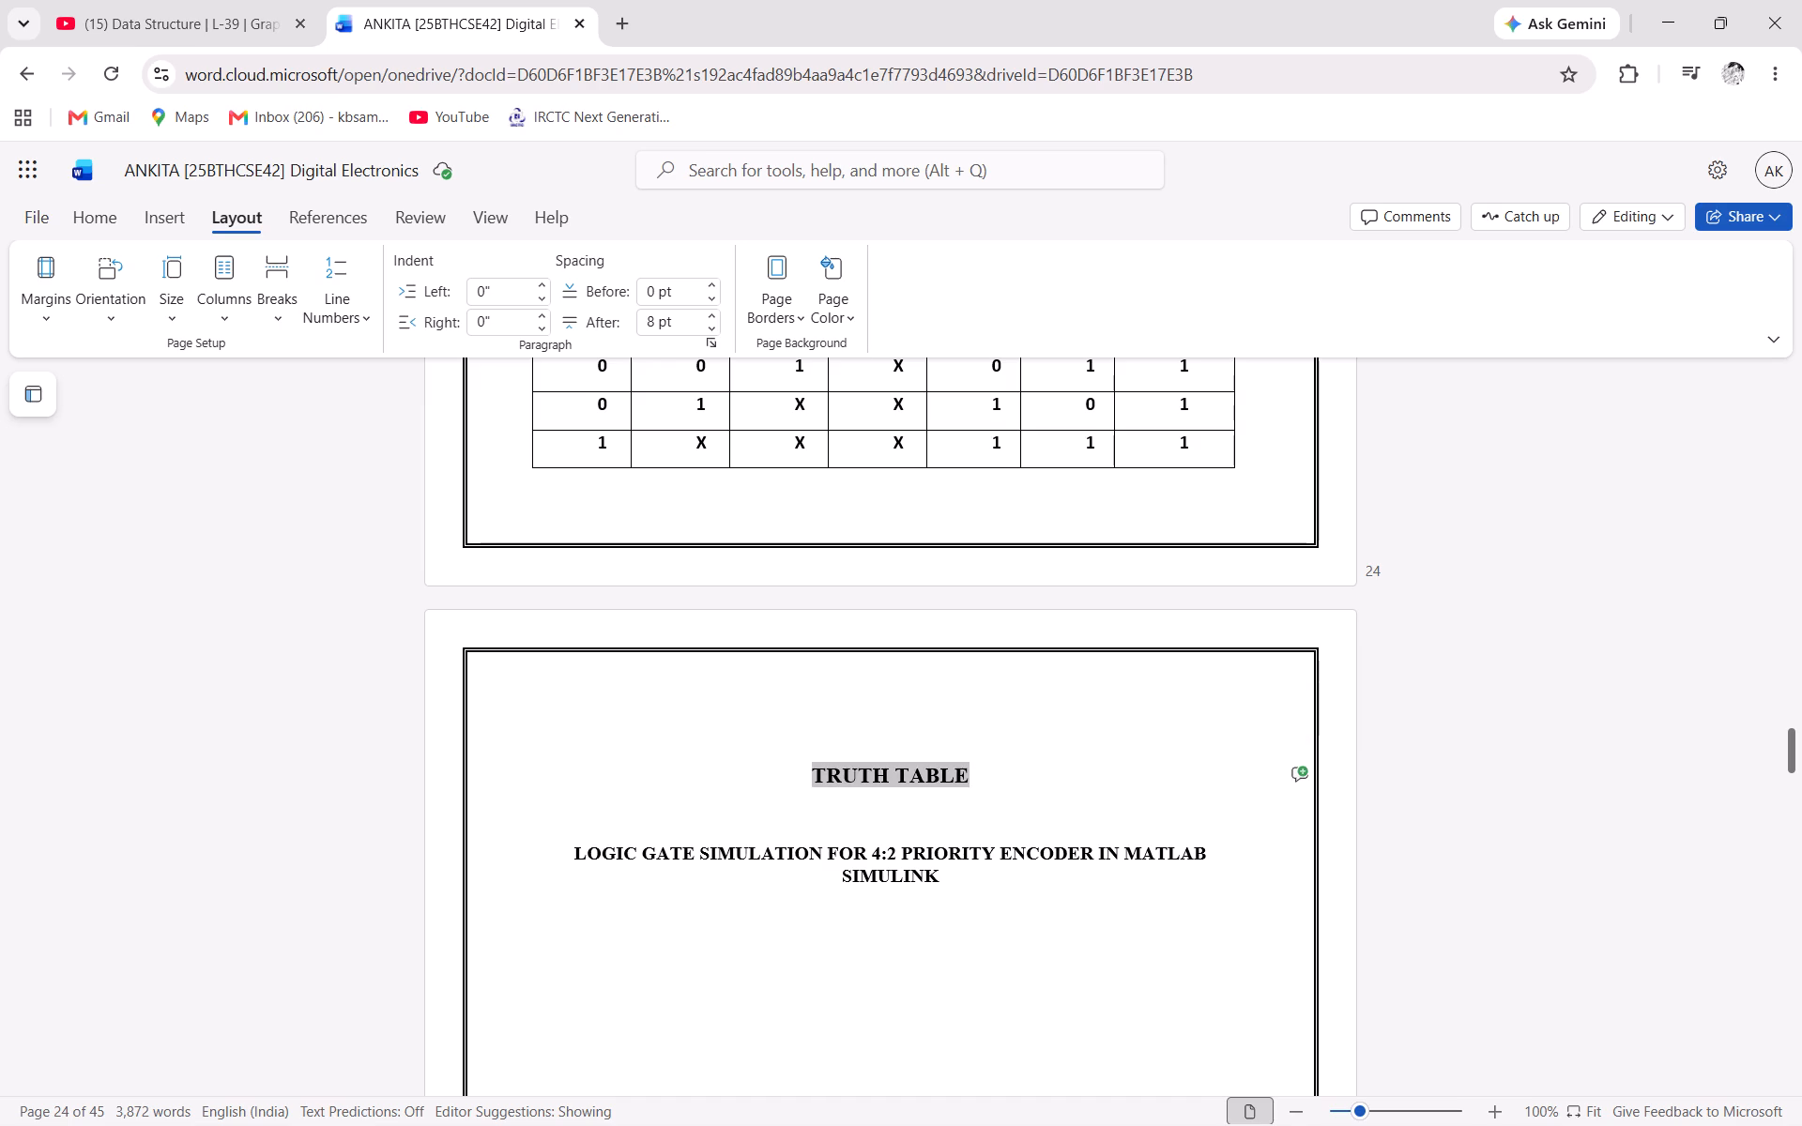
key("ctrl+x")
scroll(971, 772, "up", 2)
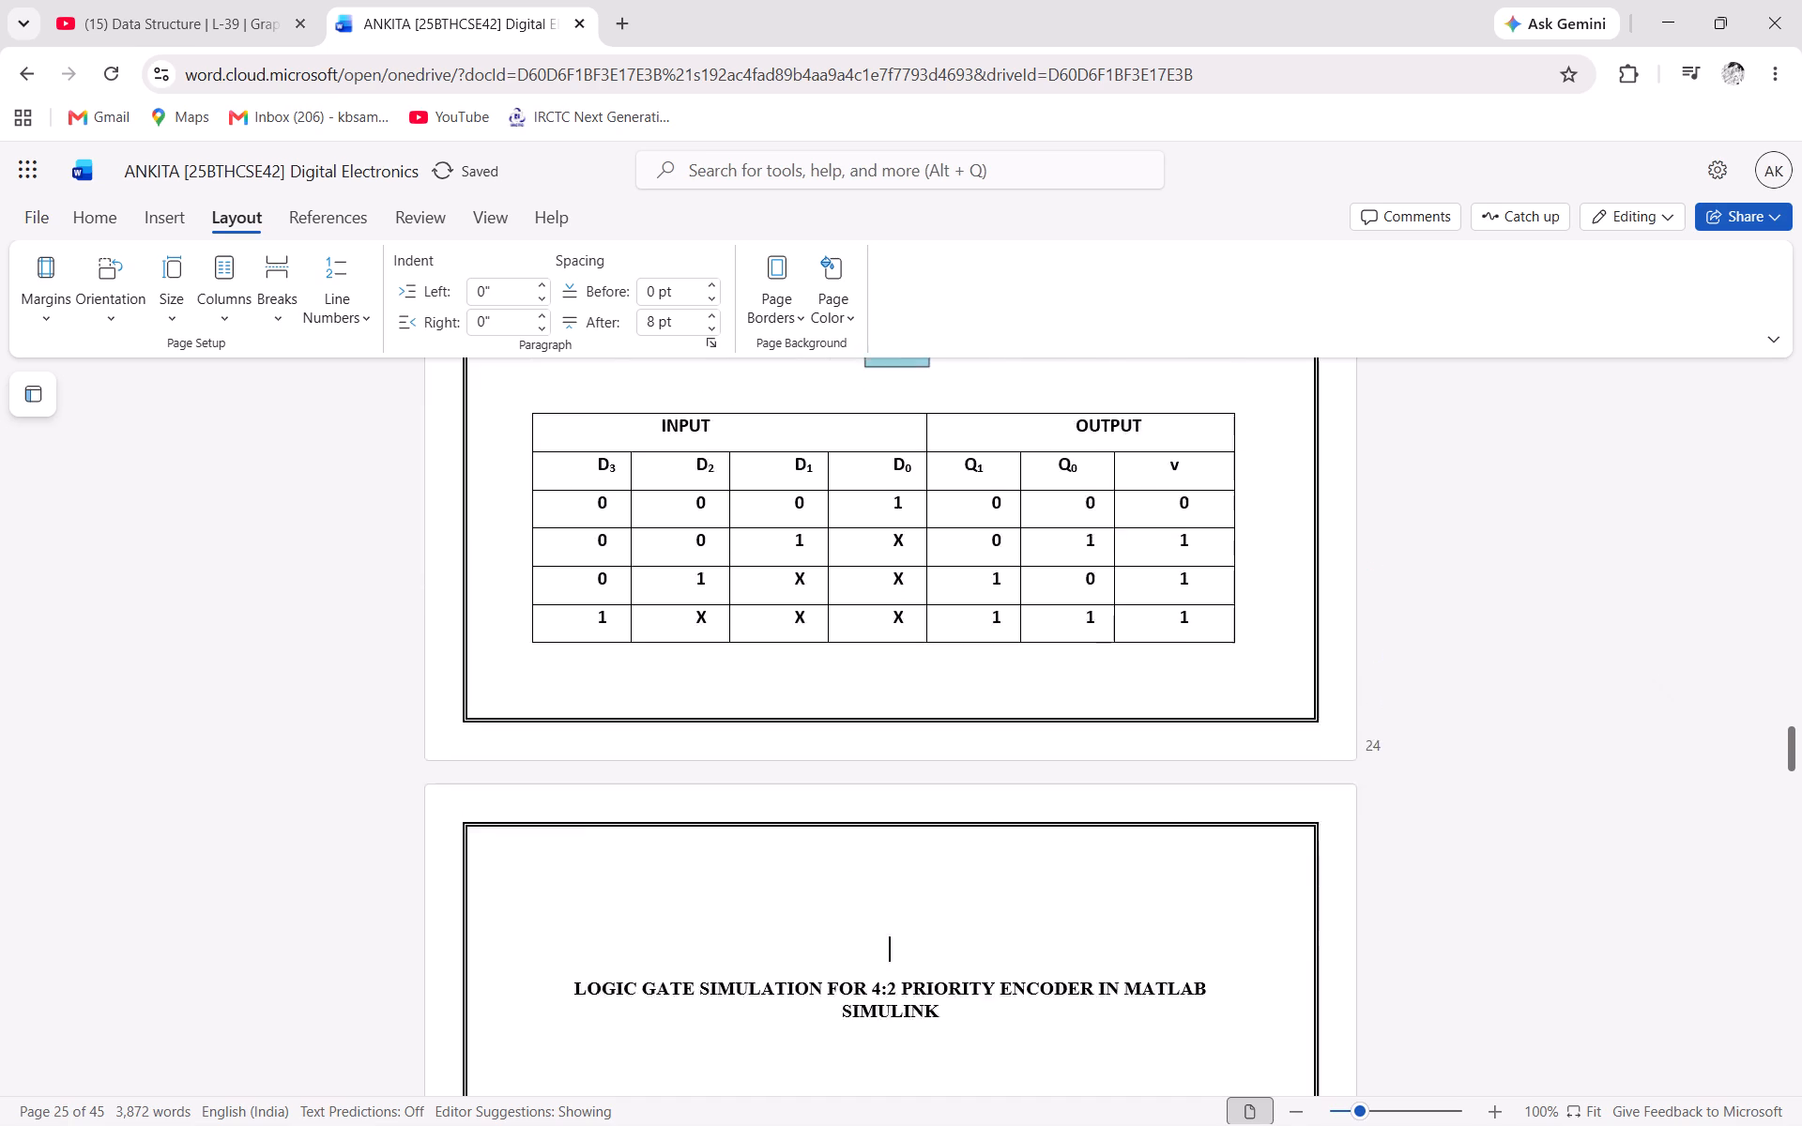
scroll(971, 772, "up", 2)
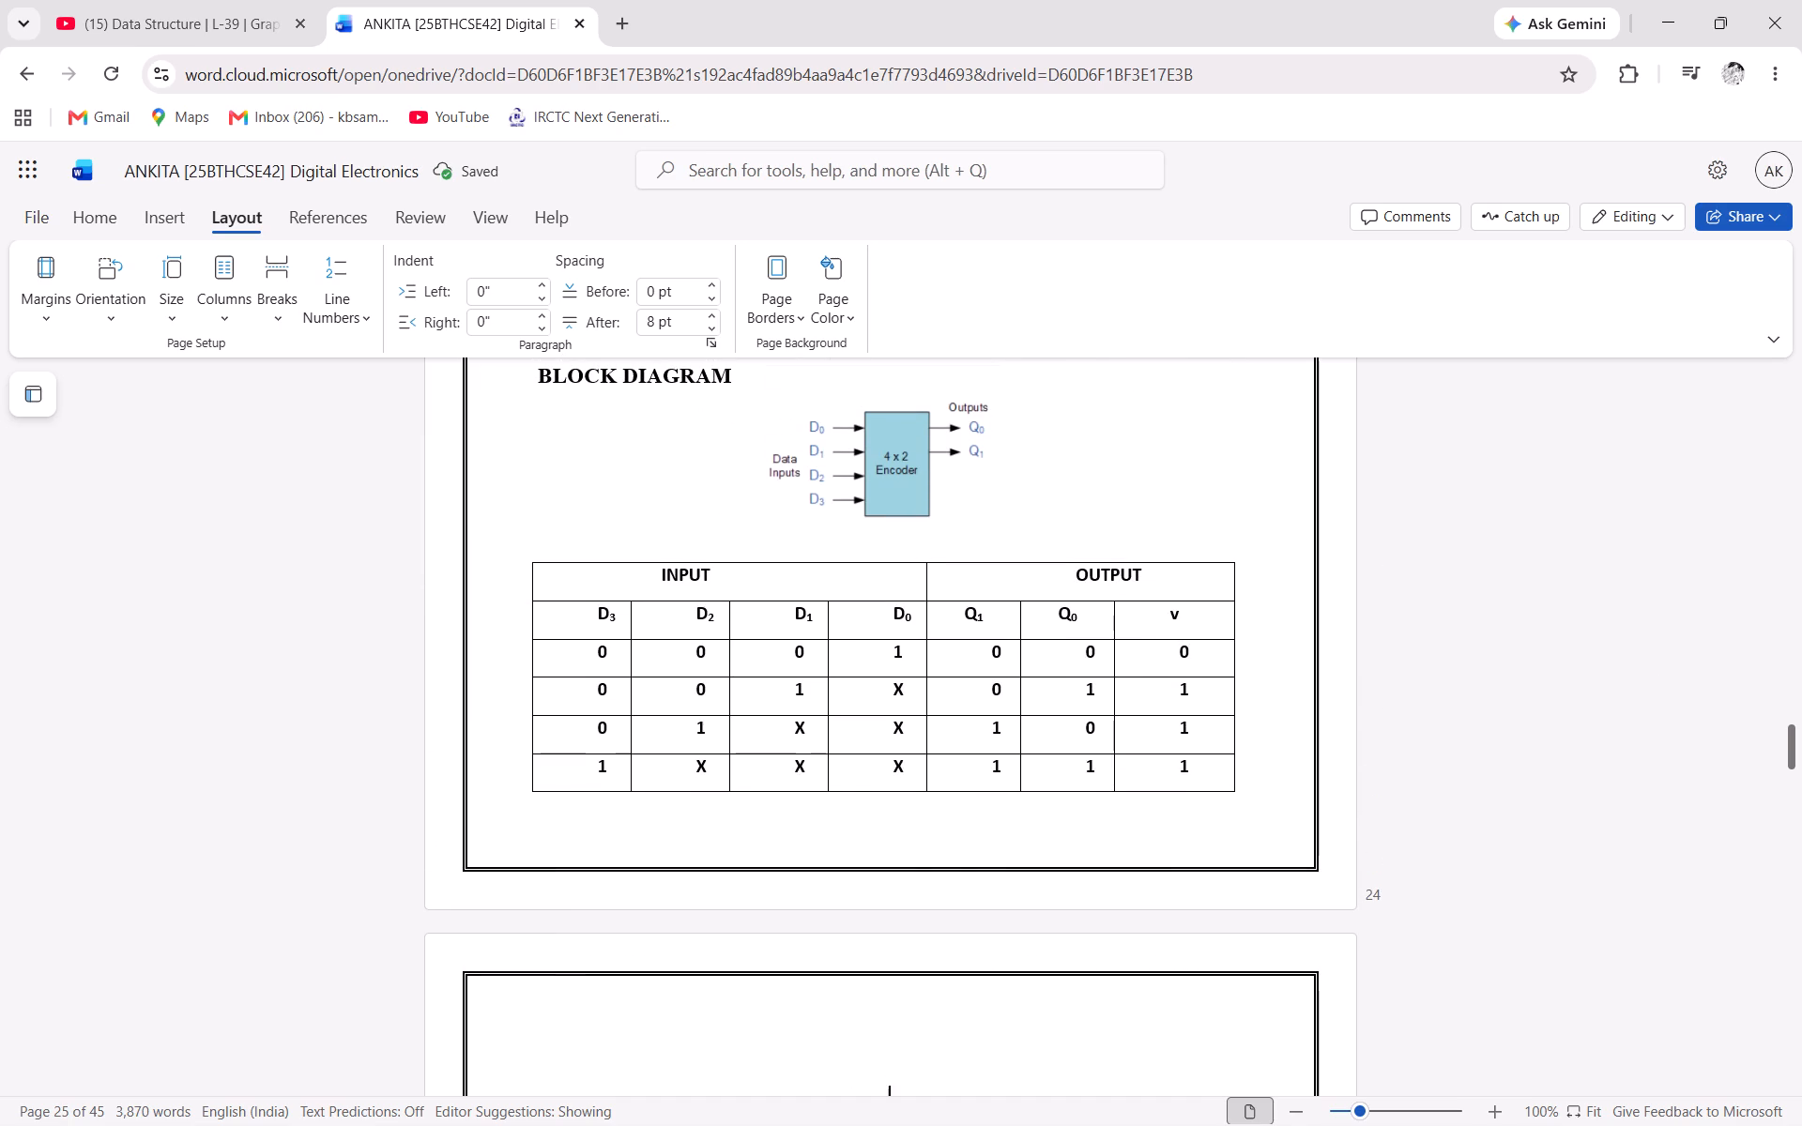
left_click(944, 523)
key("ctrl+v")
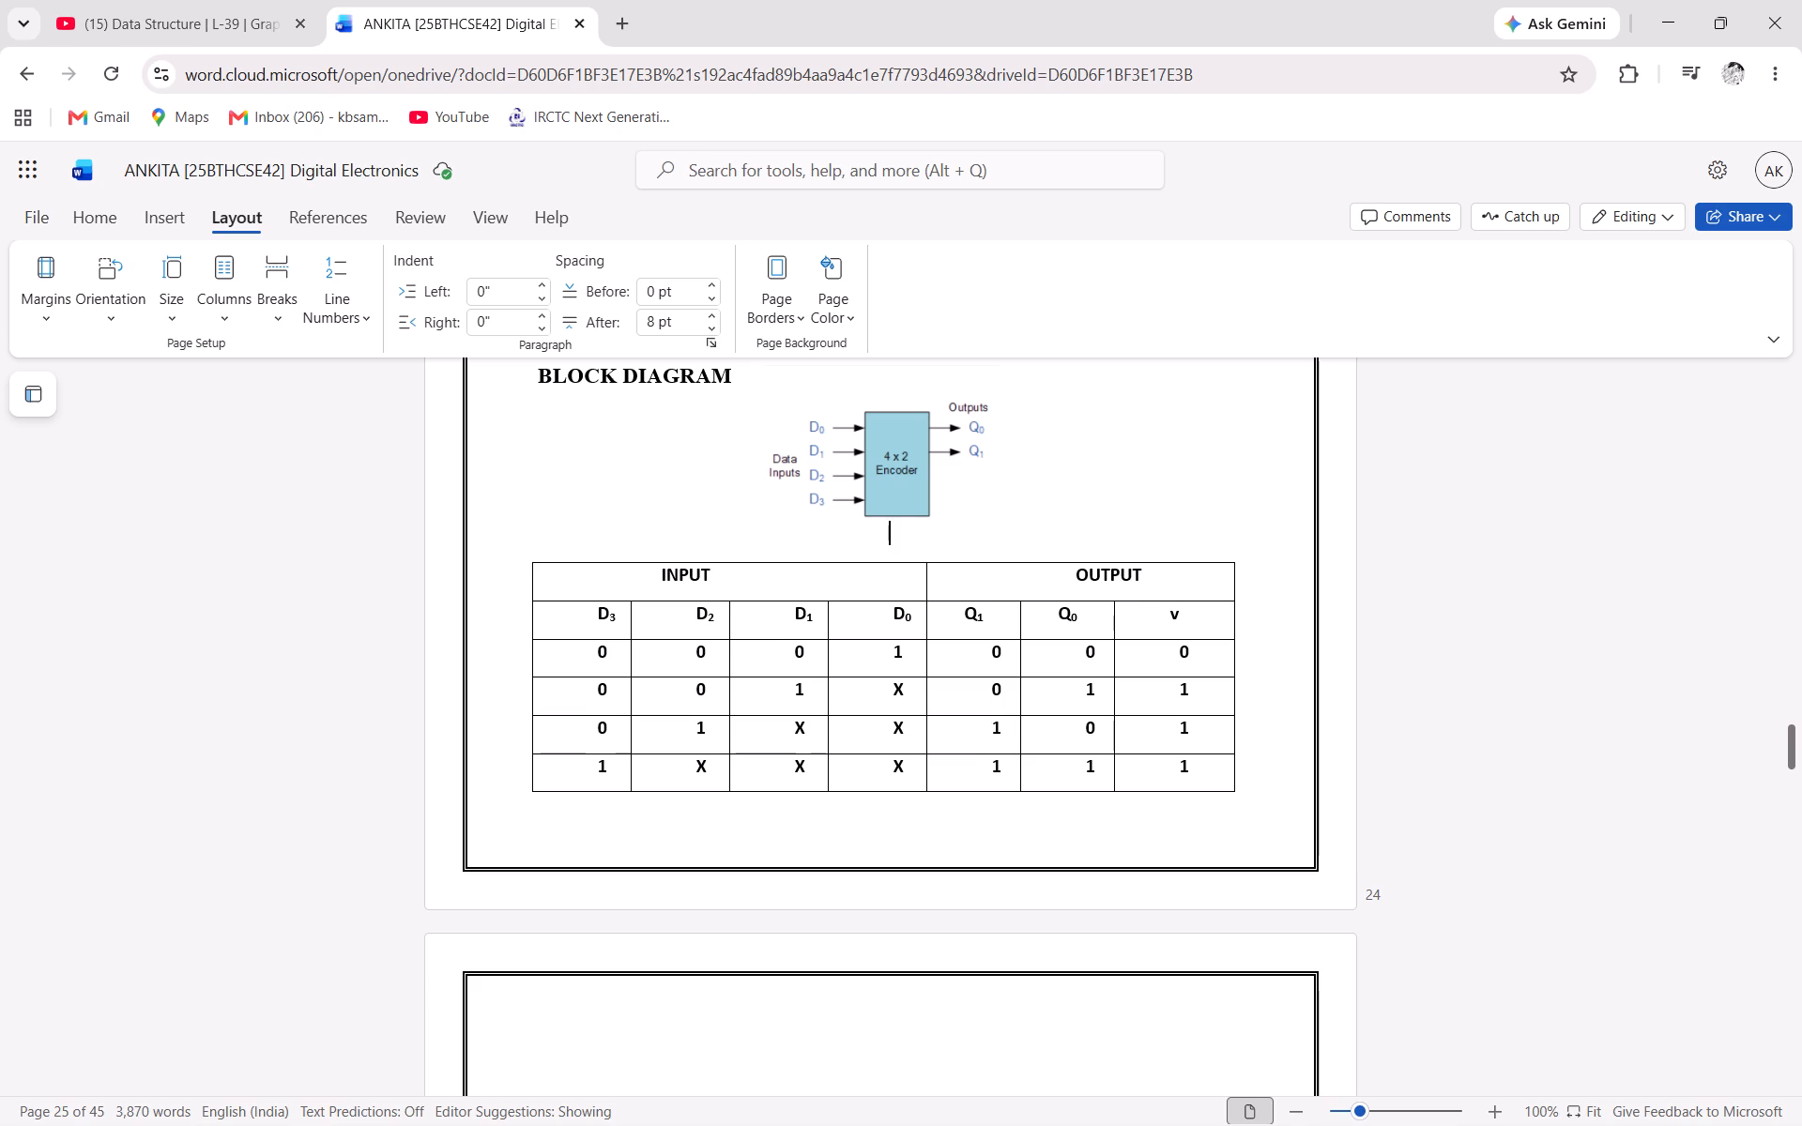
key("BackSpace")
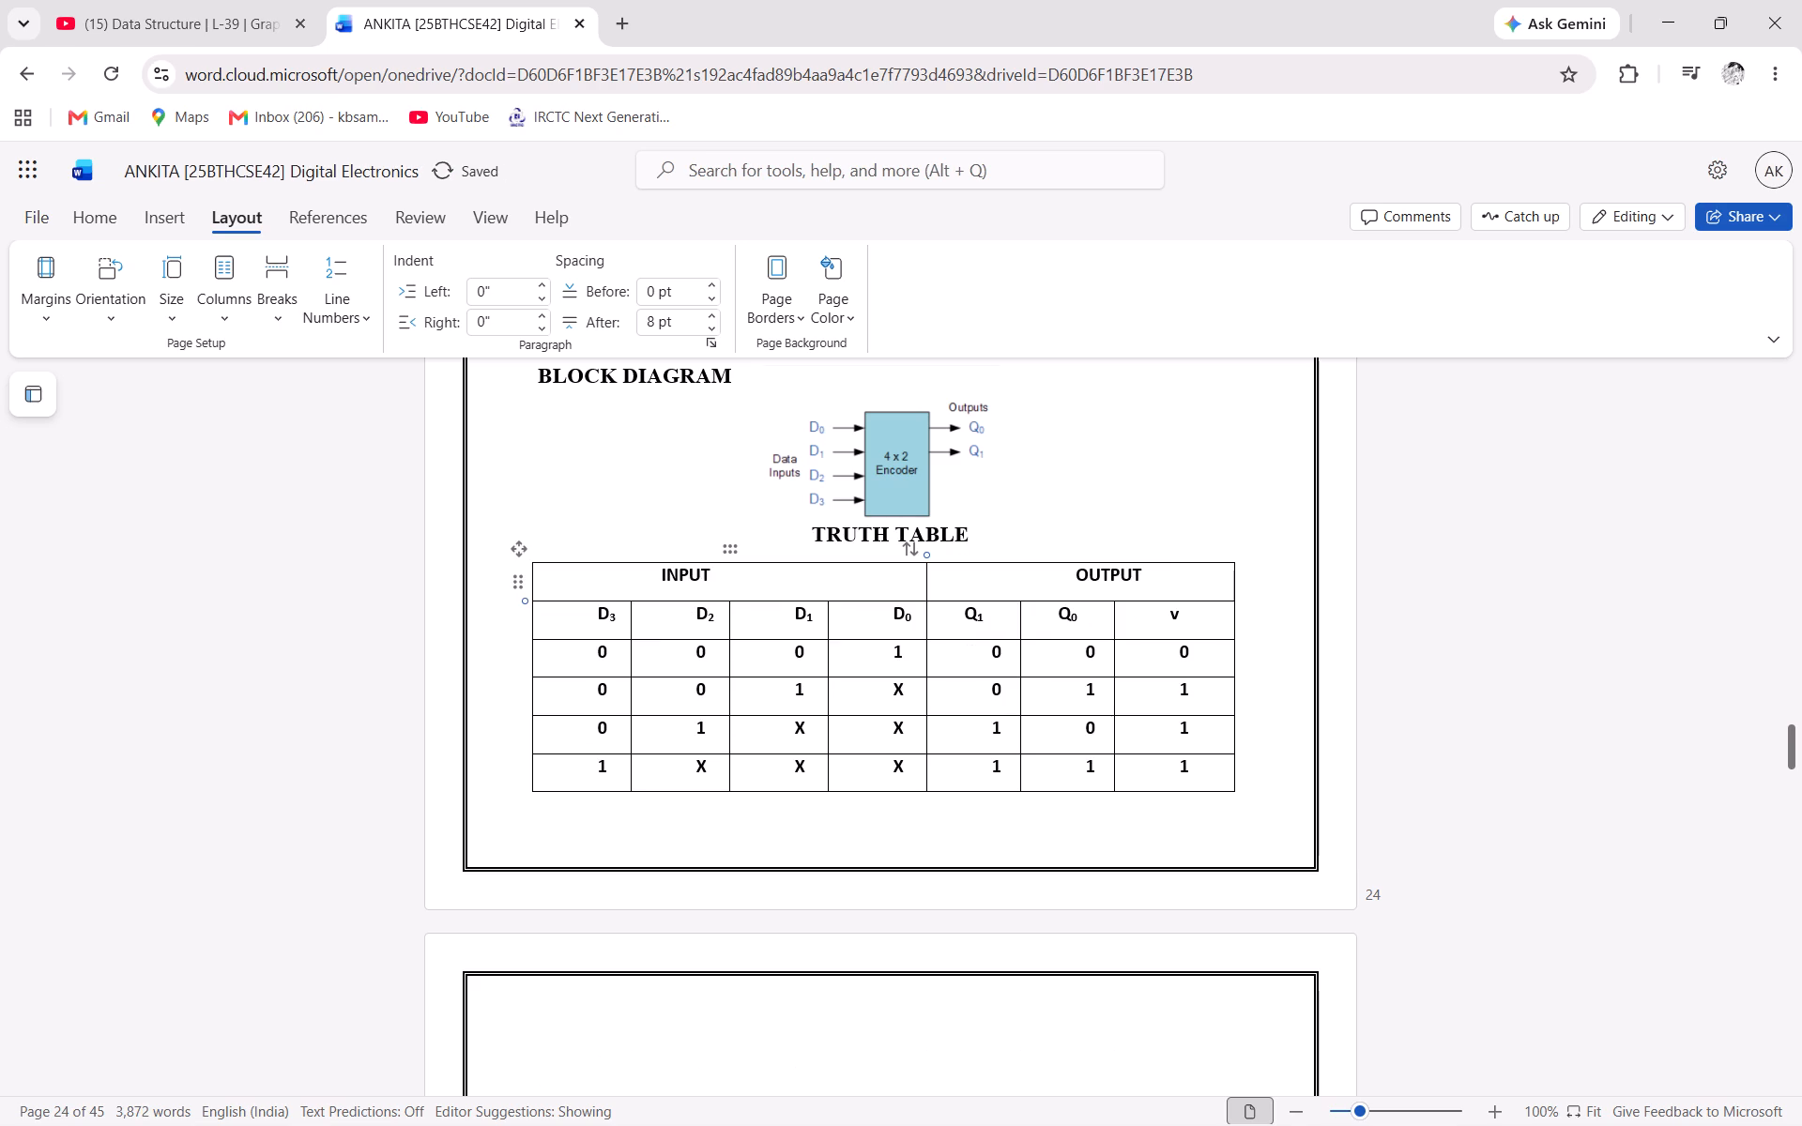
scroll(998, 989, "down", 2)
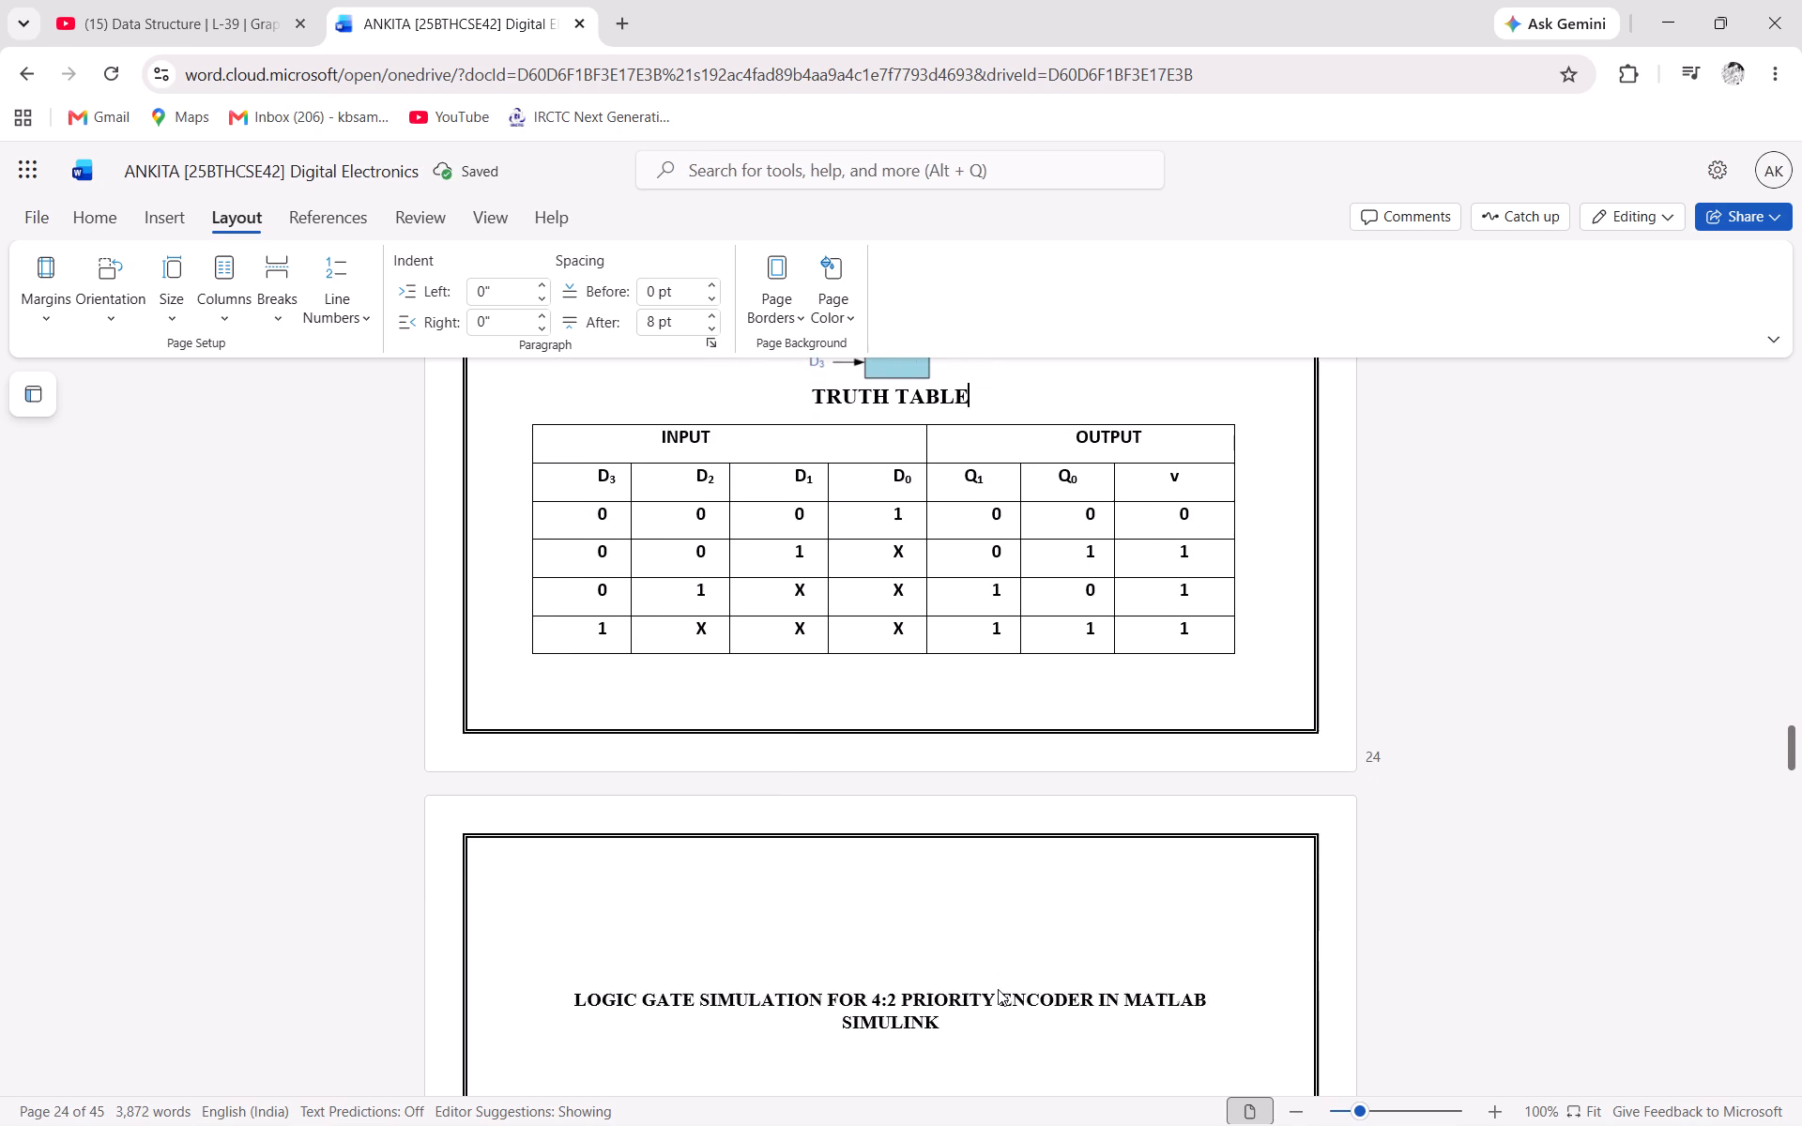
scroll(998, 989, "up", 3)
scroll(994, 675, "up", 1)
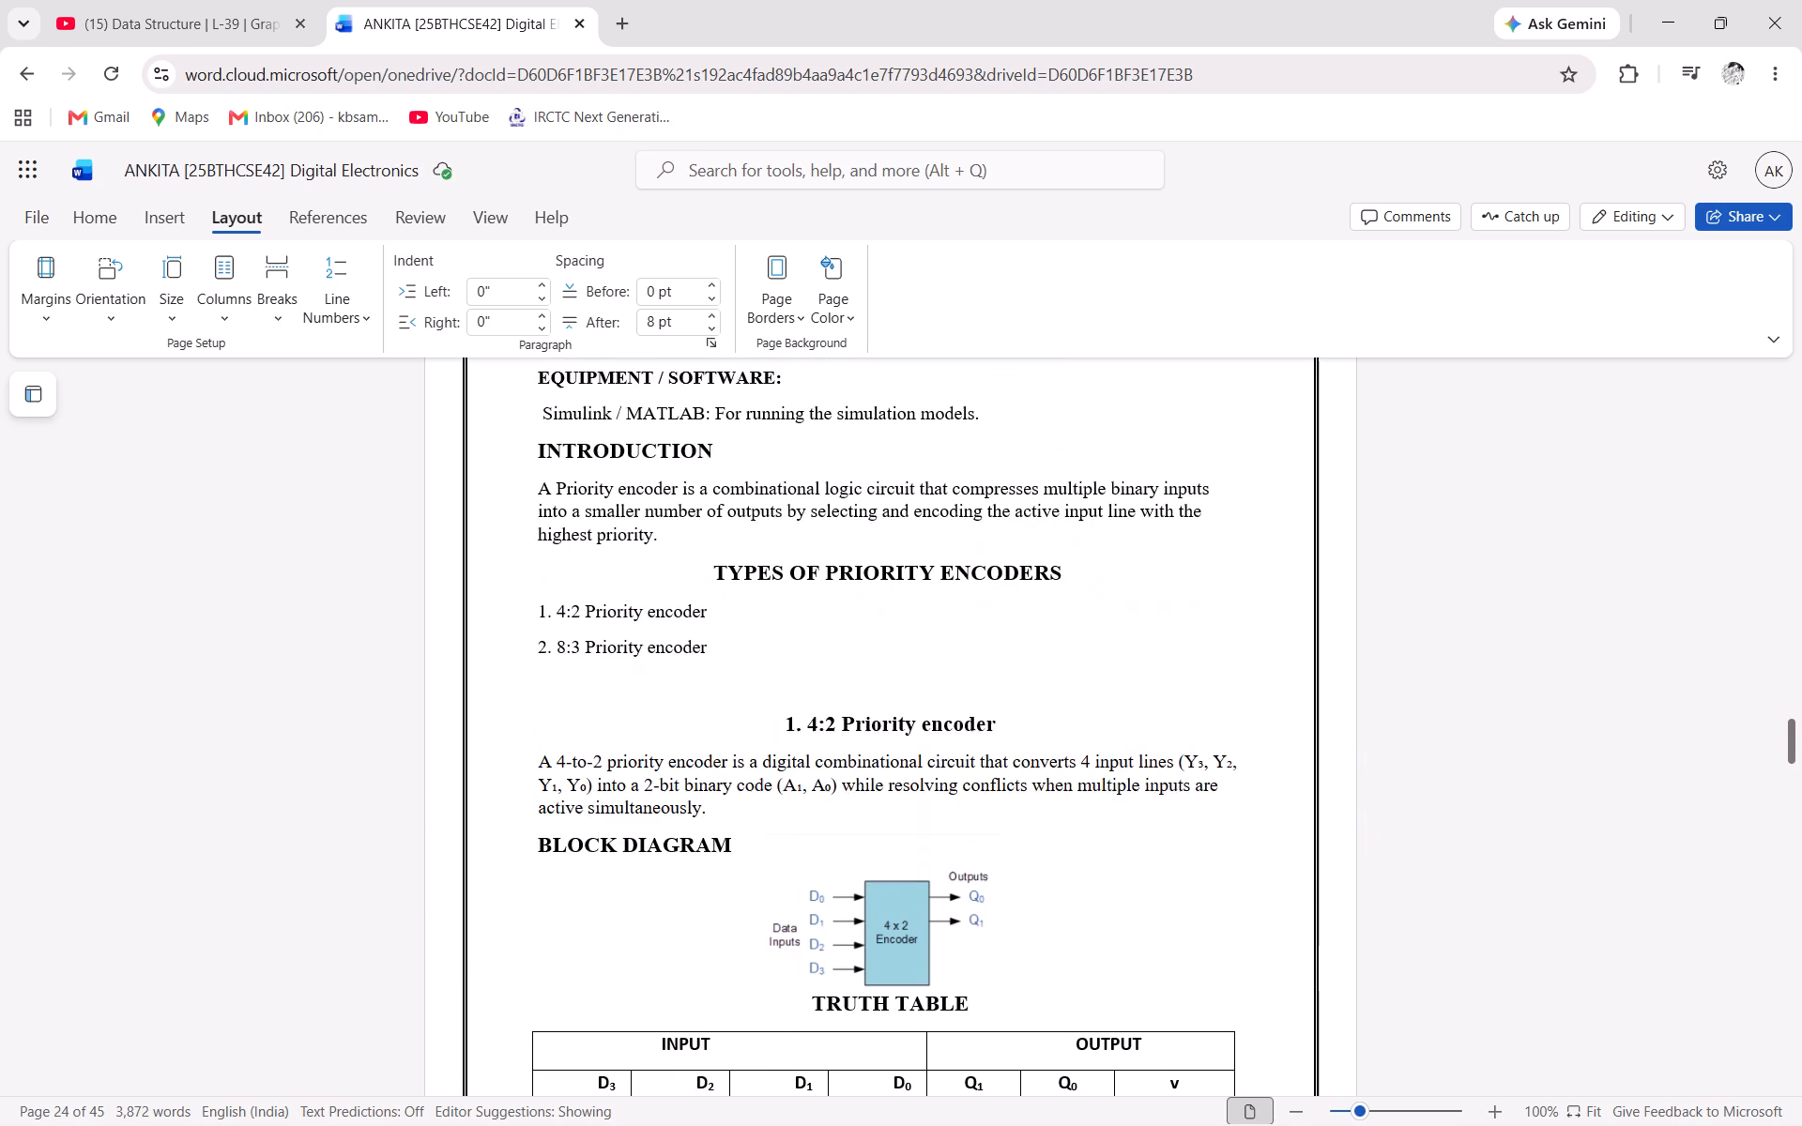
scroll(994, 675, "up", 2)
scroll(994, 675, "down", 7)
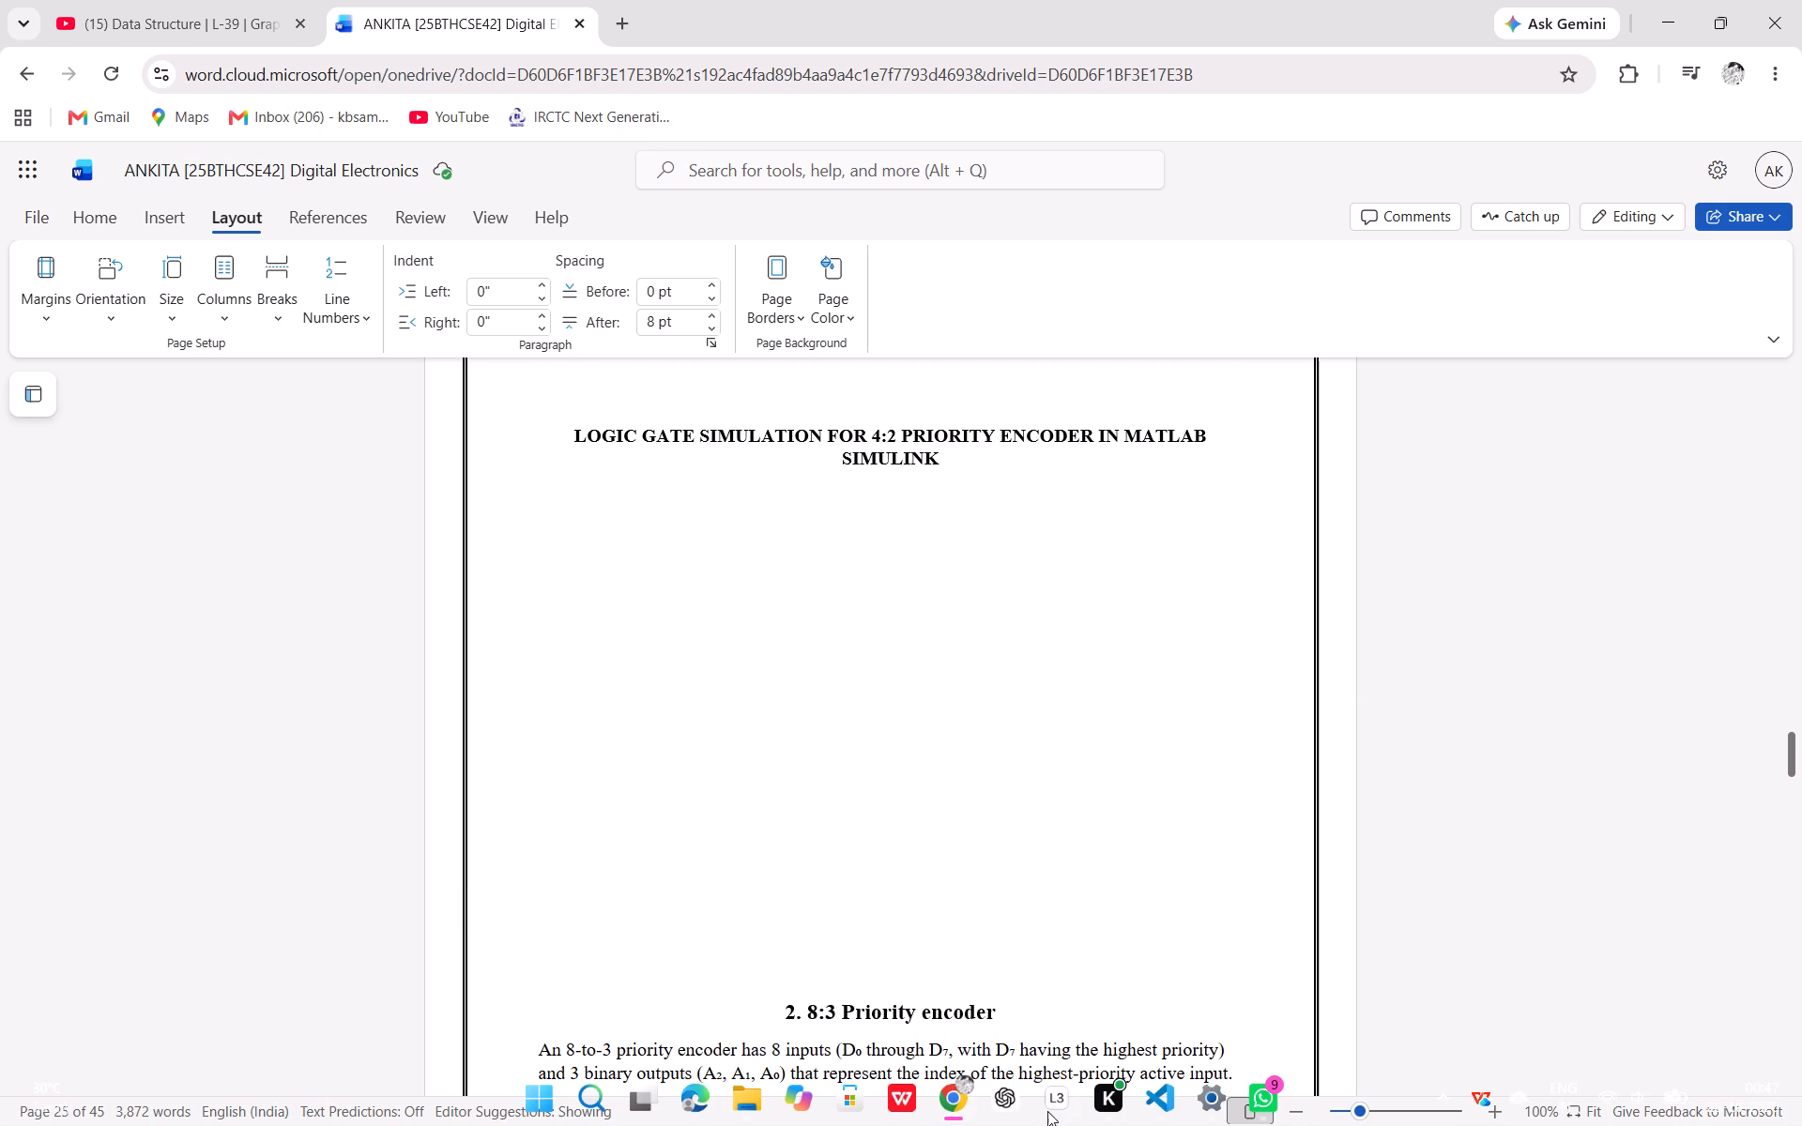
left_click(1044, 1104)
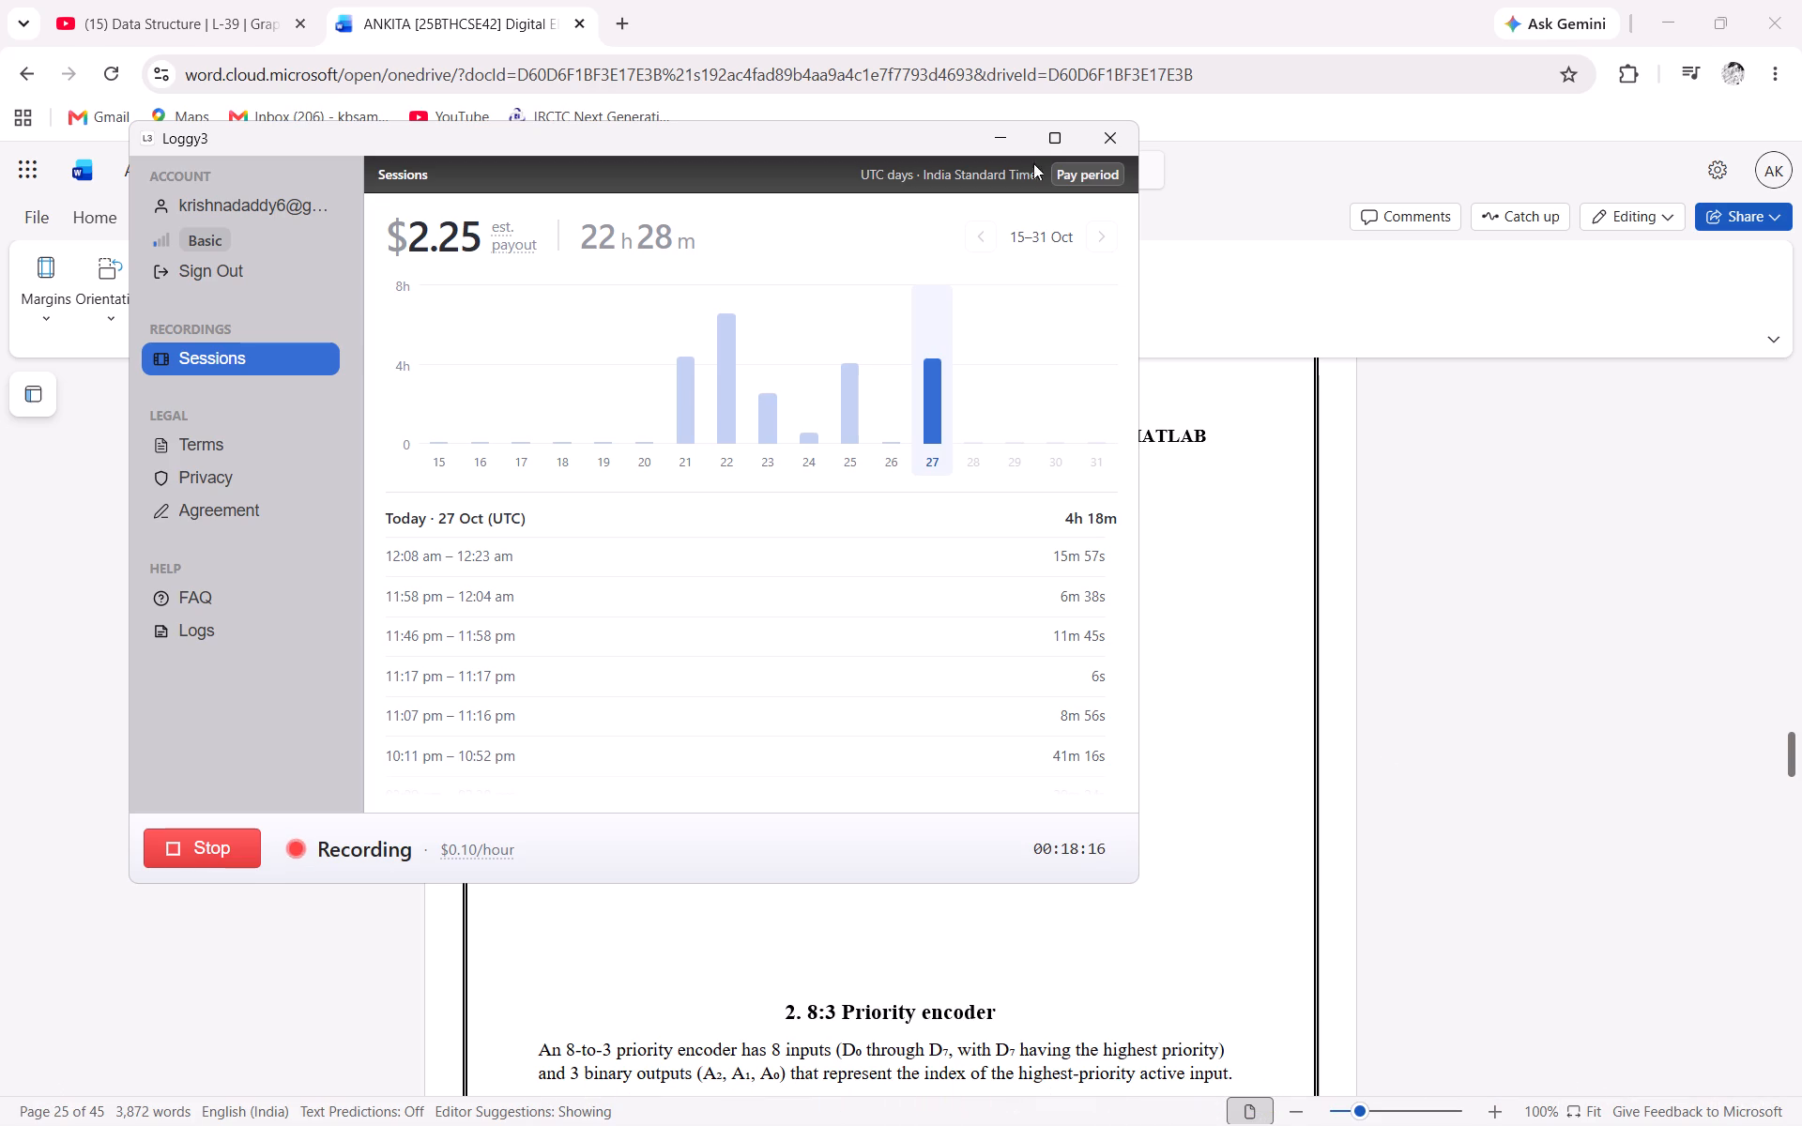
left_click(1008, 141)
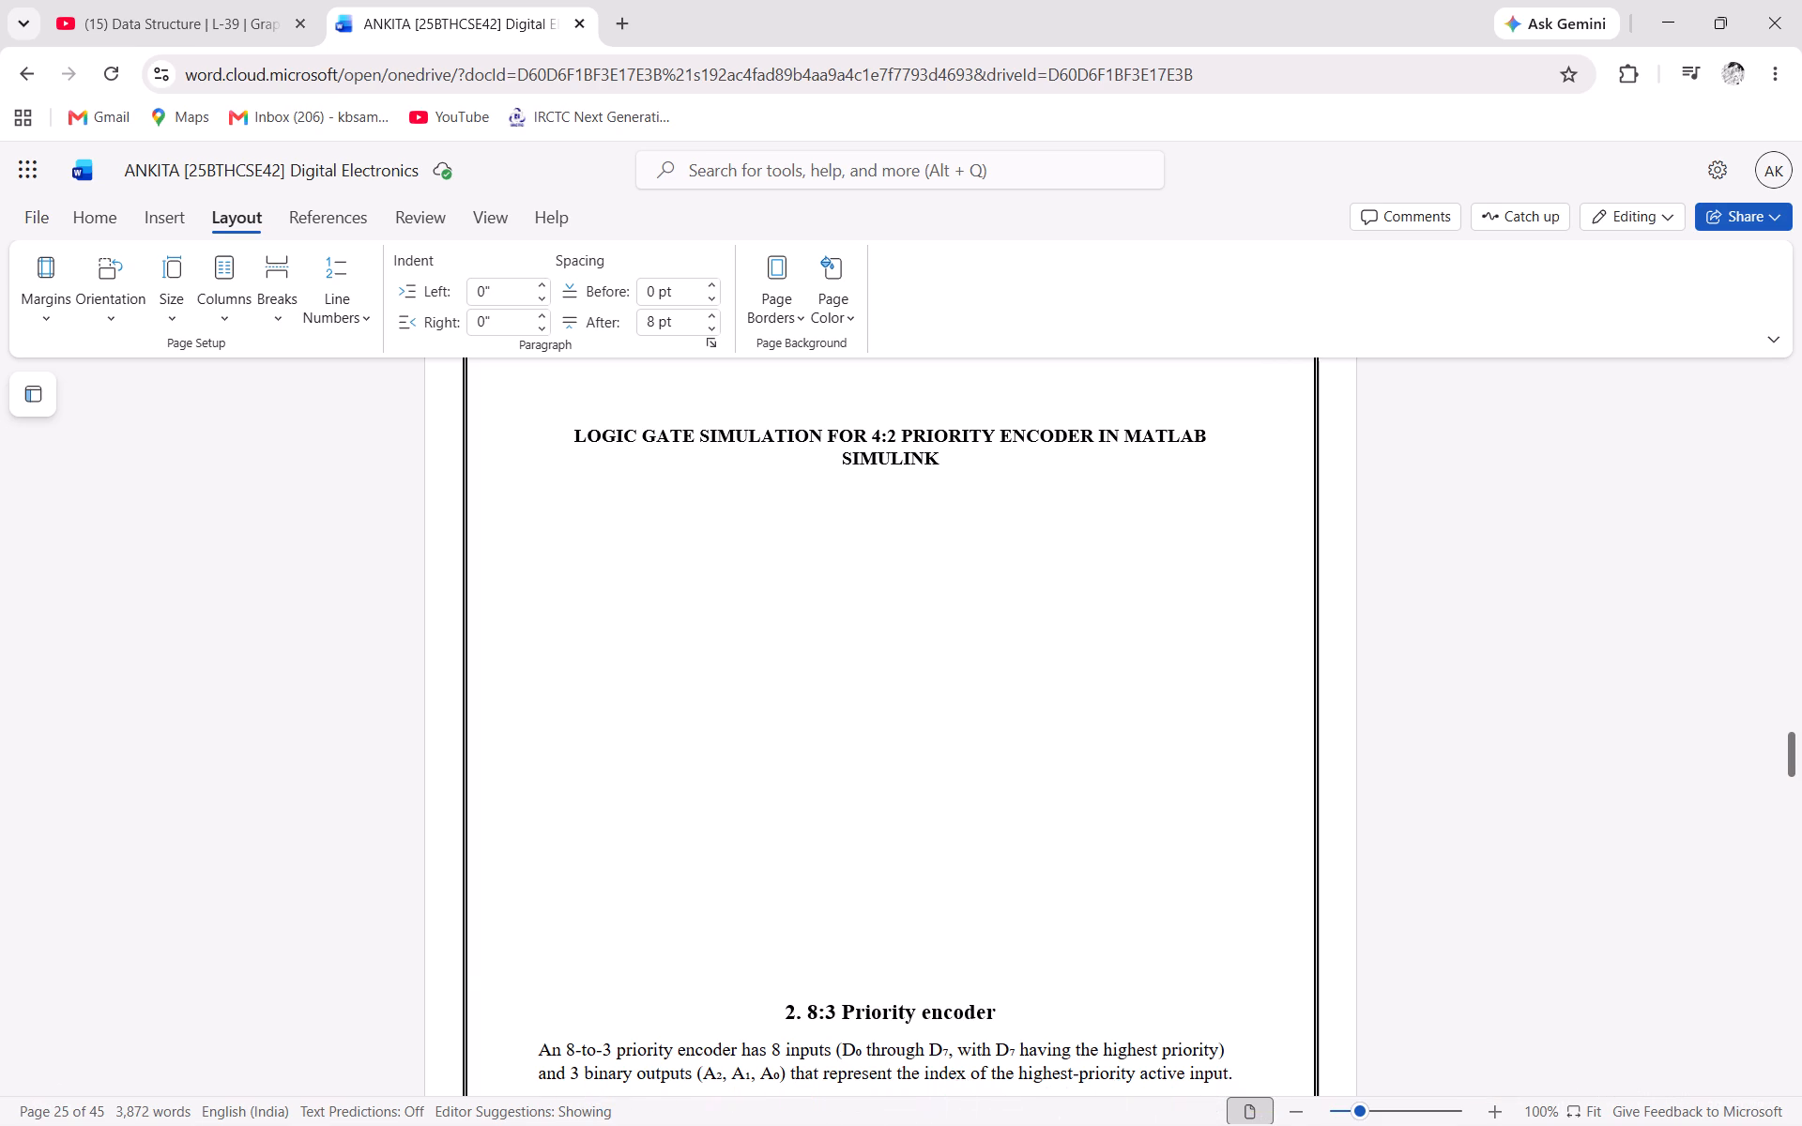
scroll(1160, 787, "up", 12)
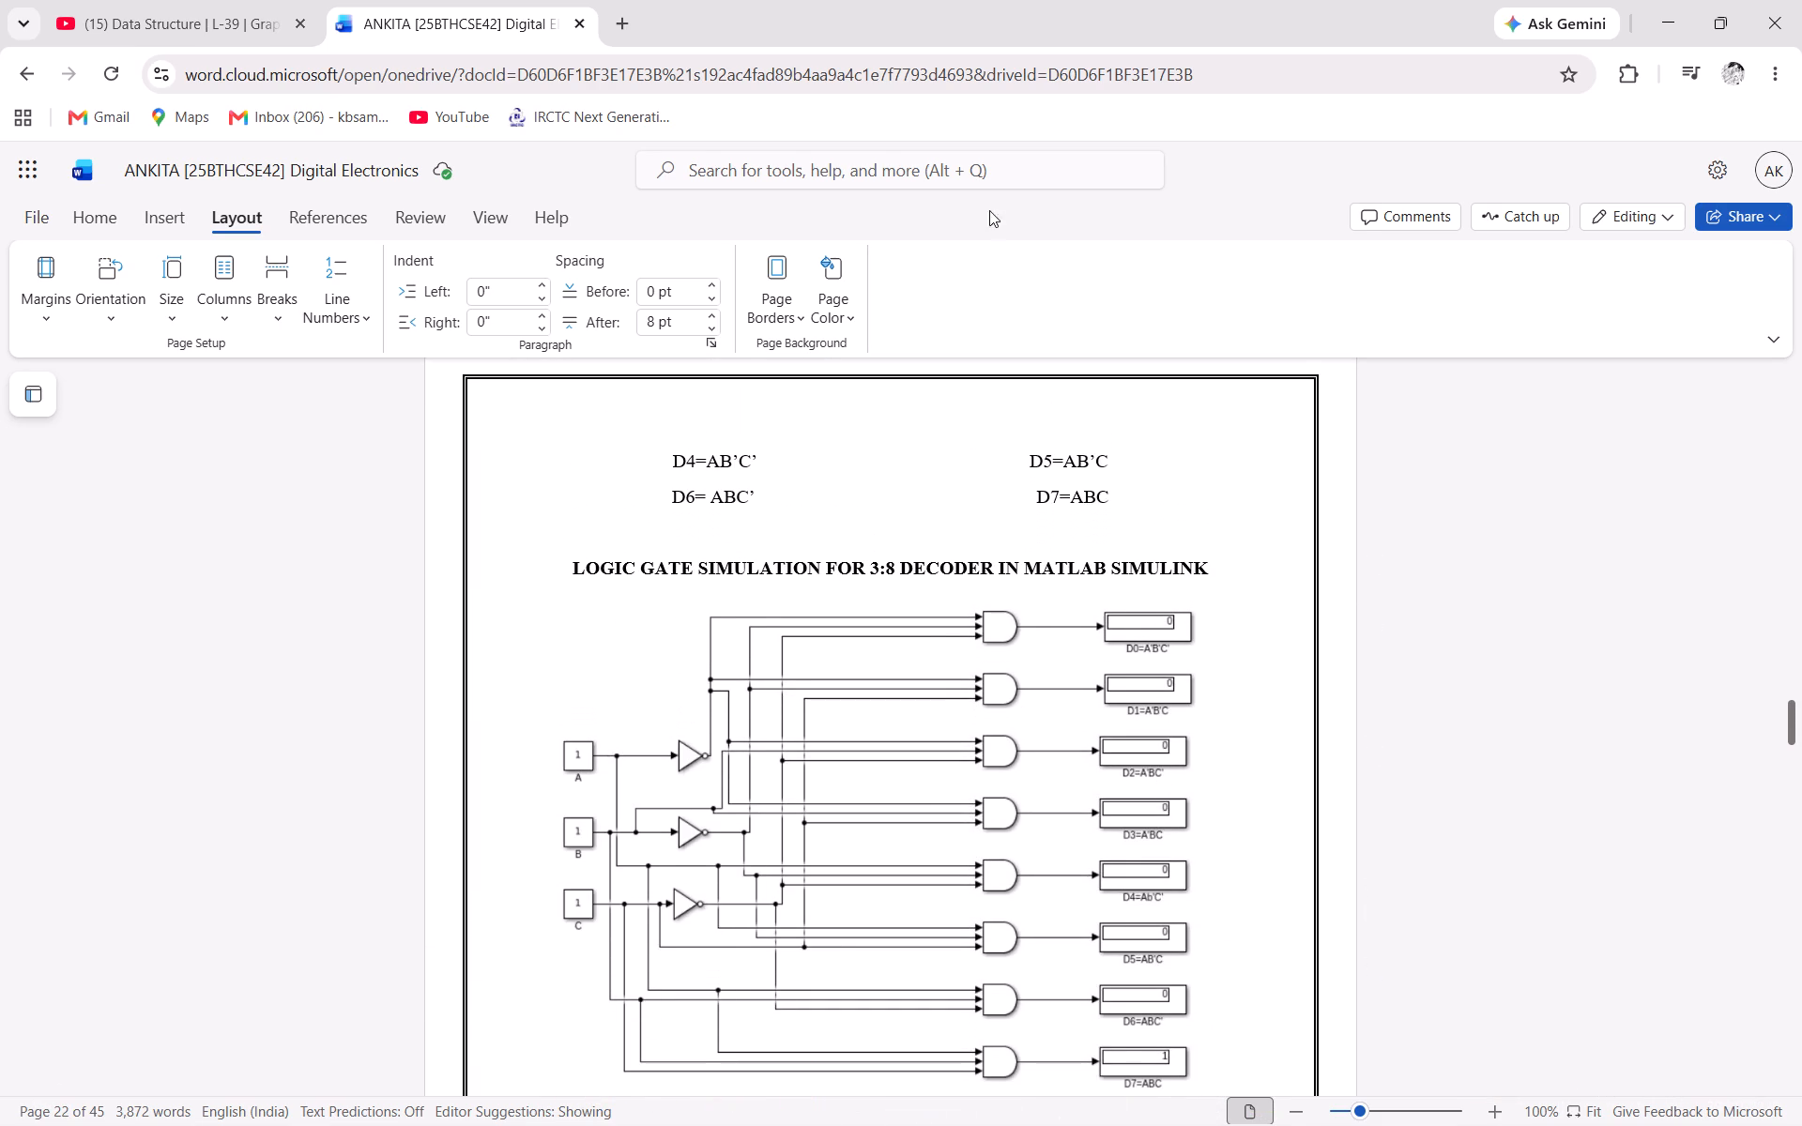
Search the web for word in a new browser tab.
left_click(612, 23)
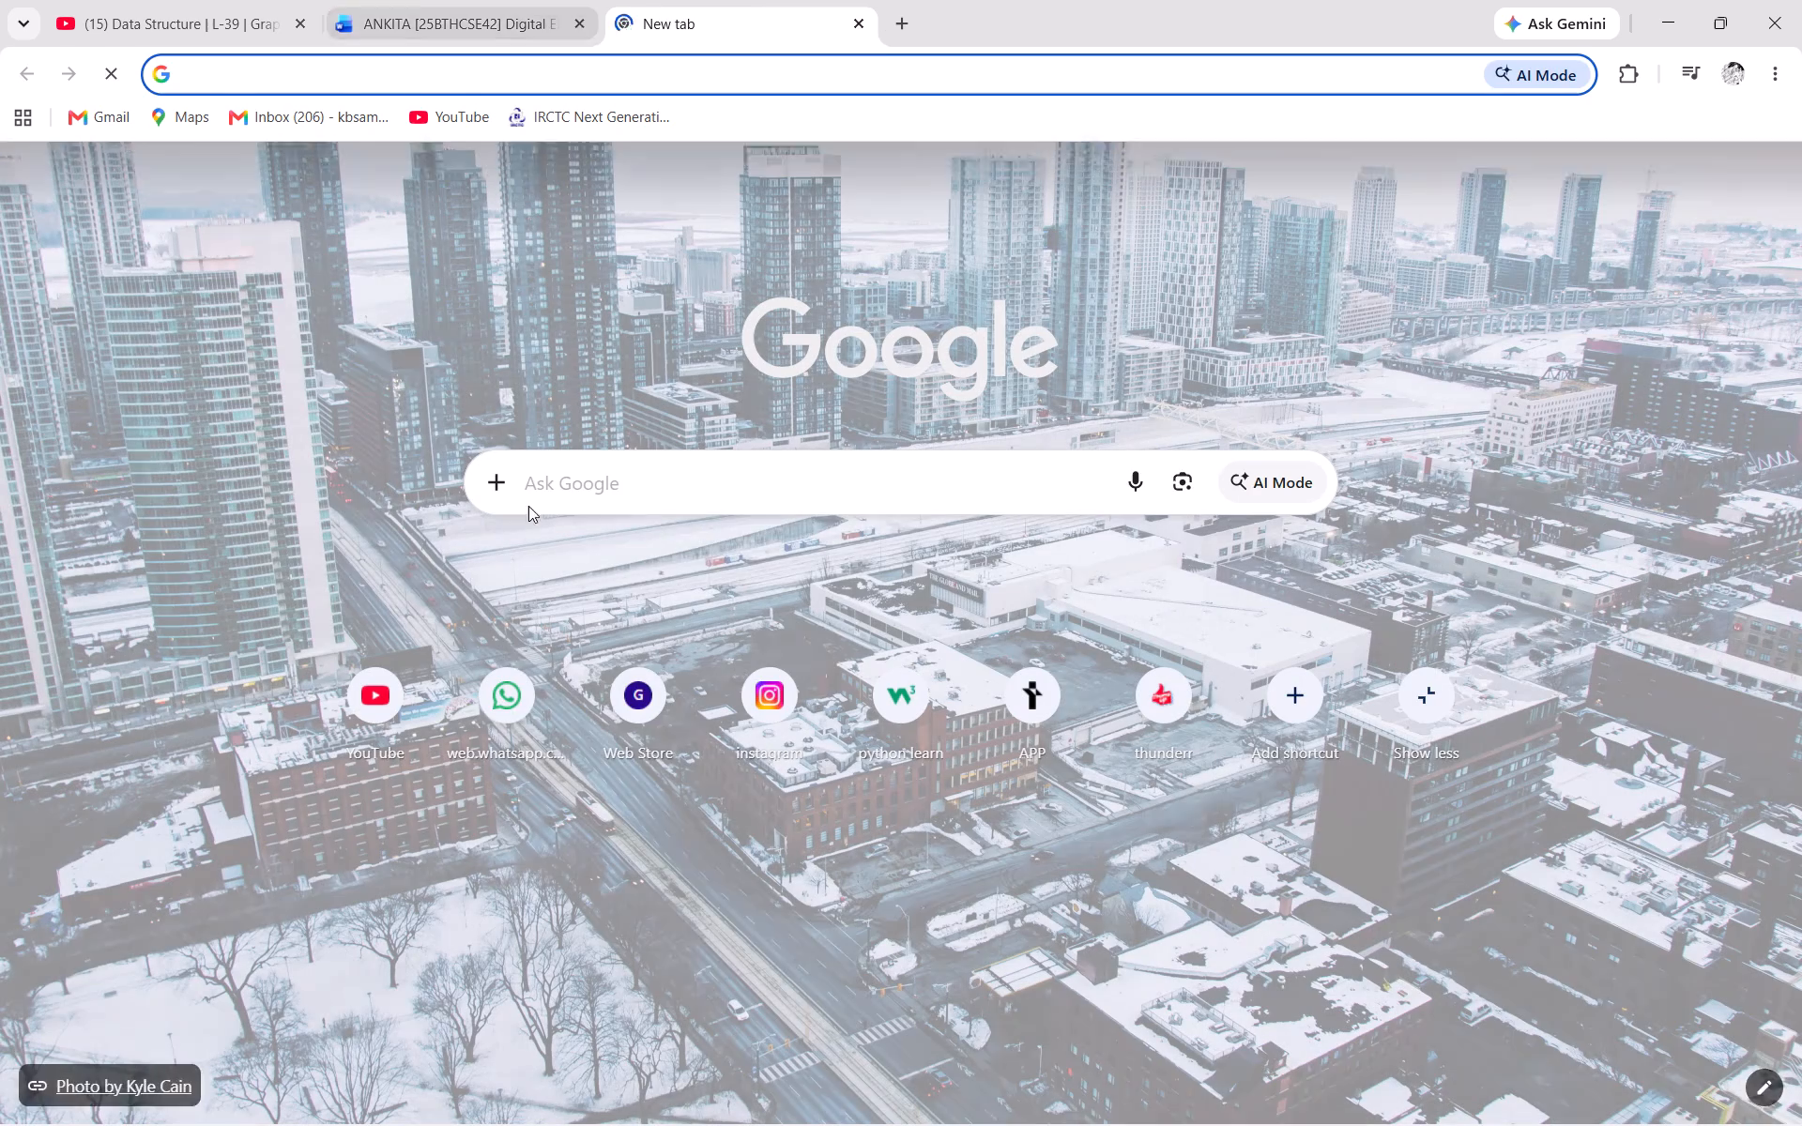
left_click(736, 474)
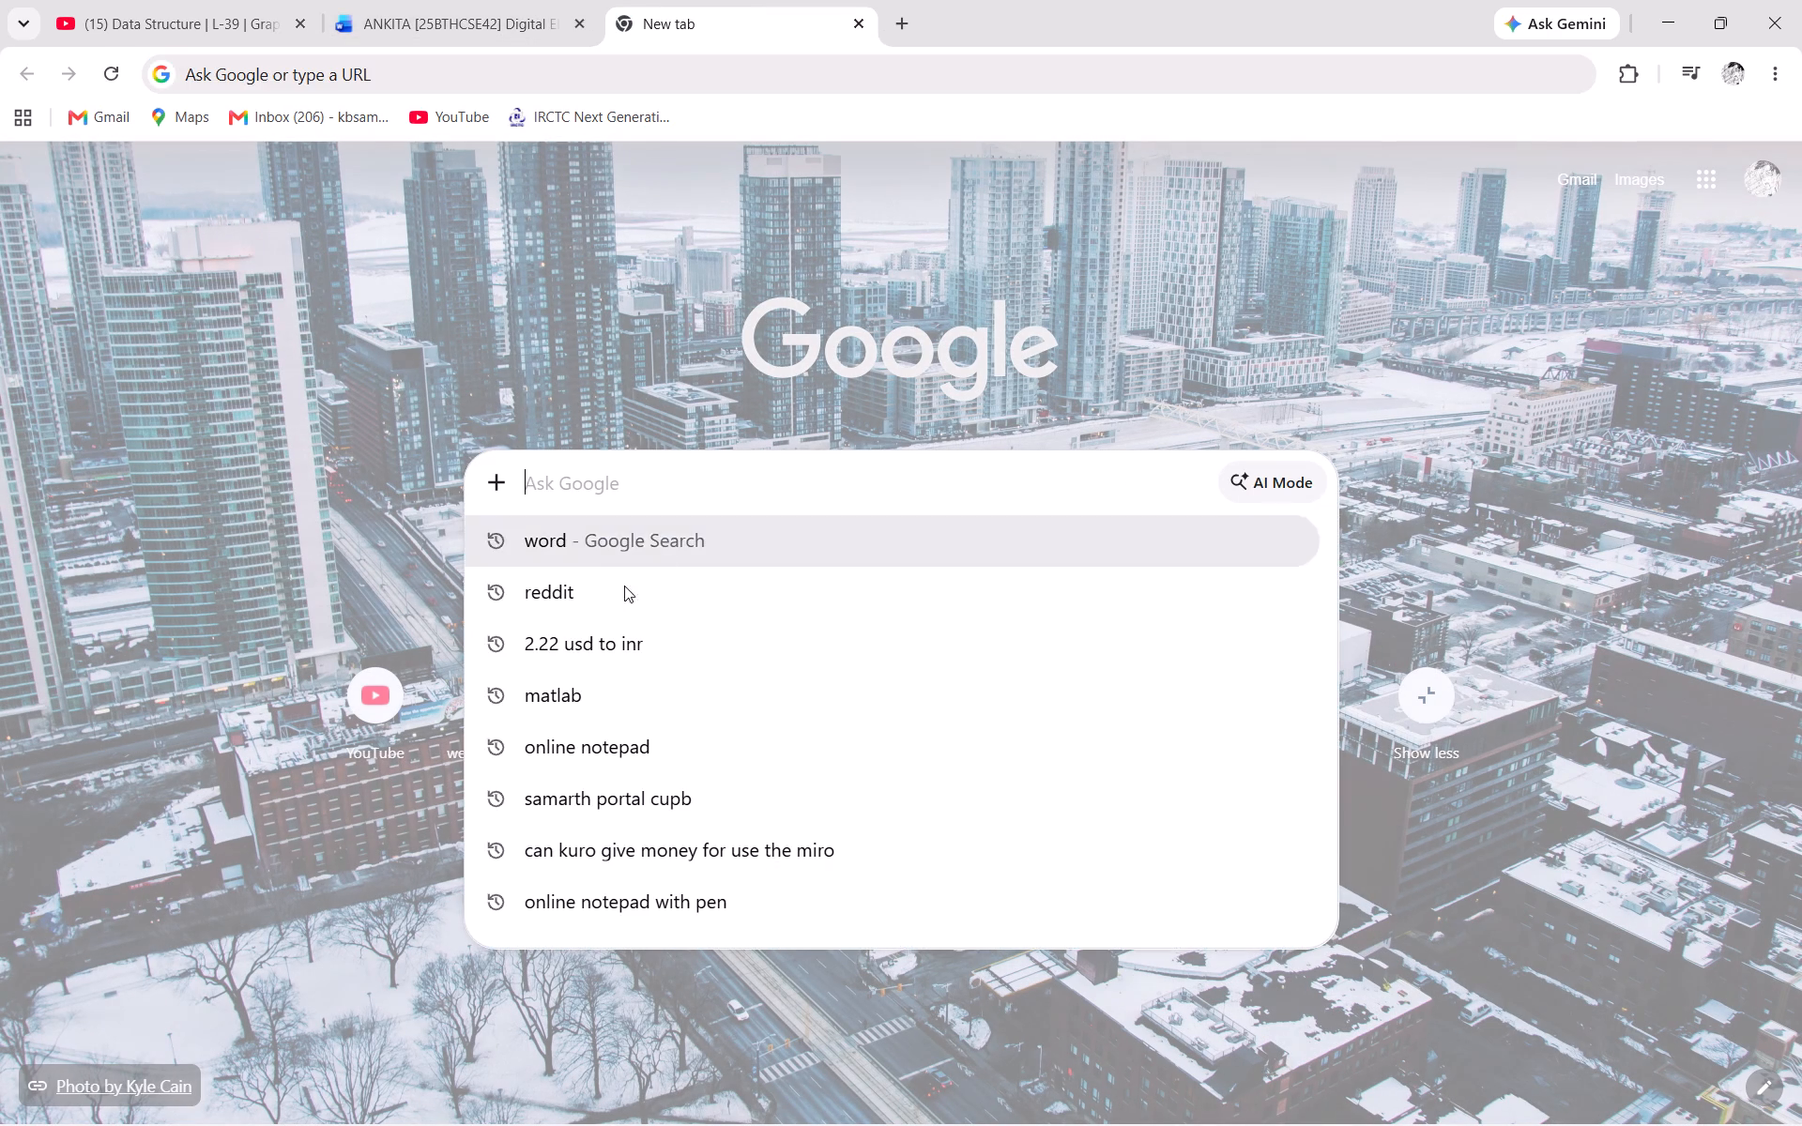
left_click(578, 547)
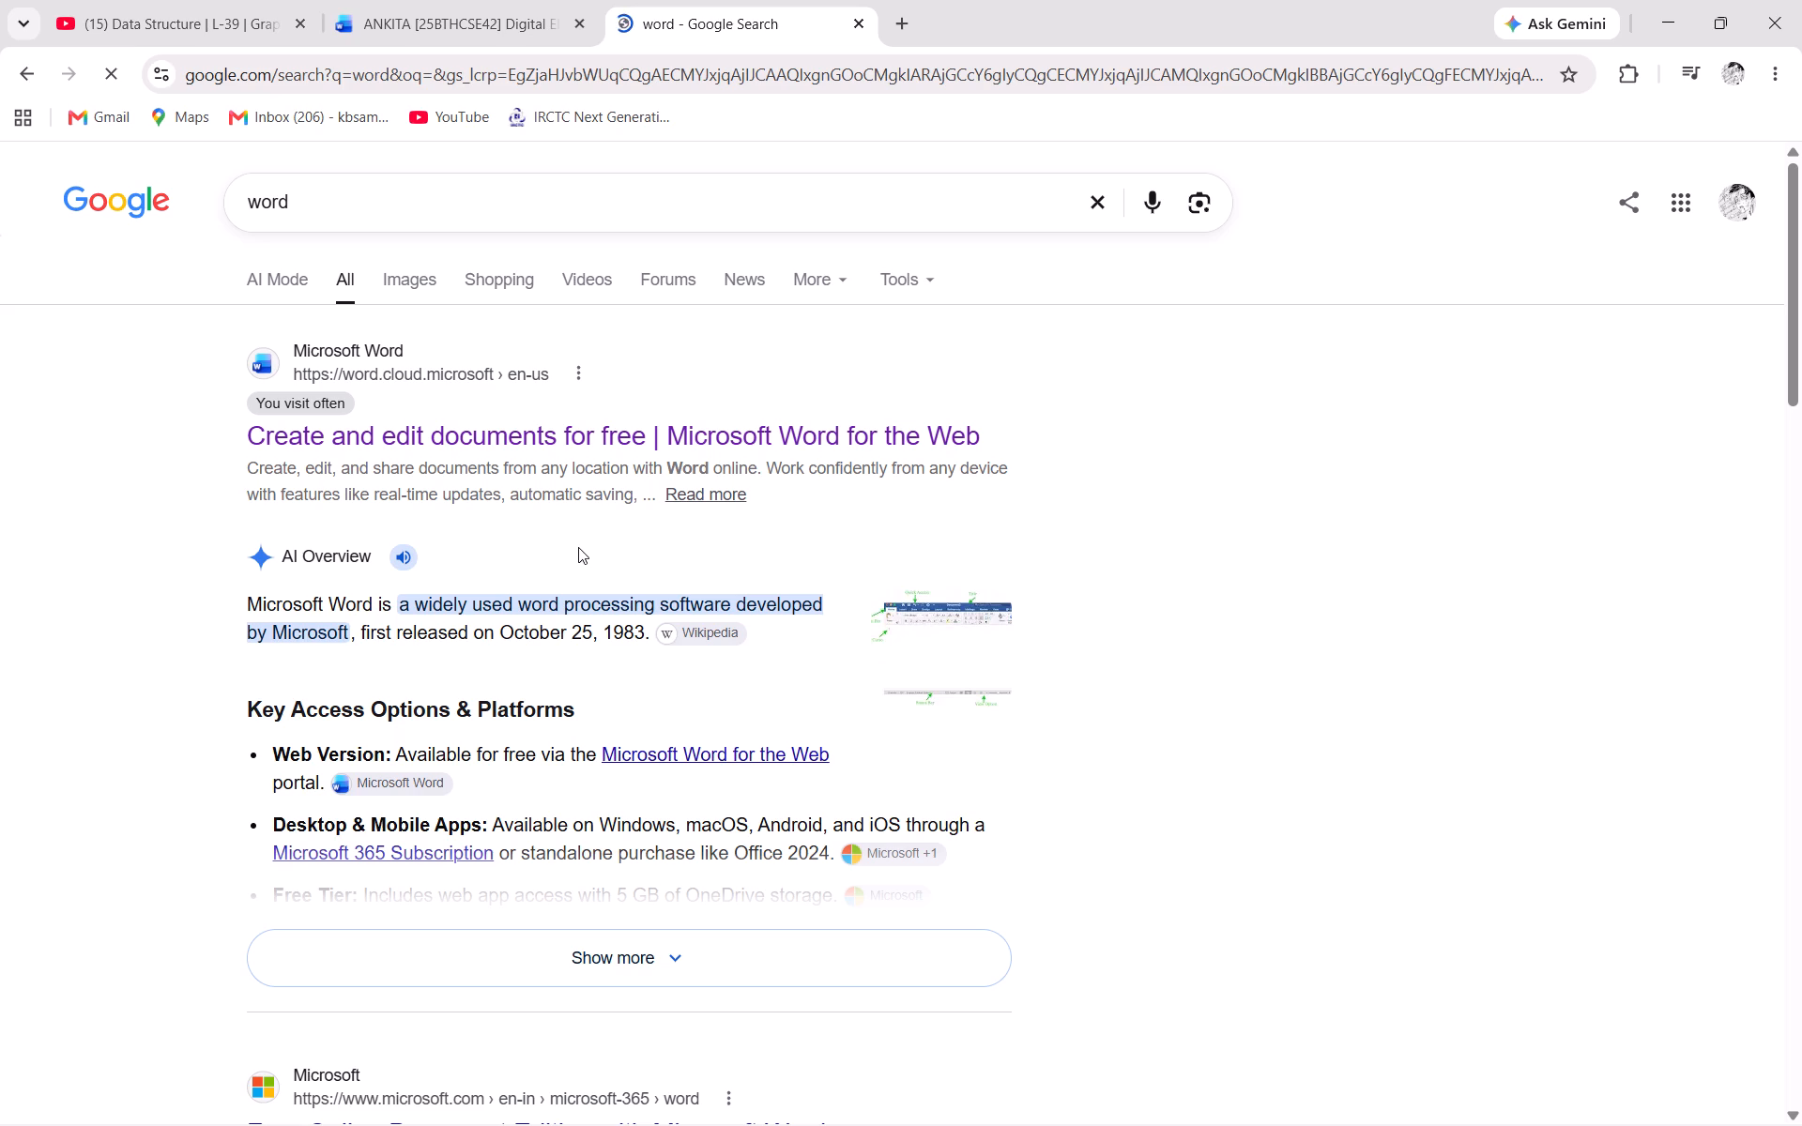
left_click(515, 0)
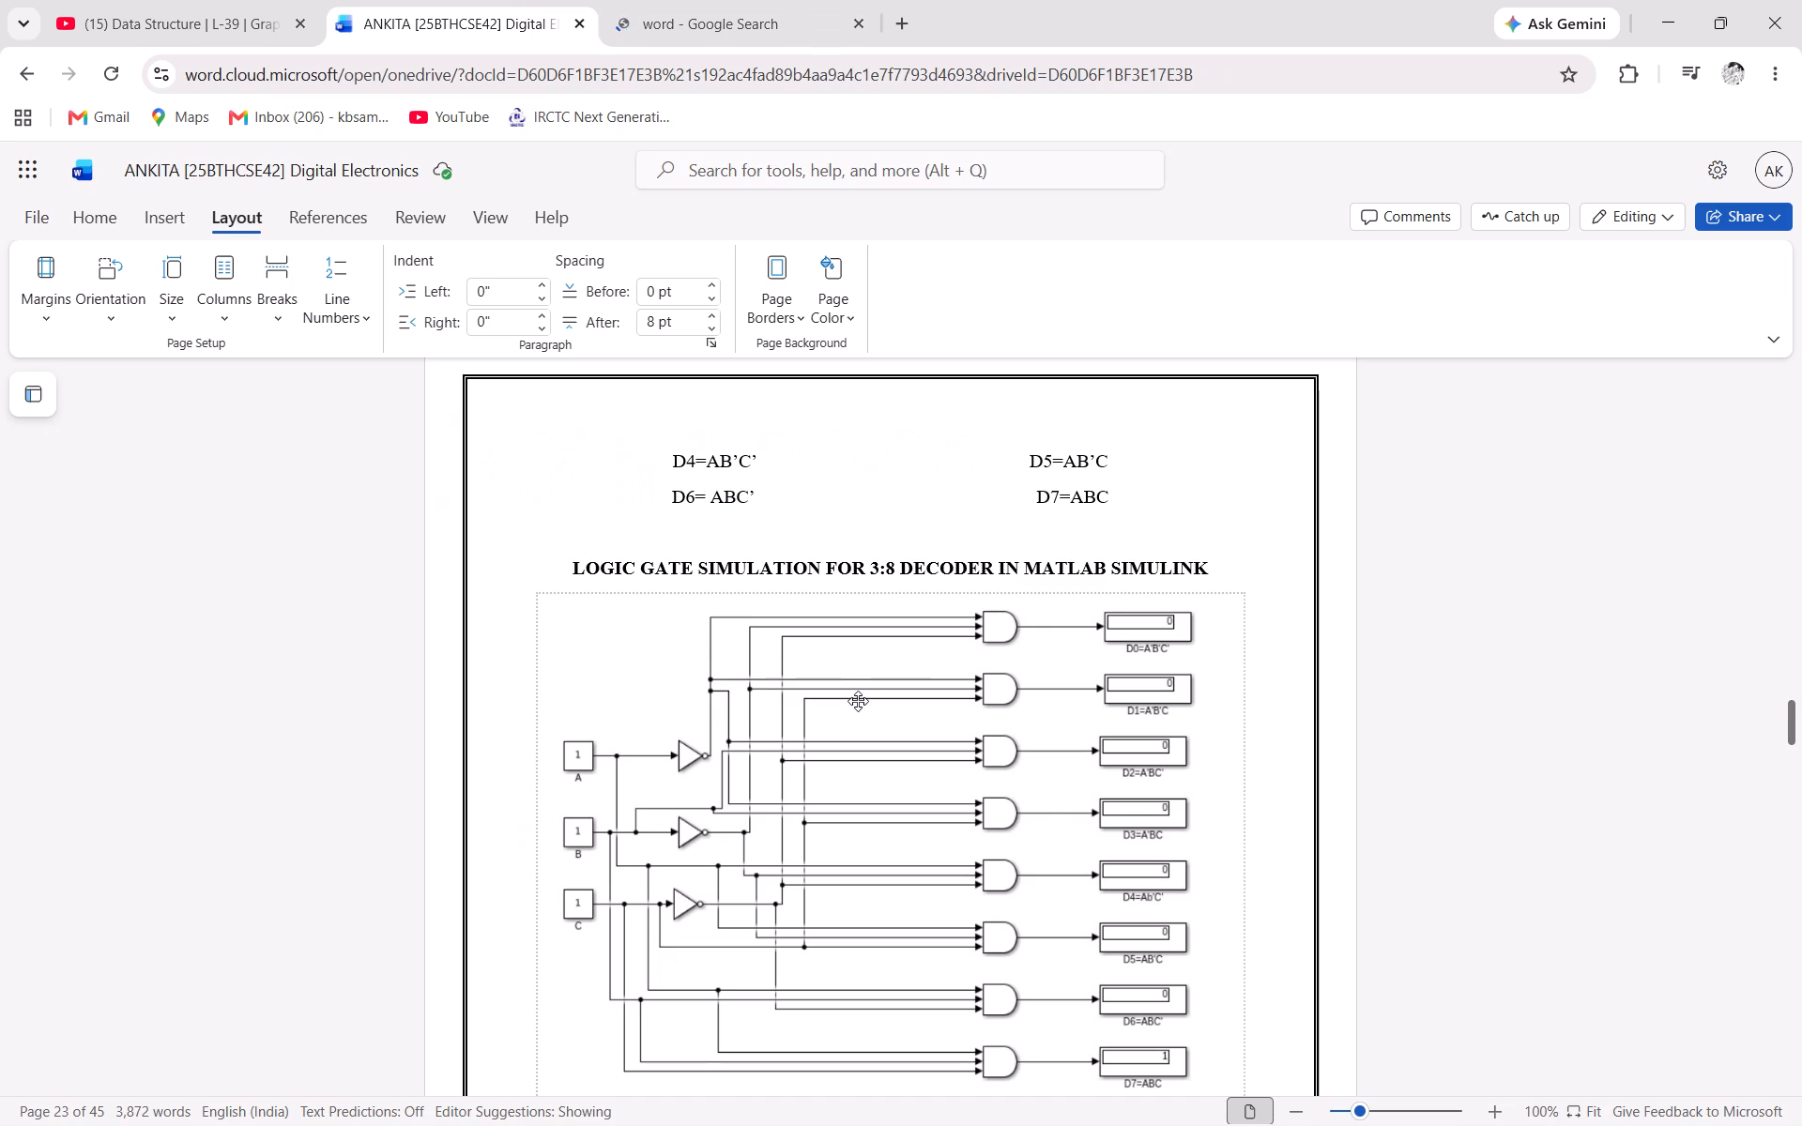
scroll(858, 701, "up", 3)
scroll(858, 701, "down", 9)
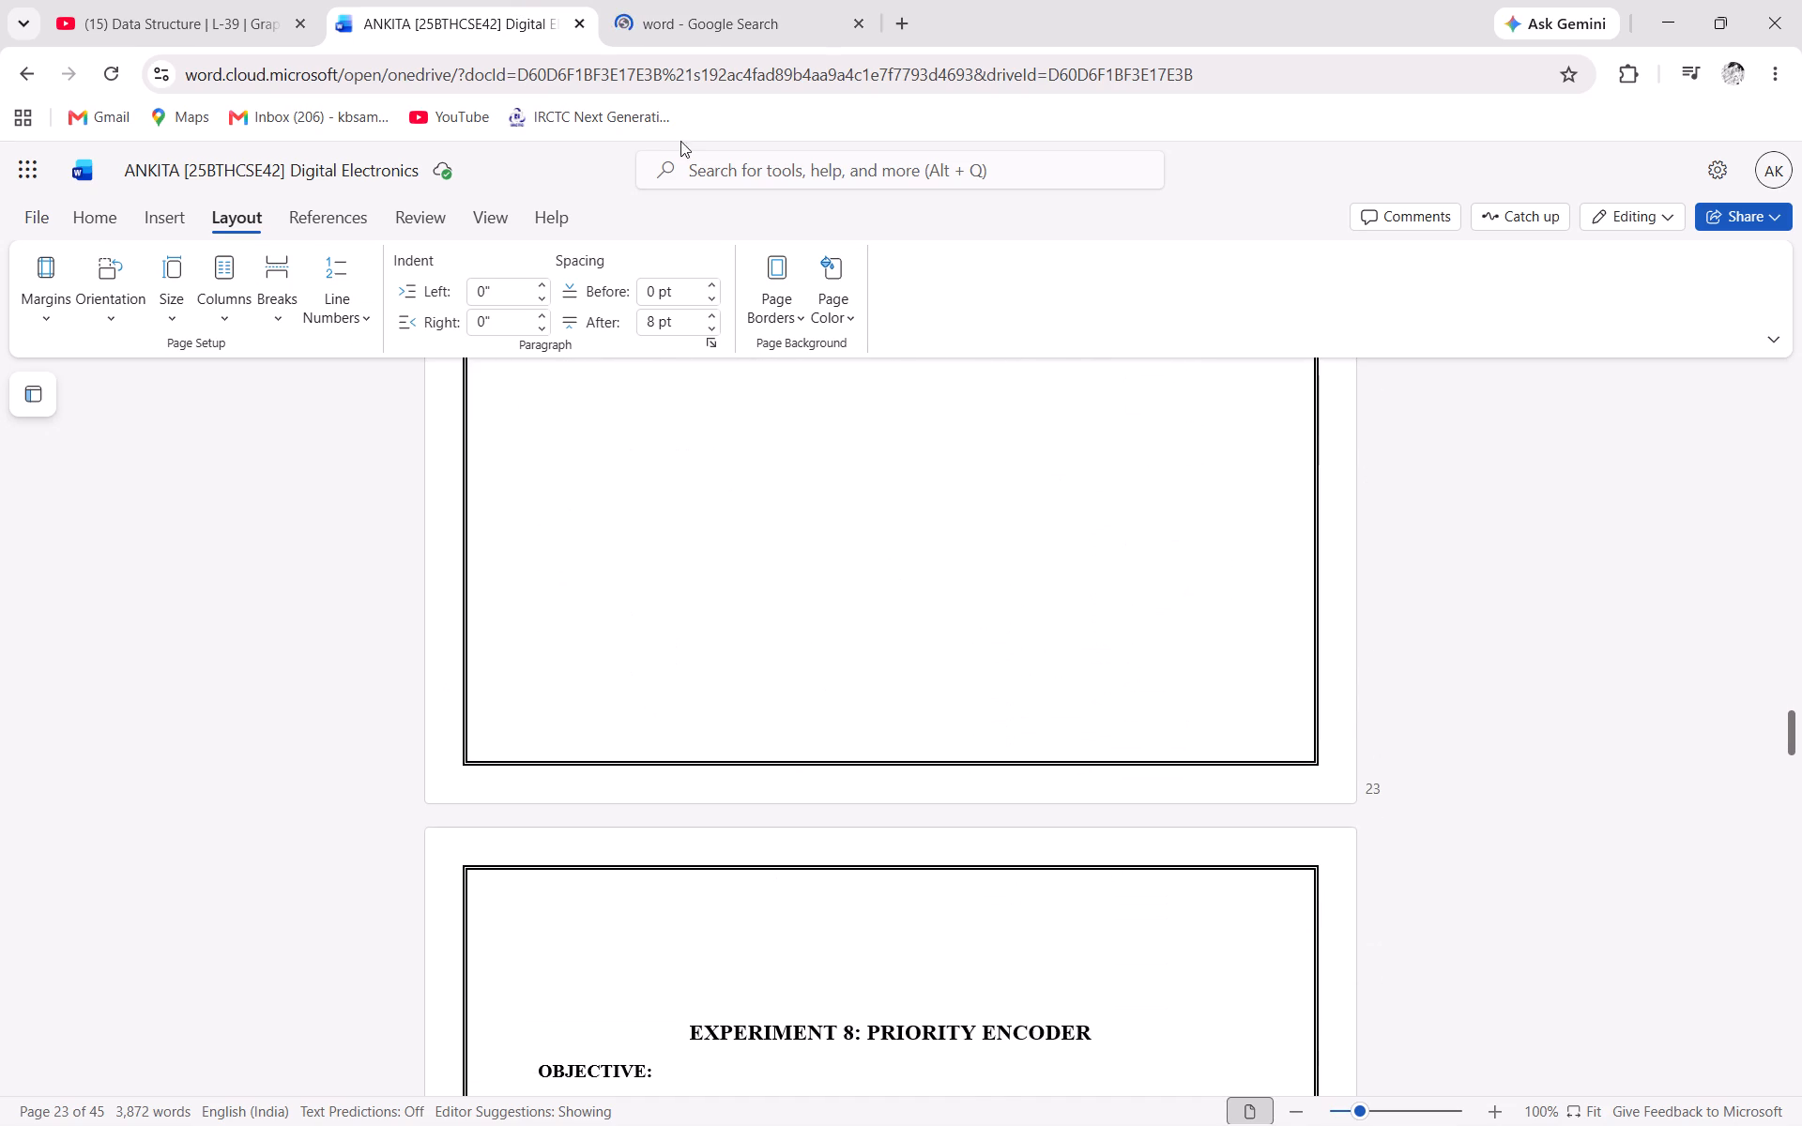
Open the Digital Electronics krishna document from the recent documents in Word for the Web.
left_click(660, 10)
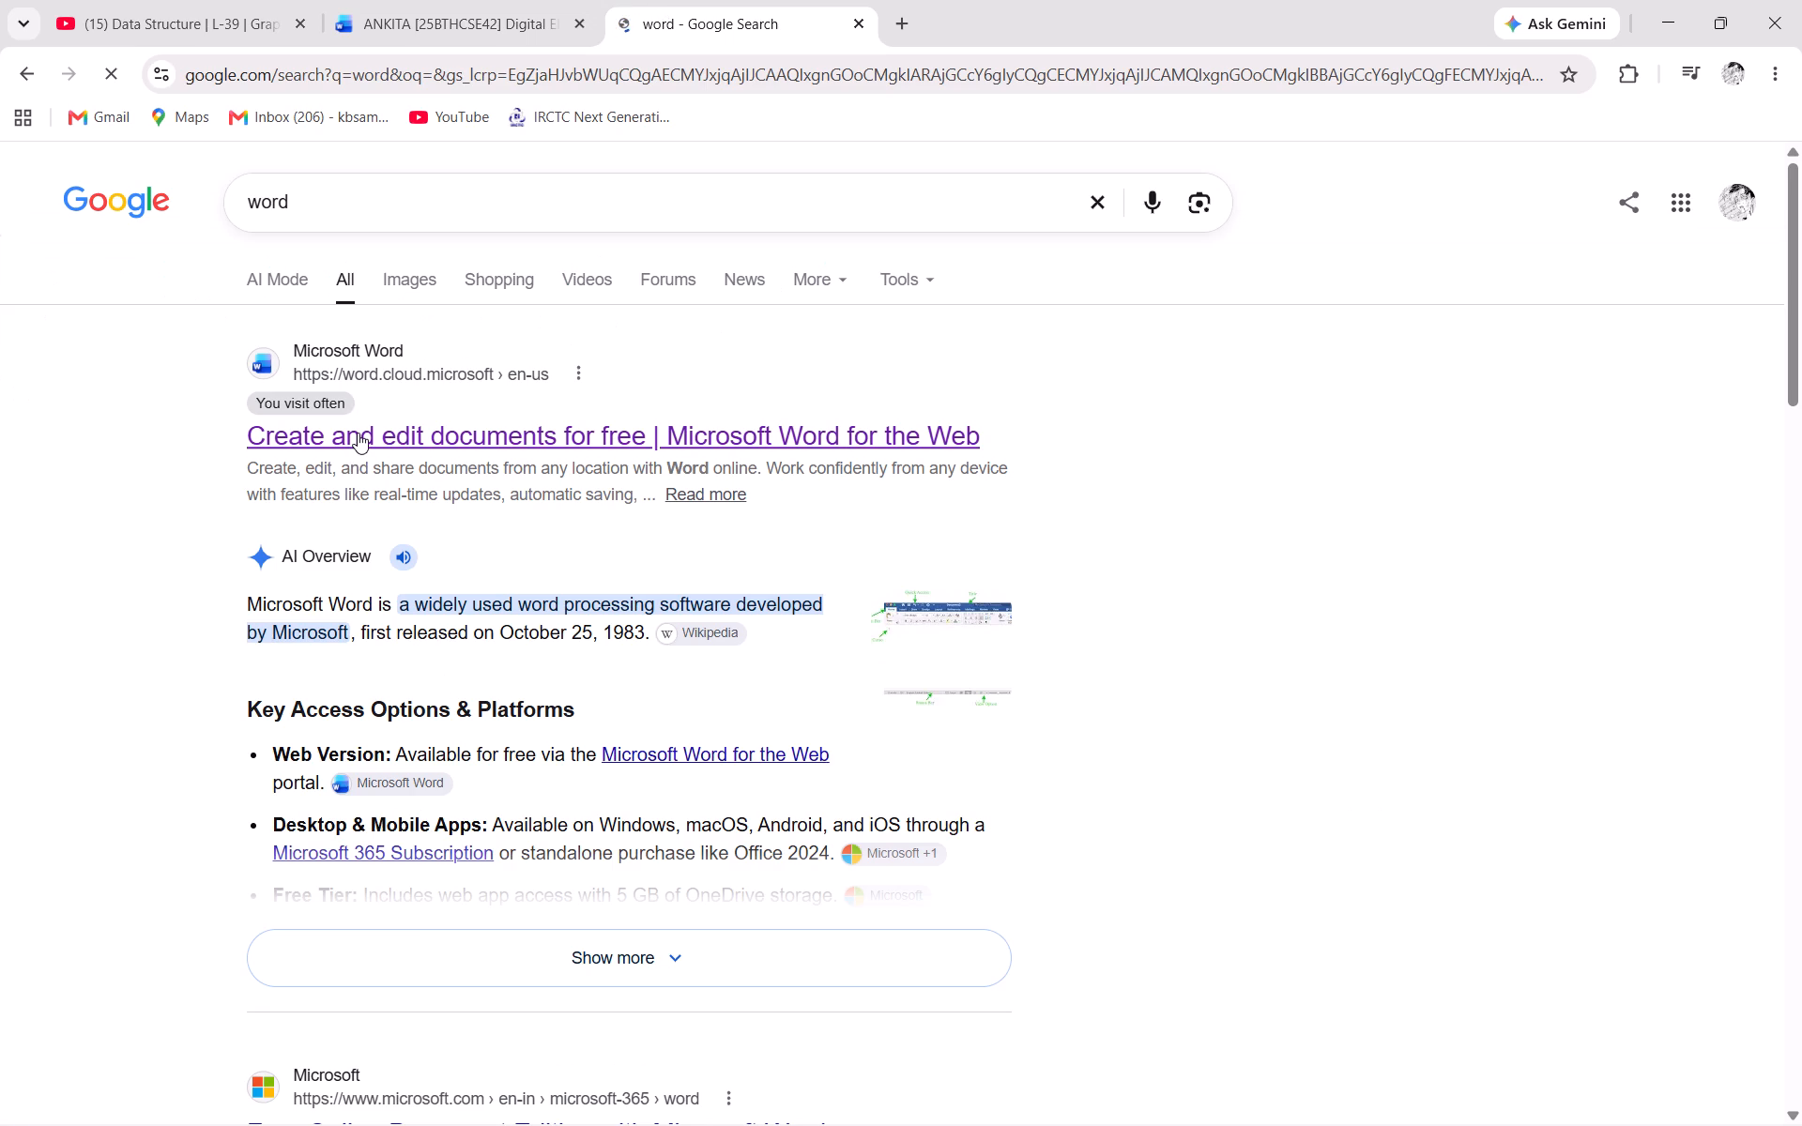
left_click(358, 433)
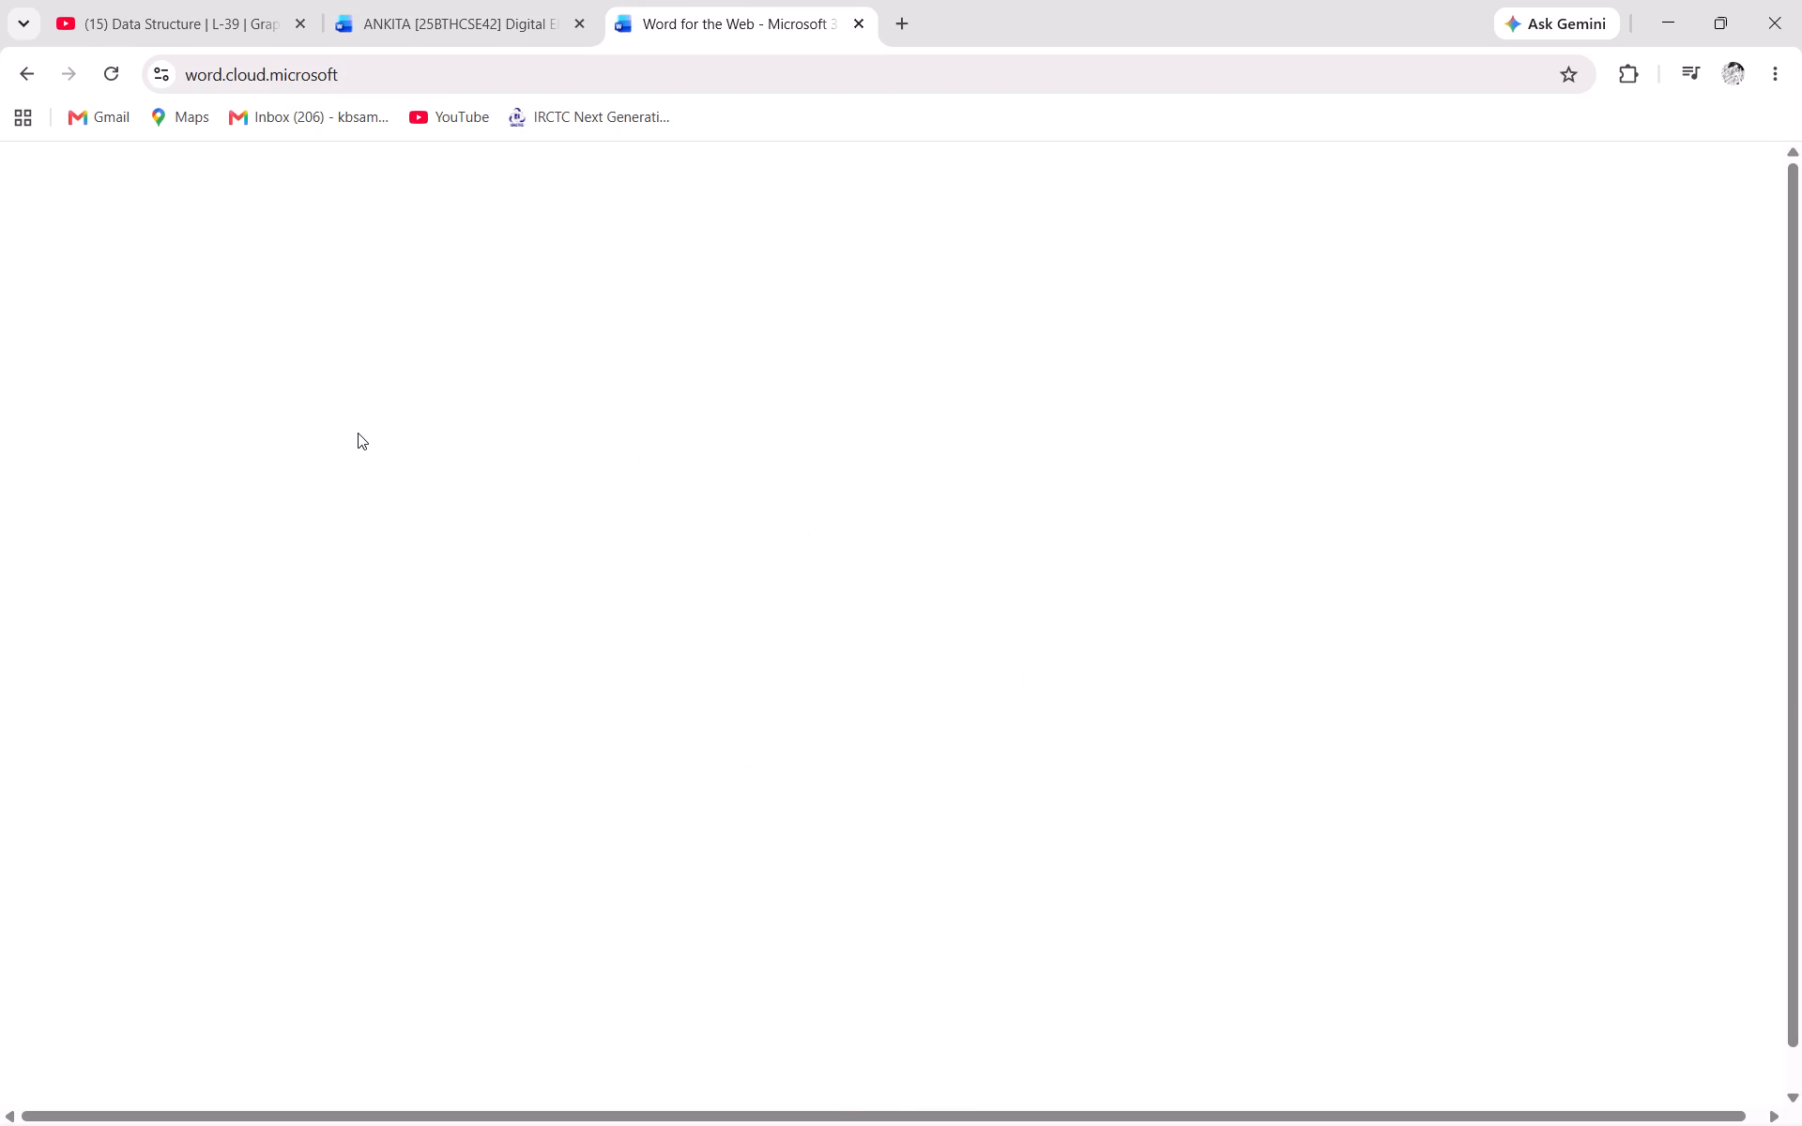
scroll(408, 677, "down", 1)
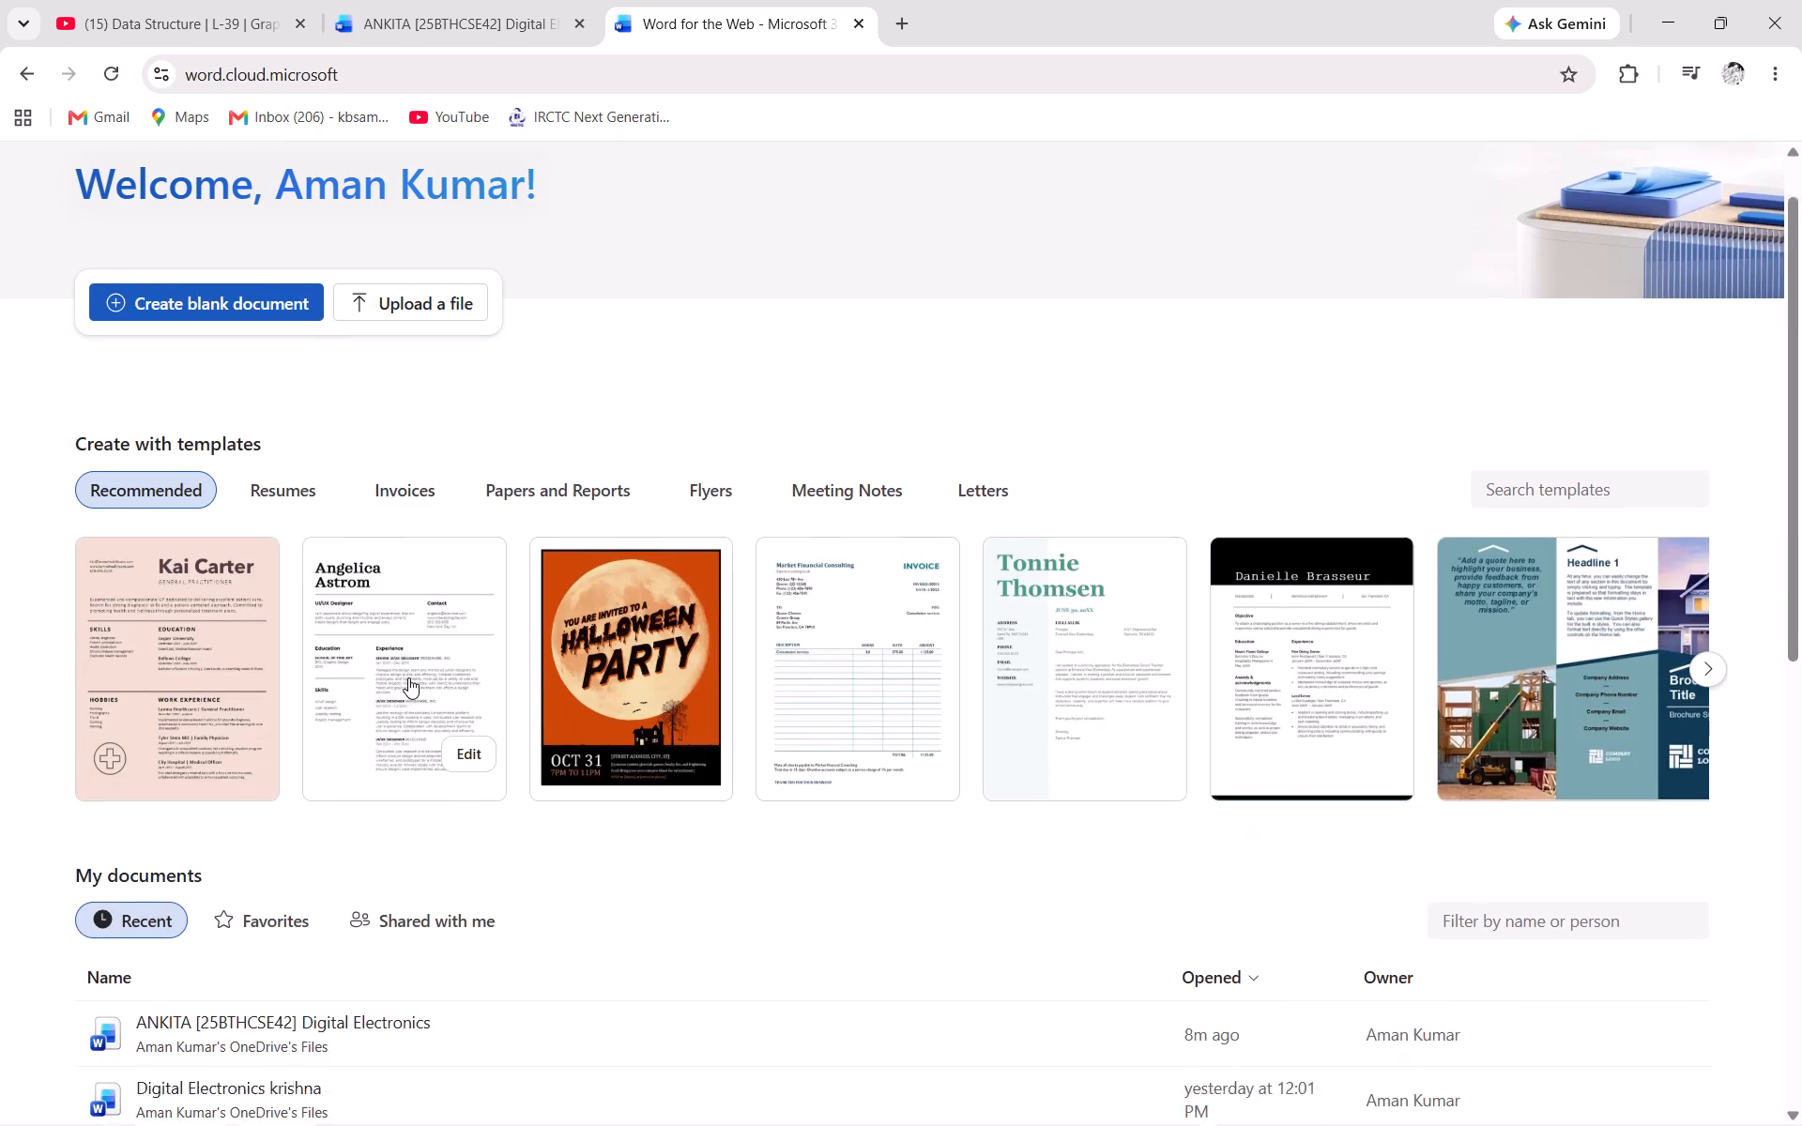
scroll(408, 677, "down", 3)
left_click(269, 748)
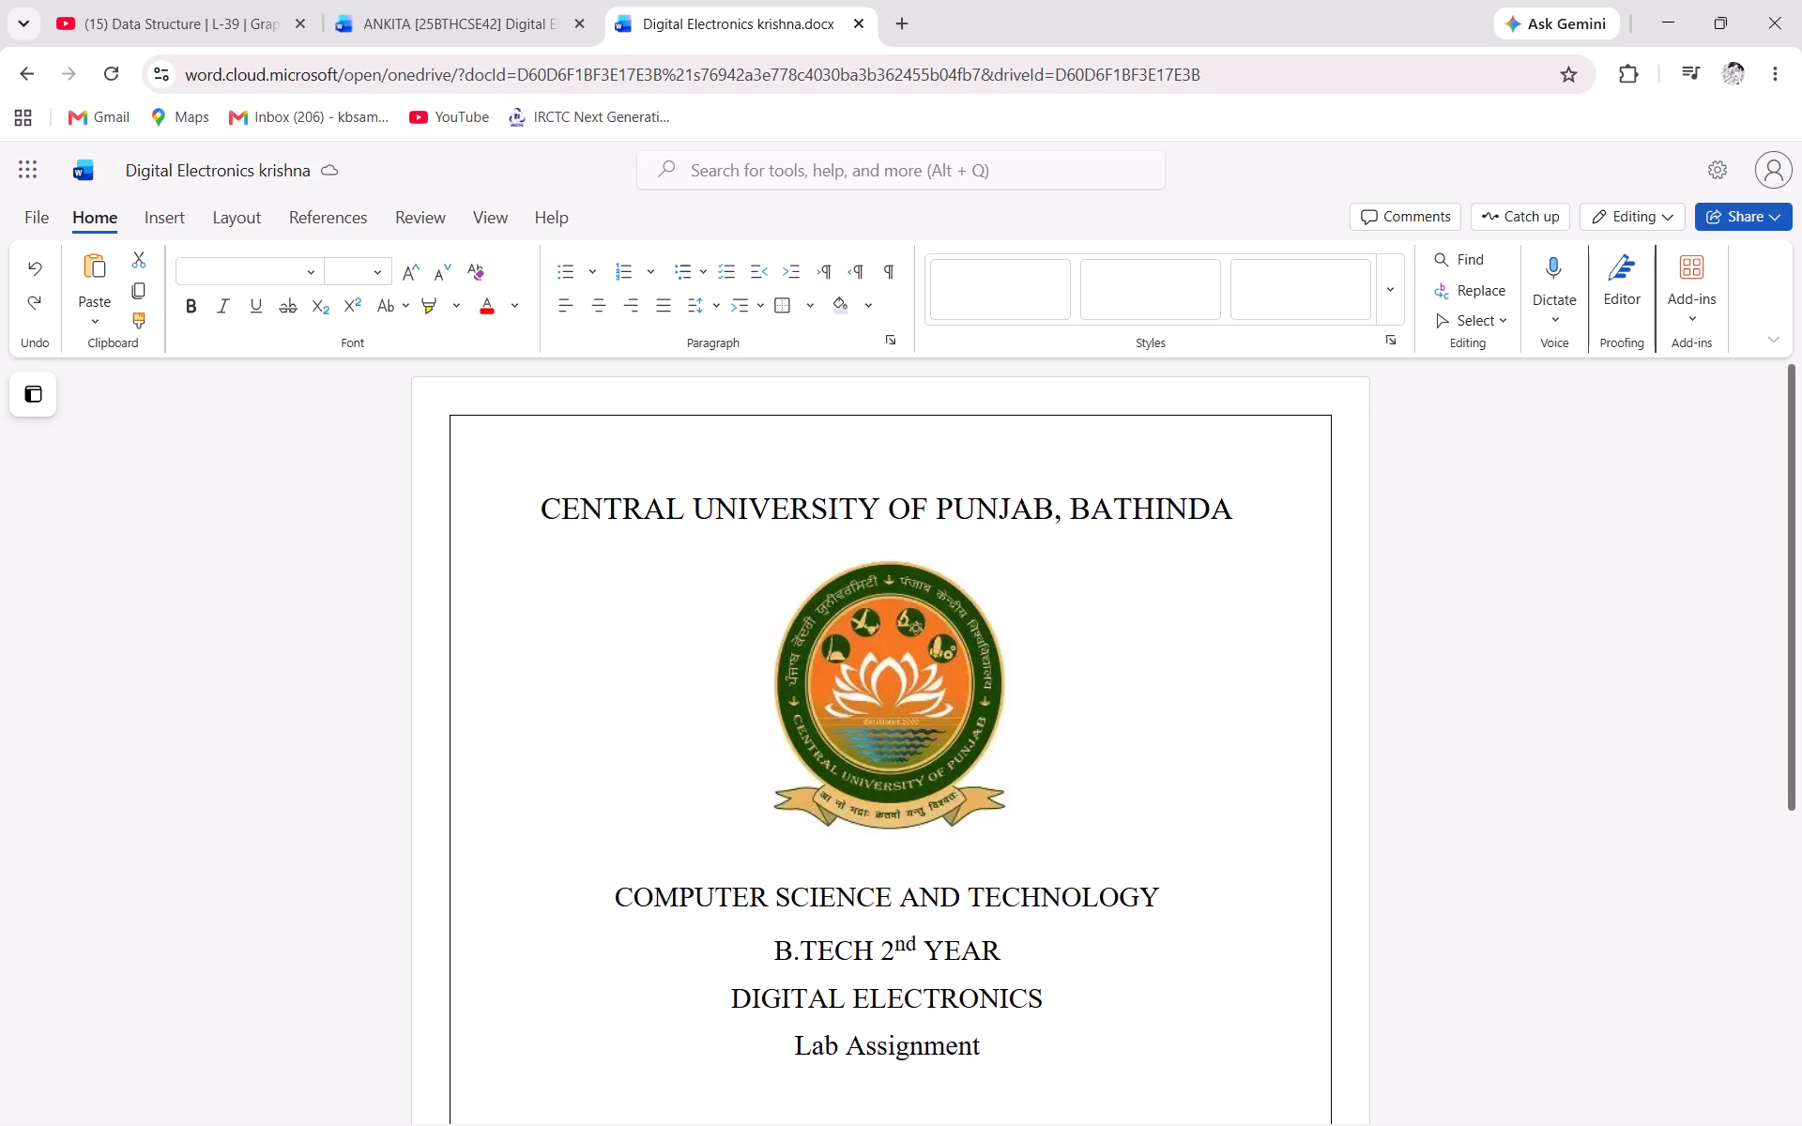
Examine the cover page and the contents page of the Digital Electronics krishna document.
scroll(1348, 796, "down", 4)
scroll(1137, 751, "down", 4)
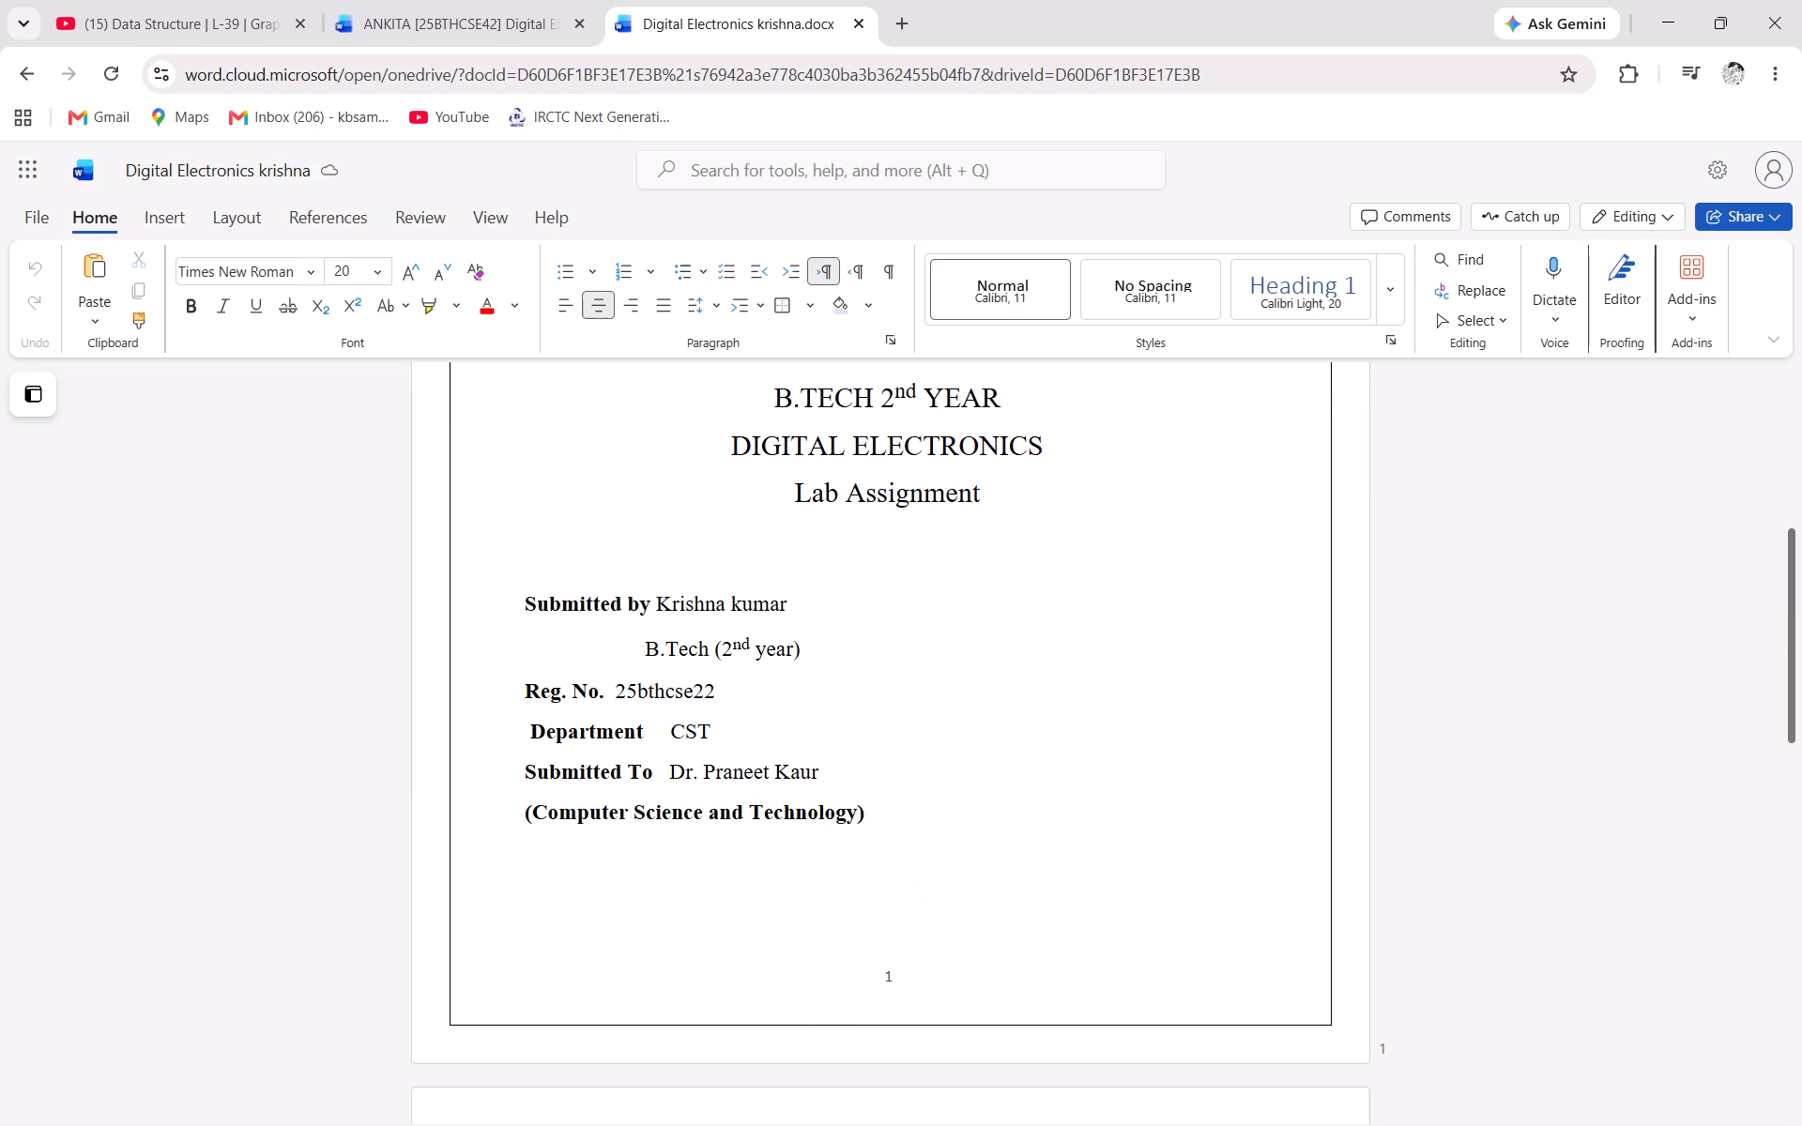
scroll(1137, 751, "down", 2)
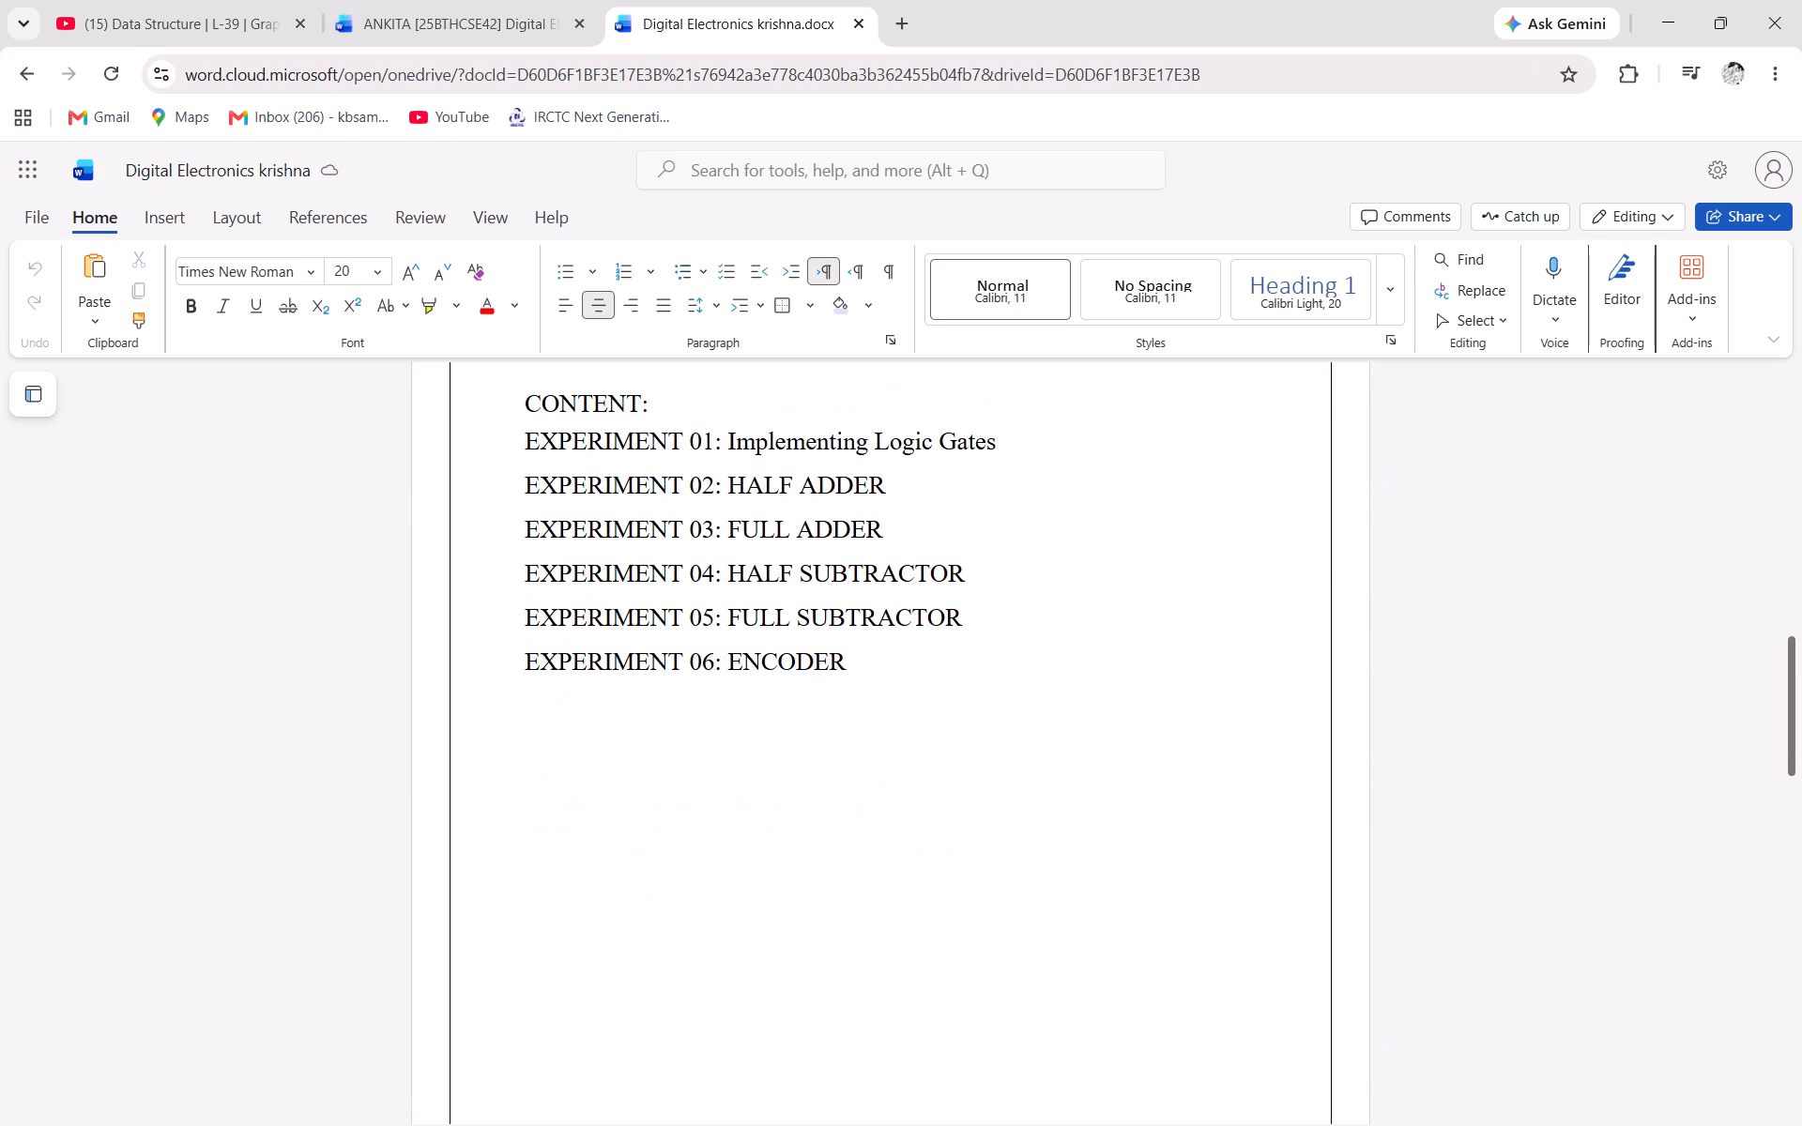
scroll(1137, 751, "down", 3)
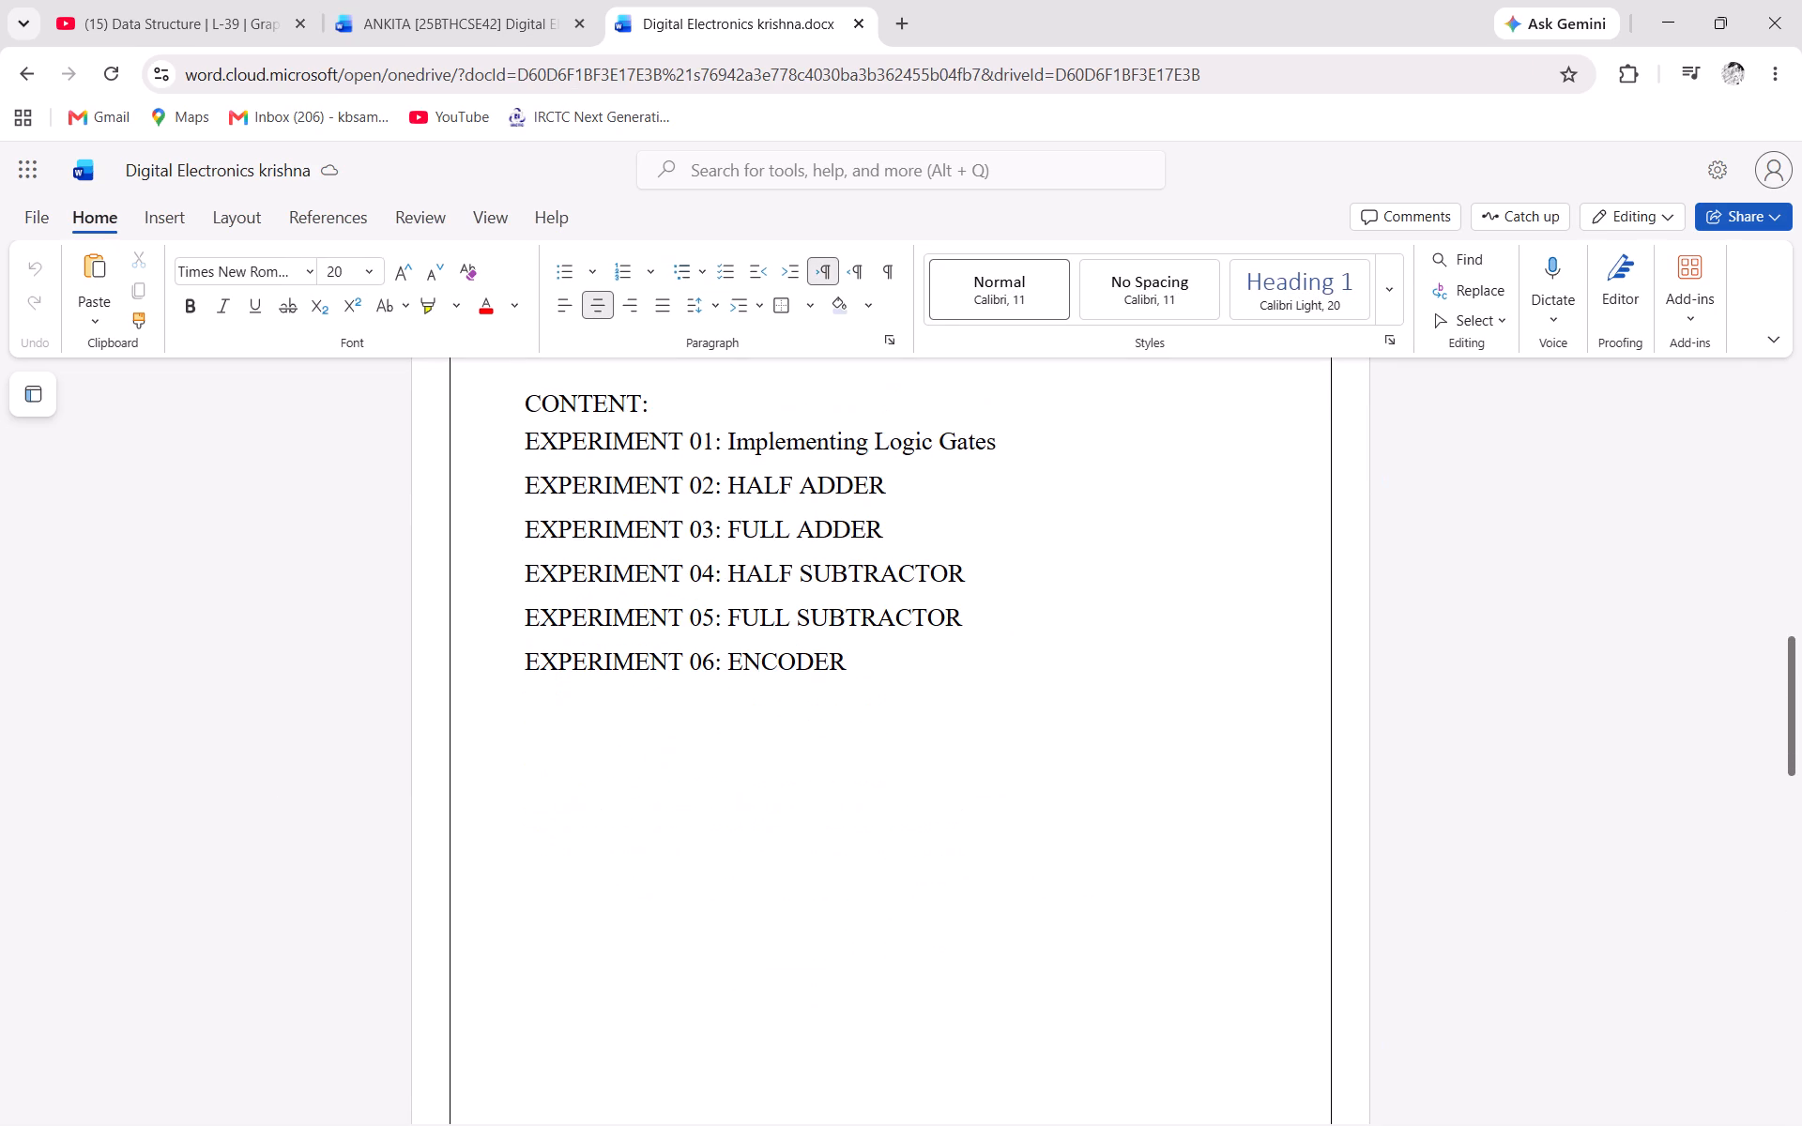
Switch back to the lab assignment being edited and replace the Index heading above its titles table with CONTENT.
left_click(425, 20)
scroll(1164, 653, "up", 20)
scroll(1164, 653, "up", 20)
scroll(1164, 653, "up", 5)
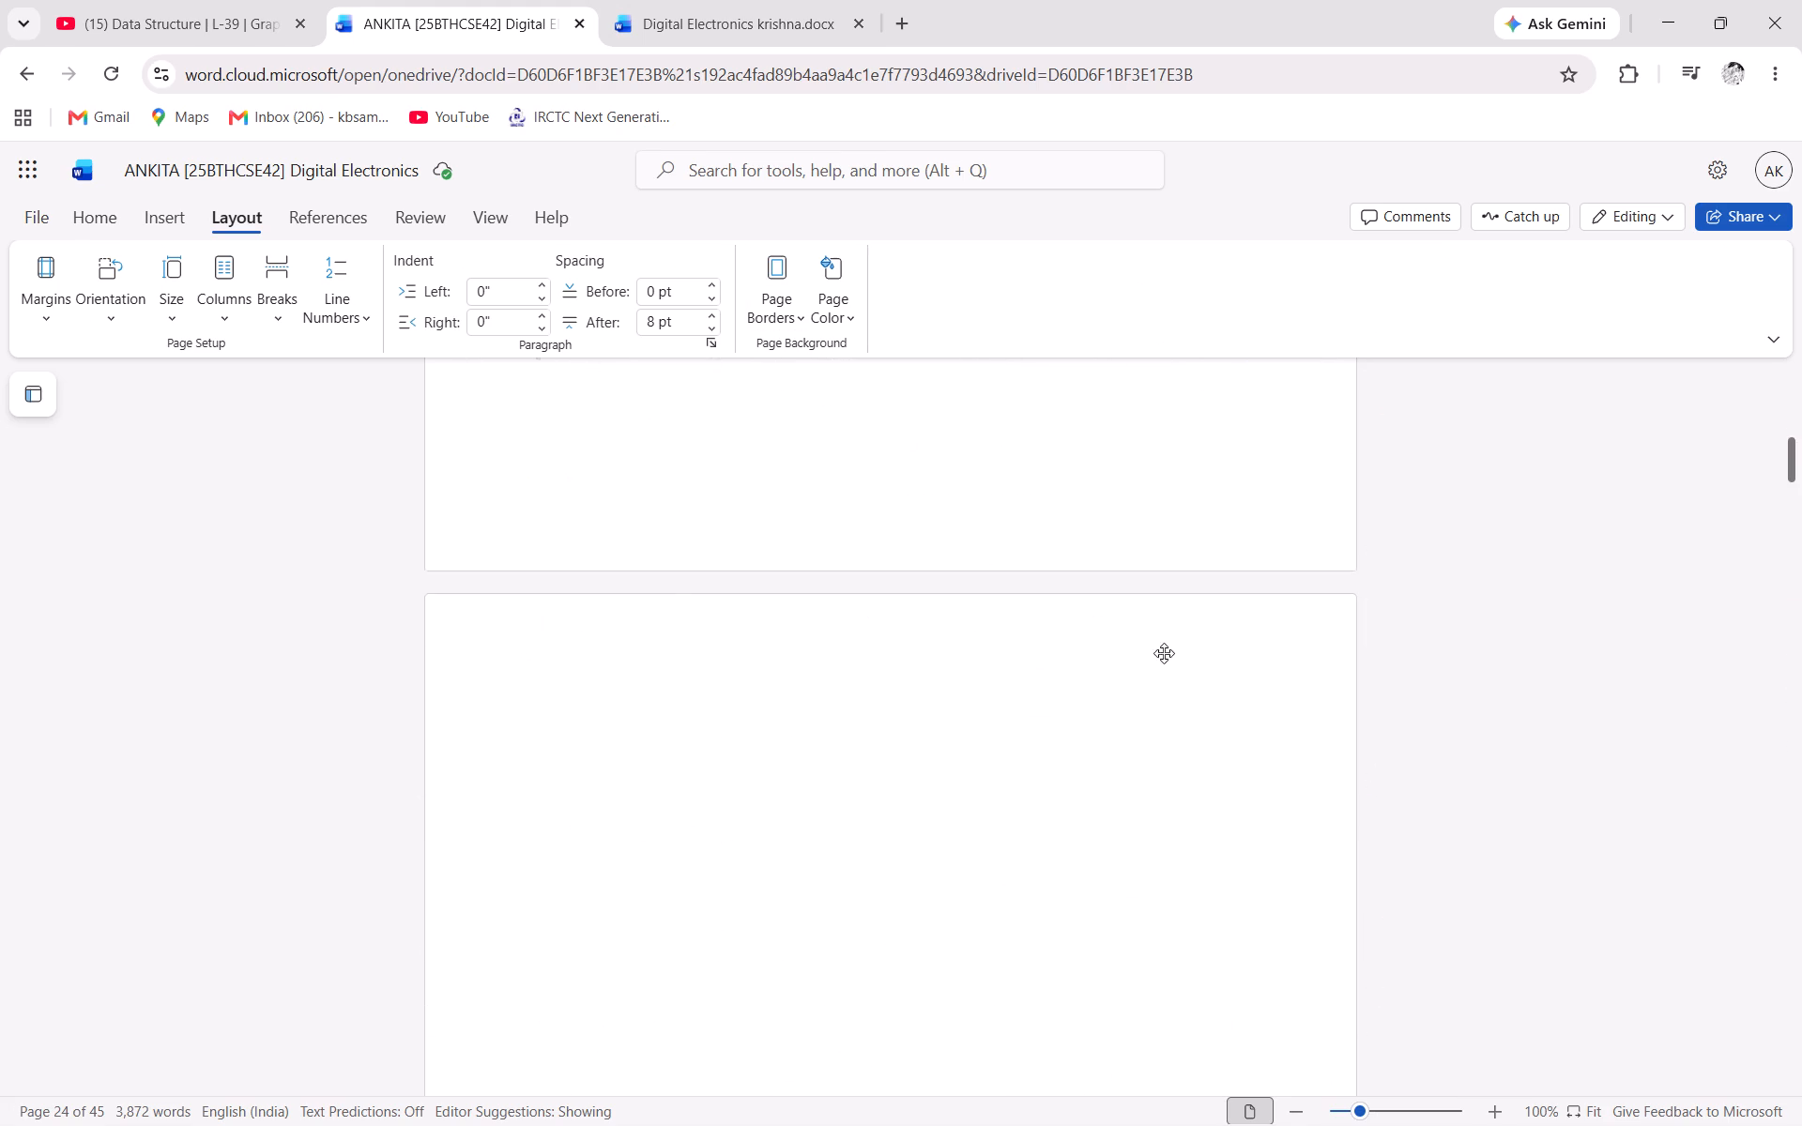
scroll(1164, 653, "up", 1)
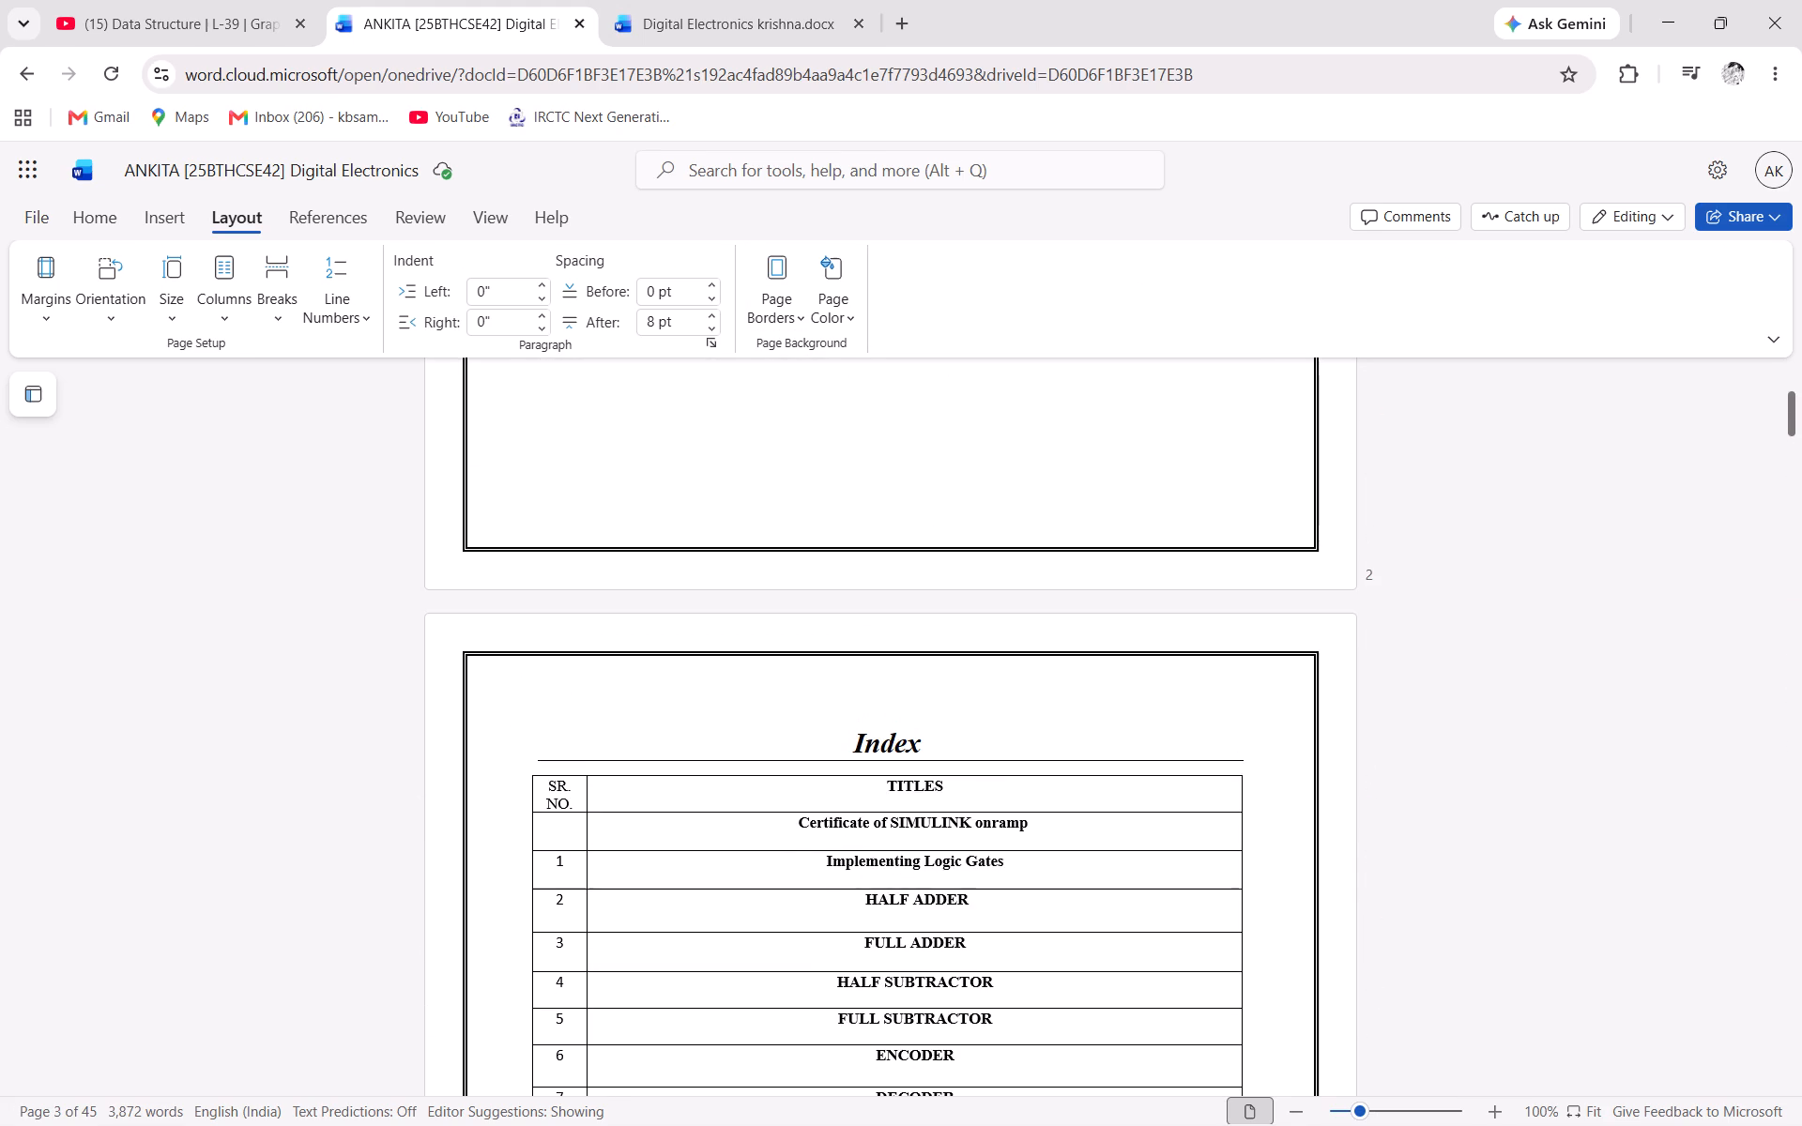
left_click(934, 737)
key("BackSpace")
key("BackSpace")
key("BackSpace")
key("BackSpace")
key("BackSpace")
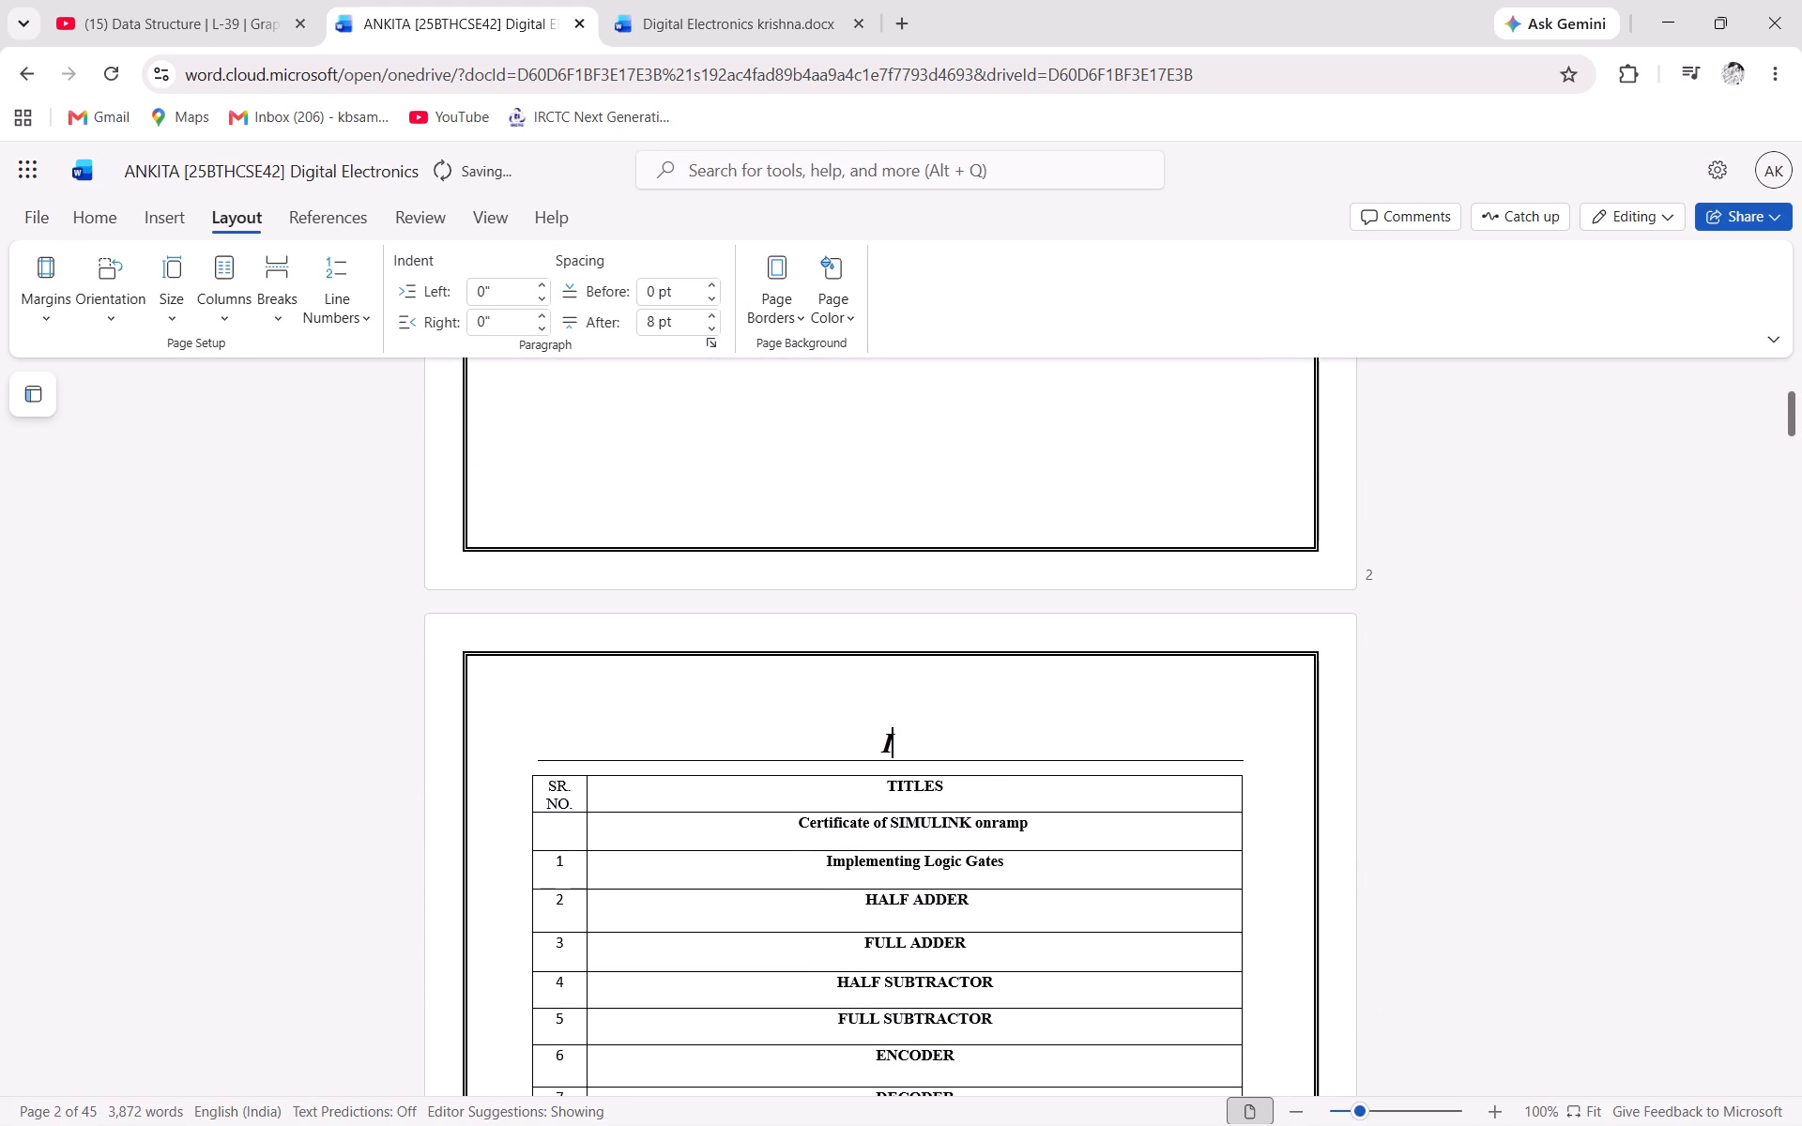
type("con")
key("BackSpace")
key("BackSpace")
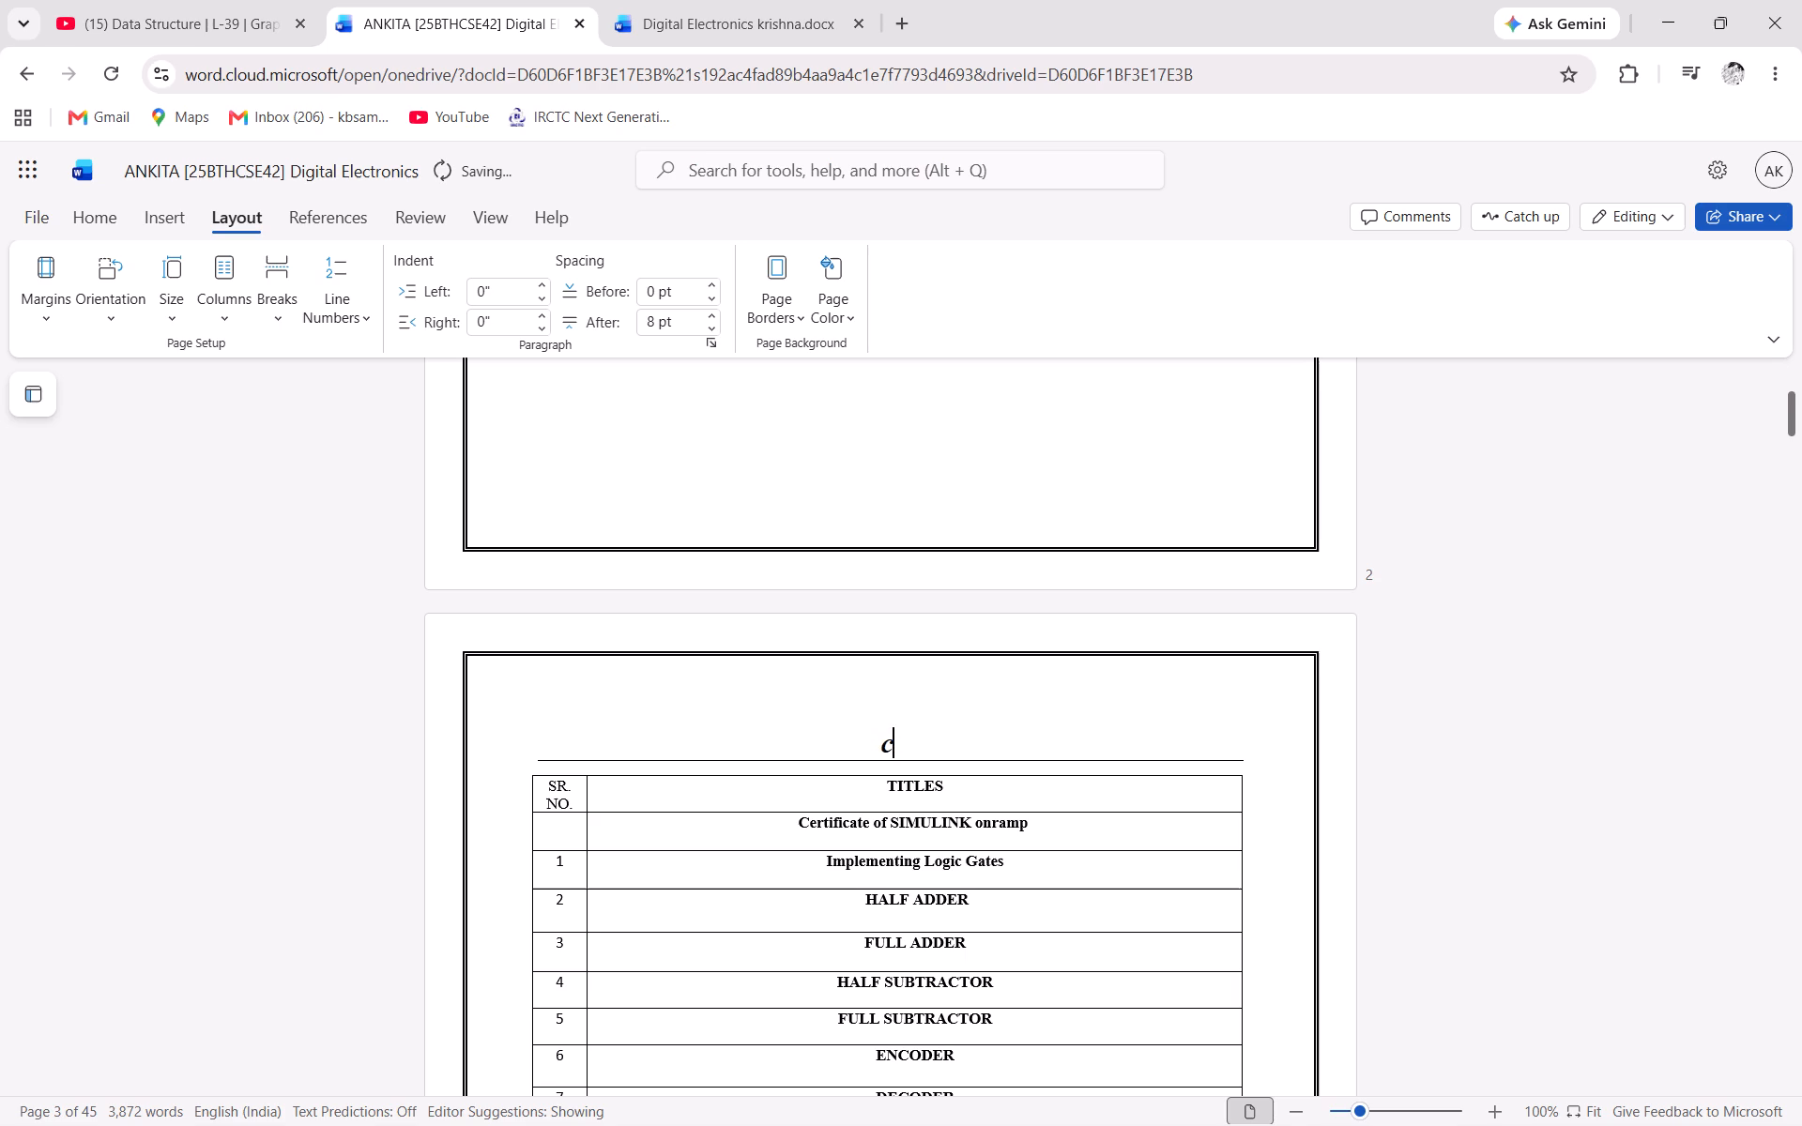
key("BackSpace")
type("CONTENT")
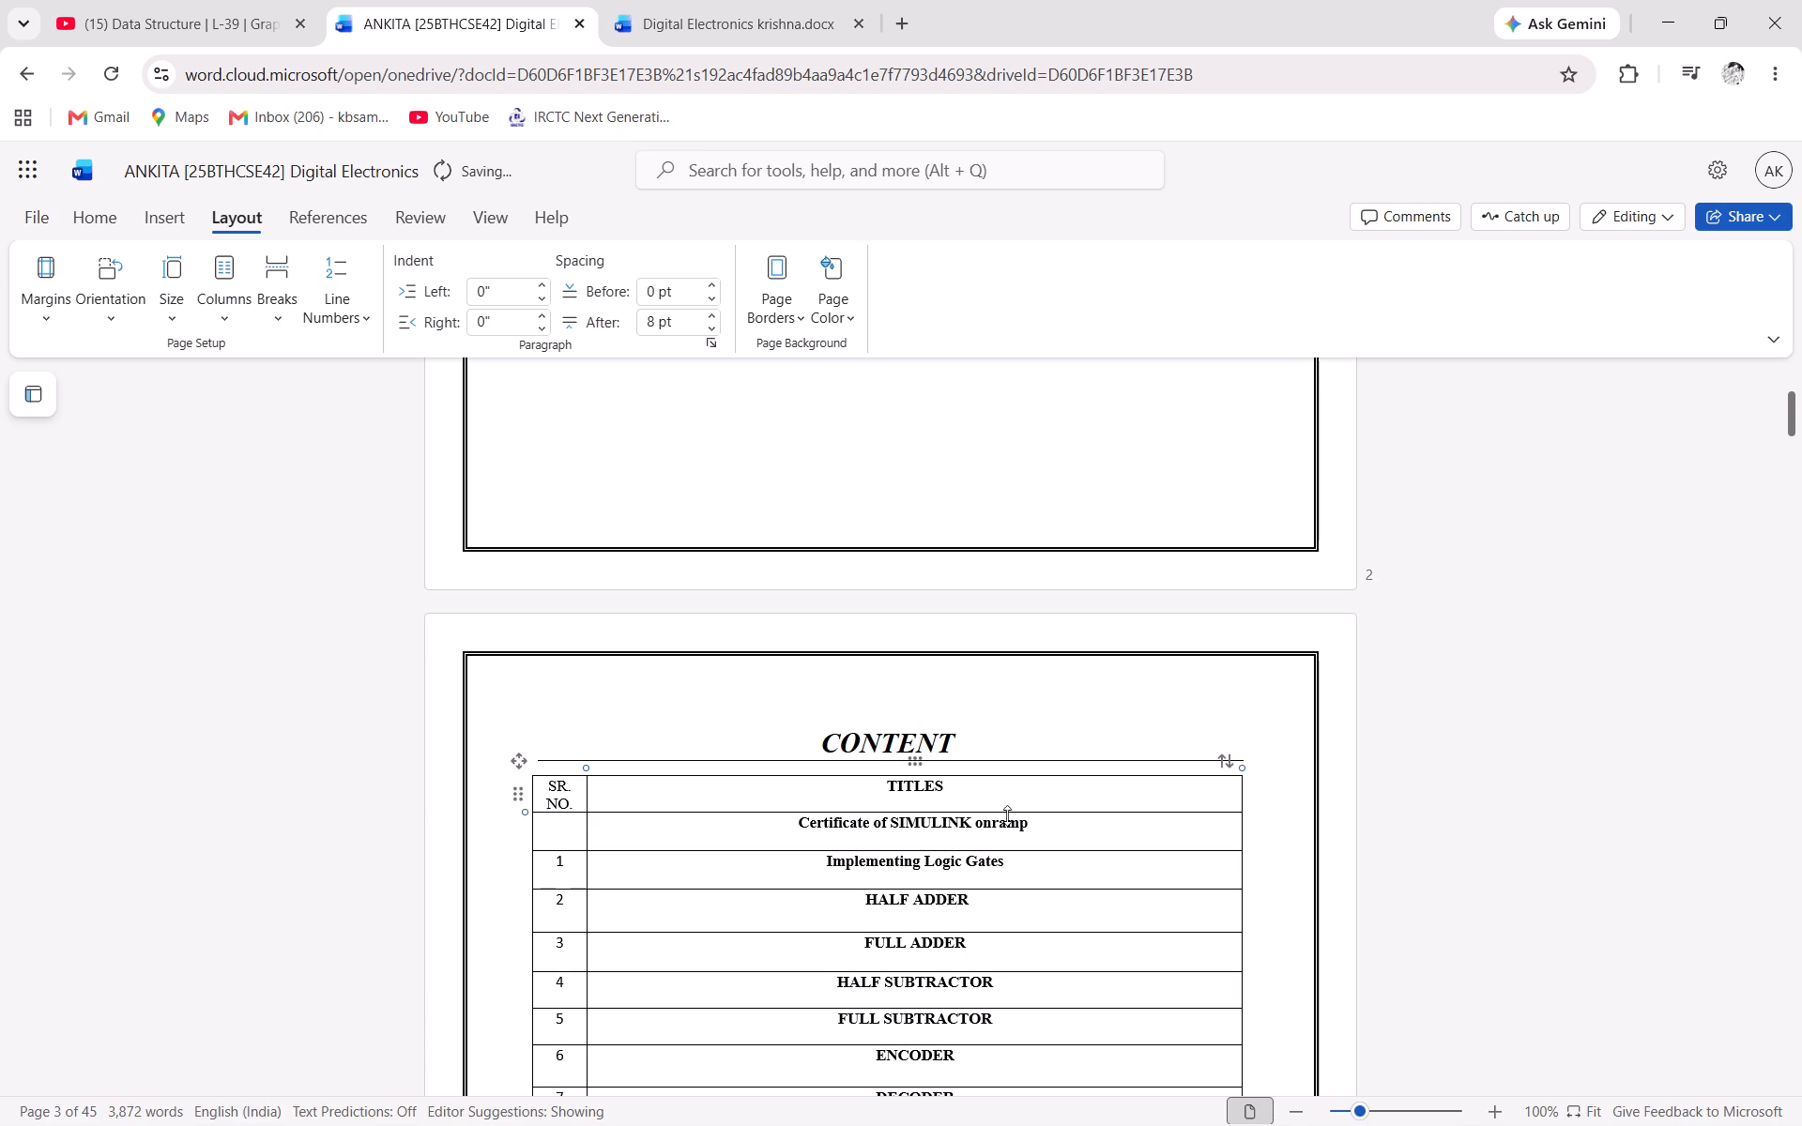
Review the pages from the contents table to the Simulink Onramp certificate in the lab assignment.
scroll(1002, 814, "down", 1)
scroll(1093, 798, "down", 8)
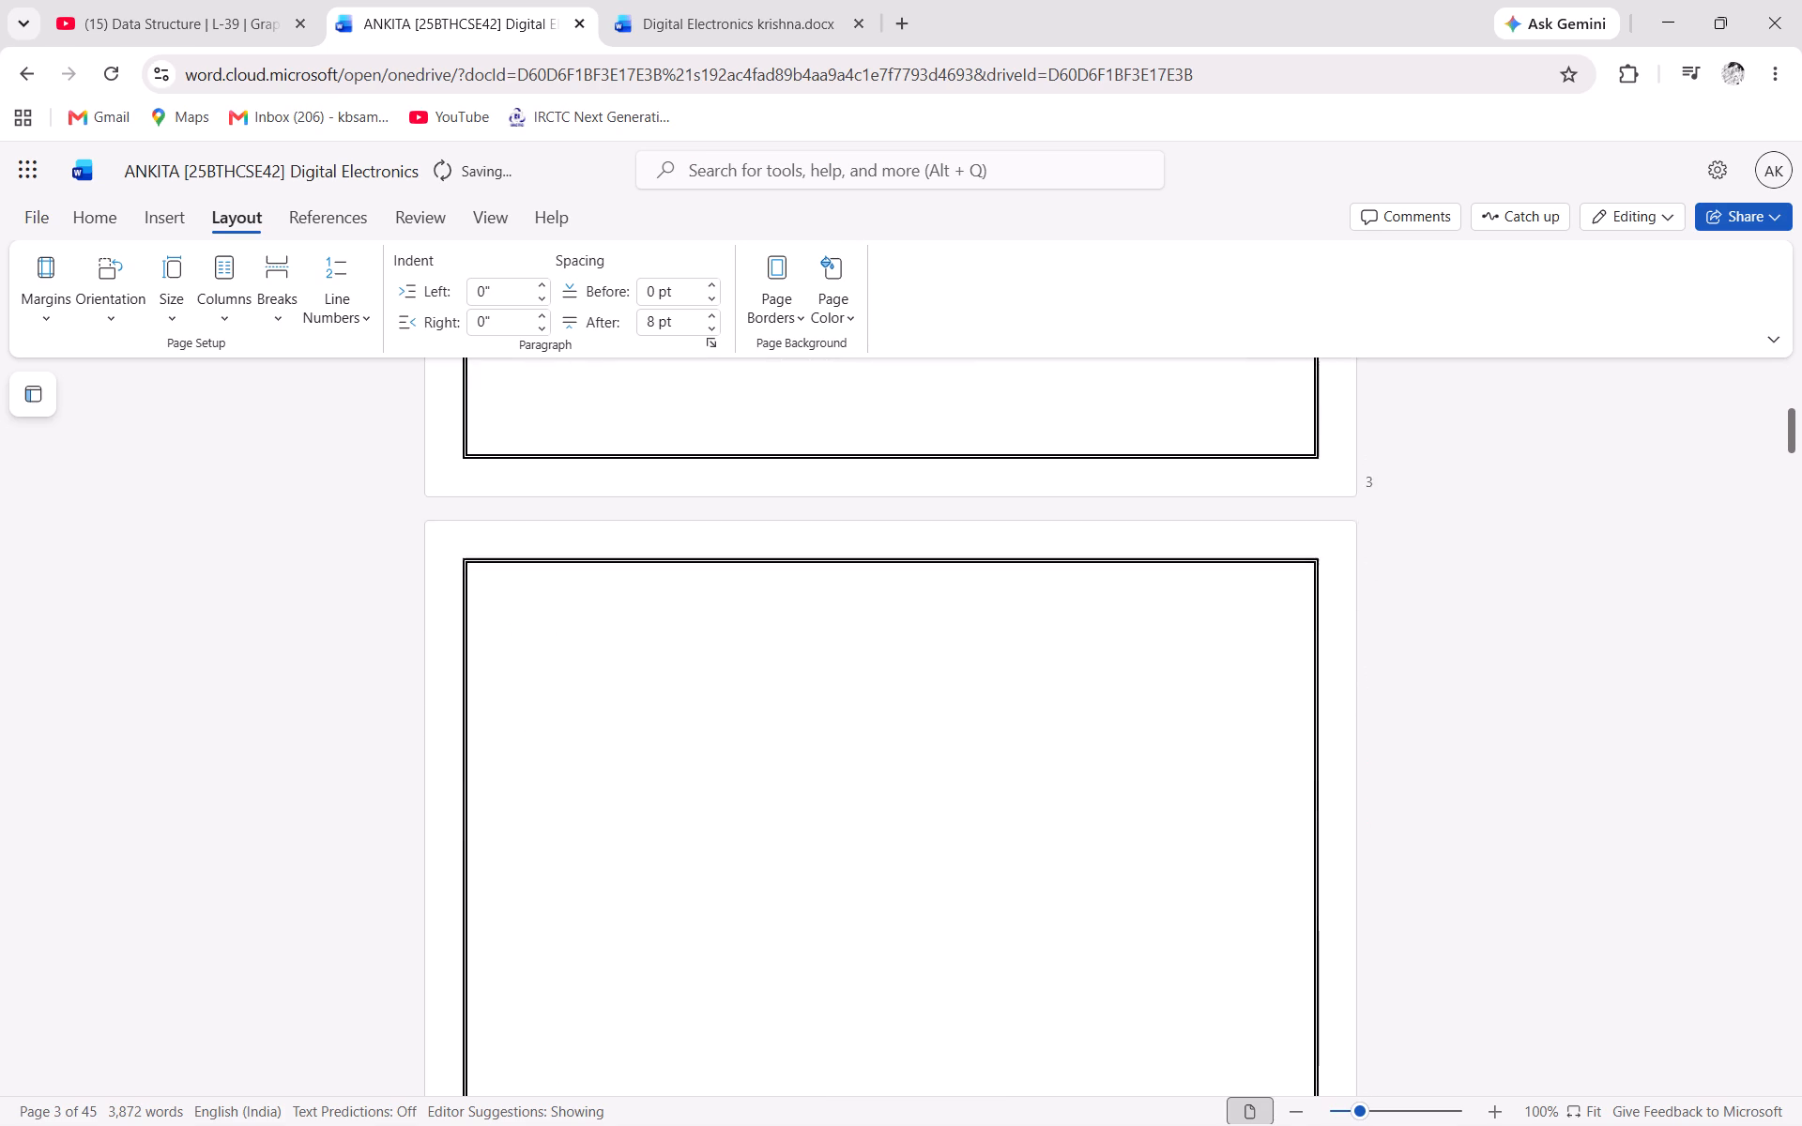
scroll(1093, 798, "down", 4)
scroll(1093, 798, "up", 2)
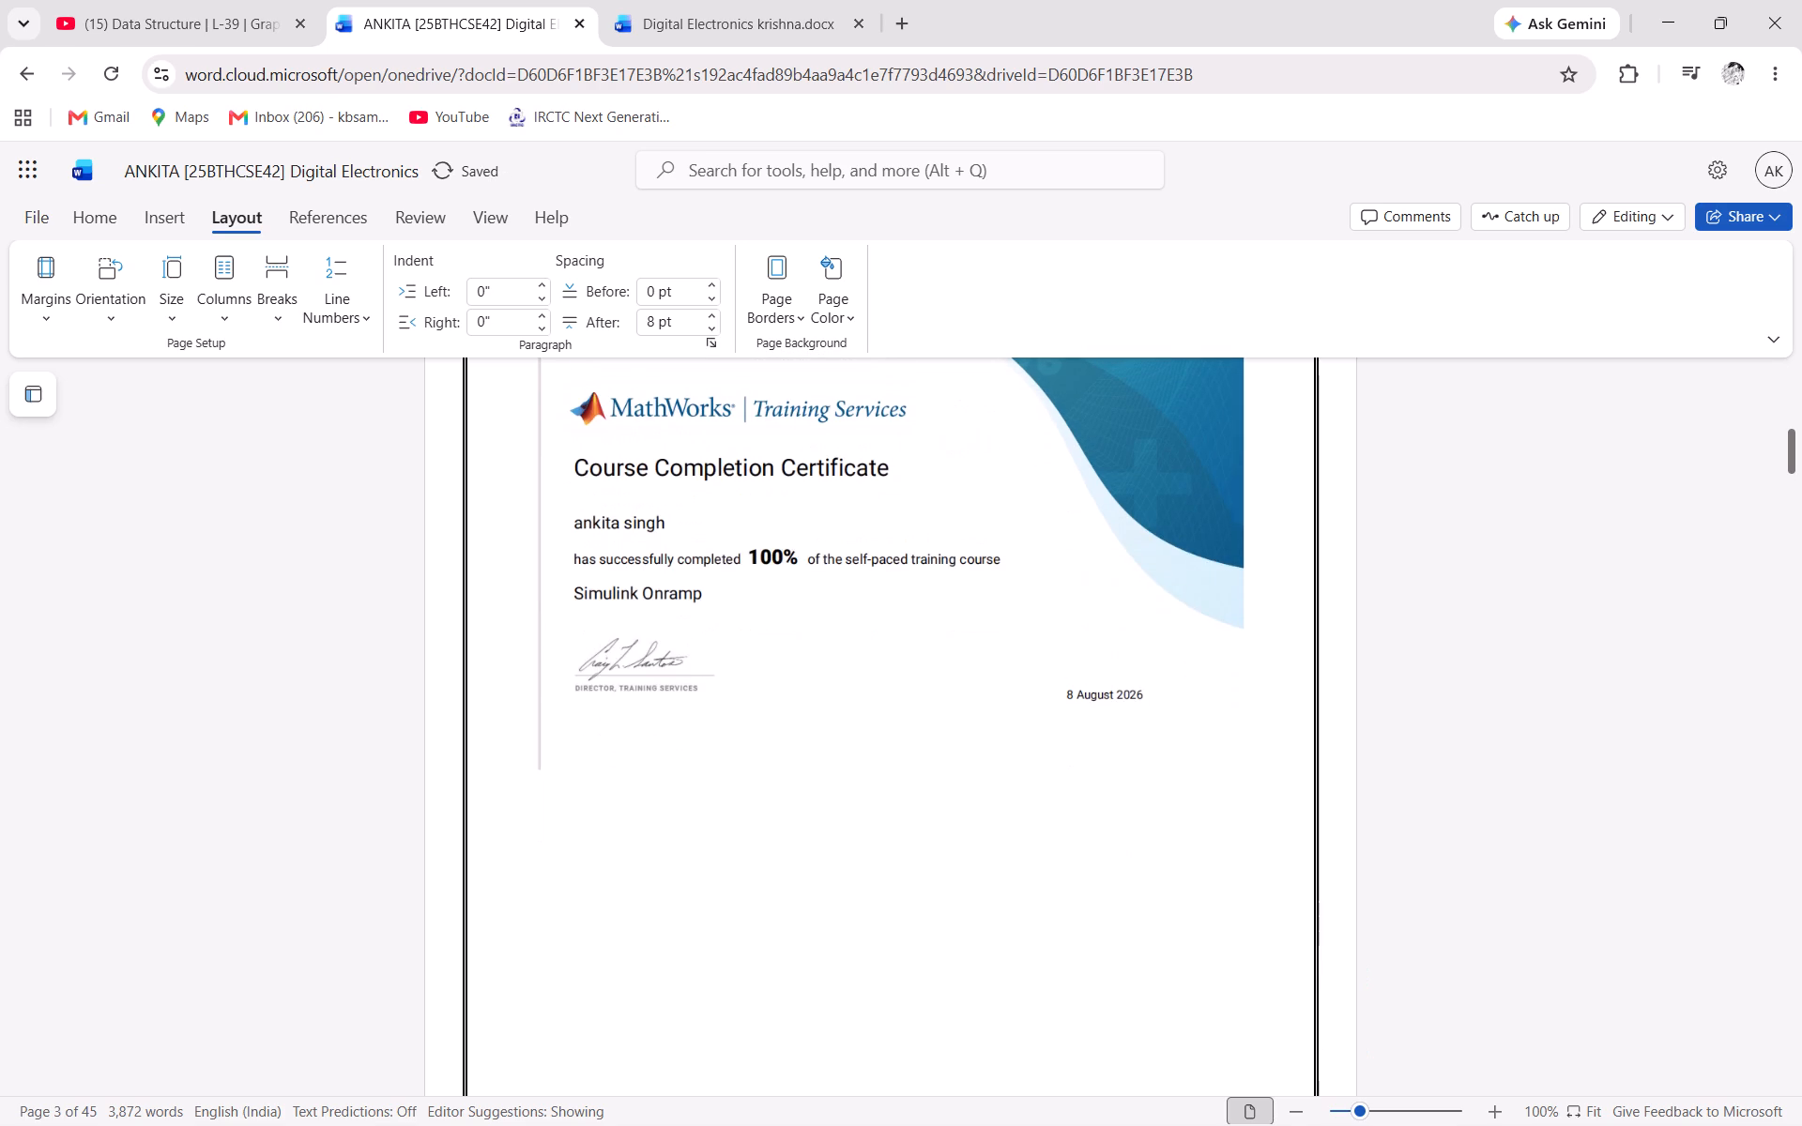
left_click(1027, 717)
Examine the layout of the cover, contents and logic gate experiment pages in the Digital Electronics krishna document.
left_click(718, 0)
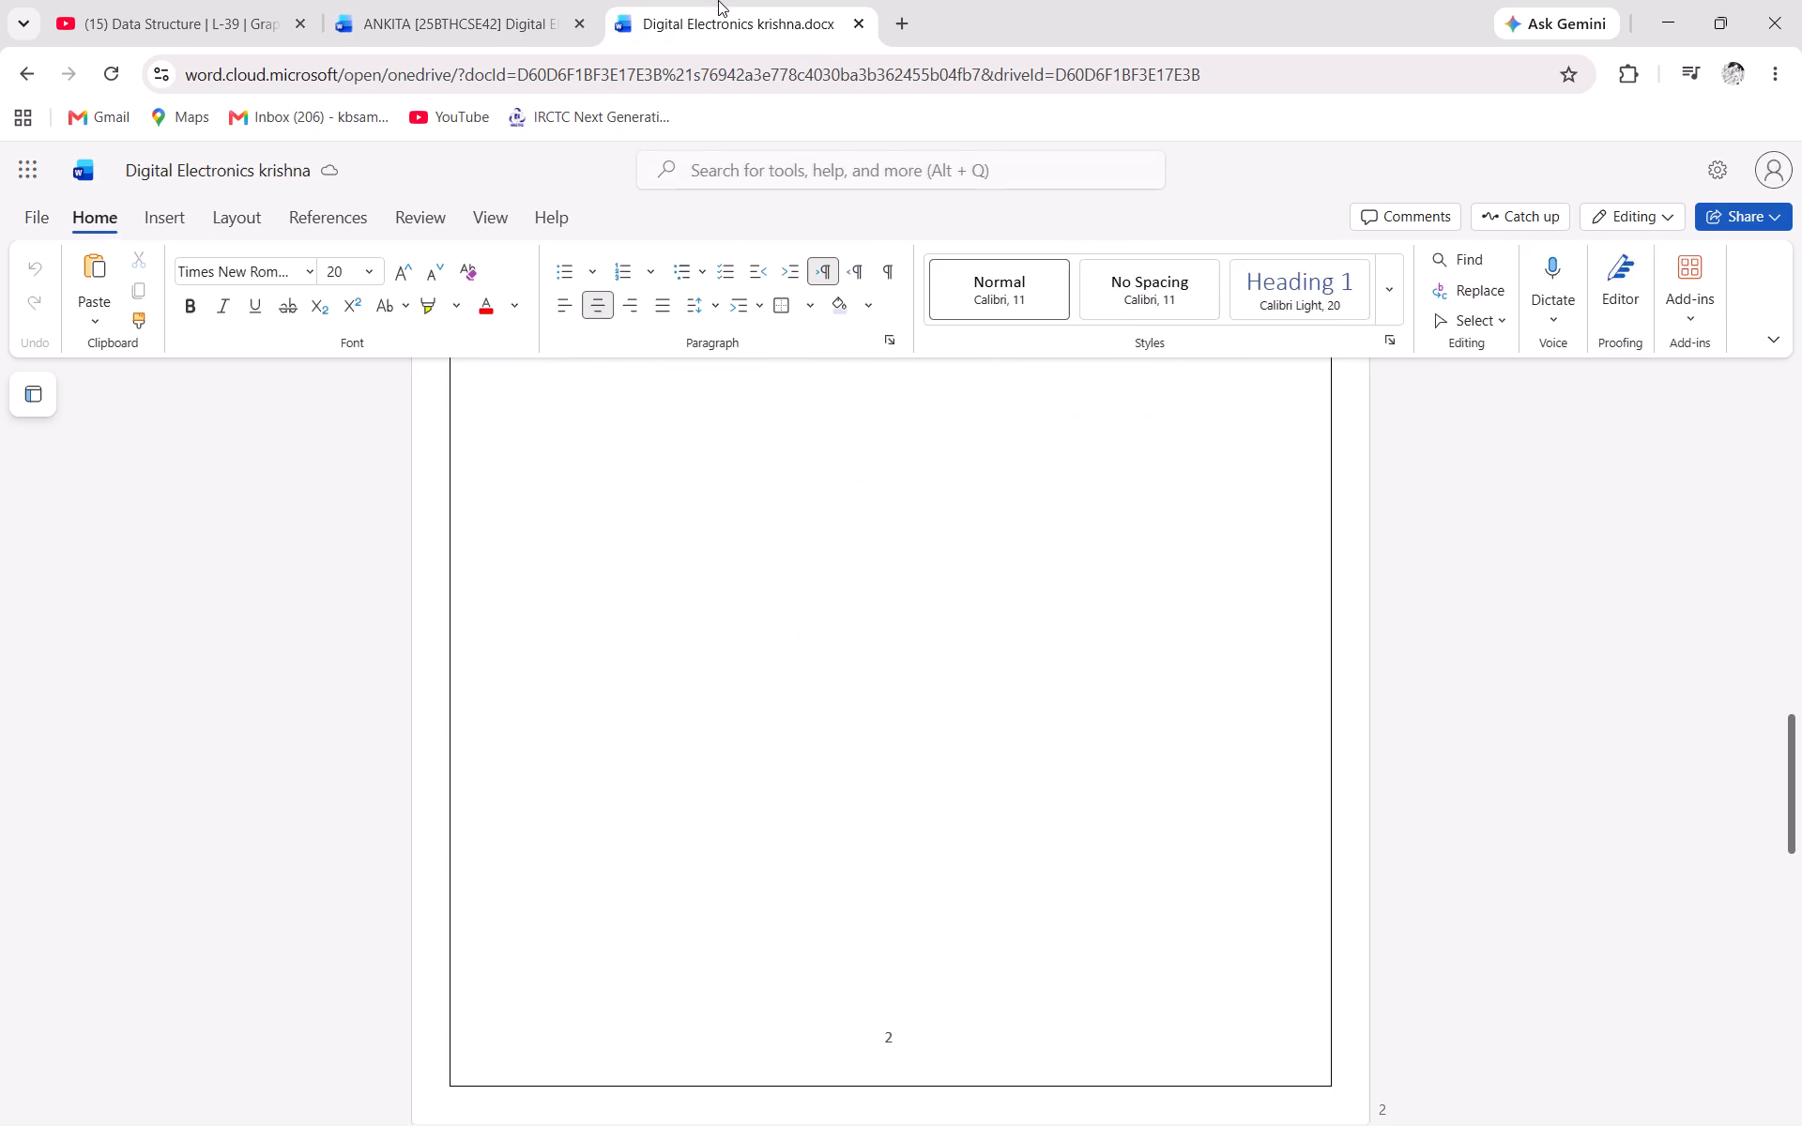
scroll(941, 717, "up", 5)
scroll(941, 717, "down", 3)
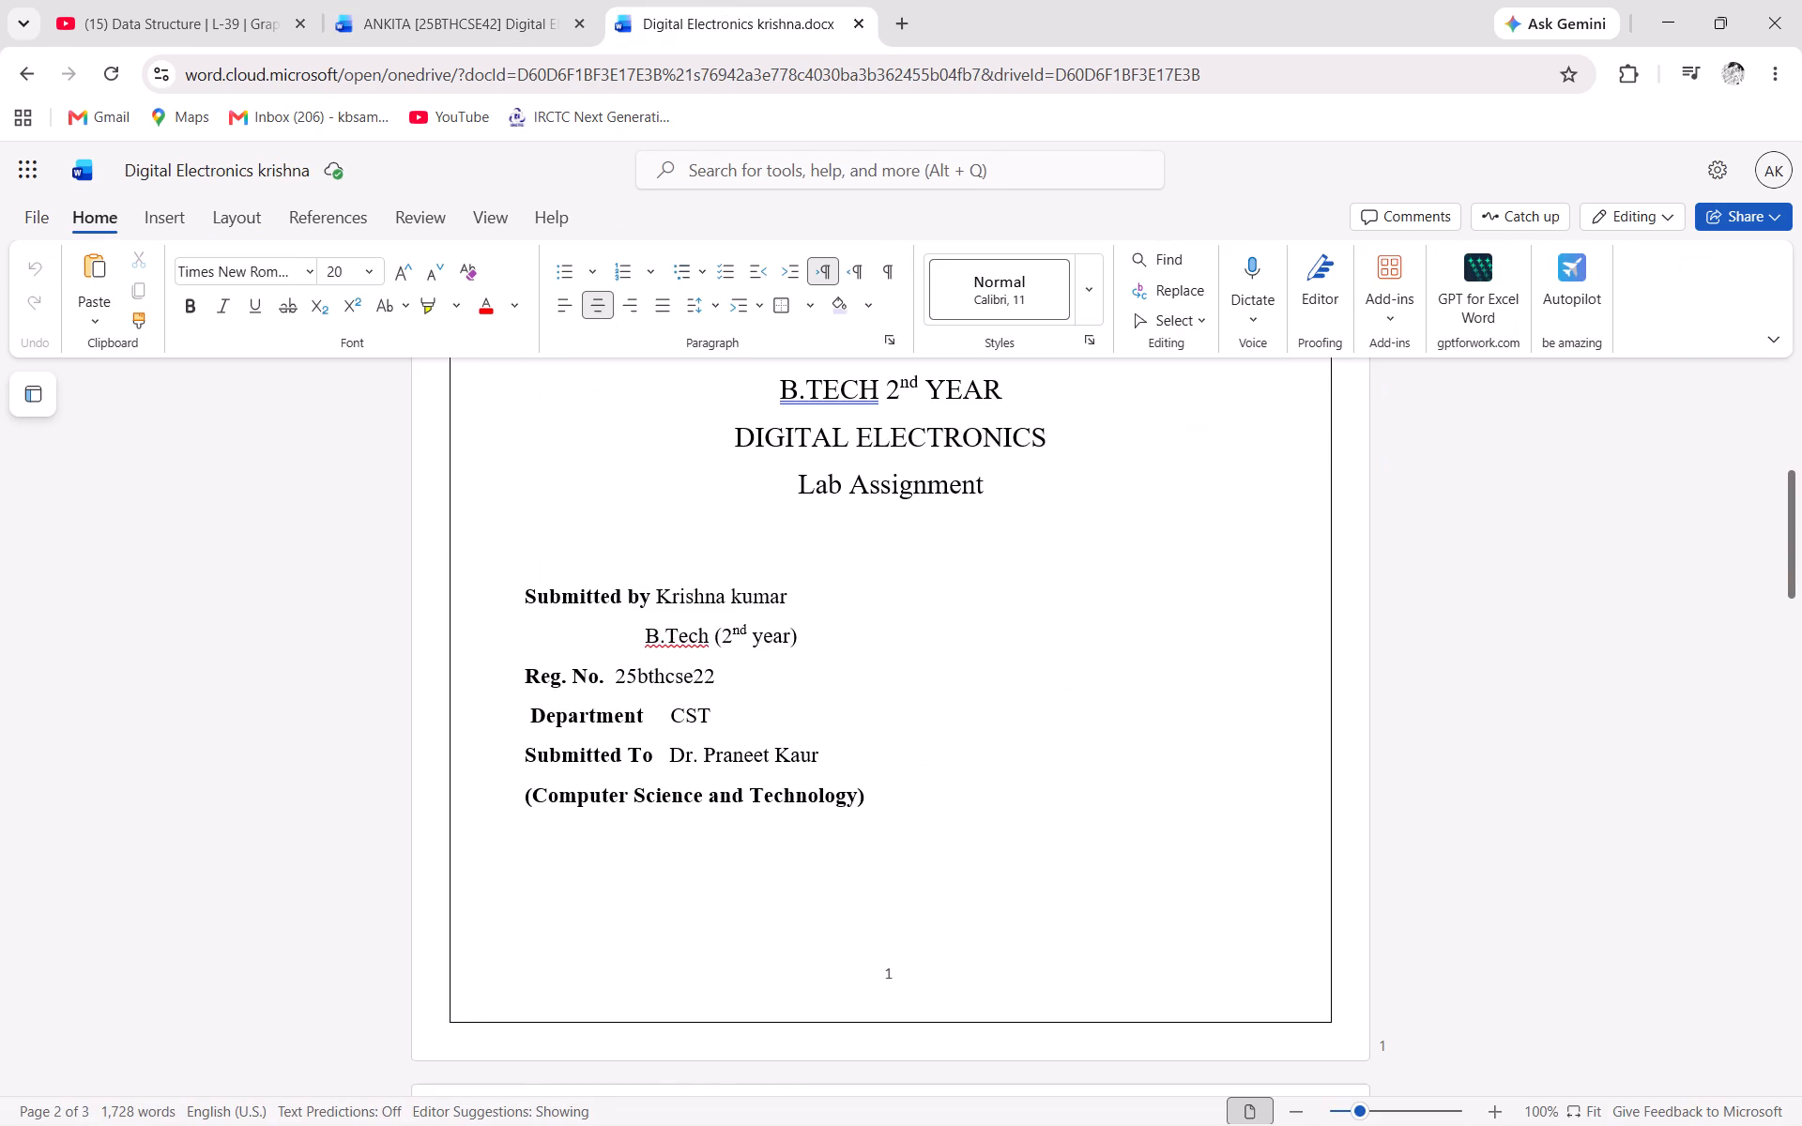
scroll(941, 717, "down", 6)
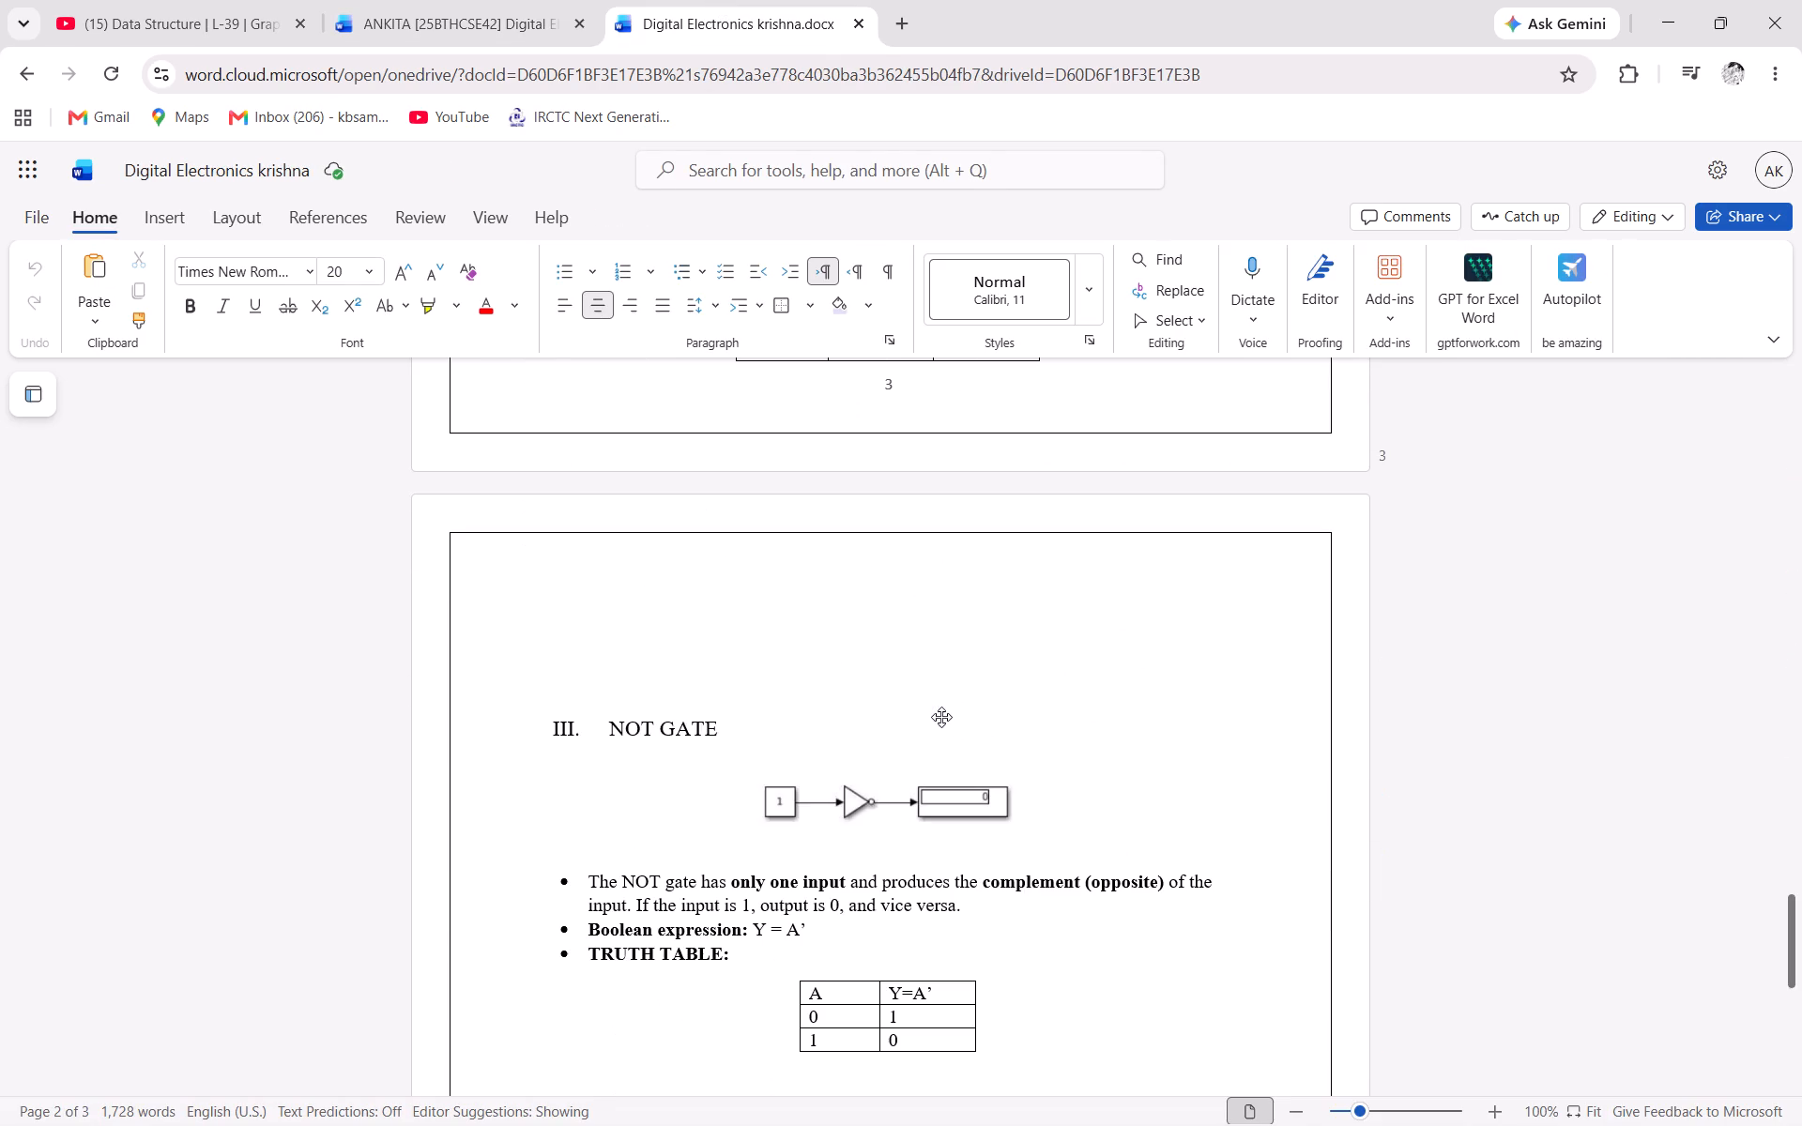
scroll(941, 717, "down", 1)
scroll(941, 717, "up", 6)
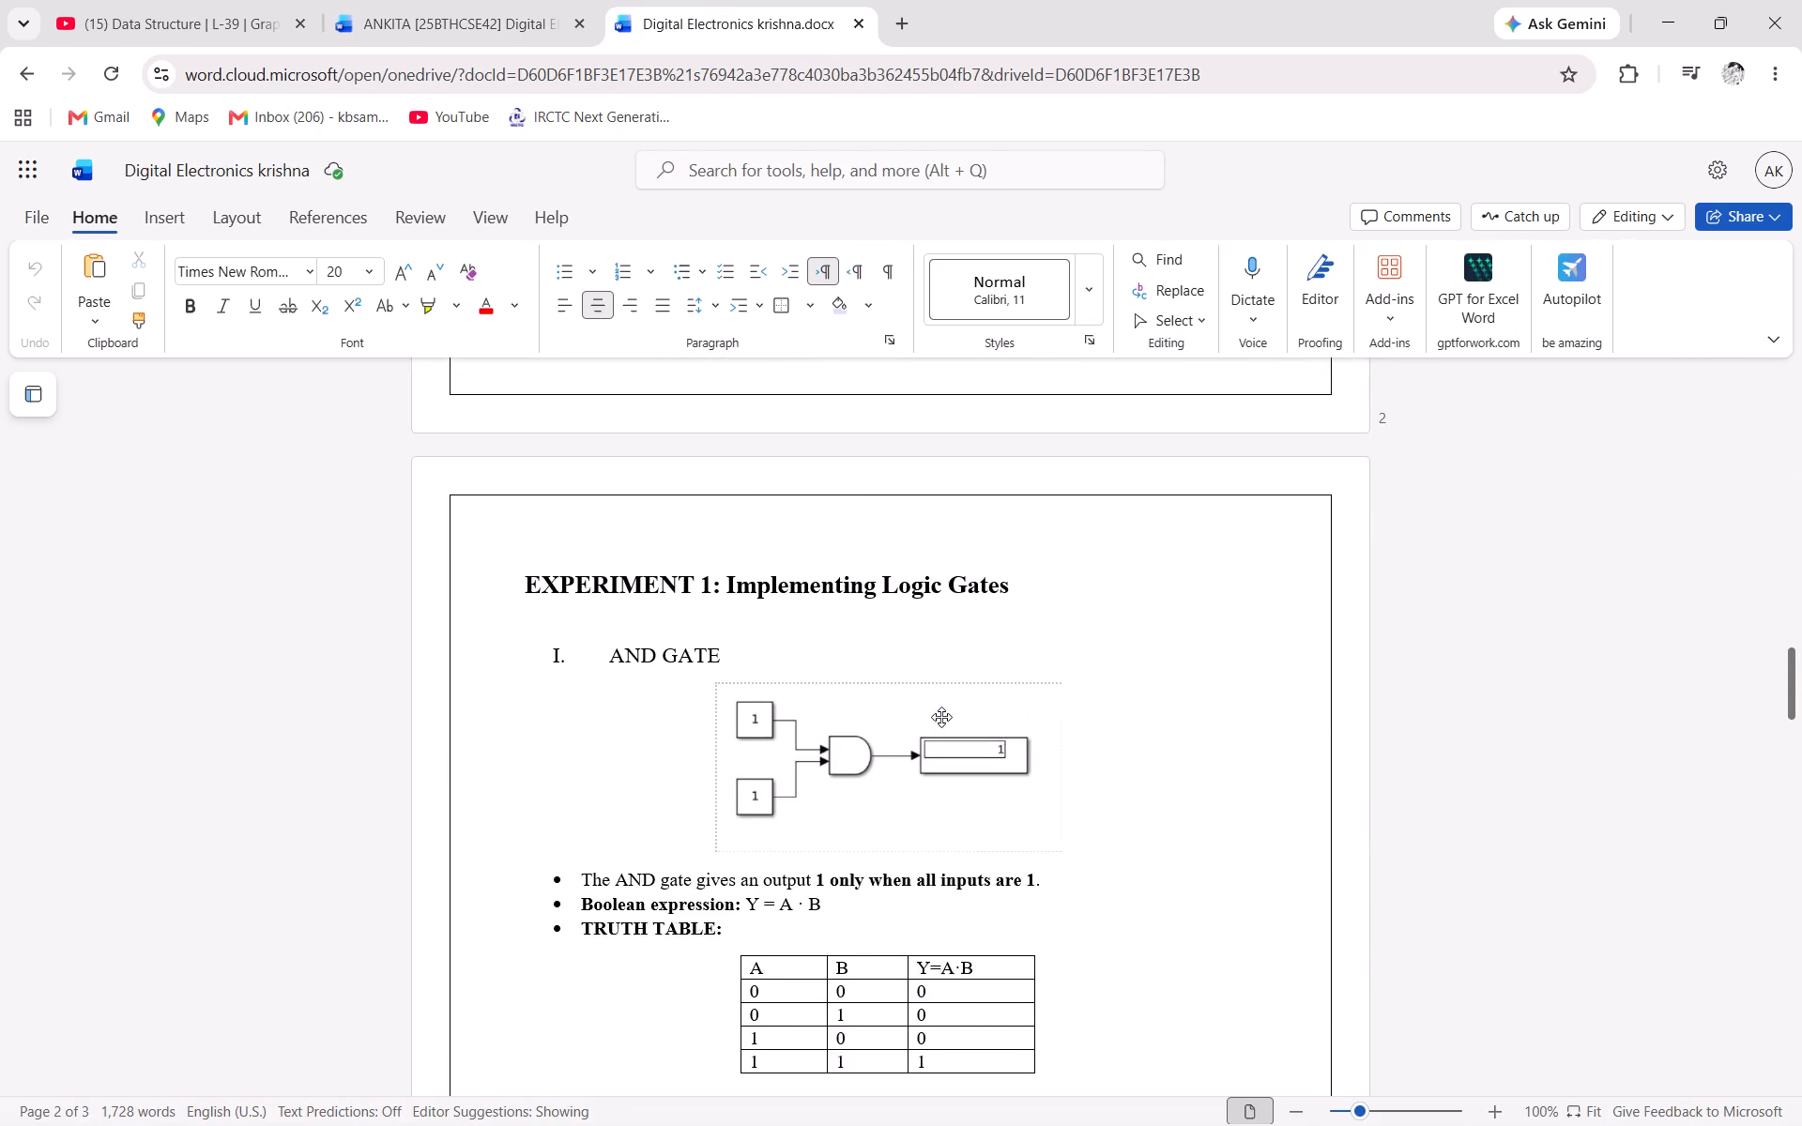
scroll(941, 717, "up", 7)
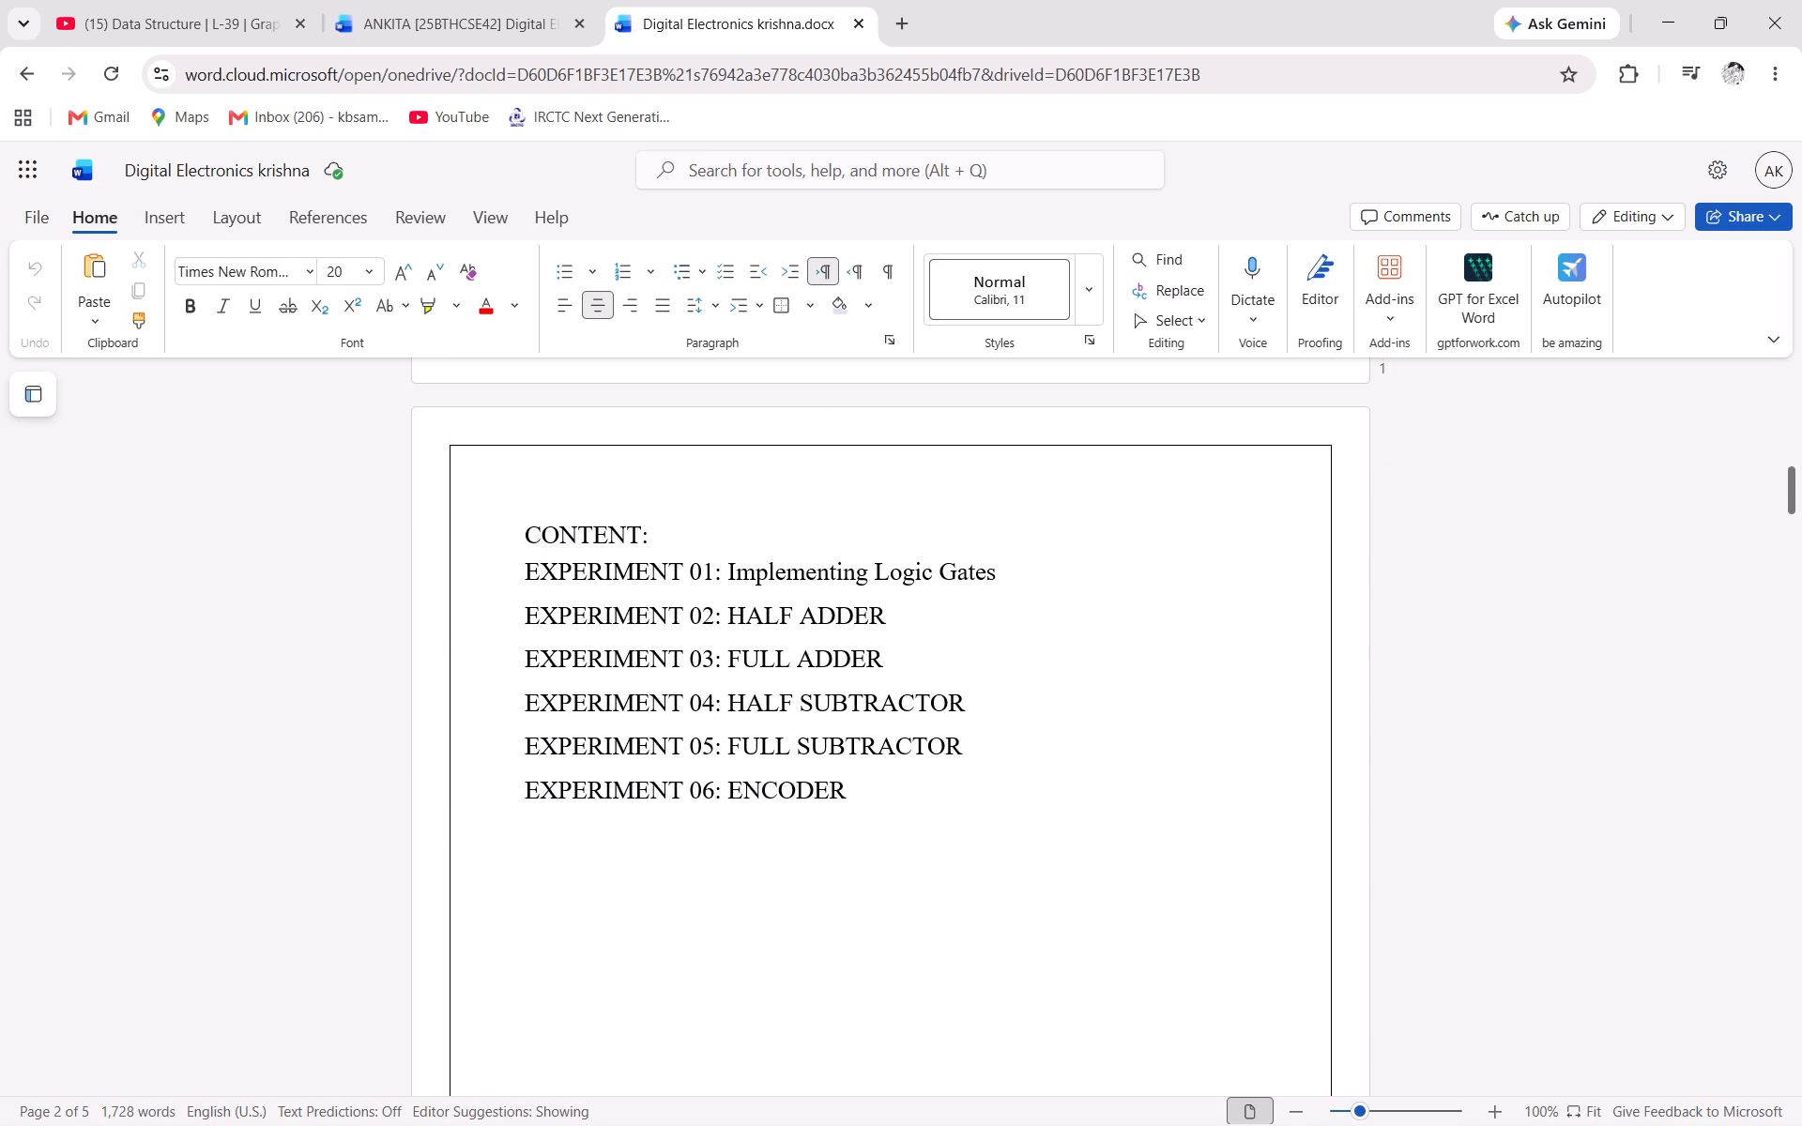
Open the IT_Workshop (1) document from the recent documents in Word for the Web in a new browser tab.
left_click(903, 34)
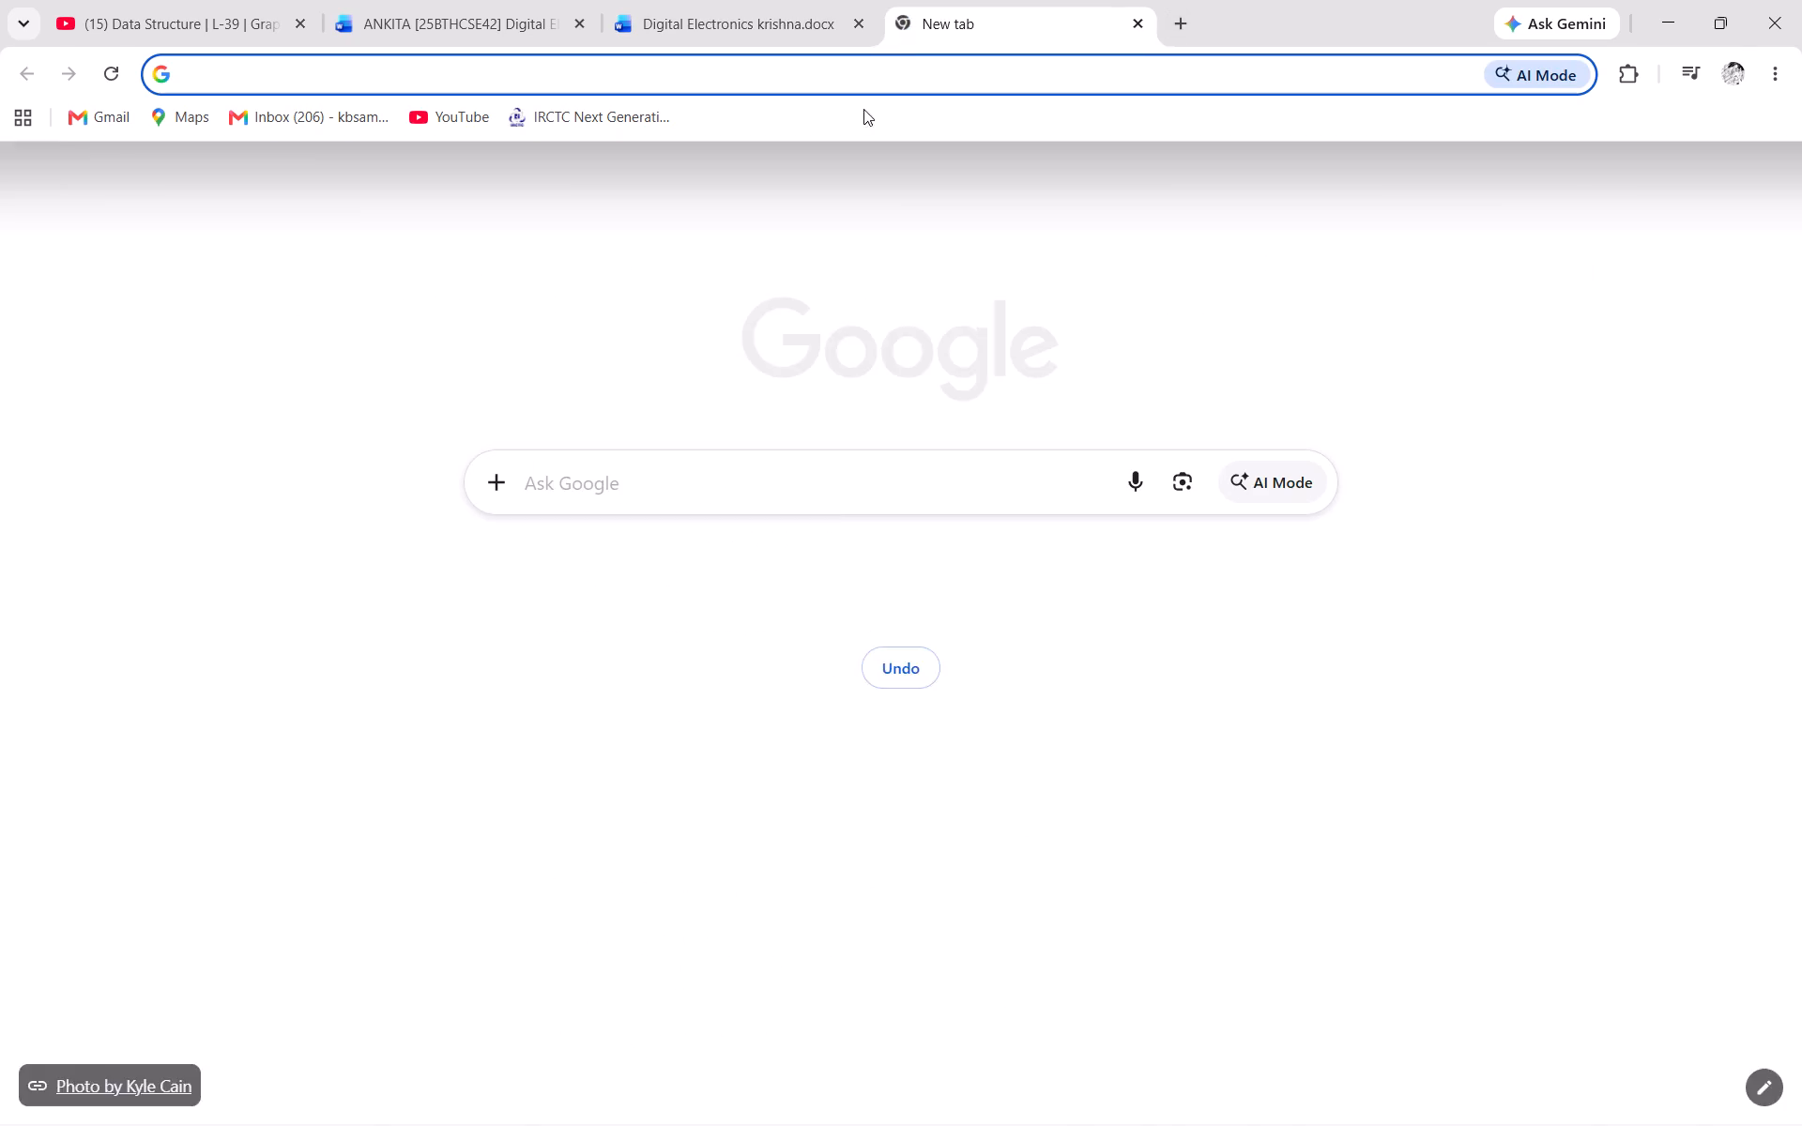
left_click(648, 494)
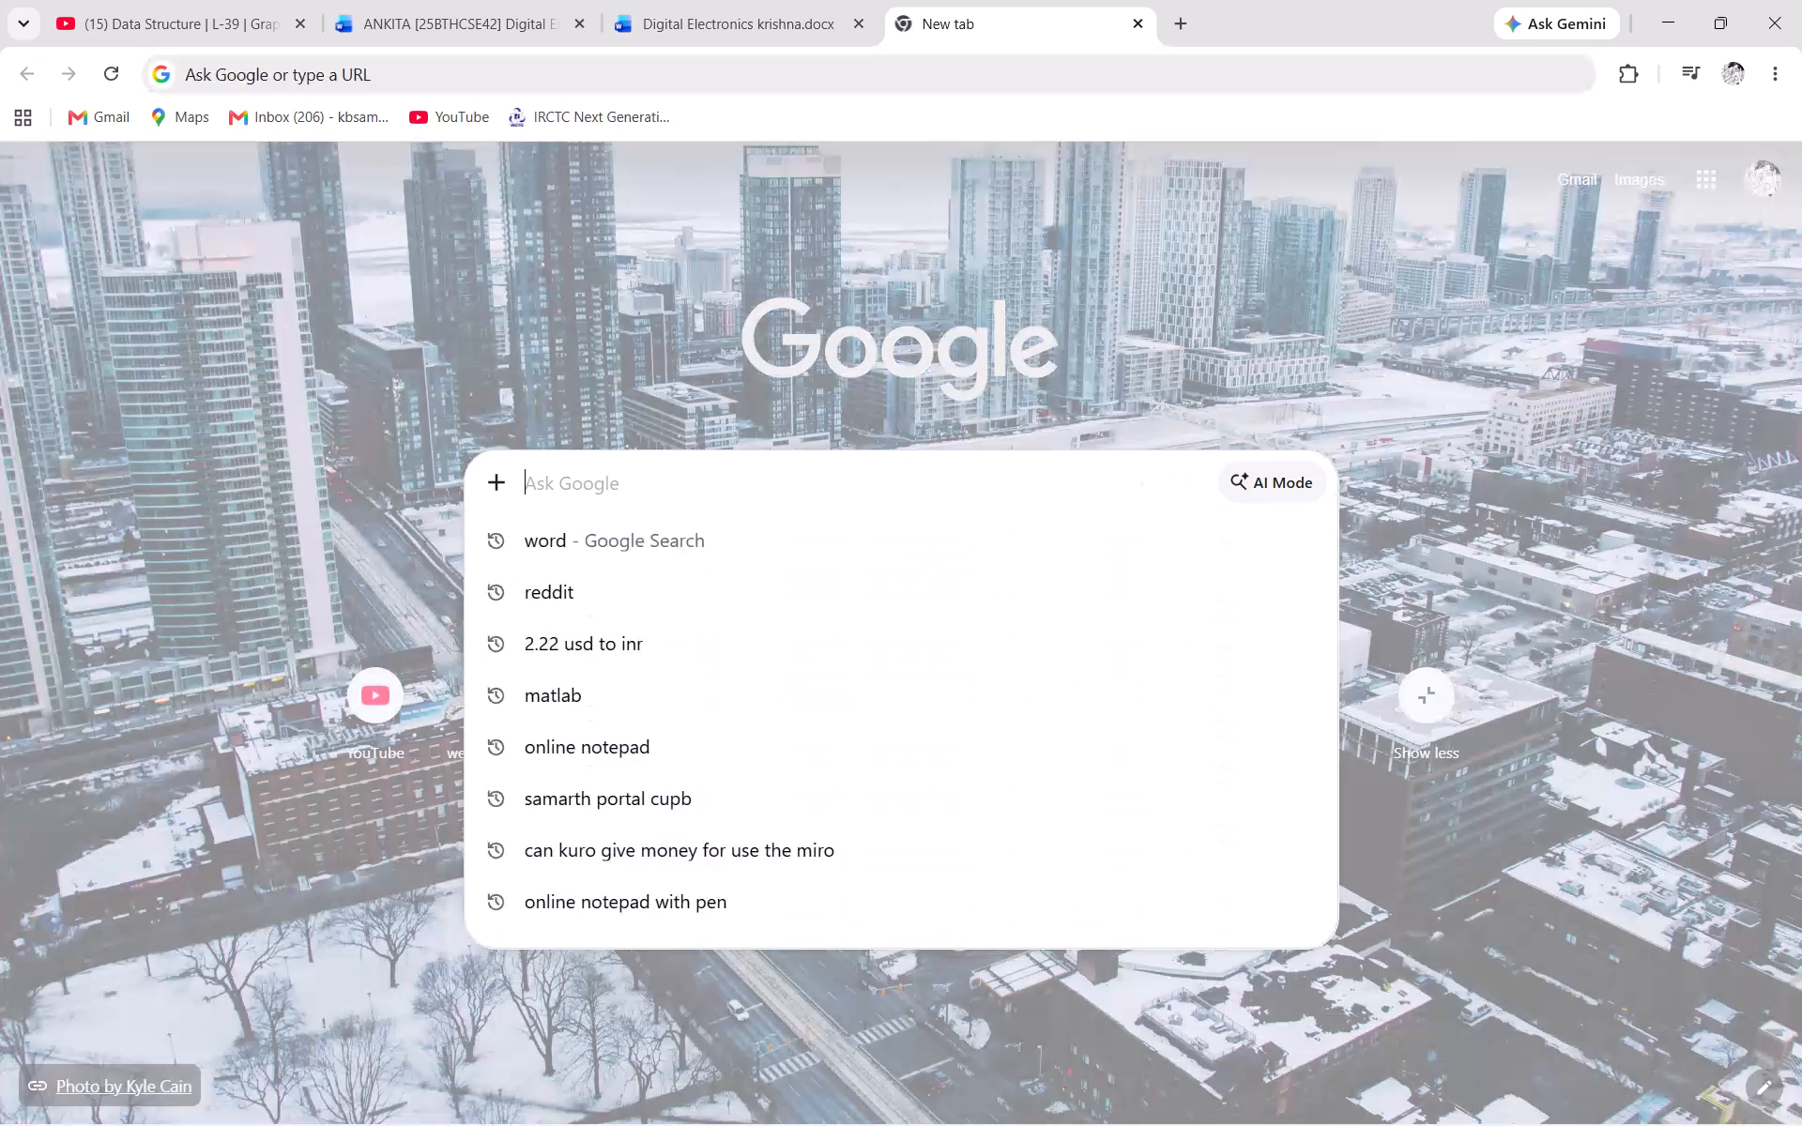
left_click(559, 542)
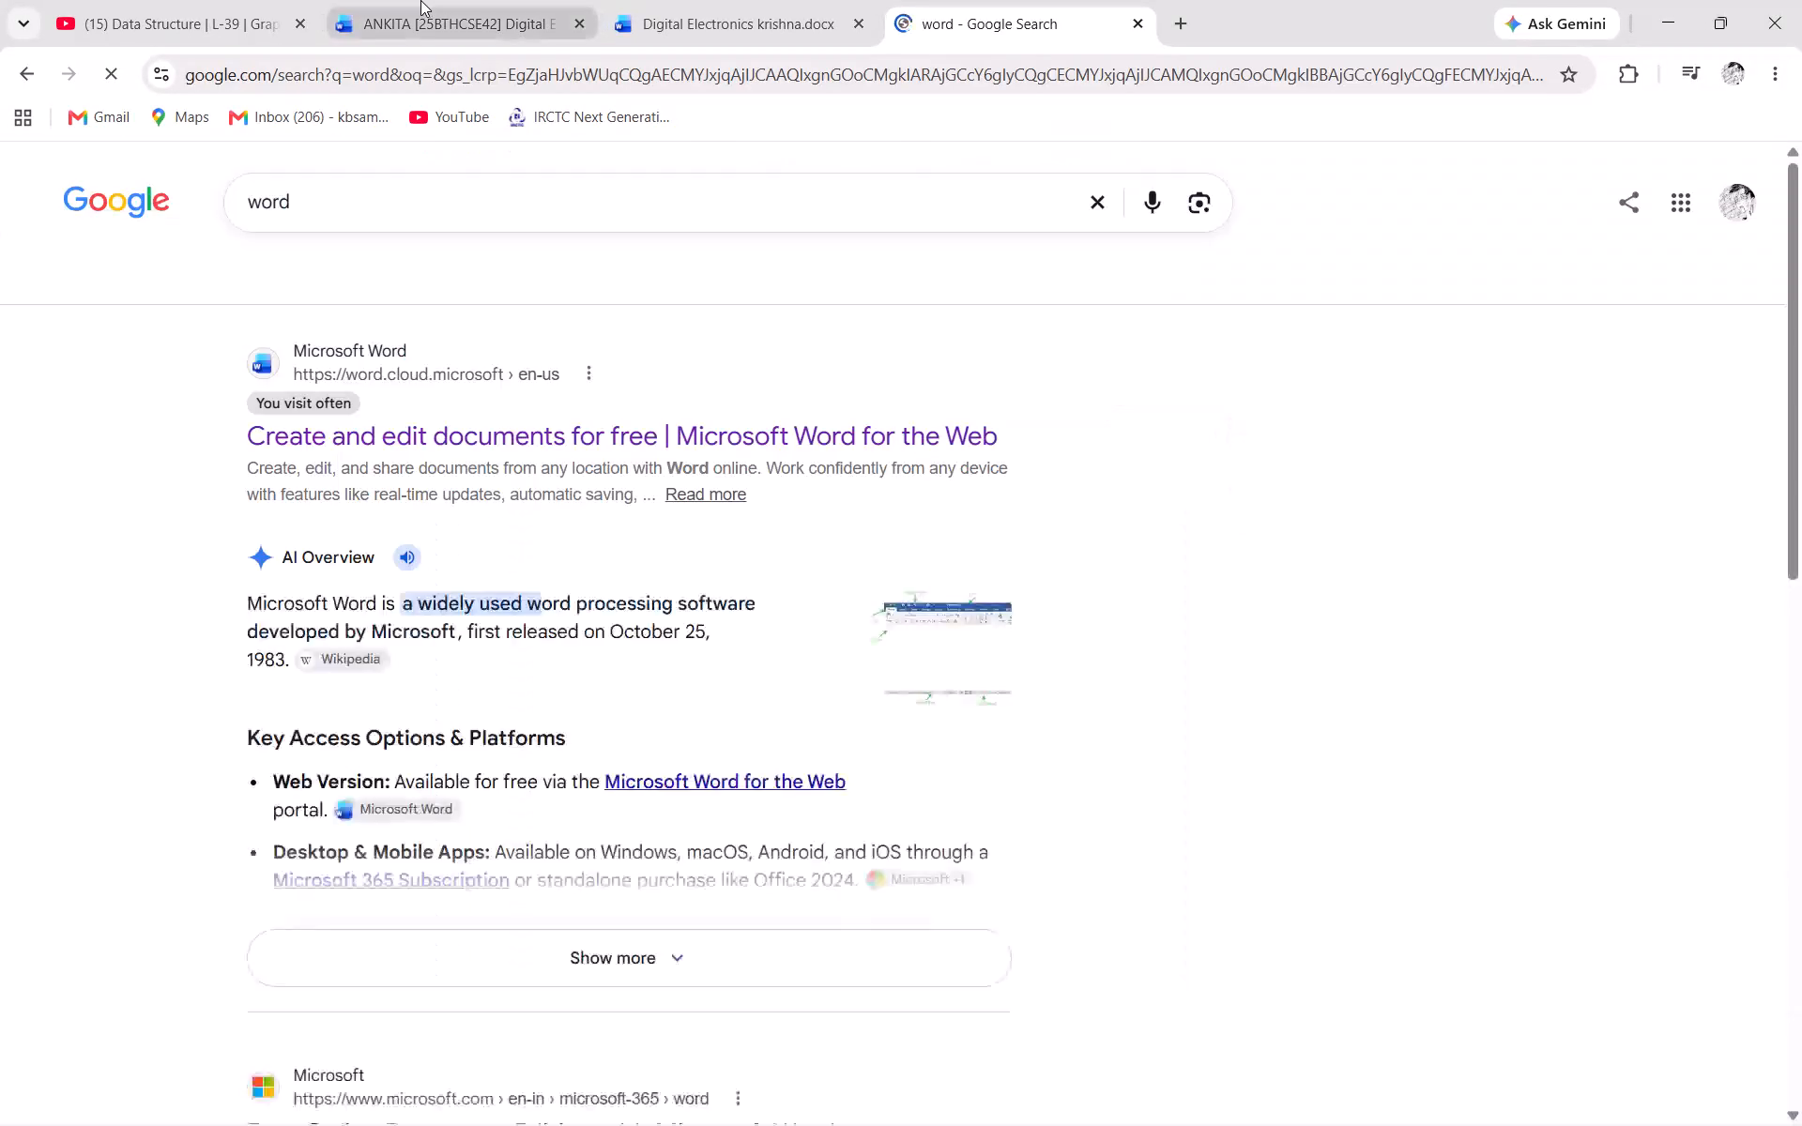
left_click(420, 0)
left_click(920, 3)
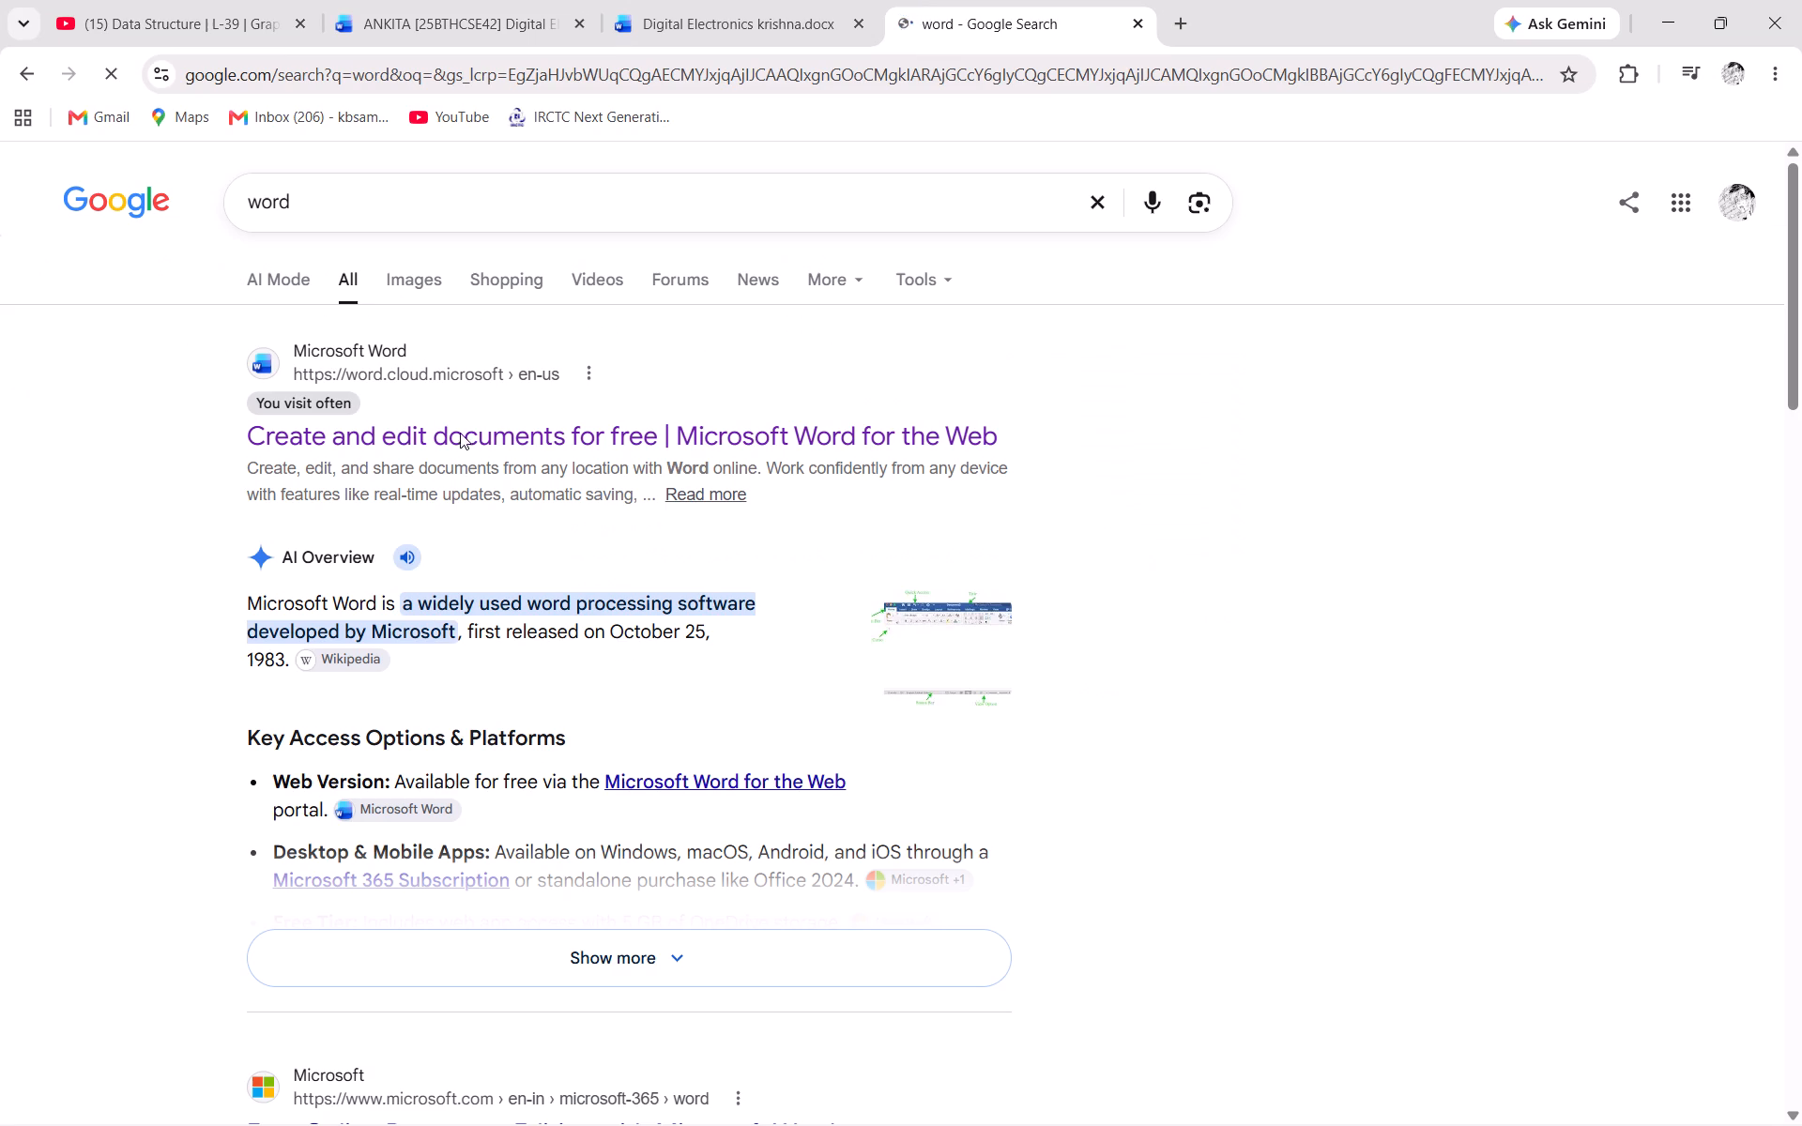
left_click(454, 436)
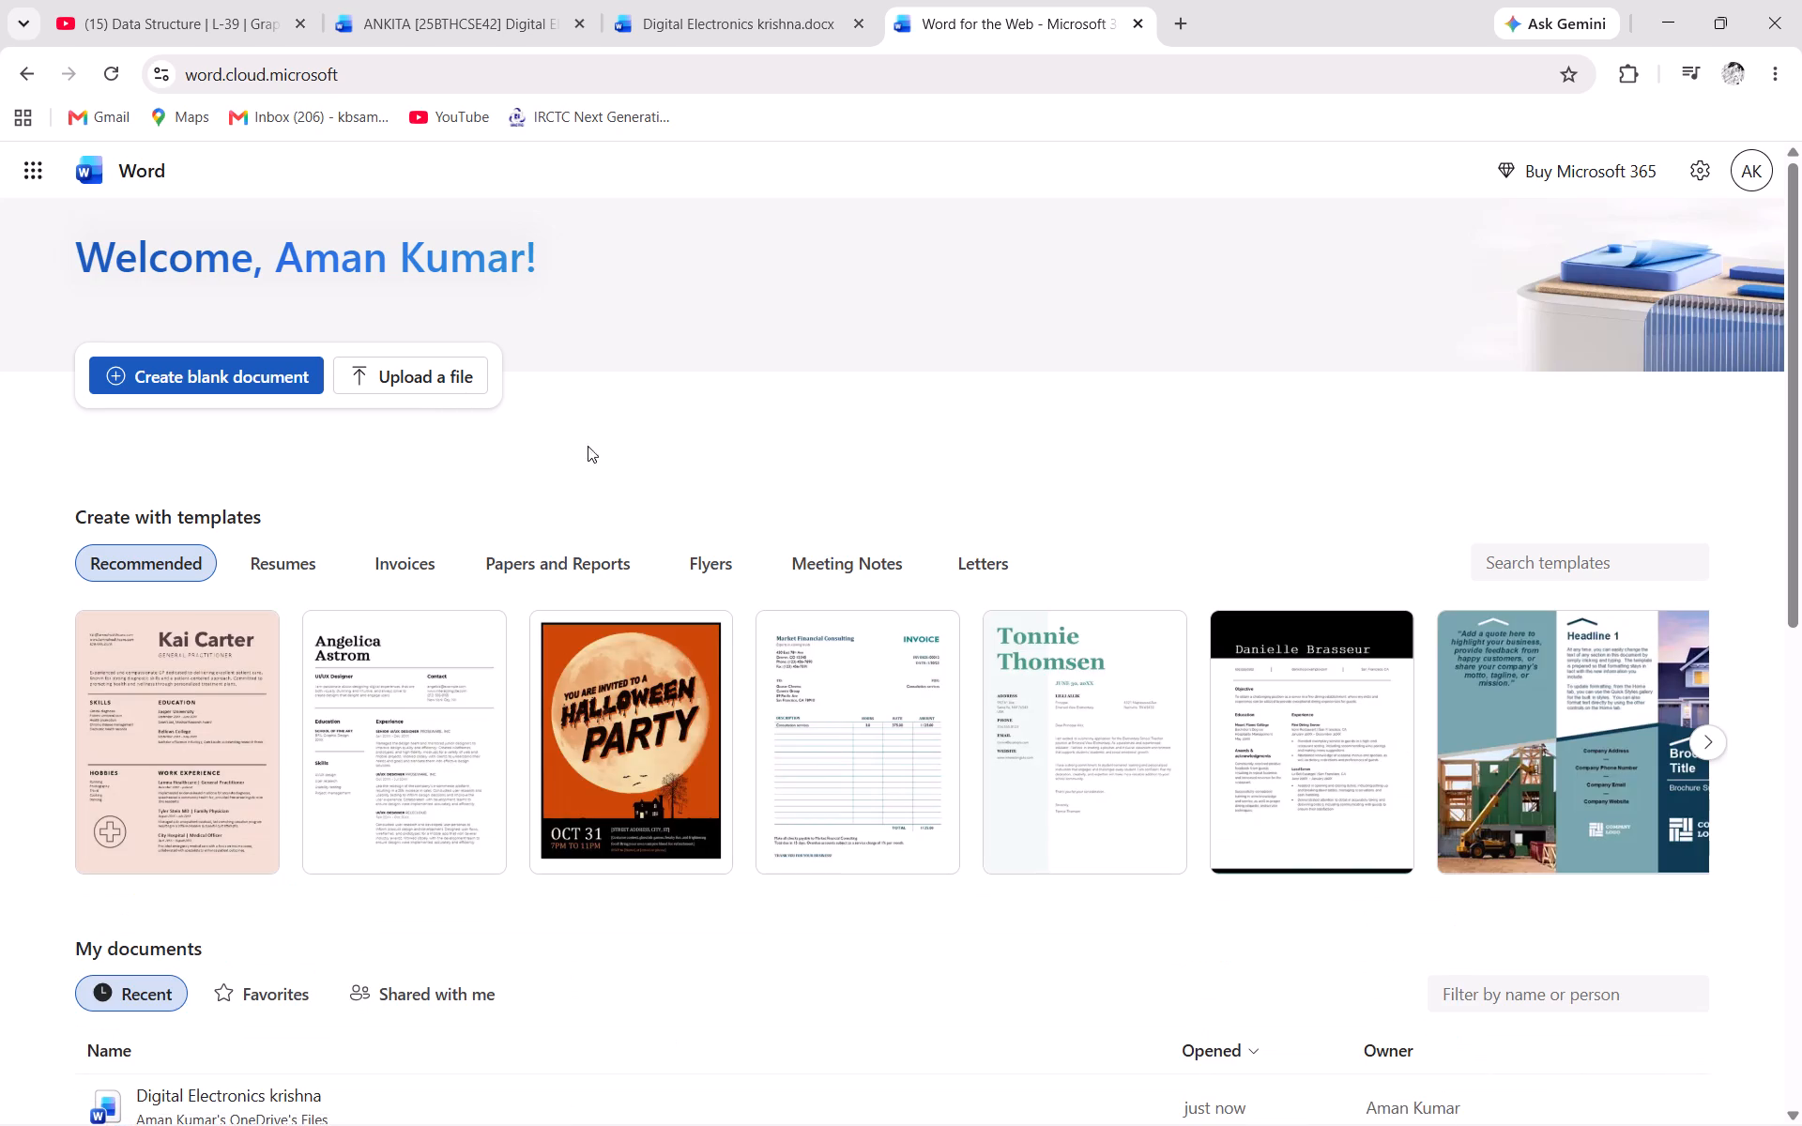
scroll(533, 753, "down", 5)
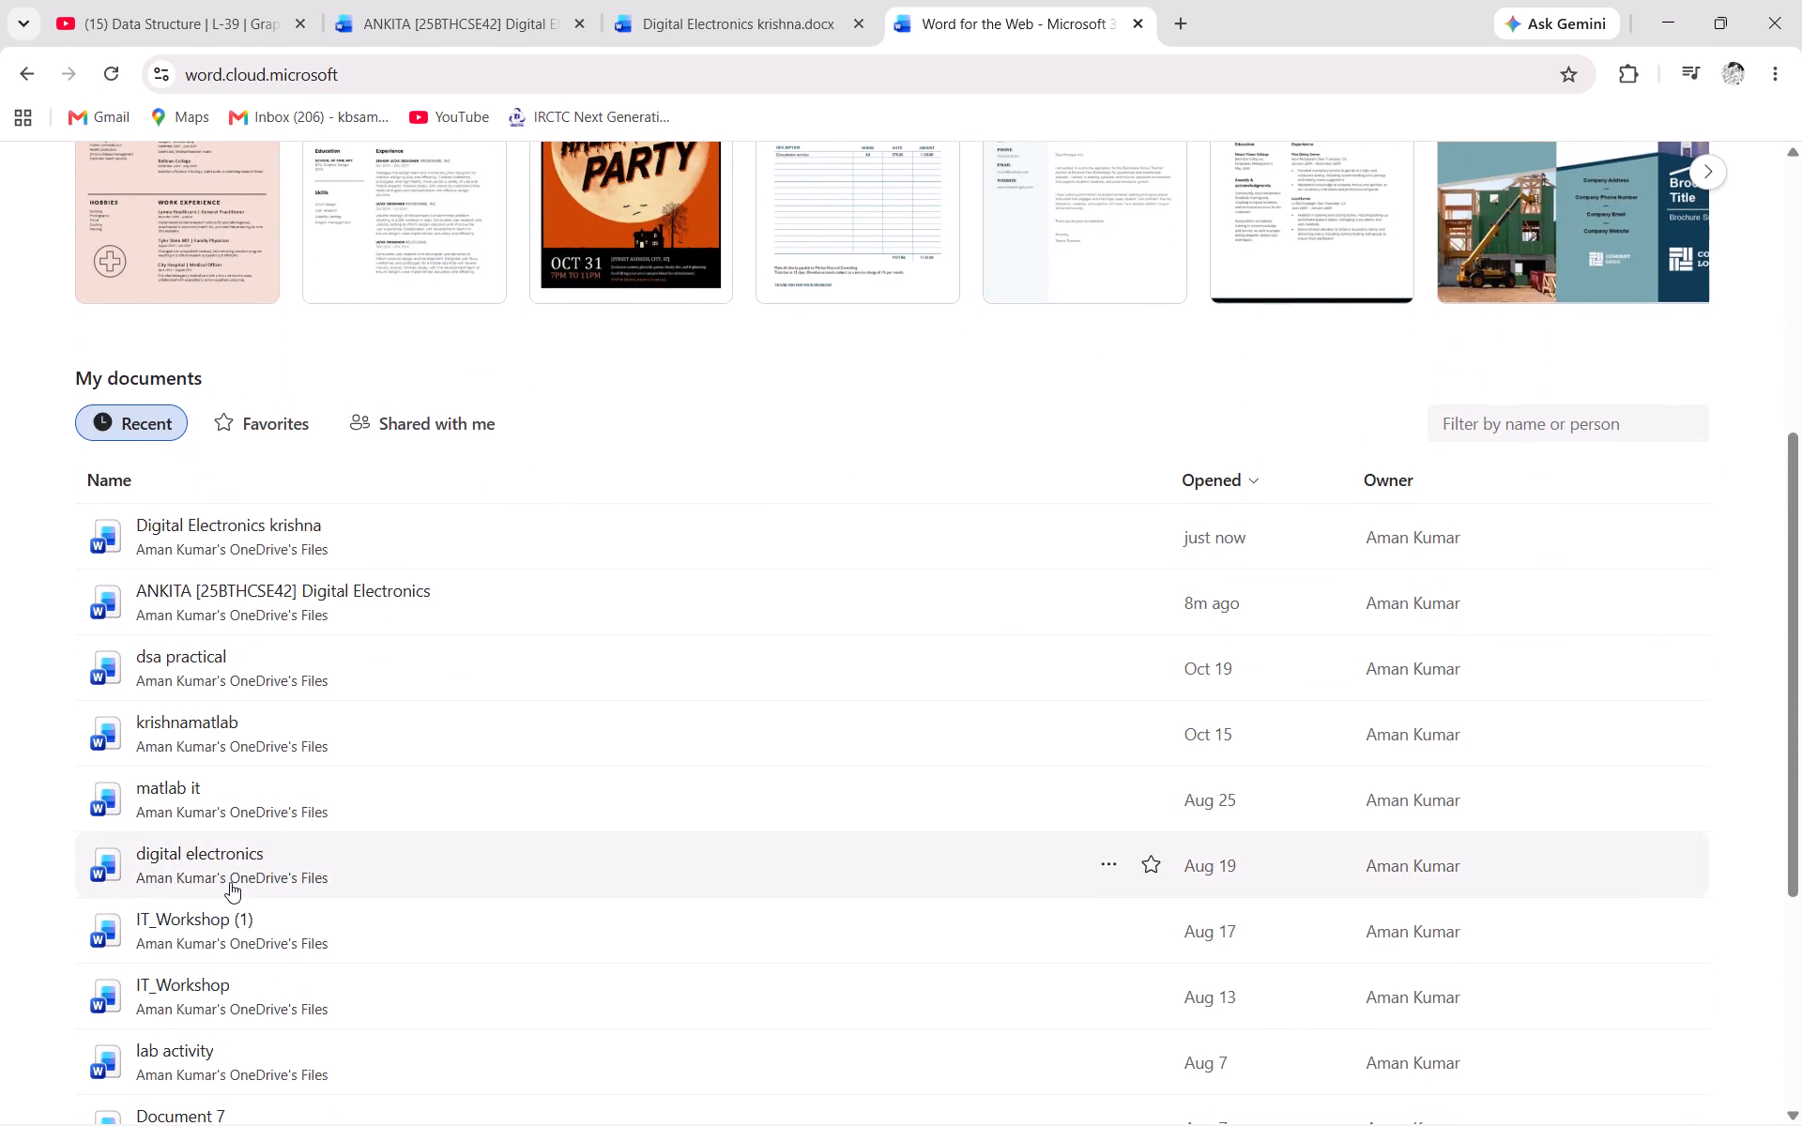
scroll(230, 882, "down", 1)
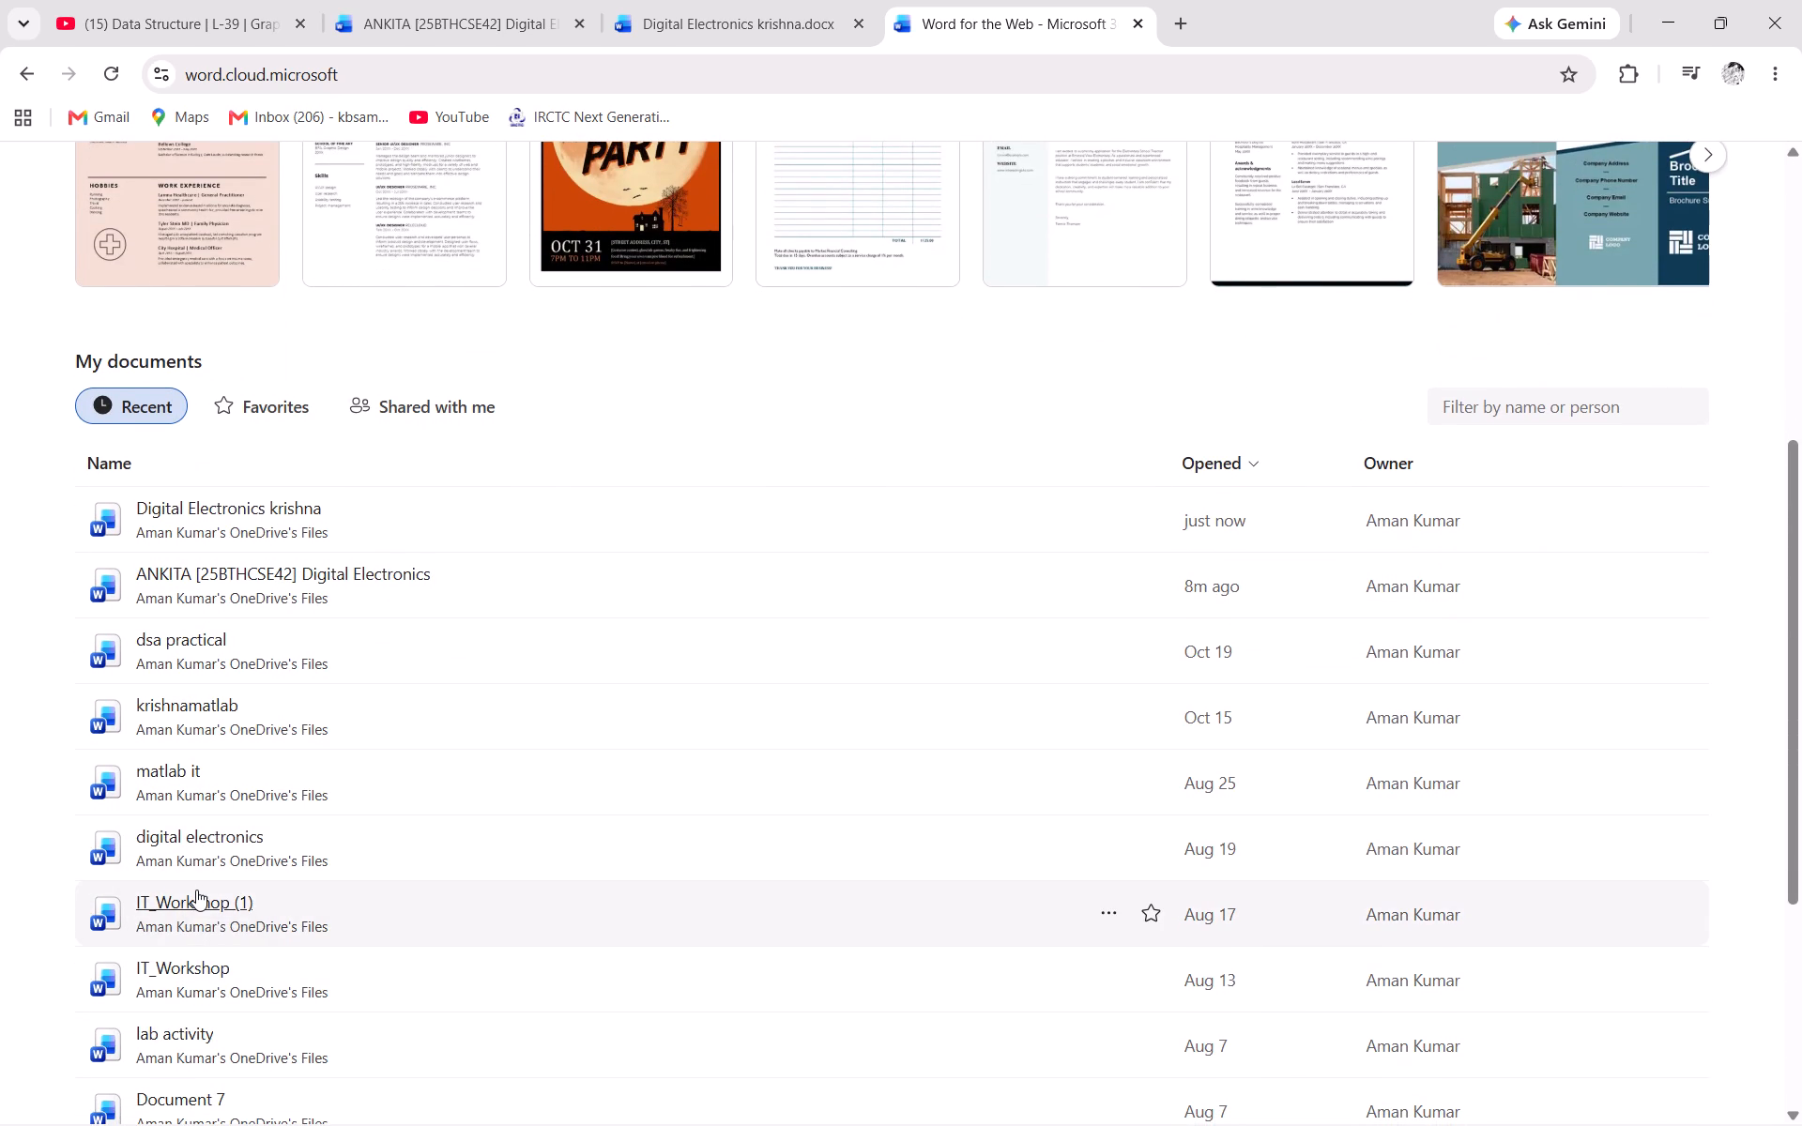
left_click(196, 890)
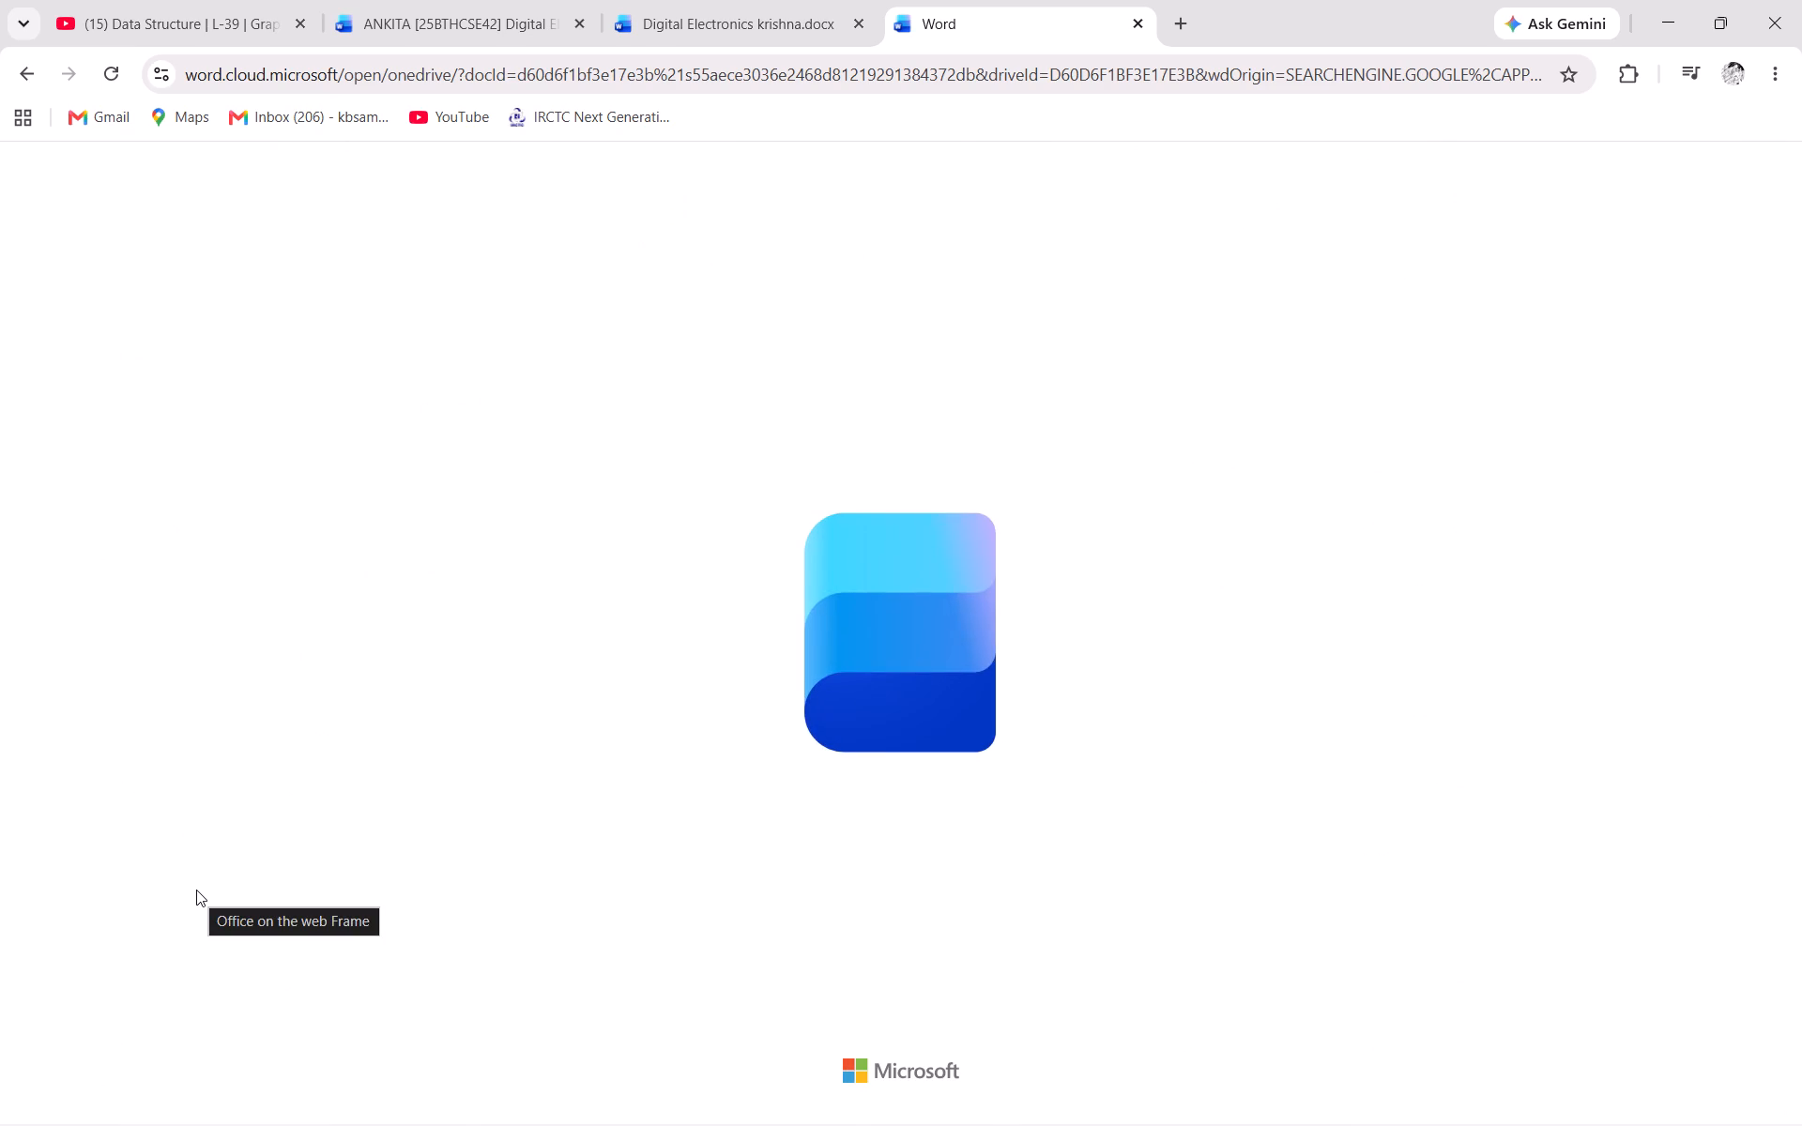
Examine the cover page and MATLAB program pages of the IT_Workshop (1) document, and close its tab.
scroll(788, 909, "down", 3)
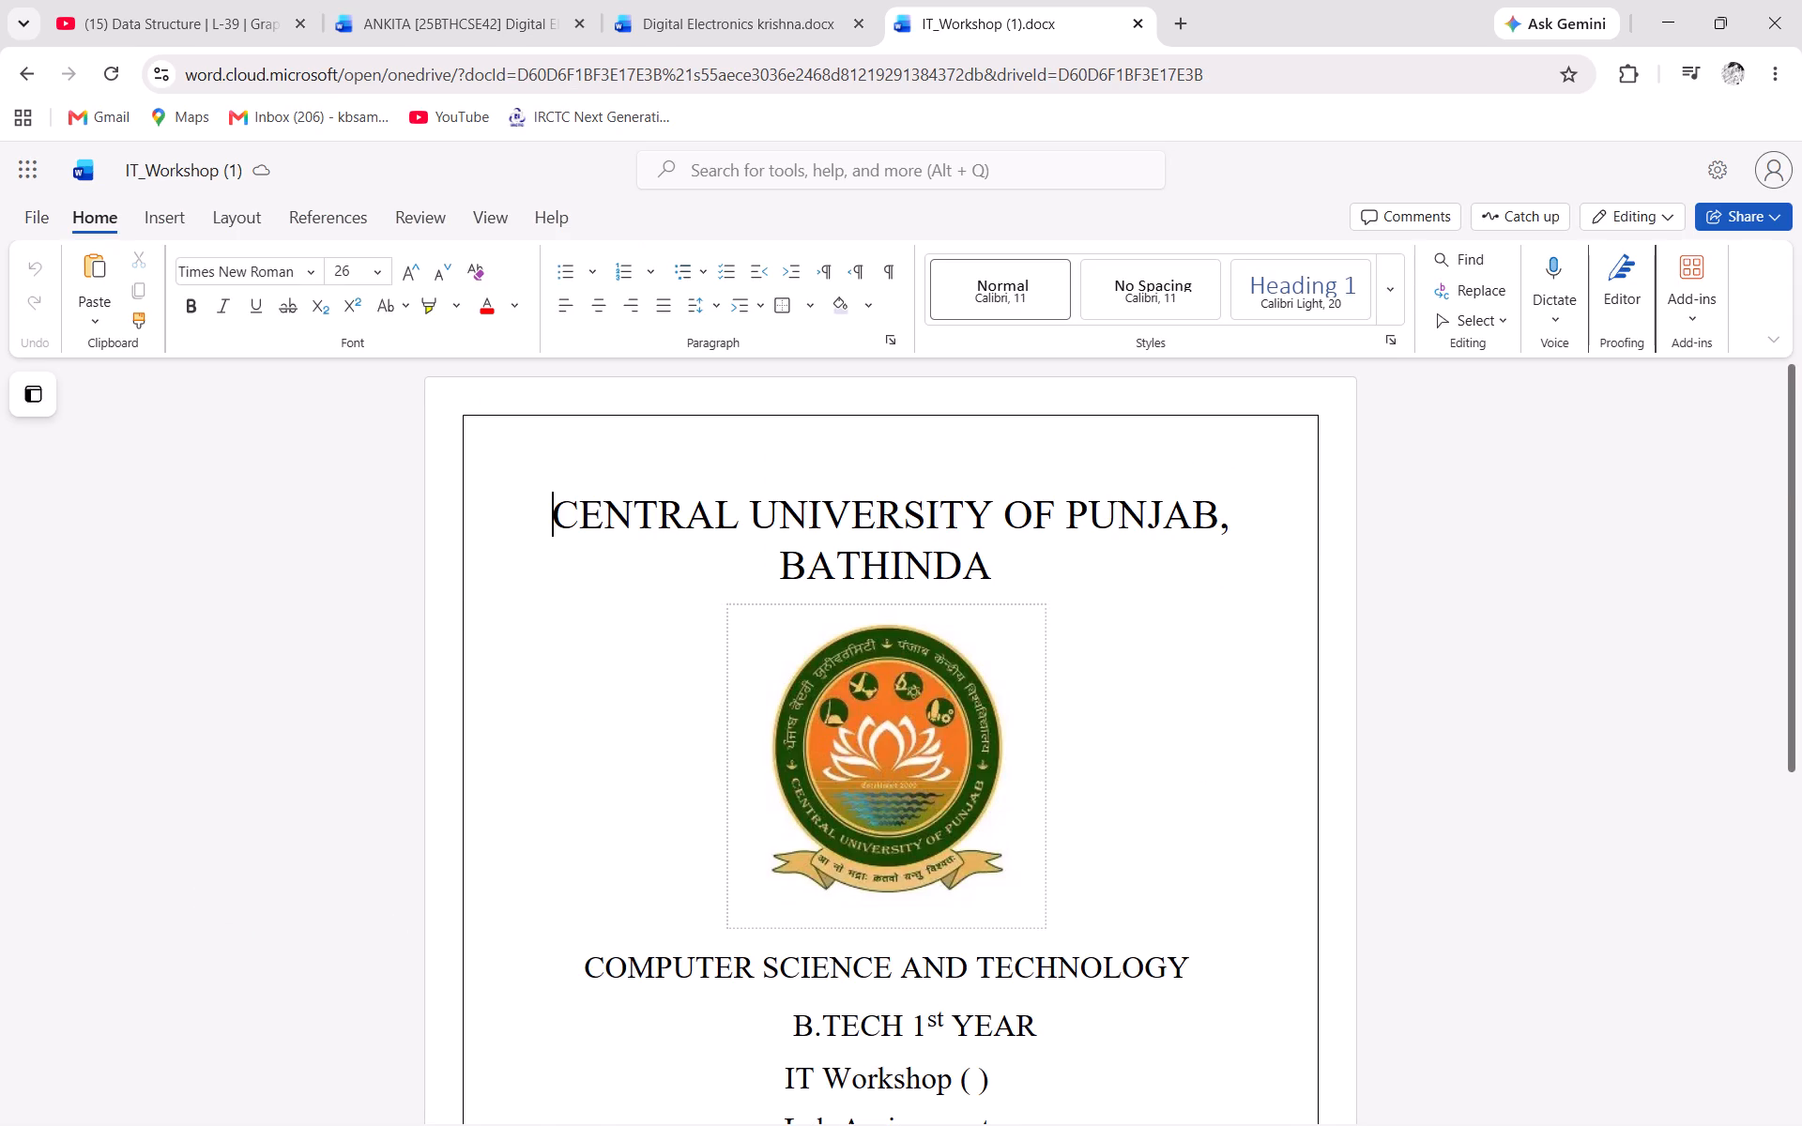
scroll(788, 909, "down", 3)
scroll(880, 807, "down", 1)
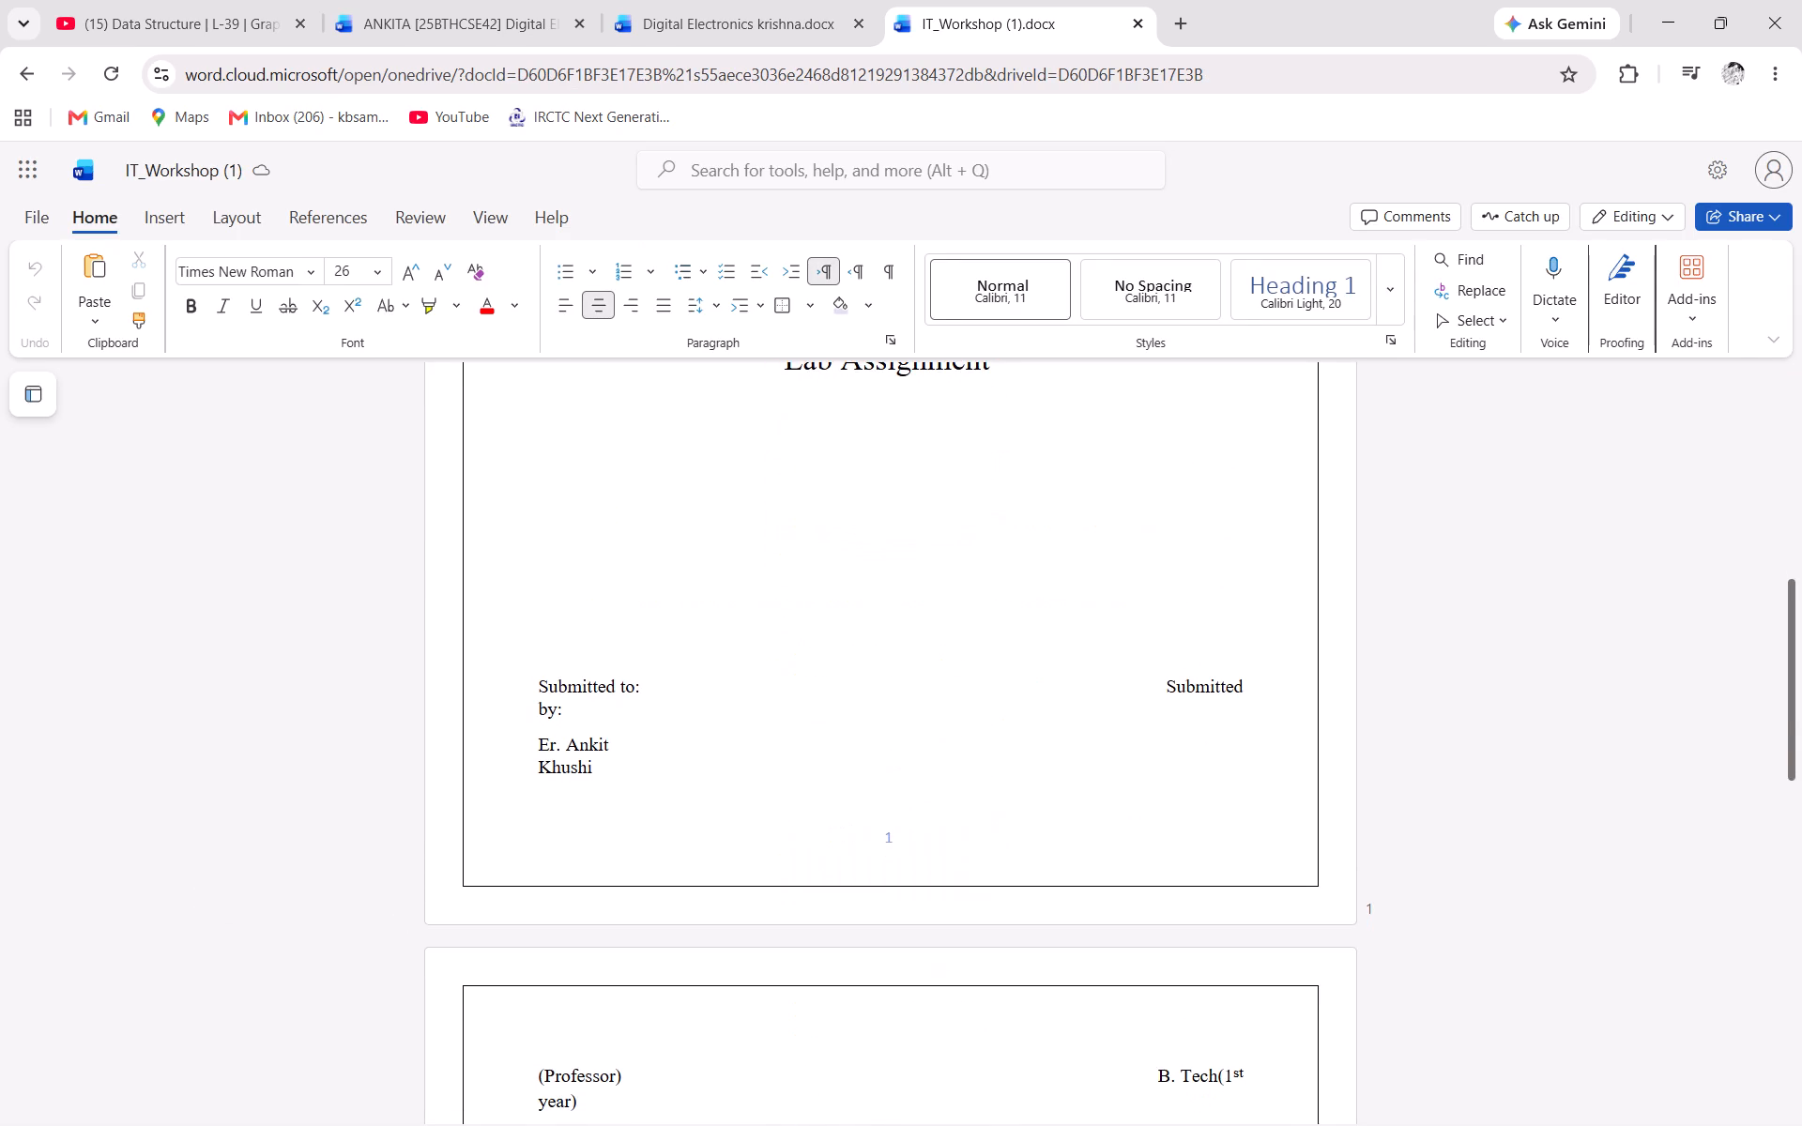
scroll(880, 807, "down", 8)
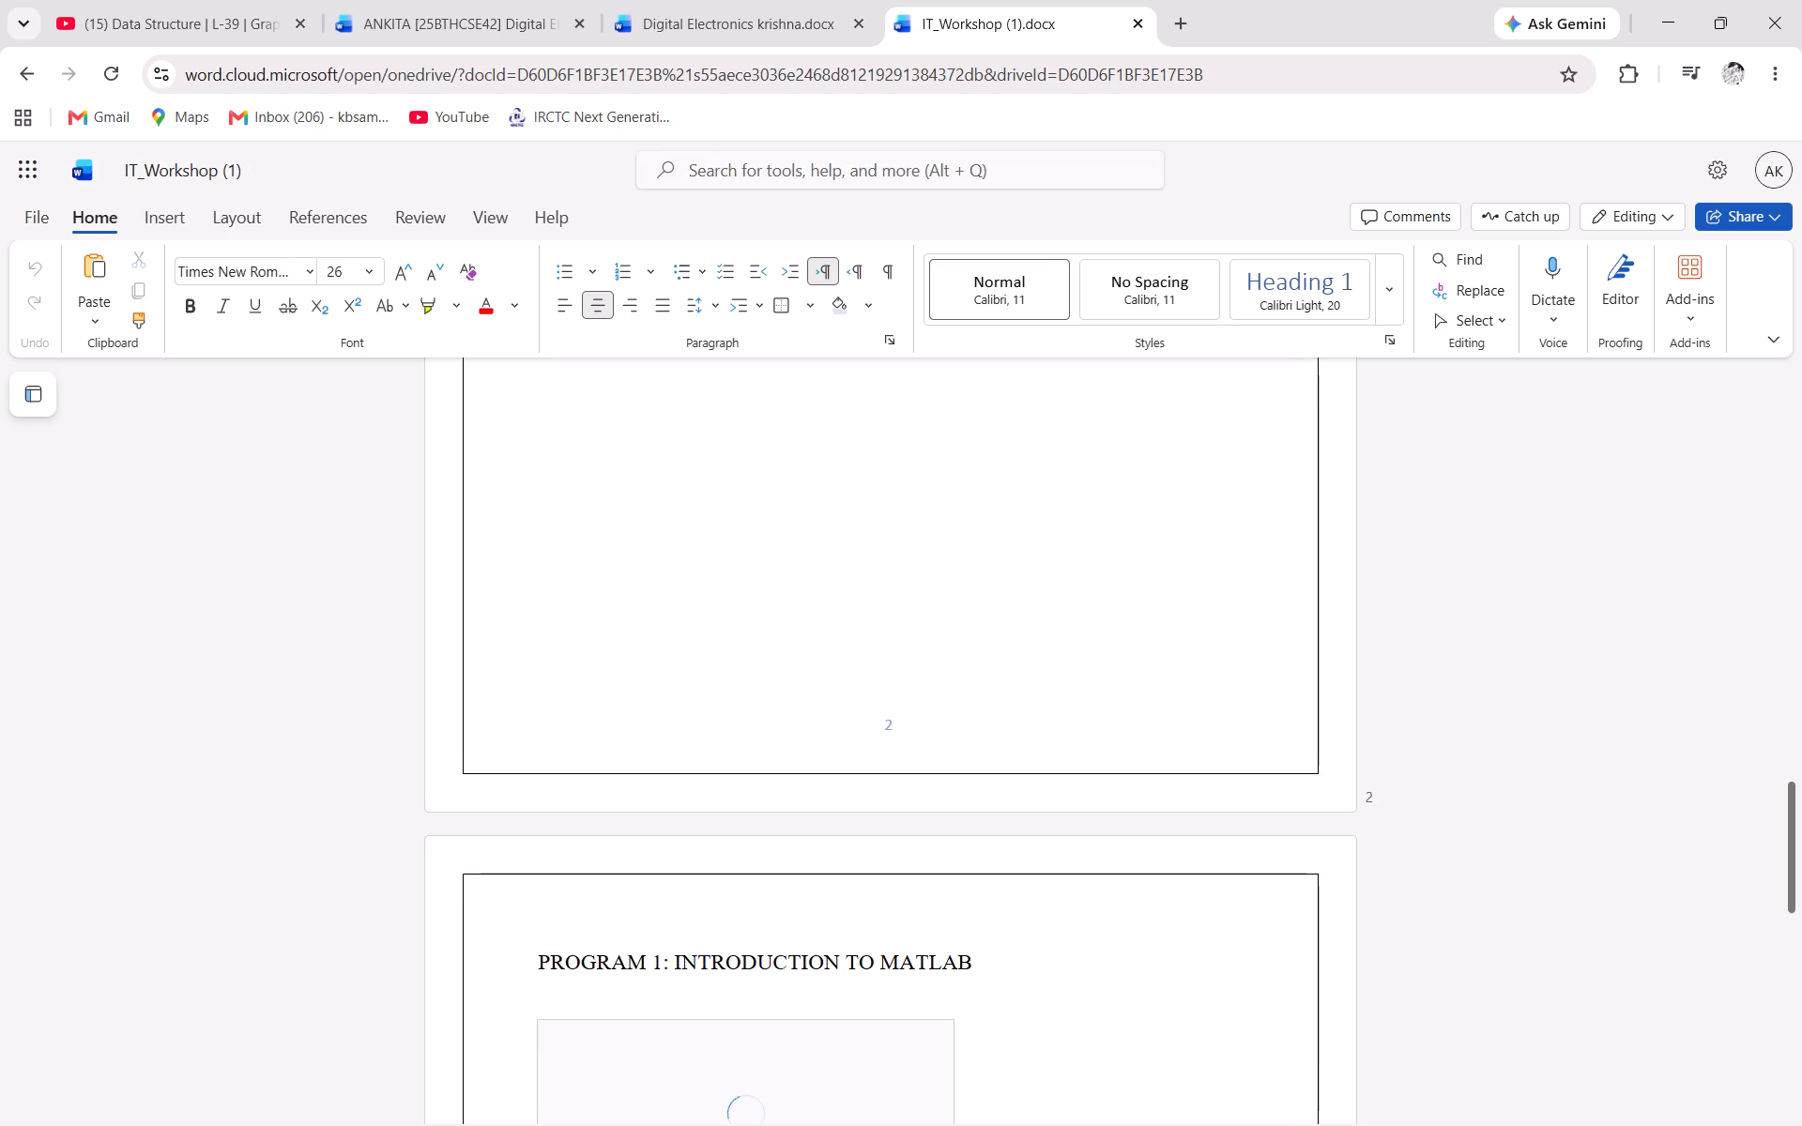
scroll(880, 807, "down", 3)
scroll(880, 807, "up", 3)
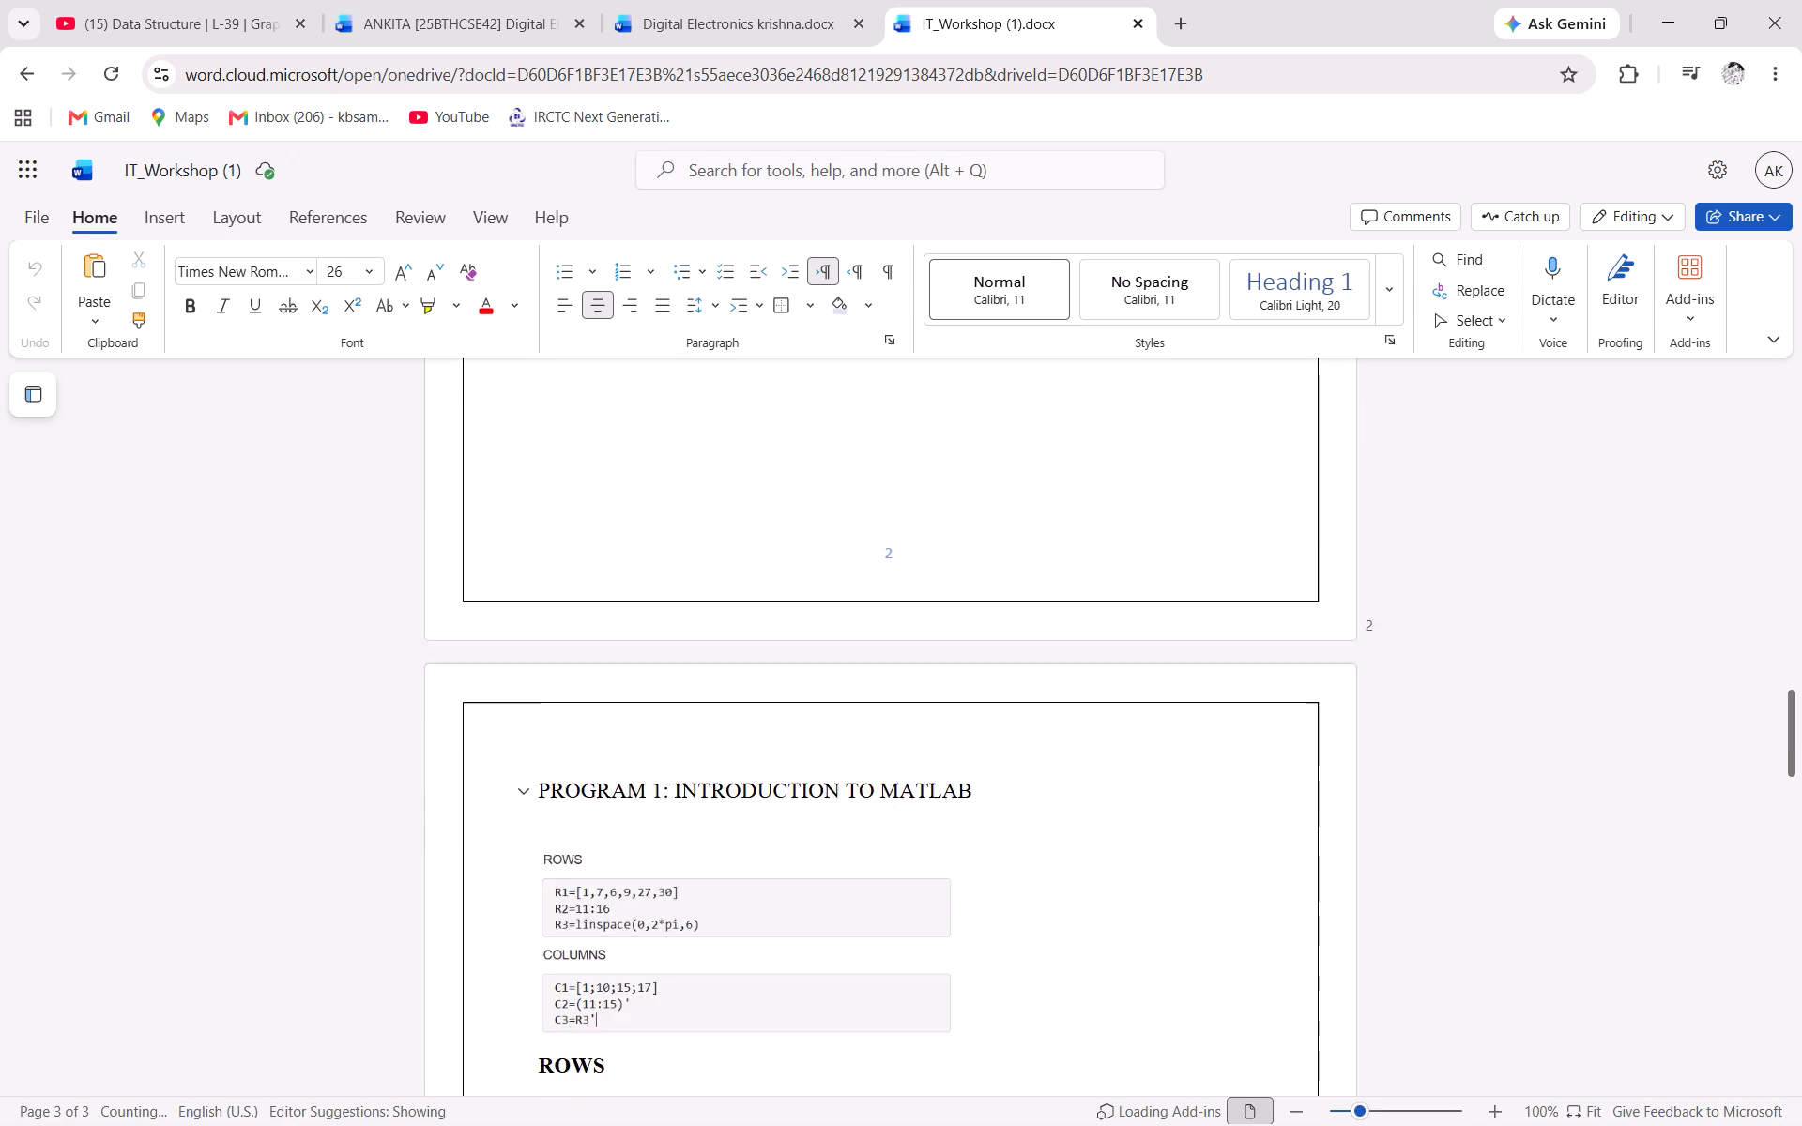
scroll(880, 807, "up", 4)
scroll(880, 807, "down", 5)
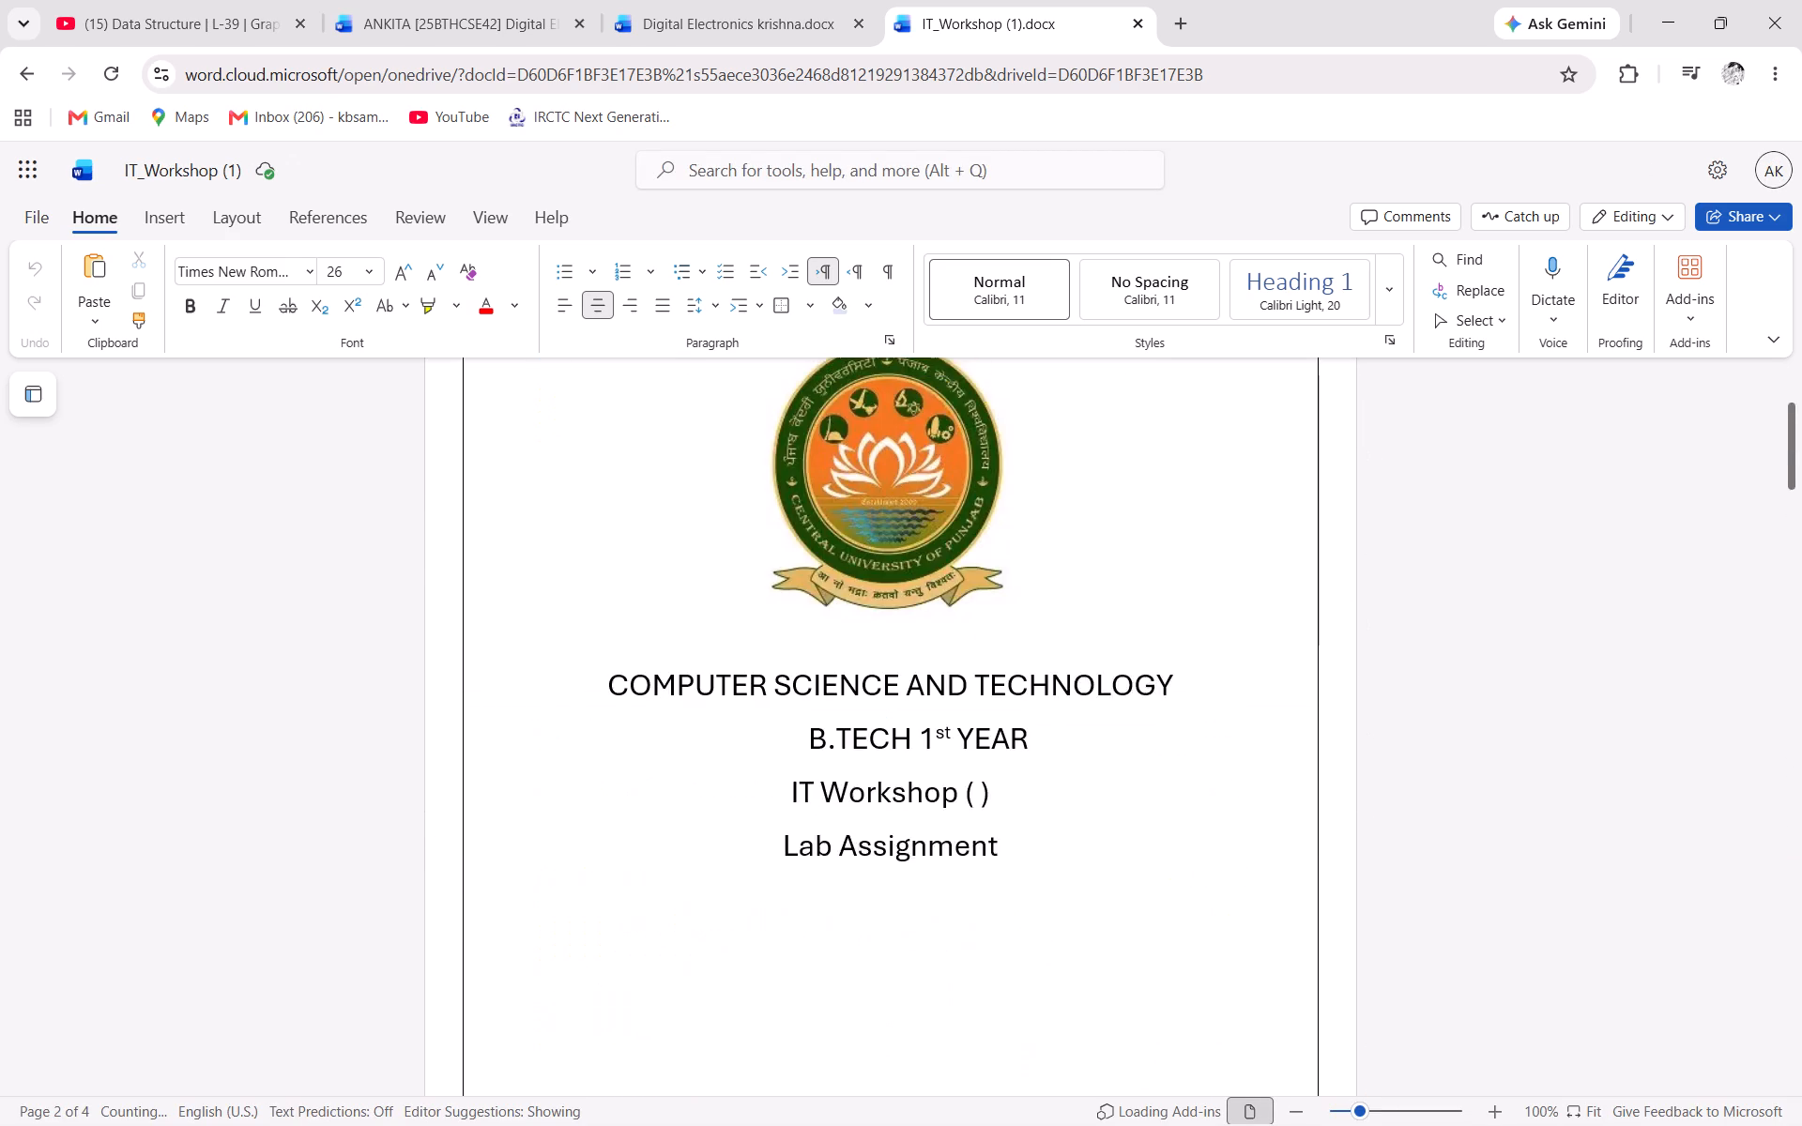
scroll(880, 807, "down", 6)
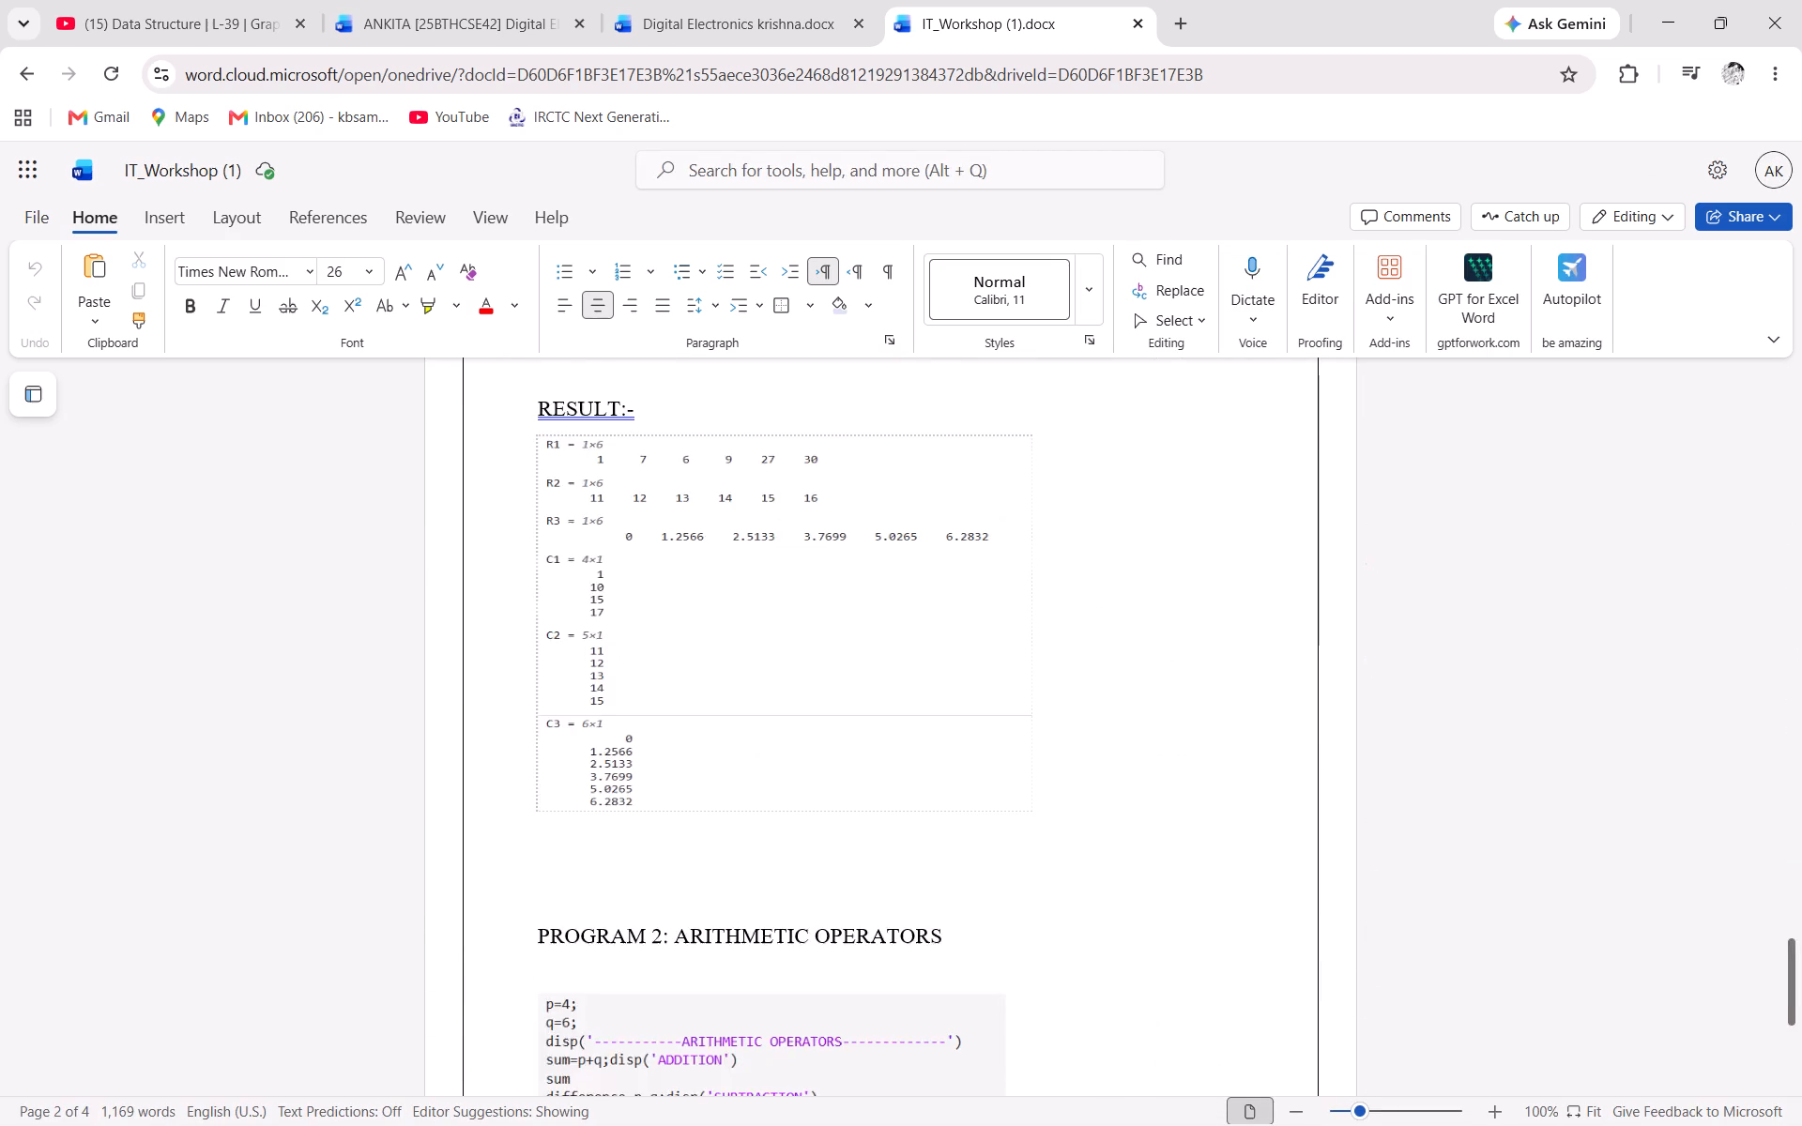
scroll(880, 807, "down", 10)
scroll(878, 500, "down", 7)
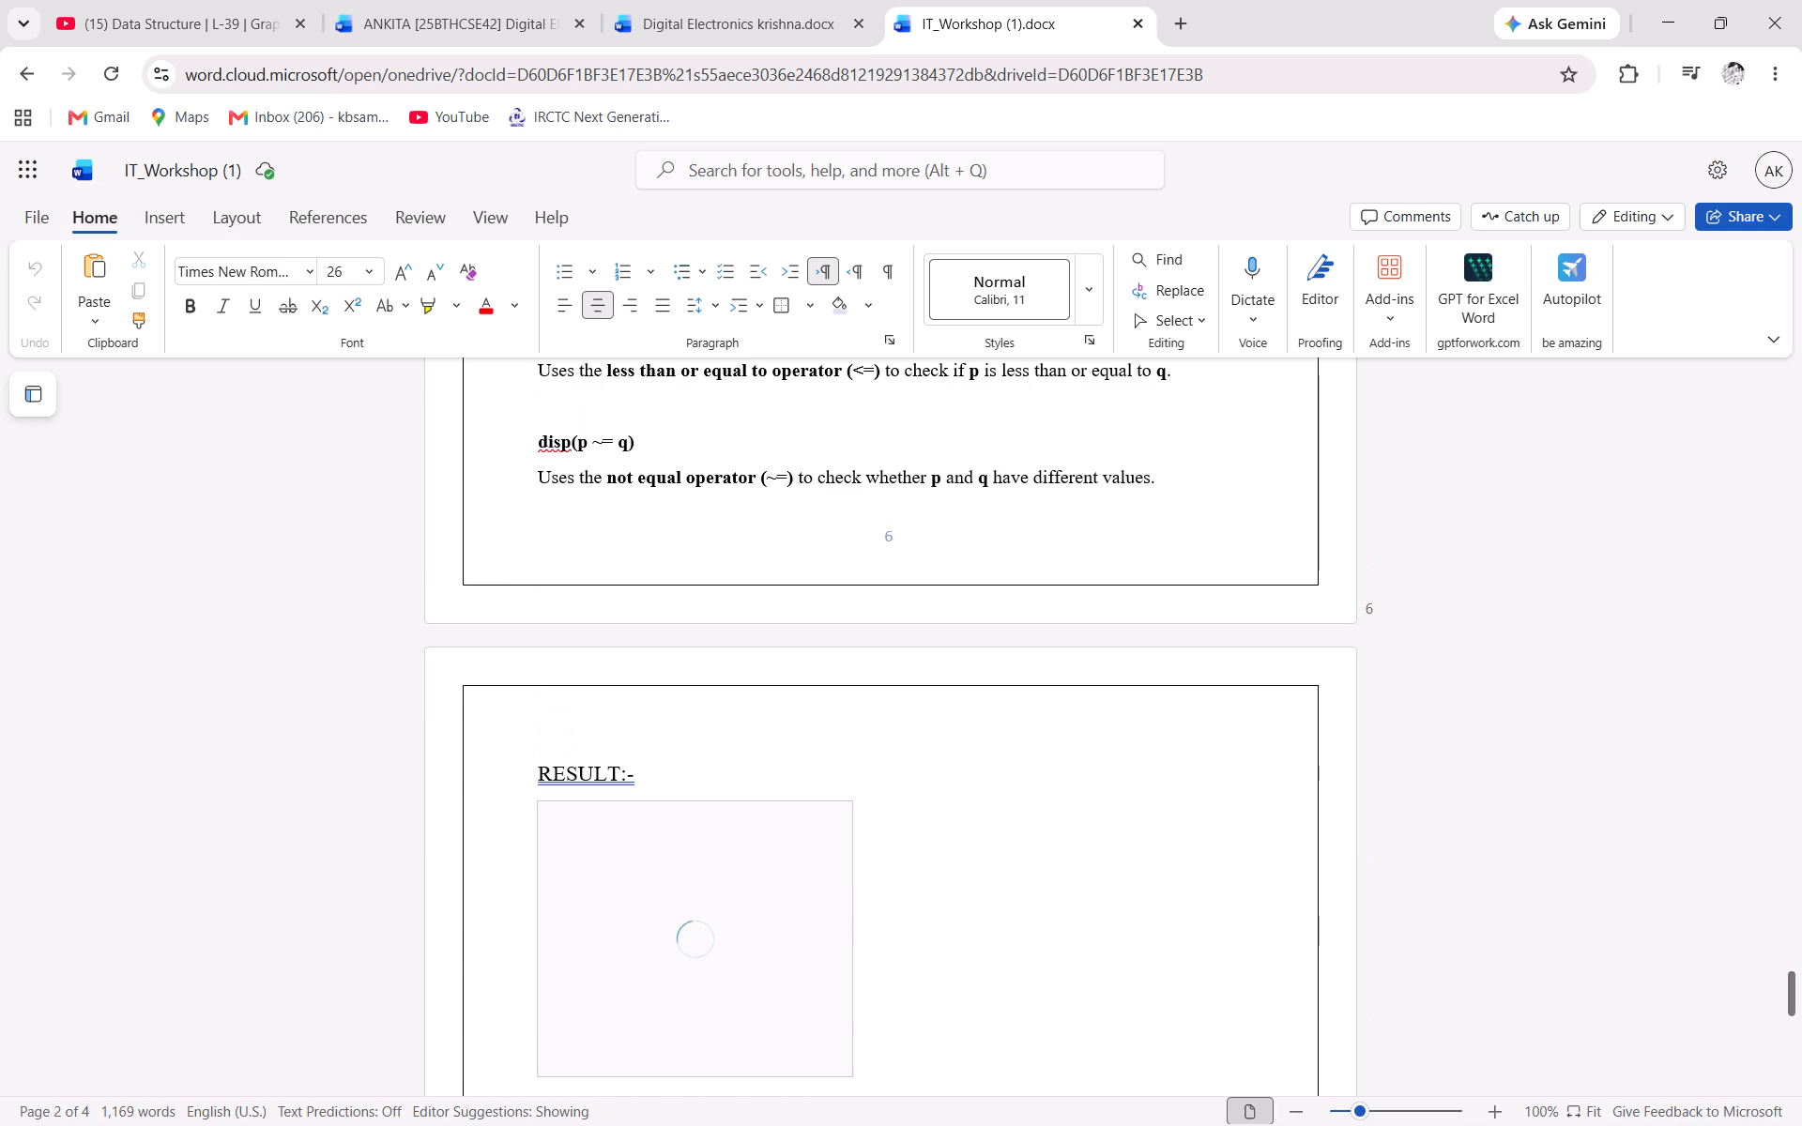
left_click(1138, 23)
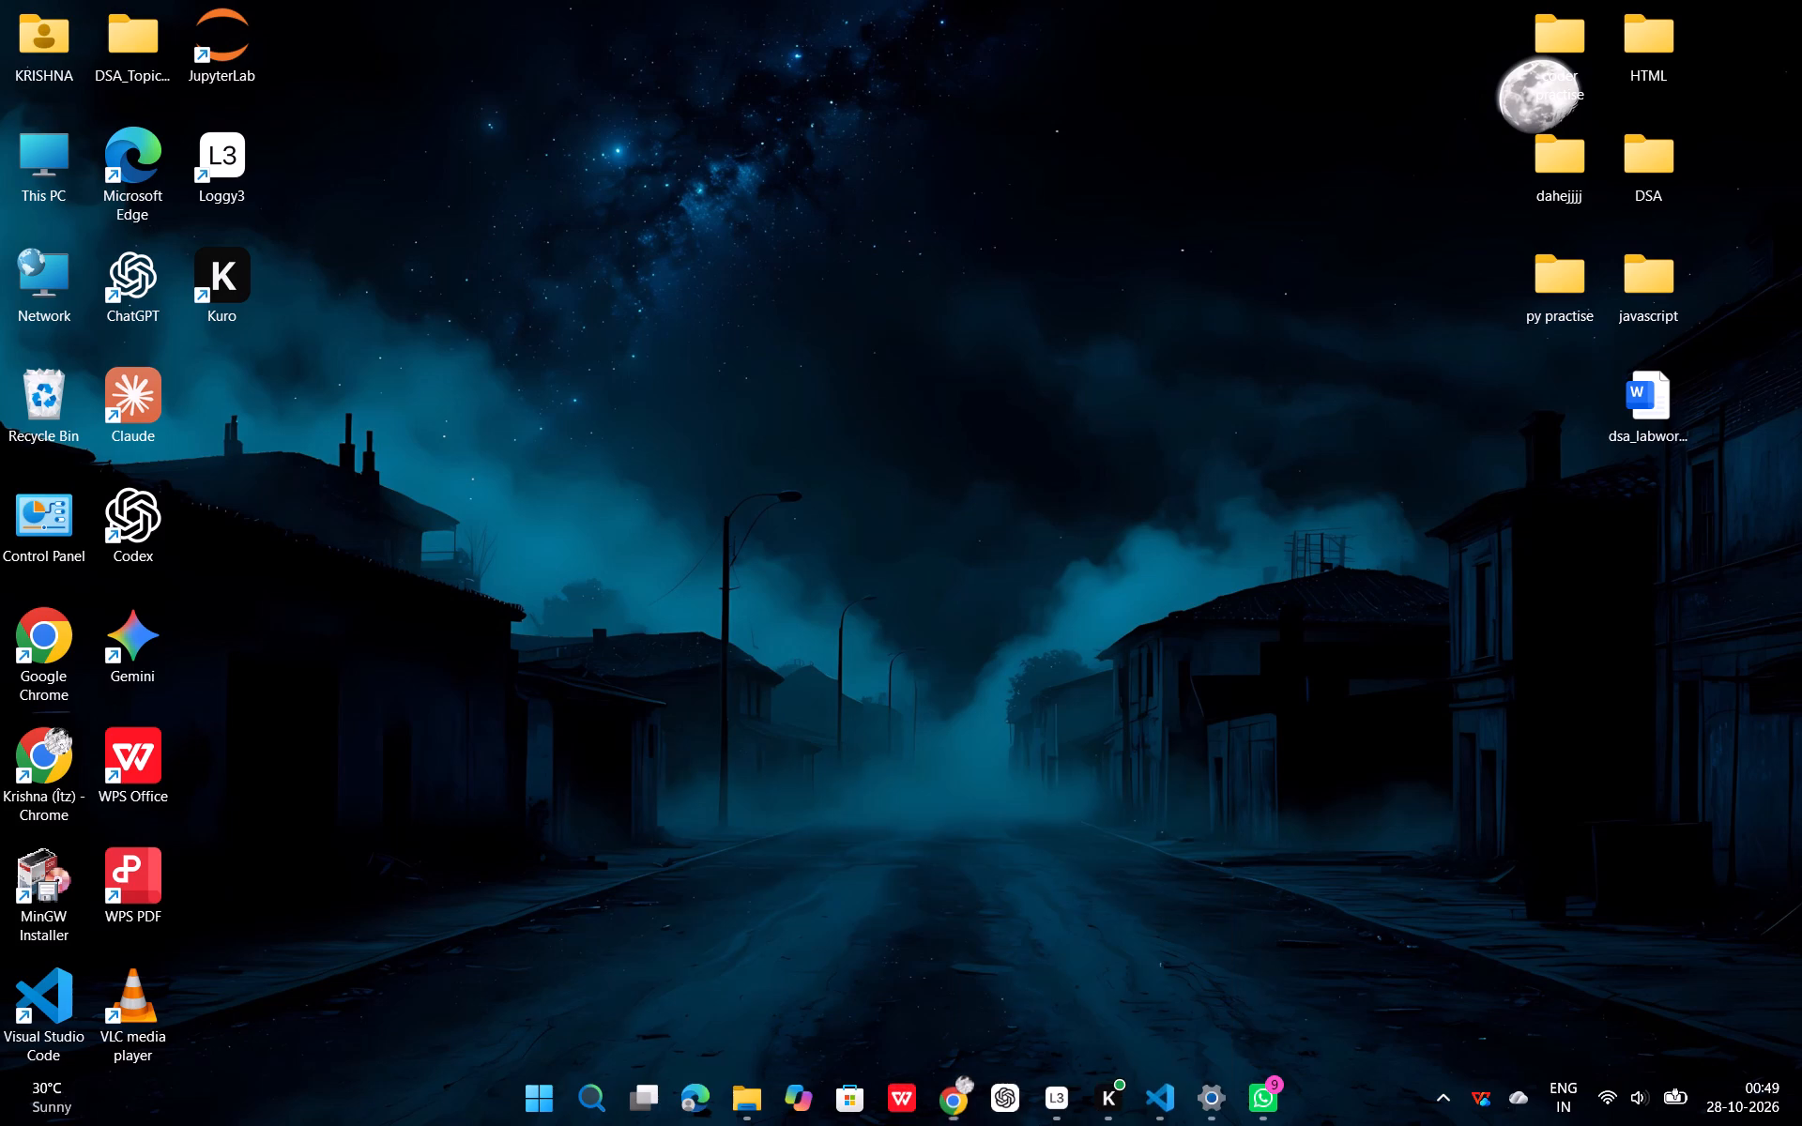
Switch to WPS Office, dismiss the discount offer, and open IT_Workshop.docx from the recent files.
left_click(899, 1086)
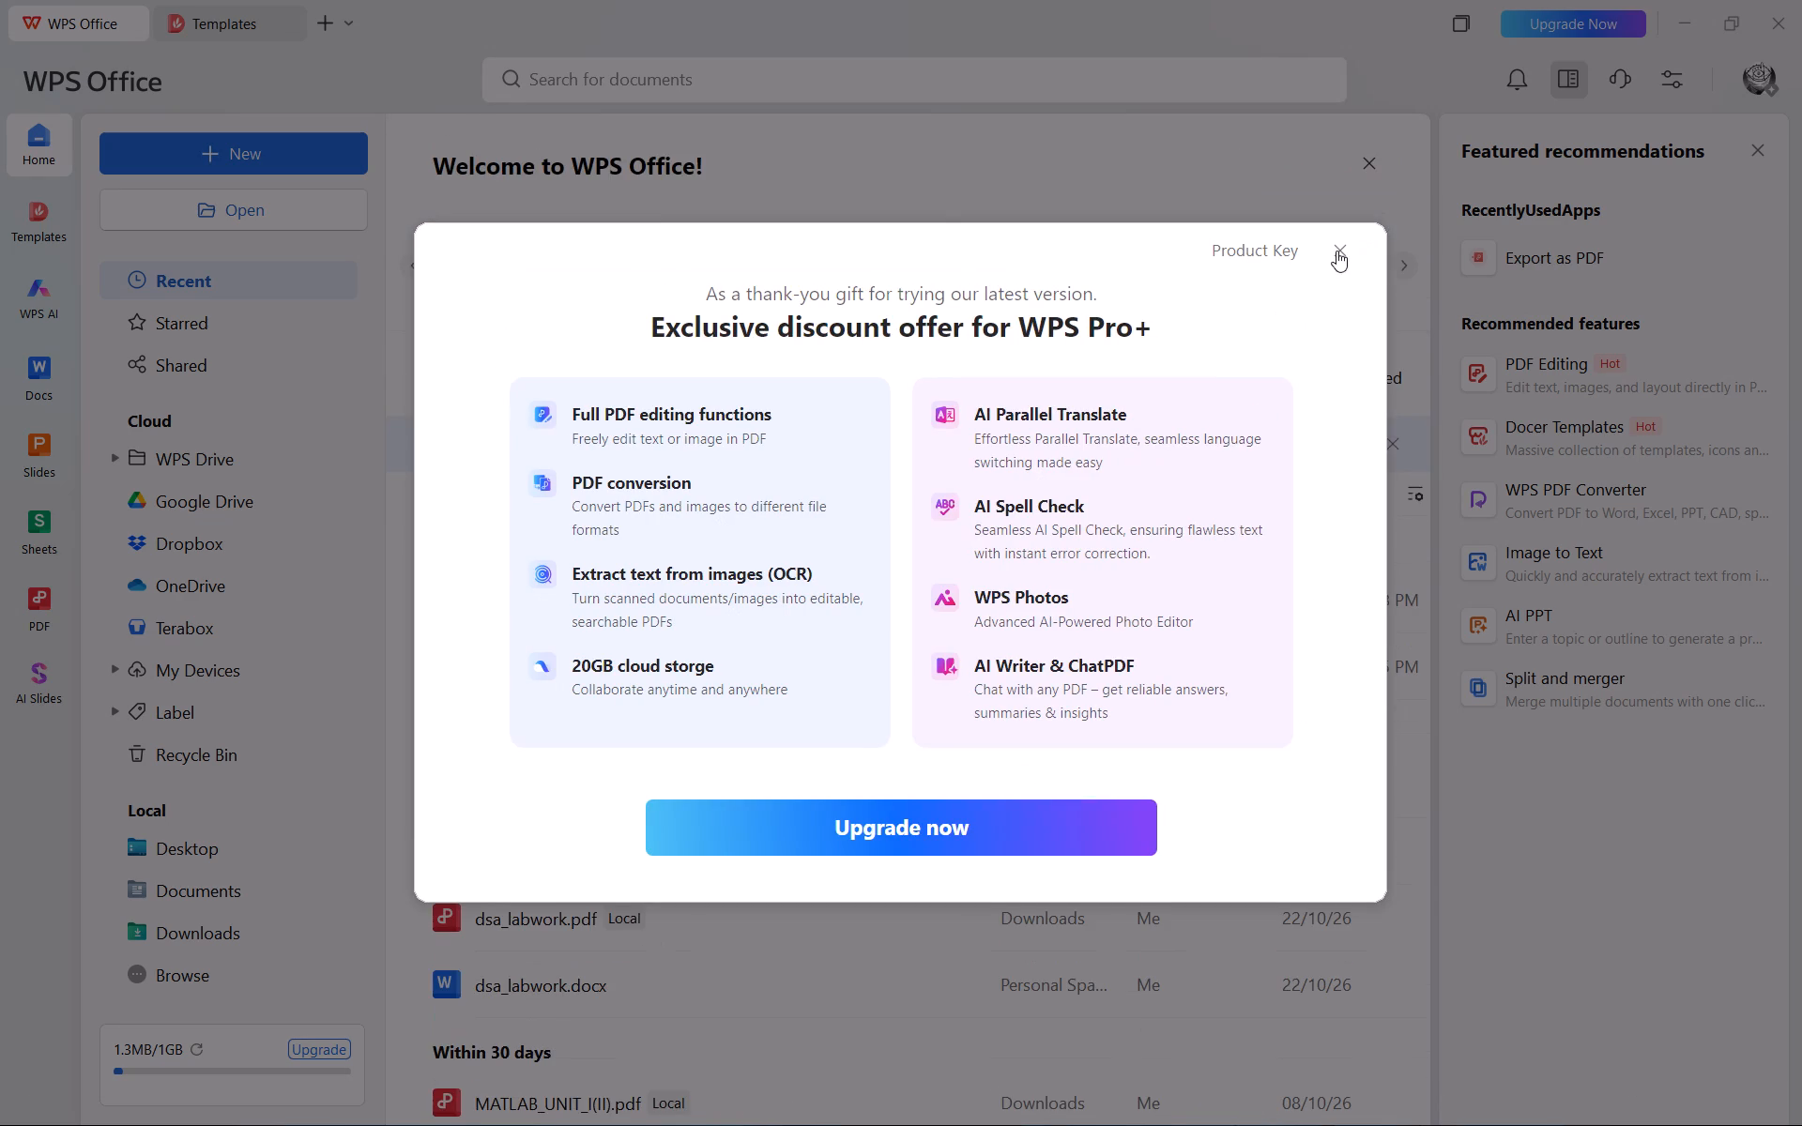
left_click(1336, 251)
scroll(871, 661, "down", 3)
scroll(871, 661, "up", 2)
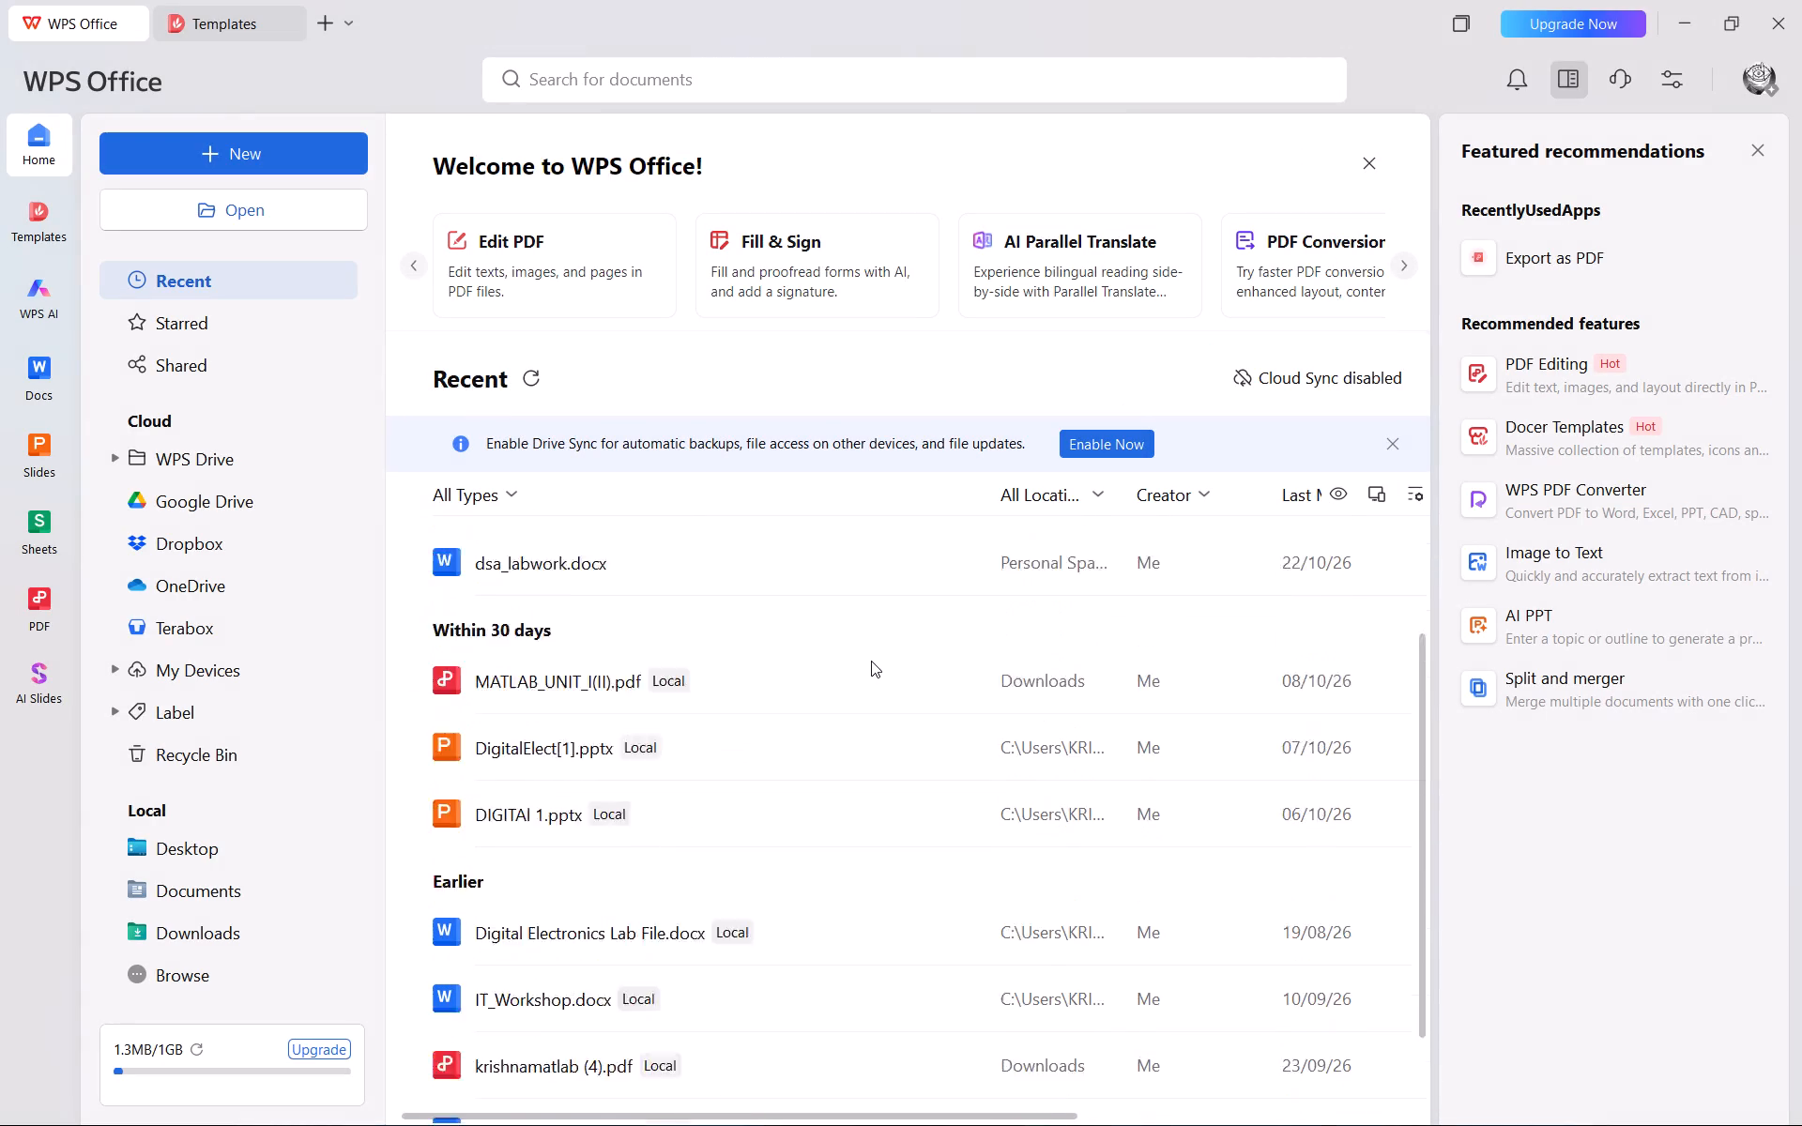
scroll(871, 661, "up", 1)
scroll(950, 533, "down", 1)
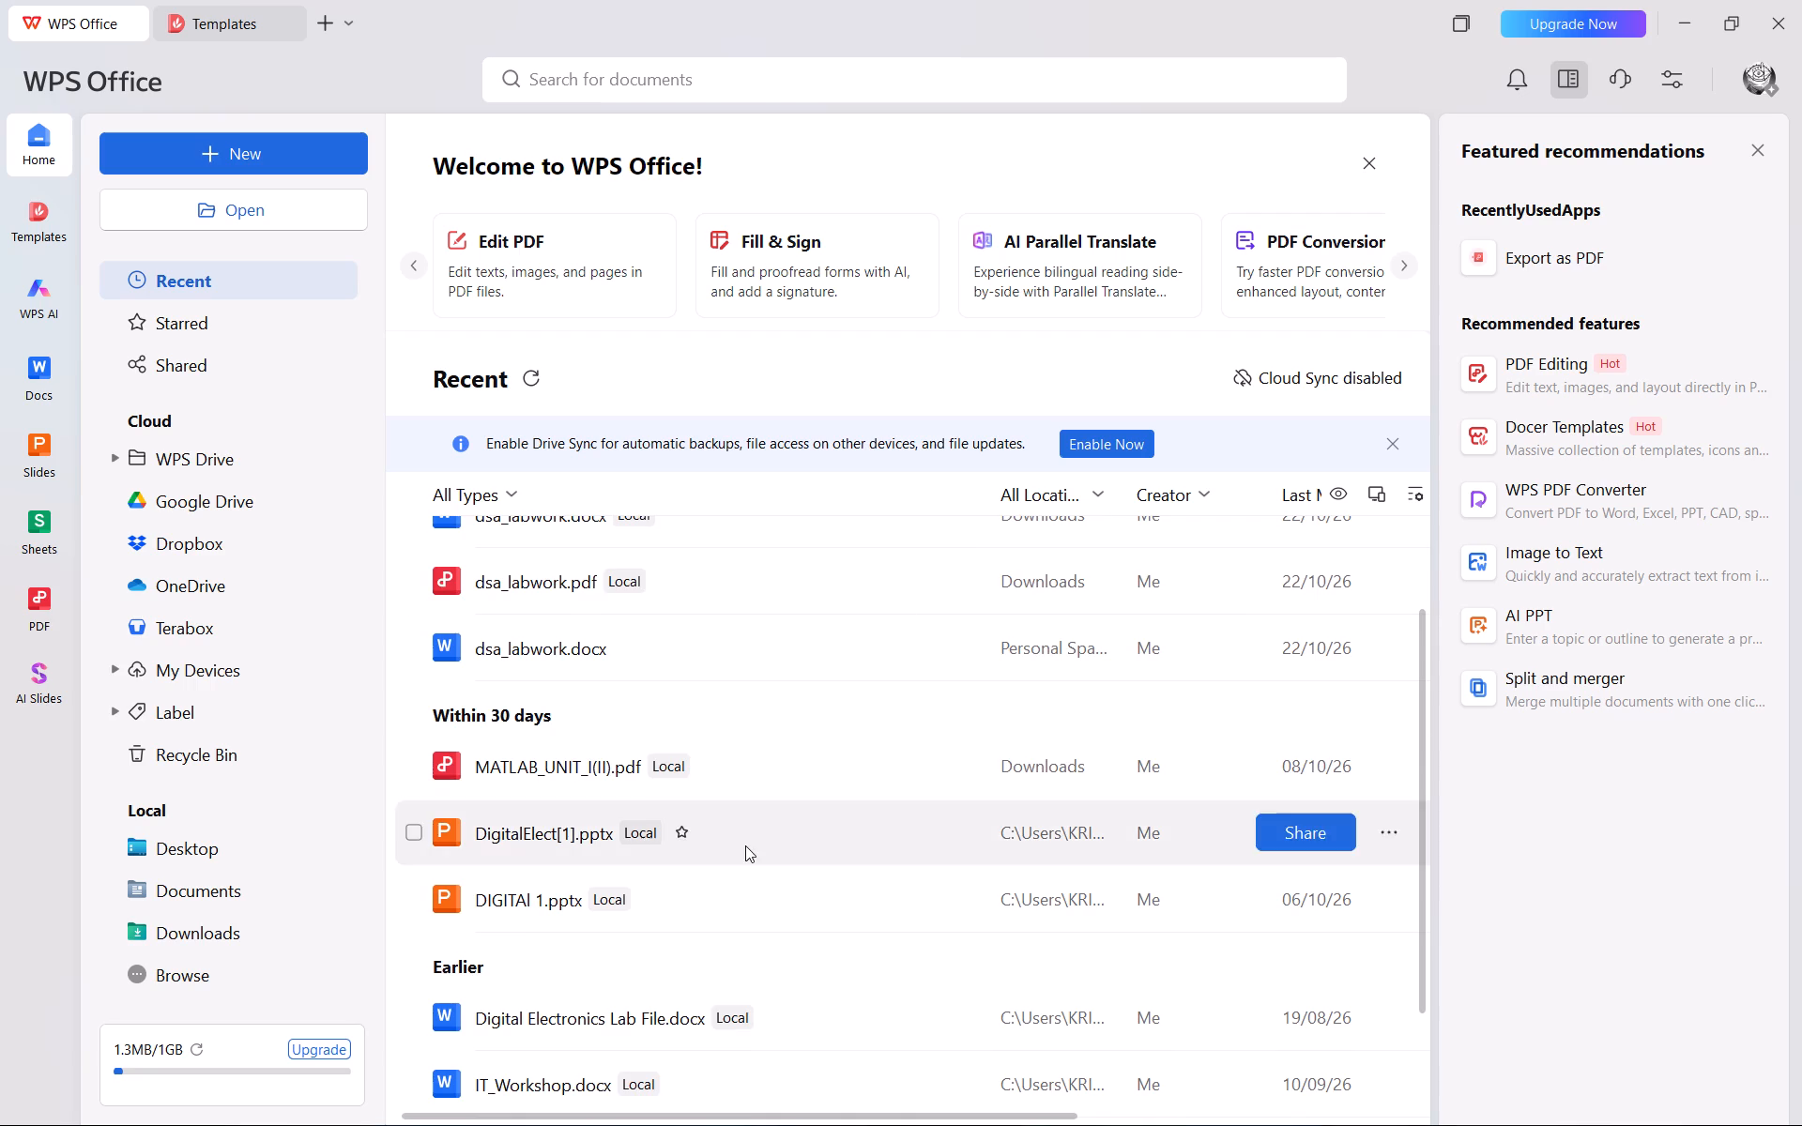
scroll(745, 845, "down", 1)
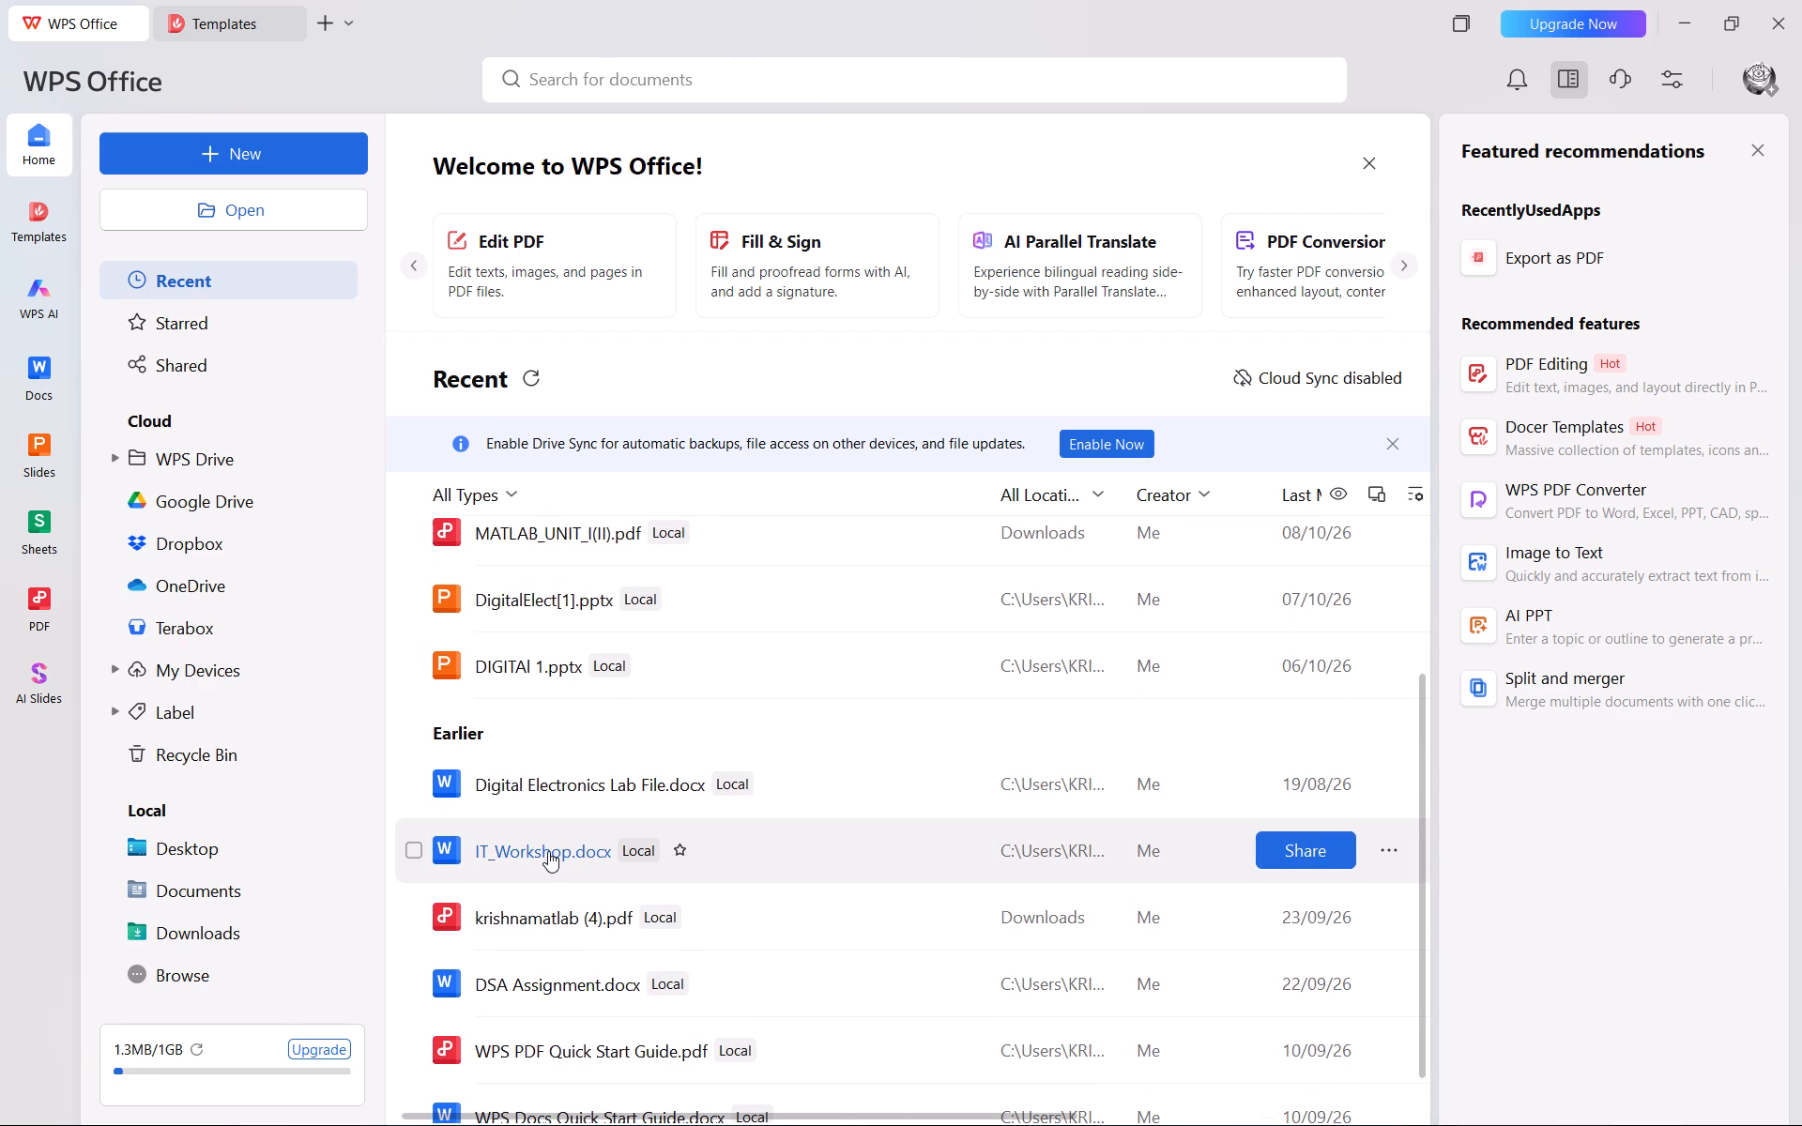
left_click(548, 851)
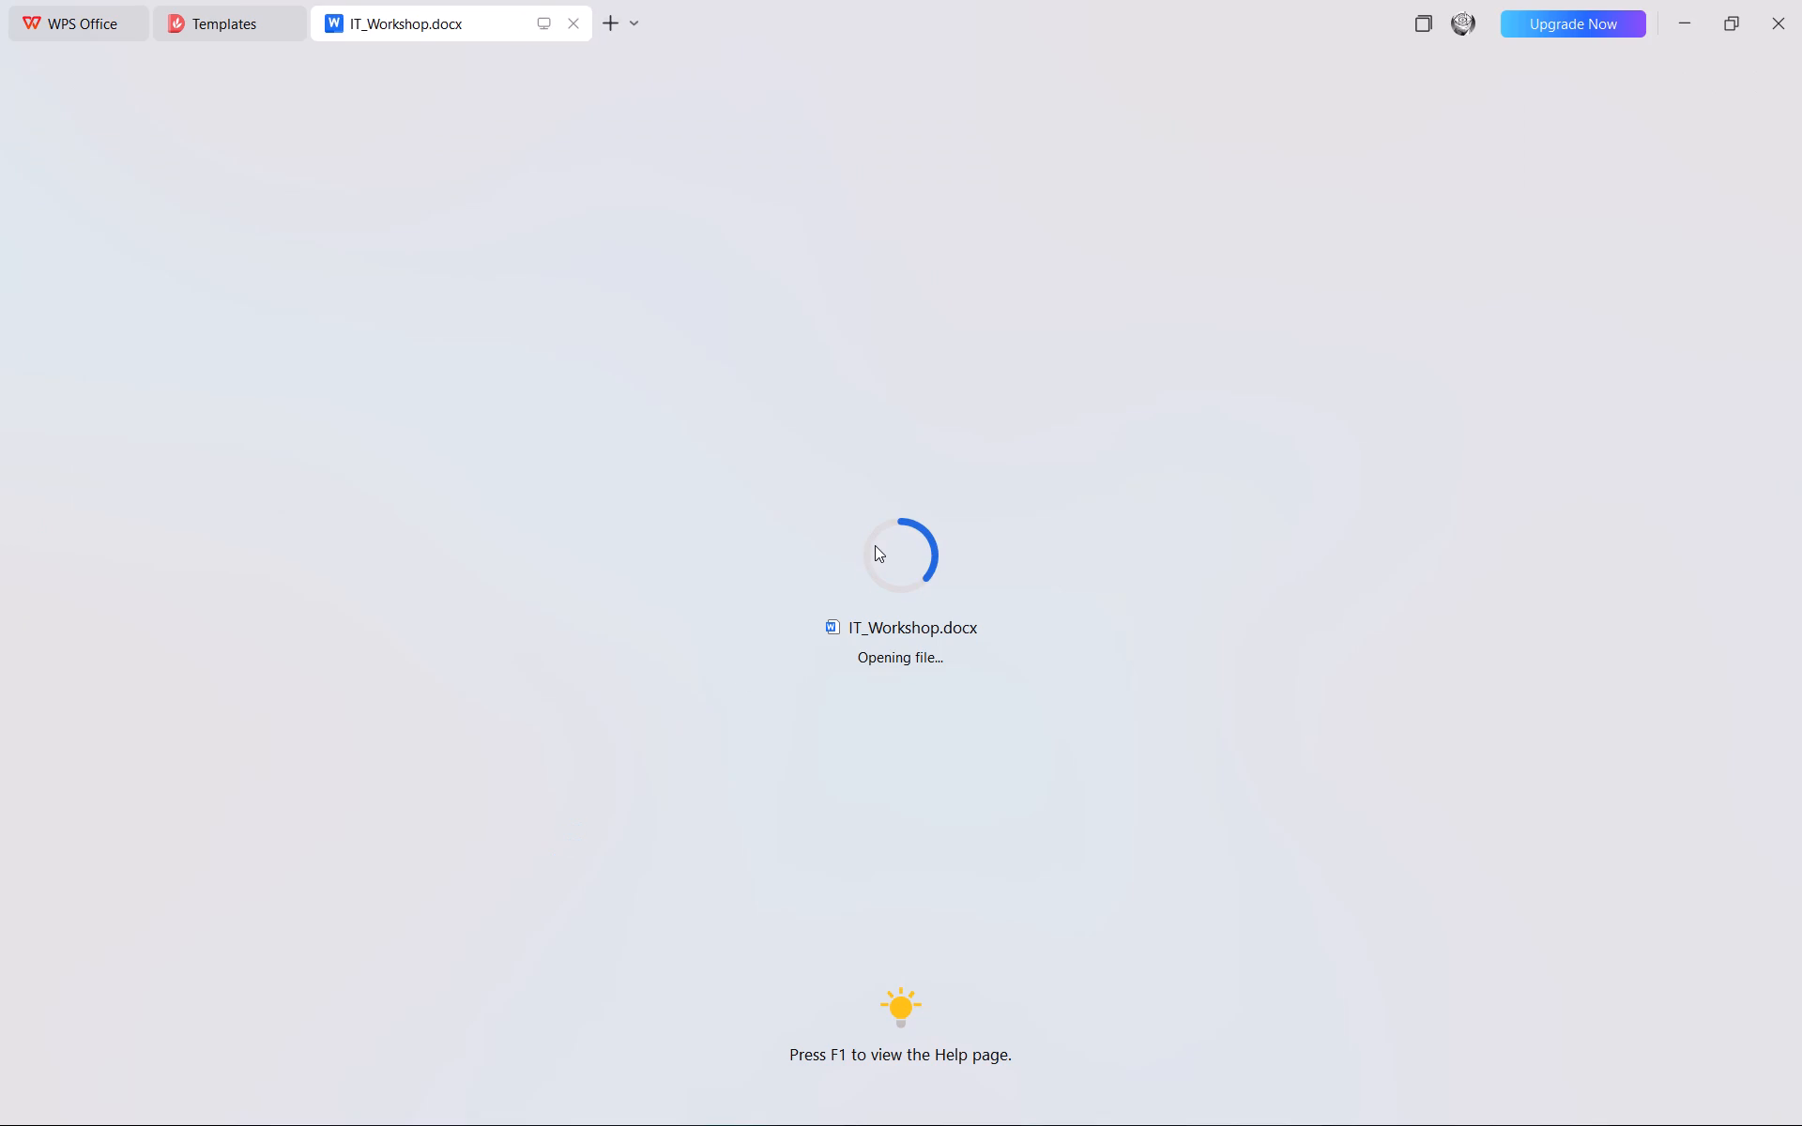
Examine the cover, contents, MATLAB completion certificate and Program 1 pages of IT_Workshop.docx.
scroll(872, 807, "down", 2)
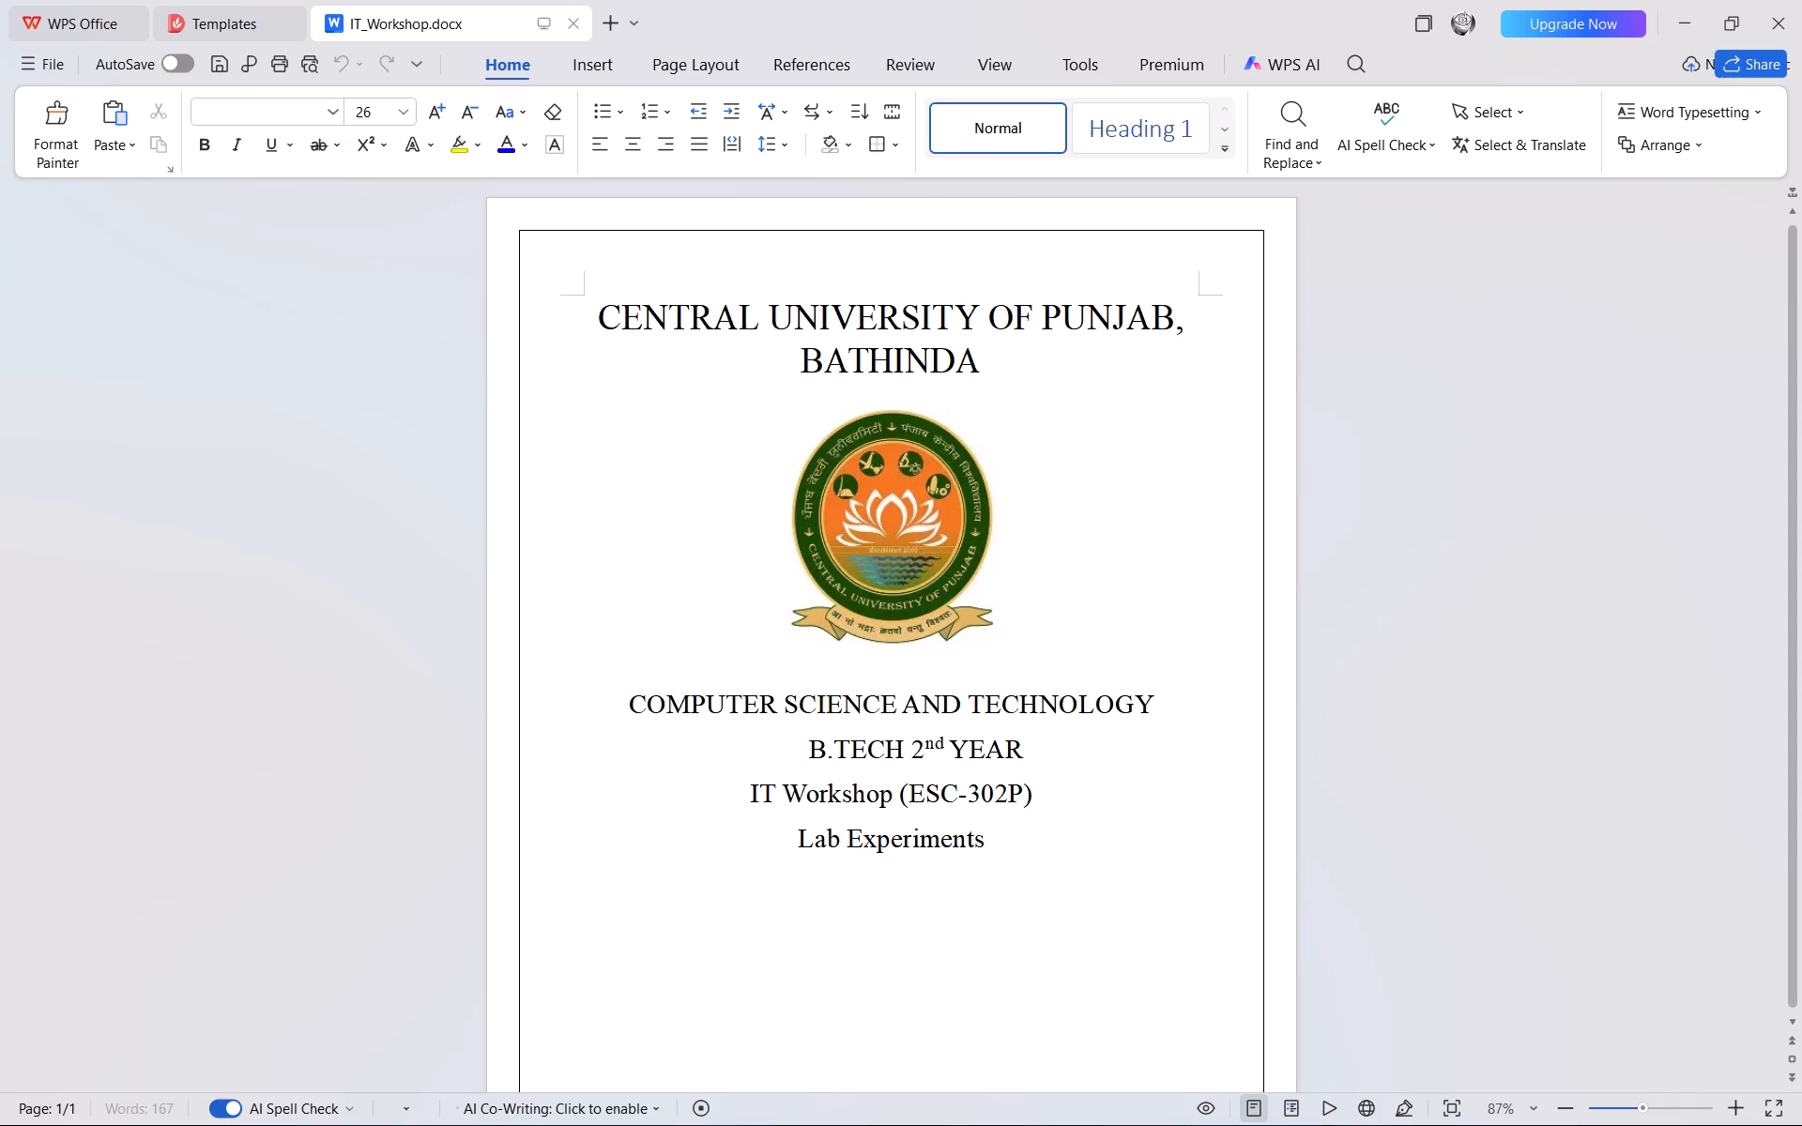
scroll(872, 807, "down", 2)
left_click(828, 929)
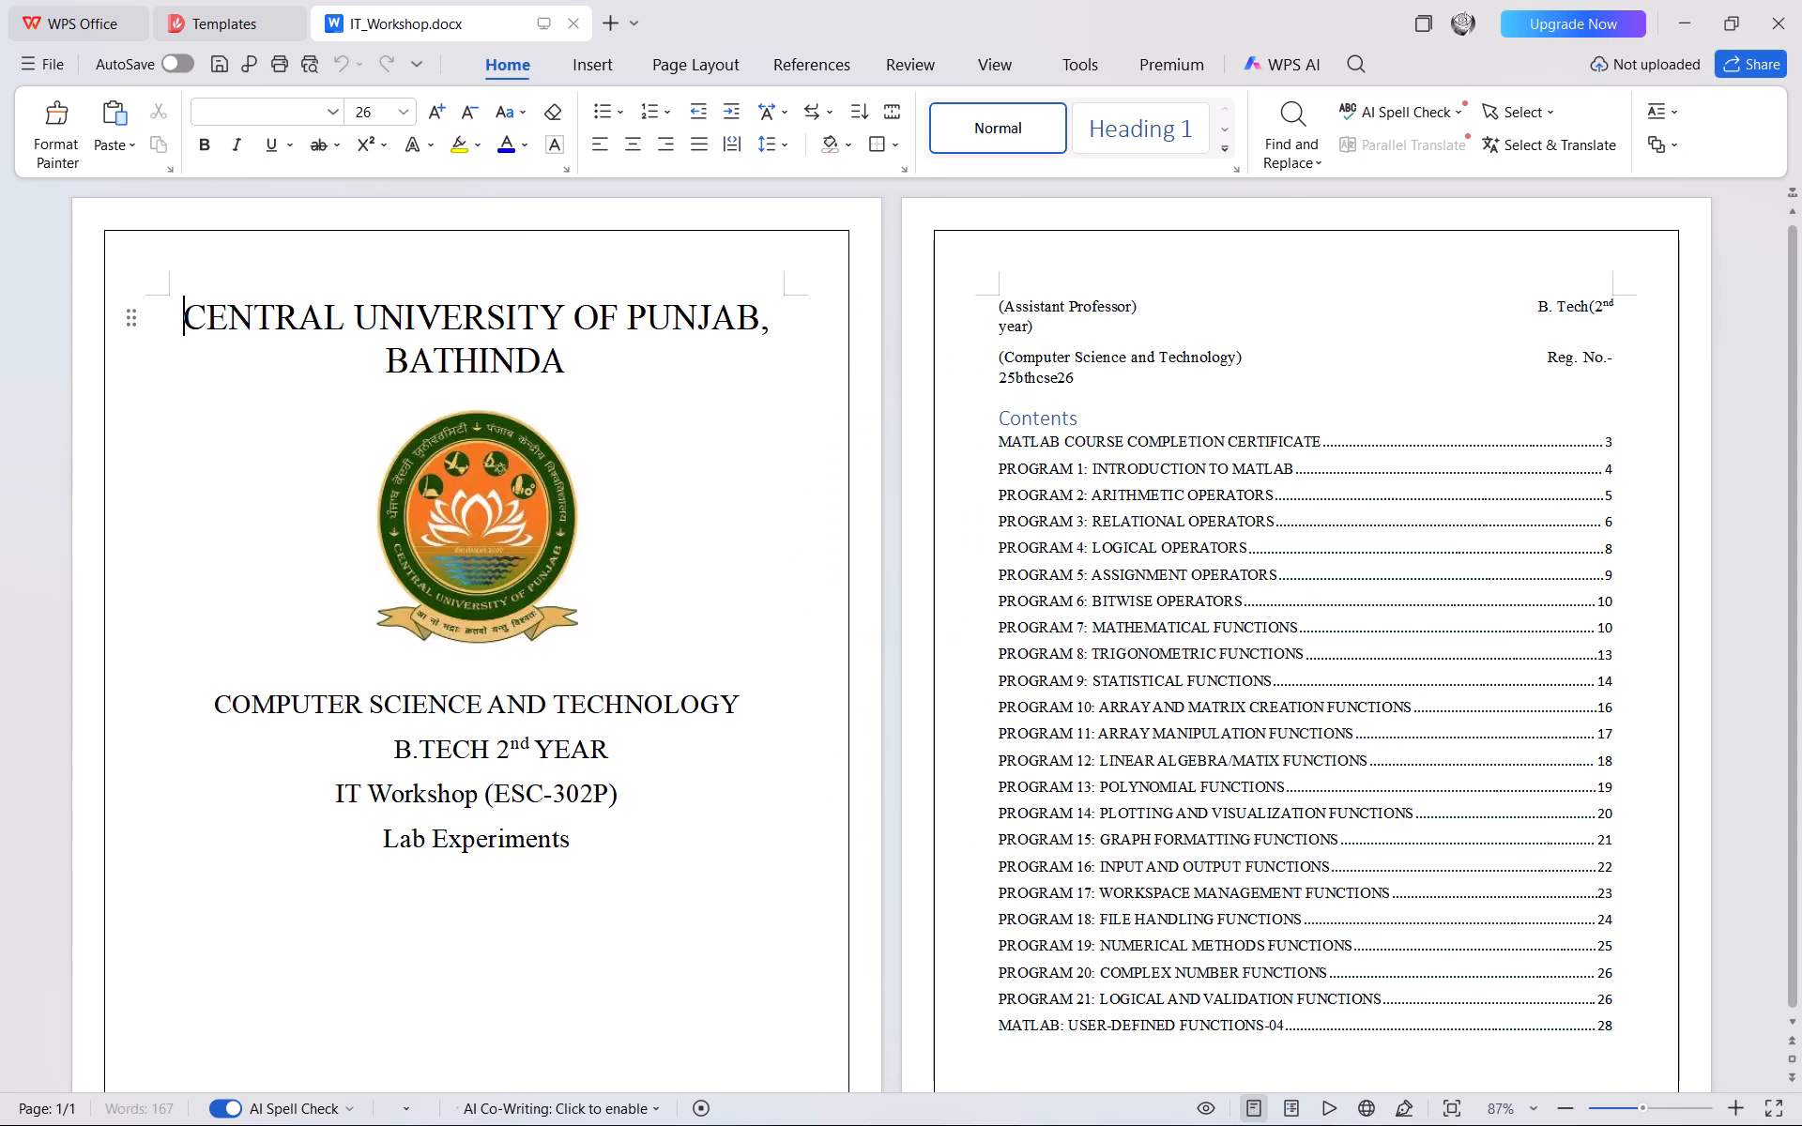
scroll(1215, 691, "down", 4)
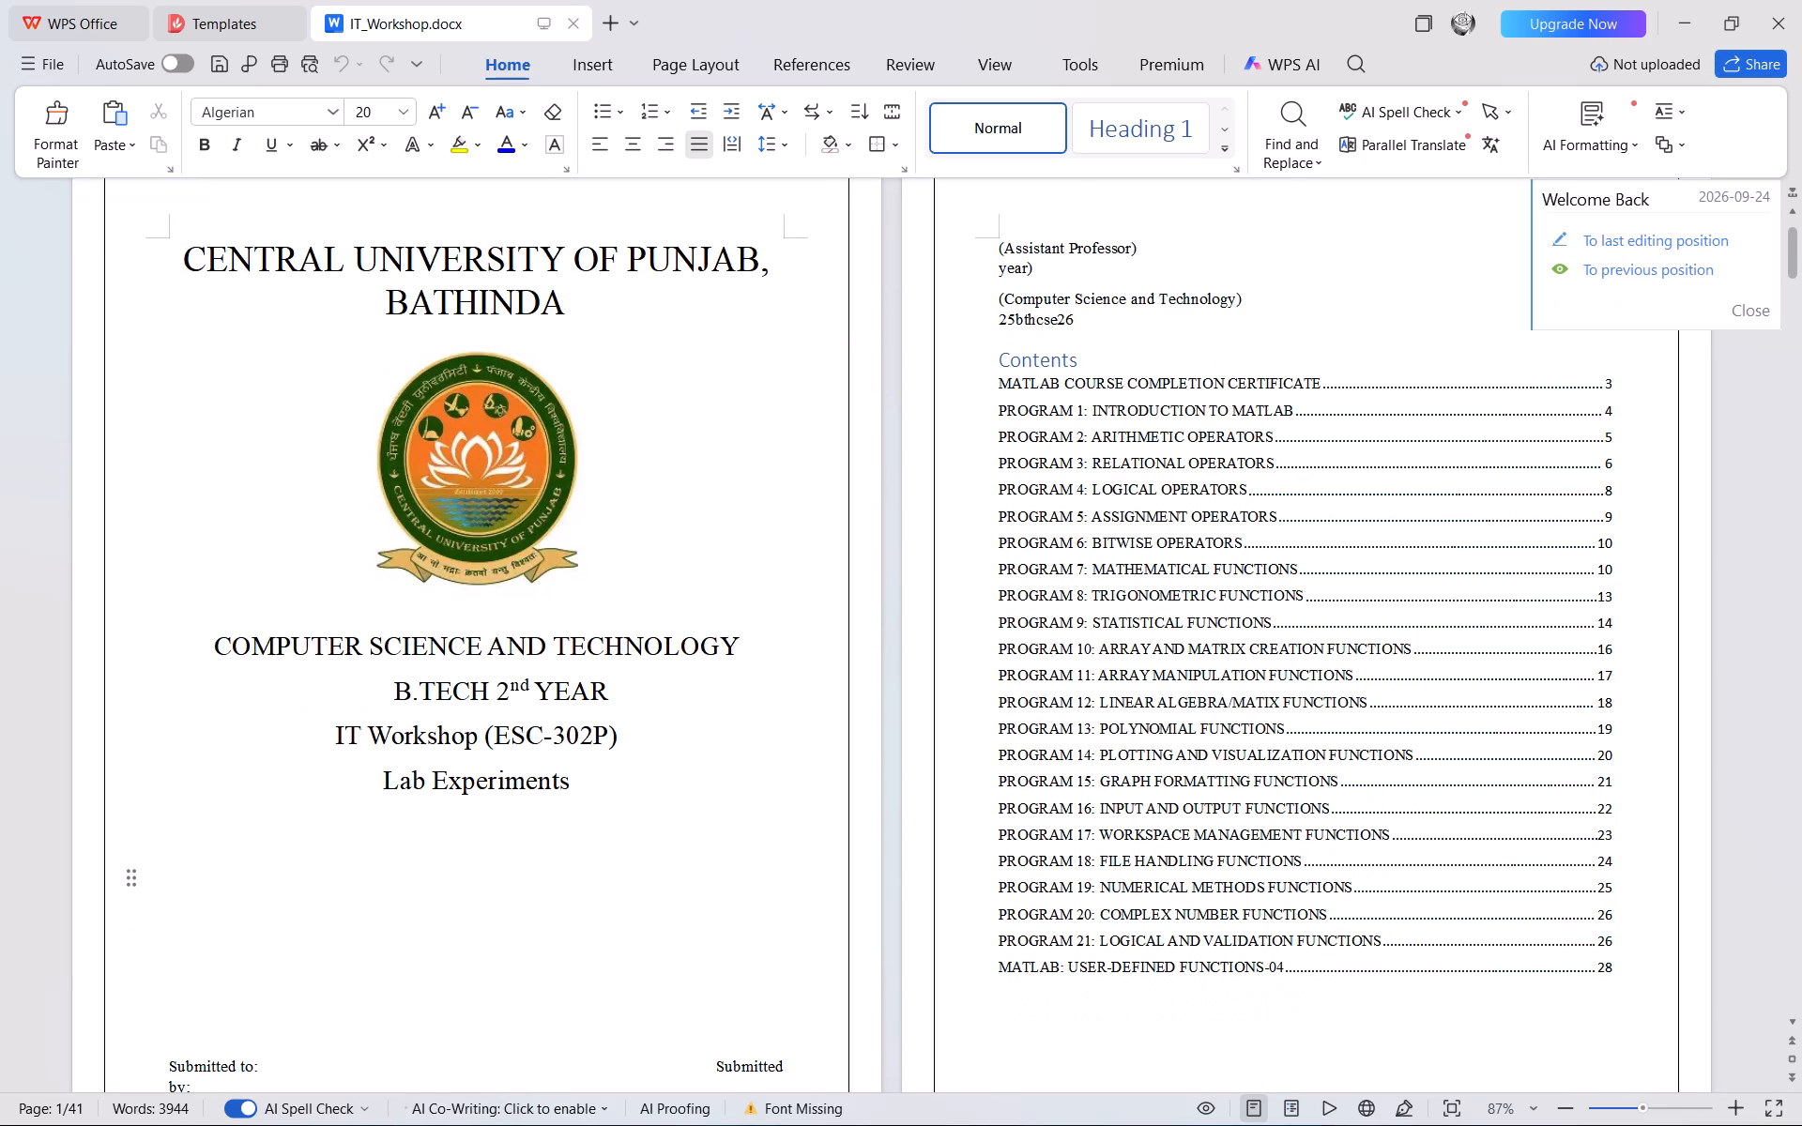
scroll(1194, 605, "down", 9)
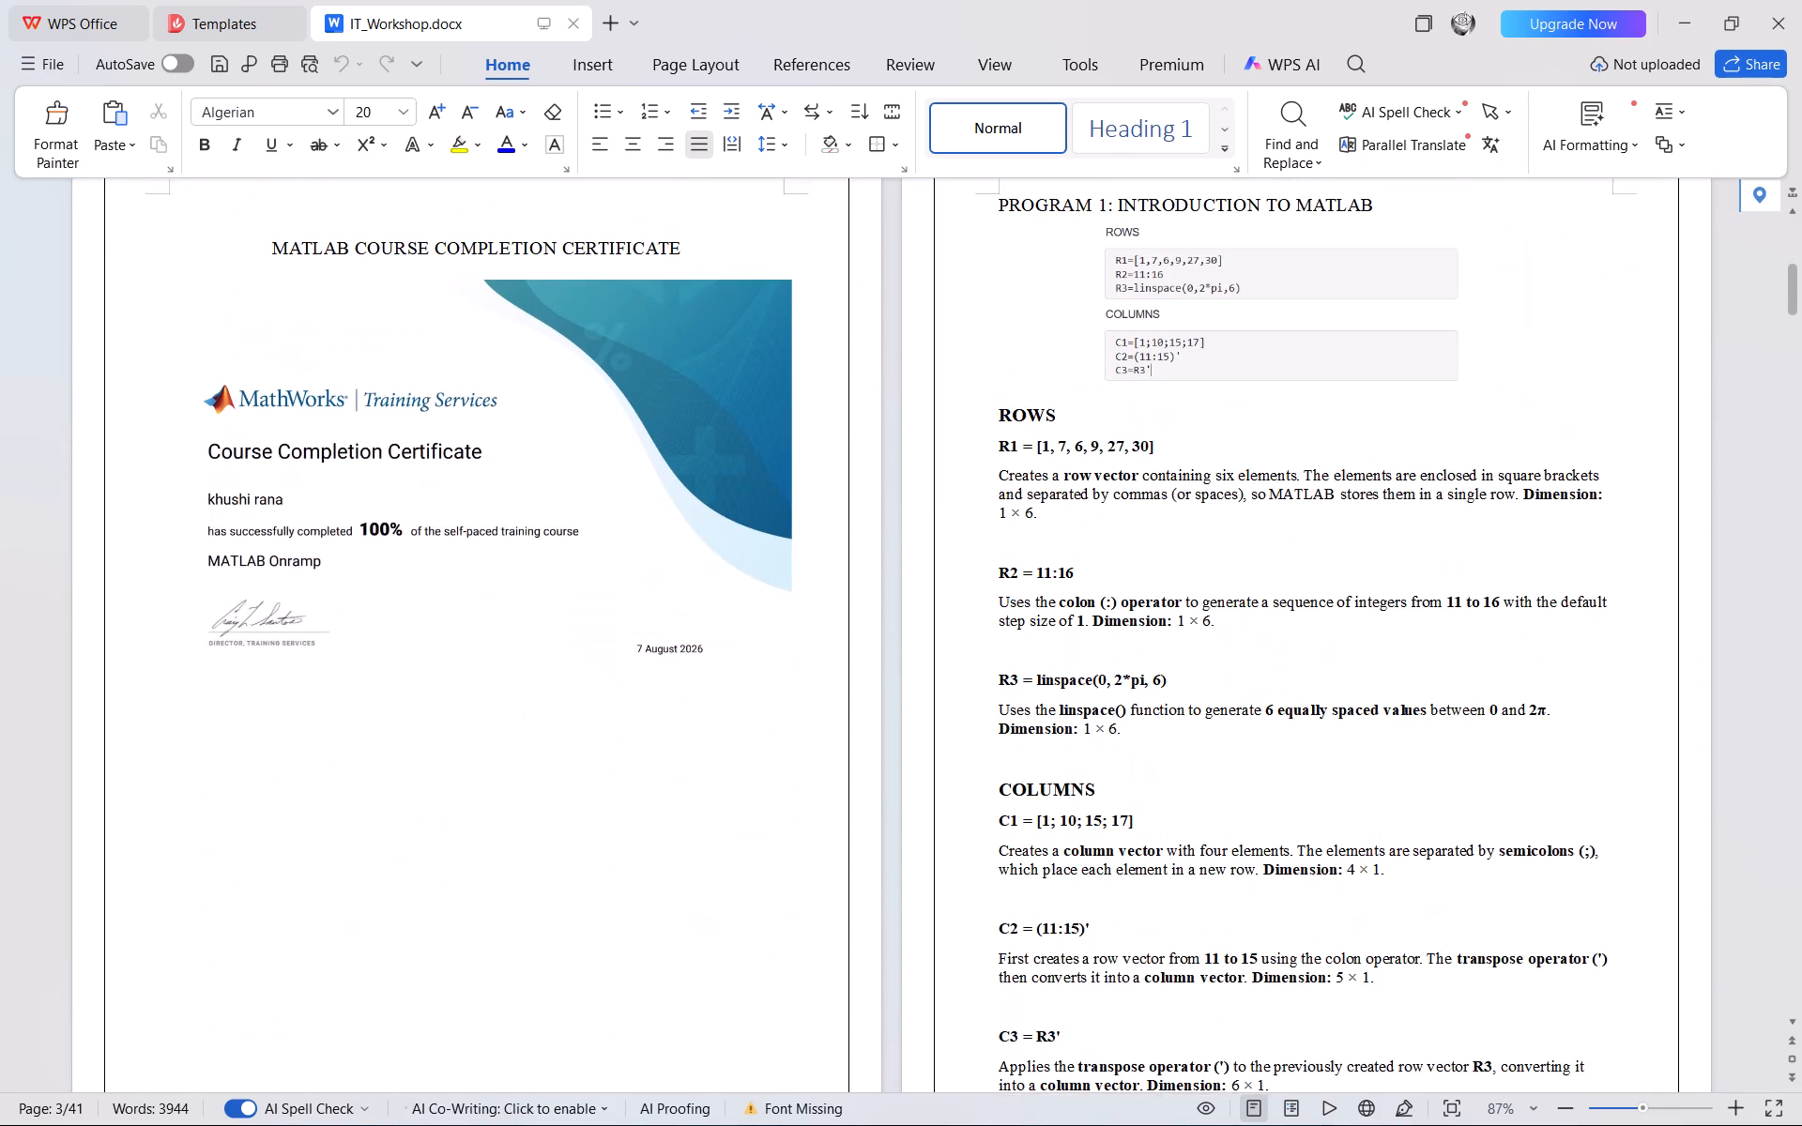
scroll(1194, 605, "down", 6)
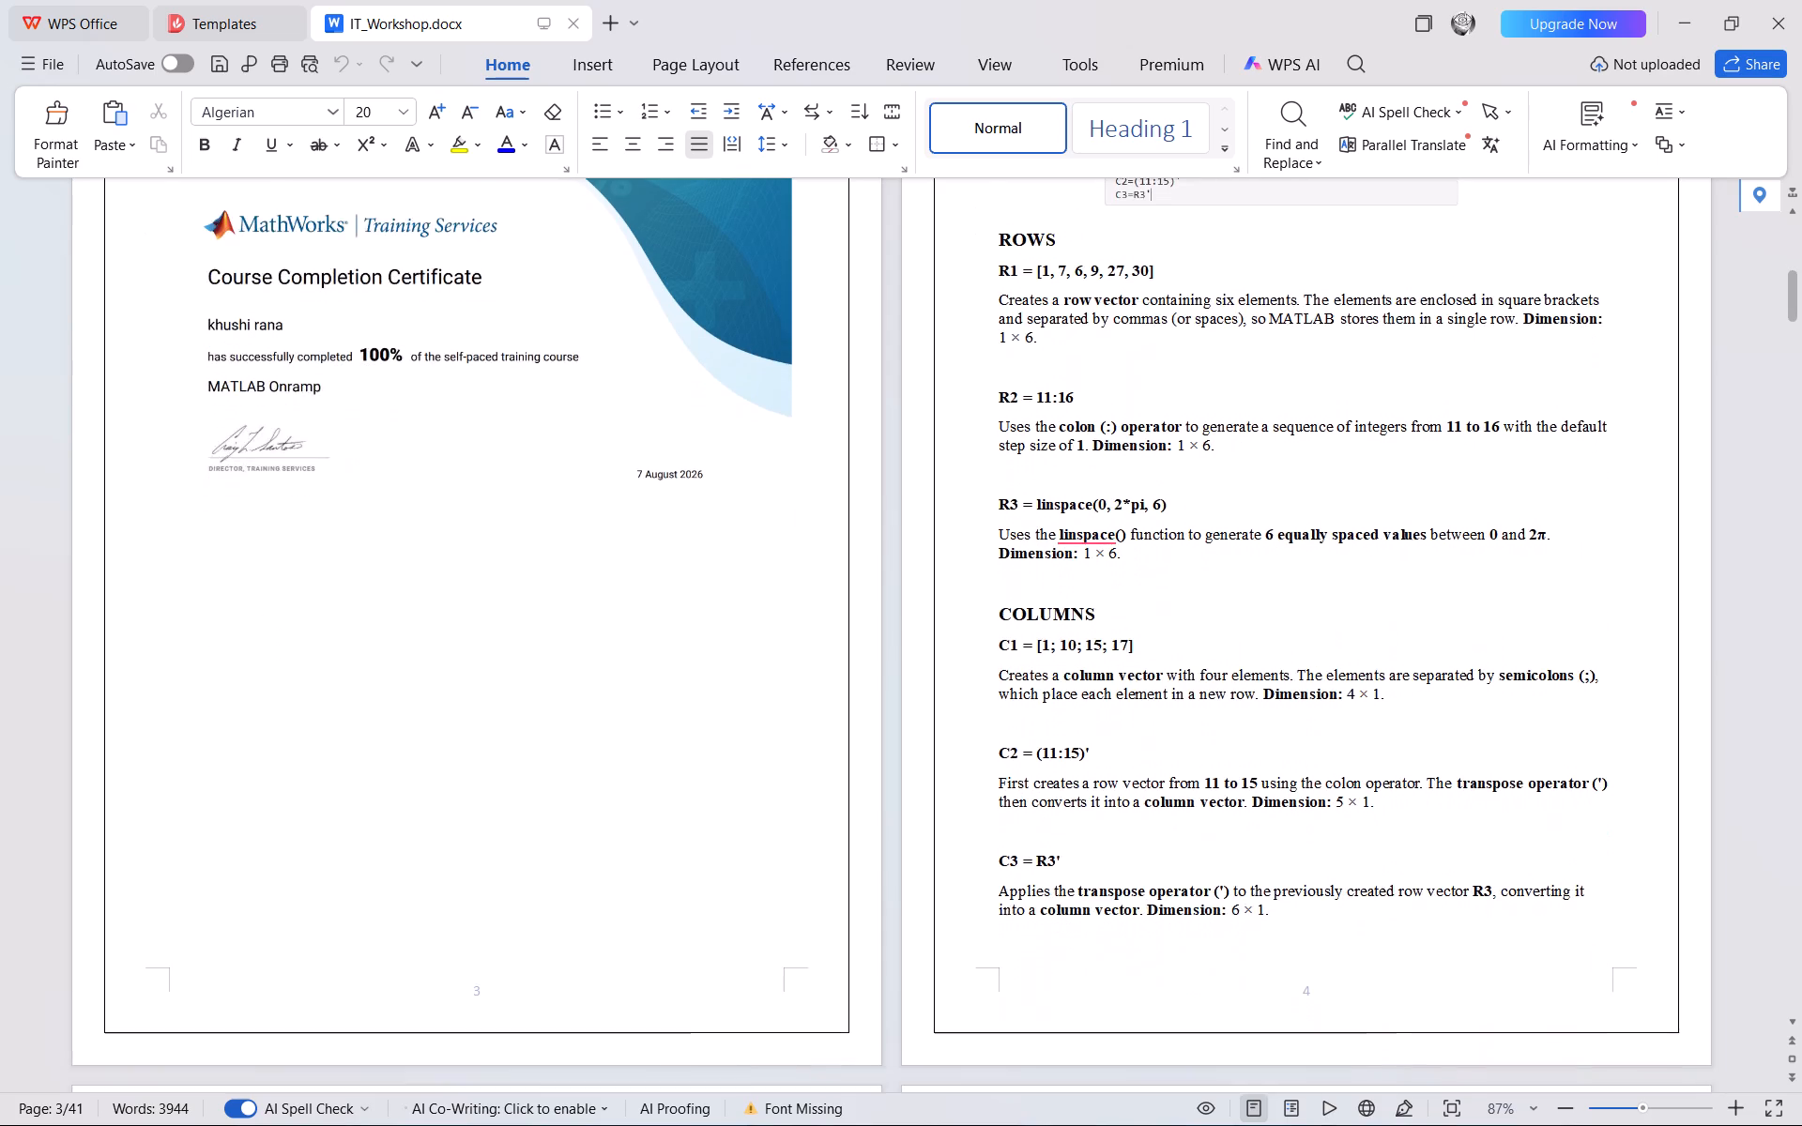
scroll(1194, 605, "down", 2)
scroll(1194, 605, "up", 4)
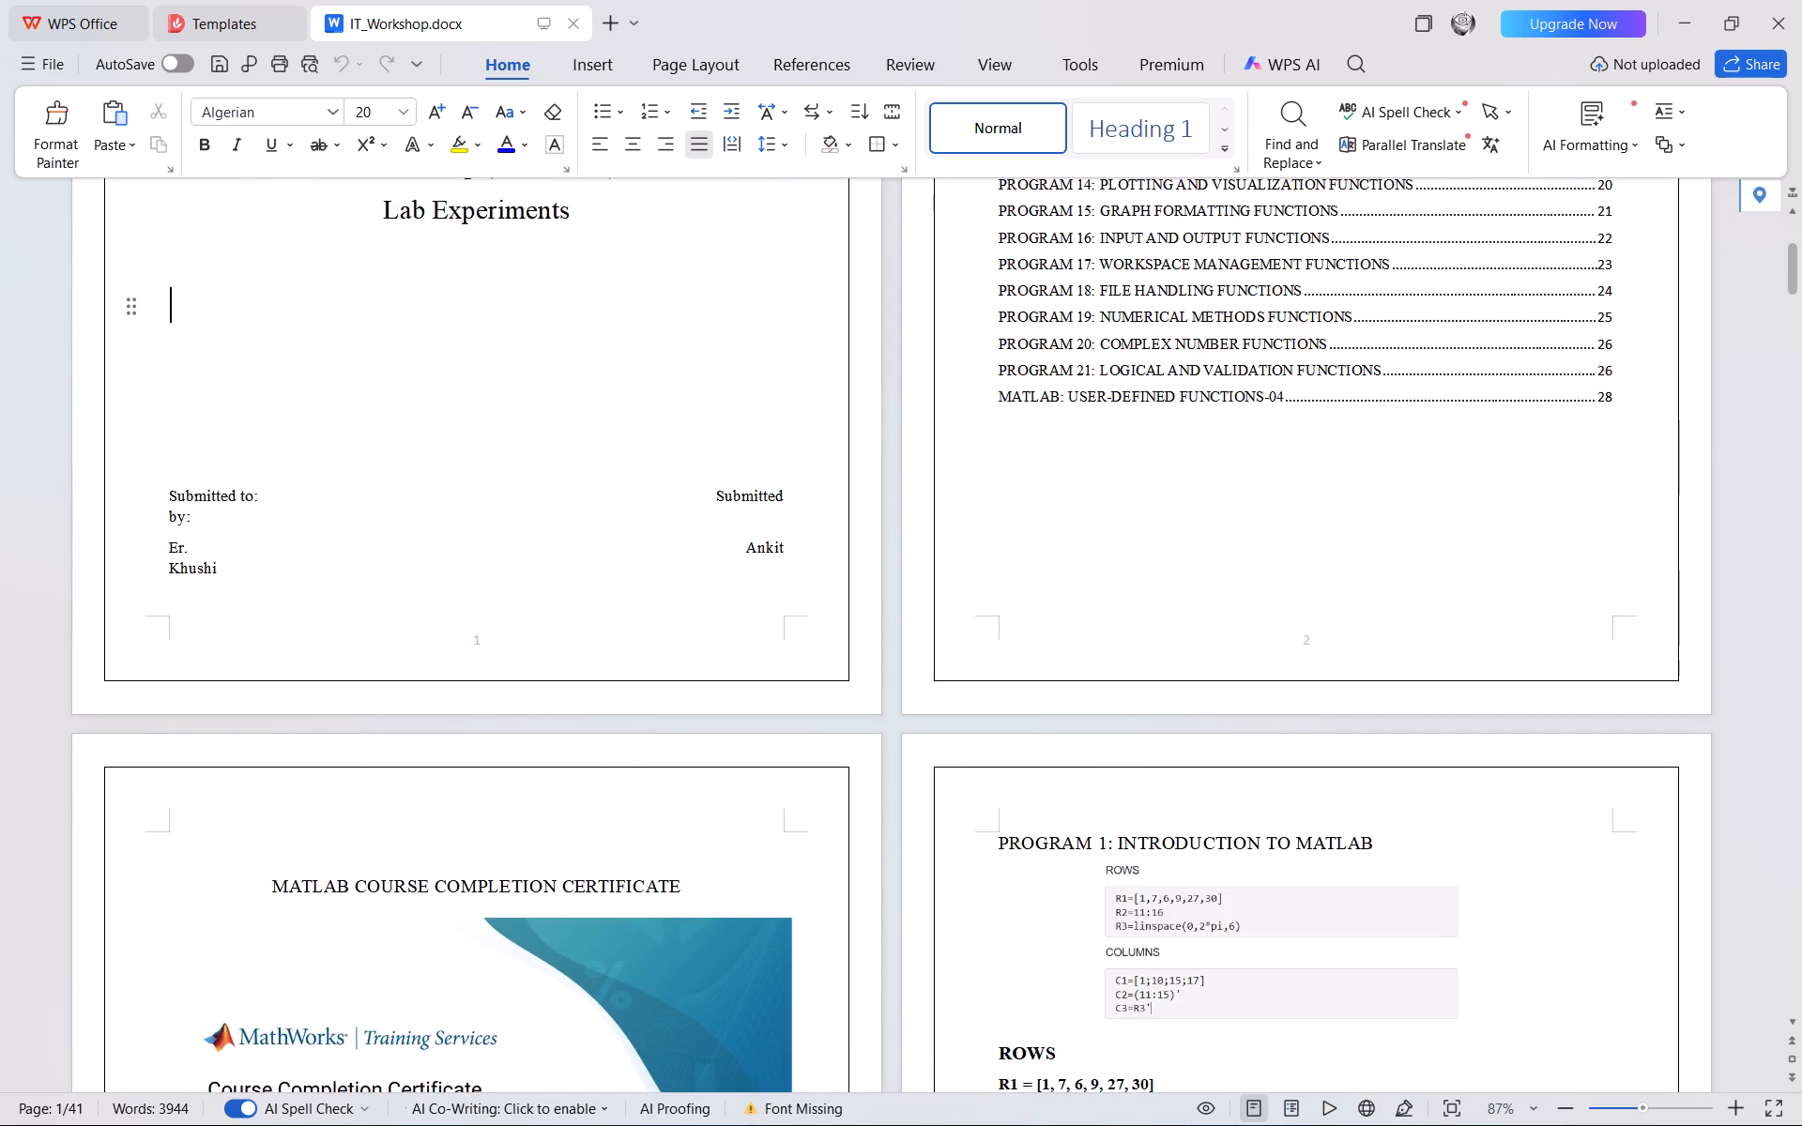
scroll(1194, 605, "up", 1)
scroll(1194, 605, "down", 6)
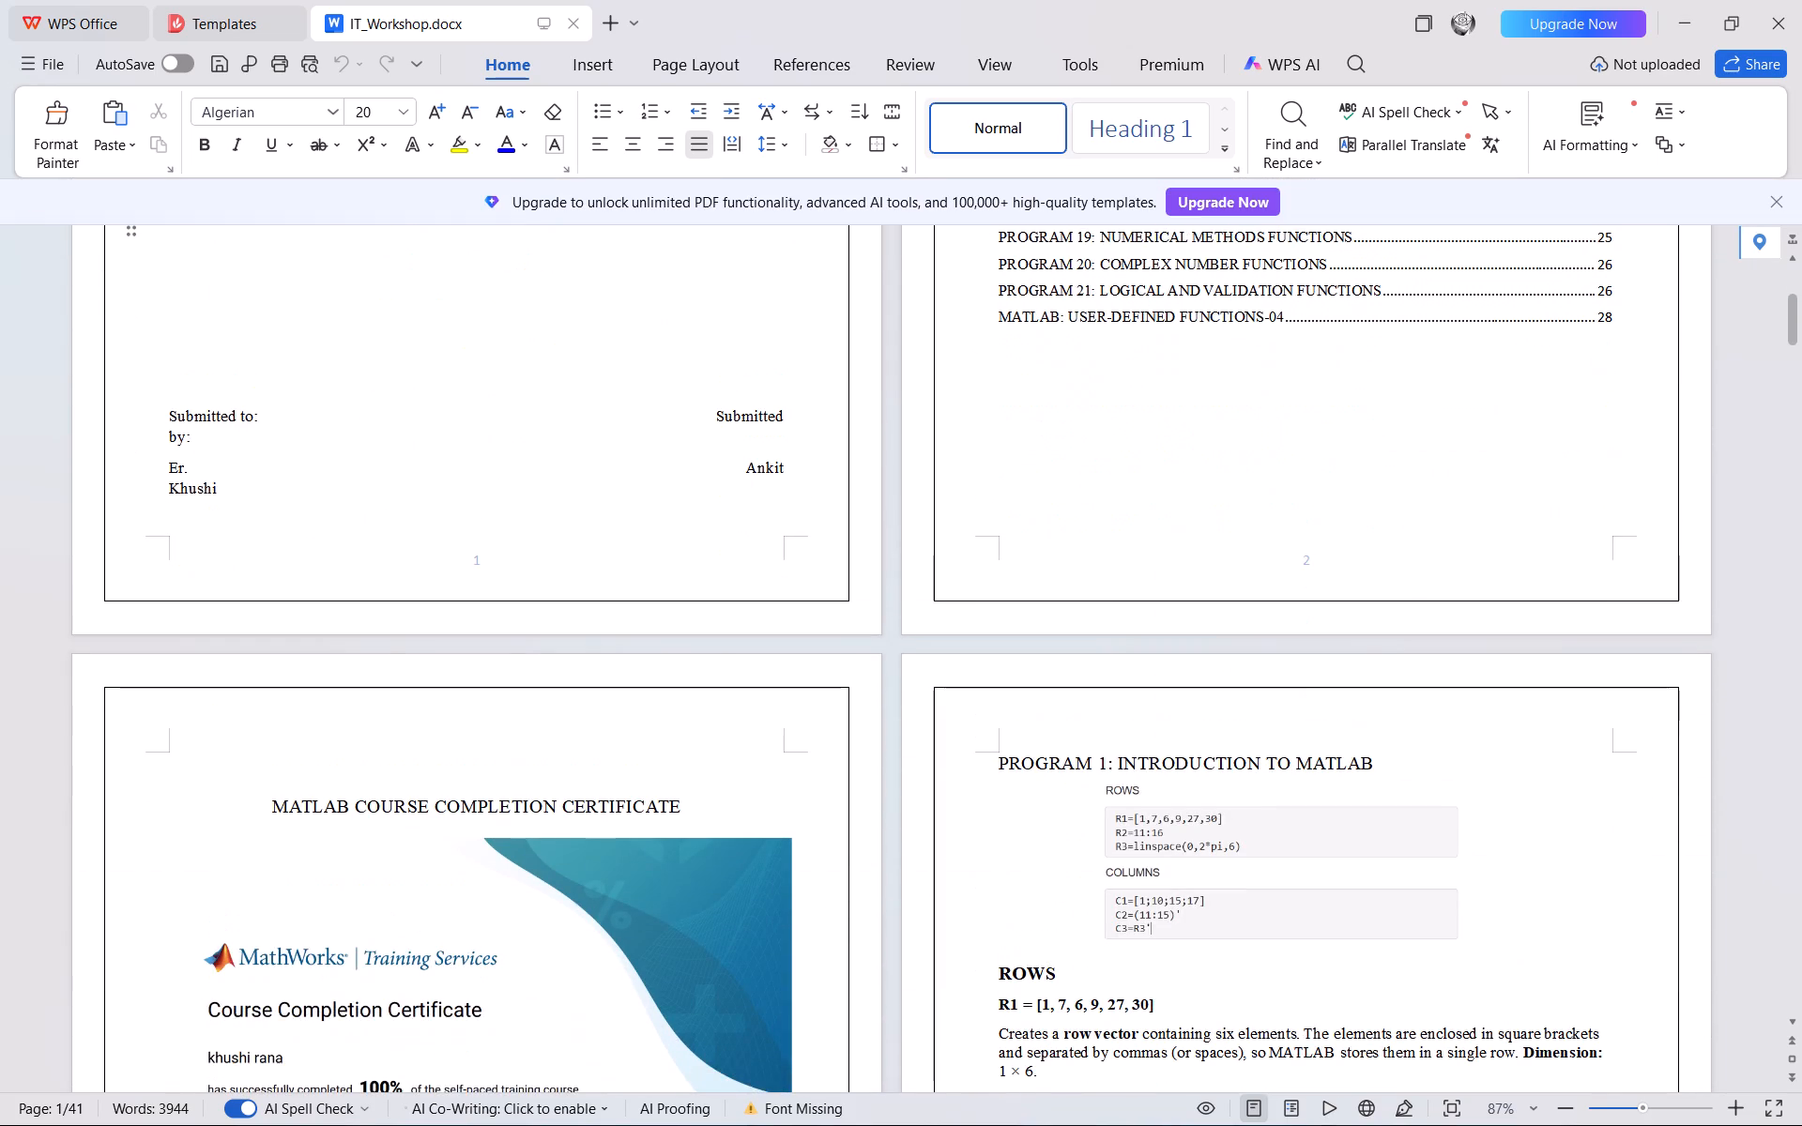
scroll(1194, 605, "down", 2)
scroll(1194, 605, "up", 2)
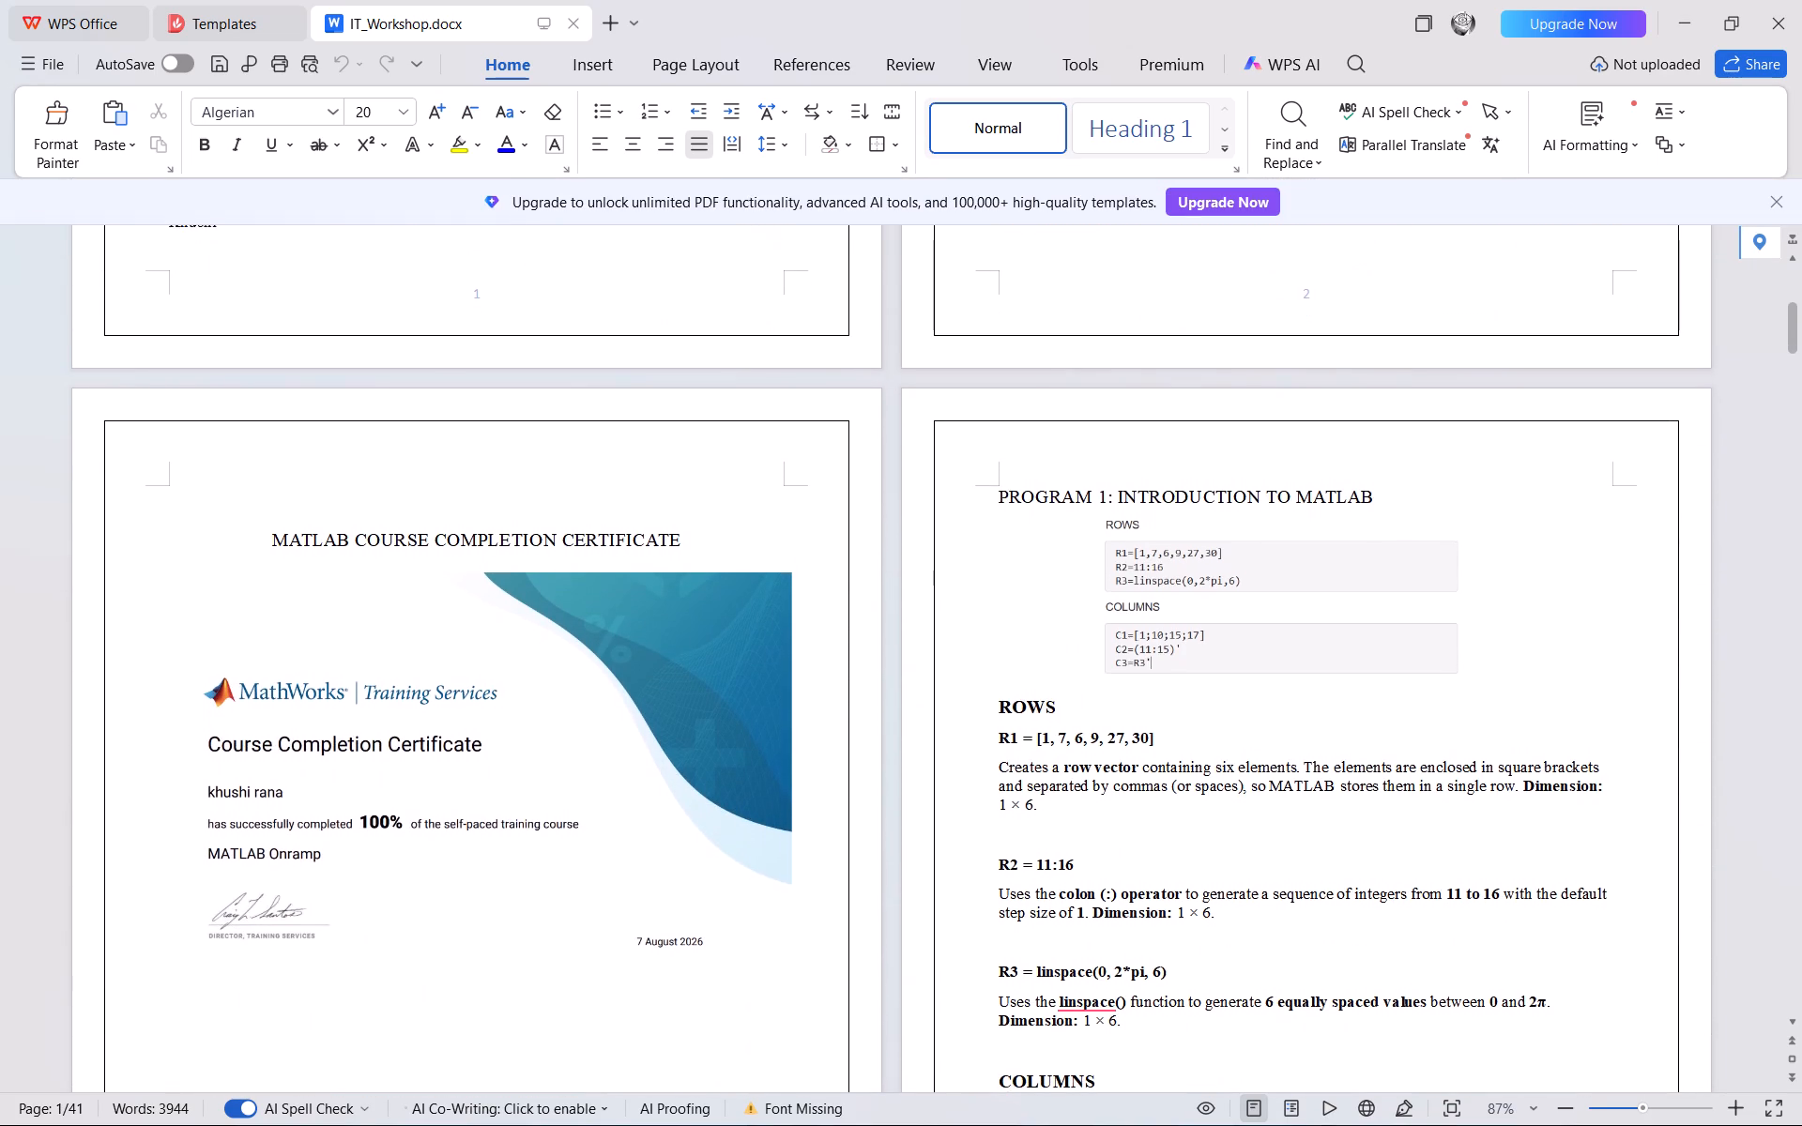
scroll(1194, 605, "up", 6)
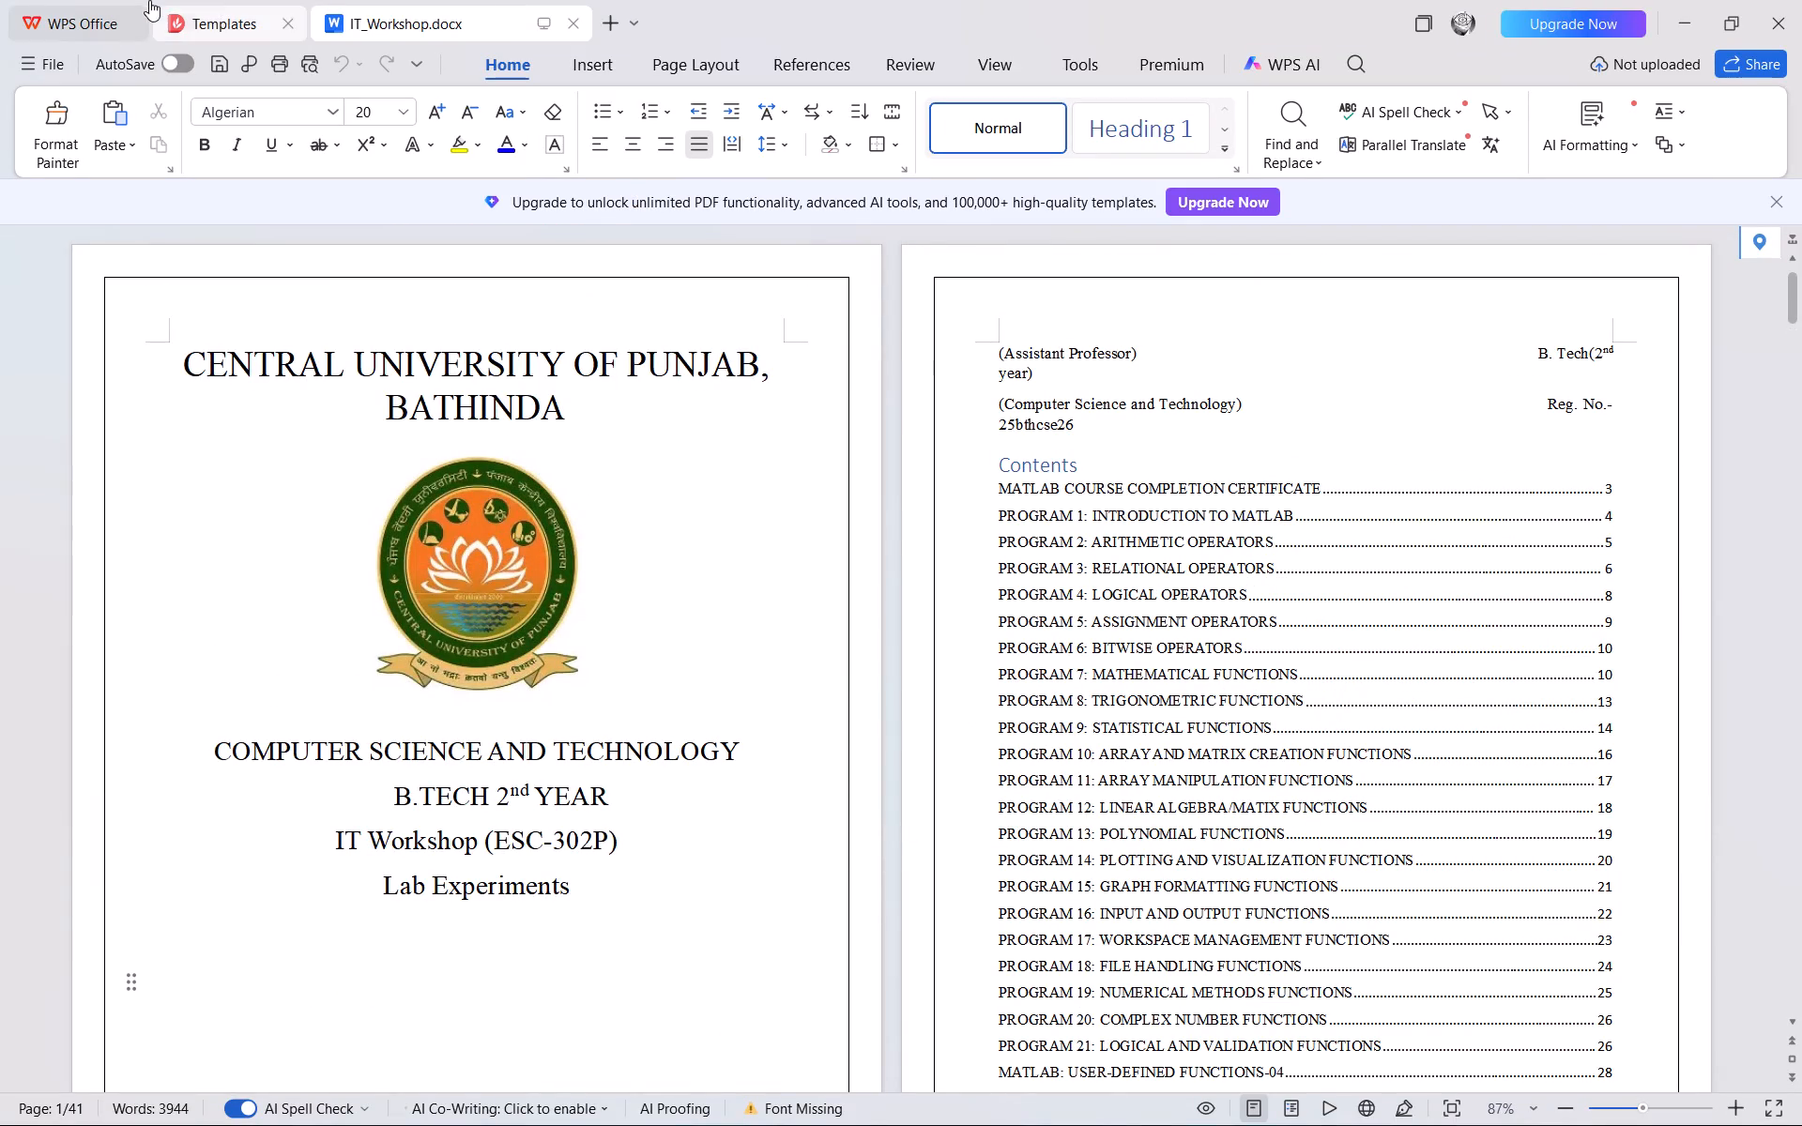
Return to the WPS Office recent files and open krishnamatlab (4).pdf at the Certificate of MATLAB Onramp page.
left_click(73, 22)
scroll(648, 612, "up", 1)
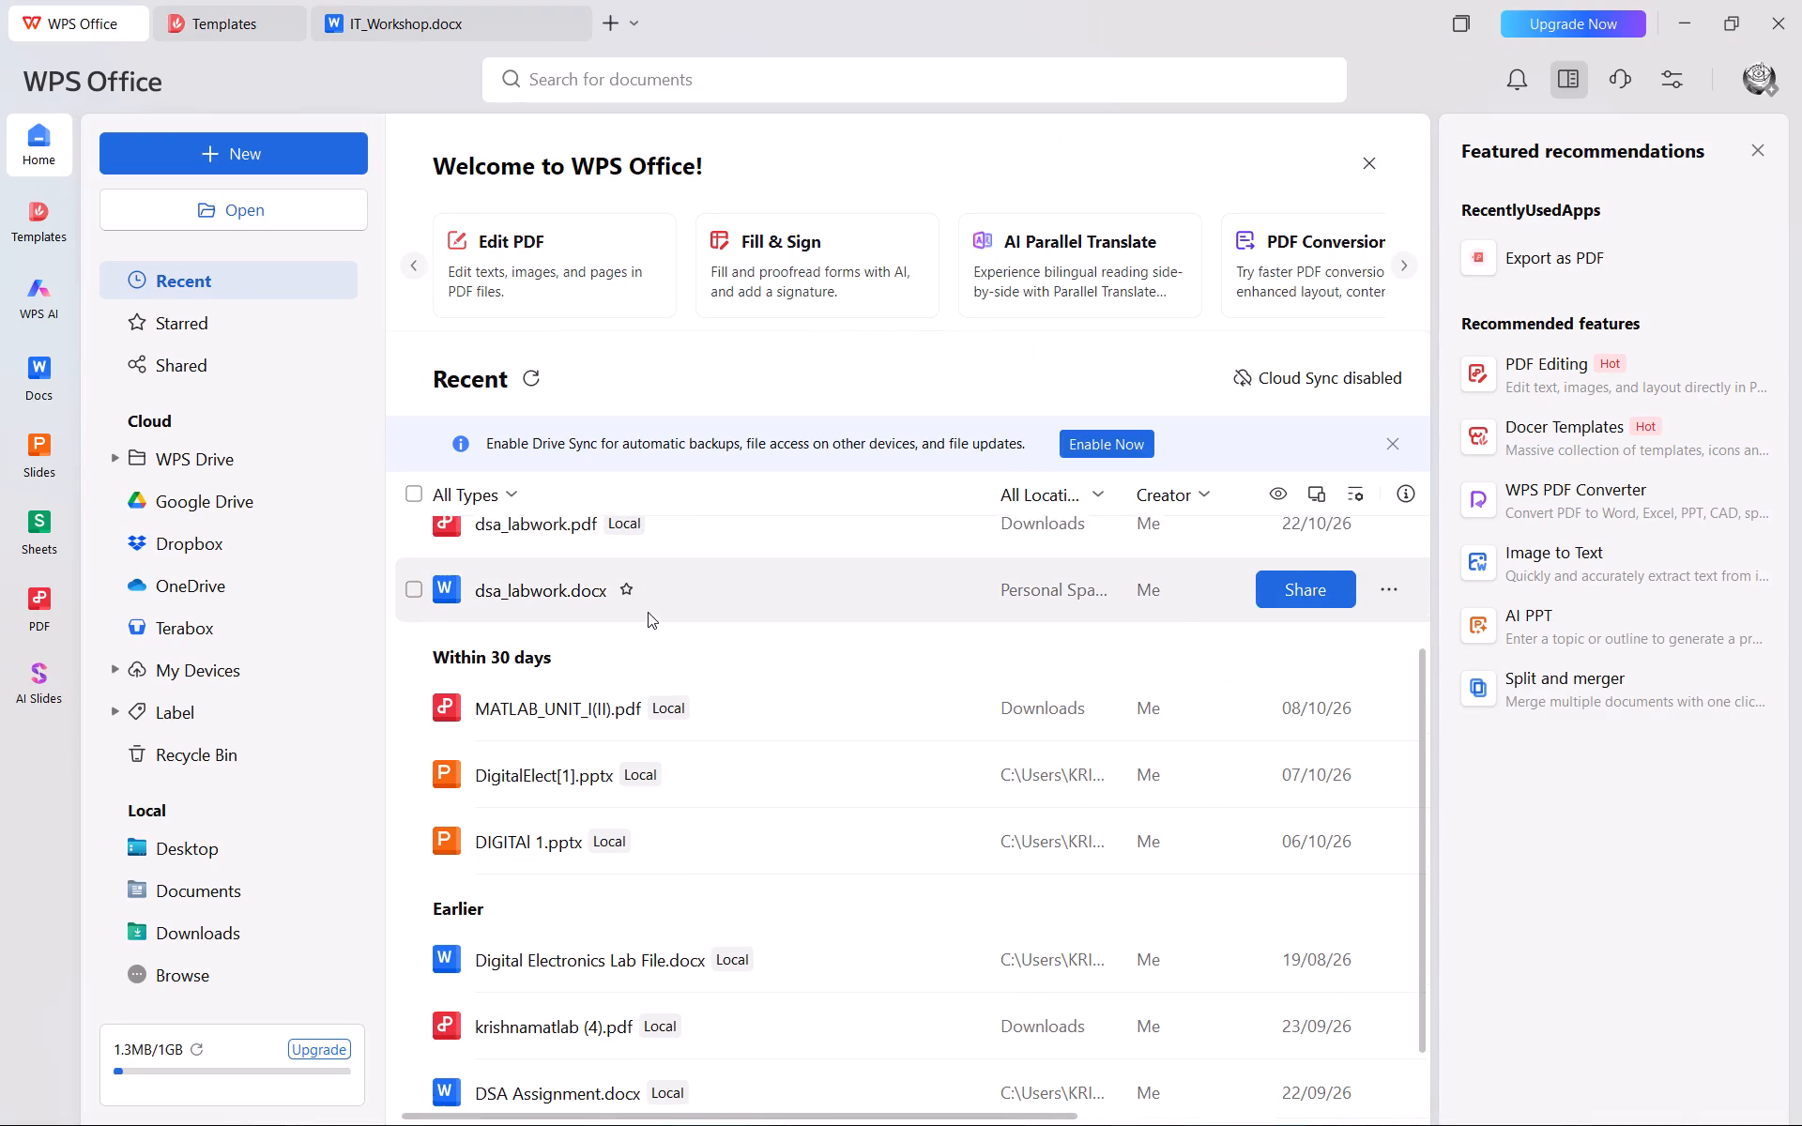
scroll(648, 612, "up", 2)
scroll(648, 612, "down", 1)
scroll(648, 612, "up", 1)
scroll(648, 612, "down", 1)
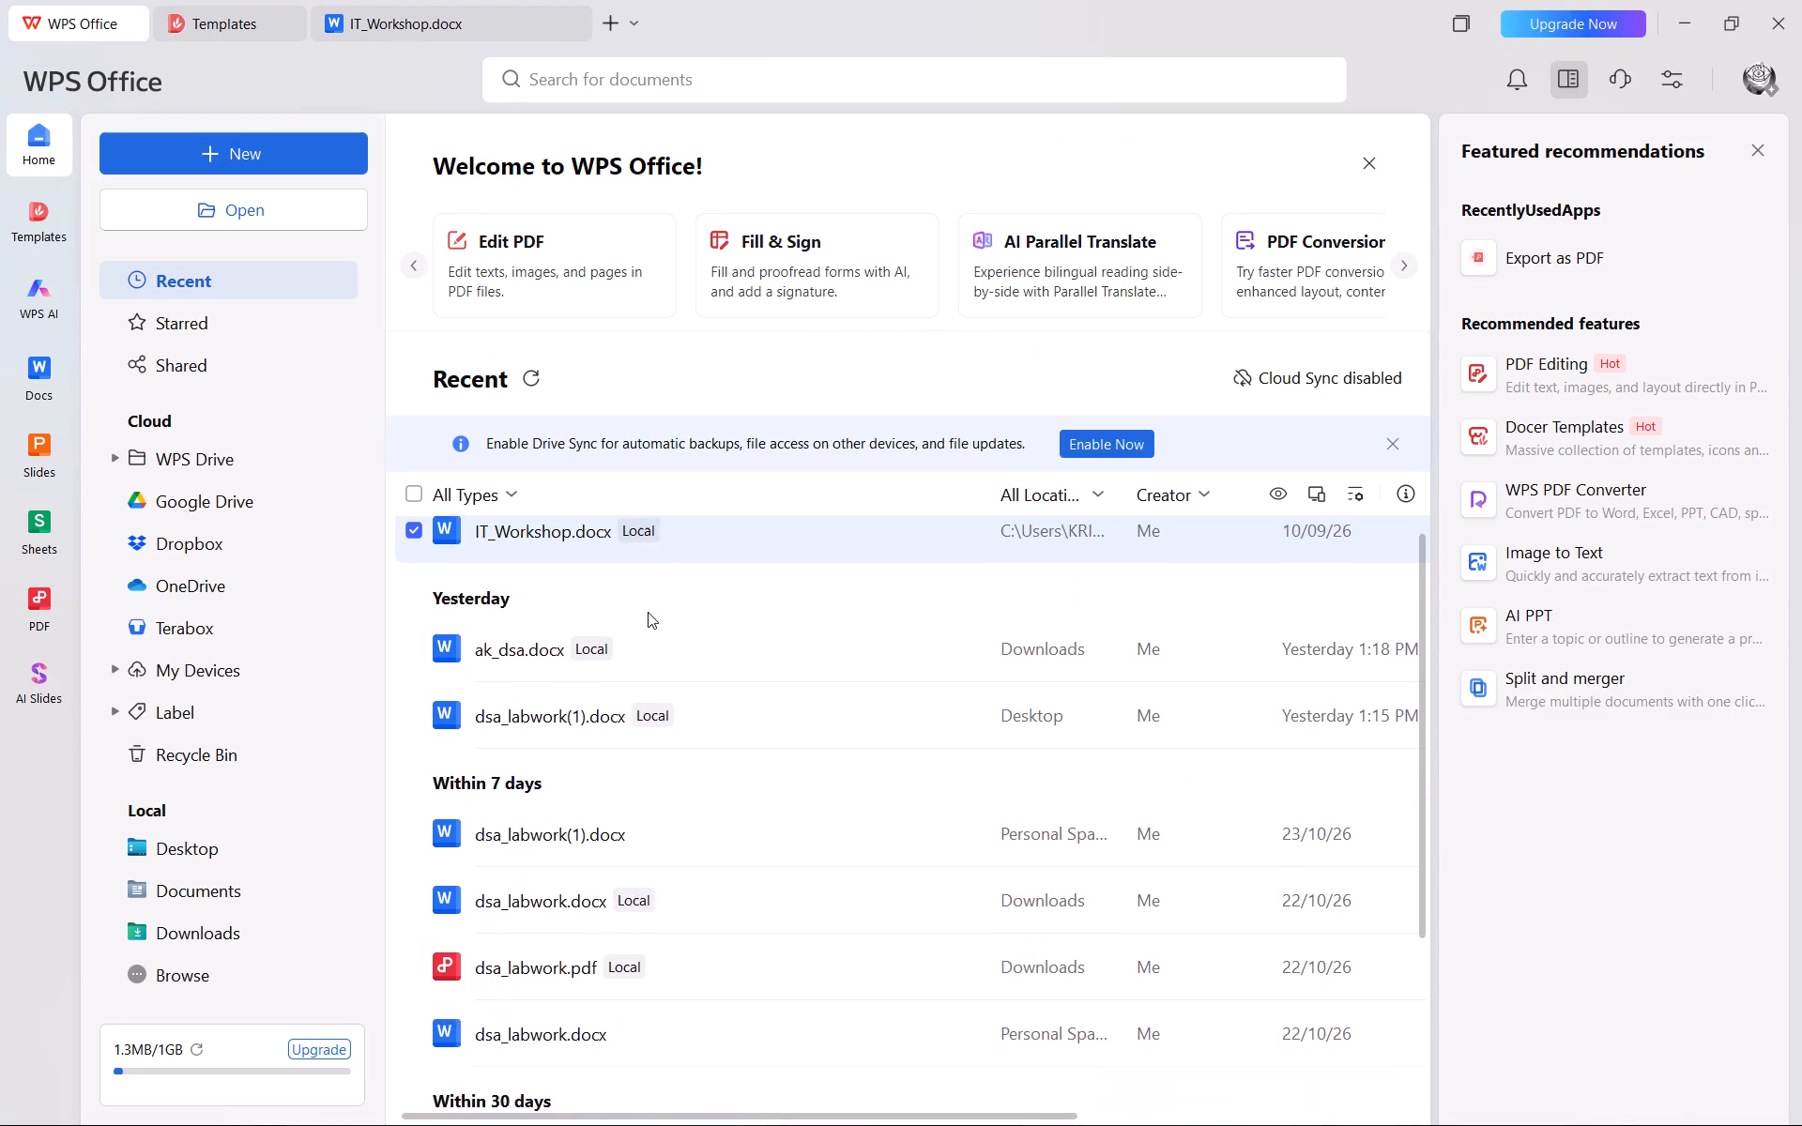
scroll(648, 612, "down", 3)
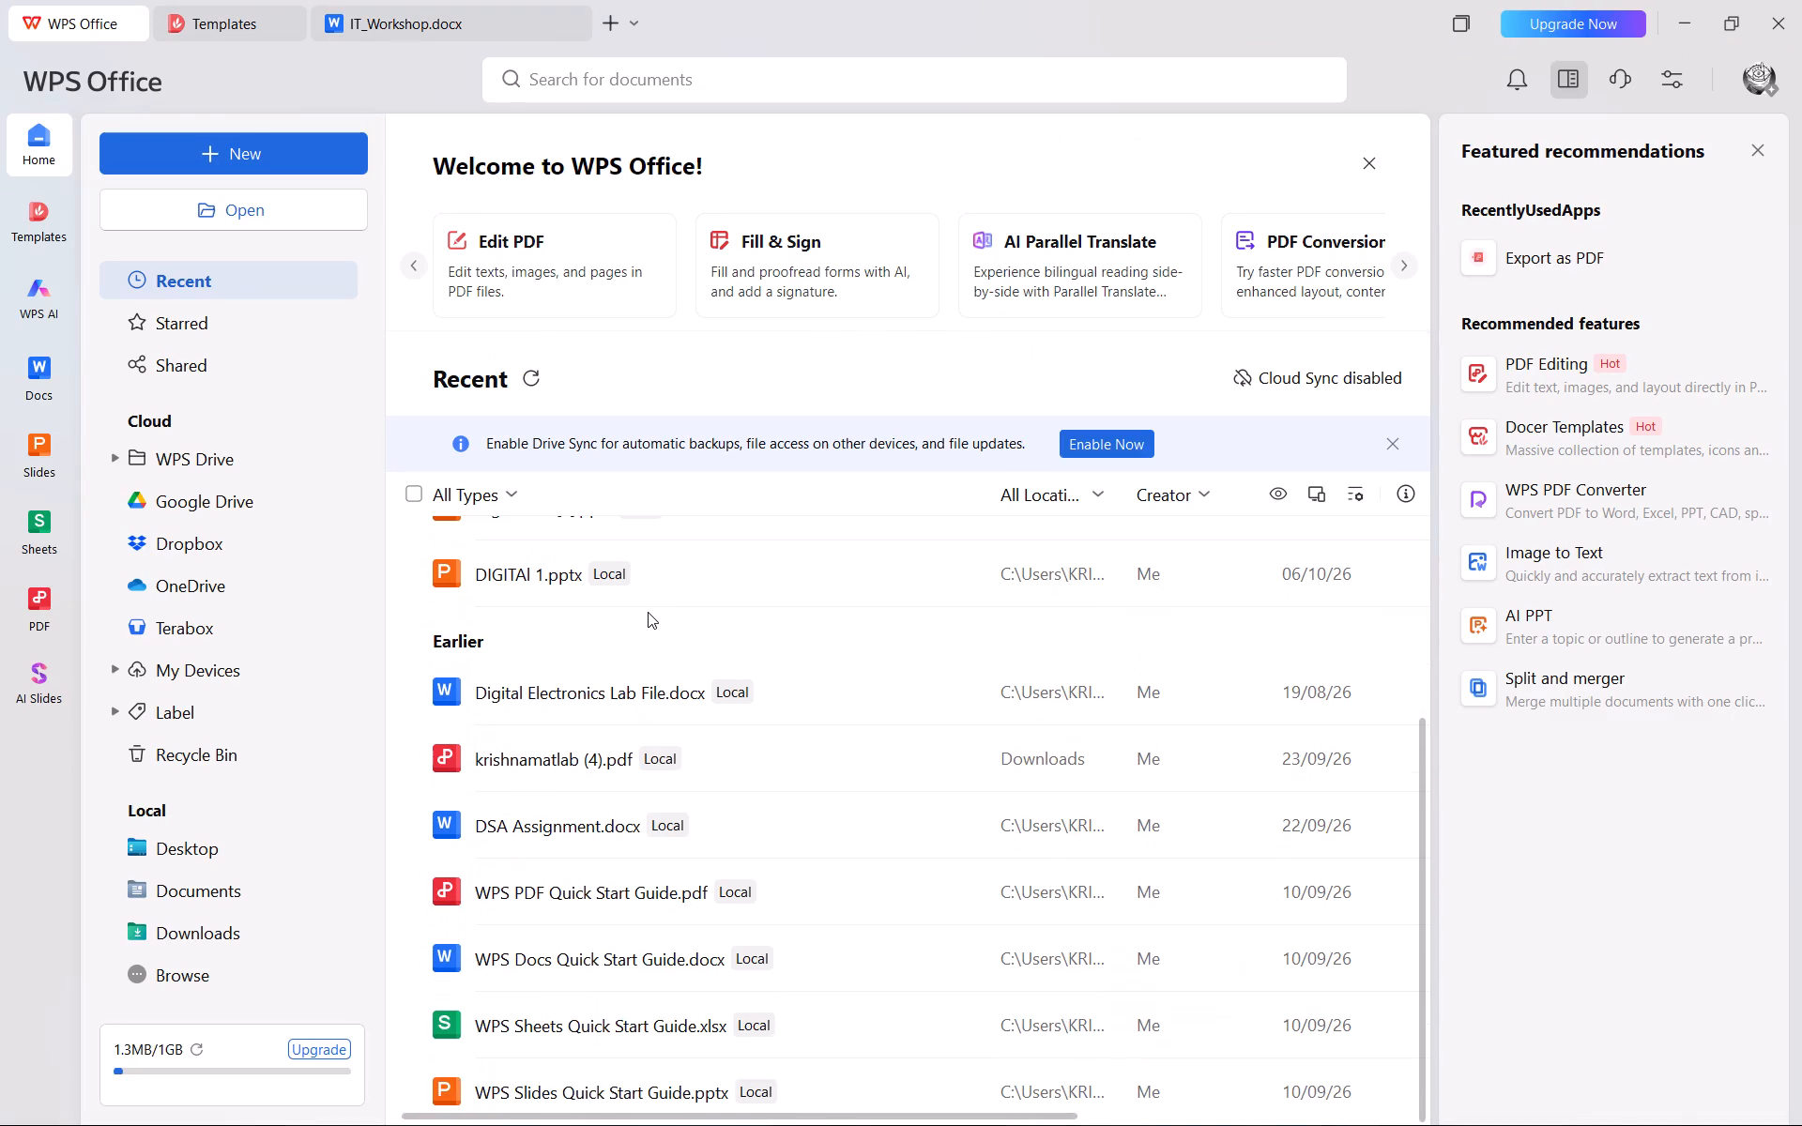
scroll(648, 612, "down", 1)
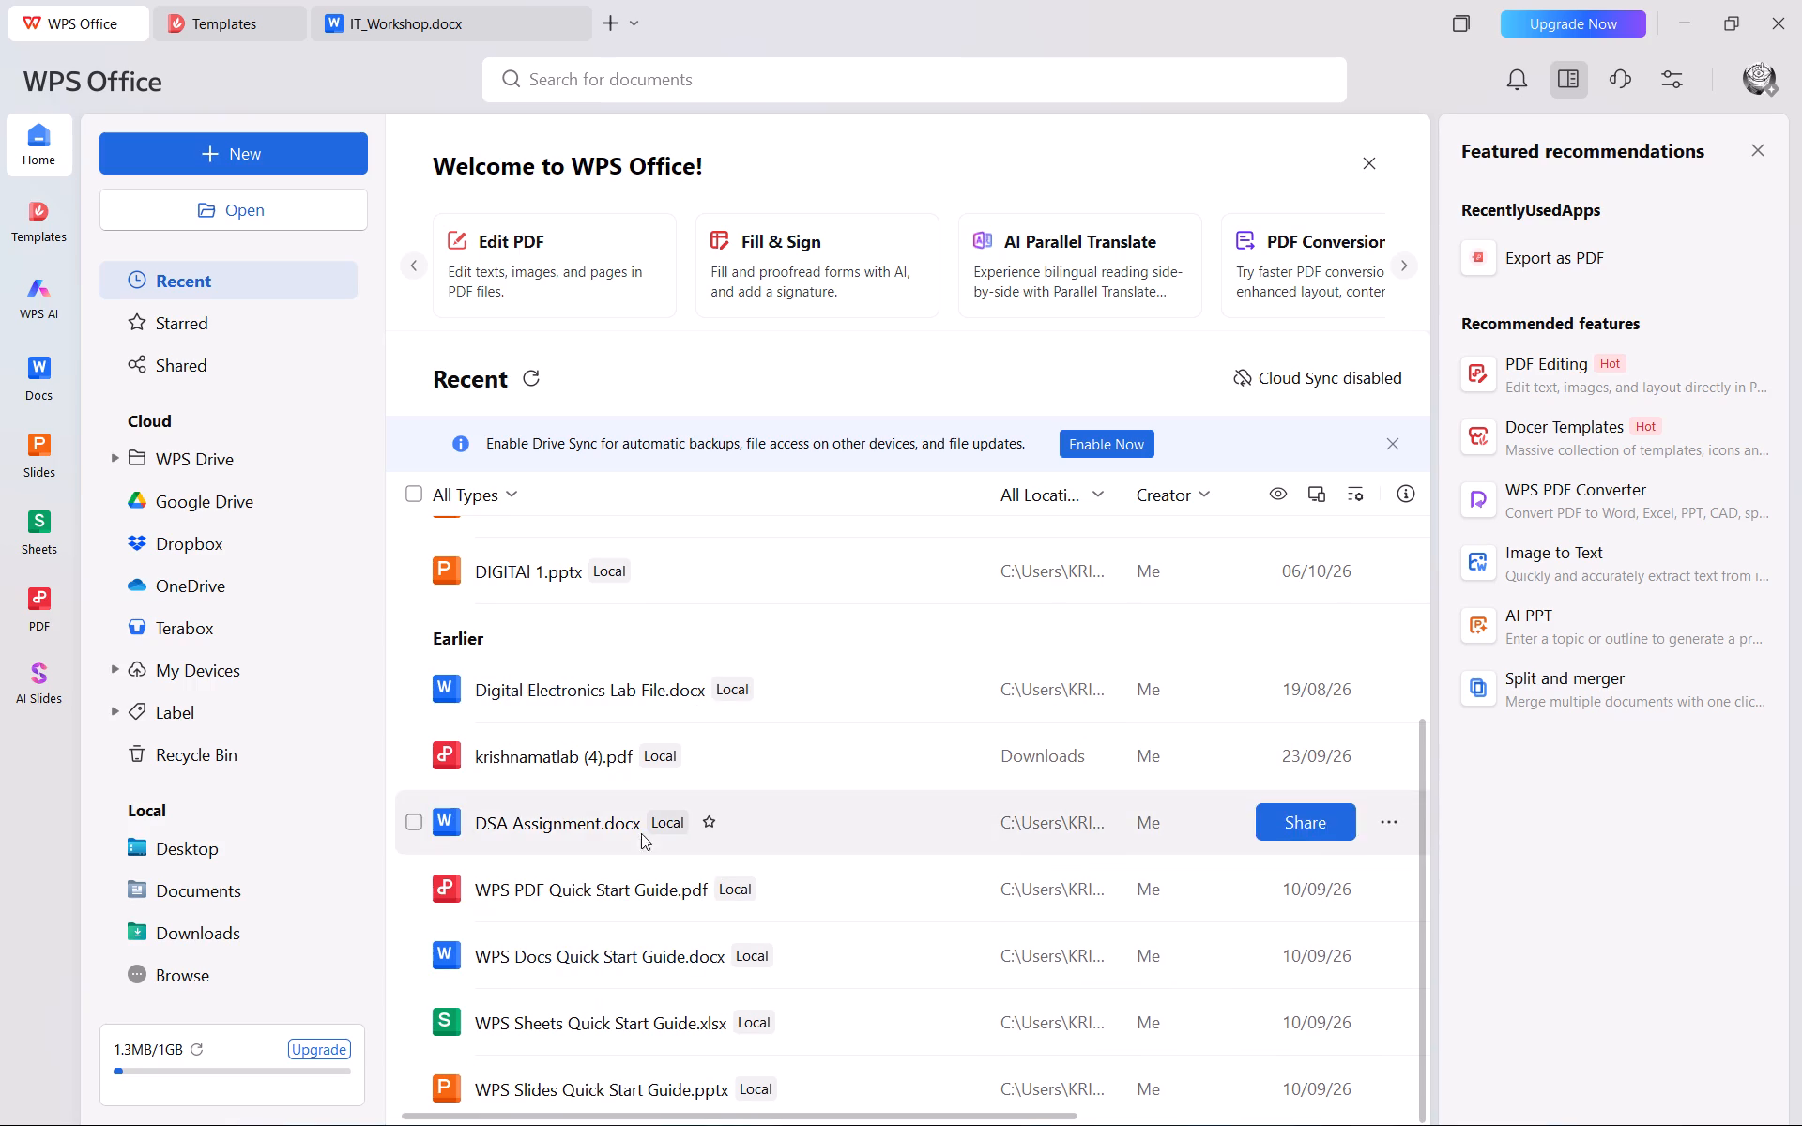
left_click(542, 769)
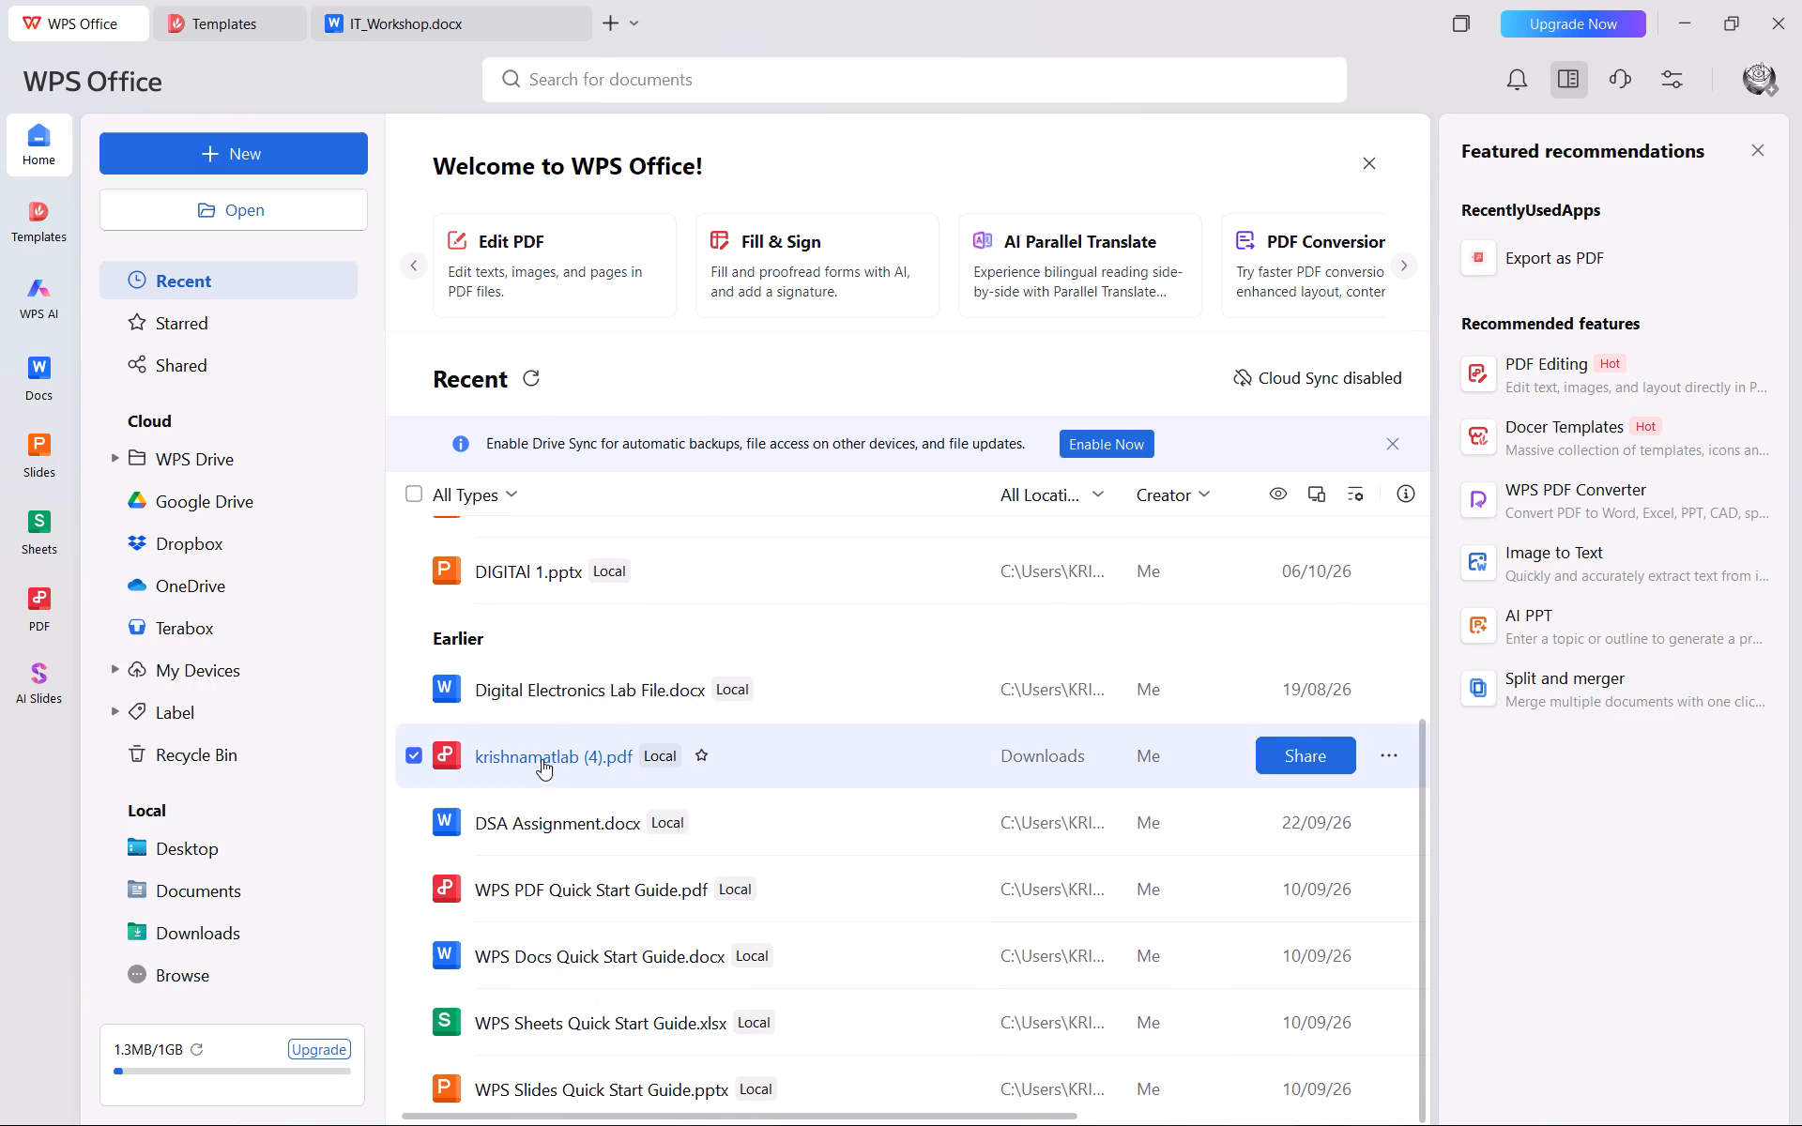
scroll(585, 962, "down", 2)
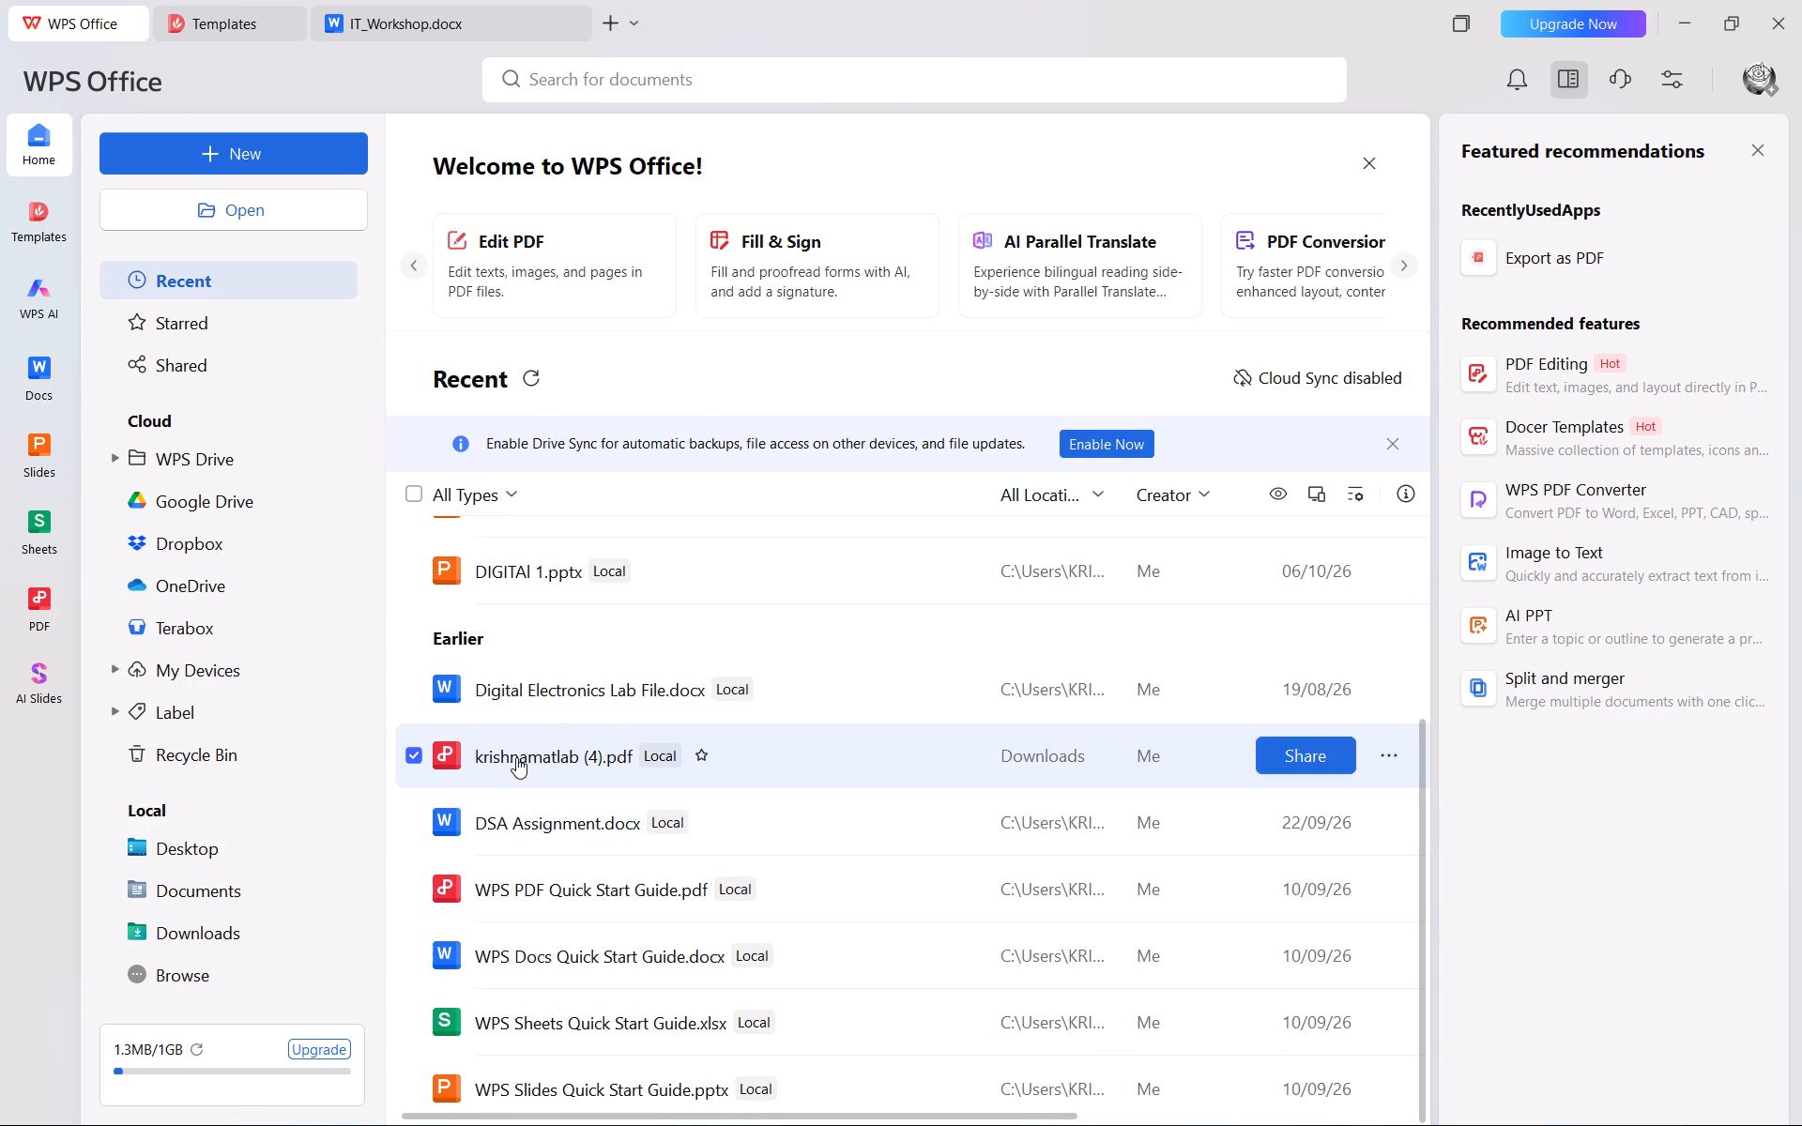
left_click(516, 757)
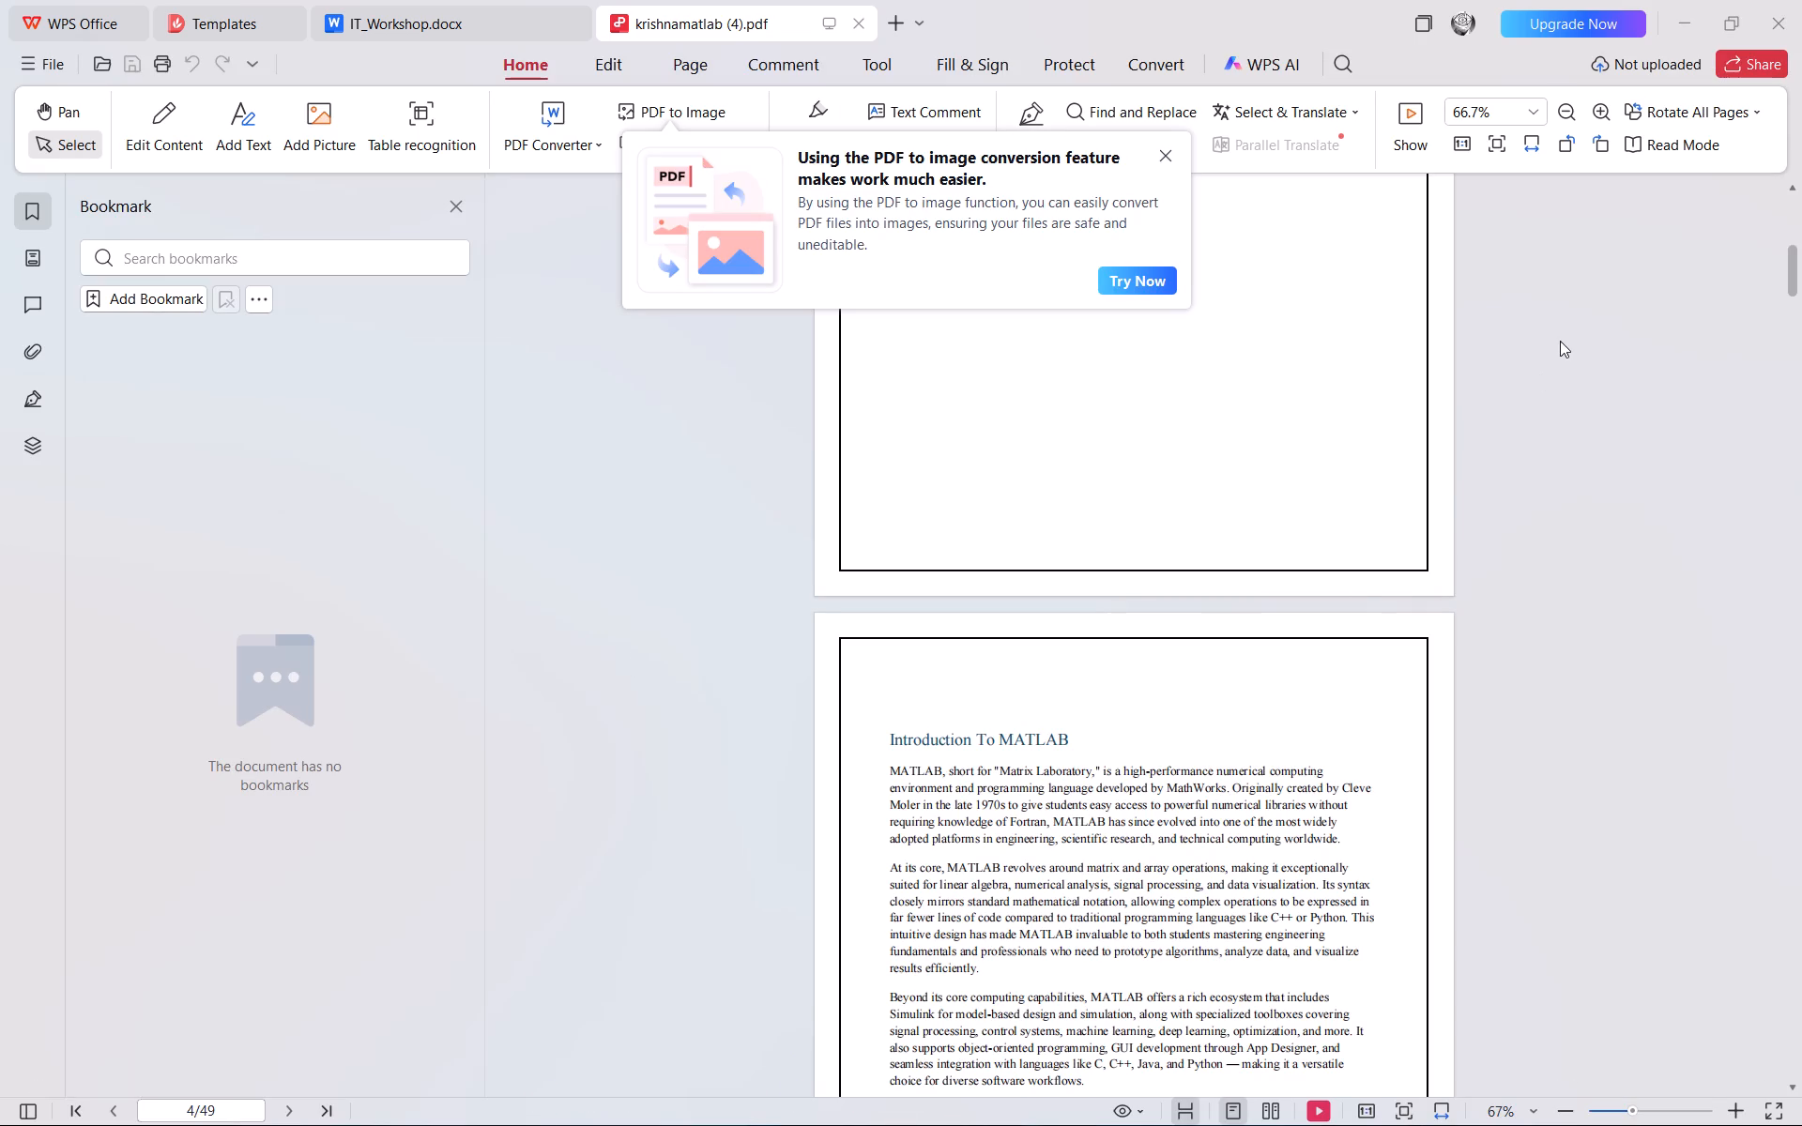
scroll(1163, 708, "down", 5)
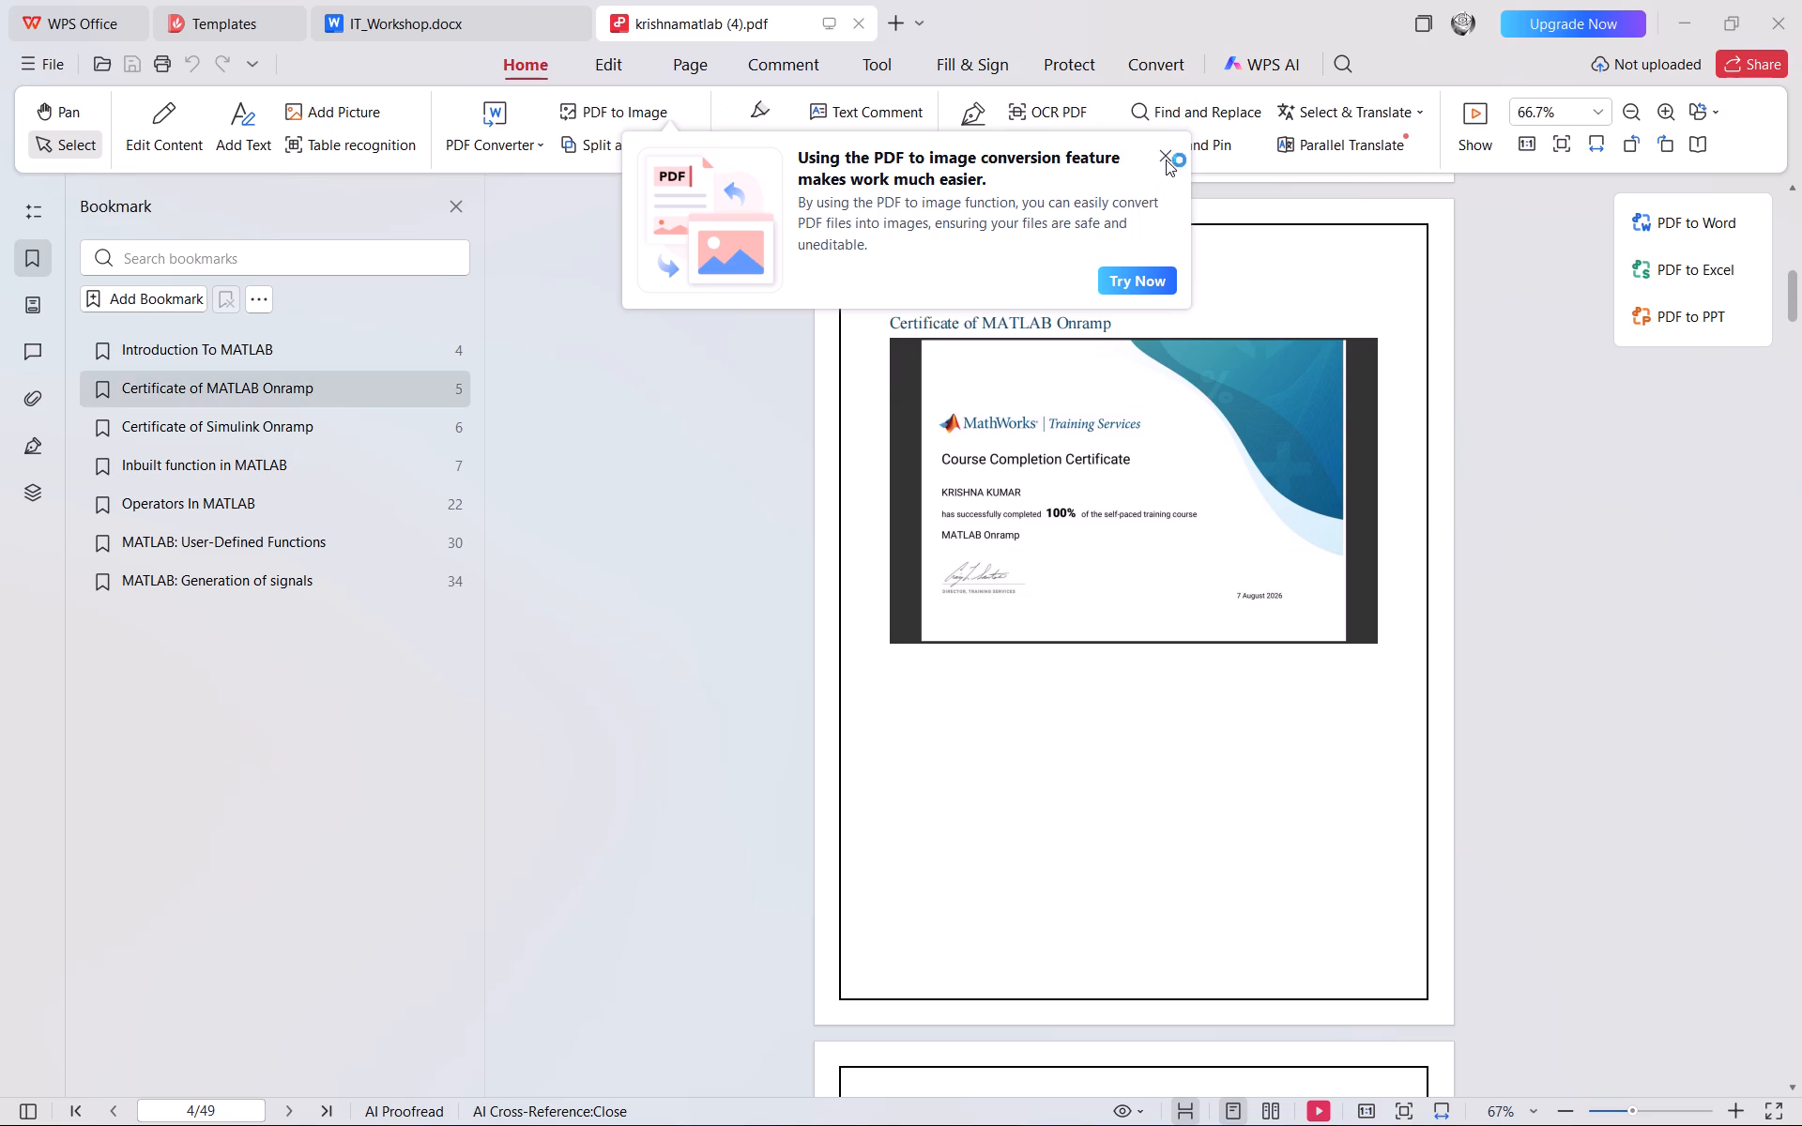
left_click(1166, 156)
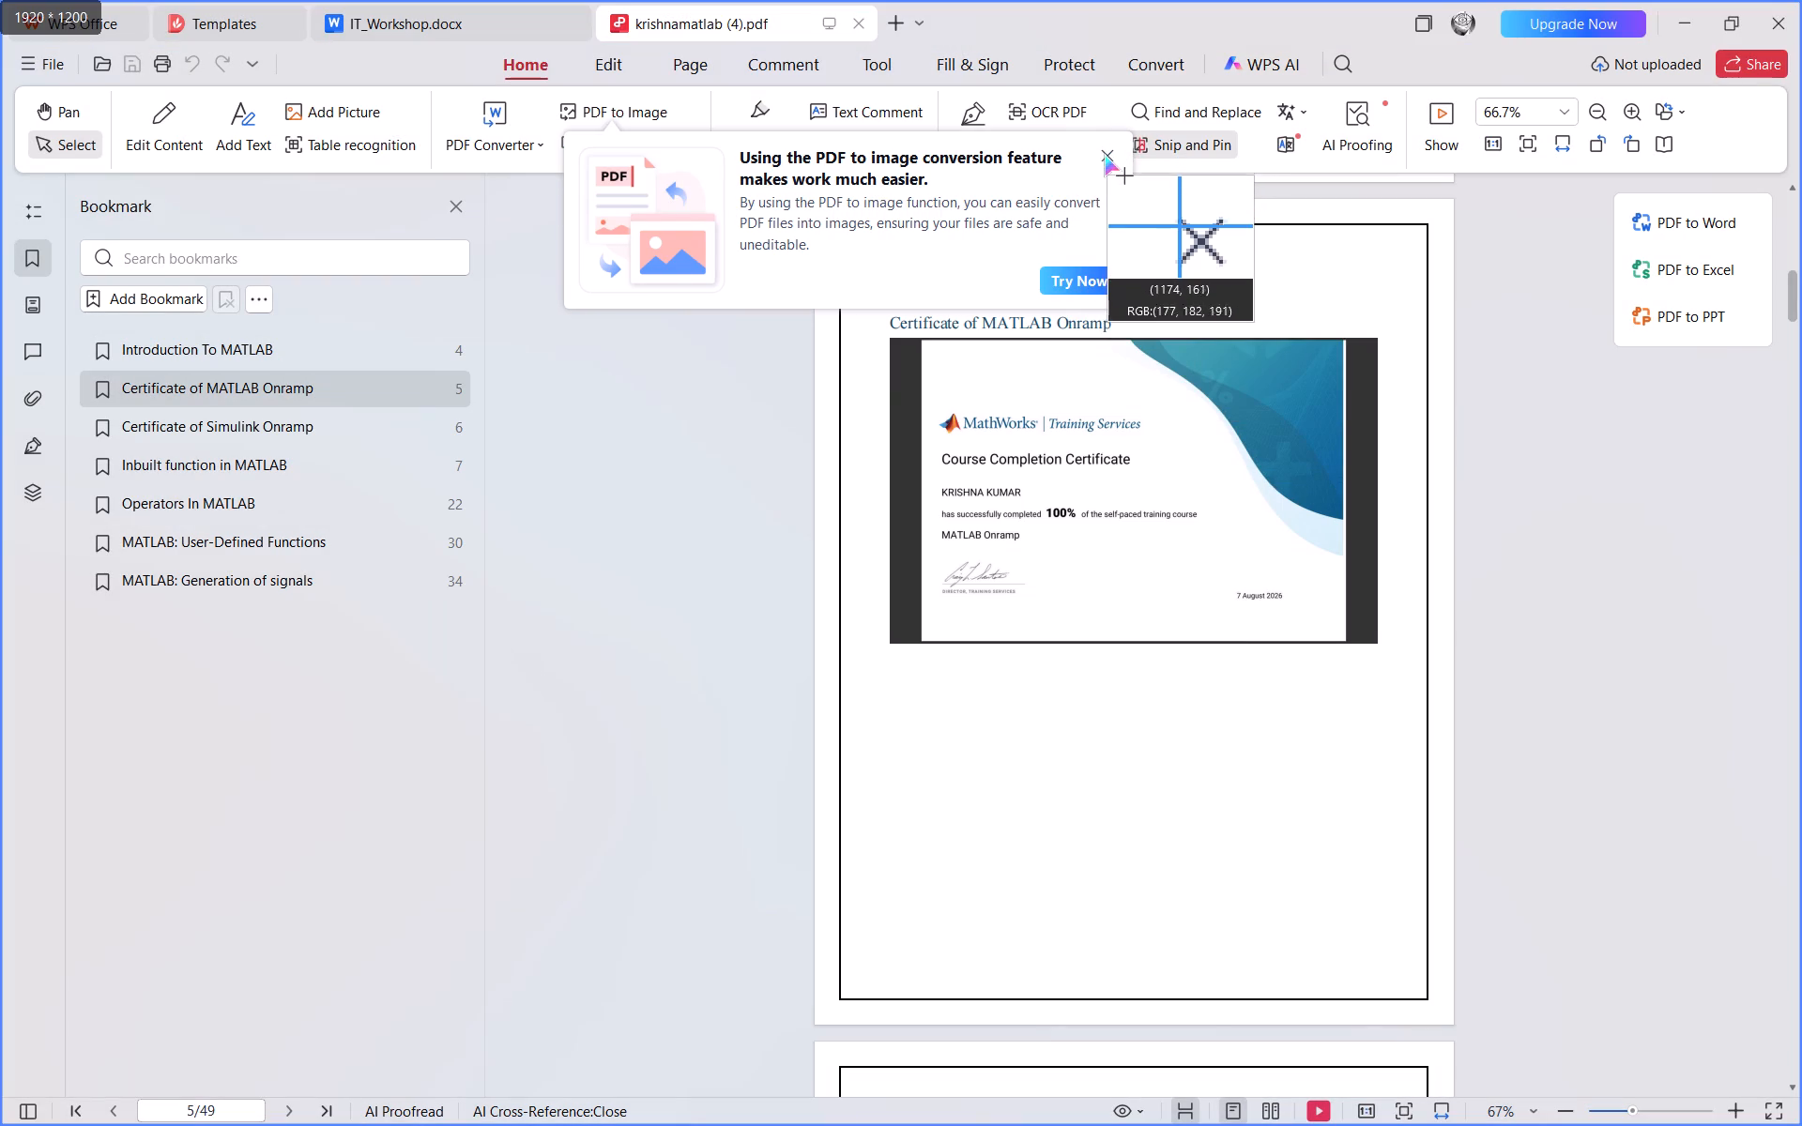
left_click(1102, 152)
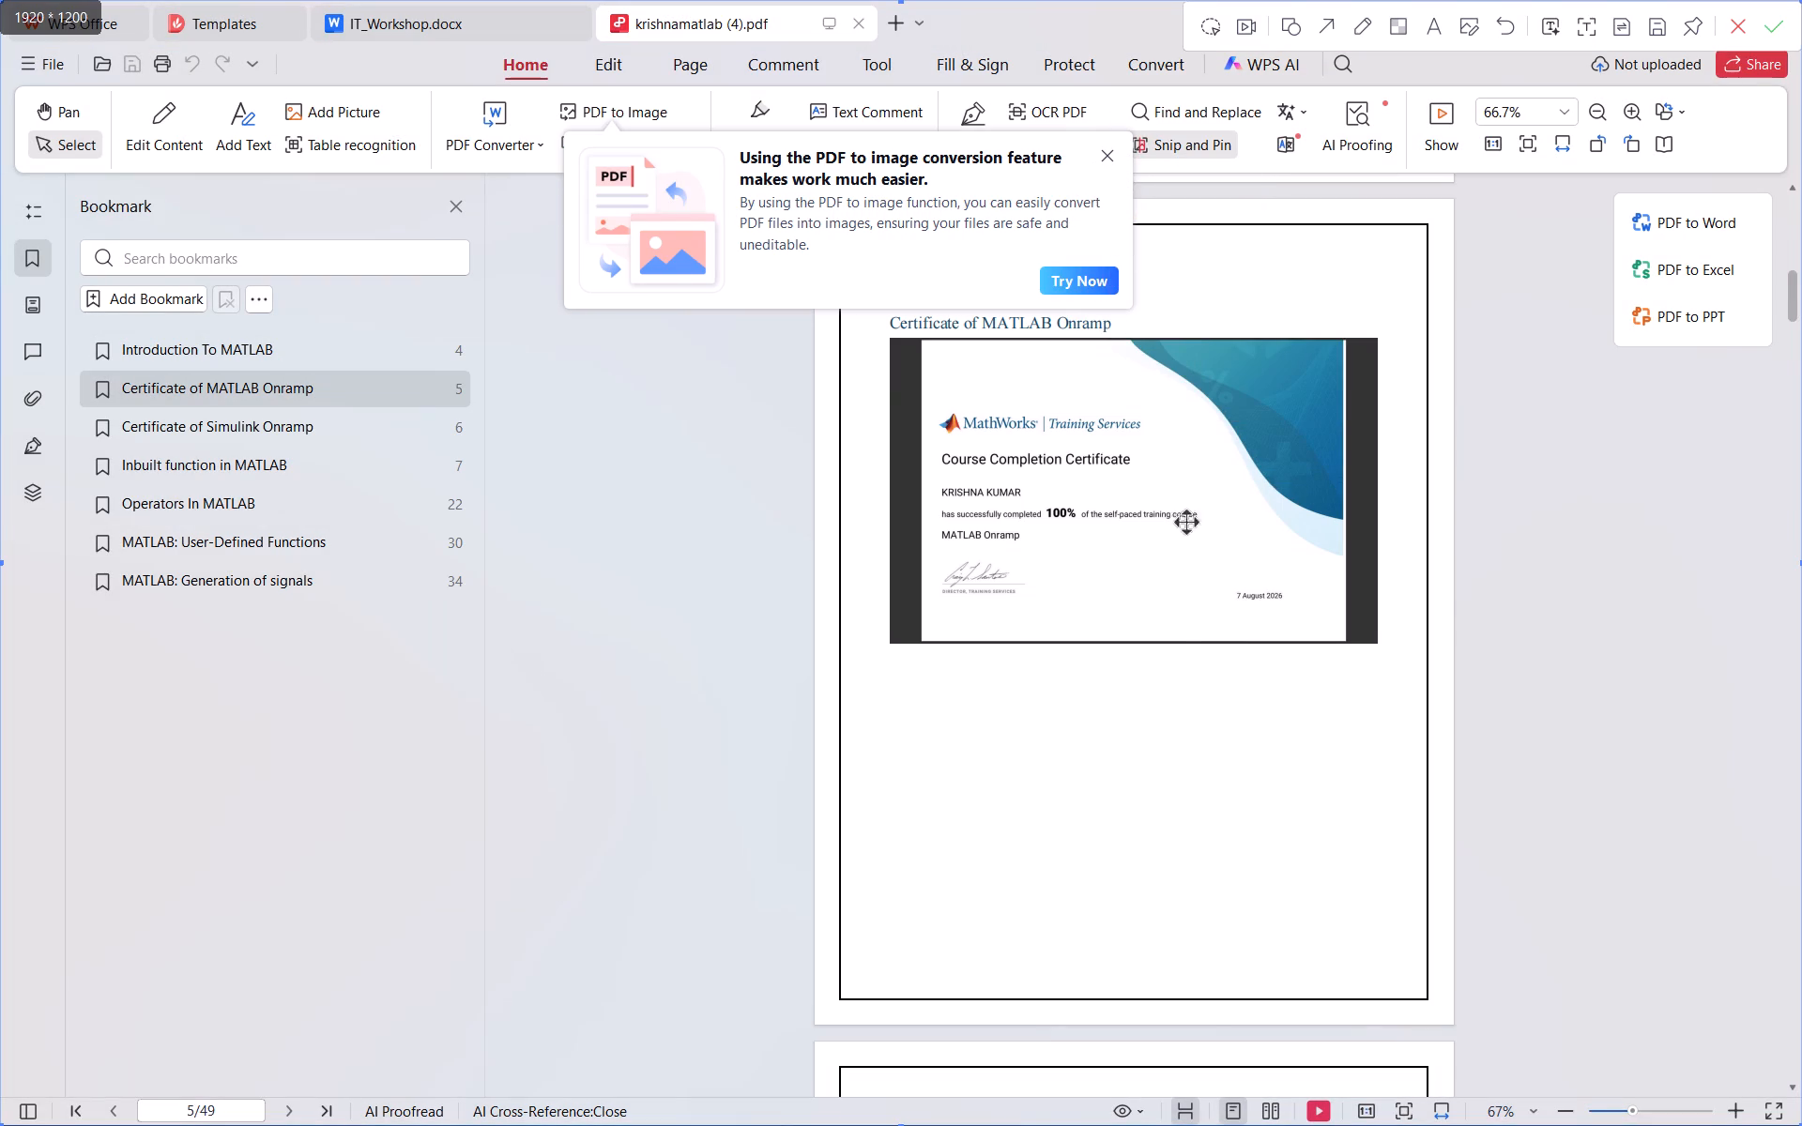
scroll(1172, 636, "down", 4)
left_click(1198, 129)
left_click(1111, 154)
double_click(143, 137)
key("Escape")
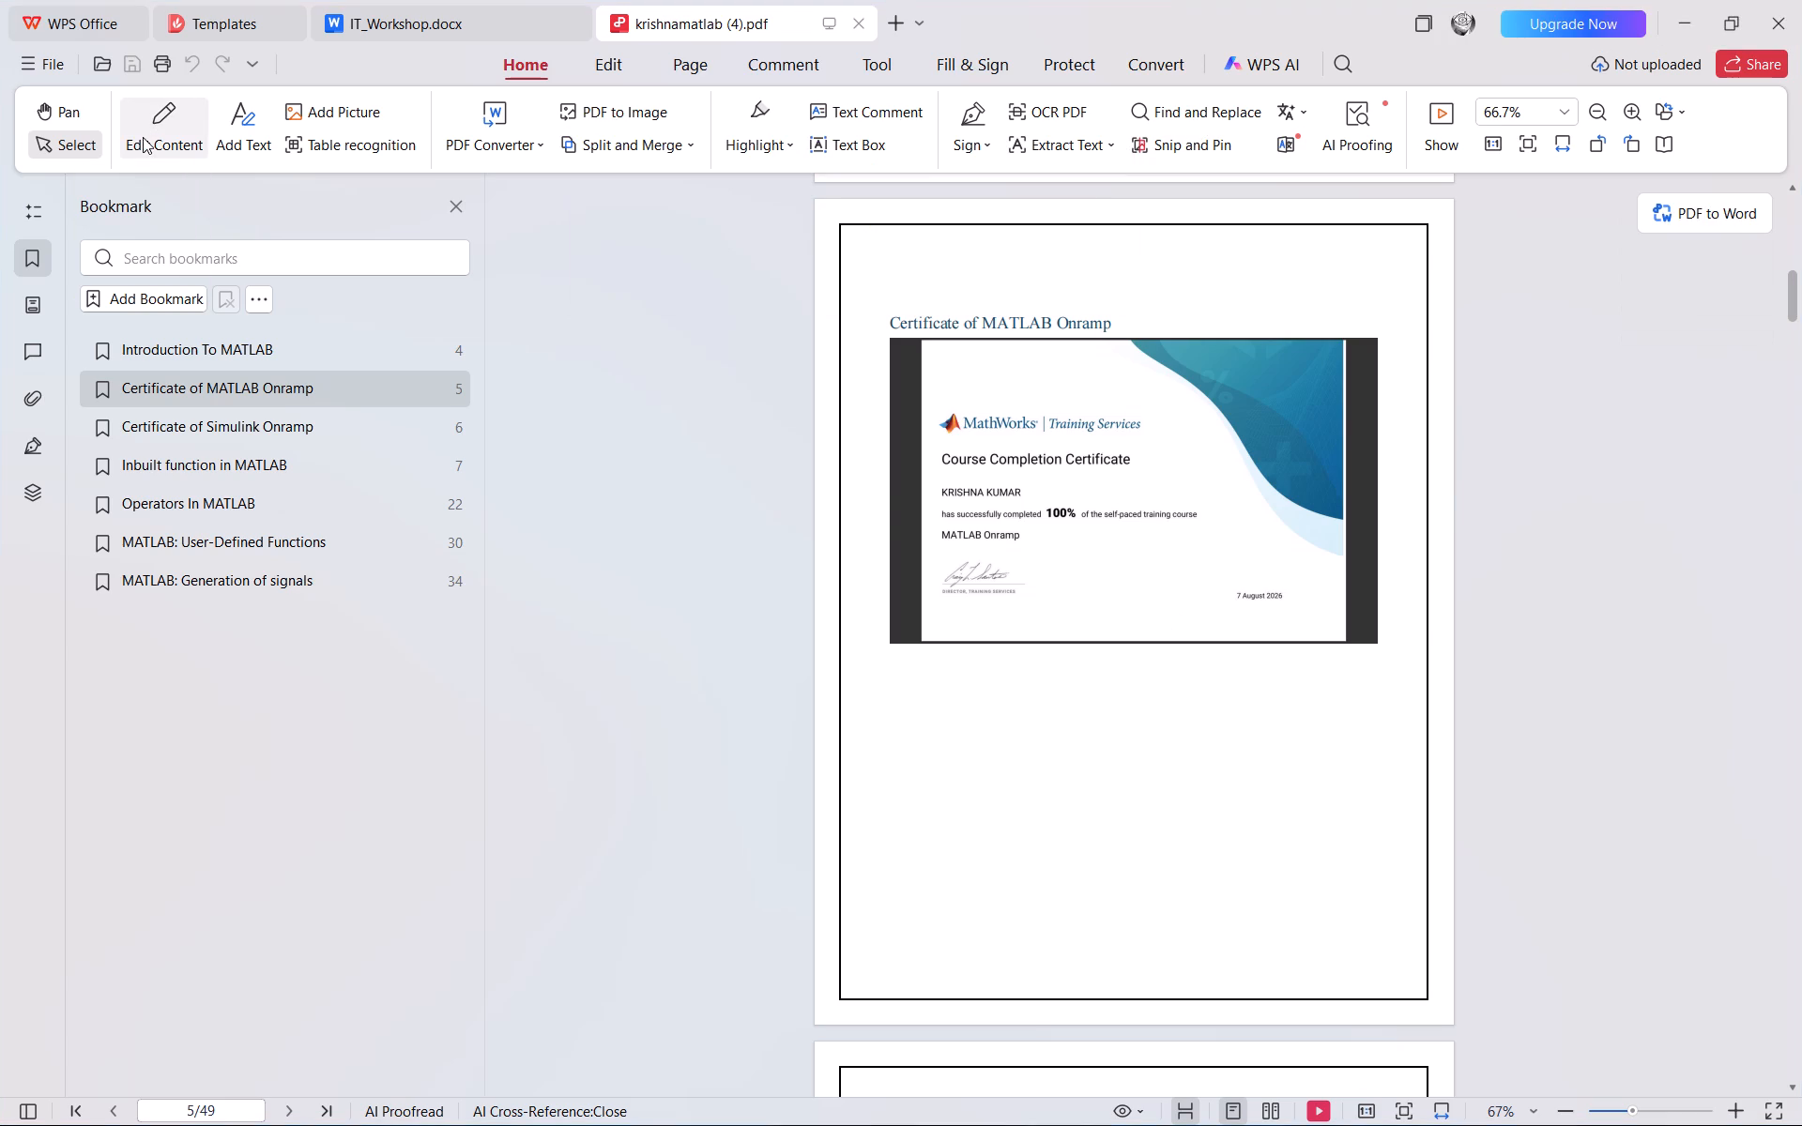
Open the Simulink Onramp certificate picture from the PDF in the image viewer and copy it.
scroll(1075, 562, "down", 4)
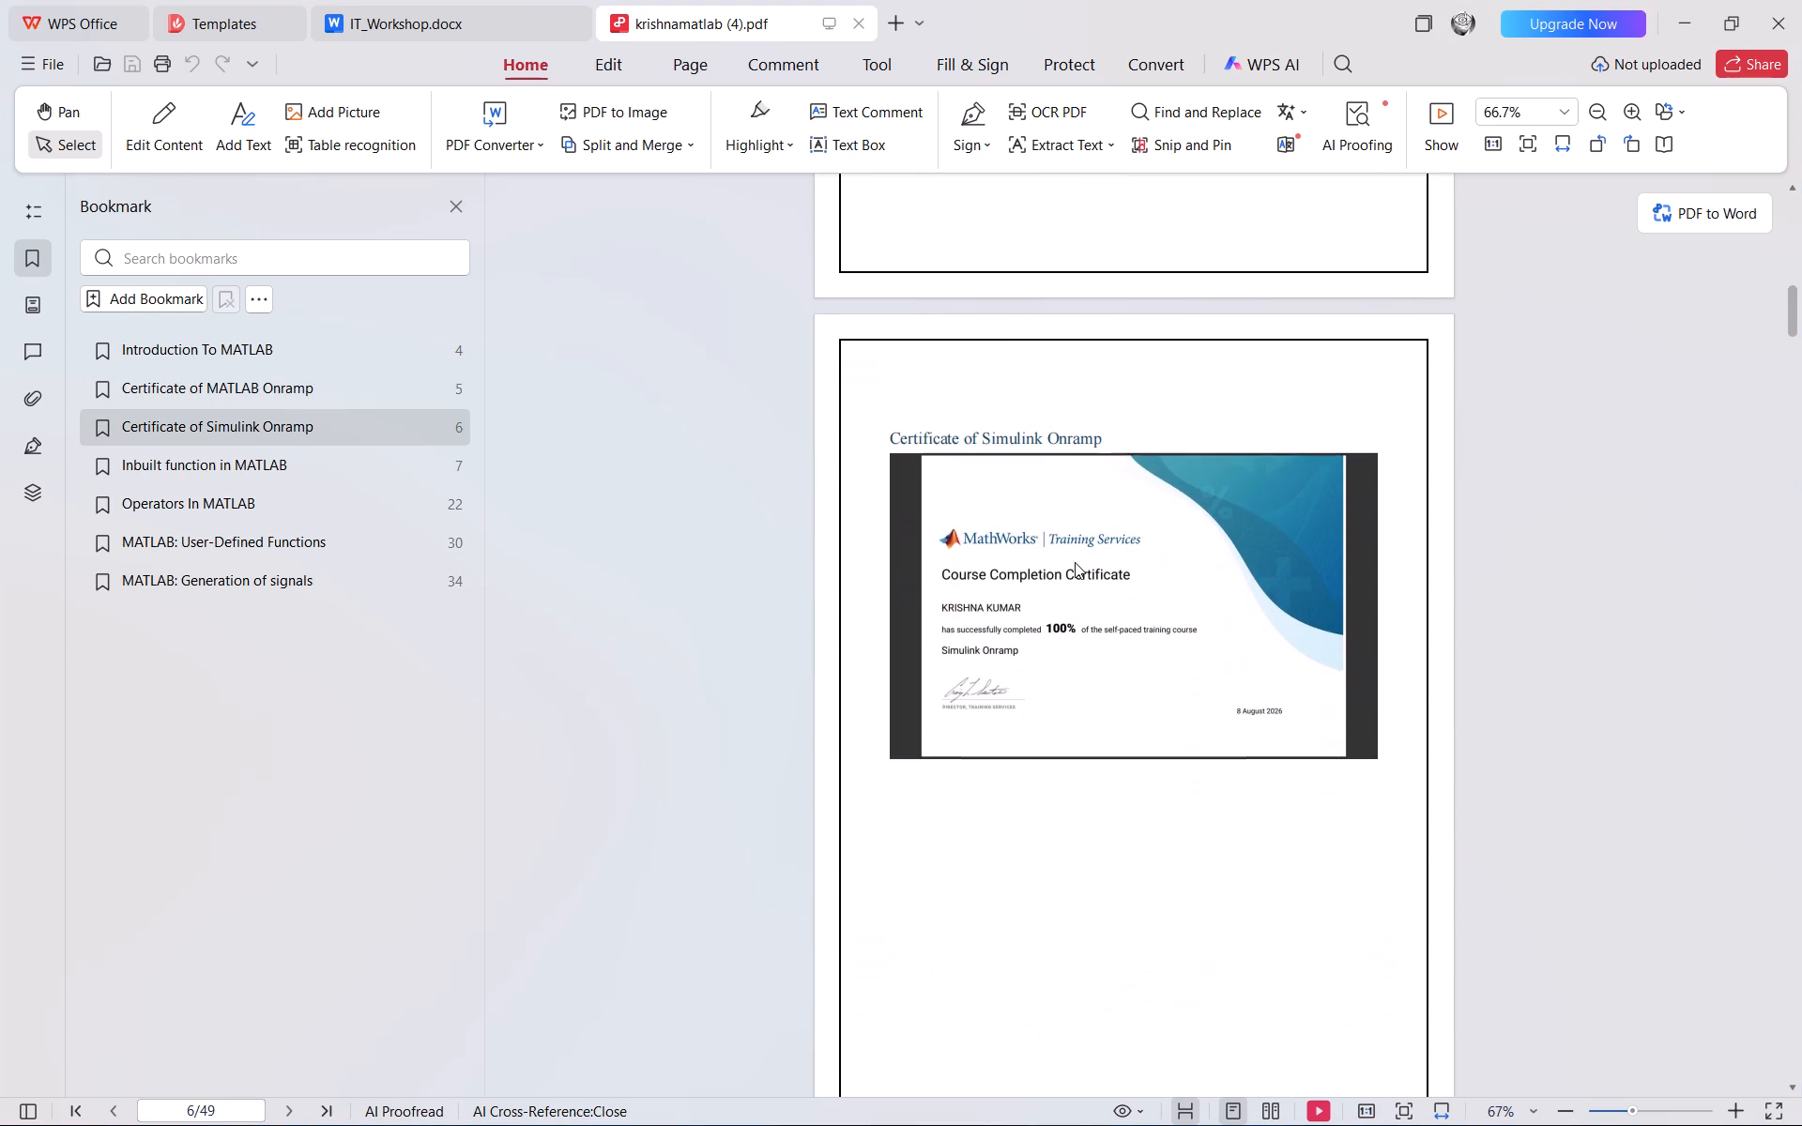
left_click(1075, 562)
double_click(1075, 562)
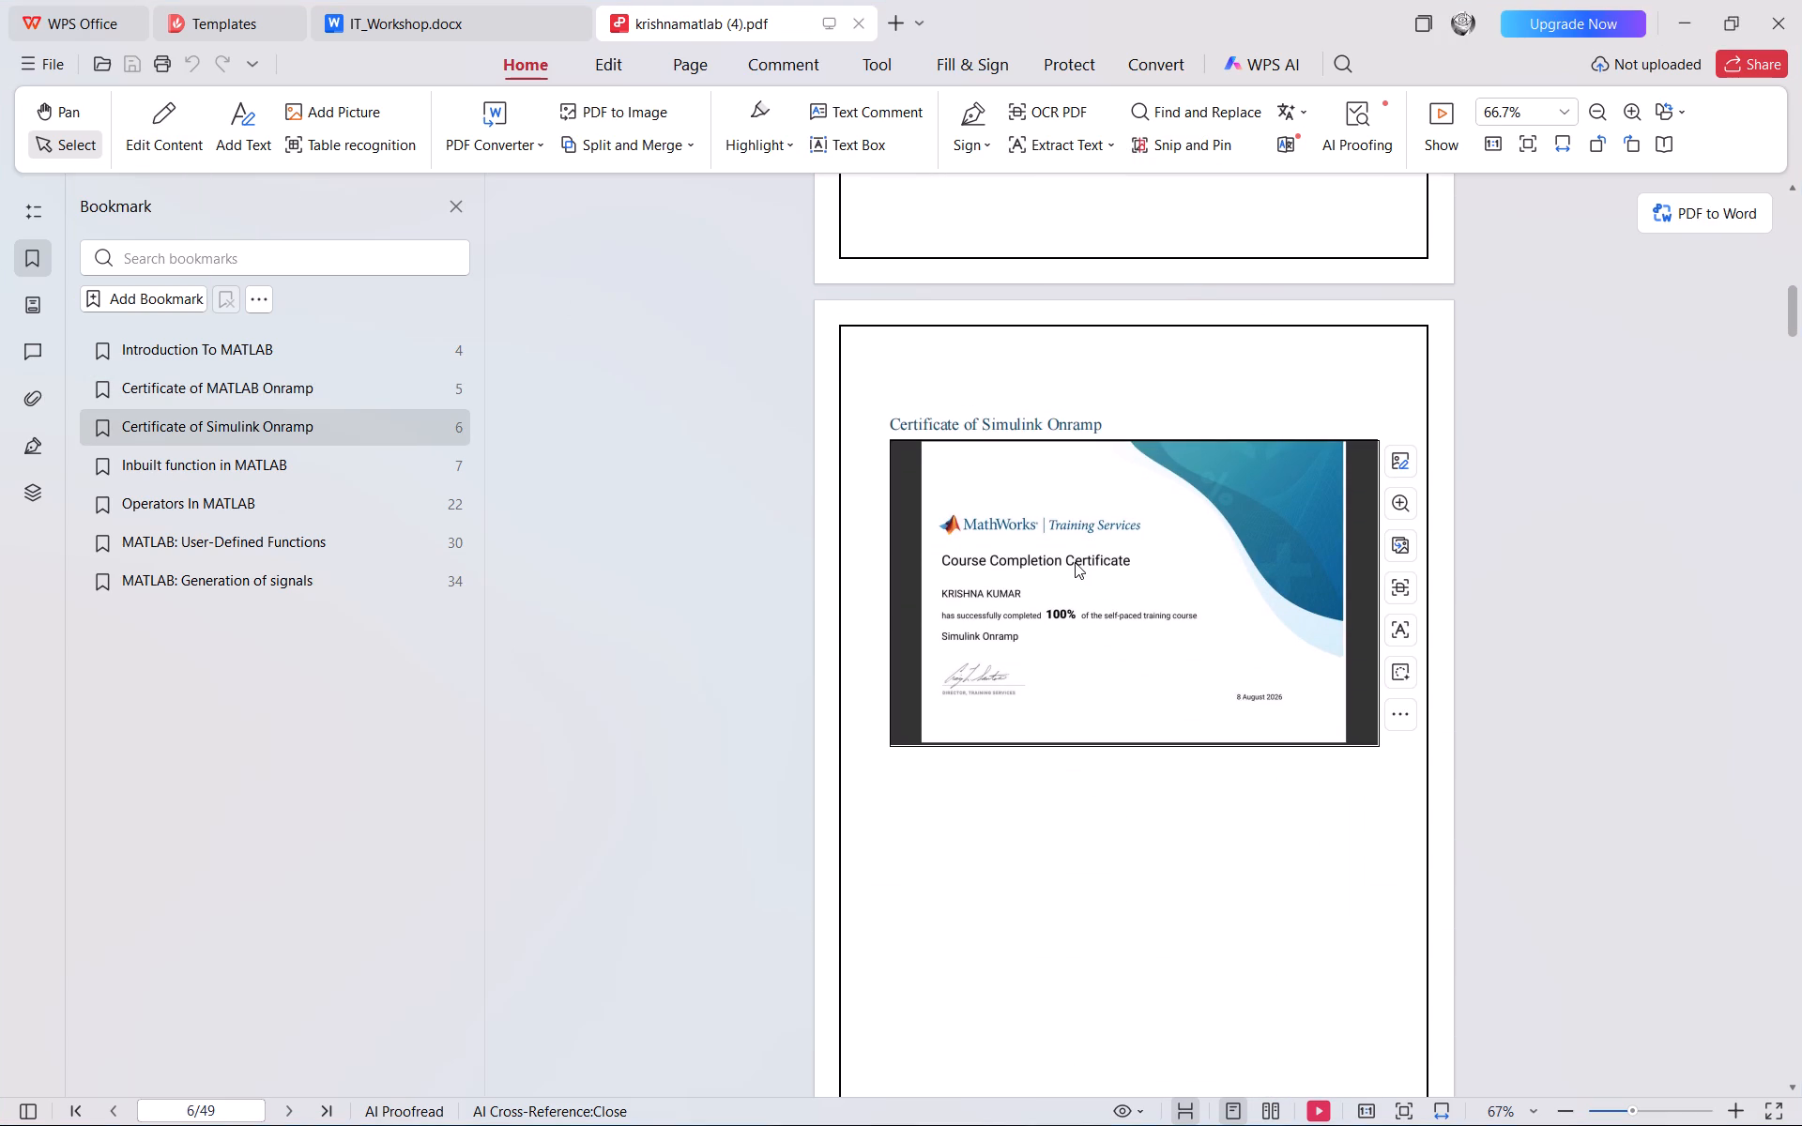
right_click(1075, 562)
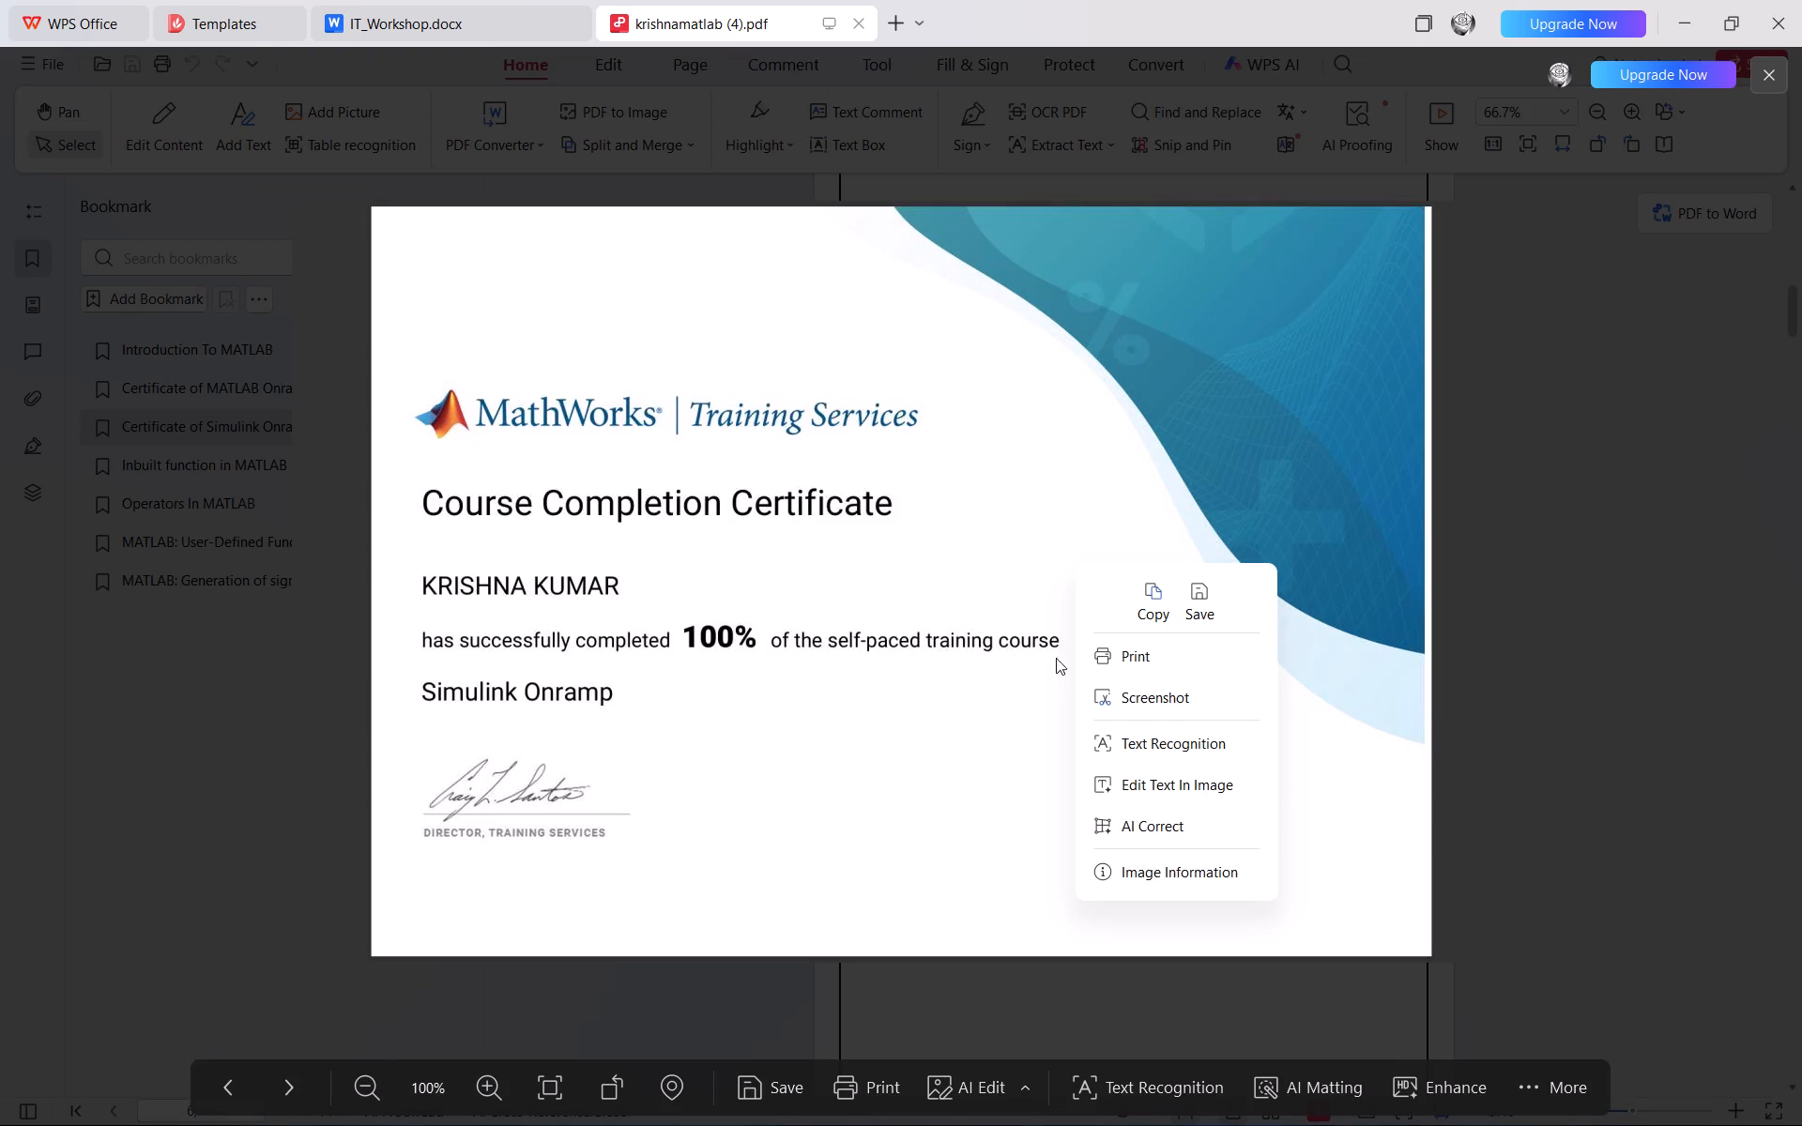
left_click(1162, 595)
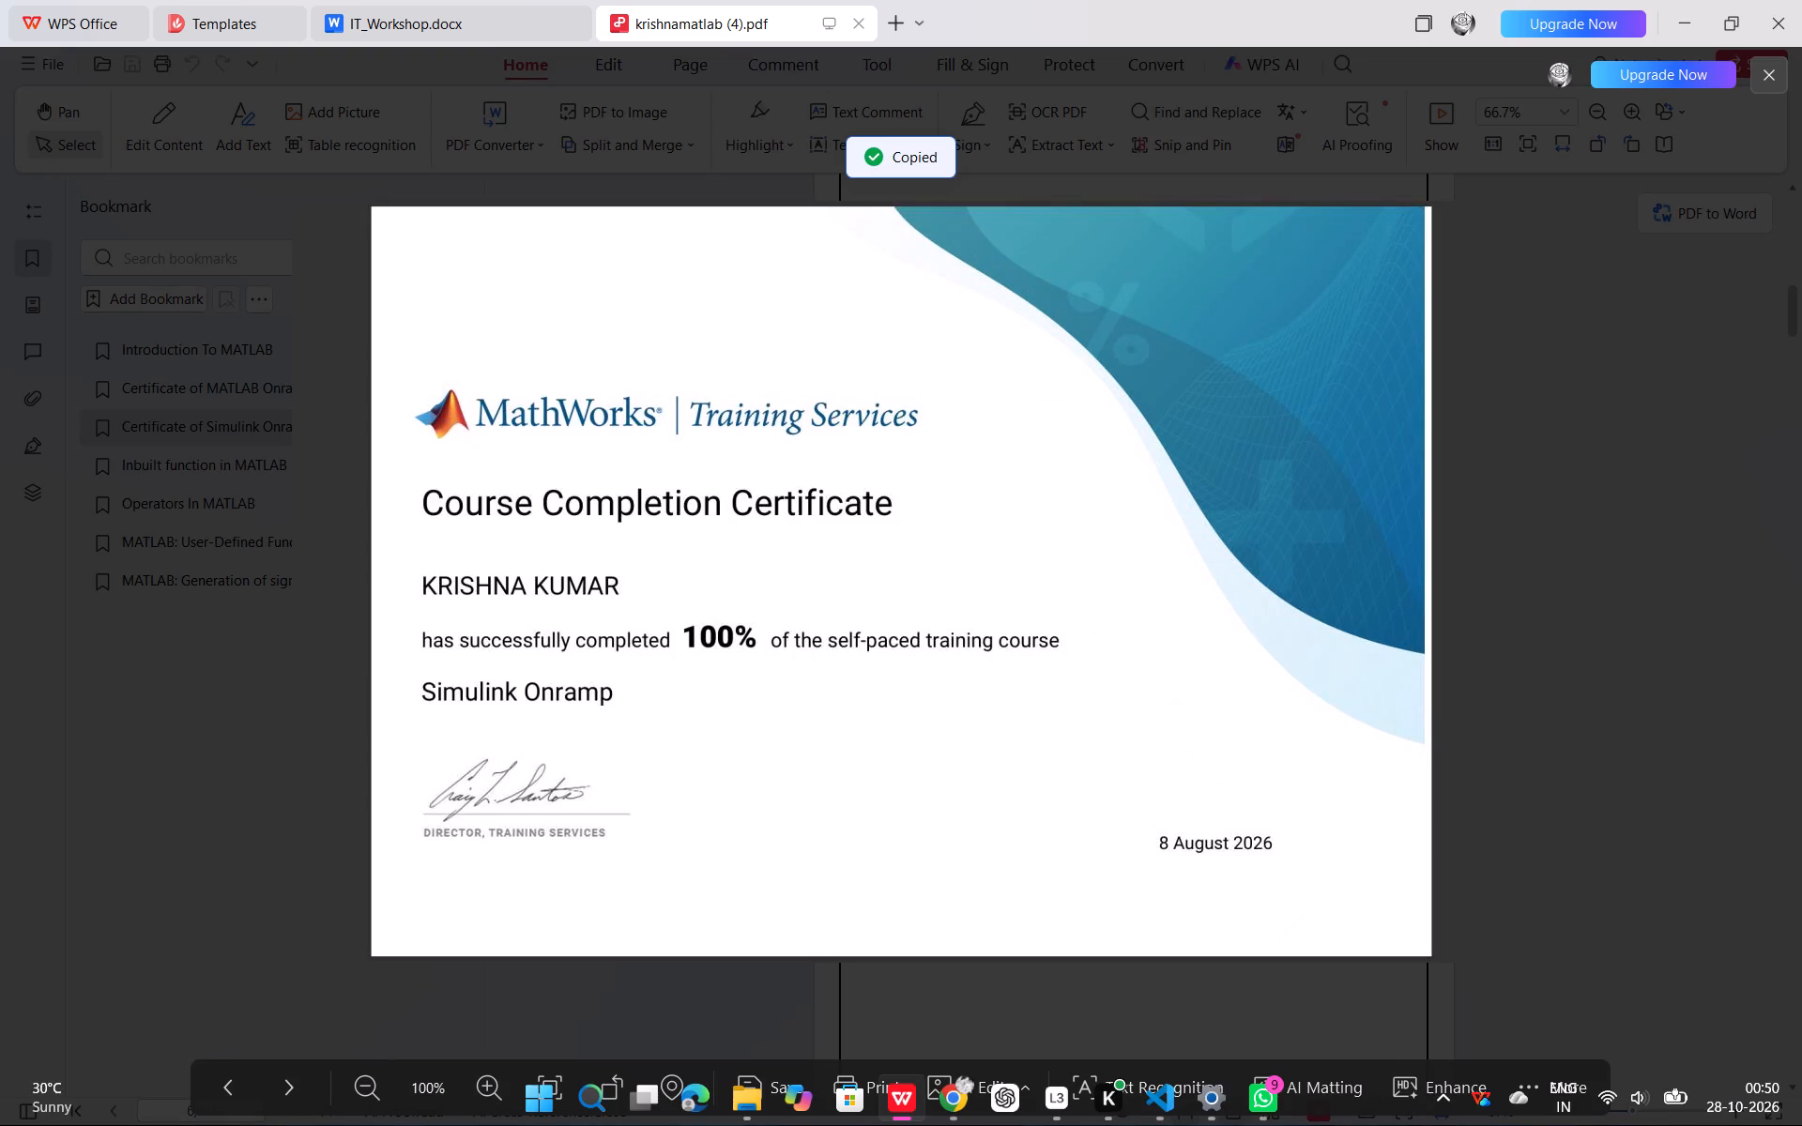
Switch to Chrome and replace the Simulink Onramp certificate picture in the Digital Electronics lab assignment with the copied one.
left_click(937, 1095)
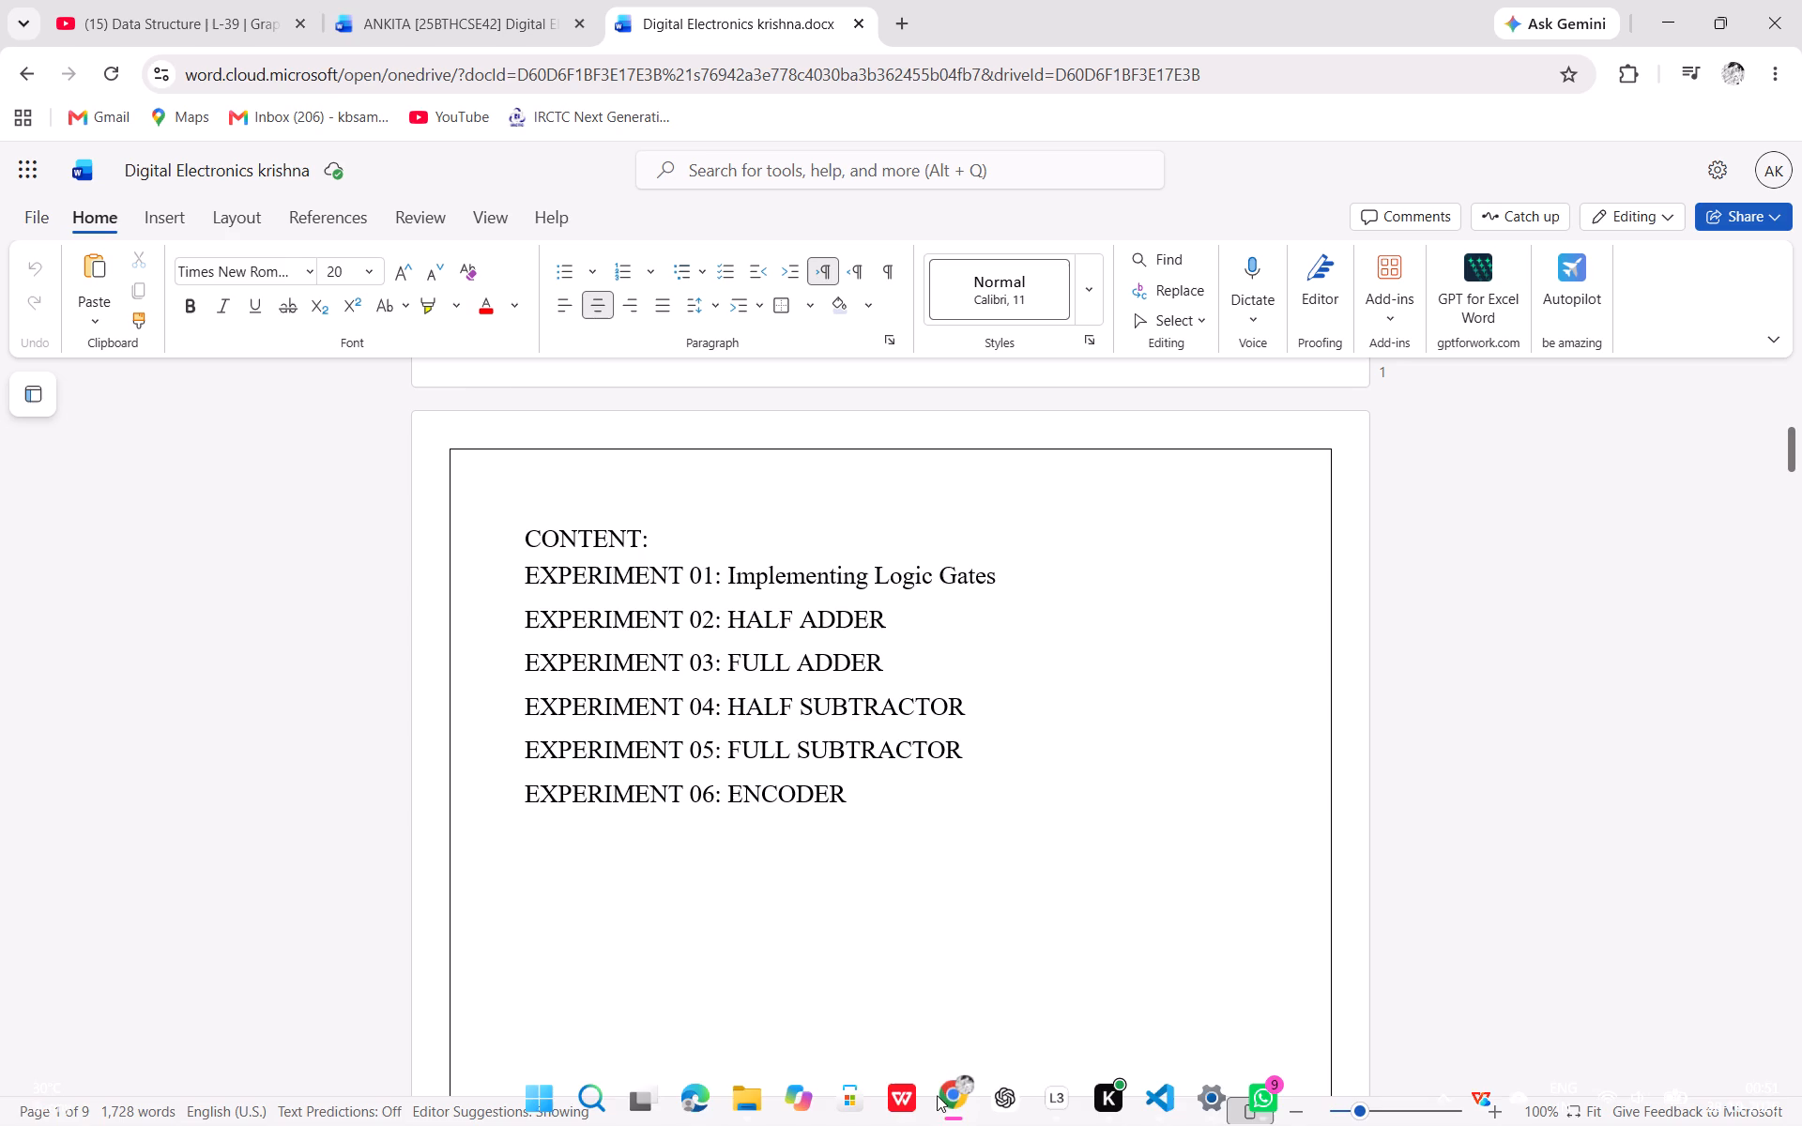
left_click(415, 0)
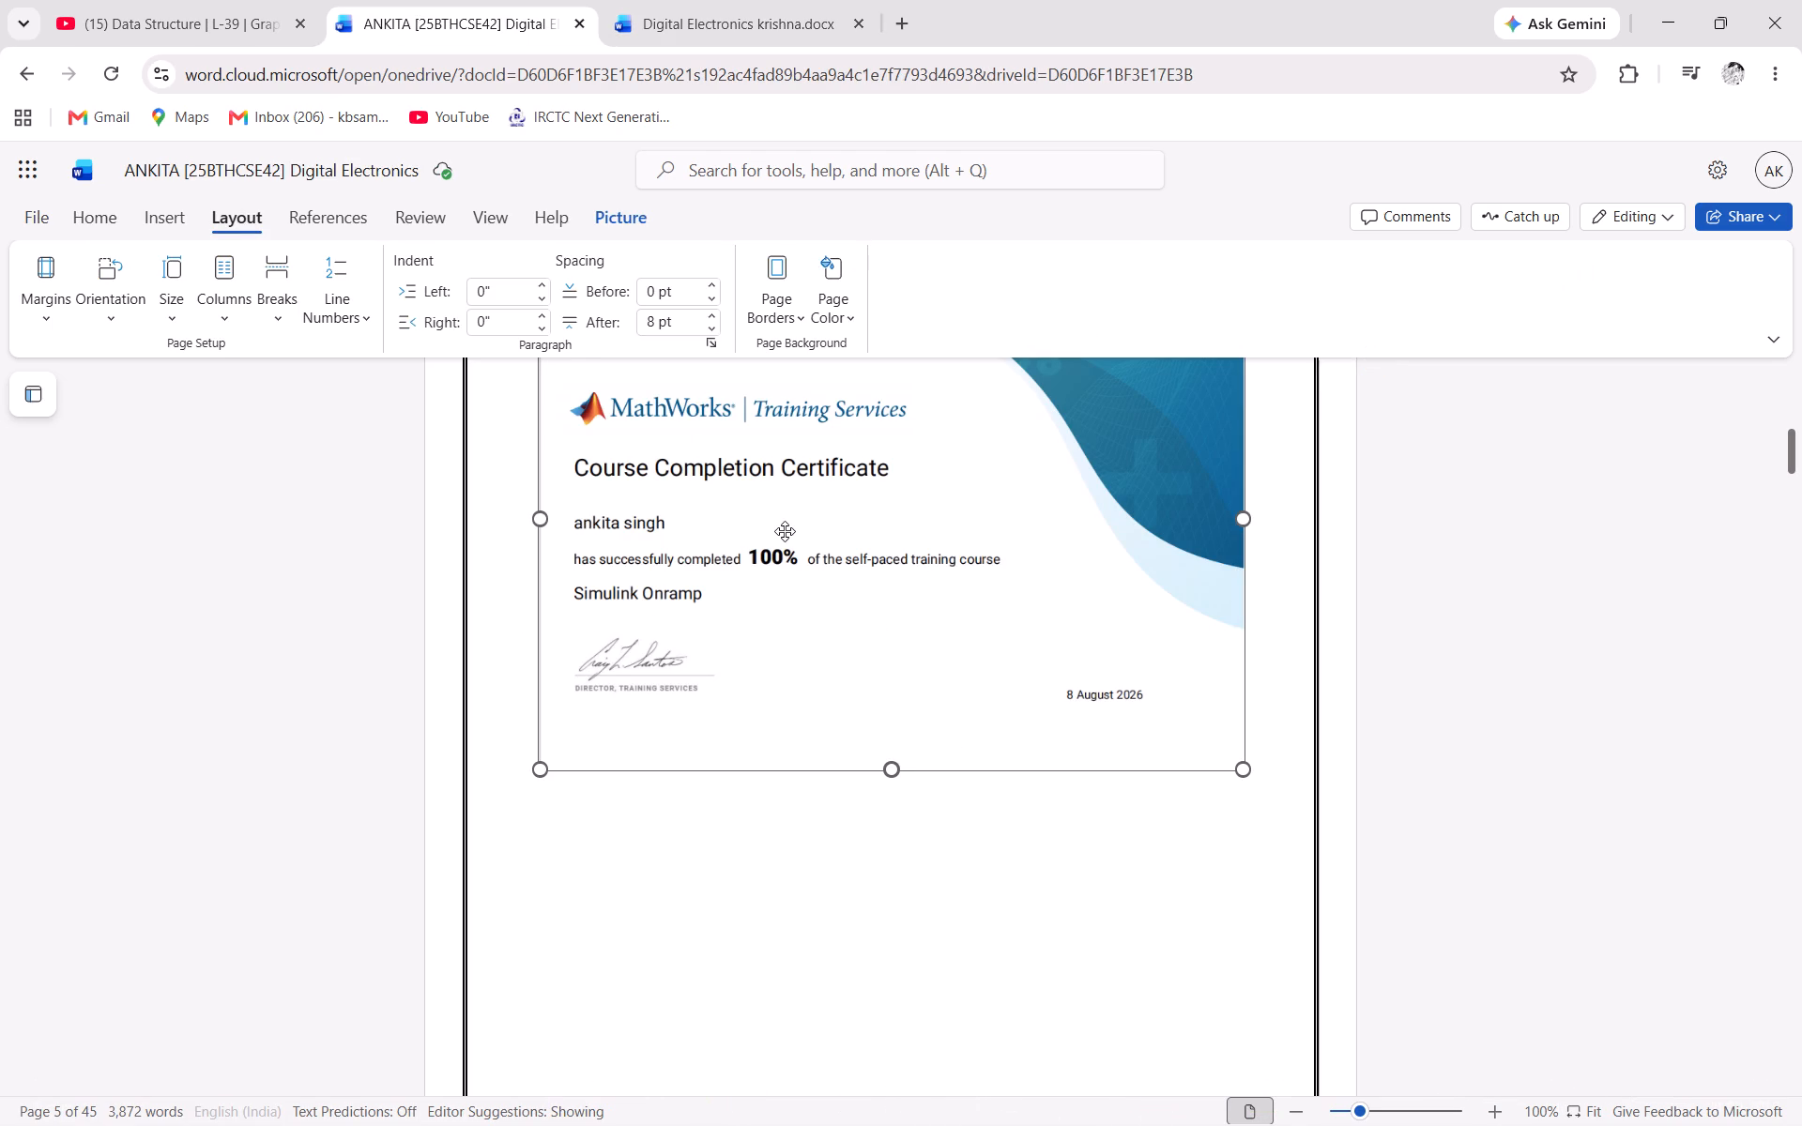
left_click(785, 531)
key("ctrl+v")
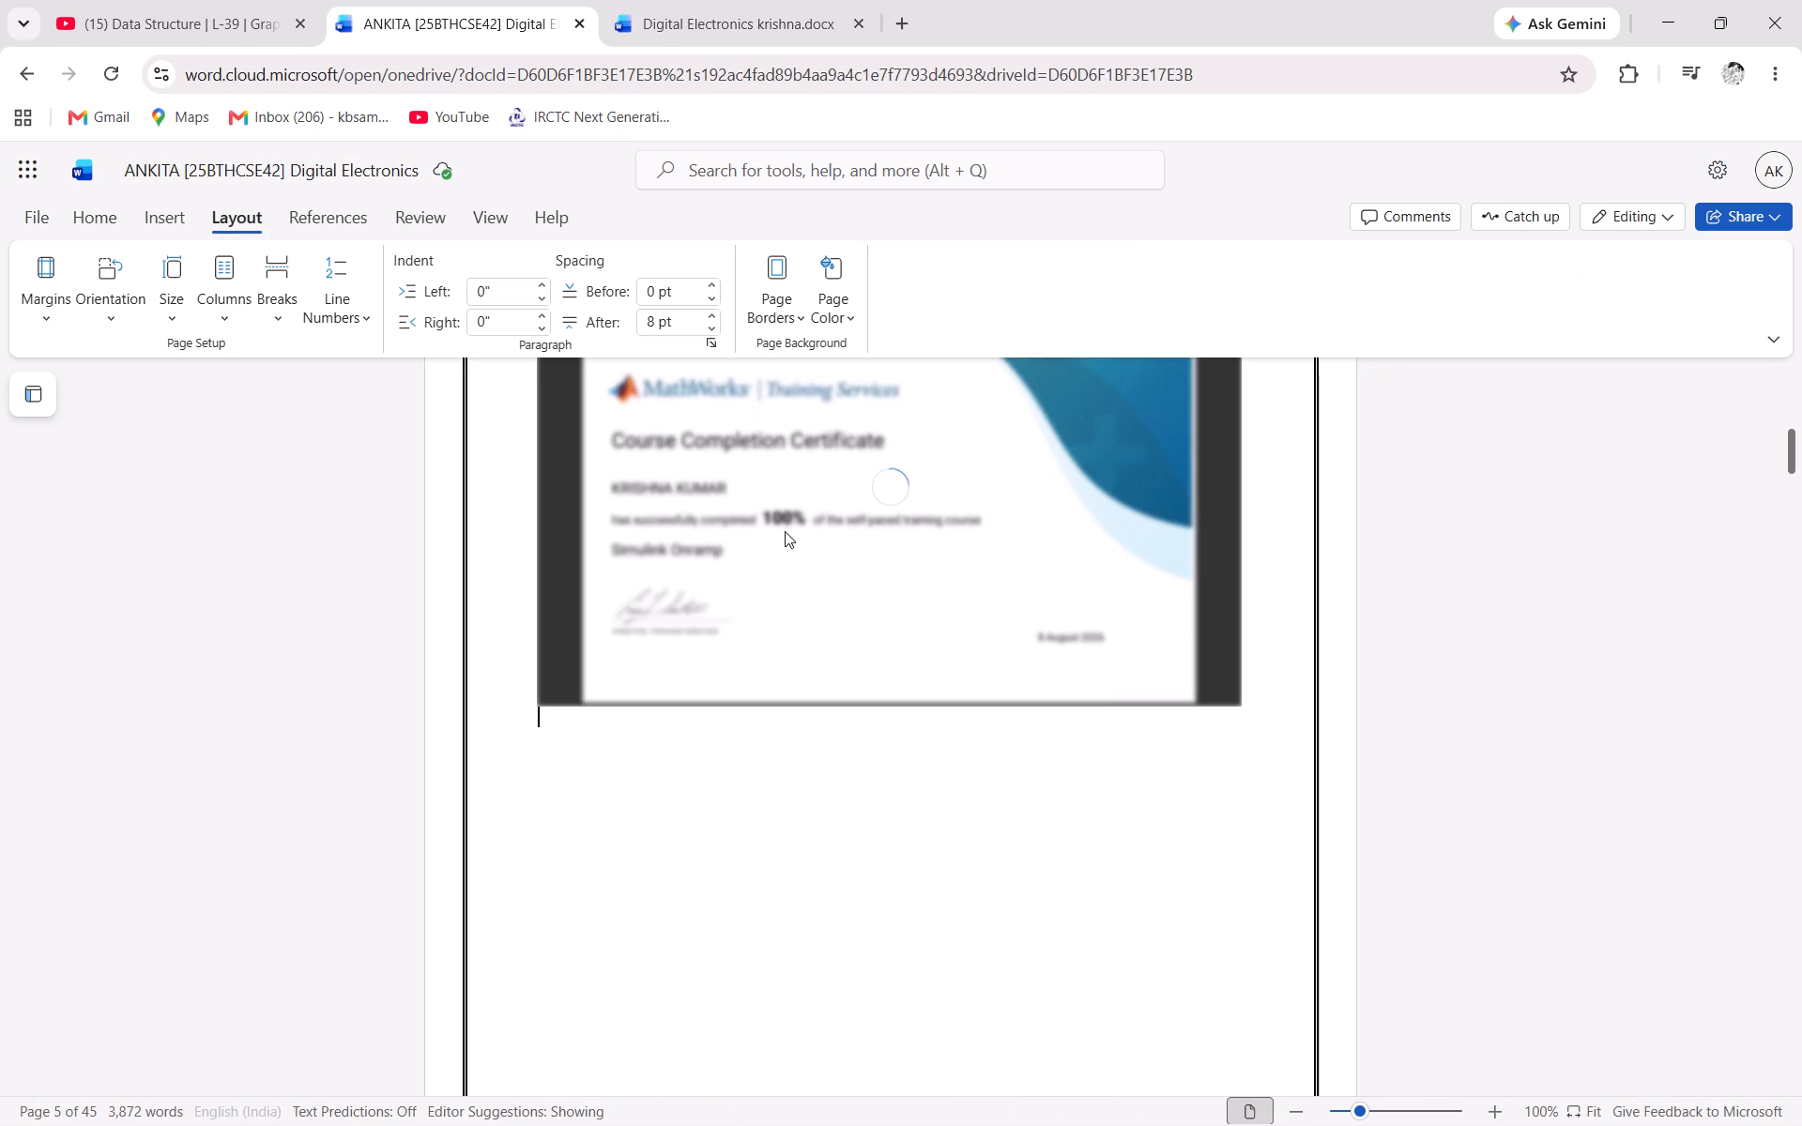
scroll(785, 531, "up", 2)
scroll(919, 889, "down", 2)
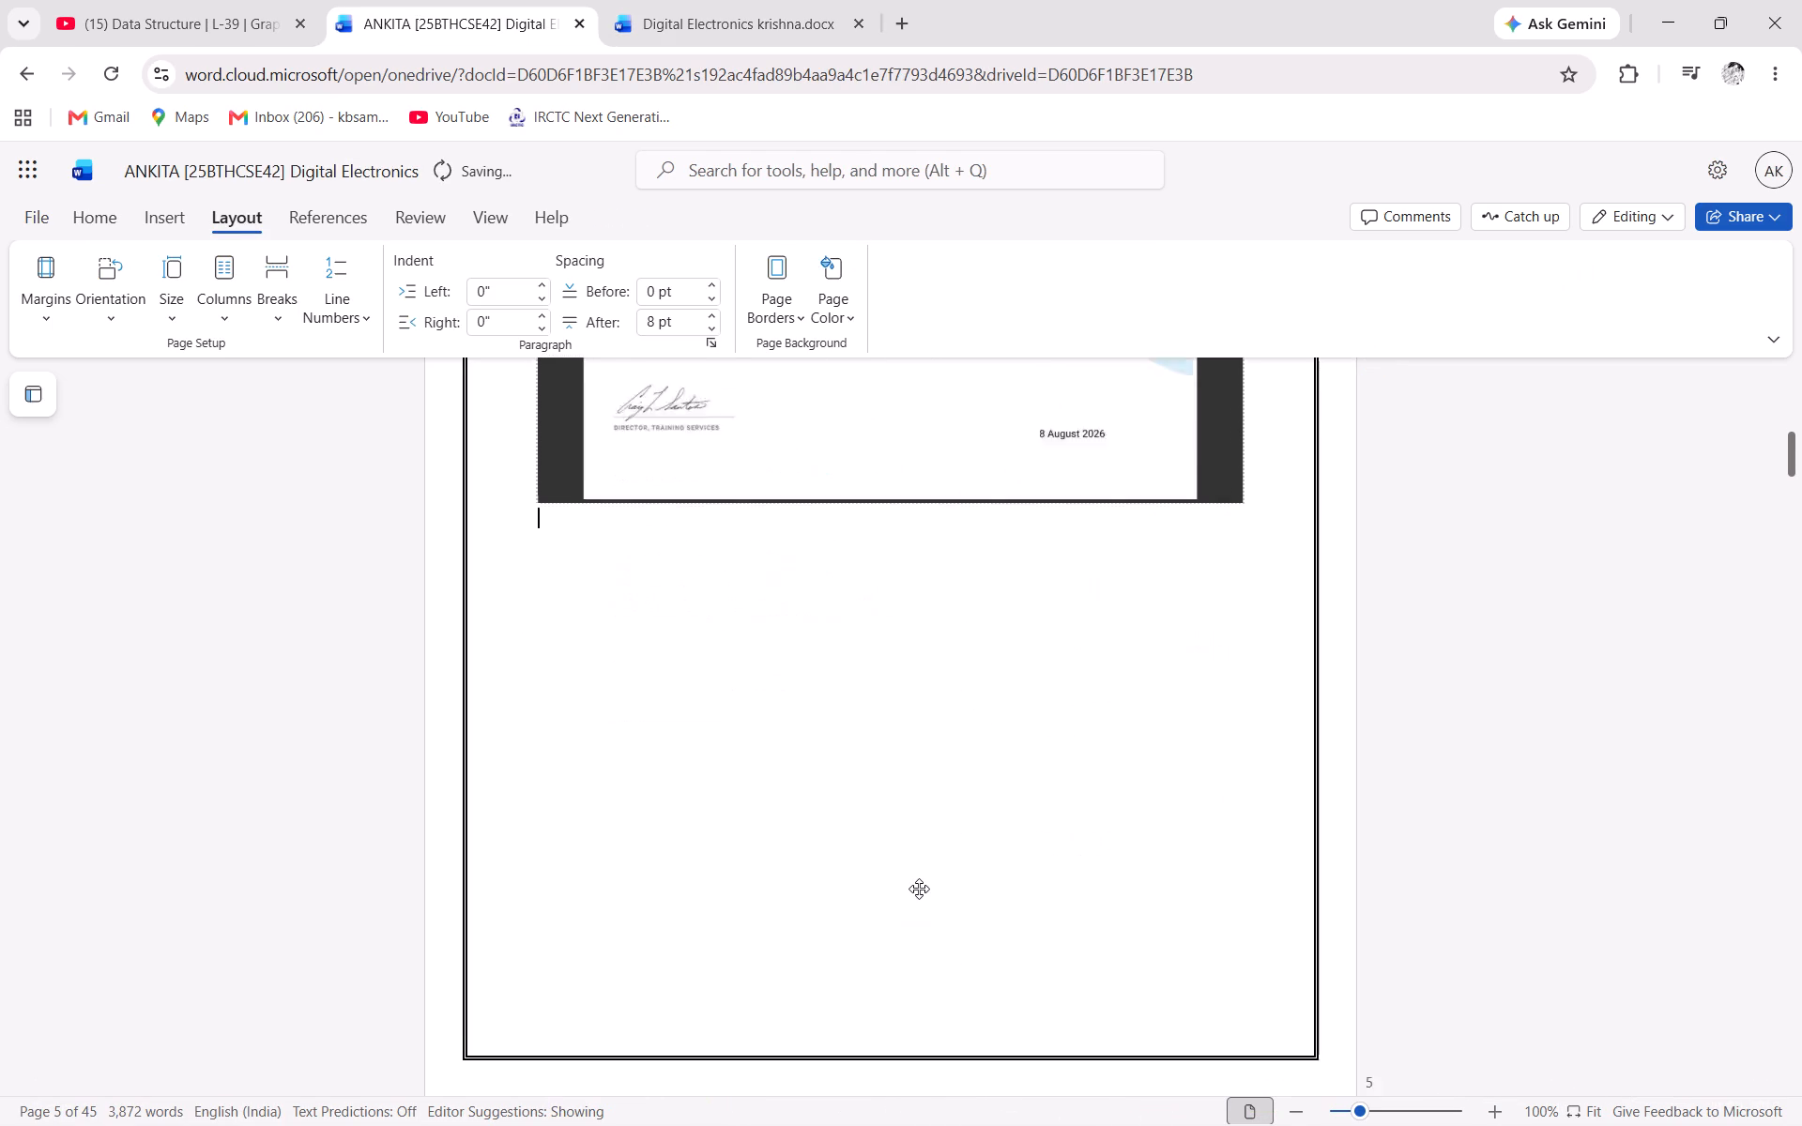
Return to krishnamatlab (4).pdf in WPS Office, close the certificate picture and examine the MATLAB function, operator and signal pages.
scroll(919, 889, "down", 4)
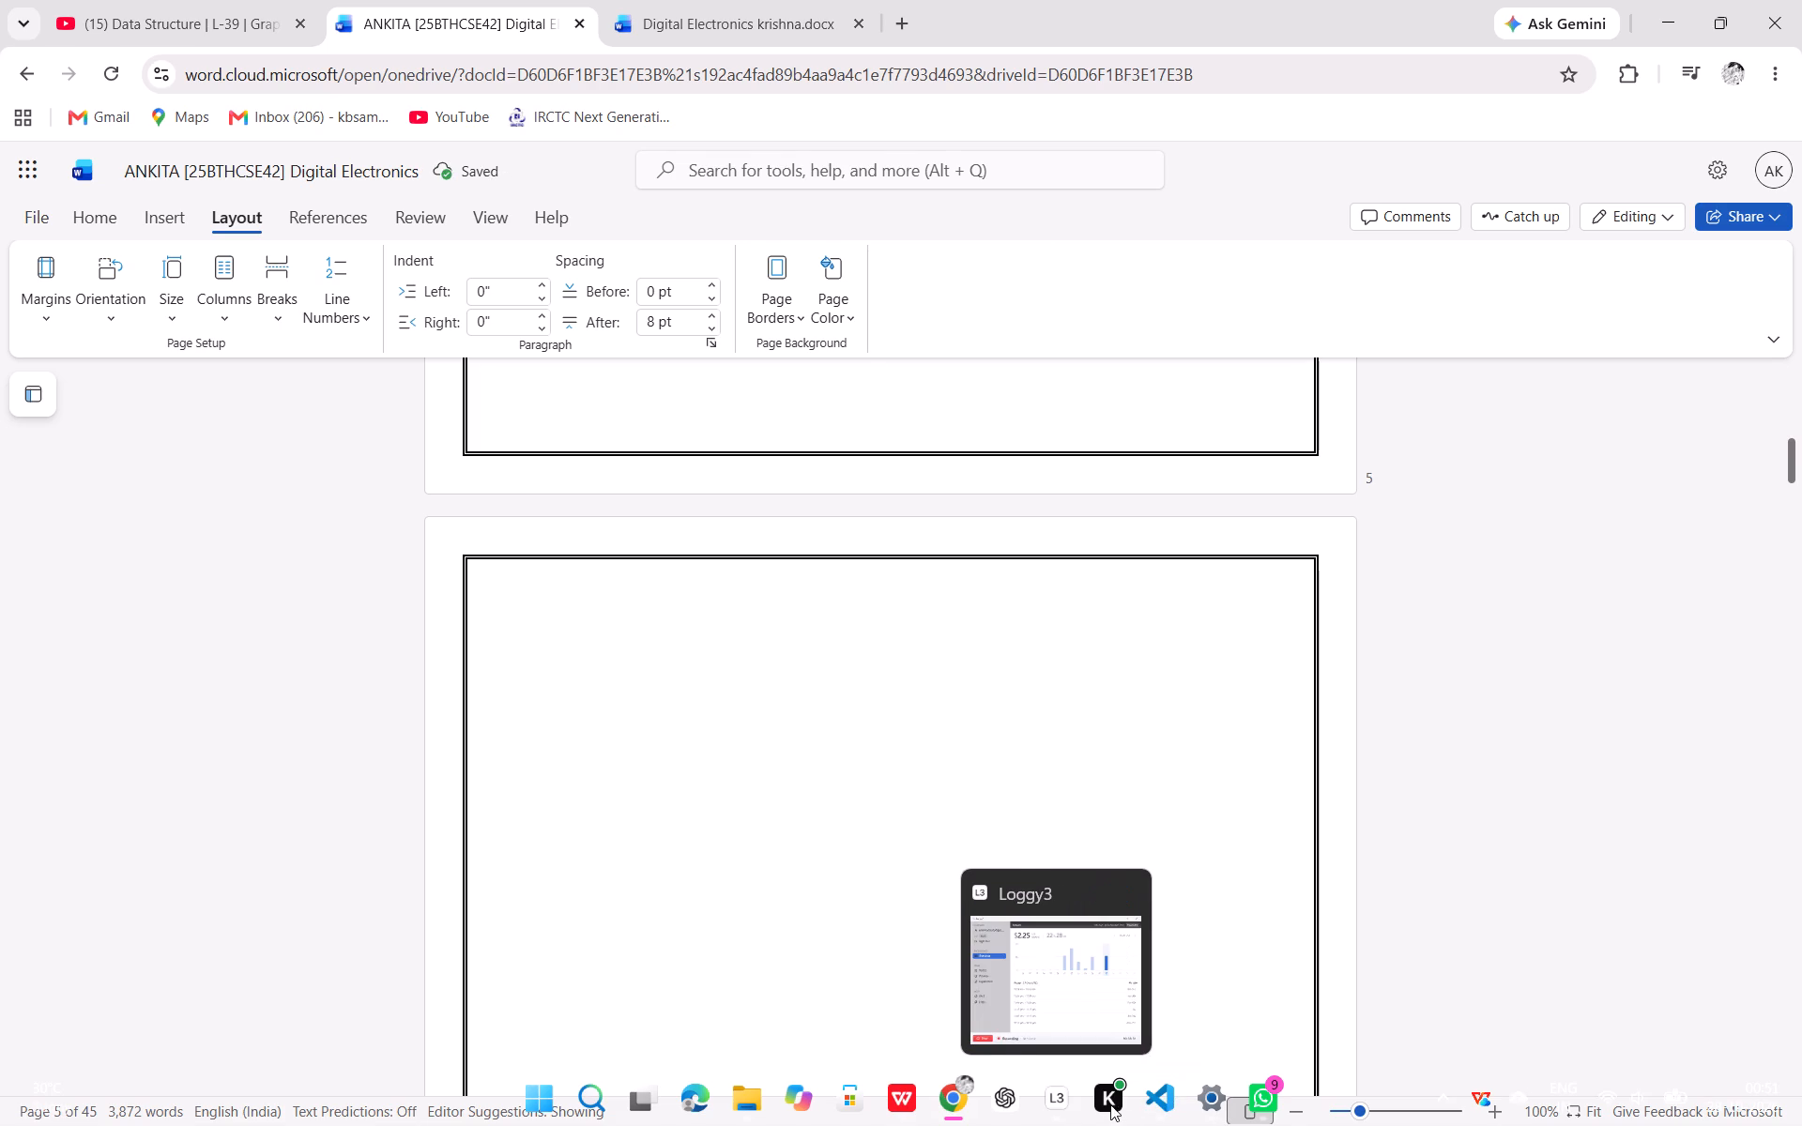
left_click(910, 1104)
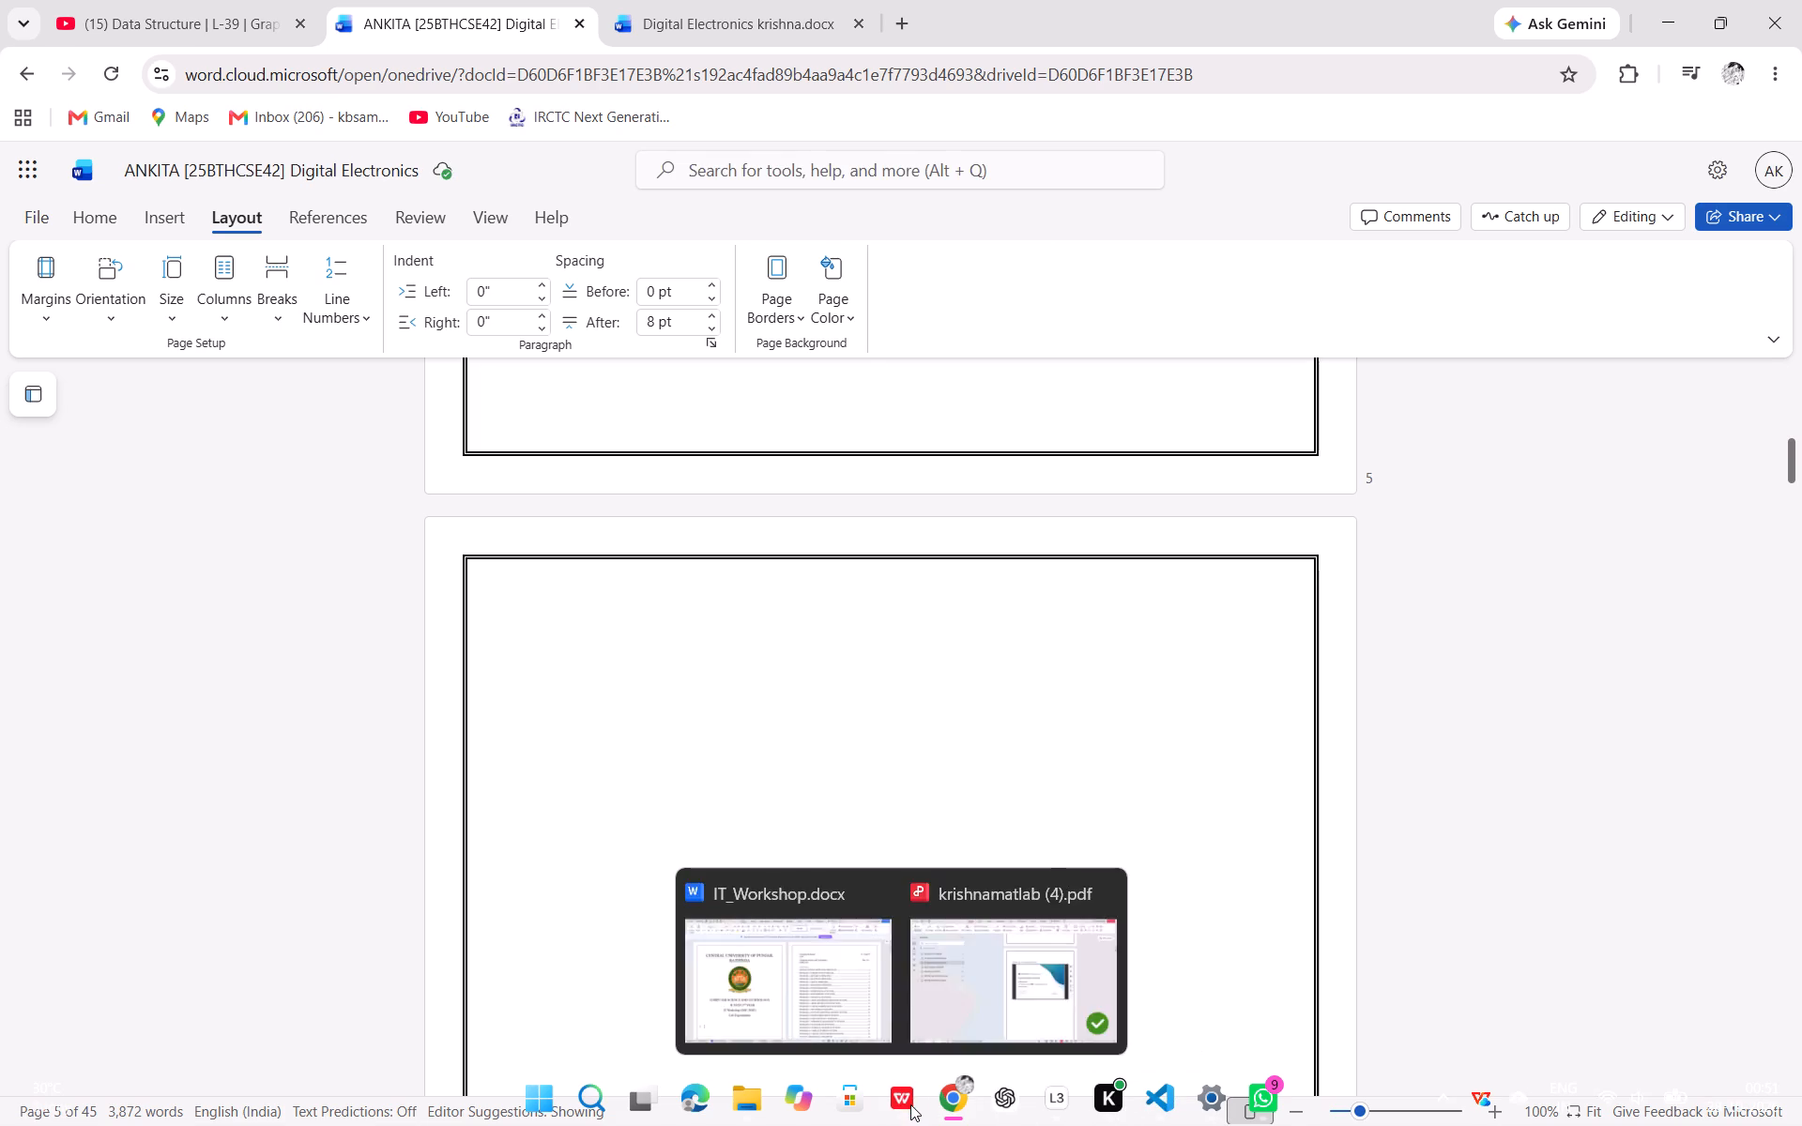
left_click(1546, 398)
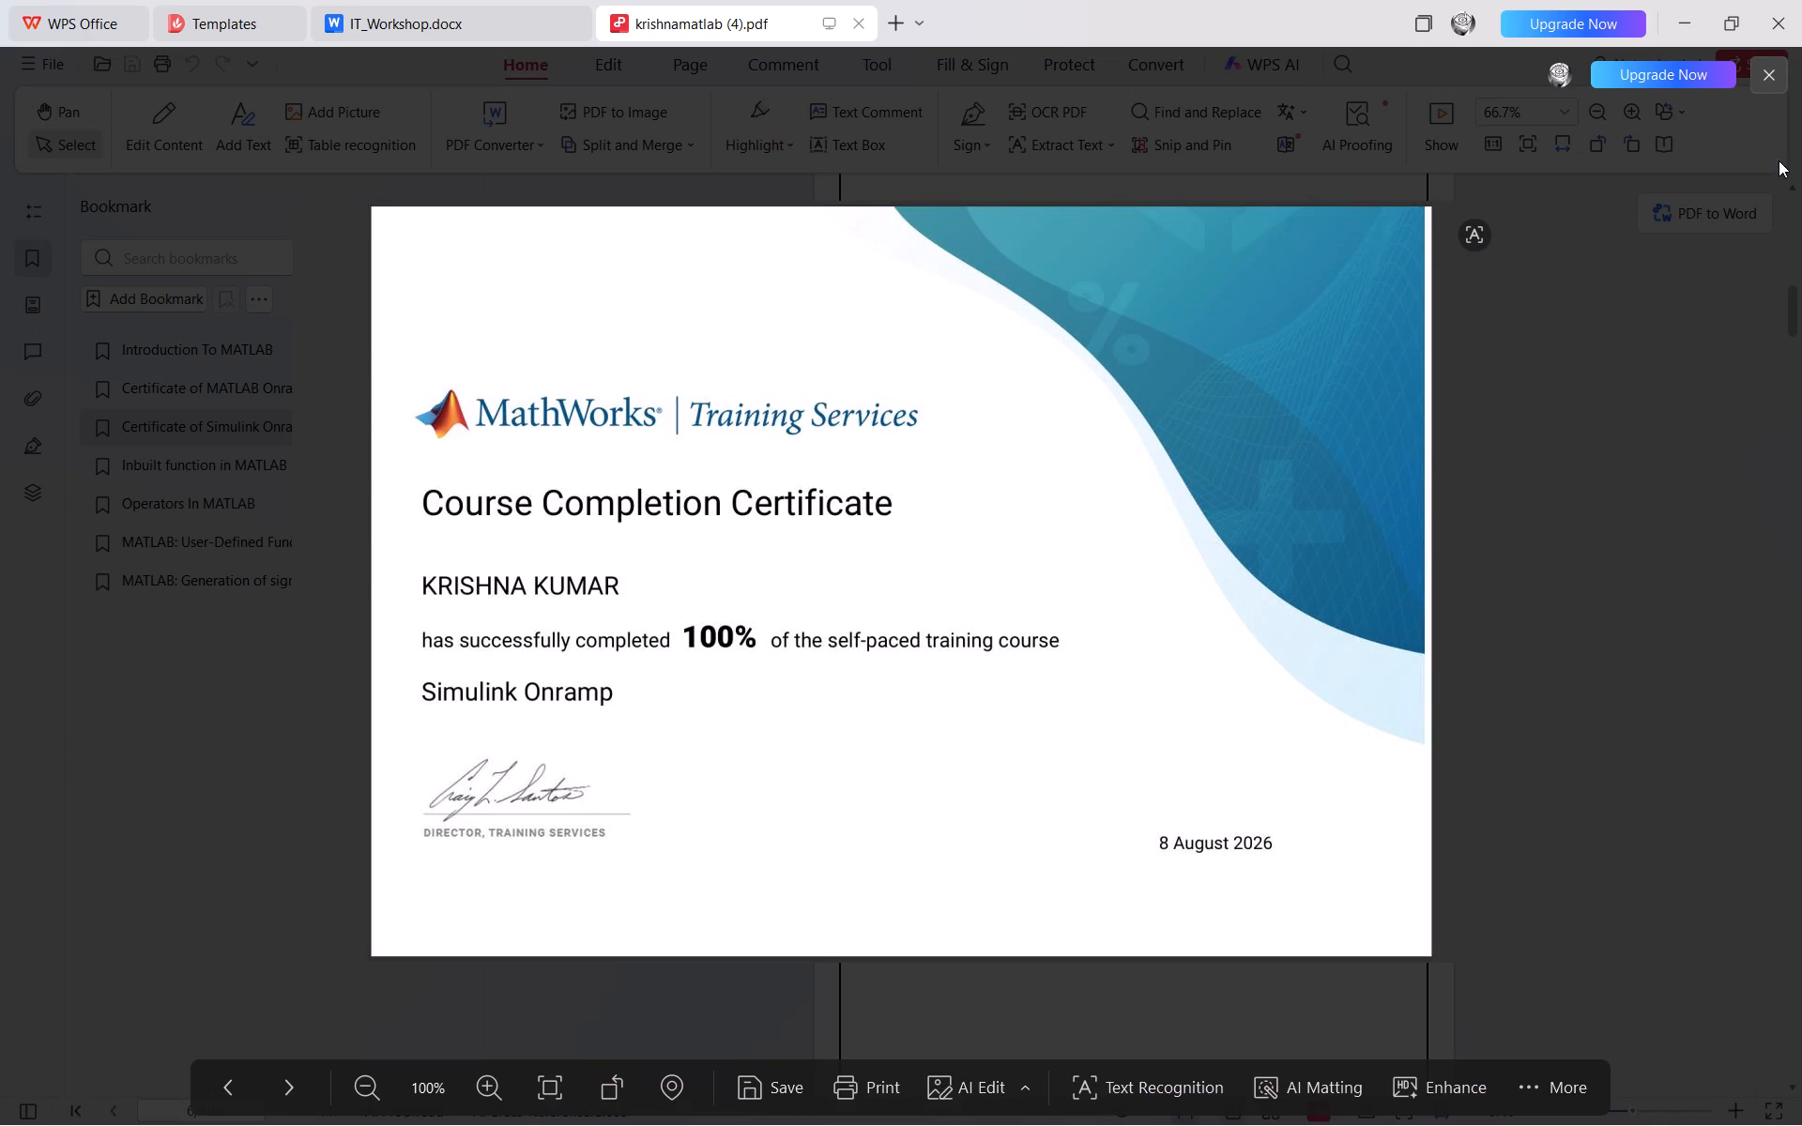
left_click(1768, 69)
scroll(1392, 811, "down", 4)
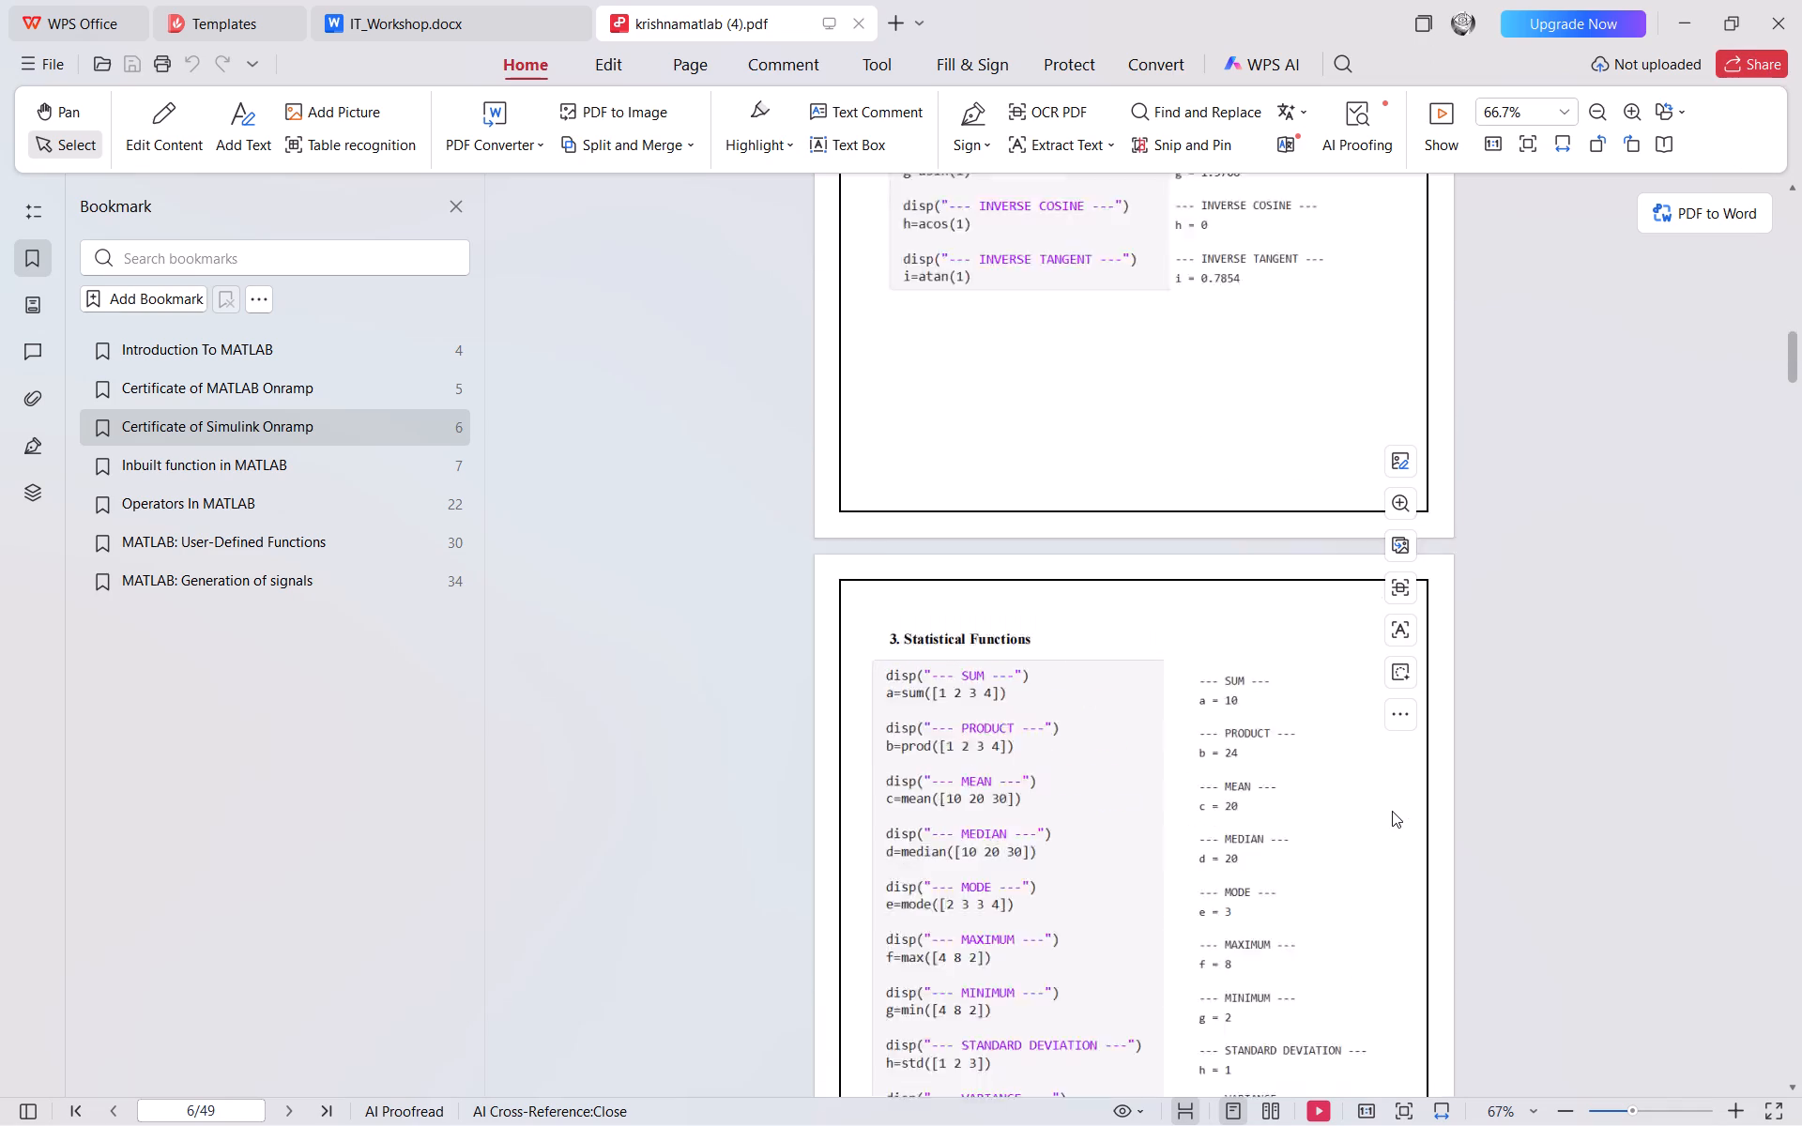
scroll(1392, 811, "down", 14)
scroll(1392, 811, "down", 16)
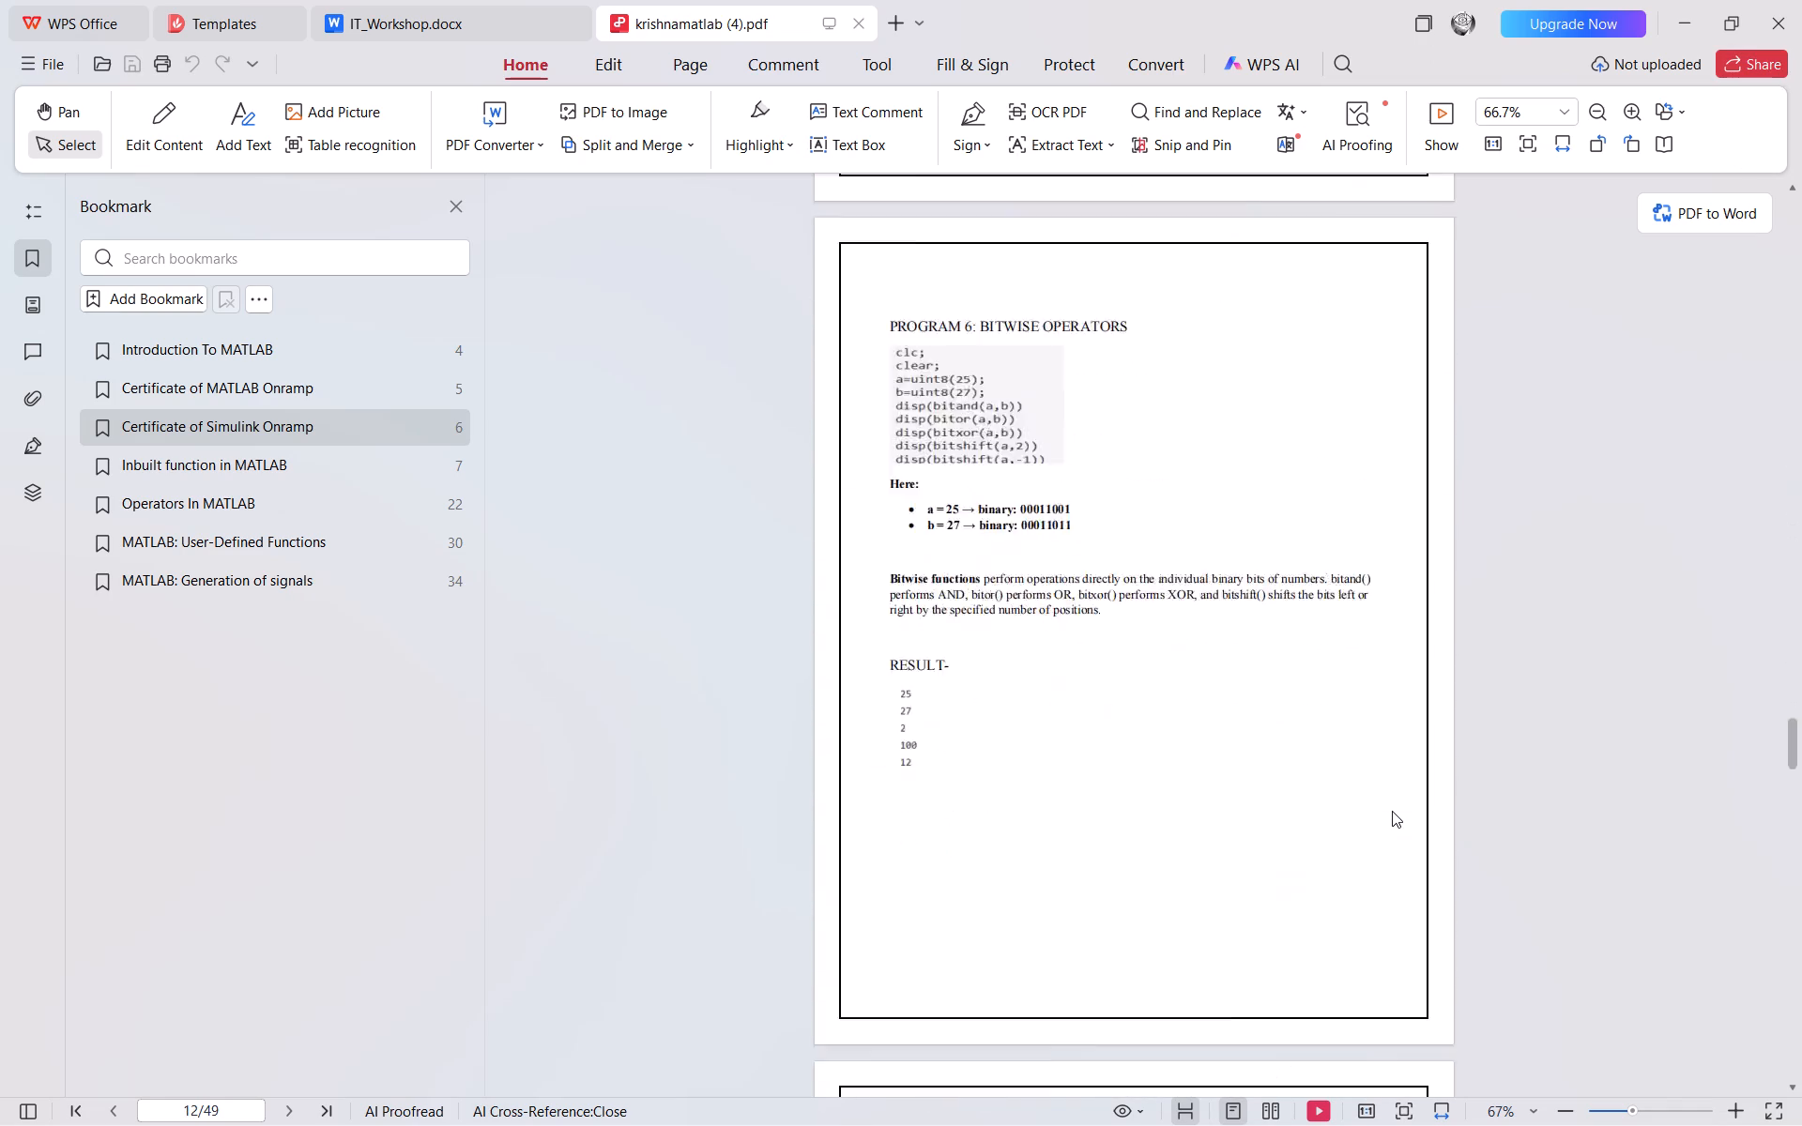
scroll(1392, 811, "down", 20)
scroll(1392, 811, "down", 20)
scroll(1392, 811, "down", 20)
scroll(1392, 811, "down", 1)
scroll(1392, 811, "up", 4)
scroll(1392, 811, "down", 1)
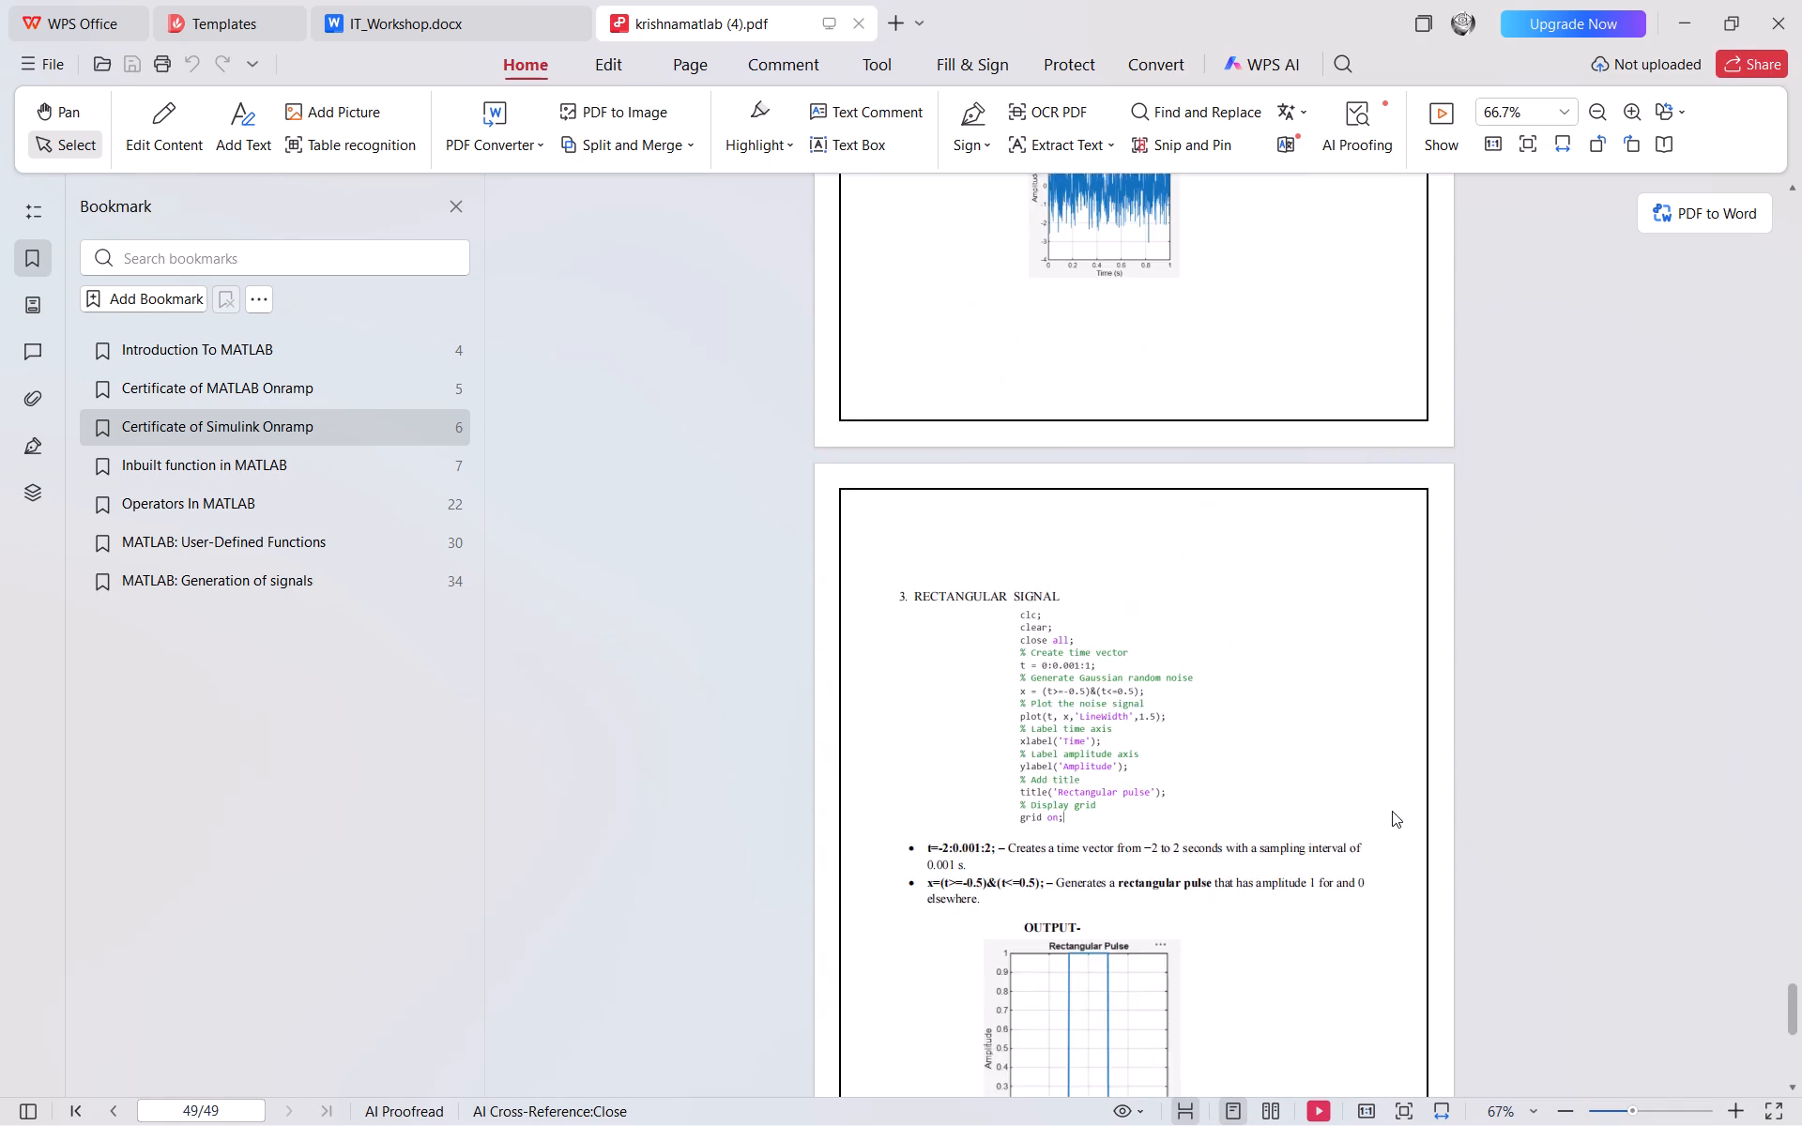
scroll(1392, 811, "down", 1)
scroll(1392, 811, "up", 1)
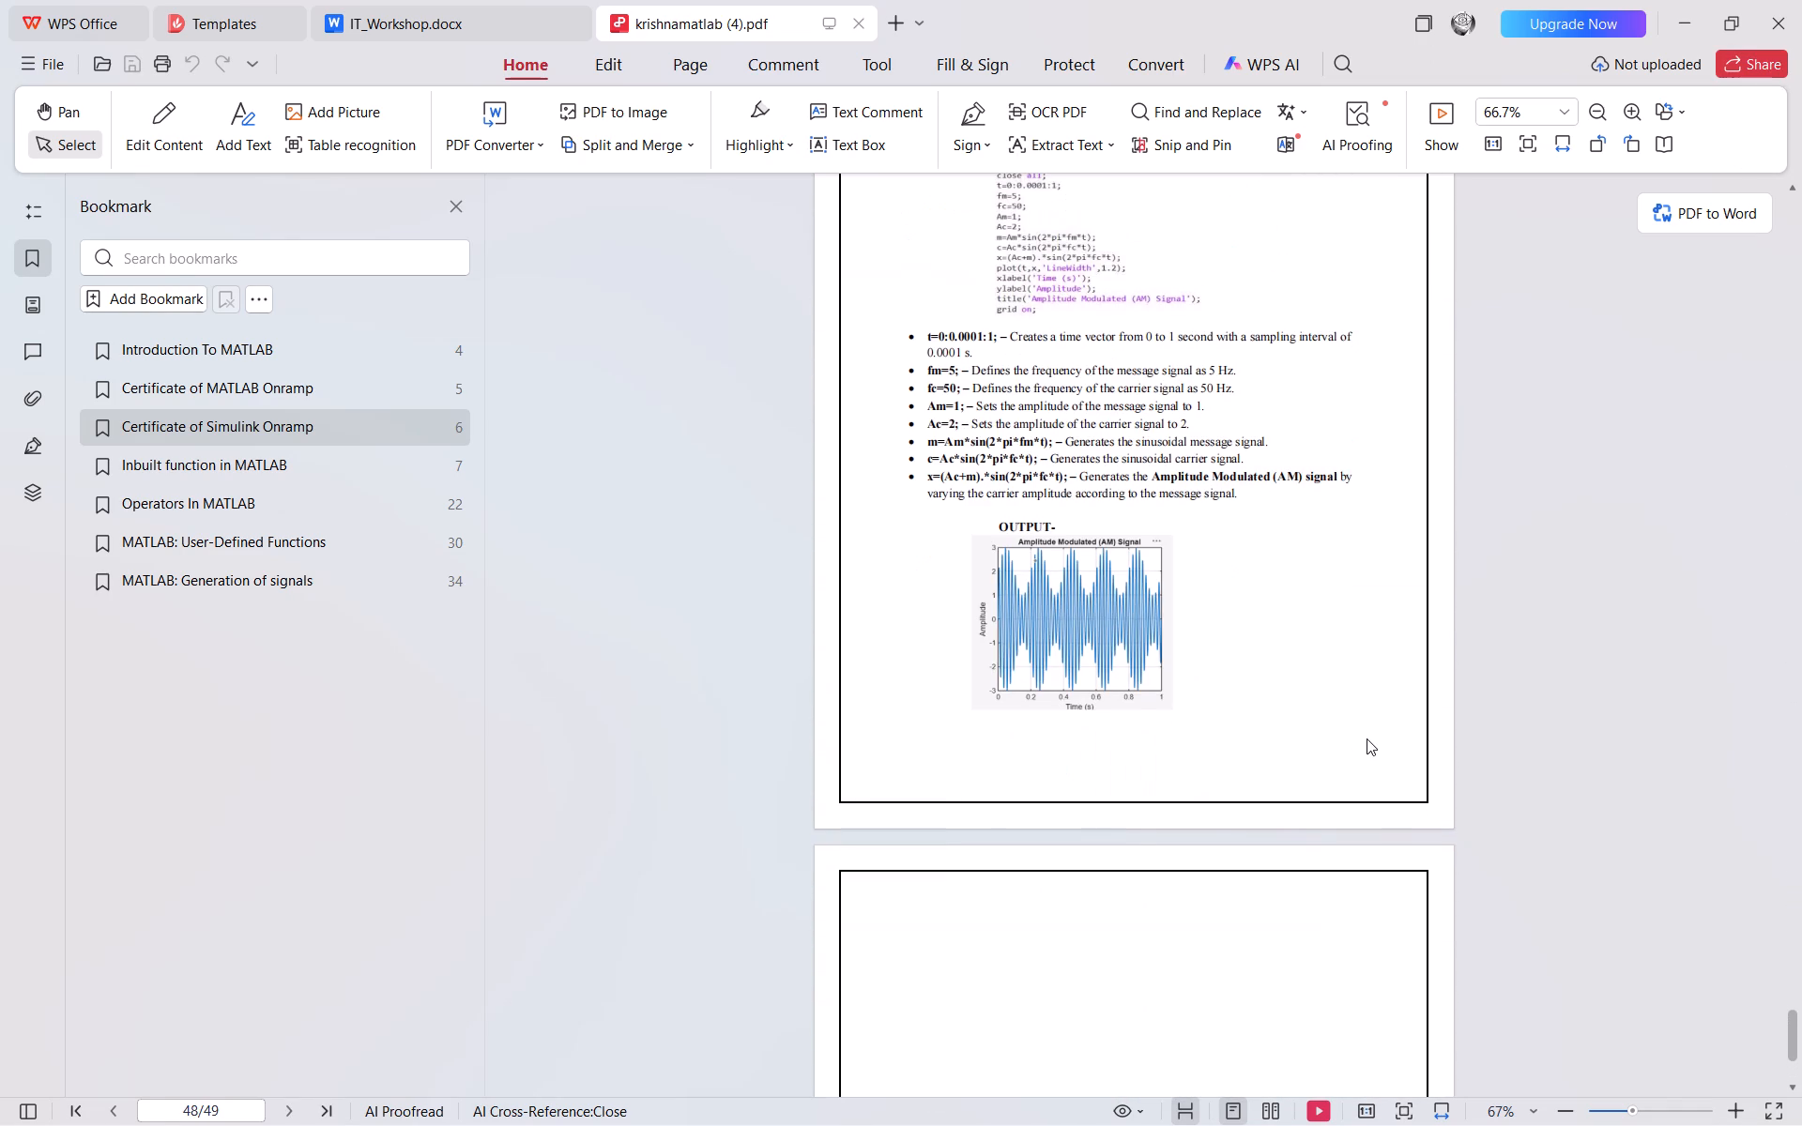
scroll(1367, 738, "up", 2)
scroll(1367, 738, "down", 2)
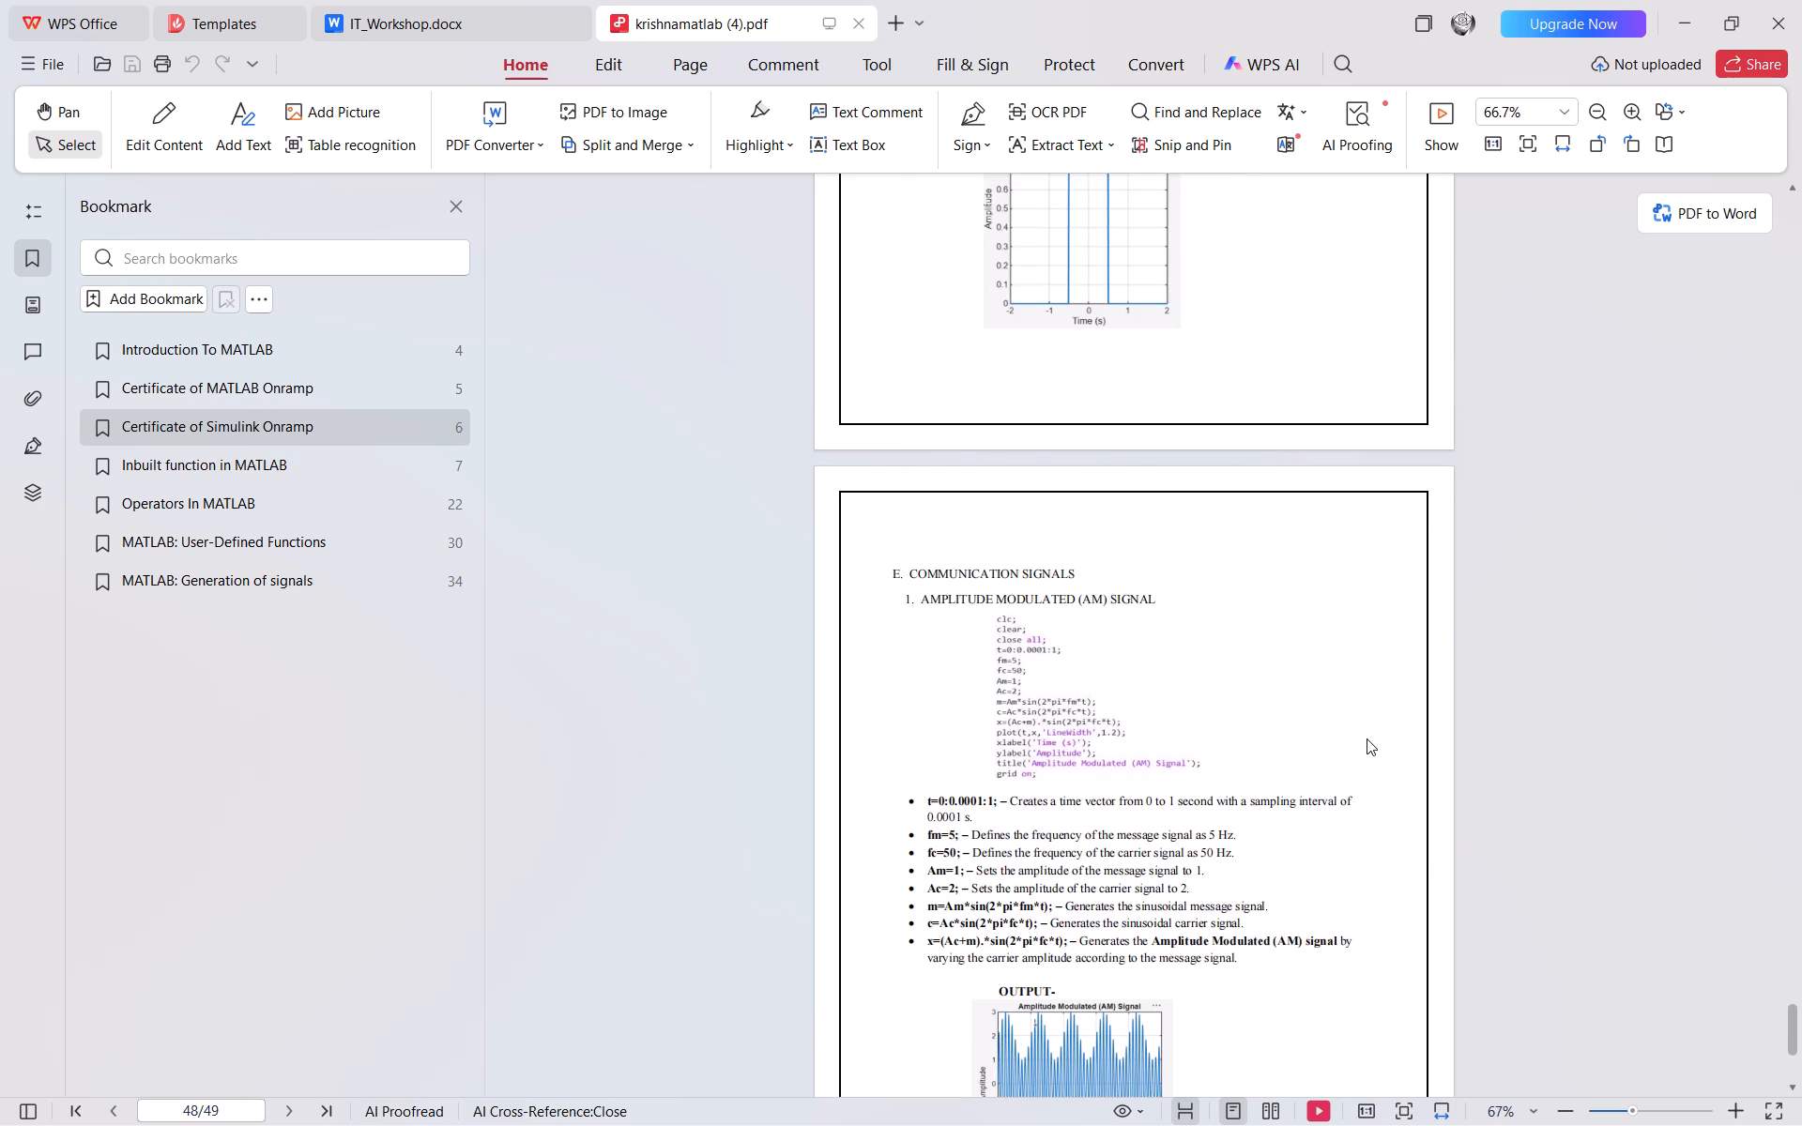
scroll(1367, 738, "down", 2)
scroll(1367, 738, "up", 6)
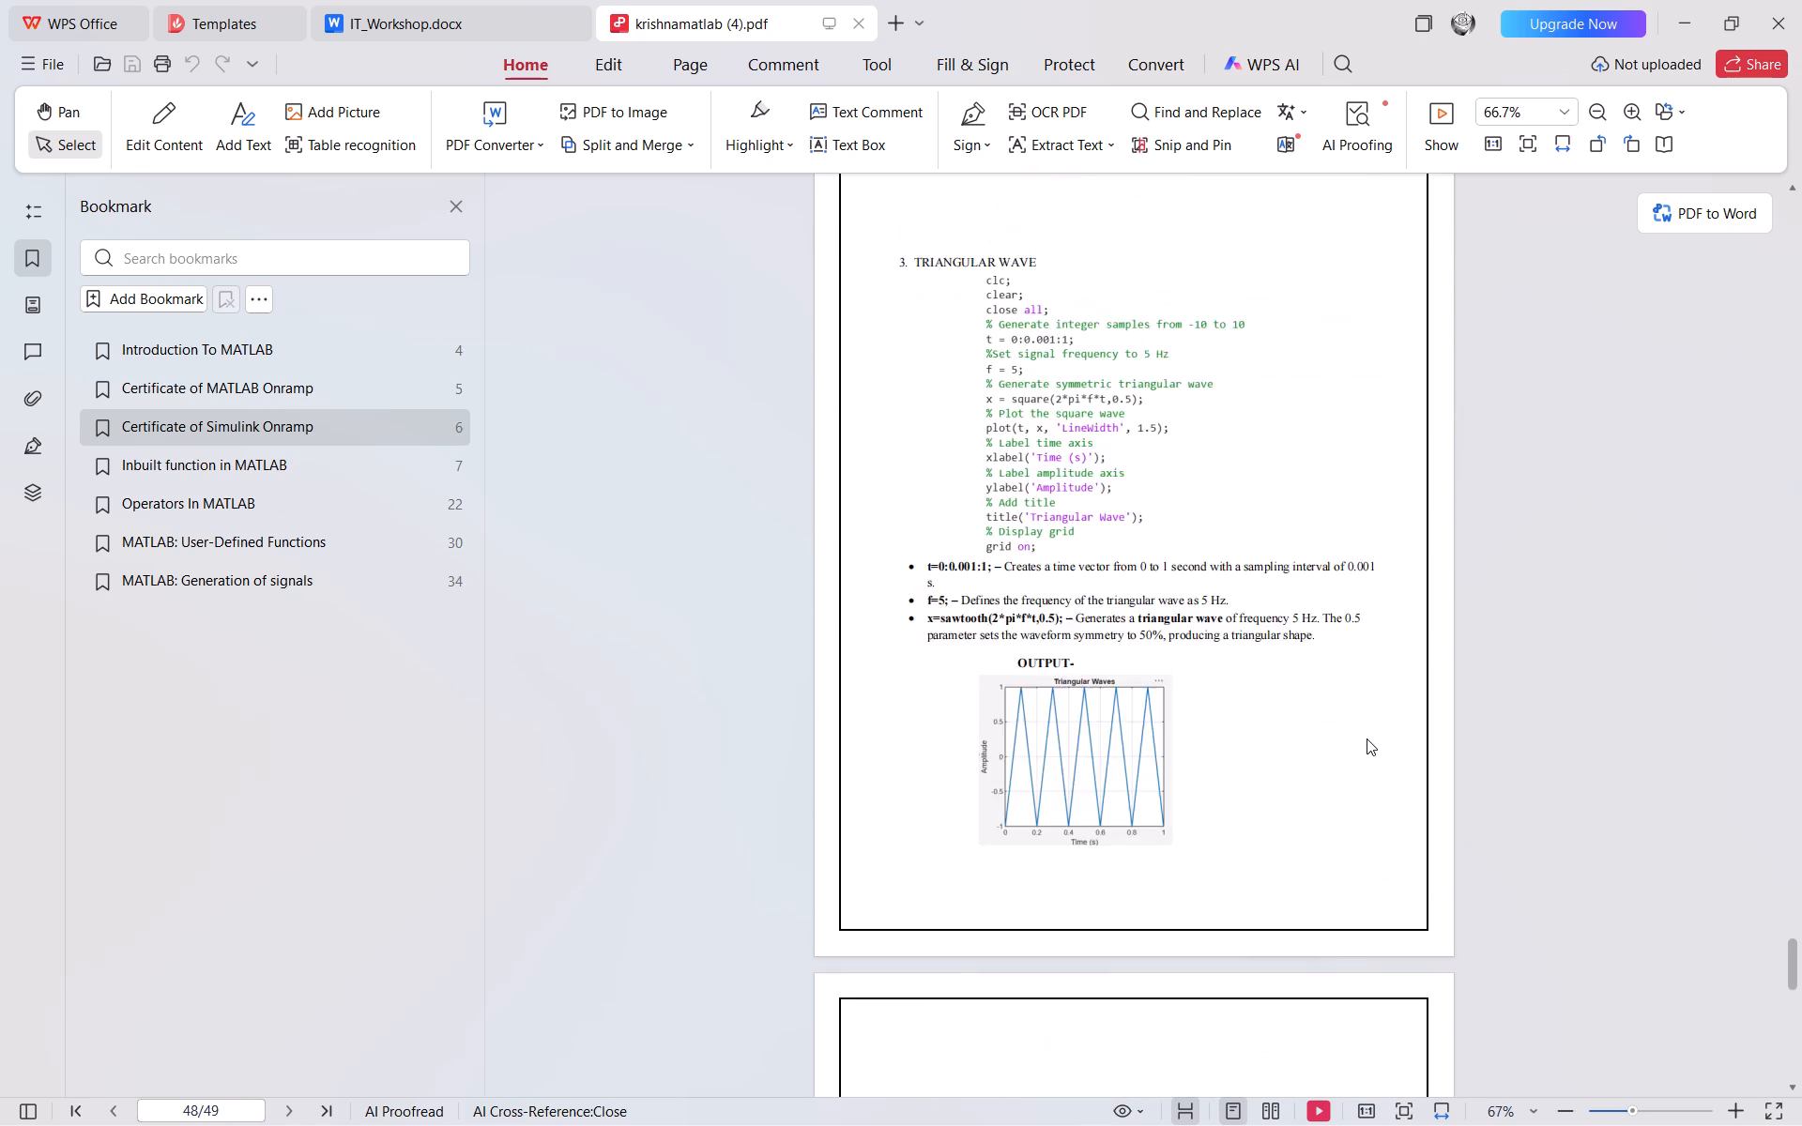
scroll(1367, 738, "up", 19)
scroll(1367, 738, "up", 10)
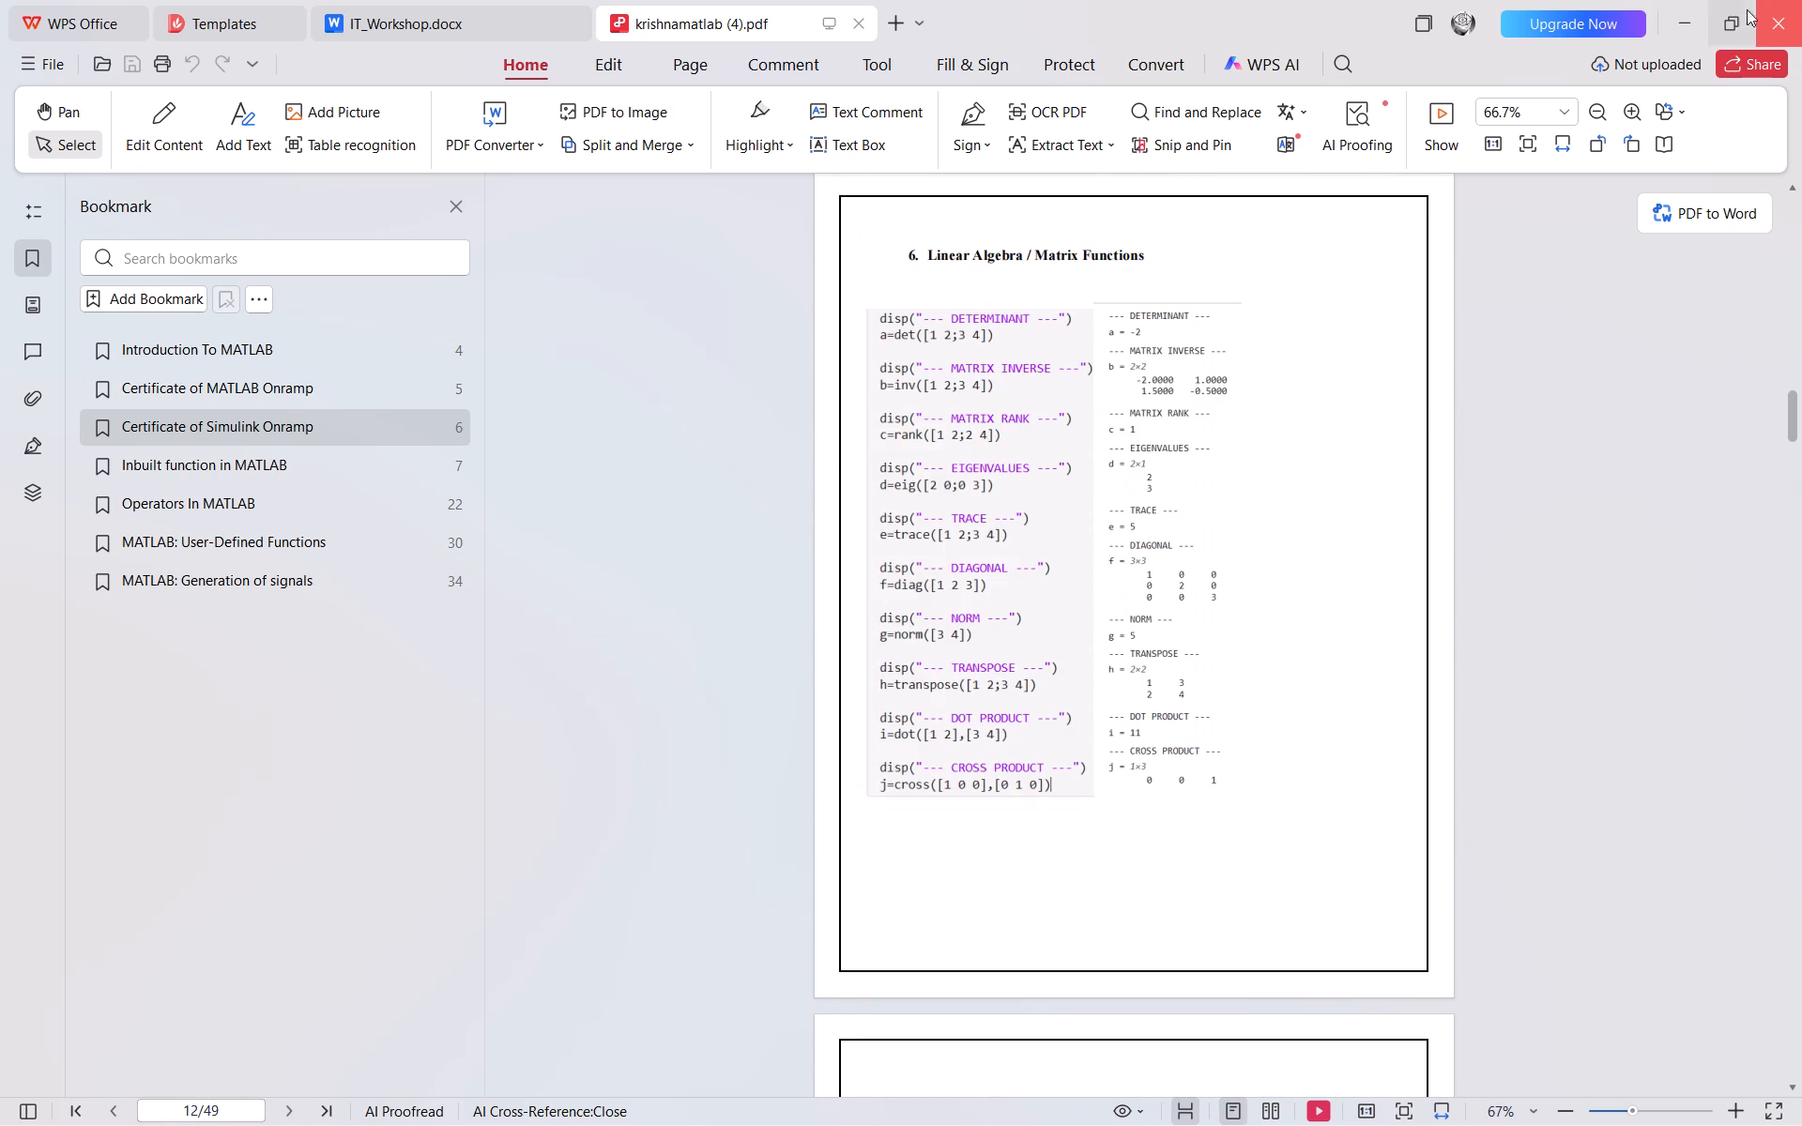
Switch back to the lab assignment in Chrome and insert a page break before the Experiment 1: Implementing Logic Gates heading, leaving no blank line above it.
left_click(1682, 22)
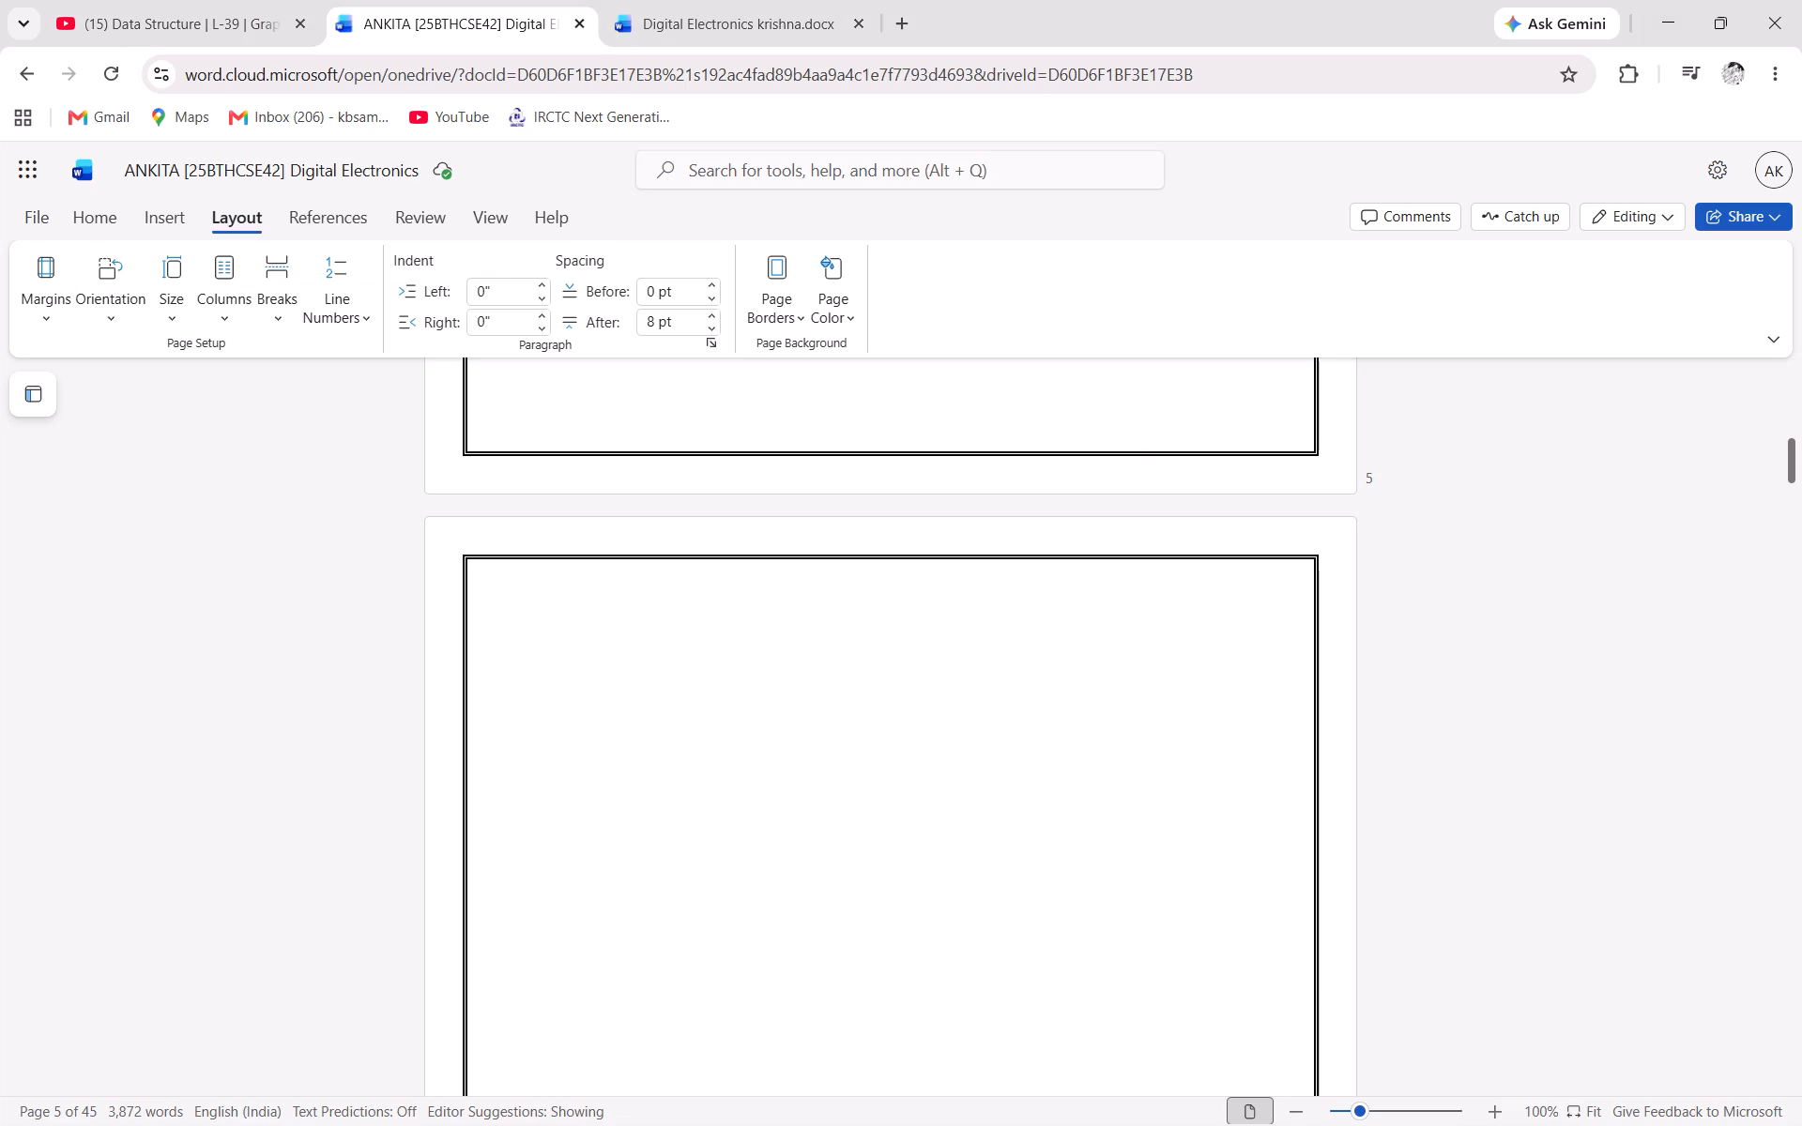
scroll(863, 719, "up", 5)
scroll(863, 719, "down", 2)
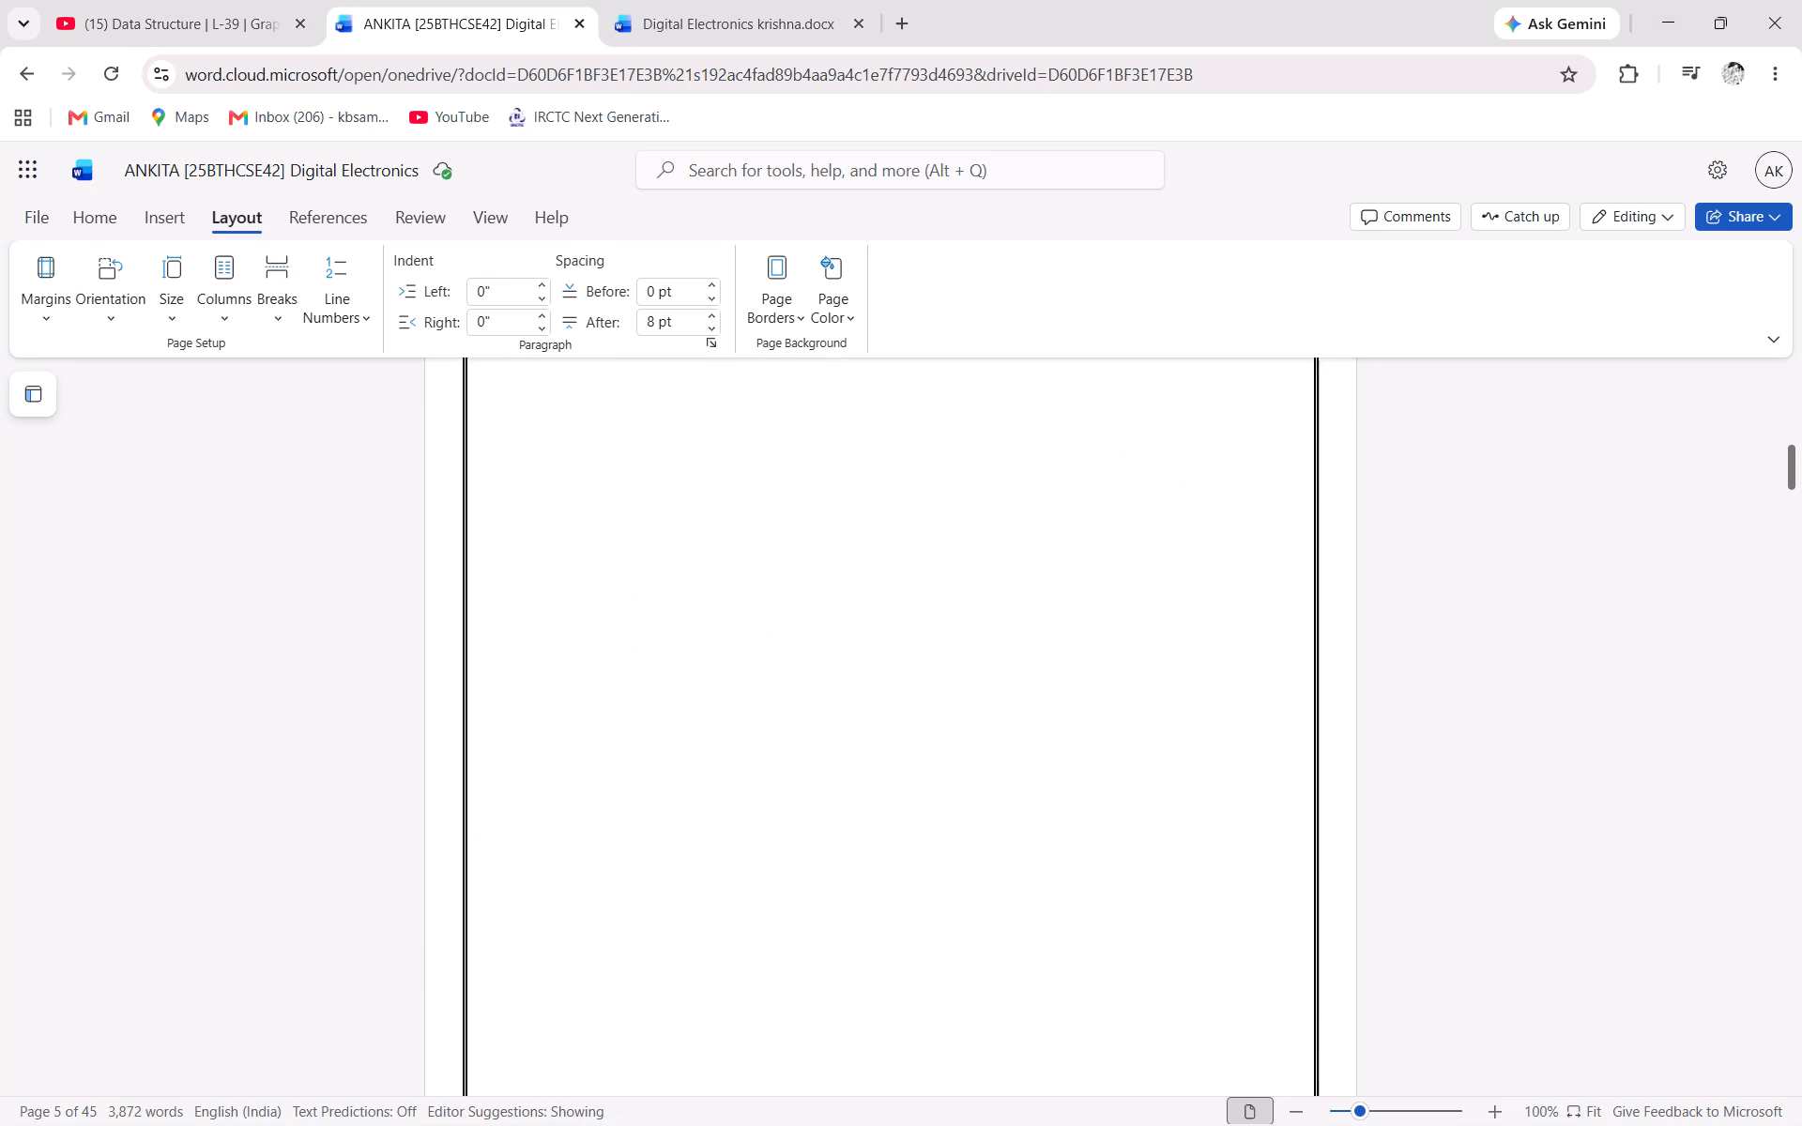
scroll(863, 719, "down", 1)
scroll(863, 719, "up", 2)
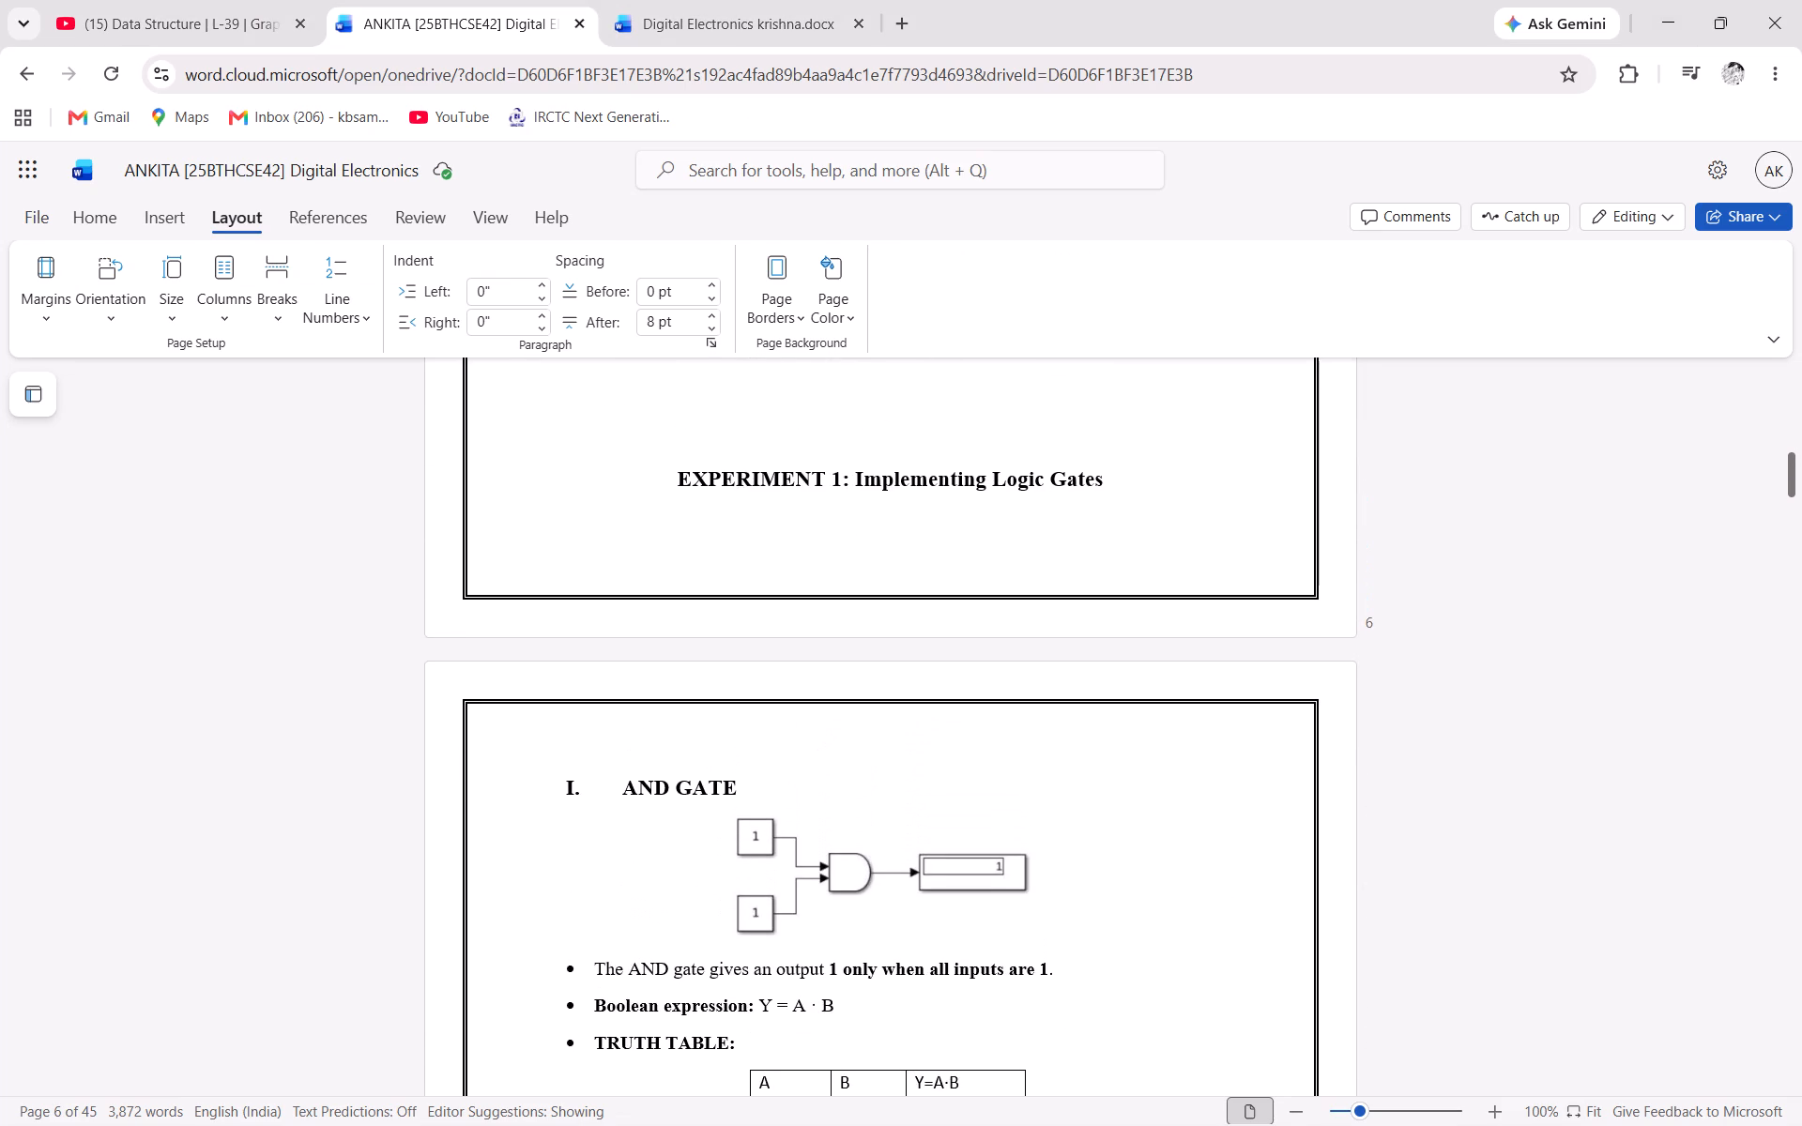
left_click(665, 489)
key("Up")
left_click(152, 220)
left_click(55, 285)
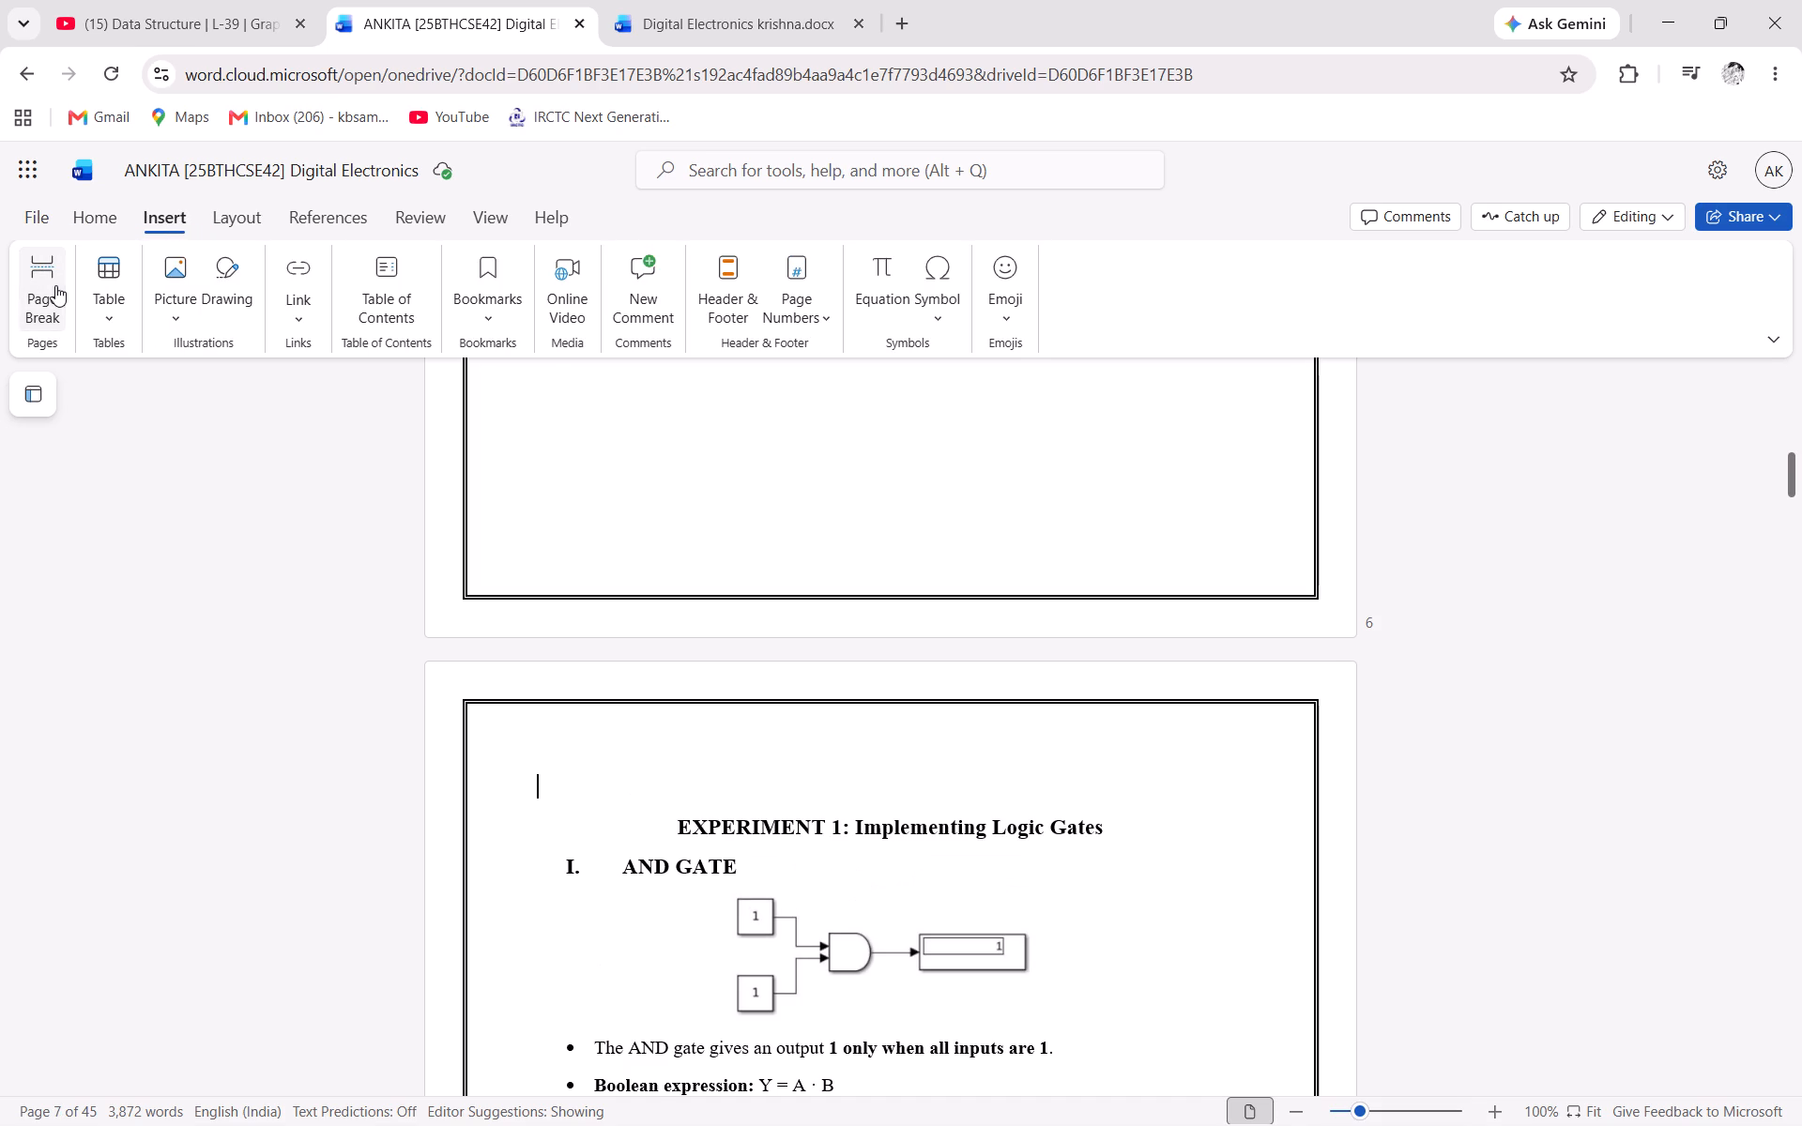
key("BackSpace")
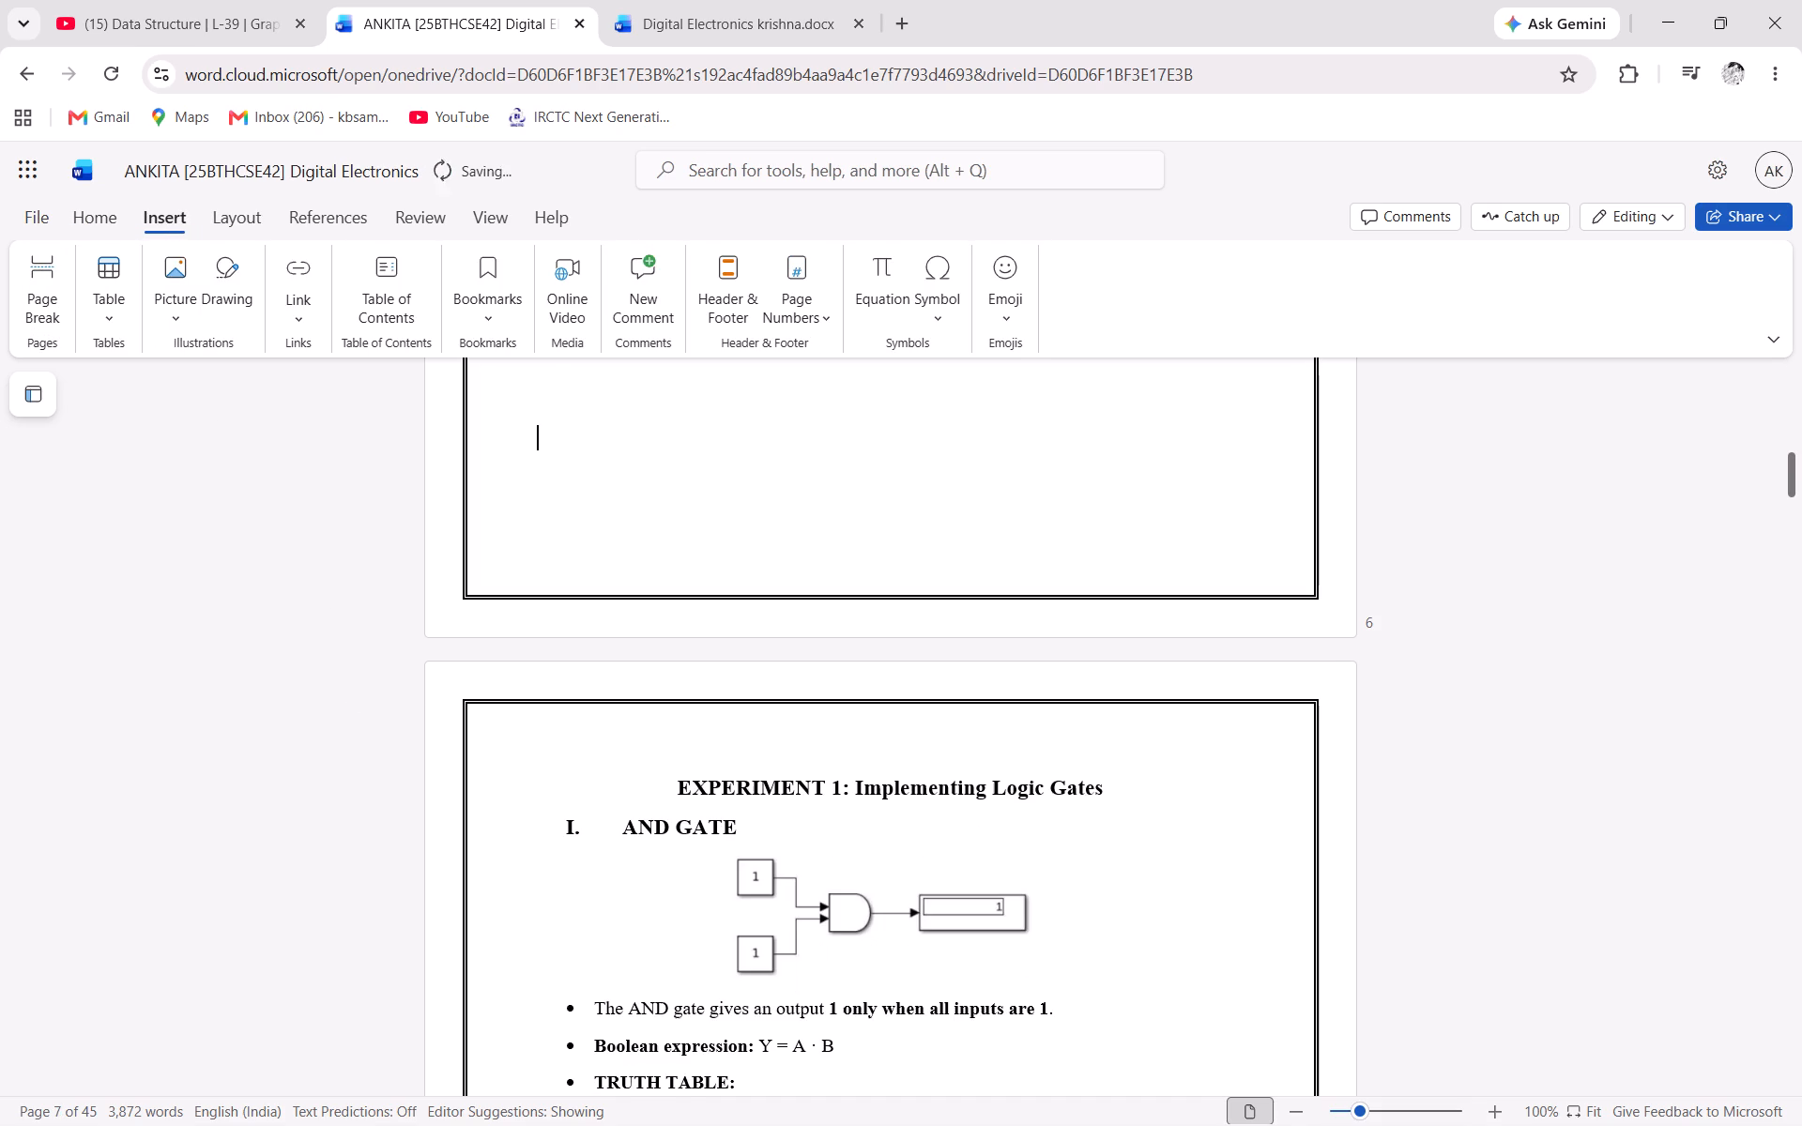
Insert a page break below the XOR gate truth table and remove the extra blank lines above the Experiment 2: Half Adder heading.
scroll(643, 805, "down", 1)
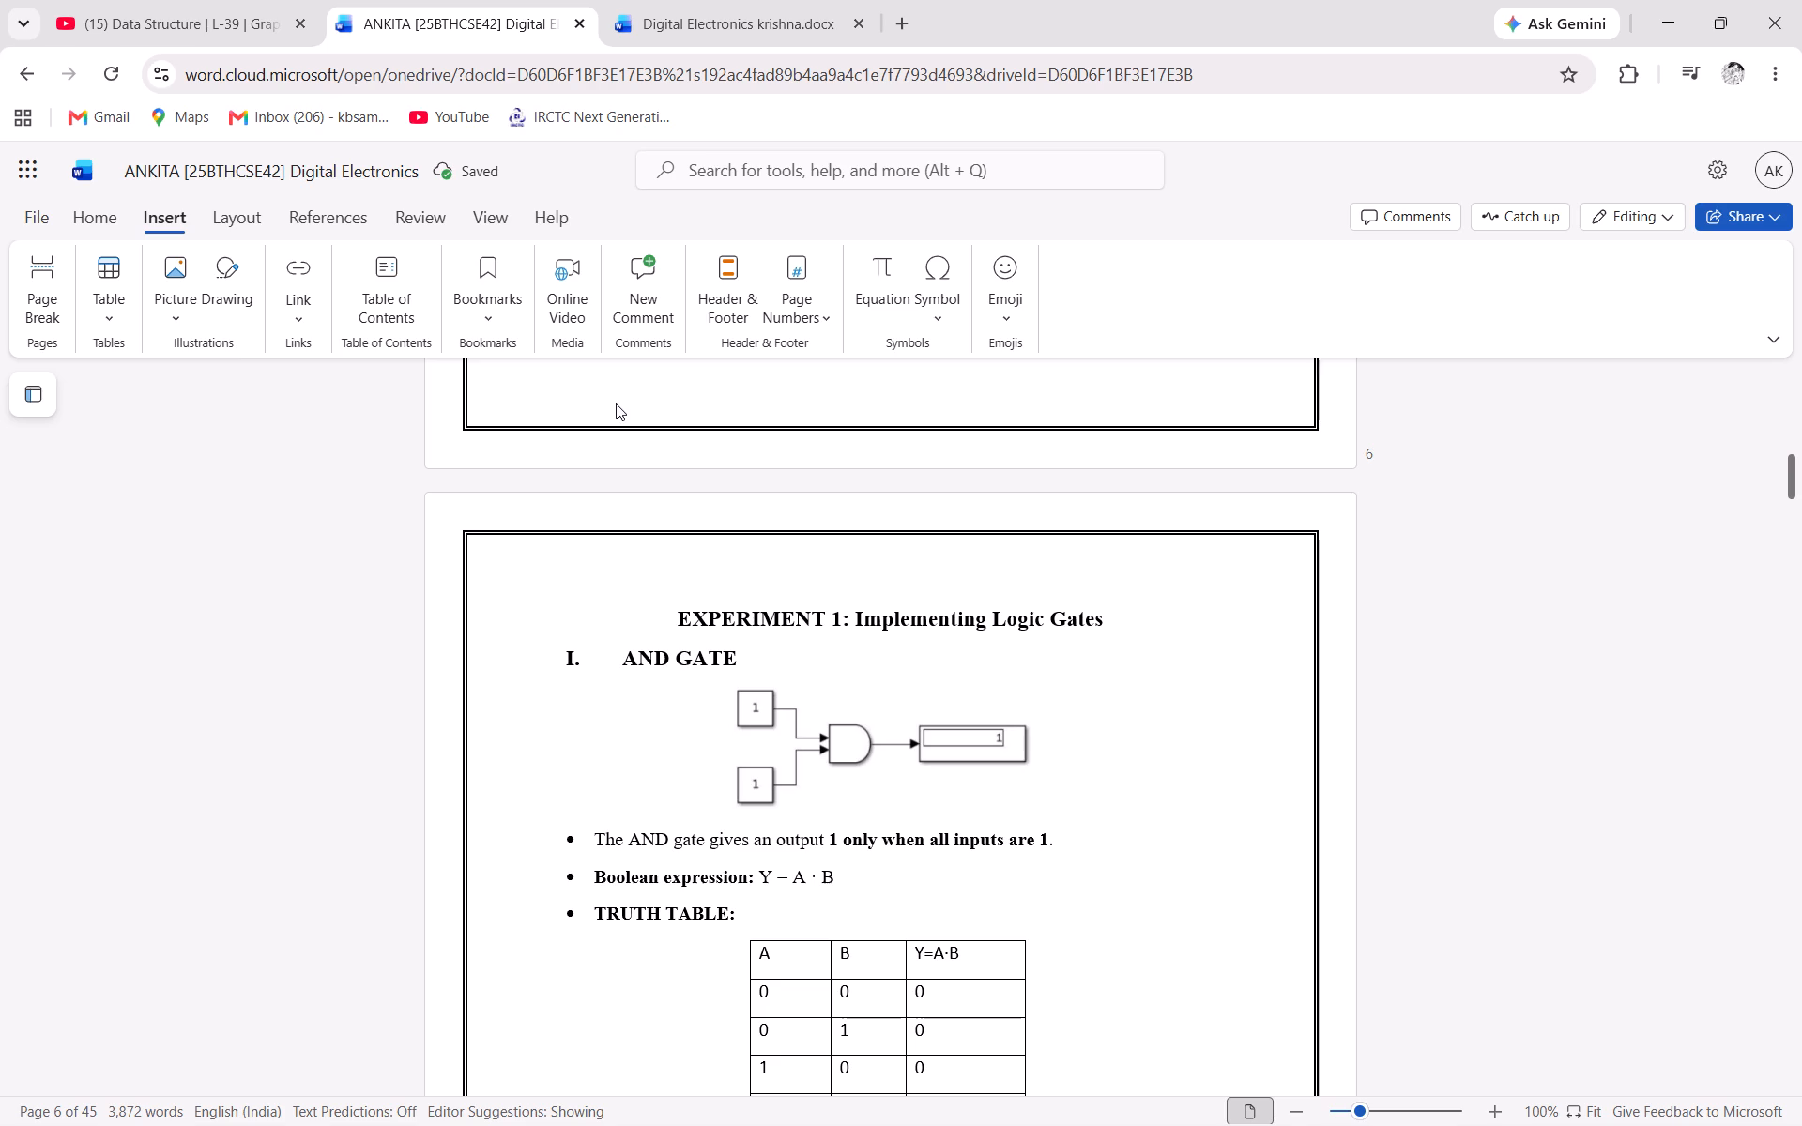
scroll(680, 697, "down", 9)
scroll(680, 697, "up", 1)
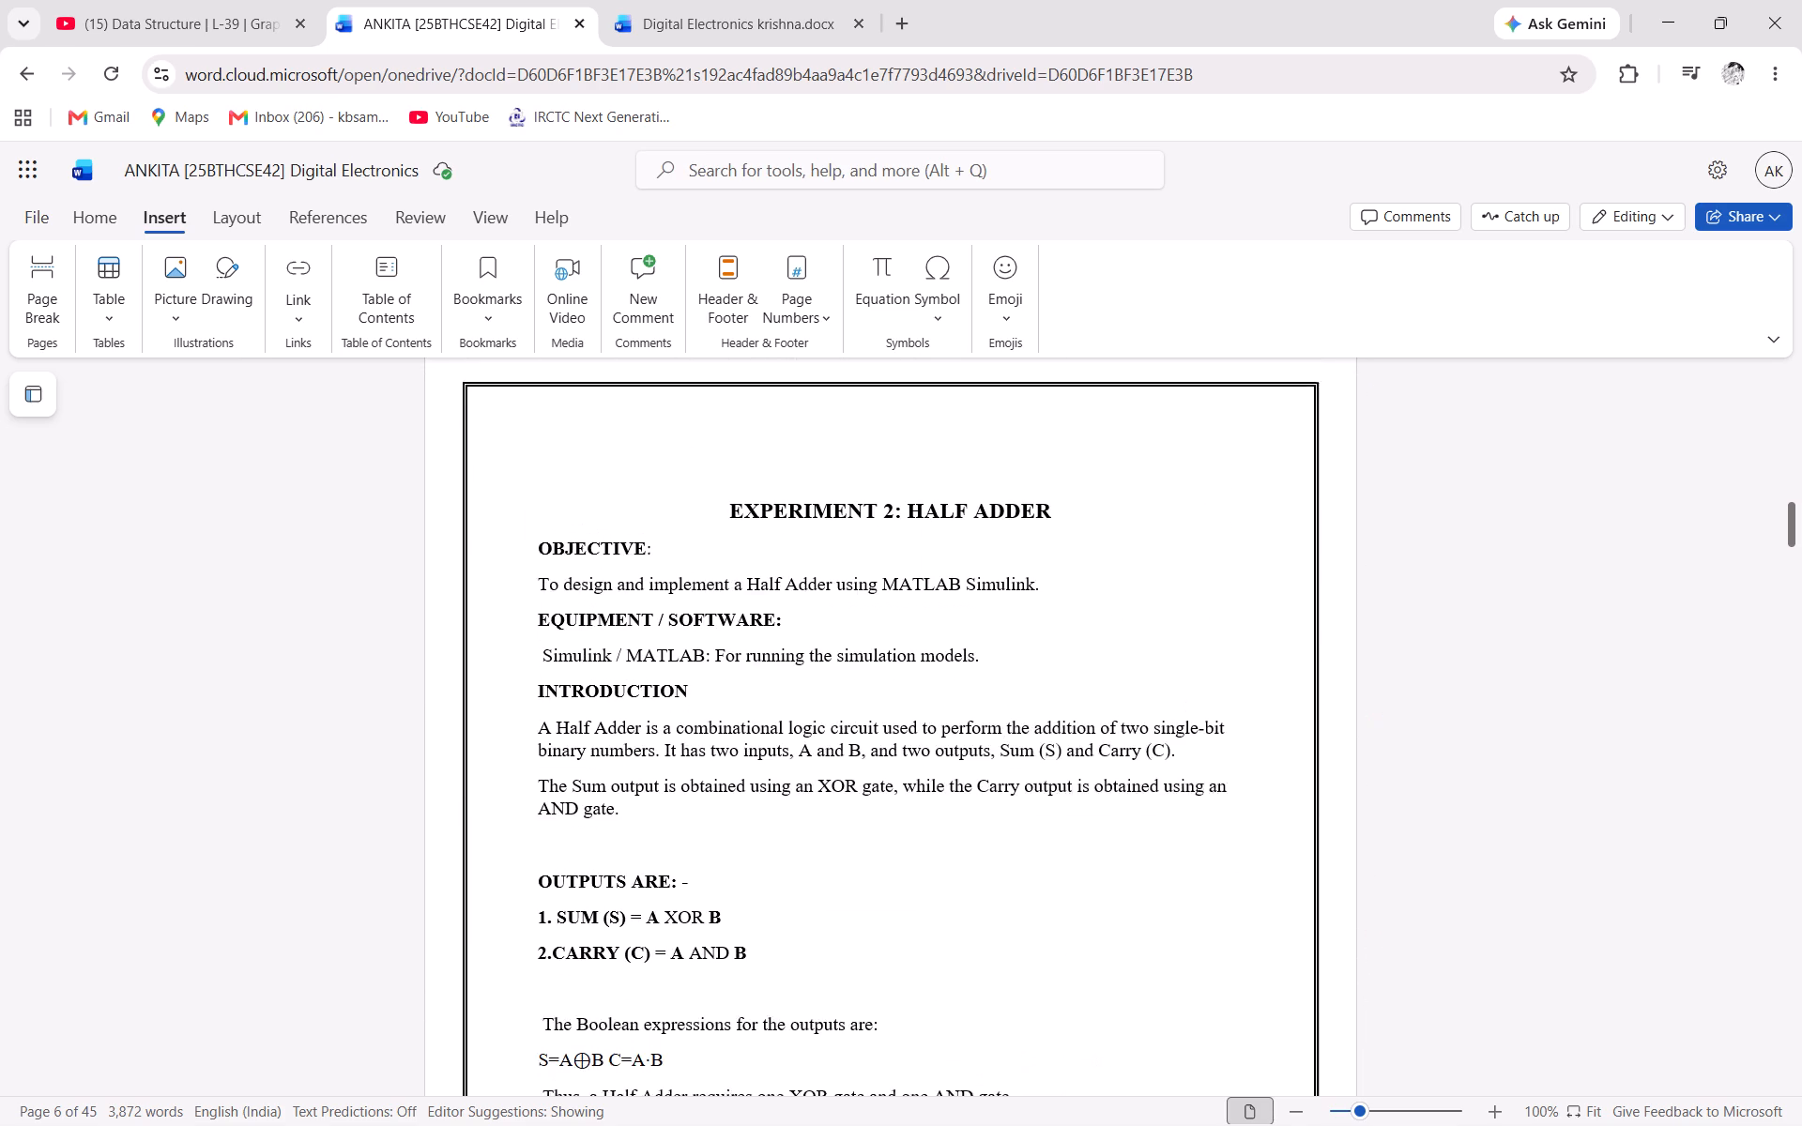
scroll(710, 602, "up", 2)
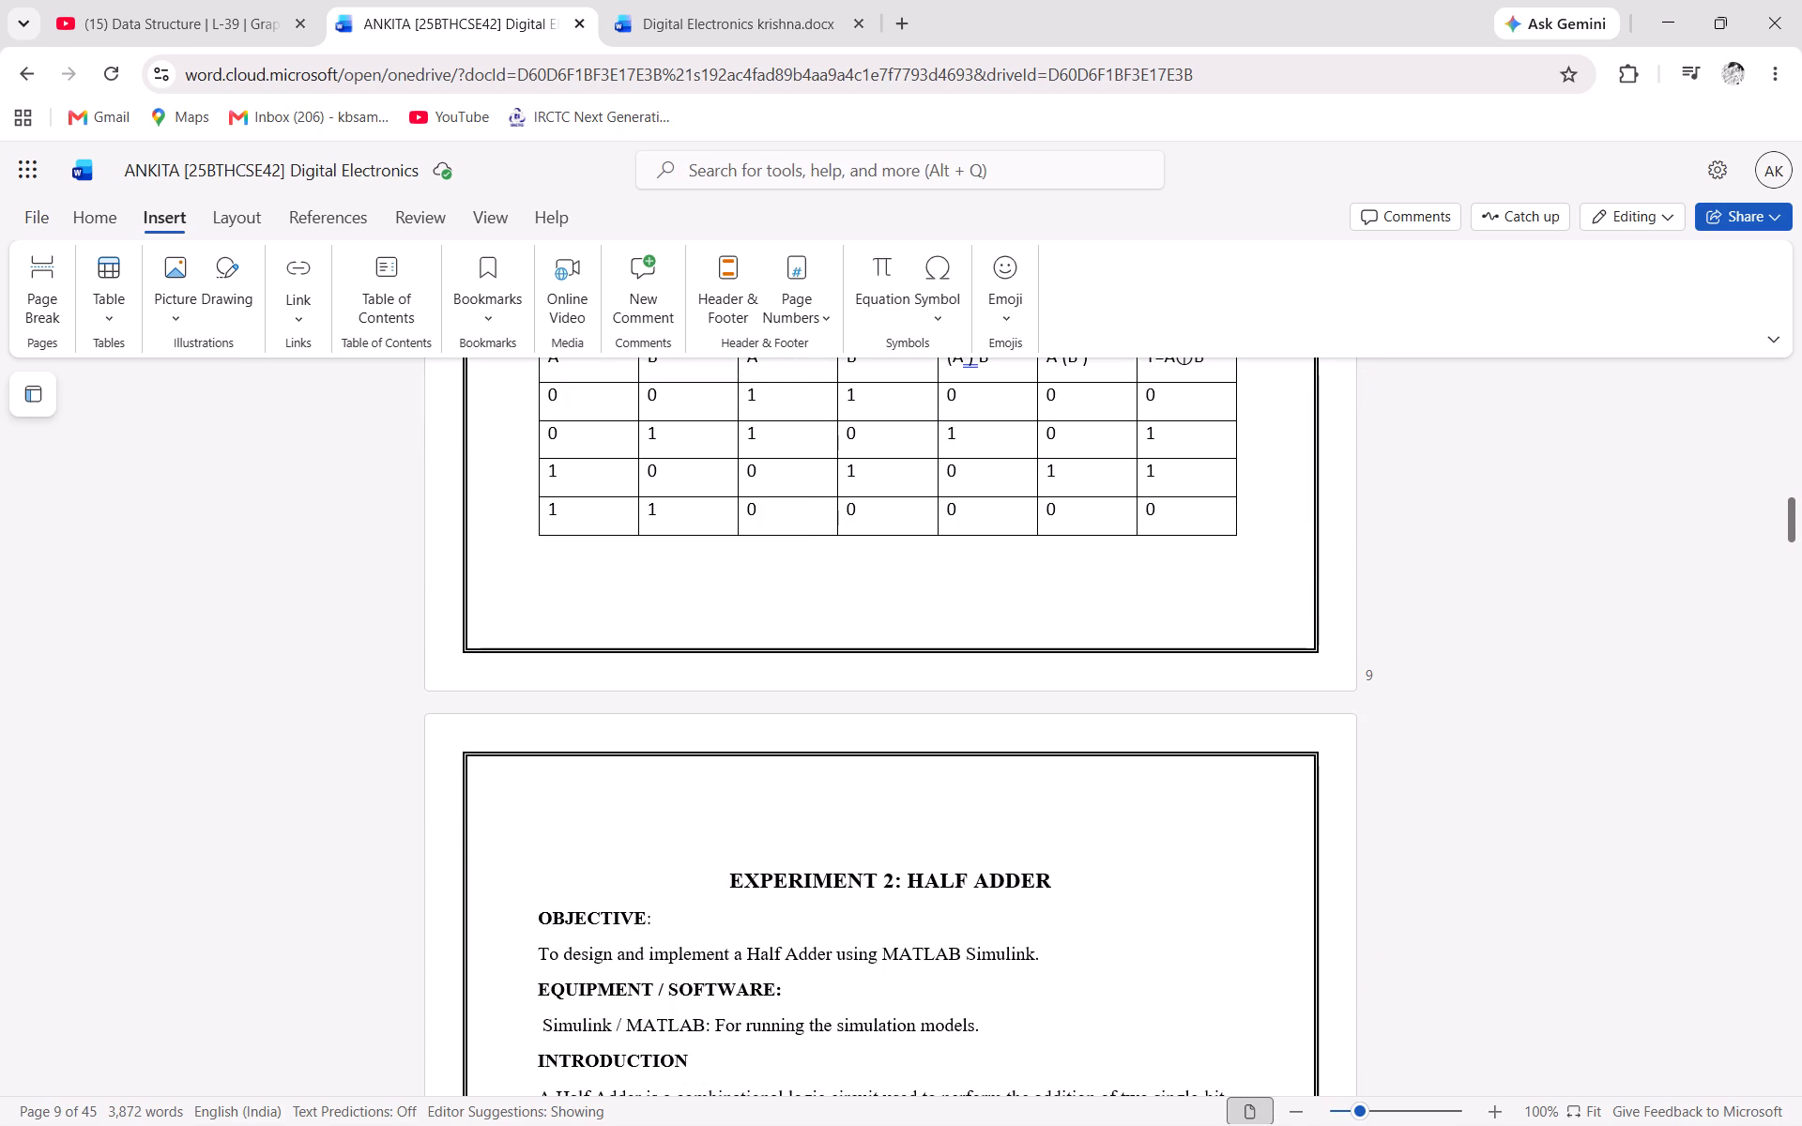
left_click(604, 593)
scroll(604, 593, "up", 3)
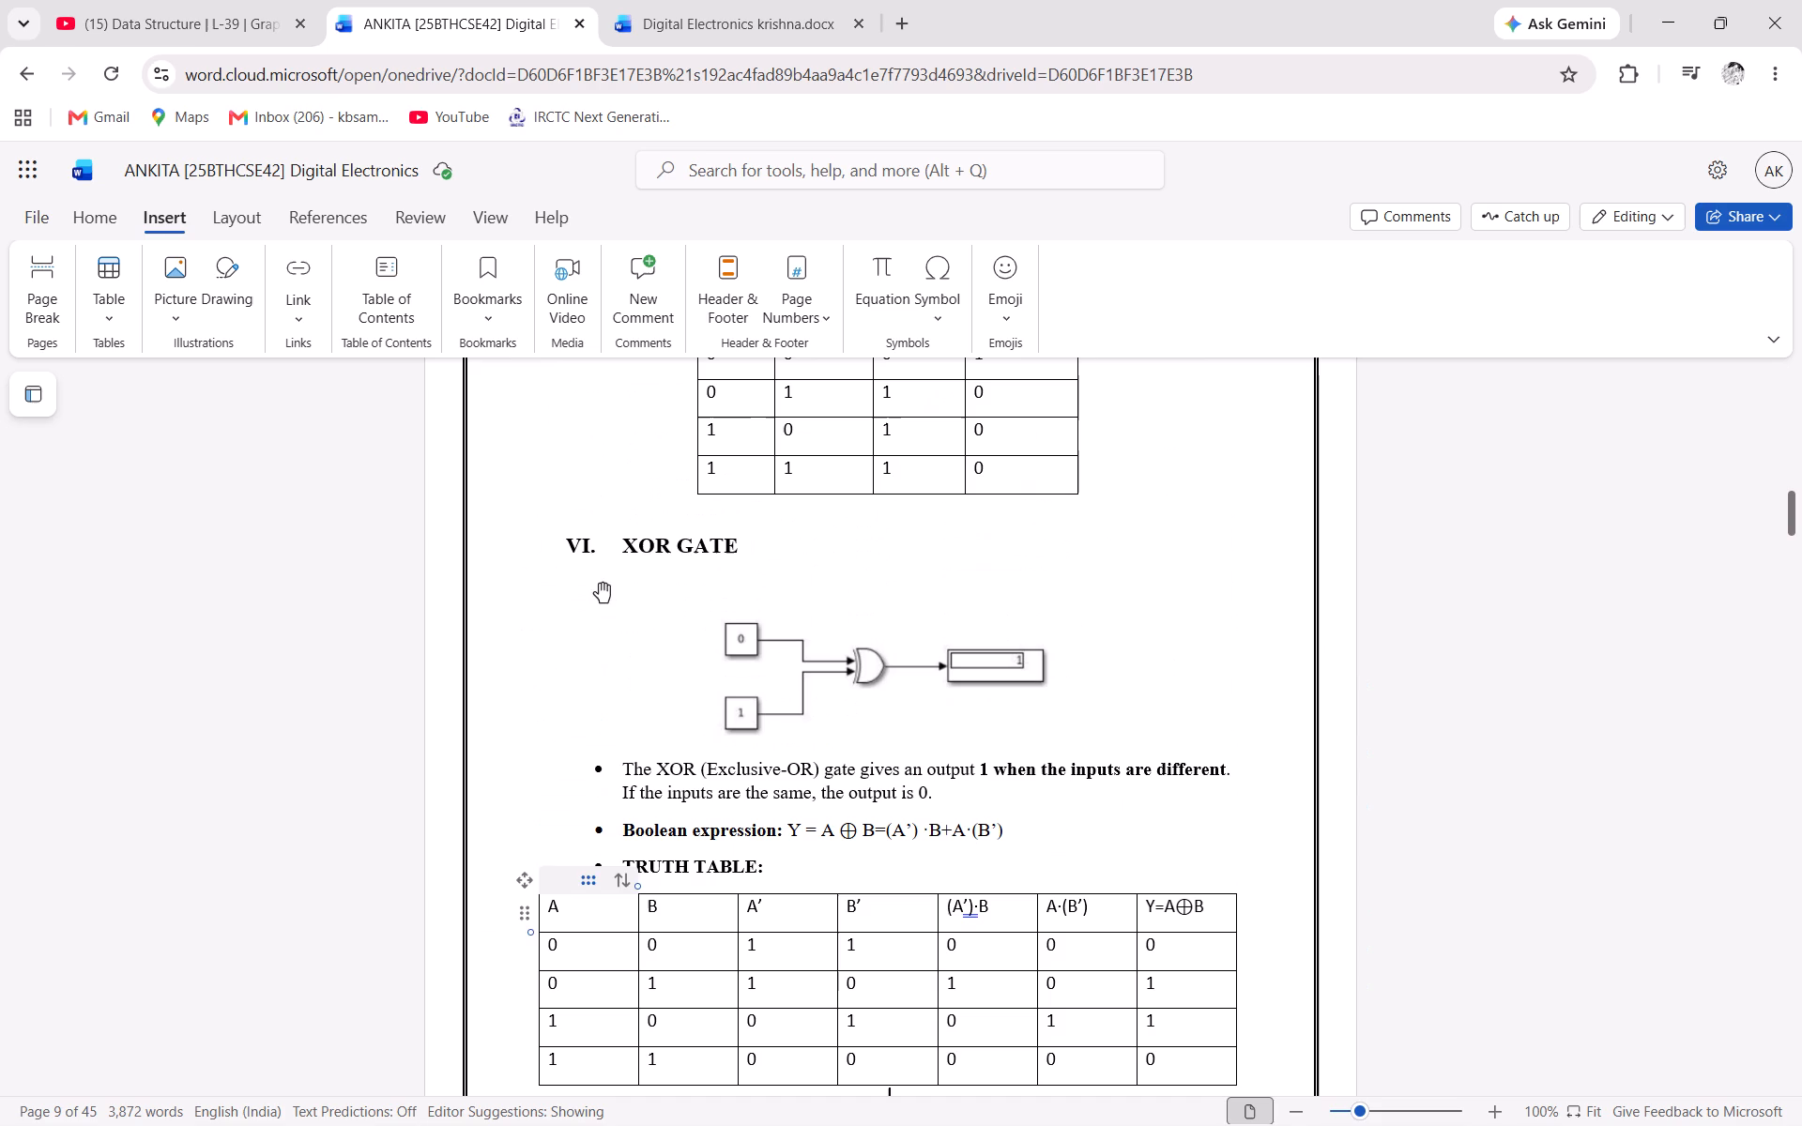
scroll(713, 844, "down", 7)
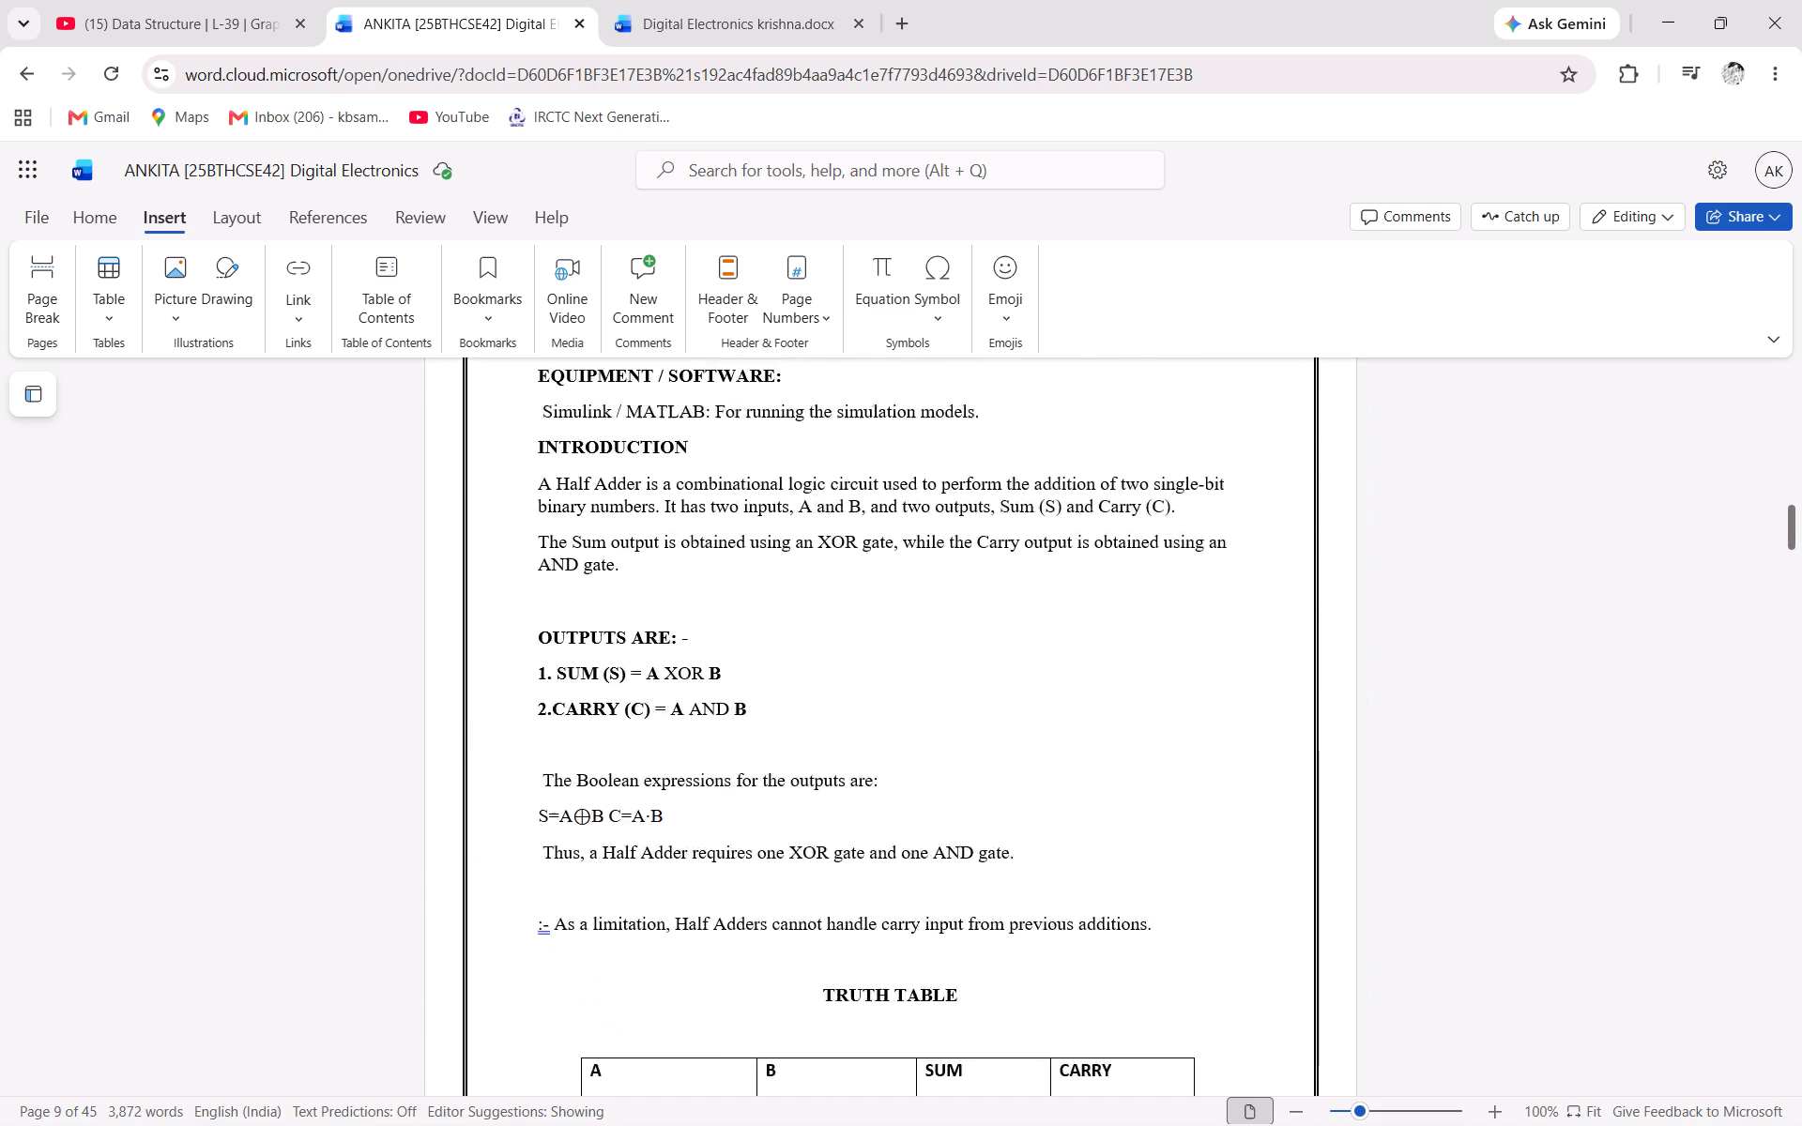
scroll(713, 844, "down", 1)
scroll(713, 844, "up", 1)
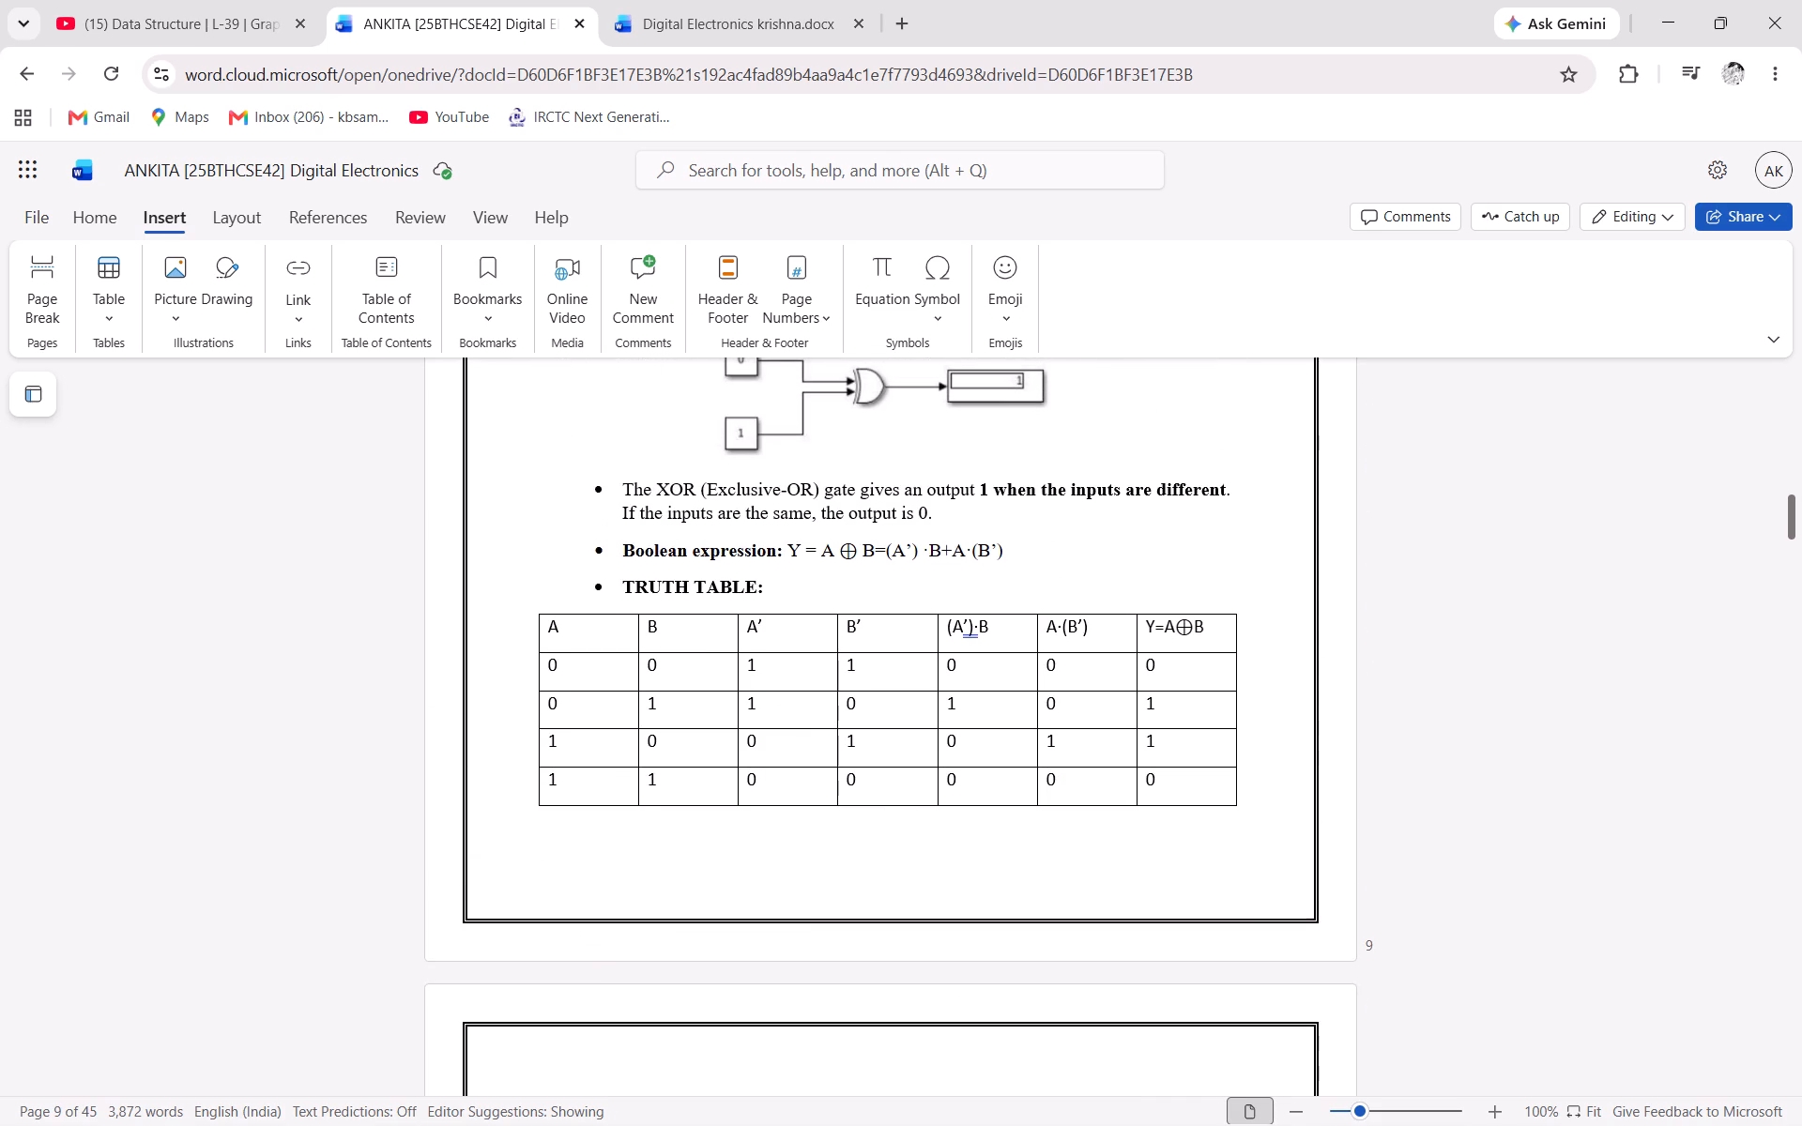
scroll(713, 844, "up", 1)
left_click(51, 275)
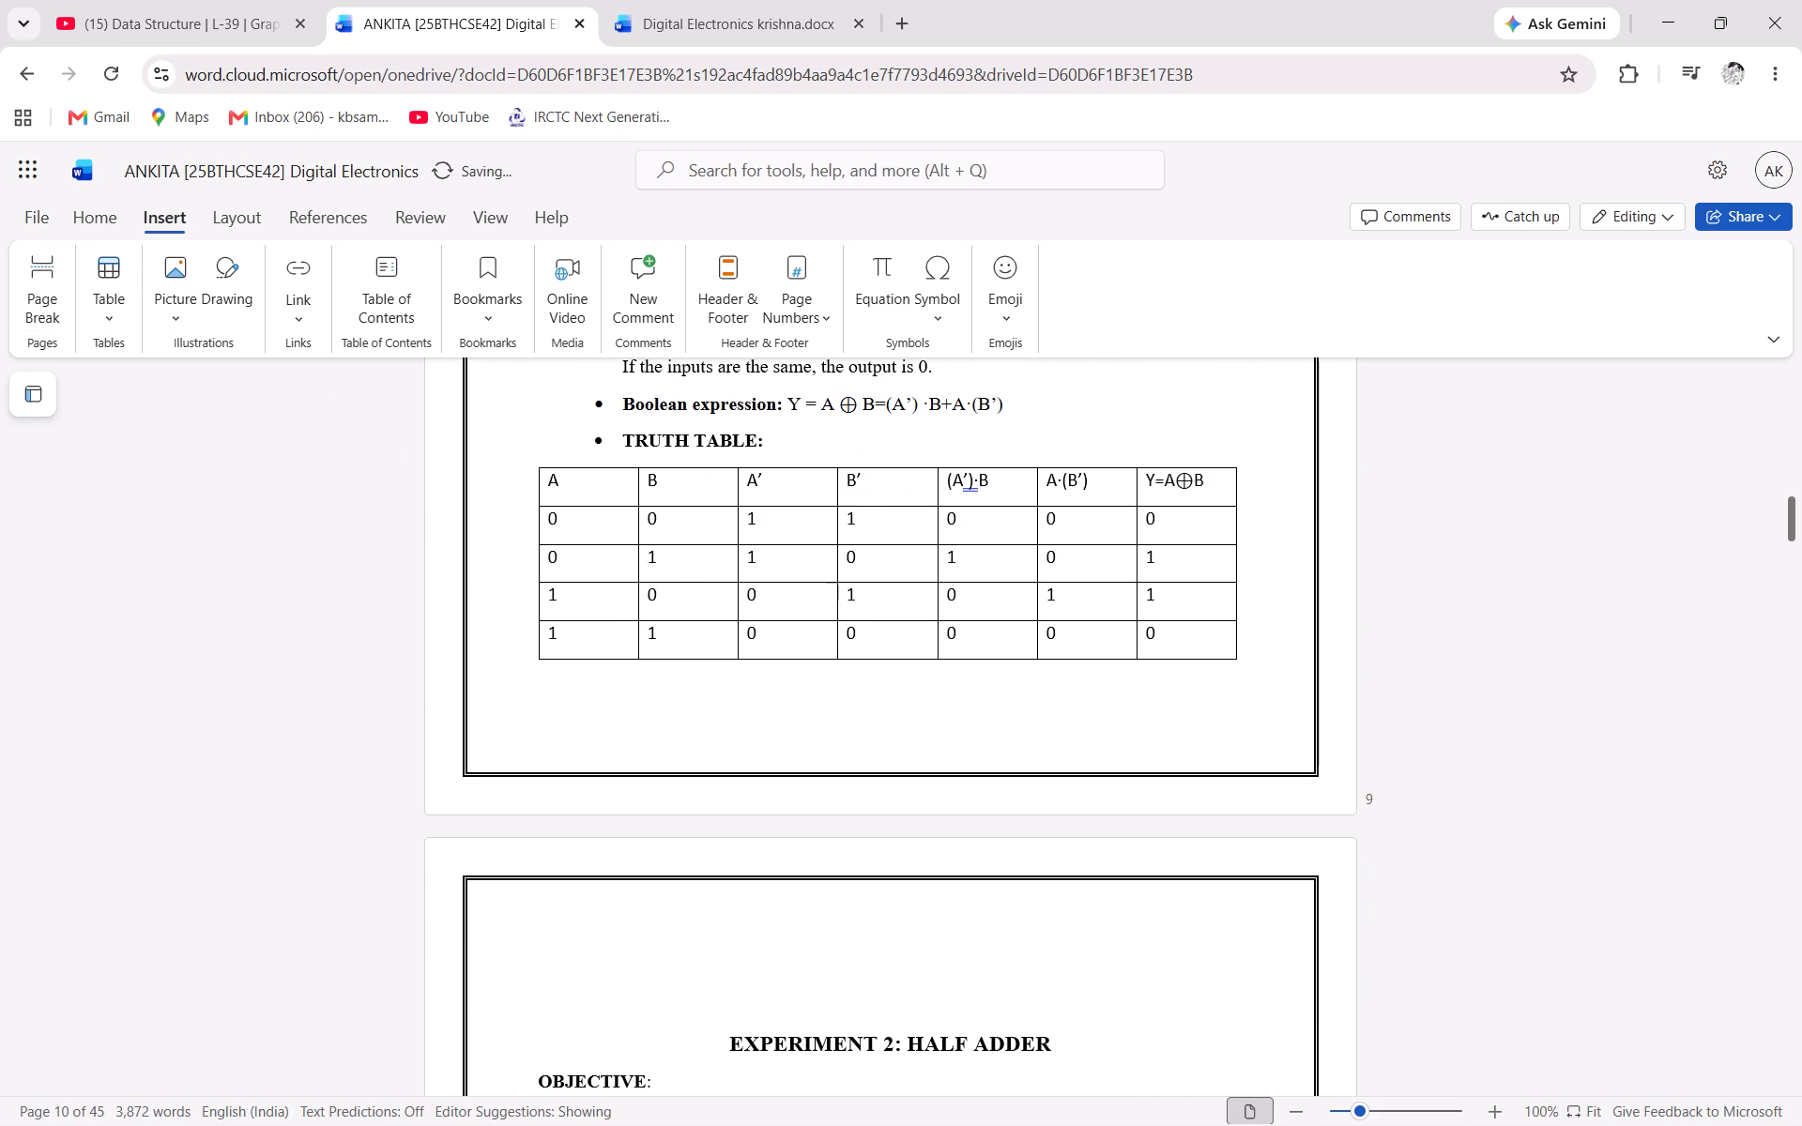
key("BackSpace")
key("BackSpace")
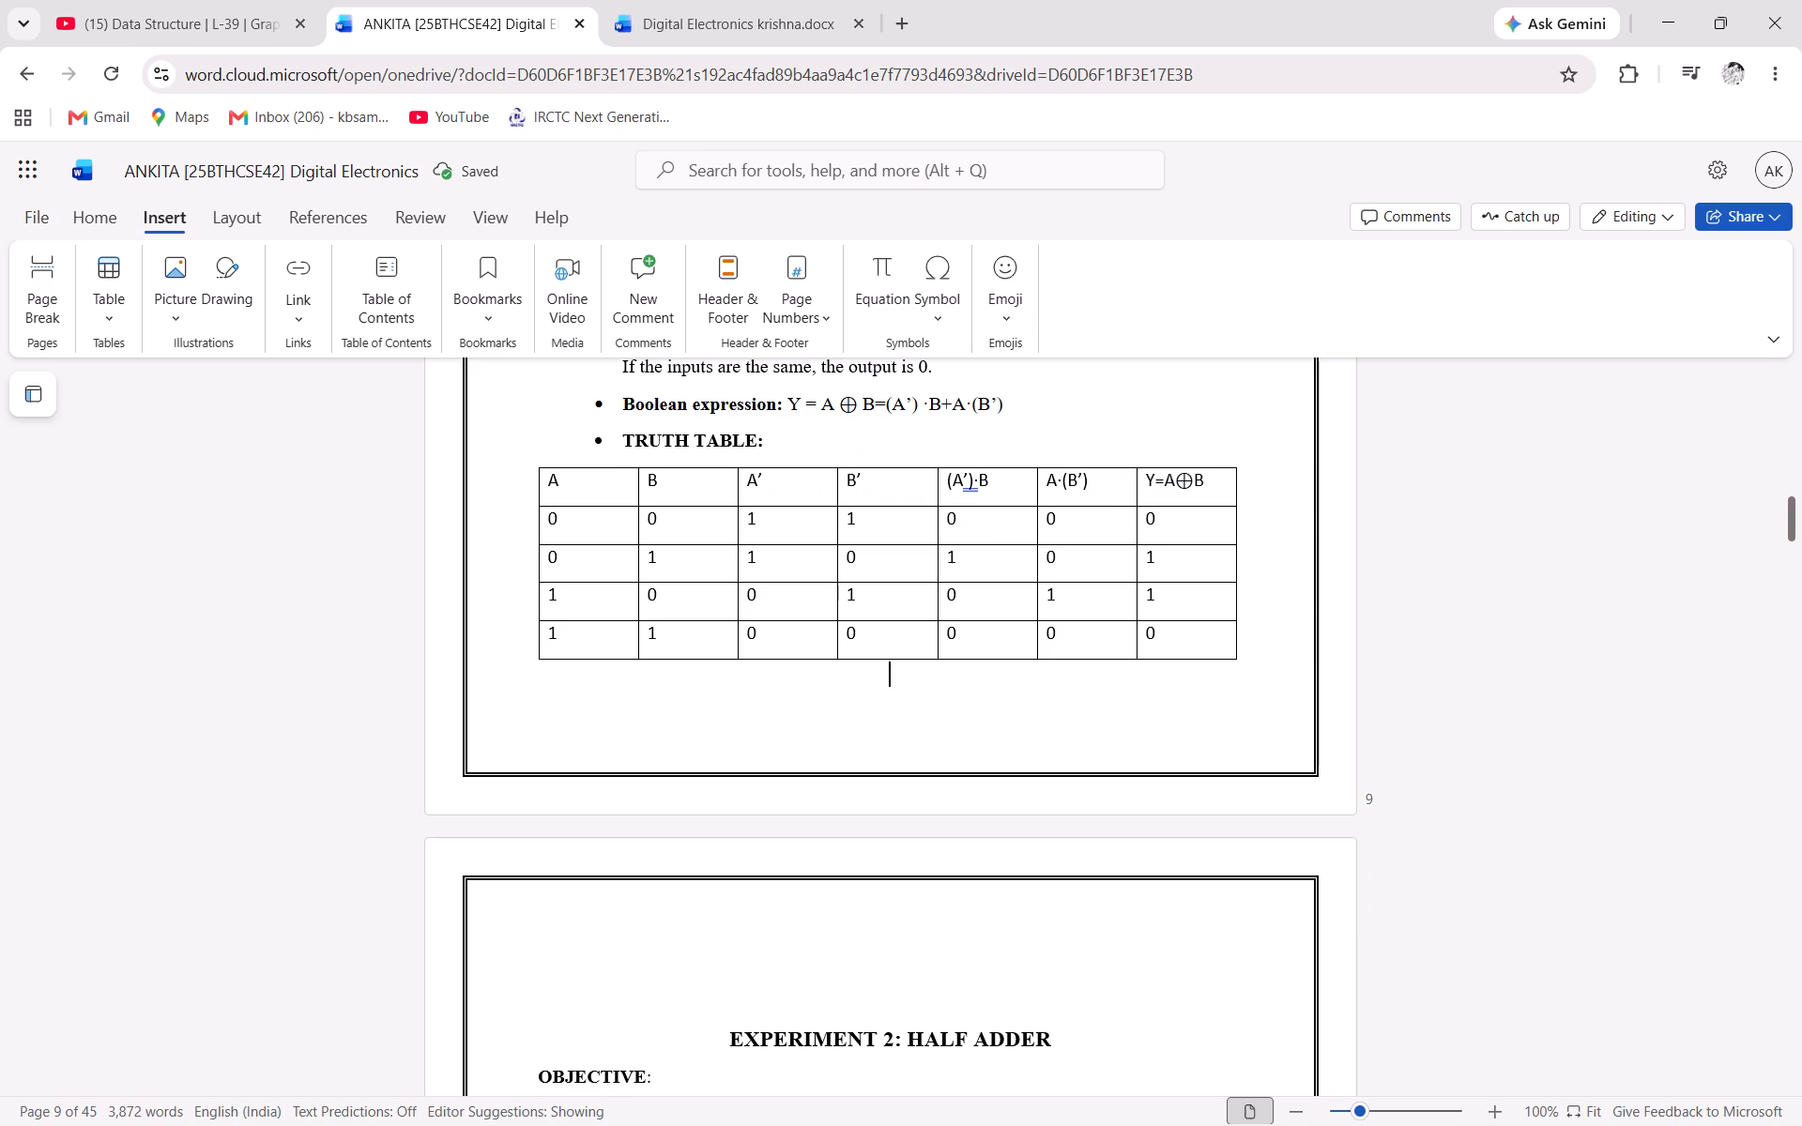
key("Down")
key("BackSpace")
Examine the layout of the Half Adder, Full Adder and Half Subtractor experiment pages, including their truth tables and K-maps.
scroll(491, 739, "down", 5)
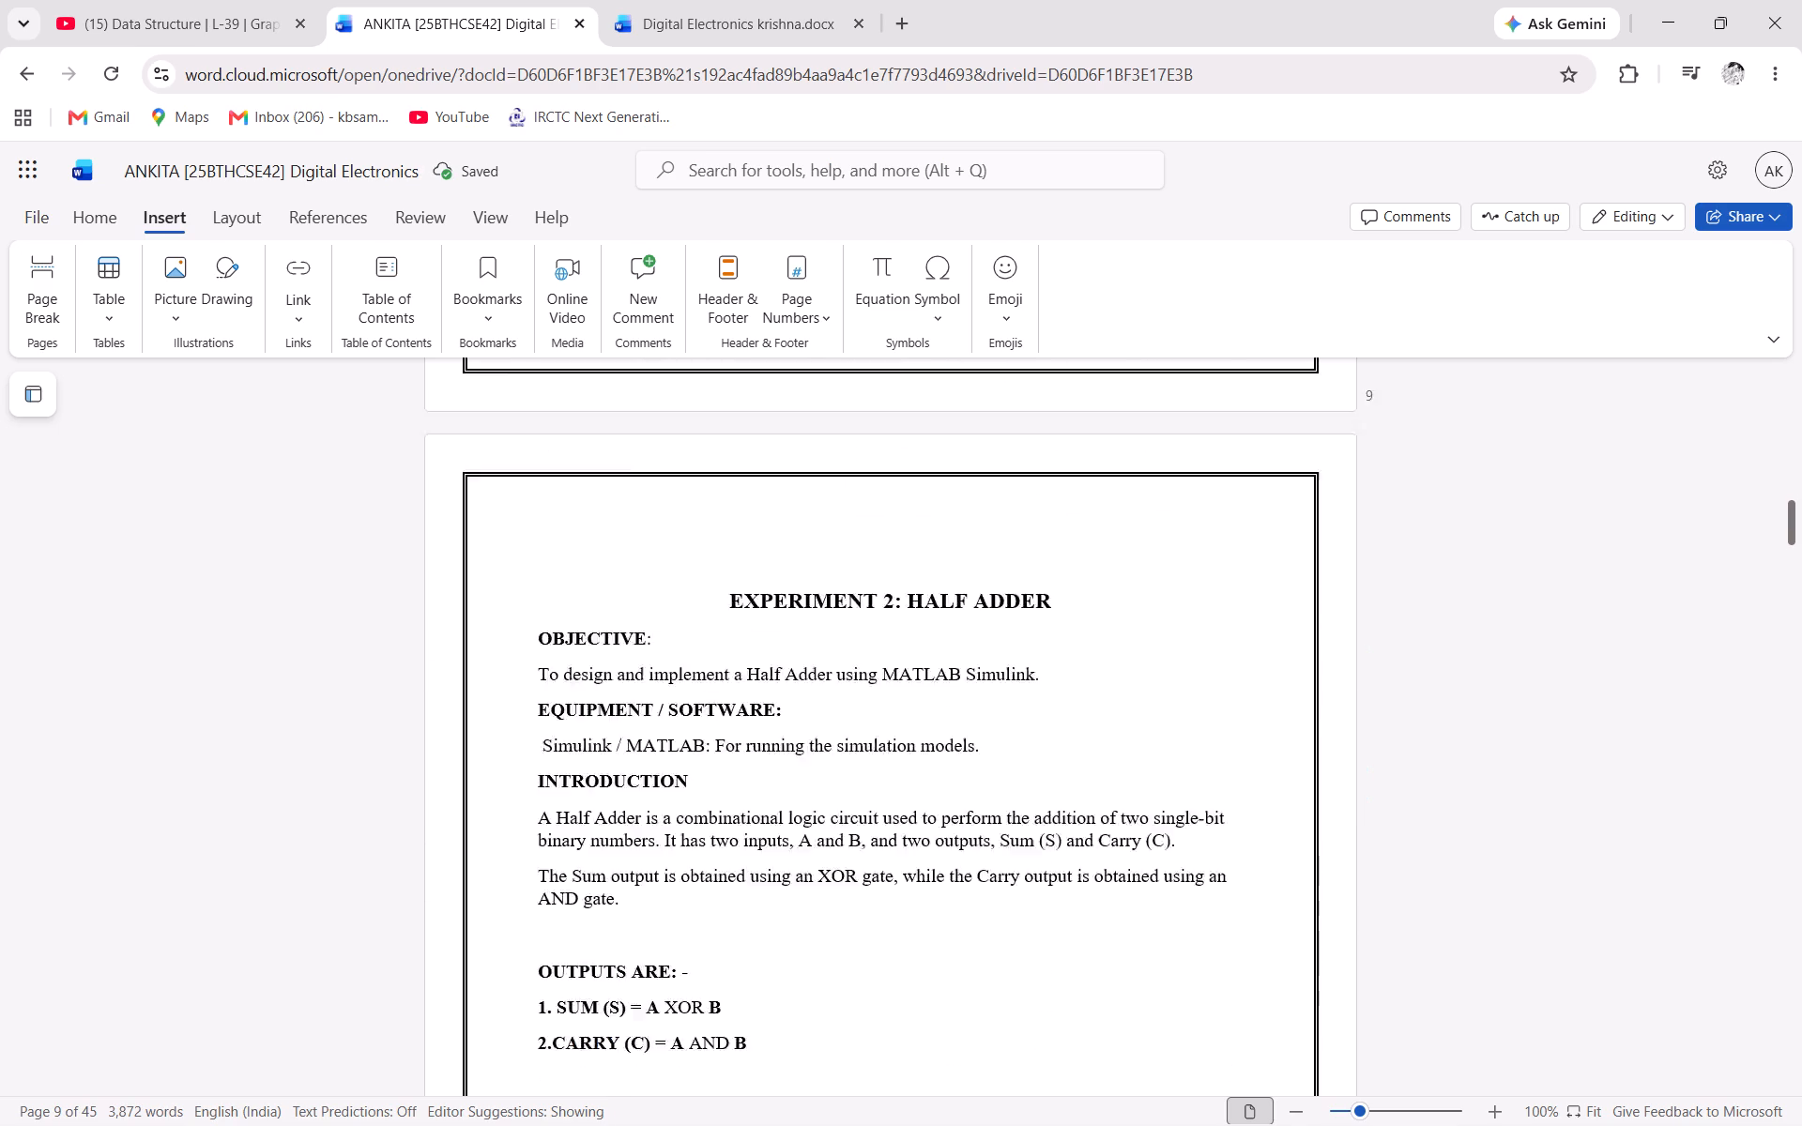
scroll(915, 919, "down", 7)
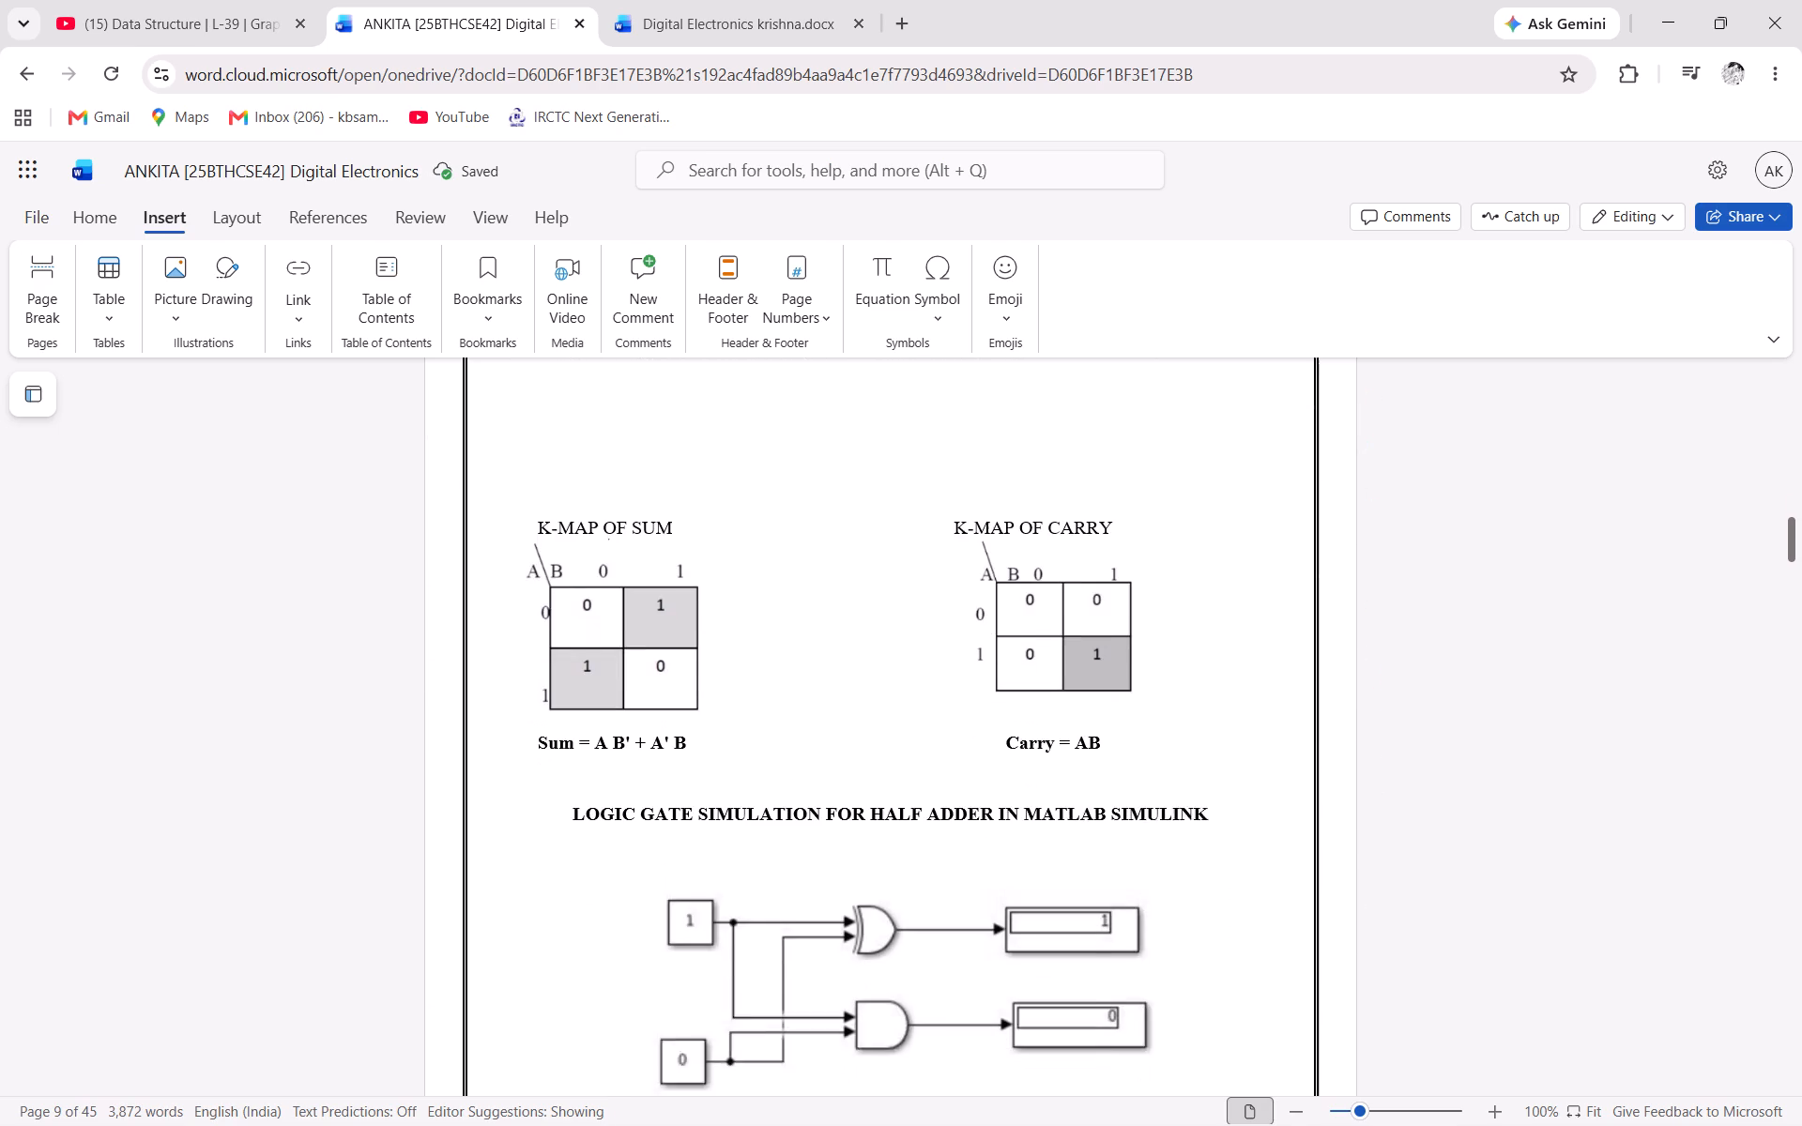
scroll(915, 919, "down", 8)
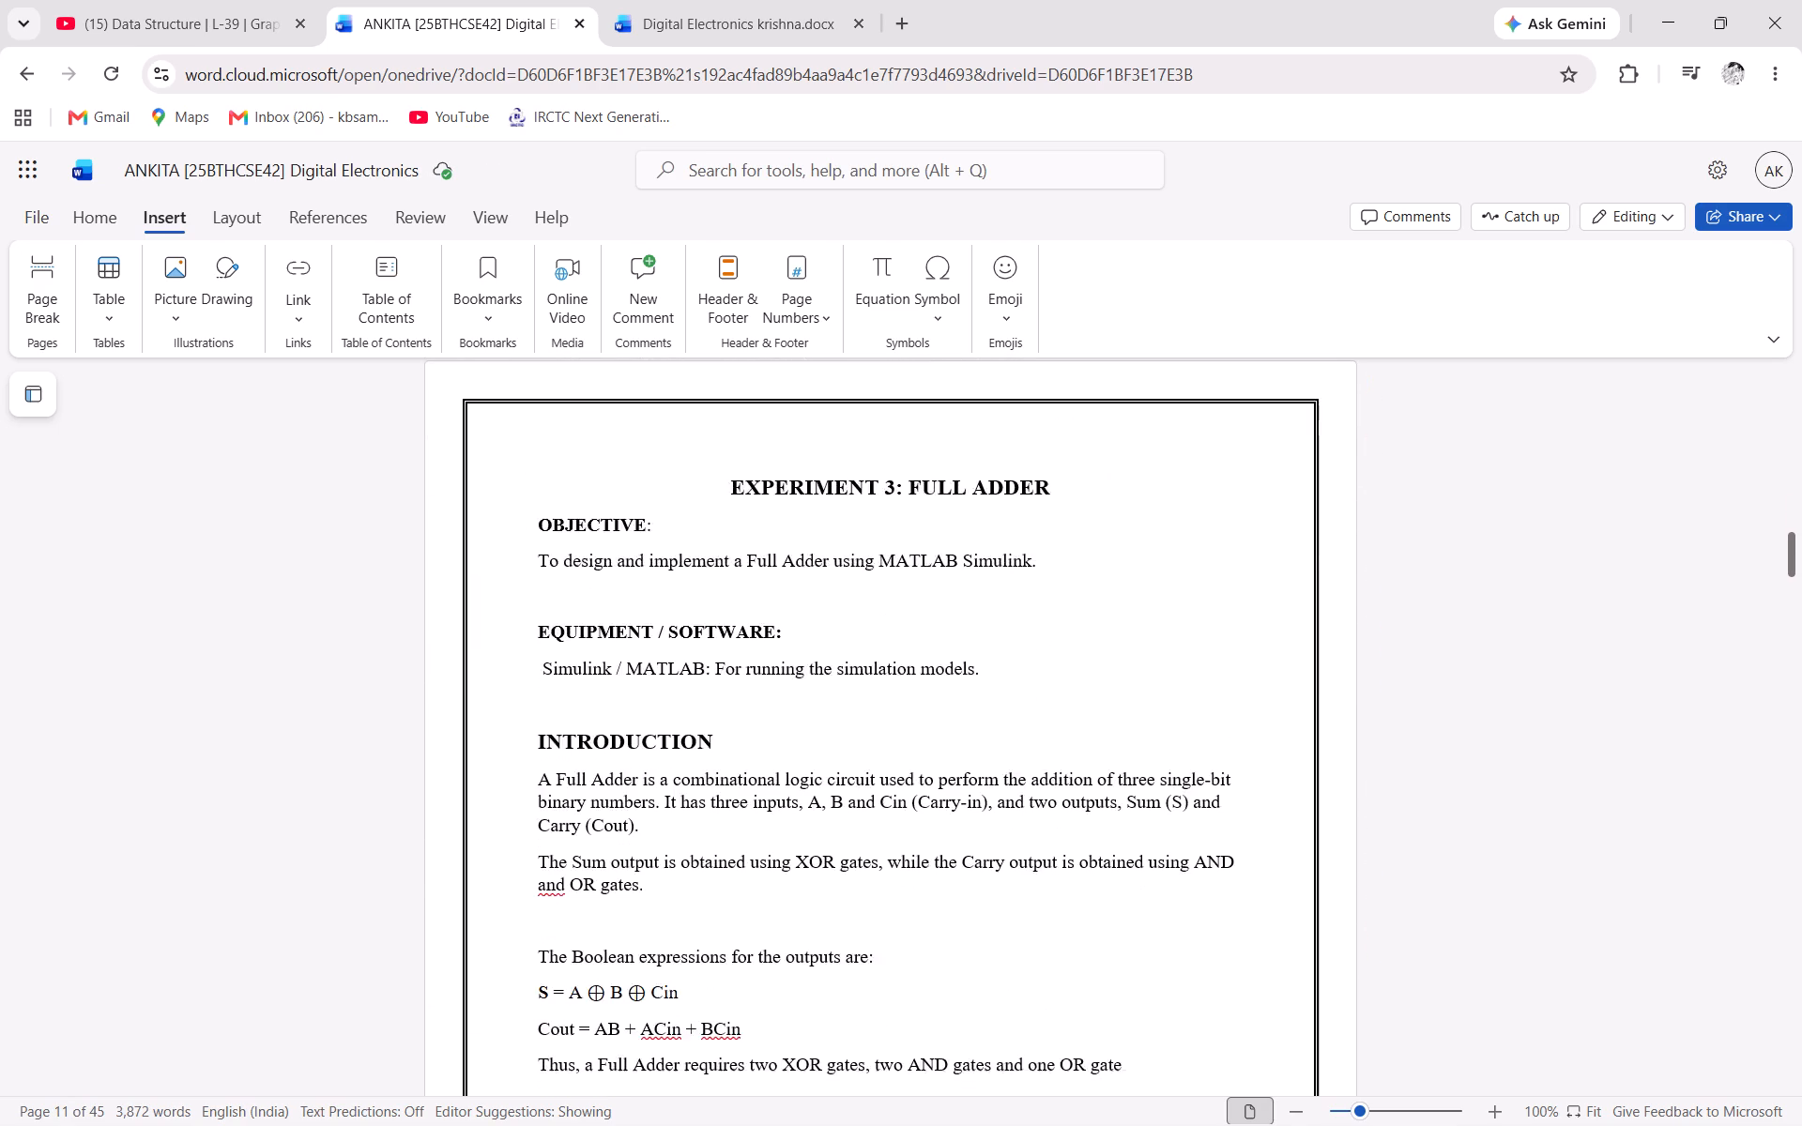
scroll(915, 919, "down", 5)
scroll(915, 919, "up", 1)
scroll(915, 919, "down", 3)
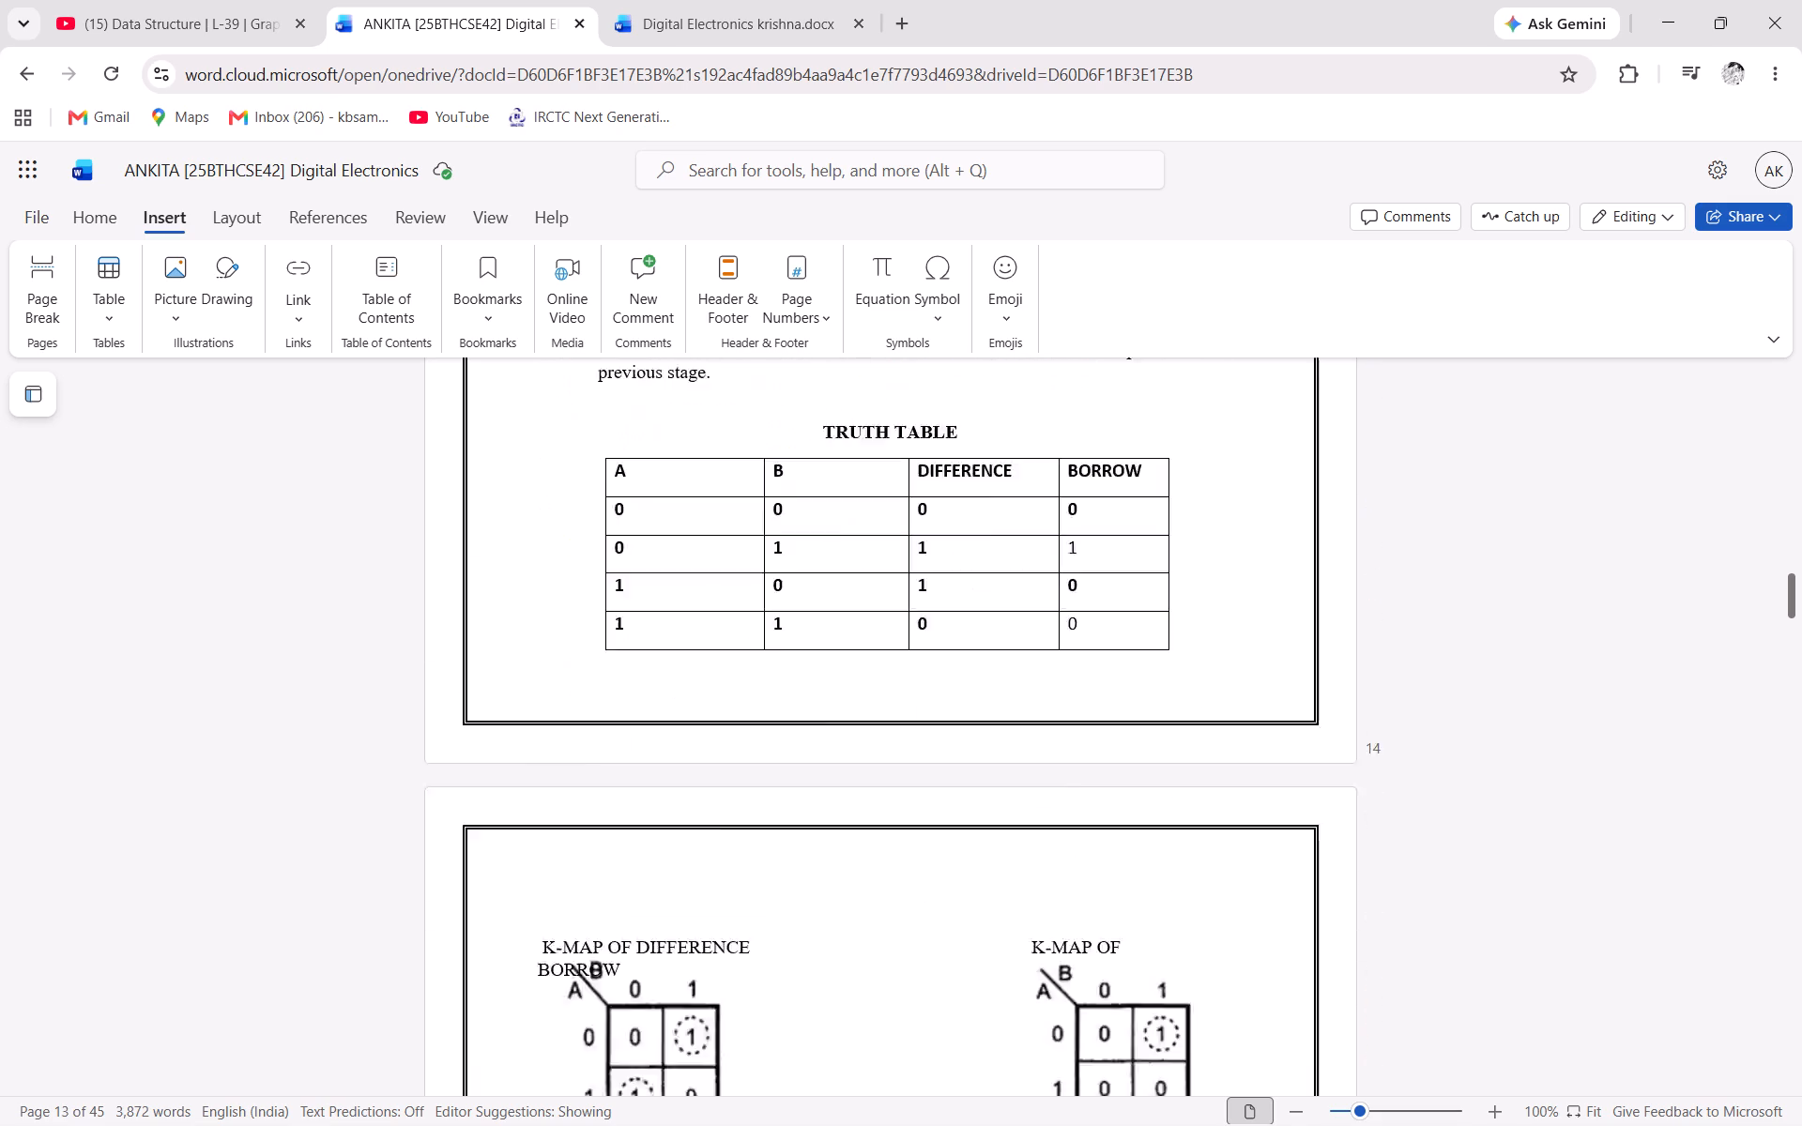
scroll(915, 919, "down", 3)
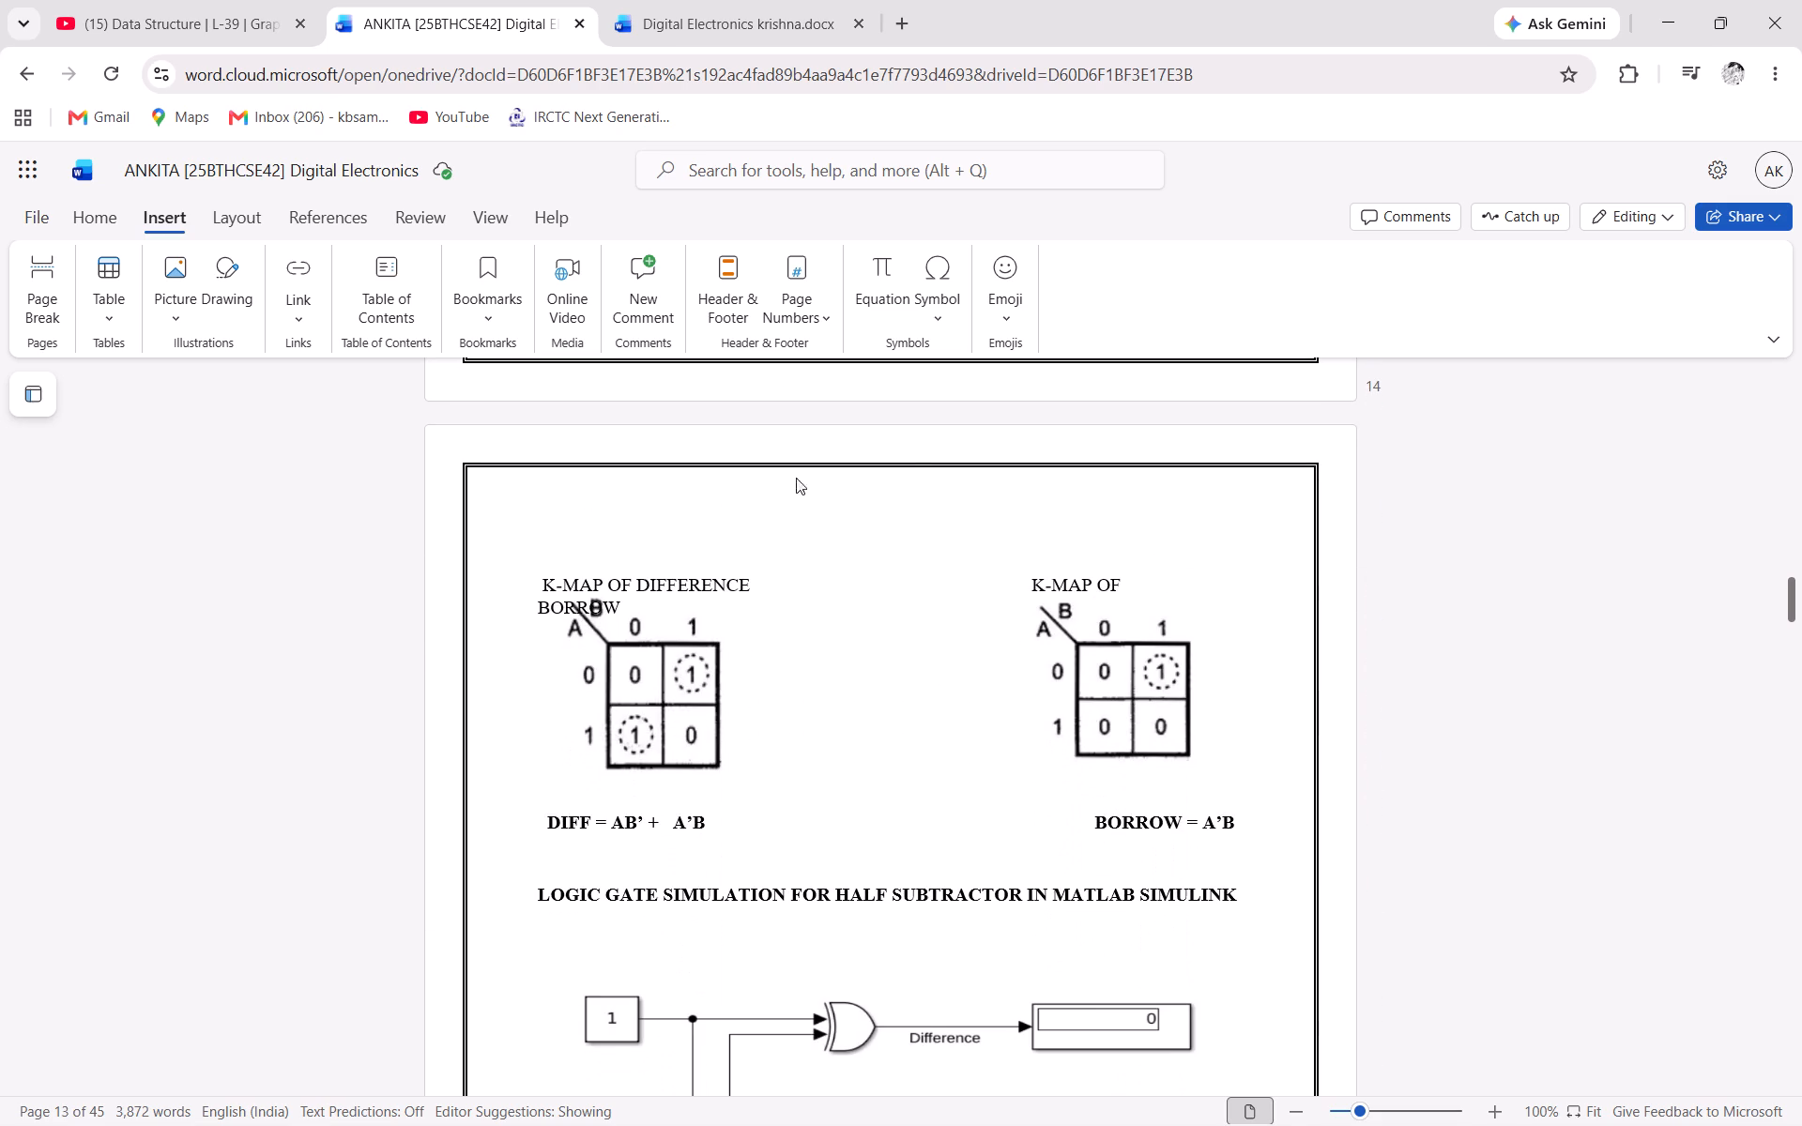
scroll(830, 493, "up", 2)
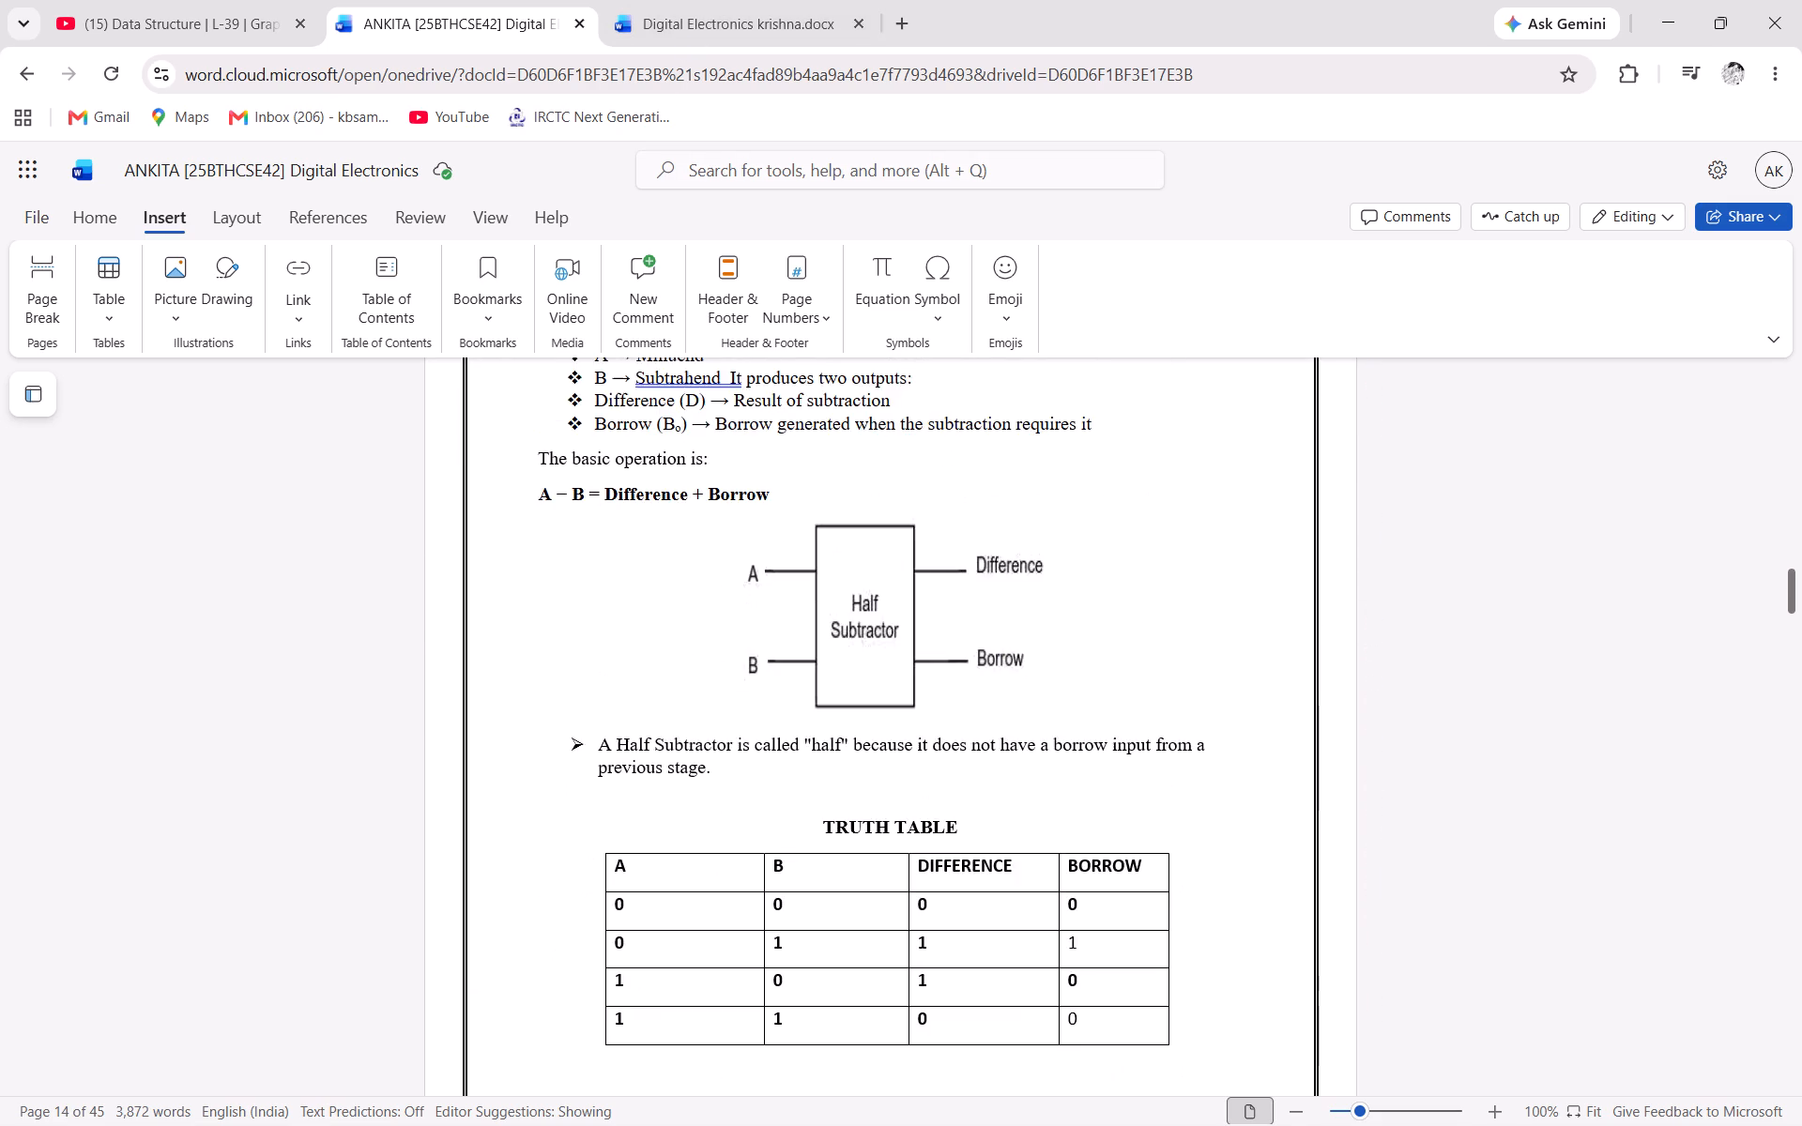
scroll(830, 493, "up", 5)
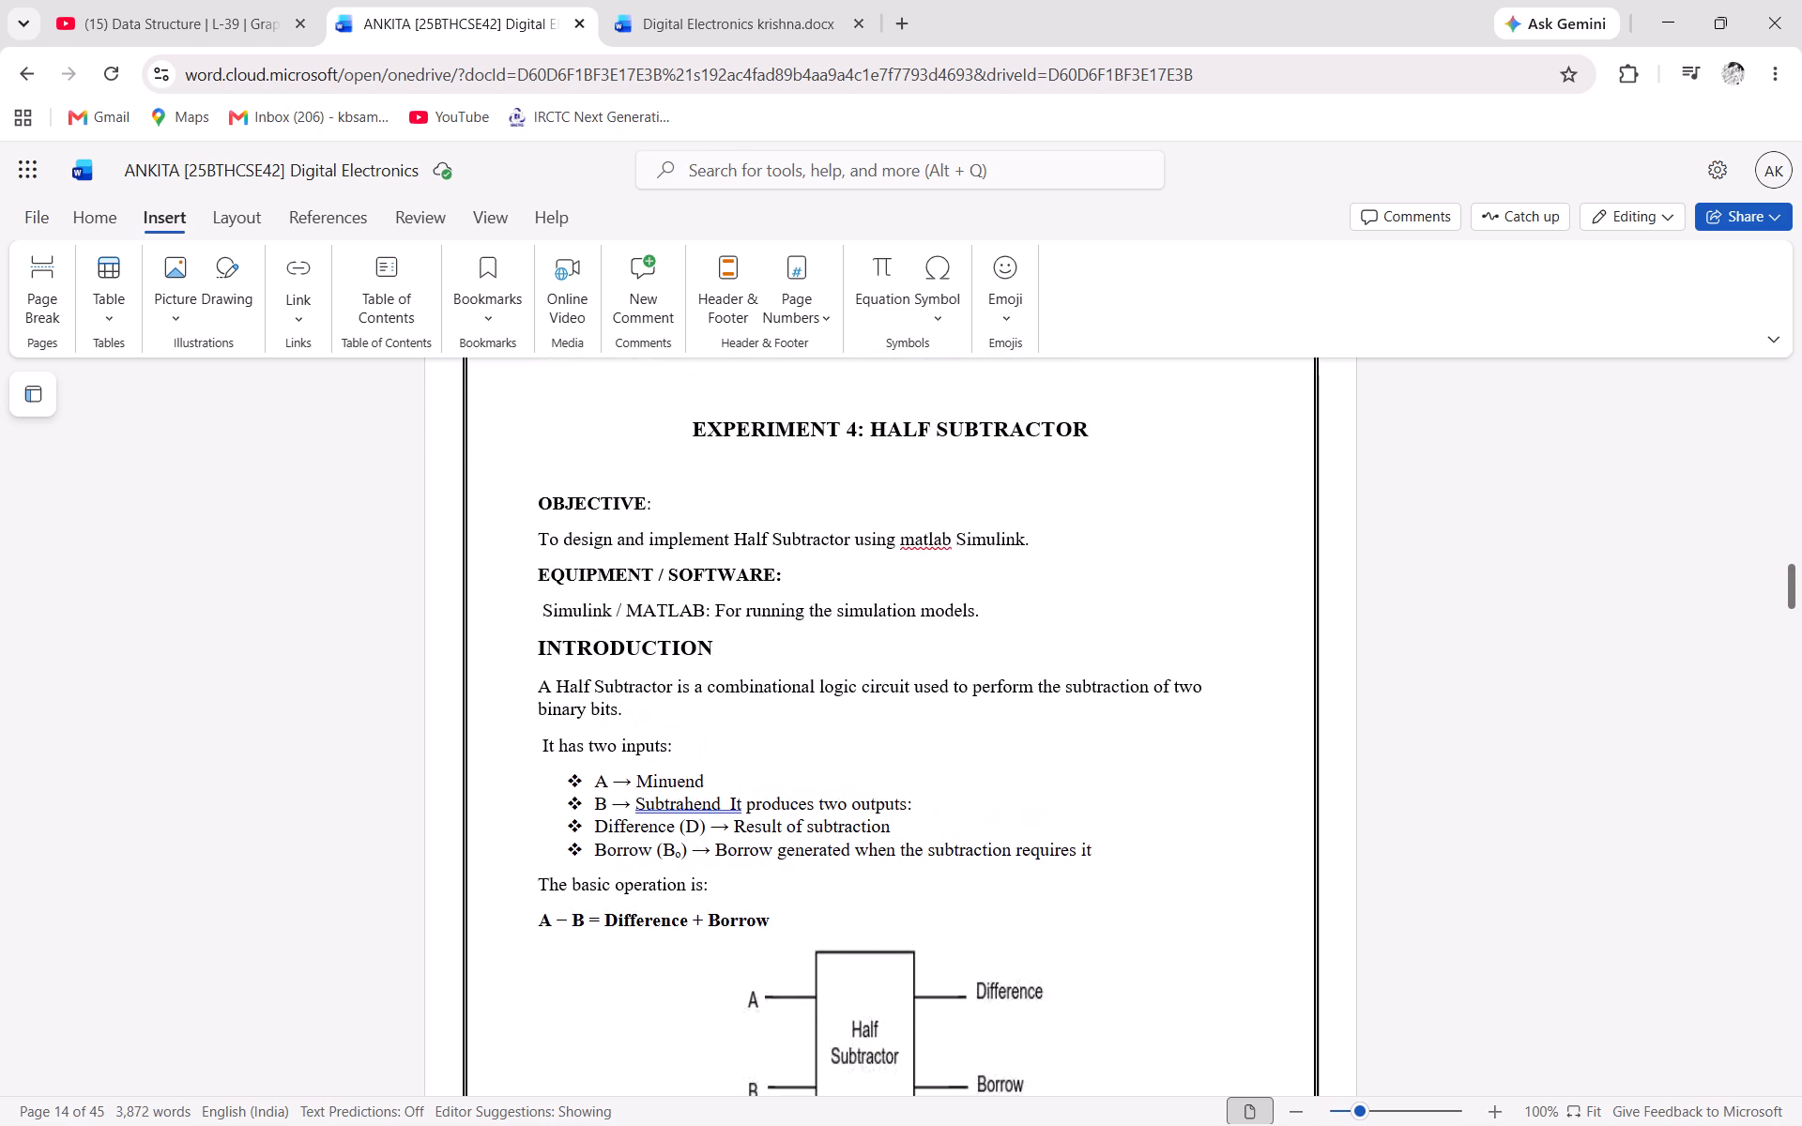
Compare the Half Adder Simulink simulation page in Digital Electronics krishna.docx with the matching page of the lab assignment.
left_click(678, 0)
scroll(895, 610, "down", 10)
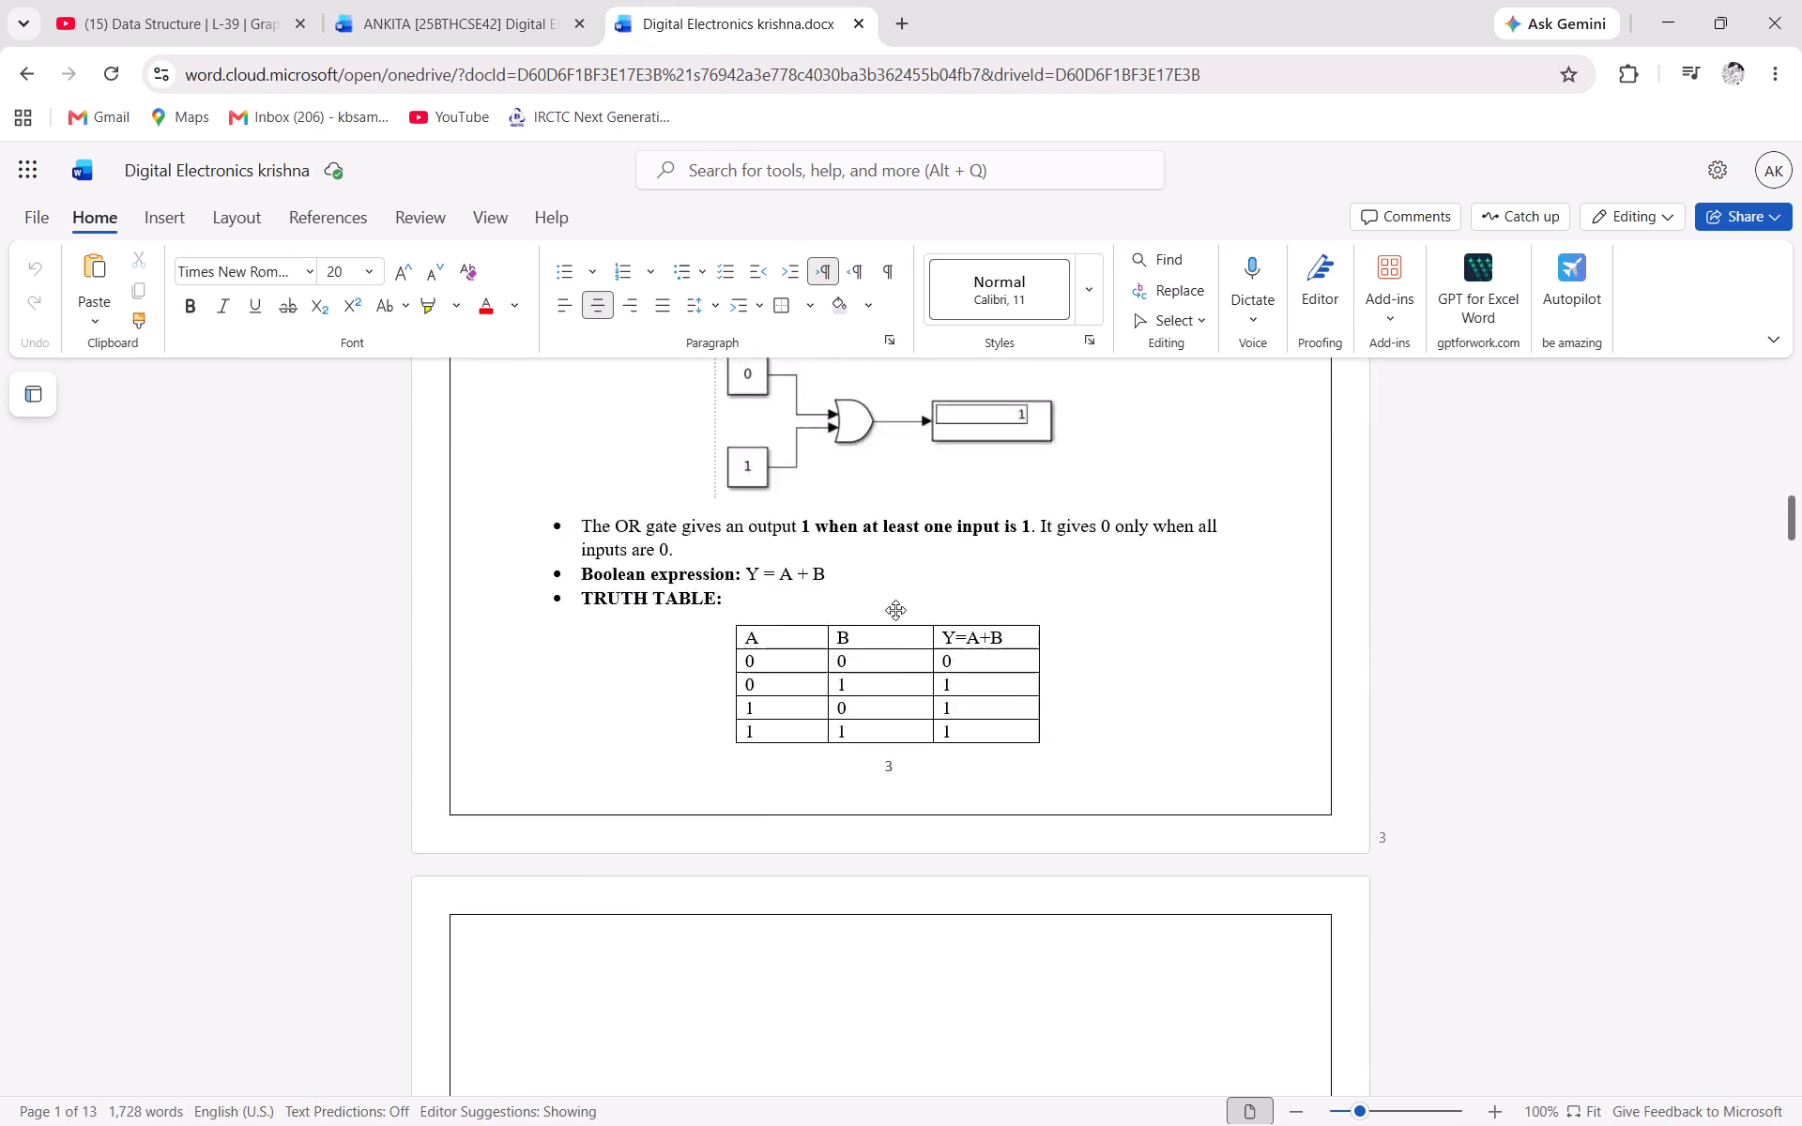
scroll(895, 610, "down", 7)
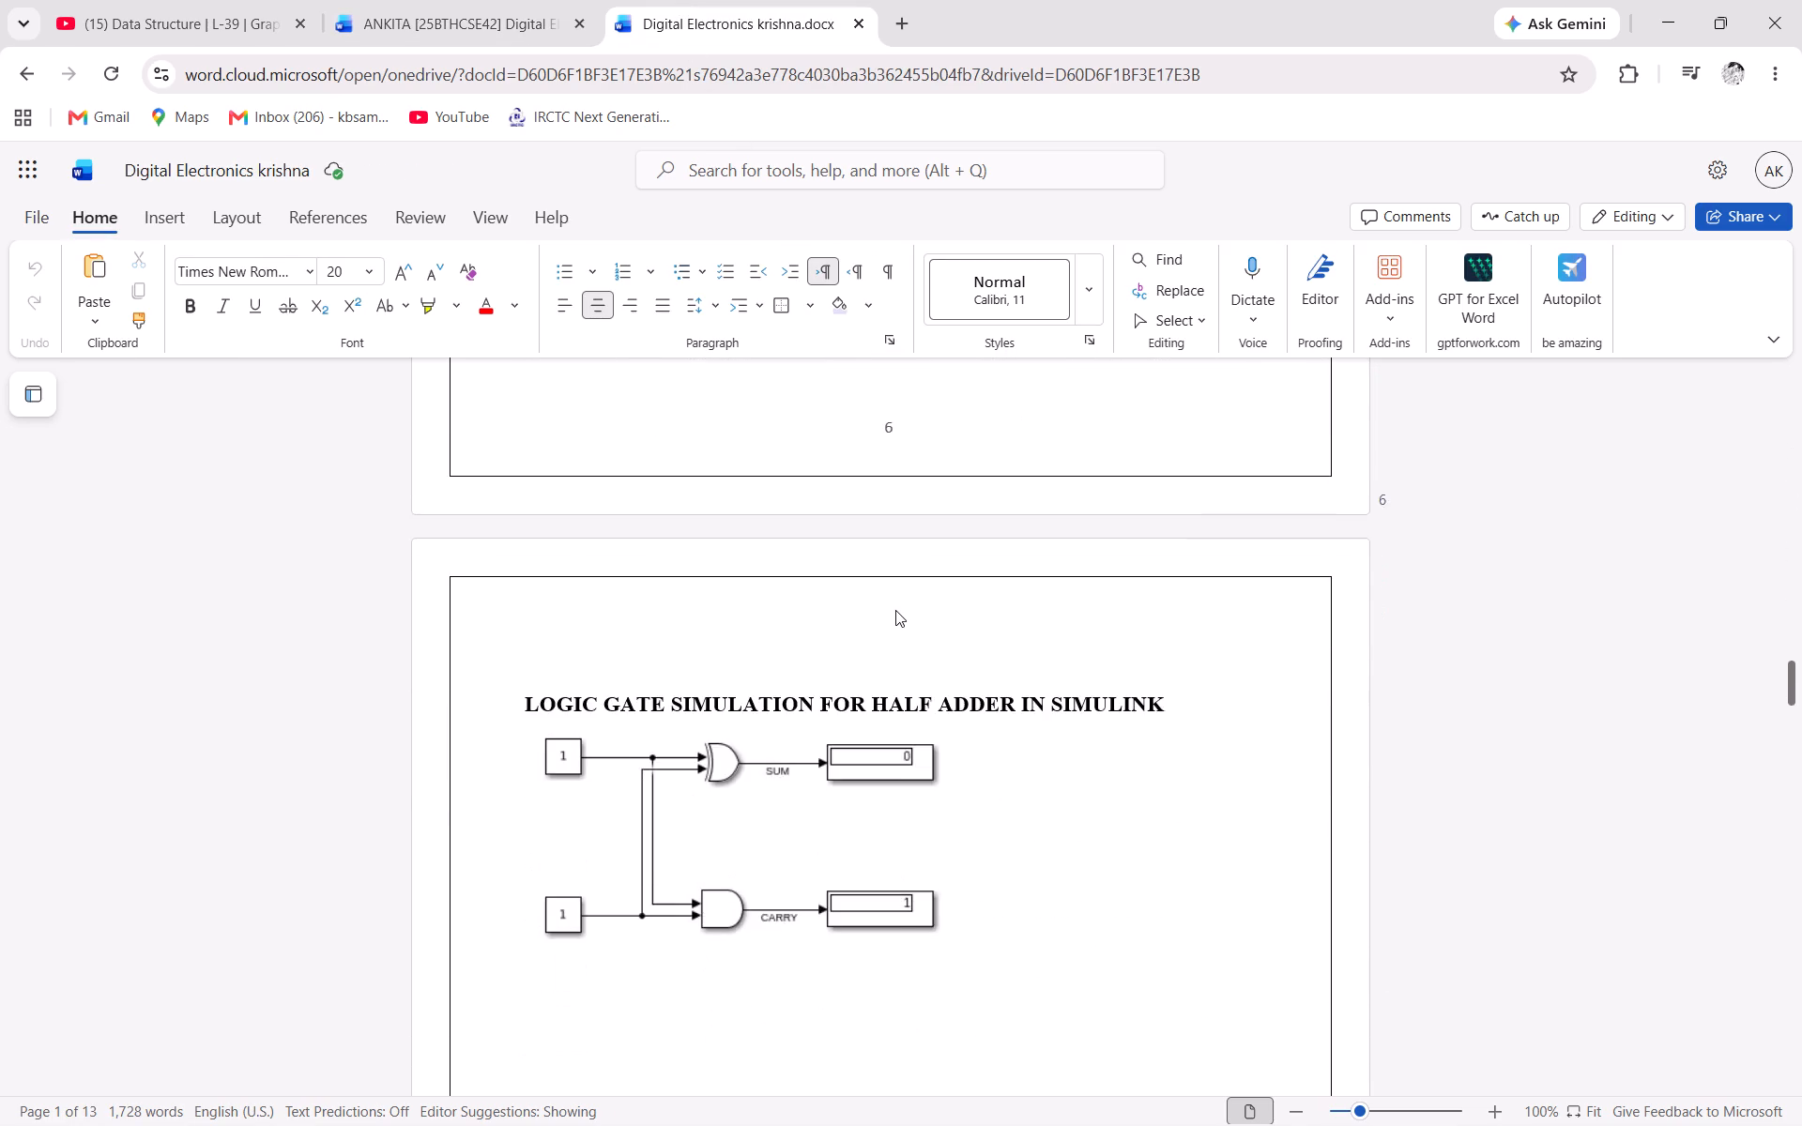
scroll(895, 610, "up", 3)
scroll(895, 610, "down", 4)
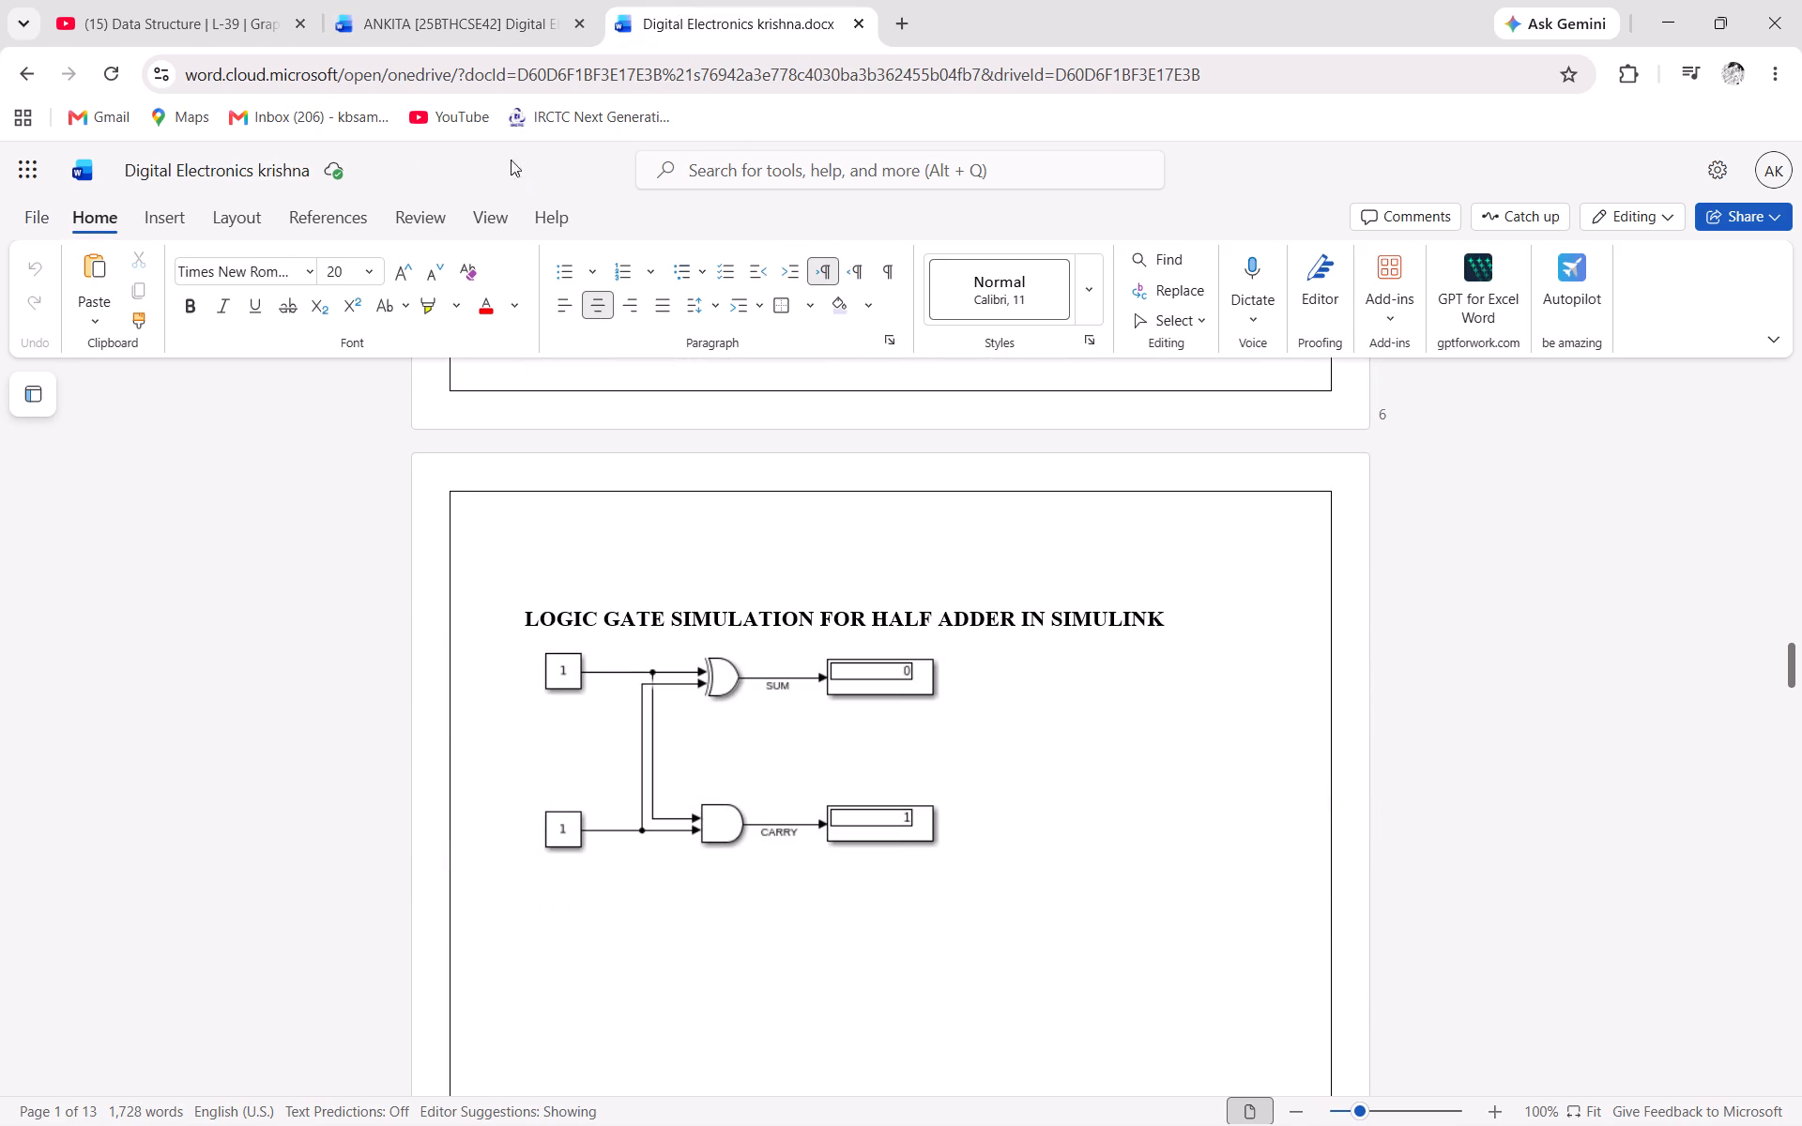
left_click(440, 0)
scroll(812, 692, "up", 4)
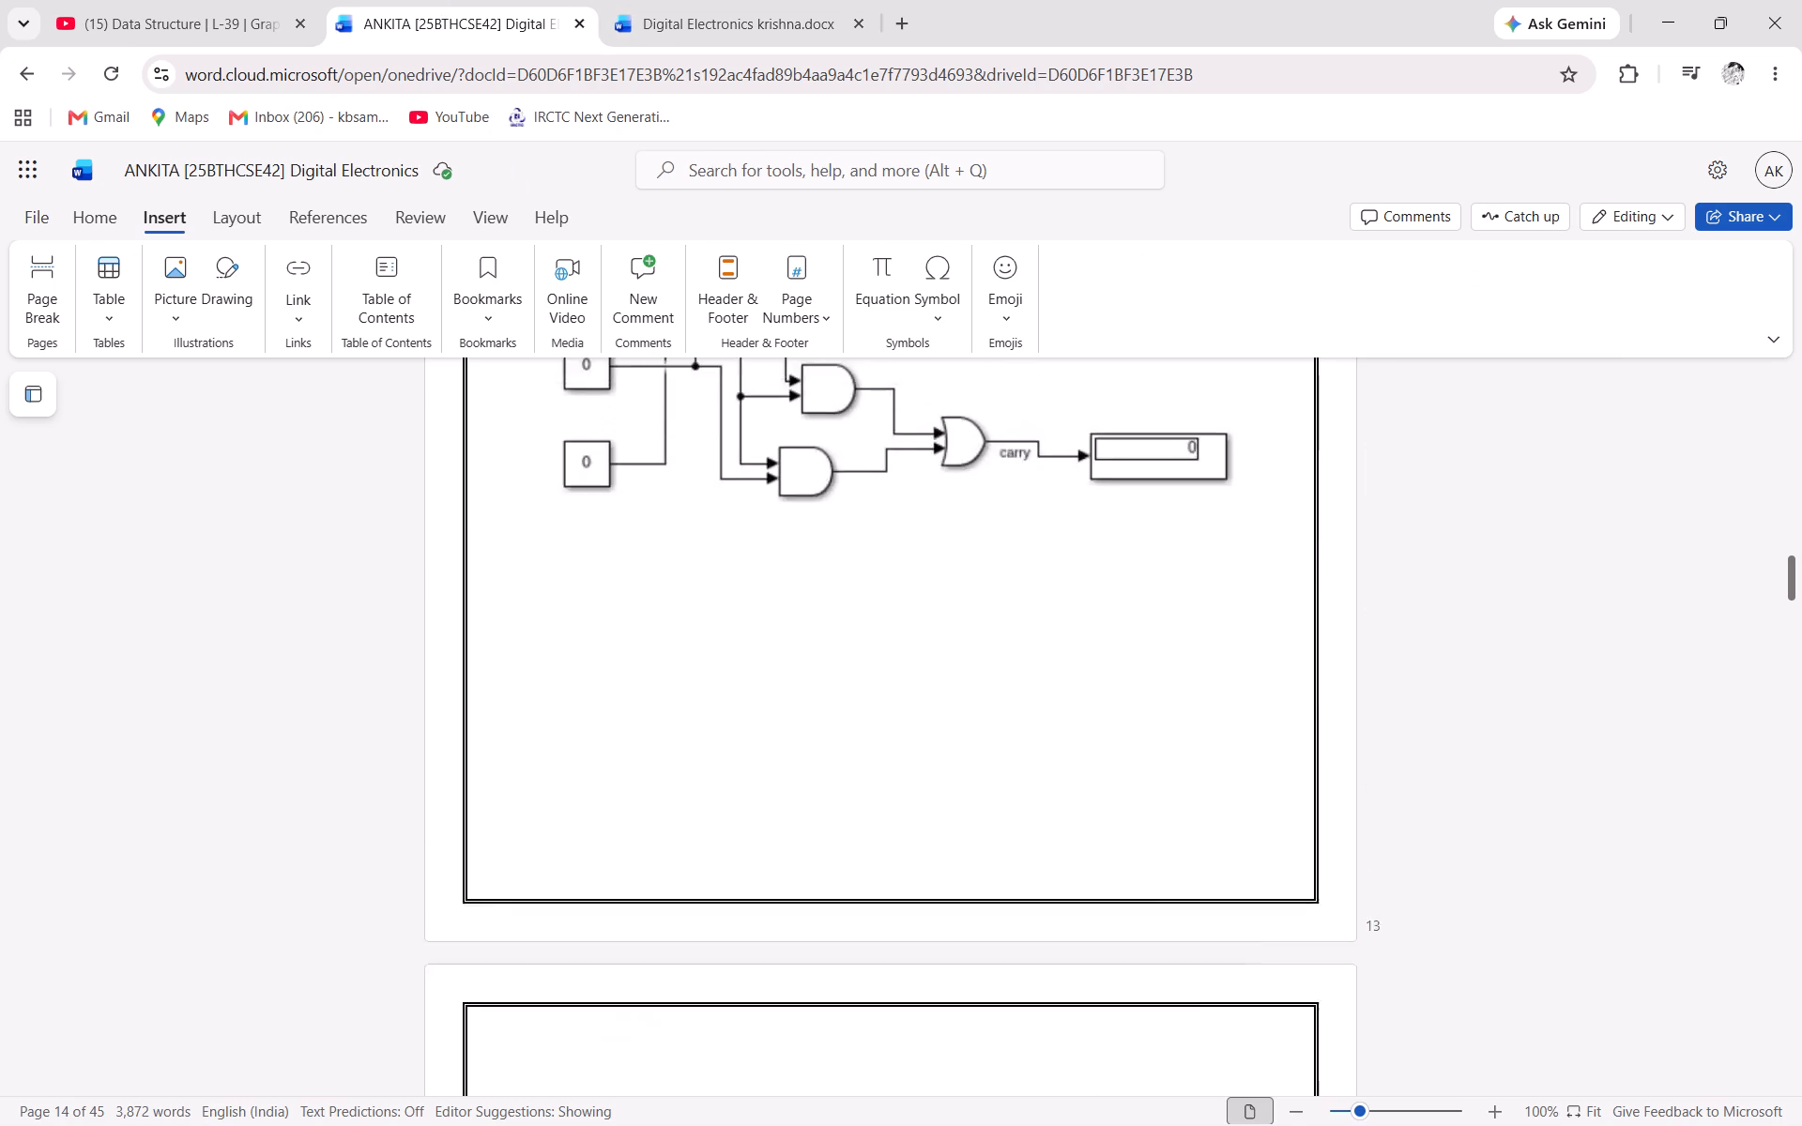
scroll(812, 692, "up", 6)
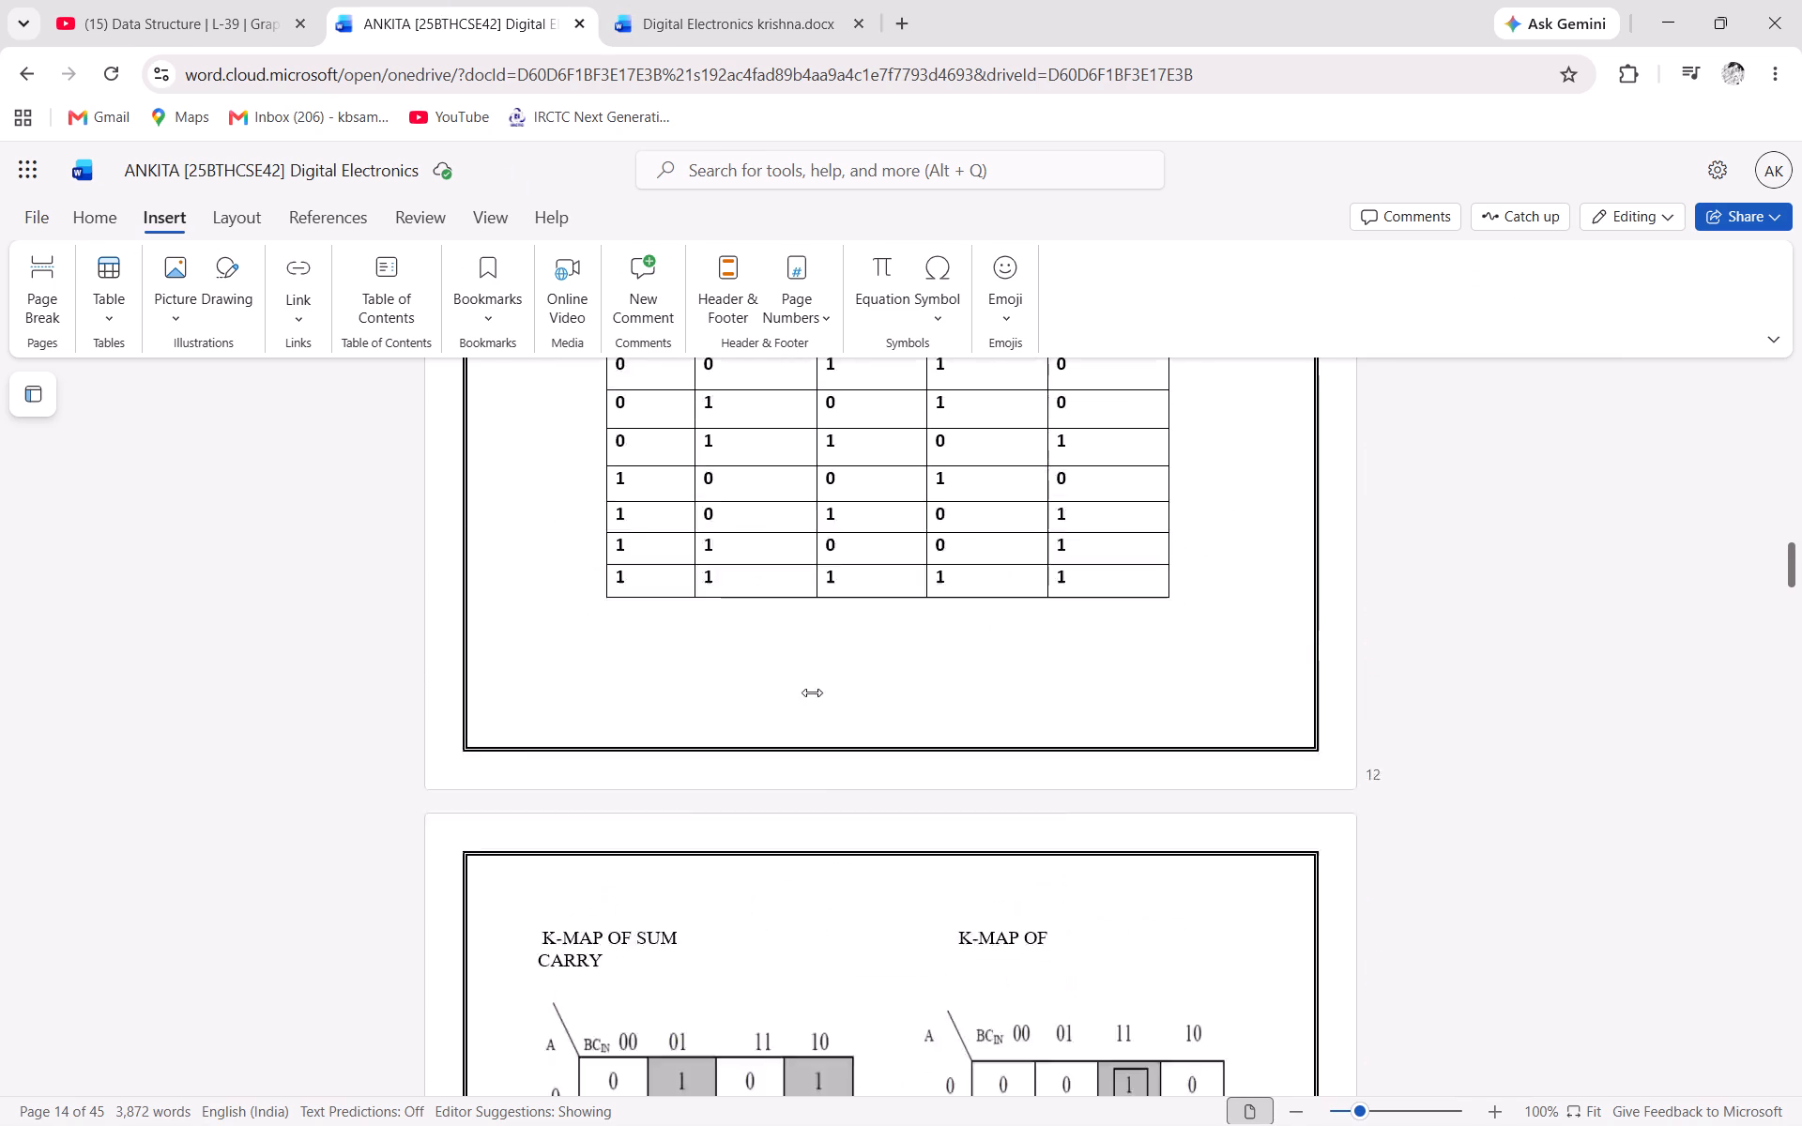
scroll(812, 692, "up", 6)
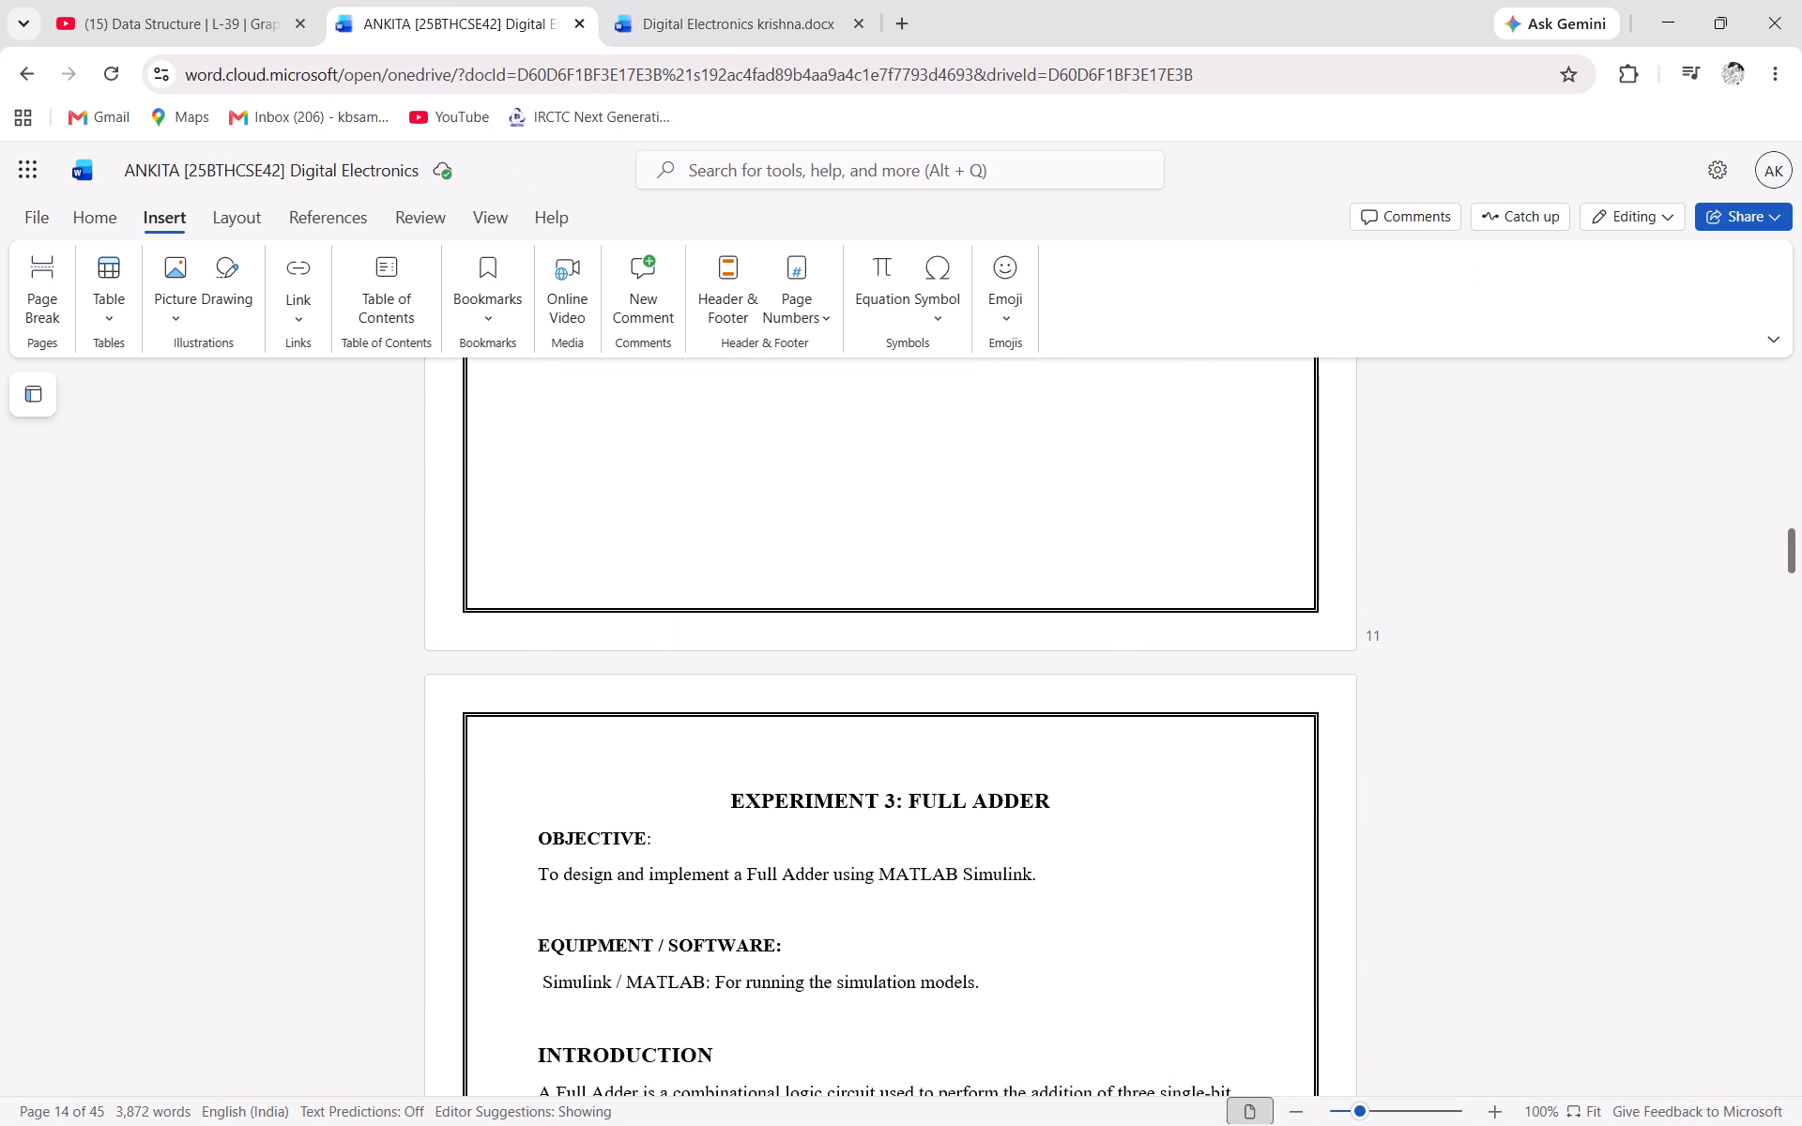
scroll(812, 692, "up", 4)
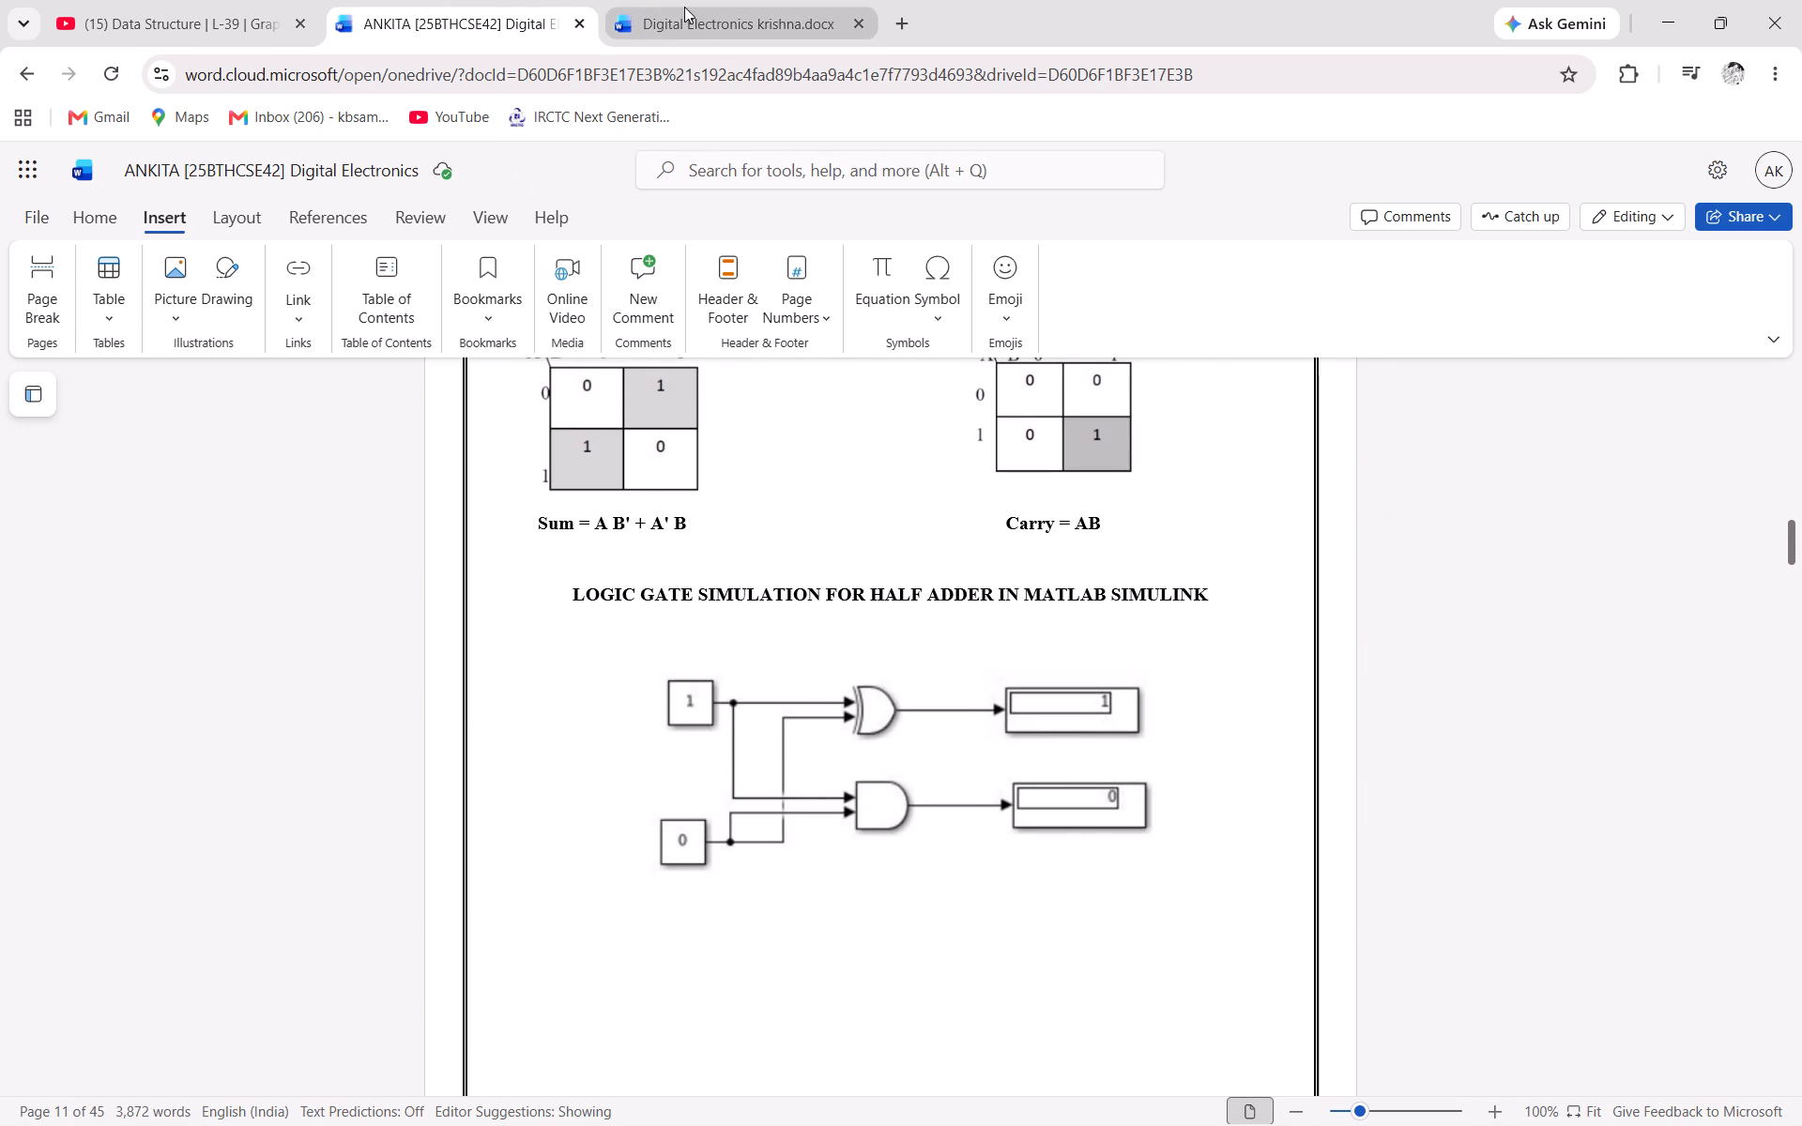
left_click(684, 7)
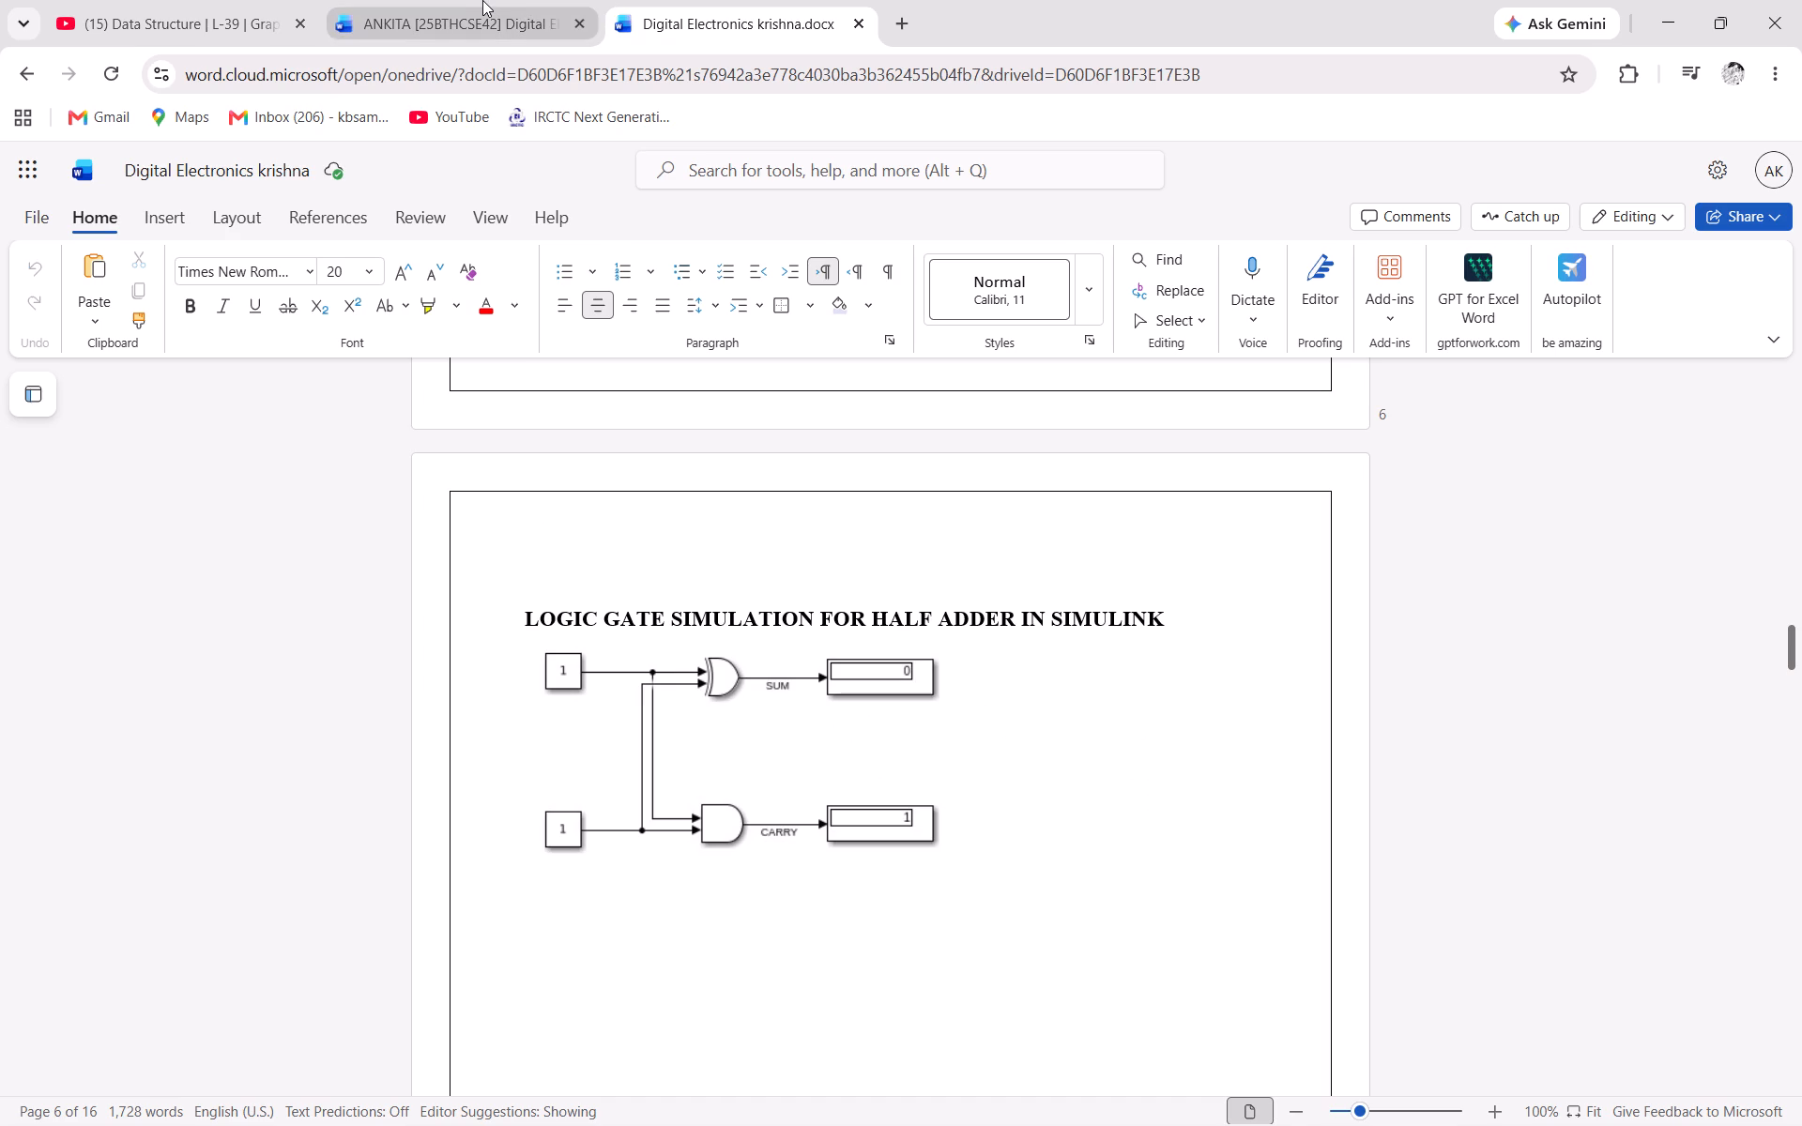
left_click(482, 0)
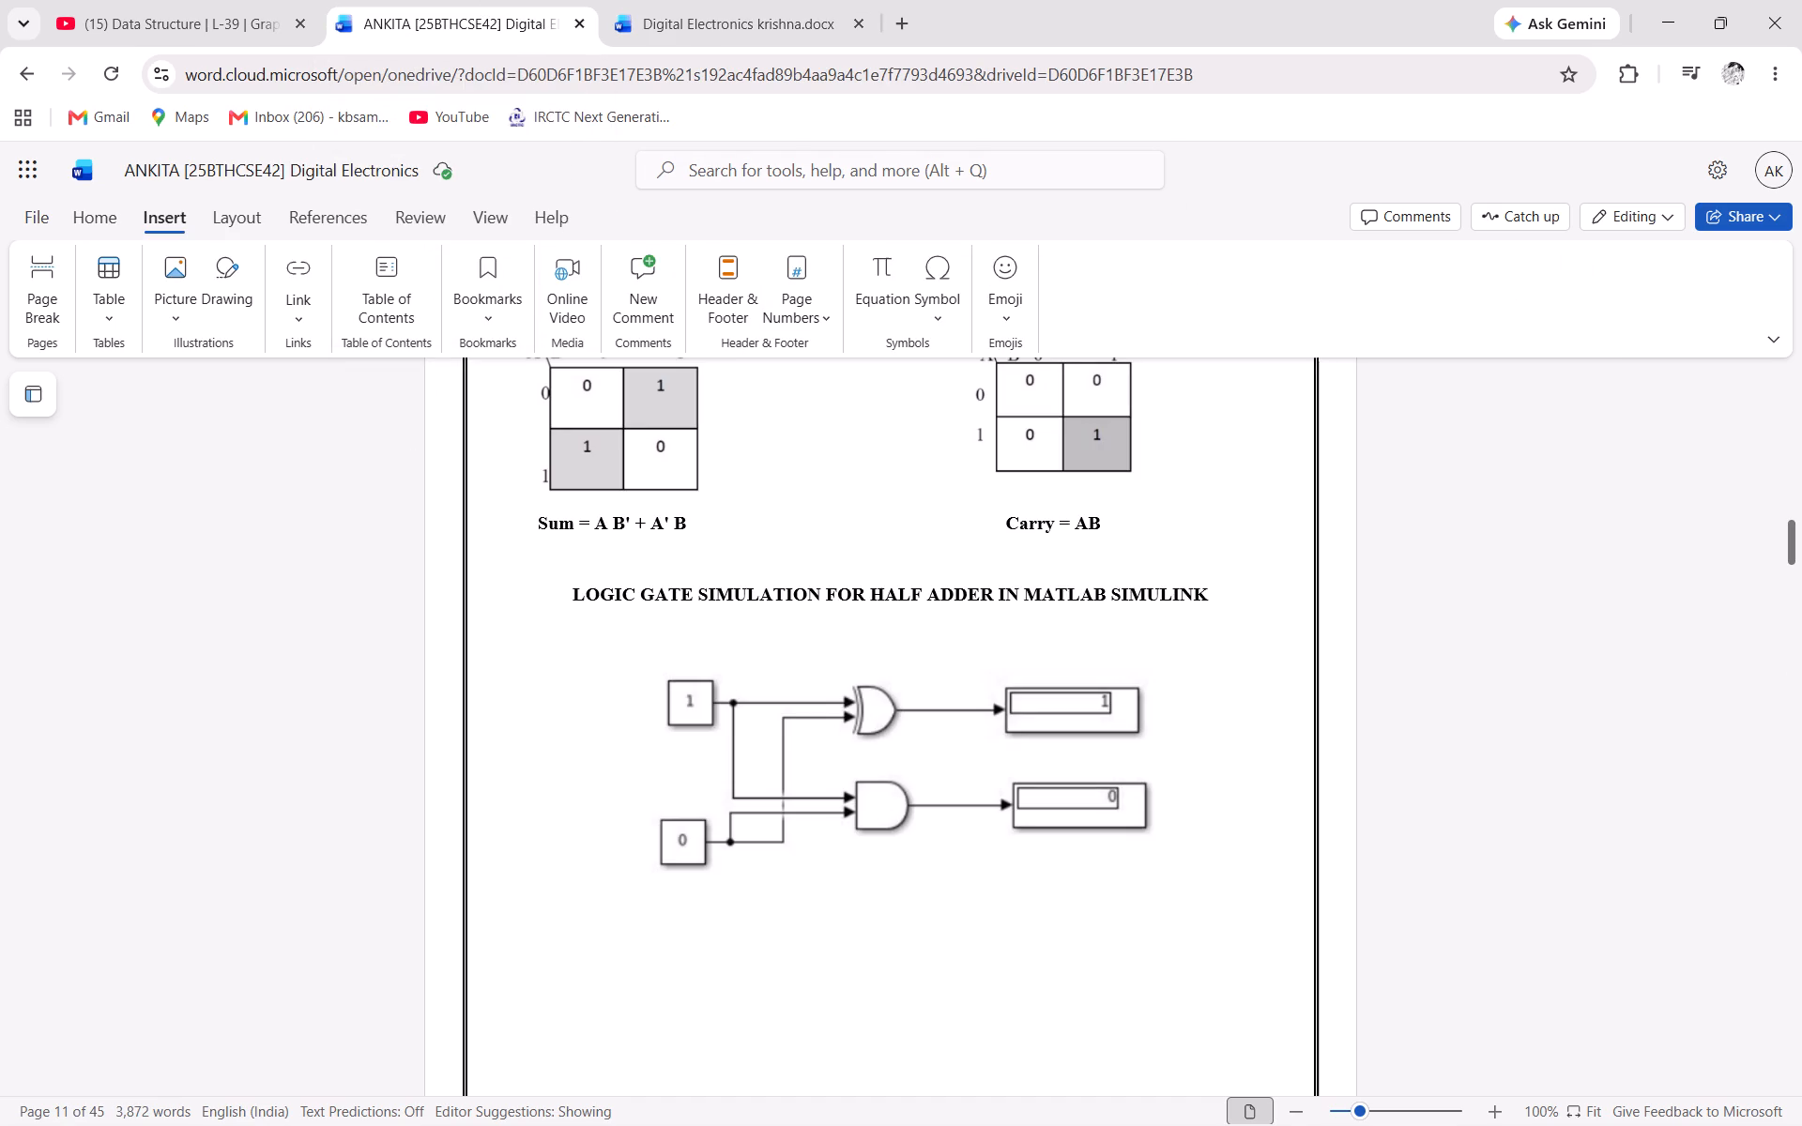
Replace the assignment's Half Adder simulation picture with the Half Adder simulation picture copied from Digital Electronics krishna.docx.
left_click(850, 759)
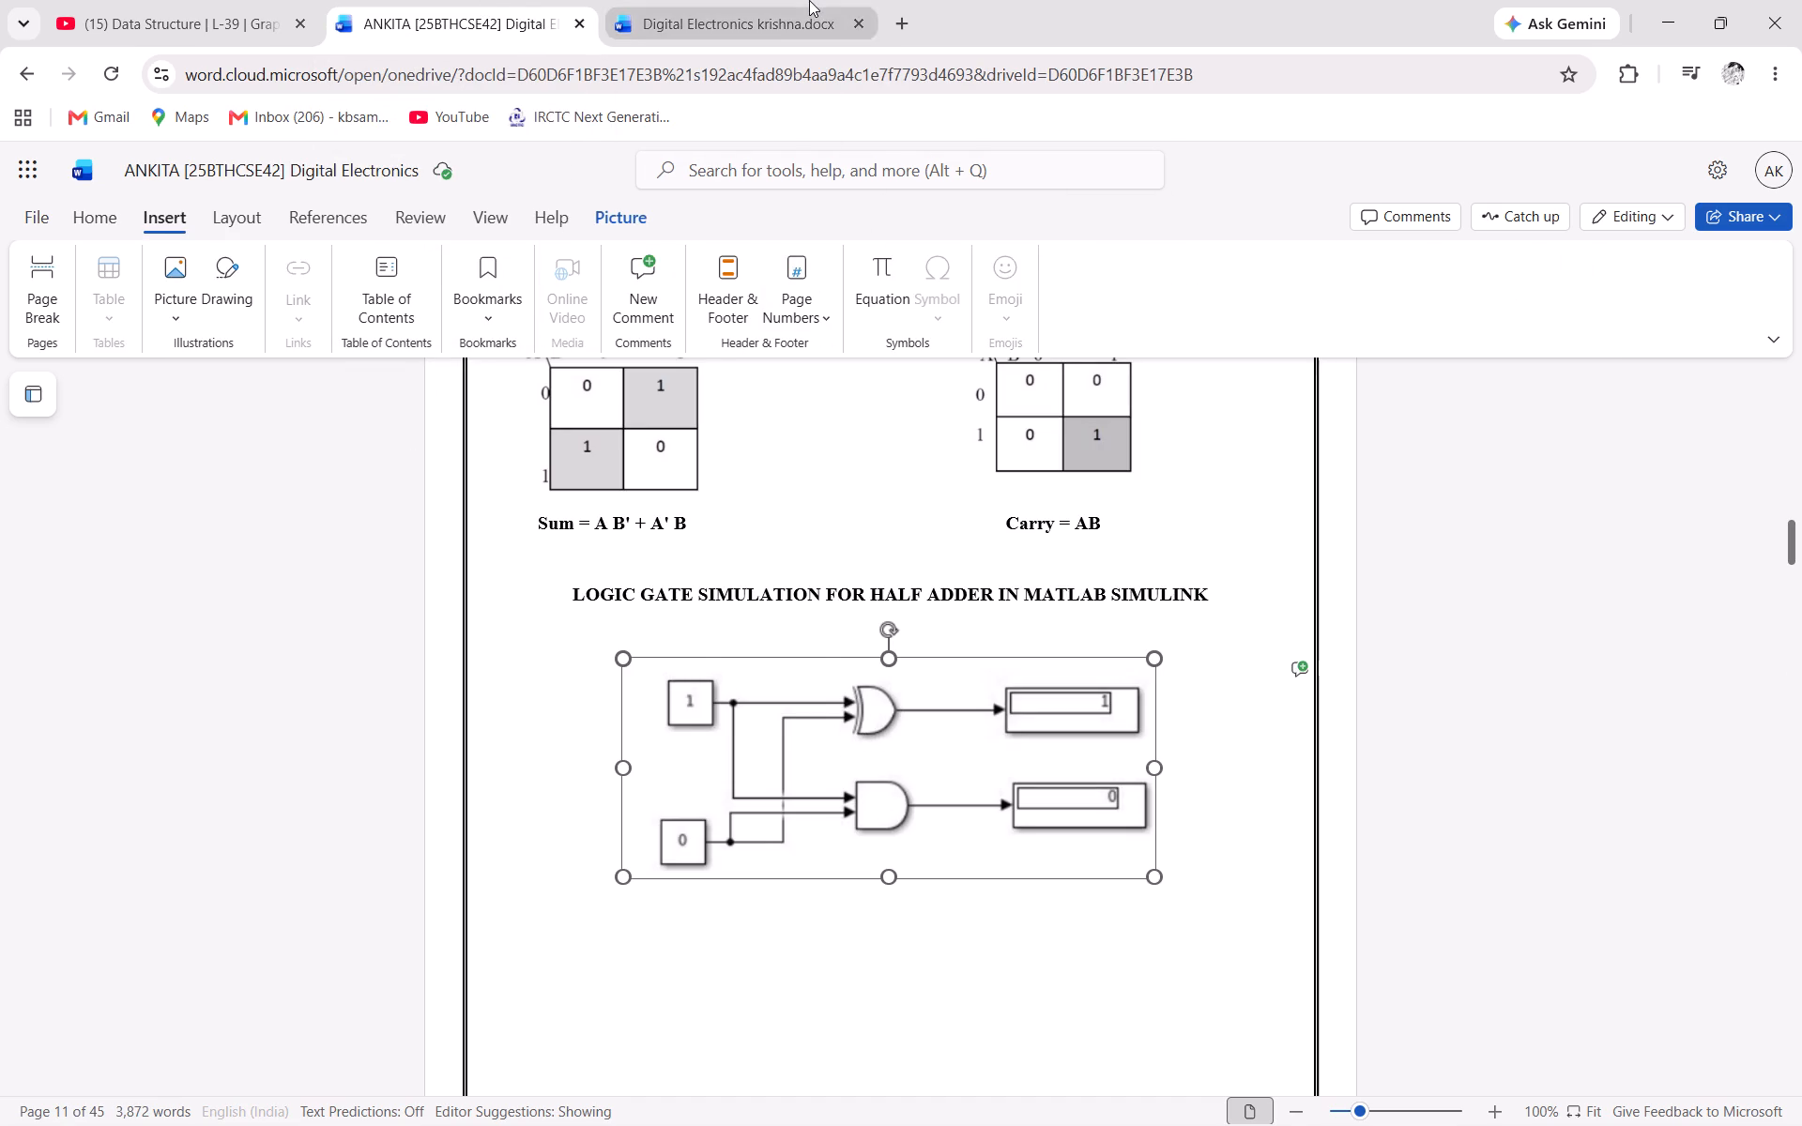
left_click(809, 0)
left_click(691, 800)
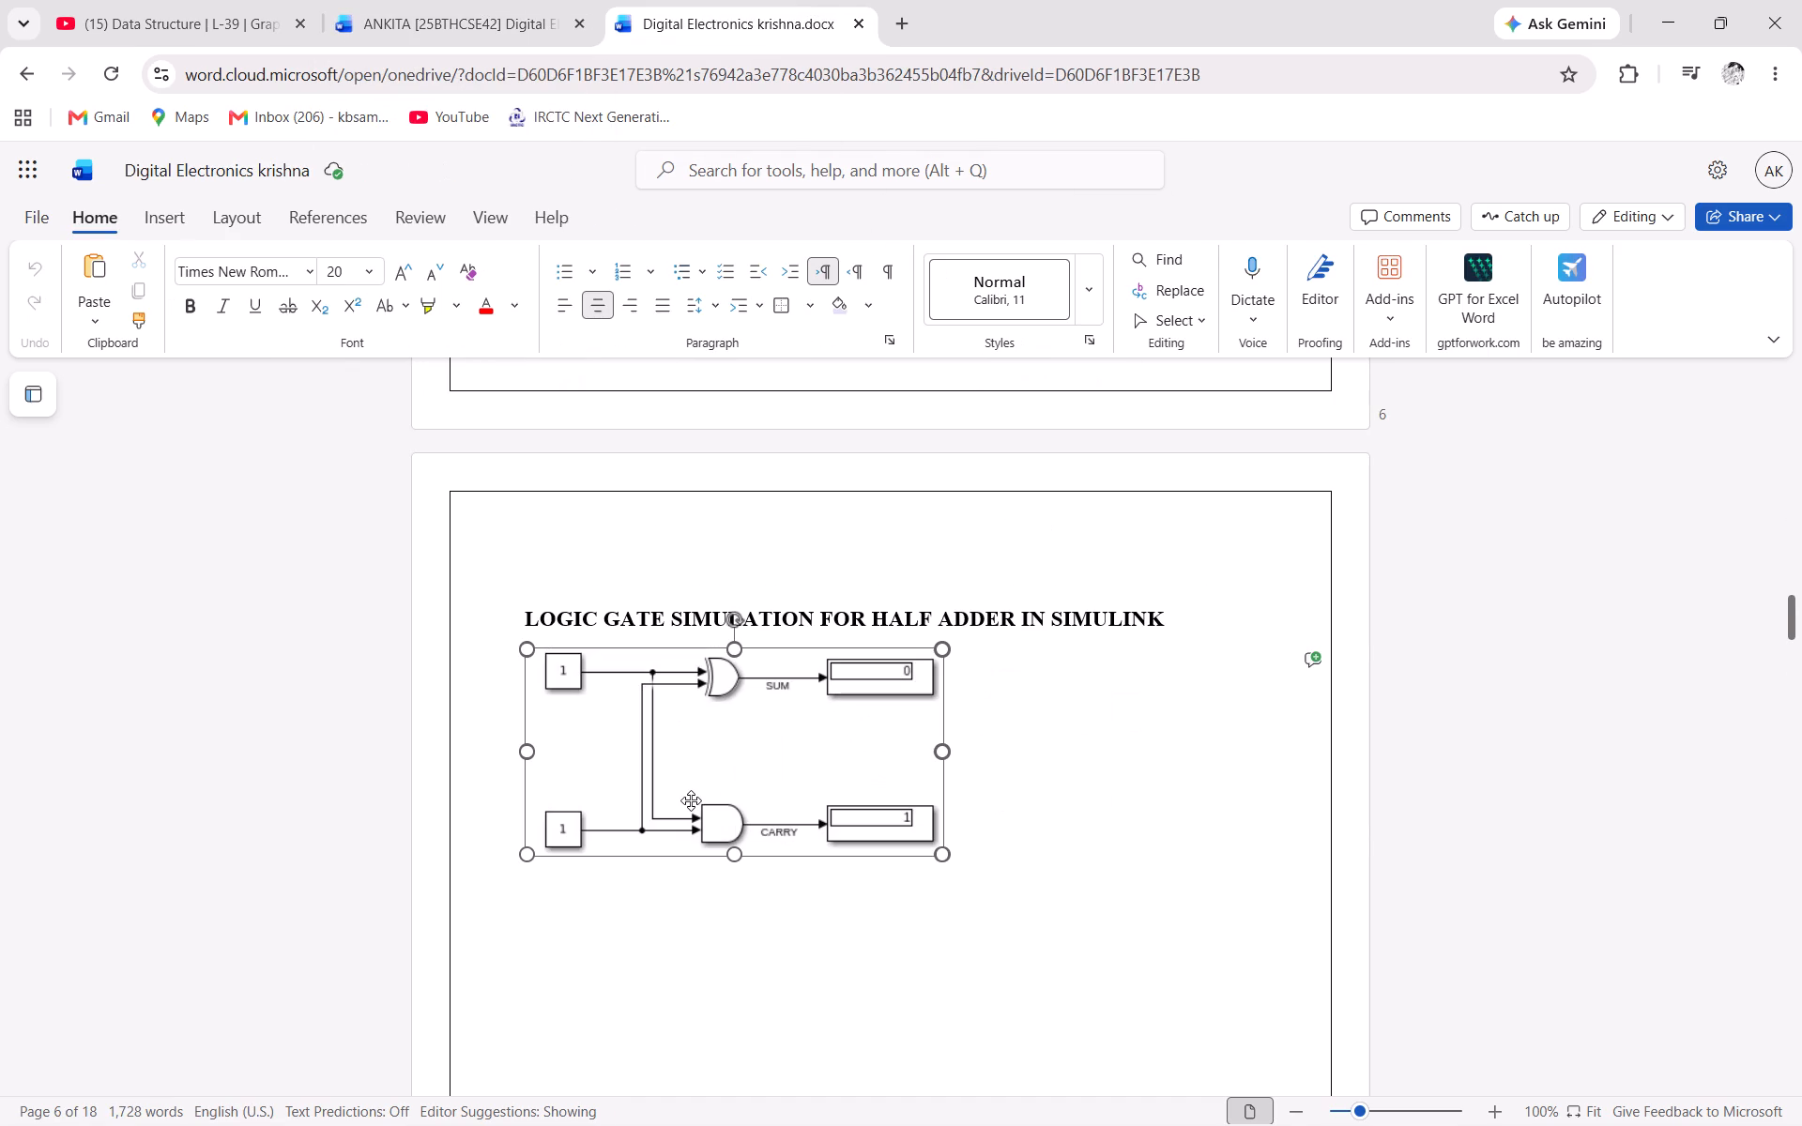
key("ctrl+c")
key("ctrl+c")
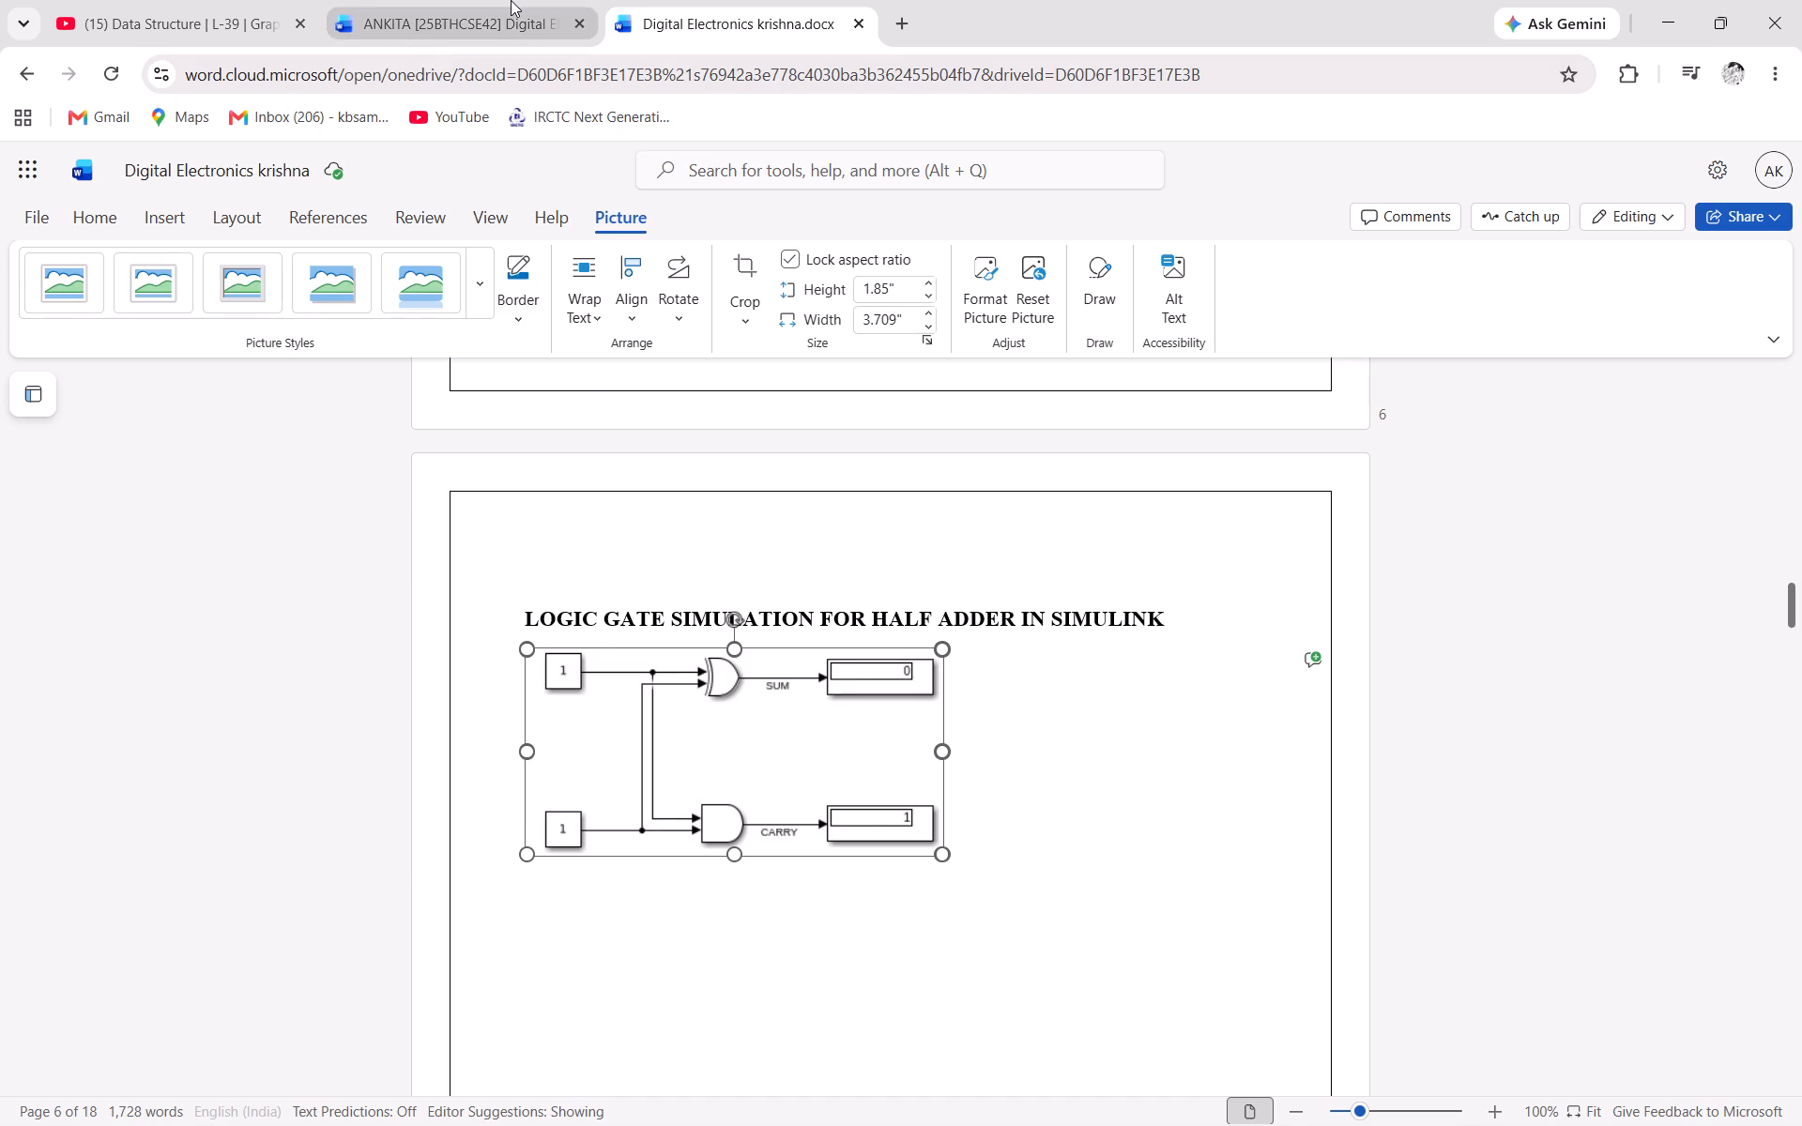
left_click(511, 0)
left_click(784, 744)
key("ctrl+v")
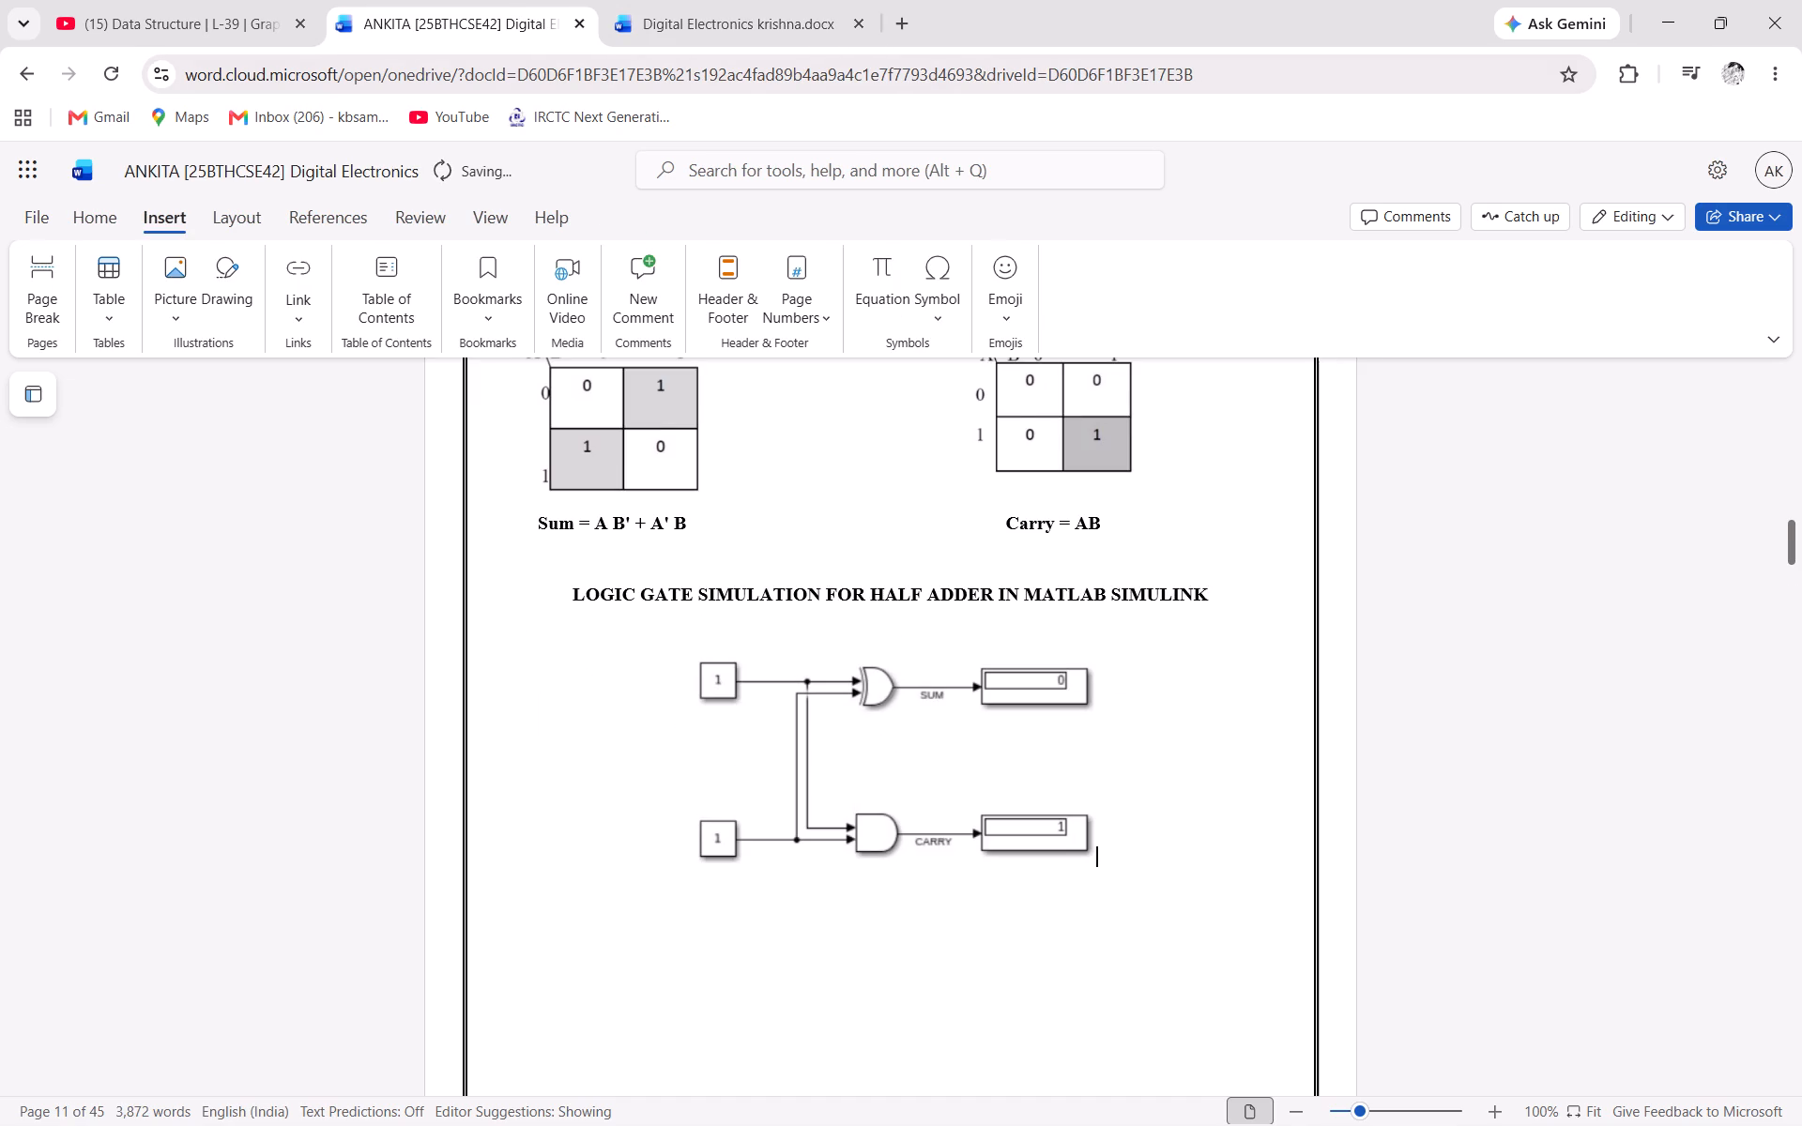
Enlarge the pasted Half Adder simulation picture proportionally below its heading.
scroll(1157, 776, "down", 6)
scroll(1157, 776, "up", 1)
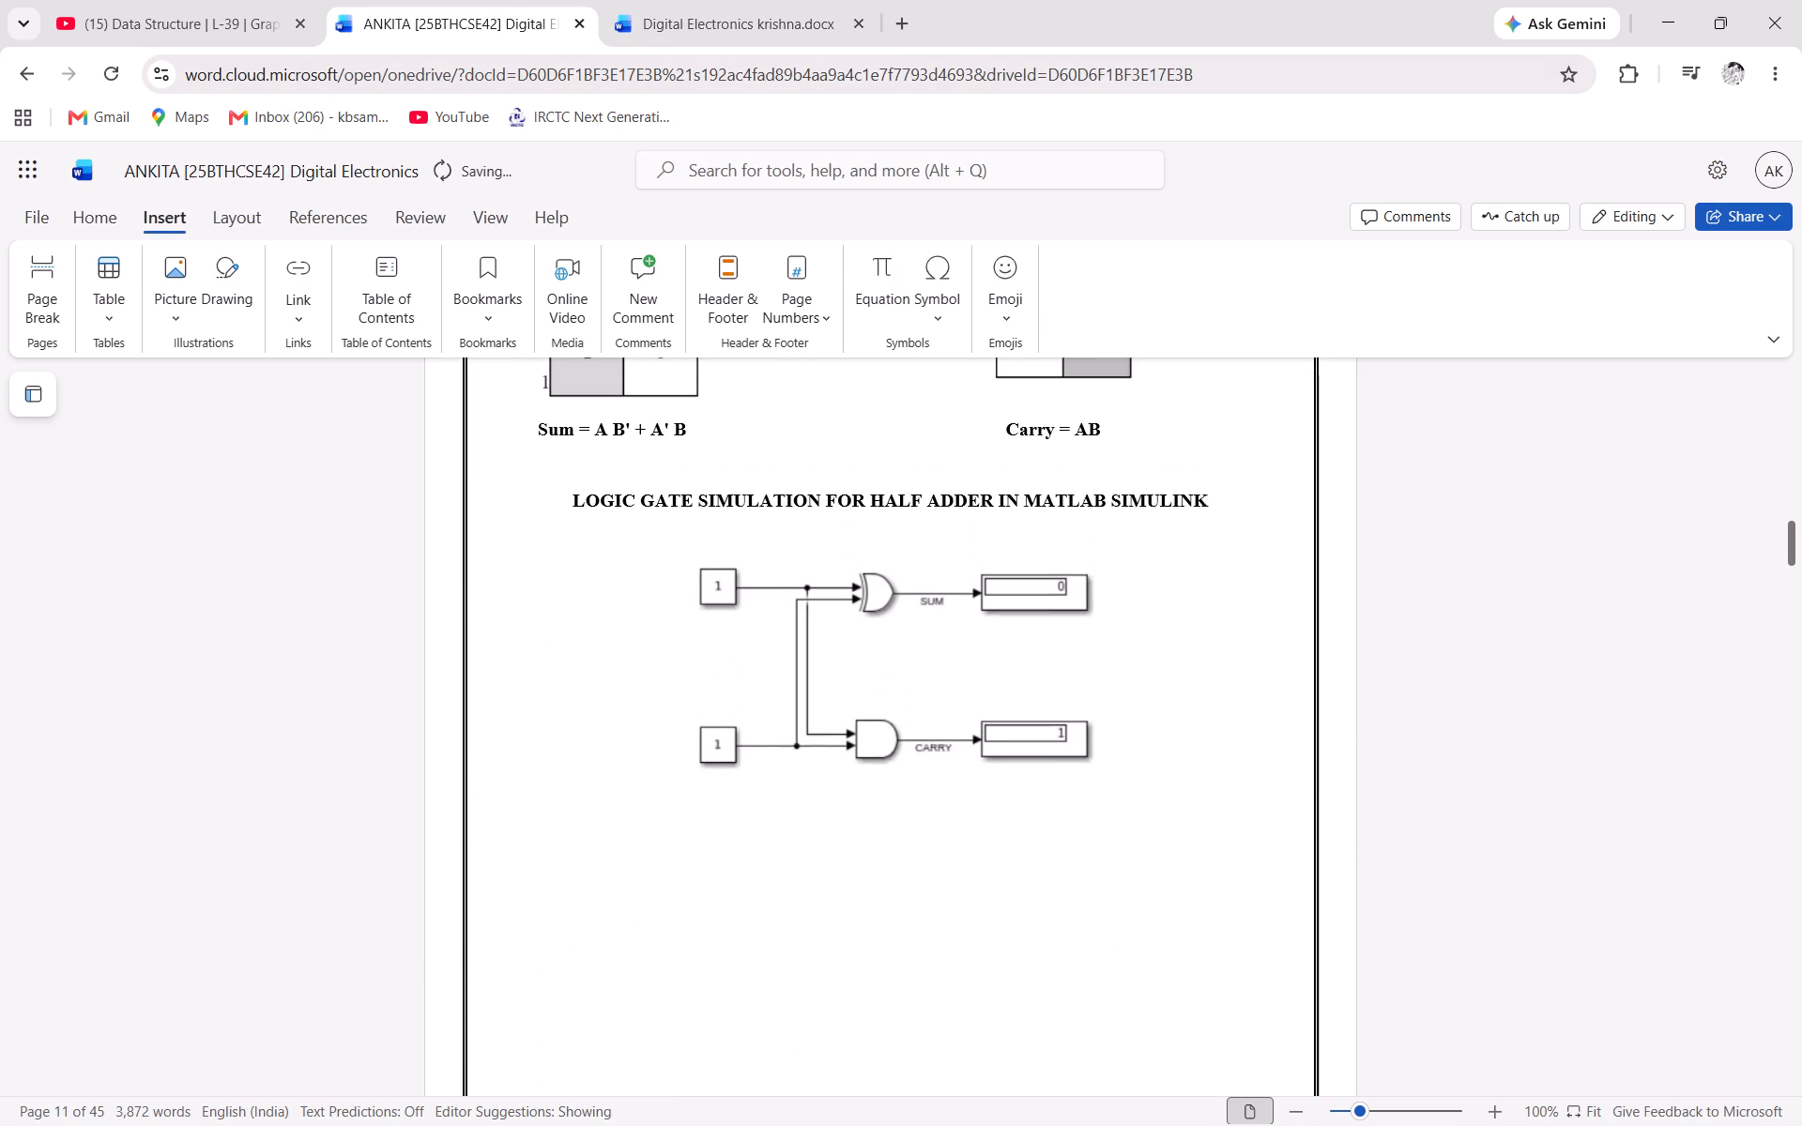
left_click(1009, 750)
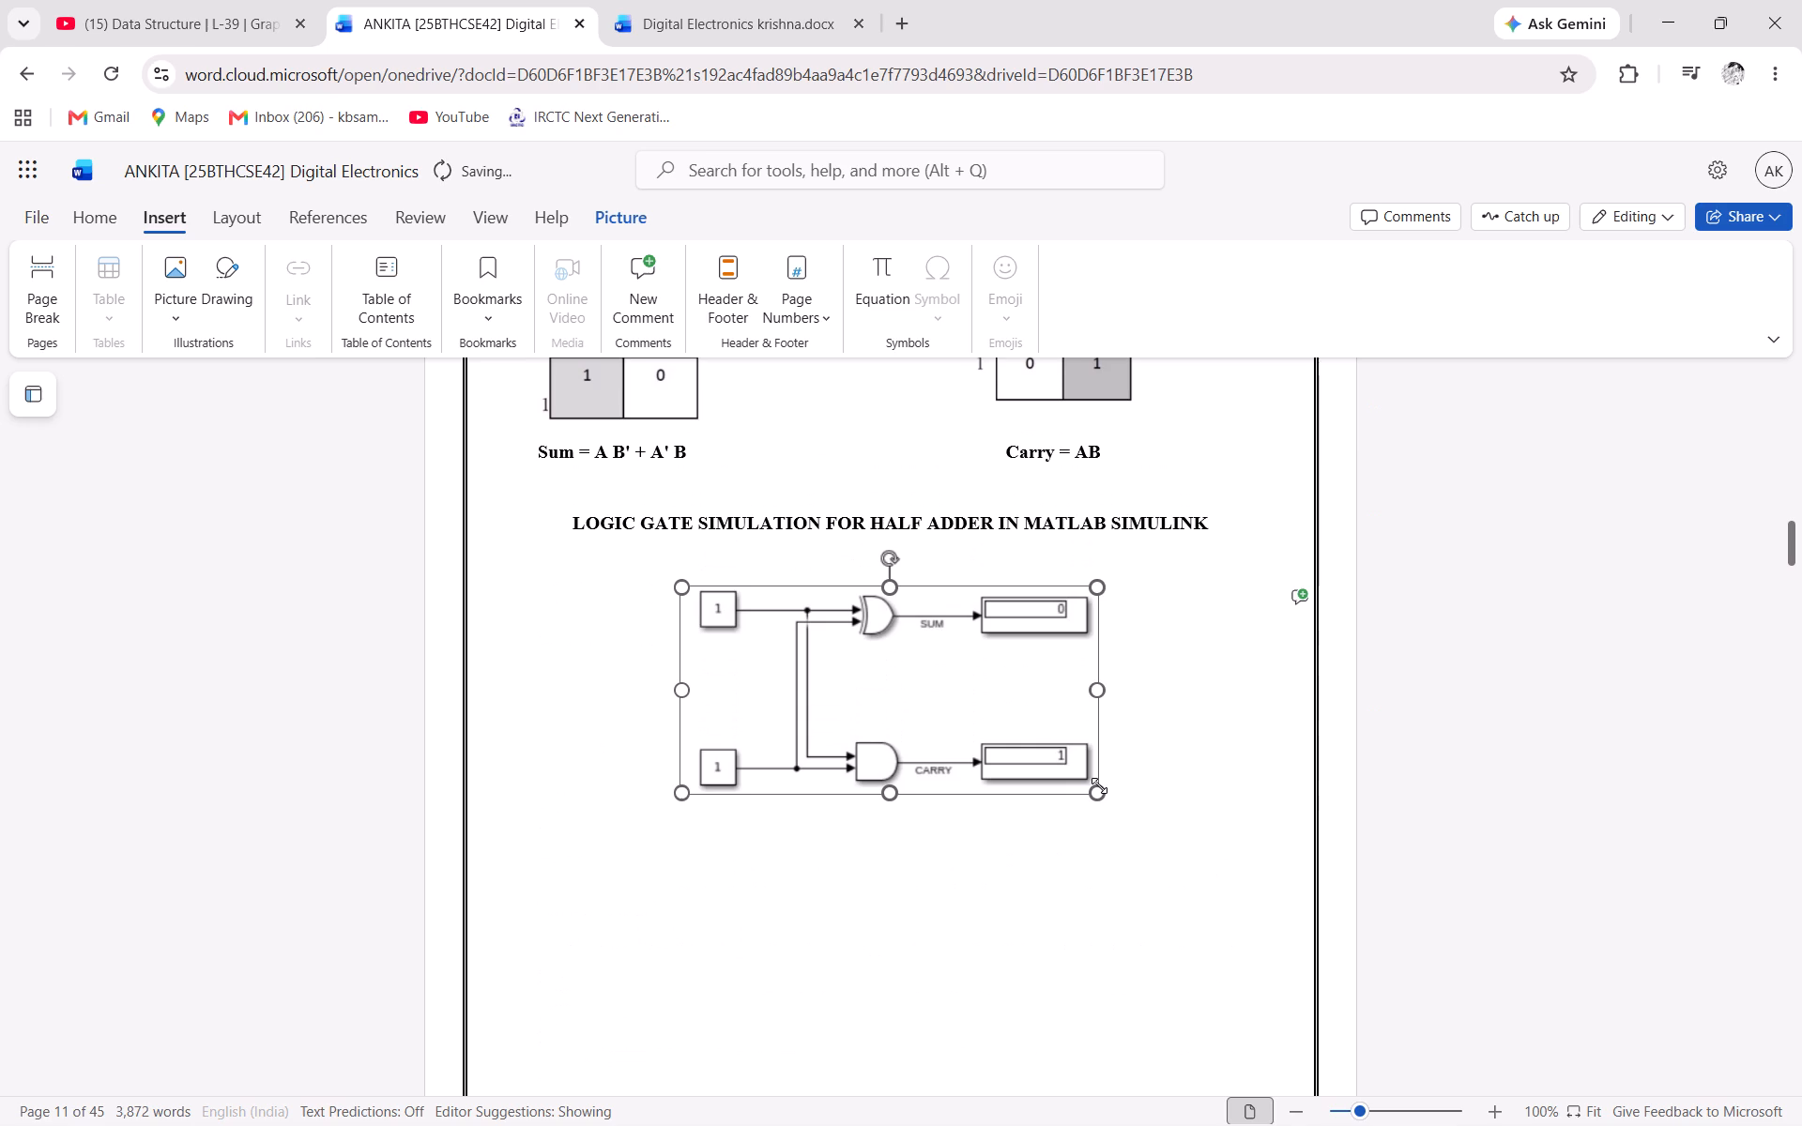
left_click_drag(1099, 785, 1162, 868)
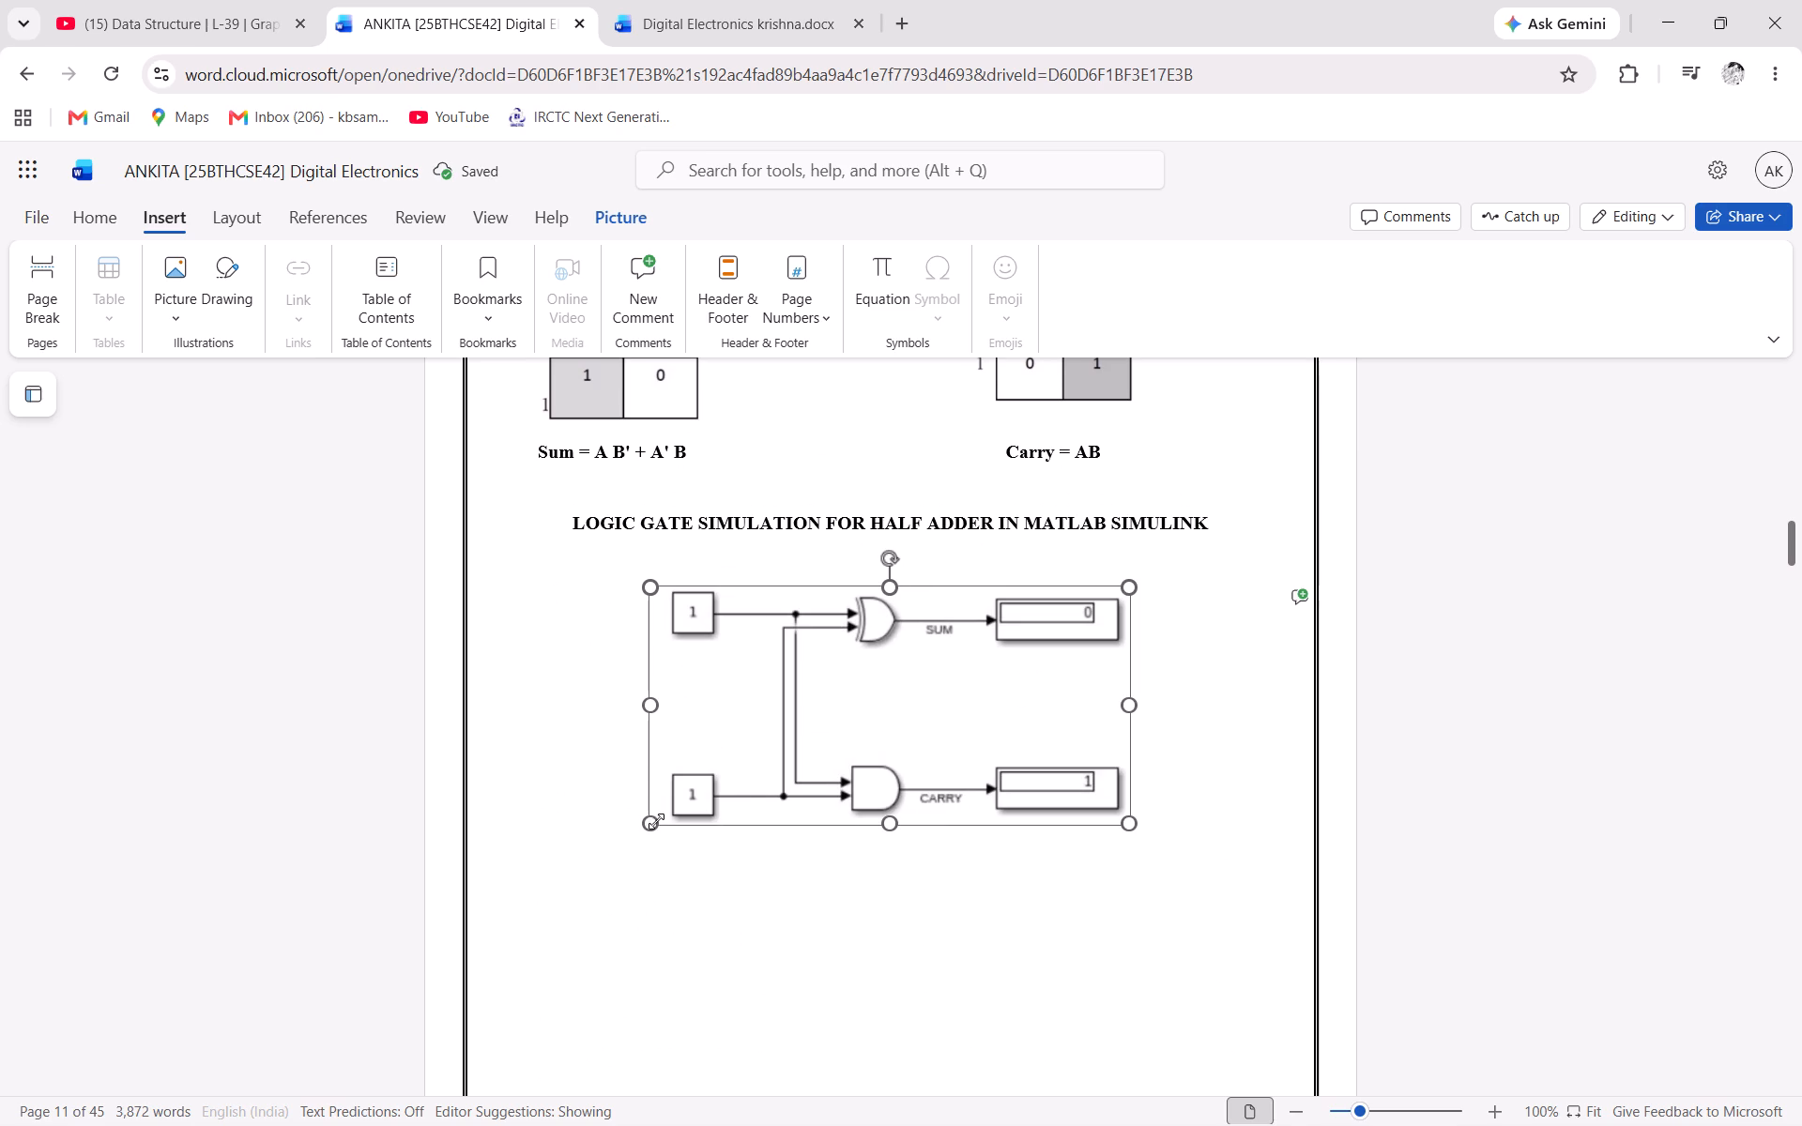
left_click(646, 830)
left_click_drag(647, 828, 690, 791)
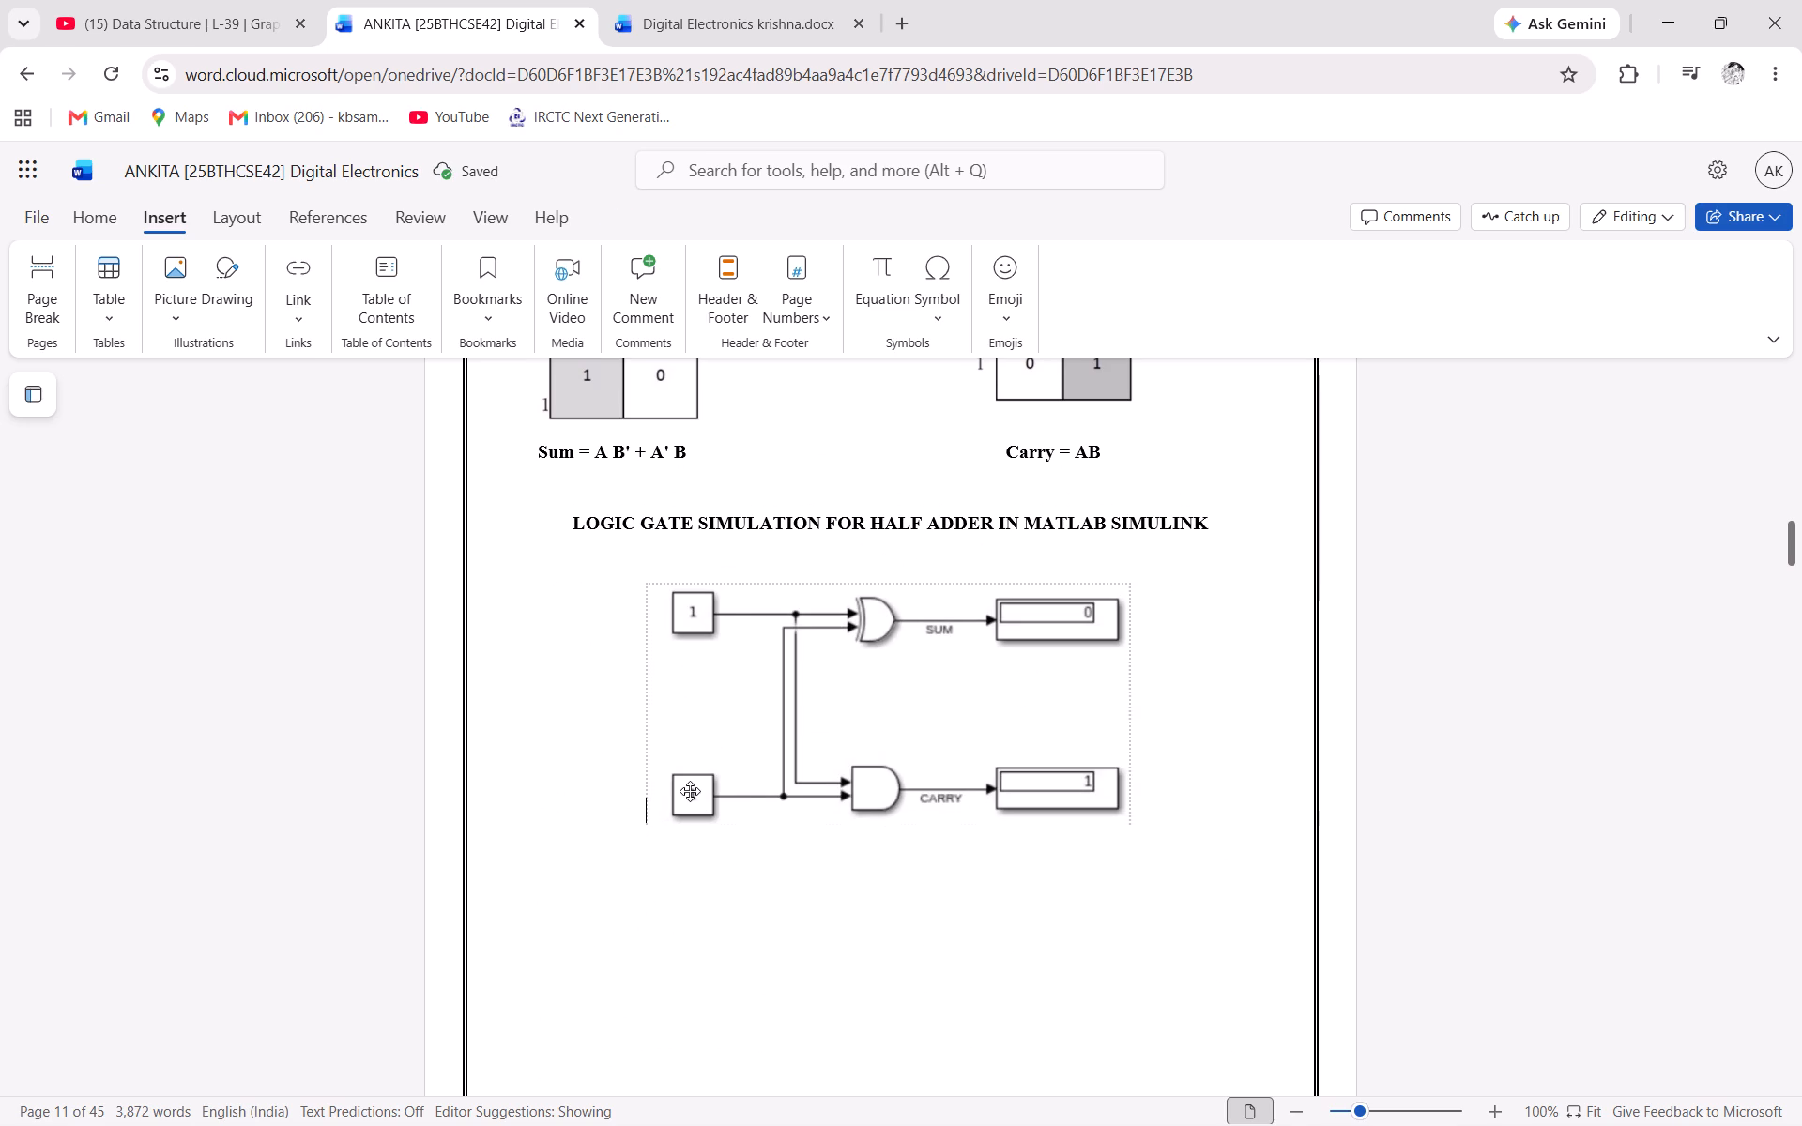
left_click(690, 791)
left_click_drag(649, 823, 603, 878)
Compare the assignment's Full Adder truth table with the Full Adder truth table in Digital Electronics krishna.docx.
scroll(806, 691, "down", 2)
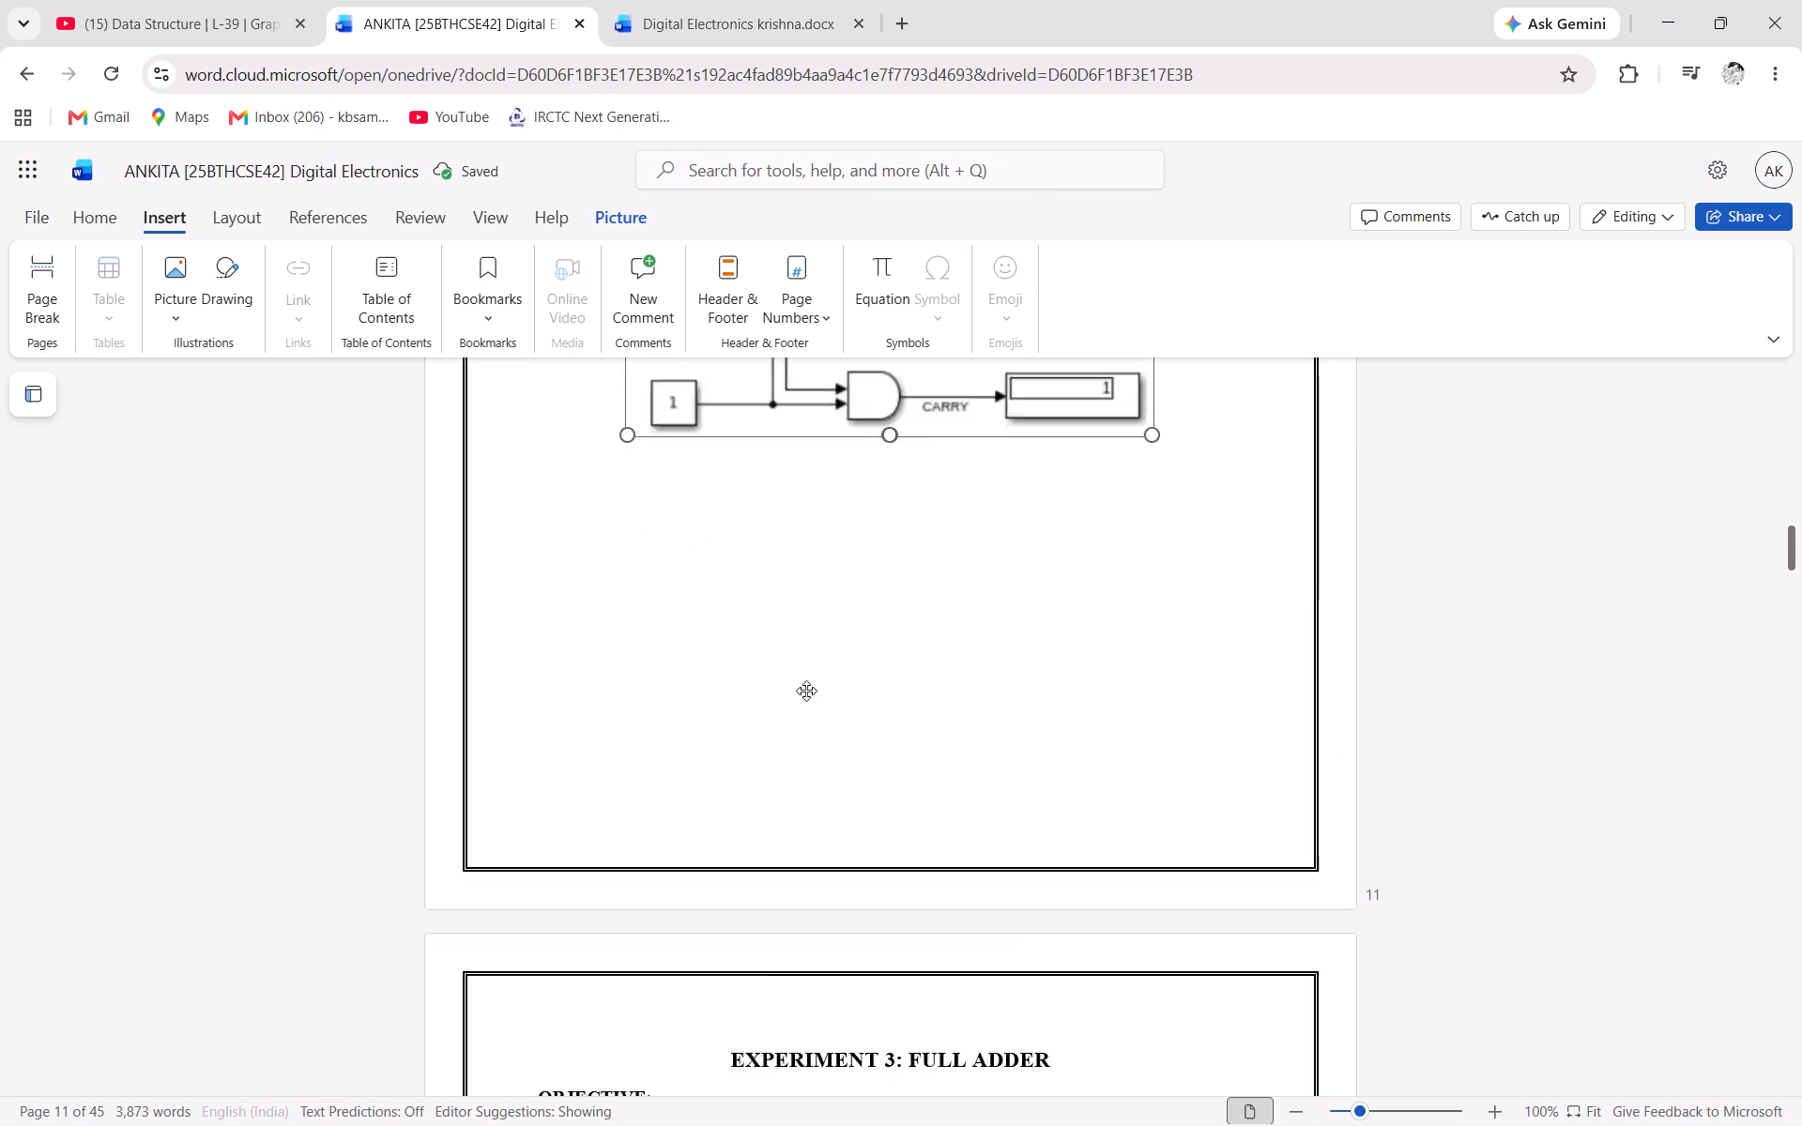
scroll(806, 691, "down", 8)
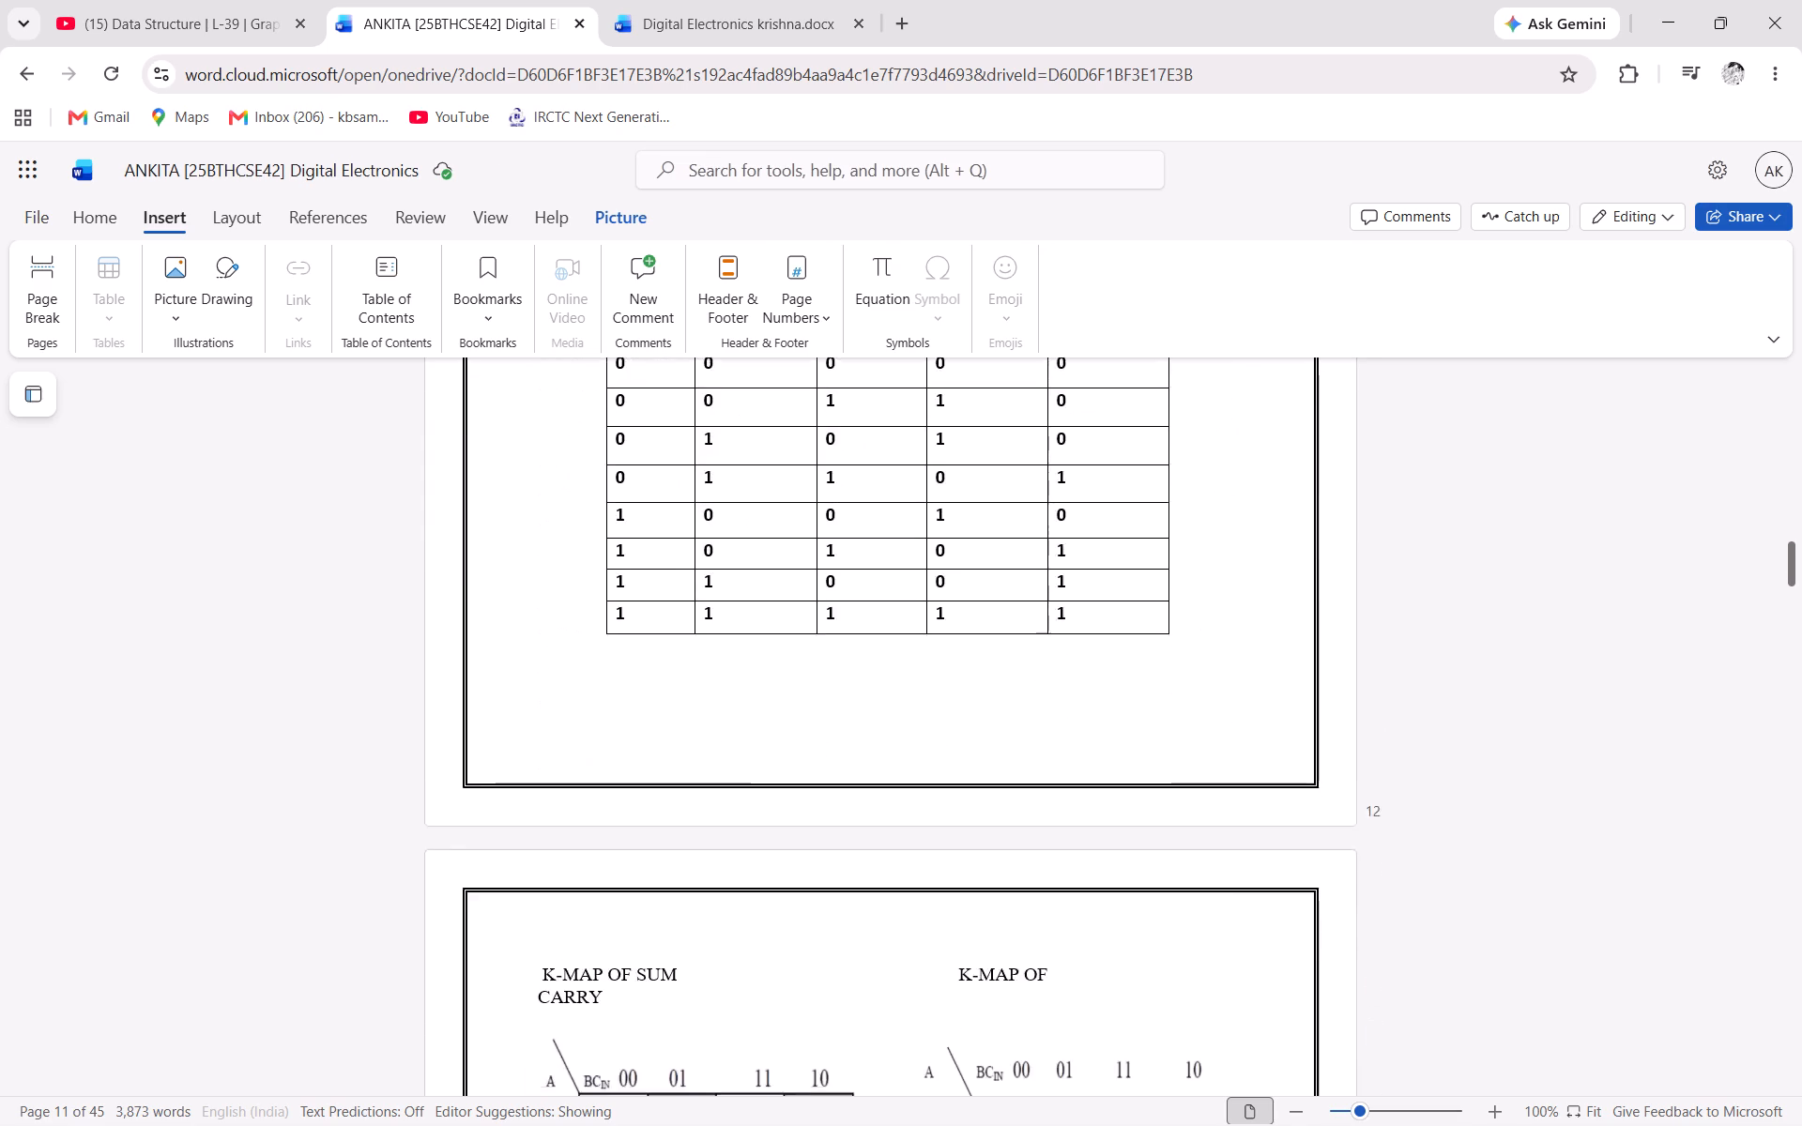
scroll(806, 691, "down", 2)
scroll(772, 627, "up", 2)
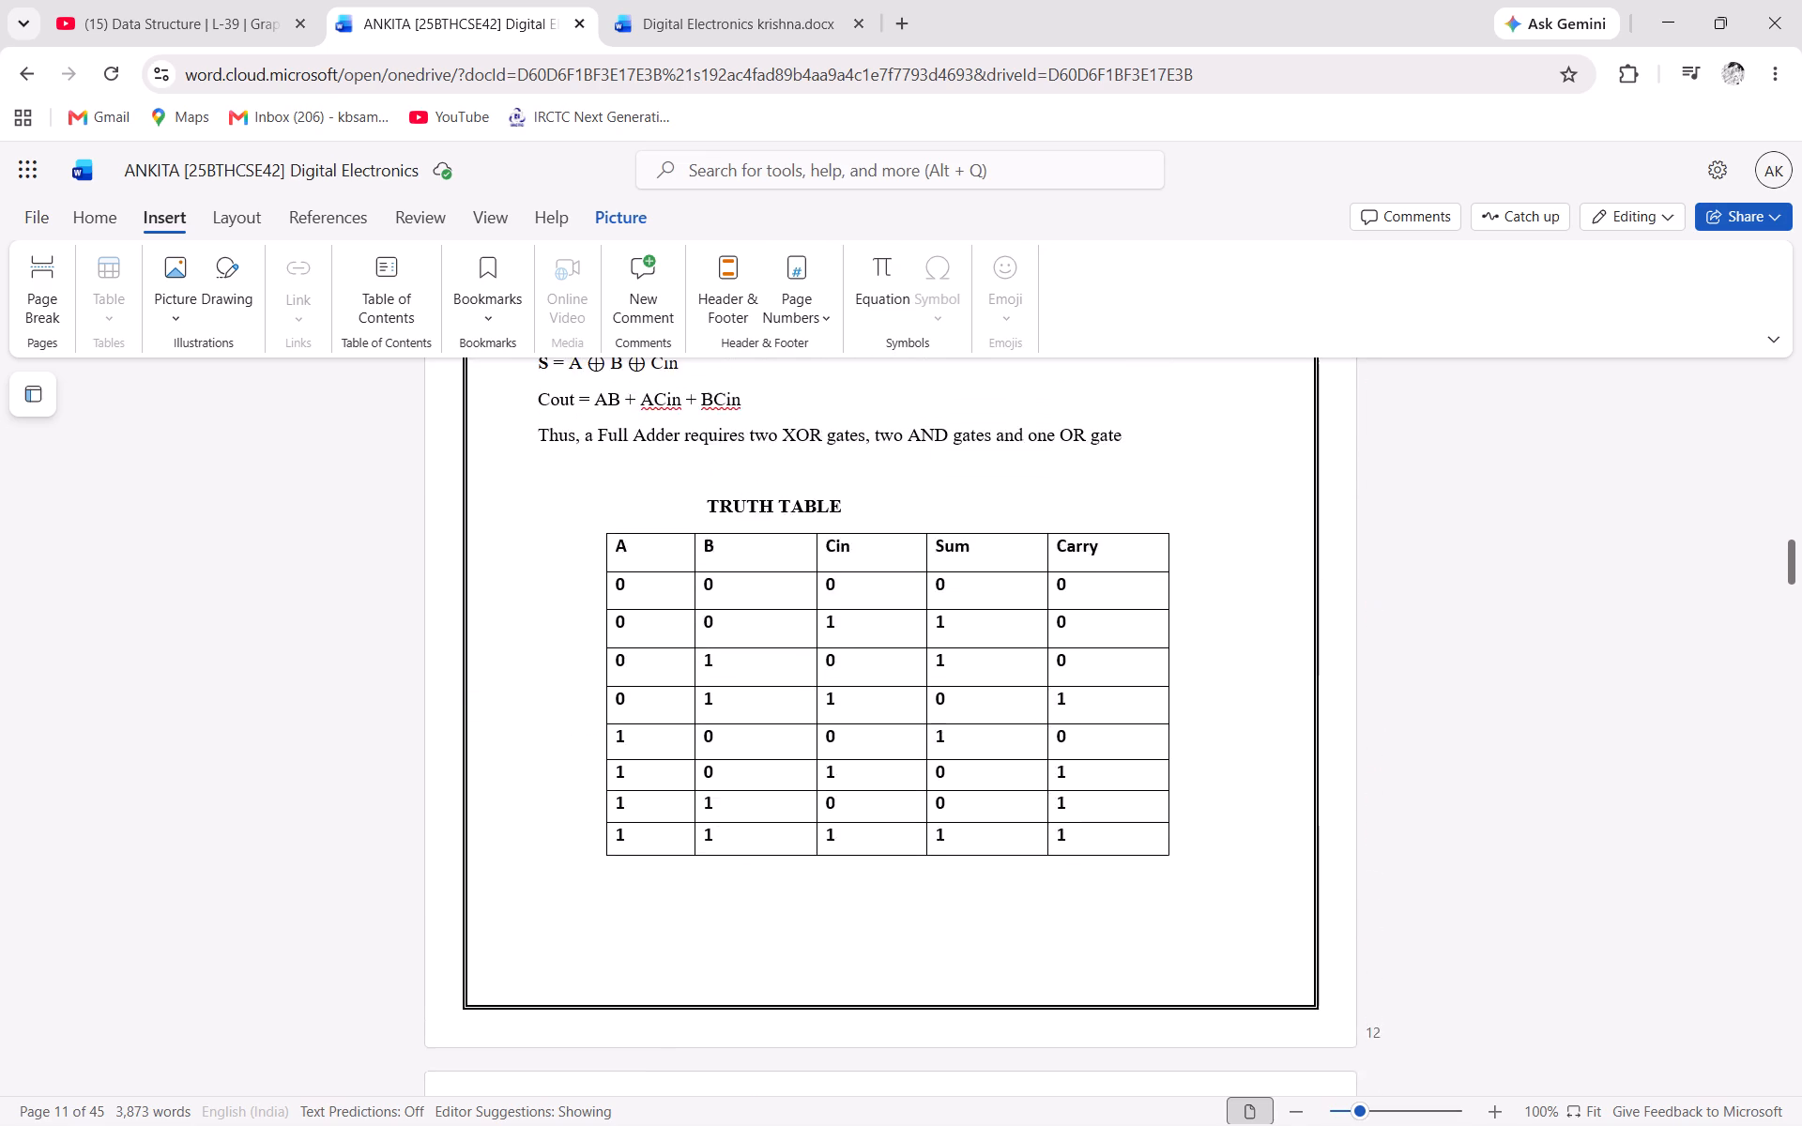
scroll(772, 627, "up", 2)
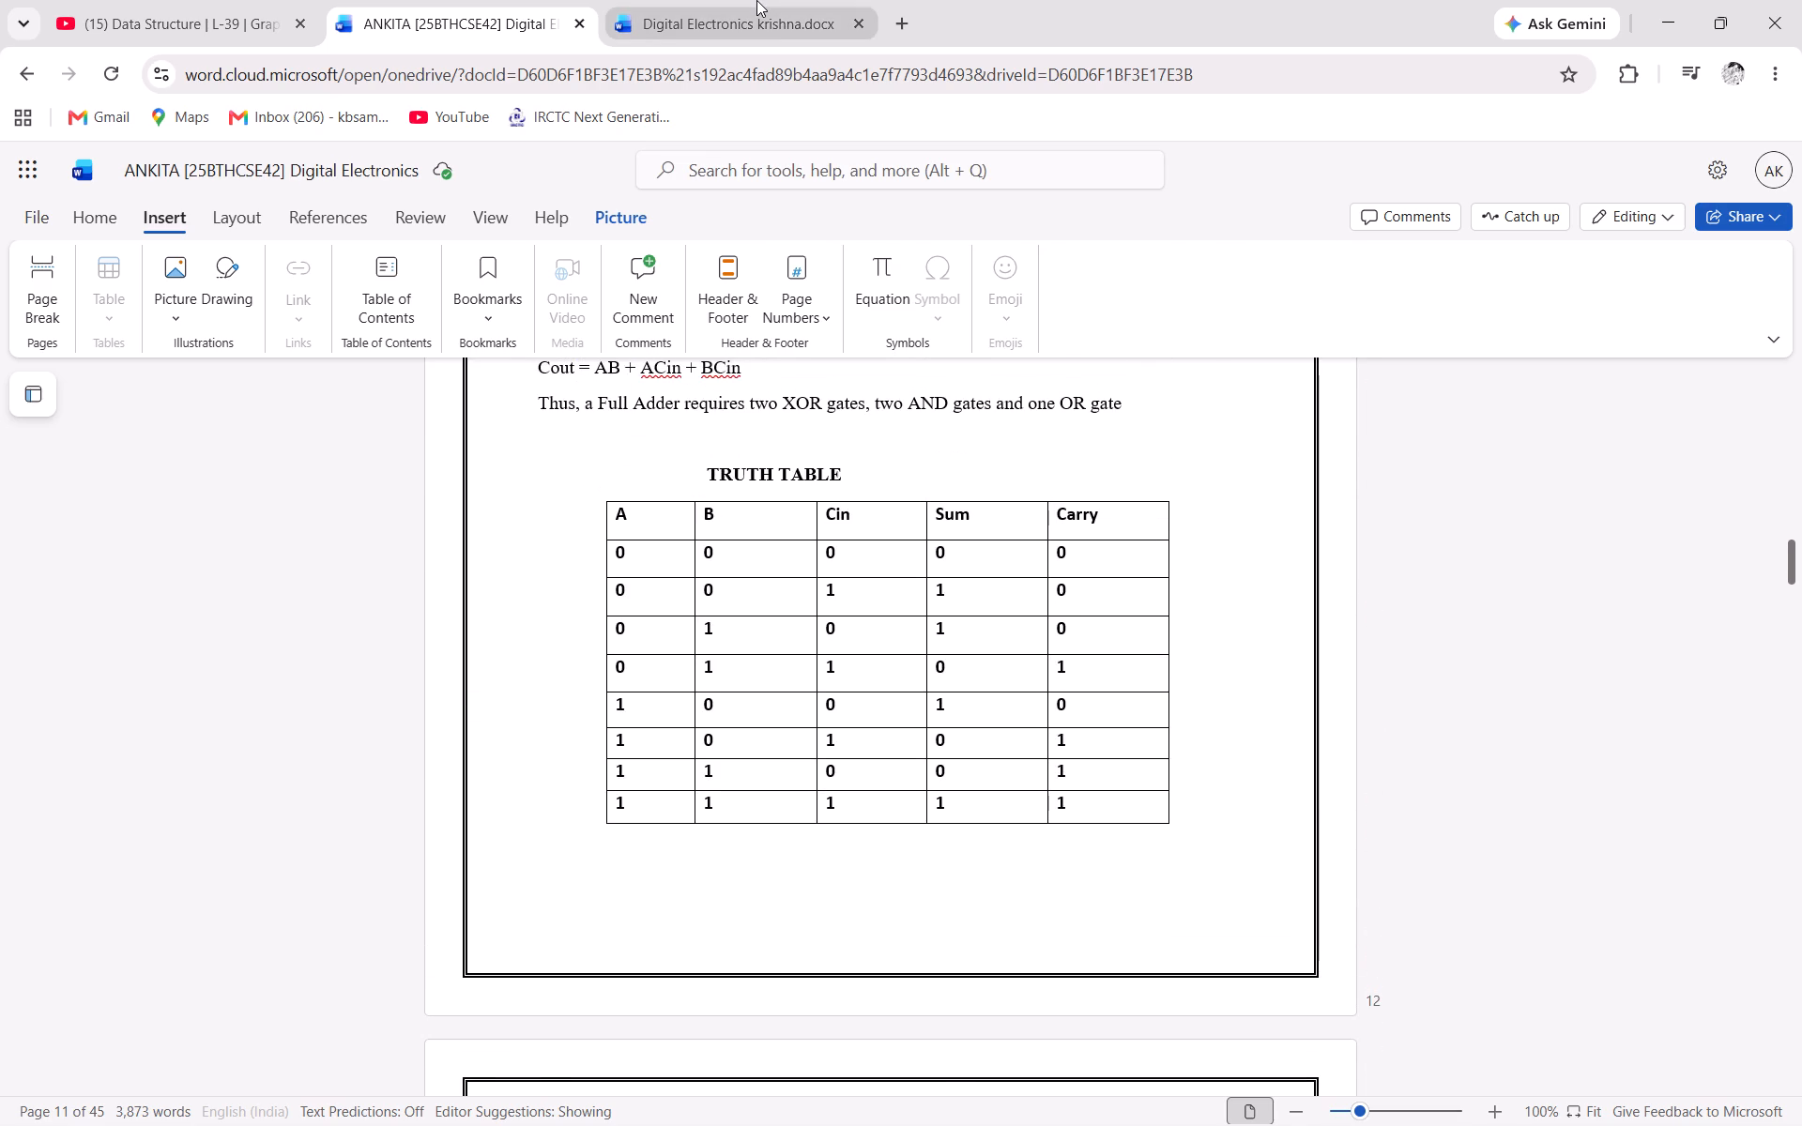
left_click(756, 0)
scroll(931, 666, "down", 7)
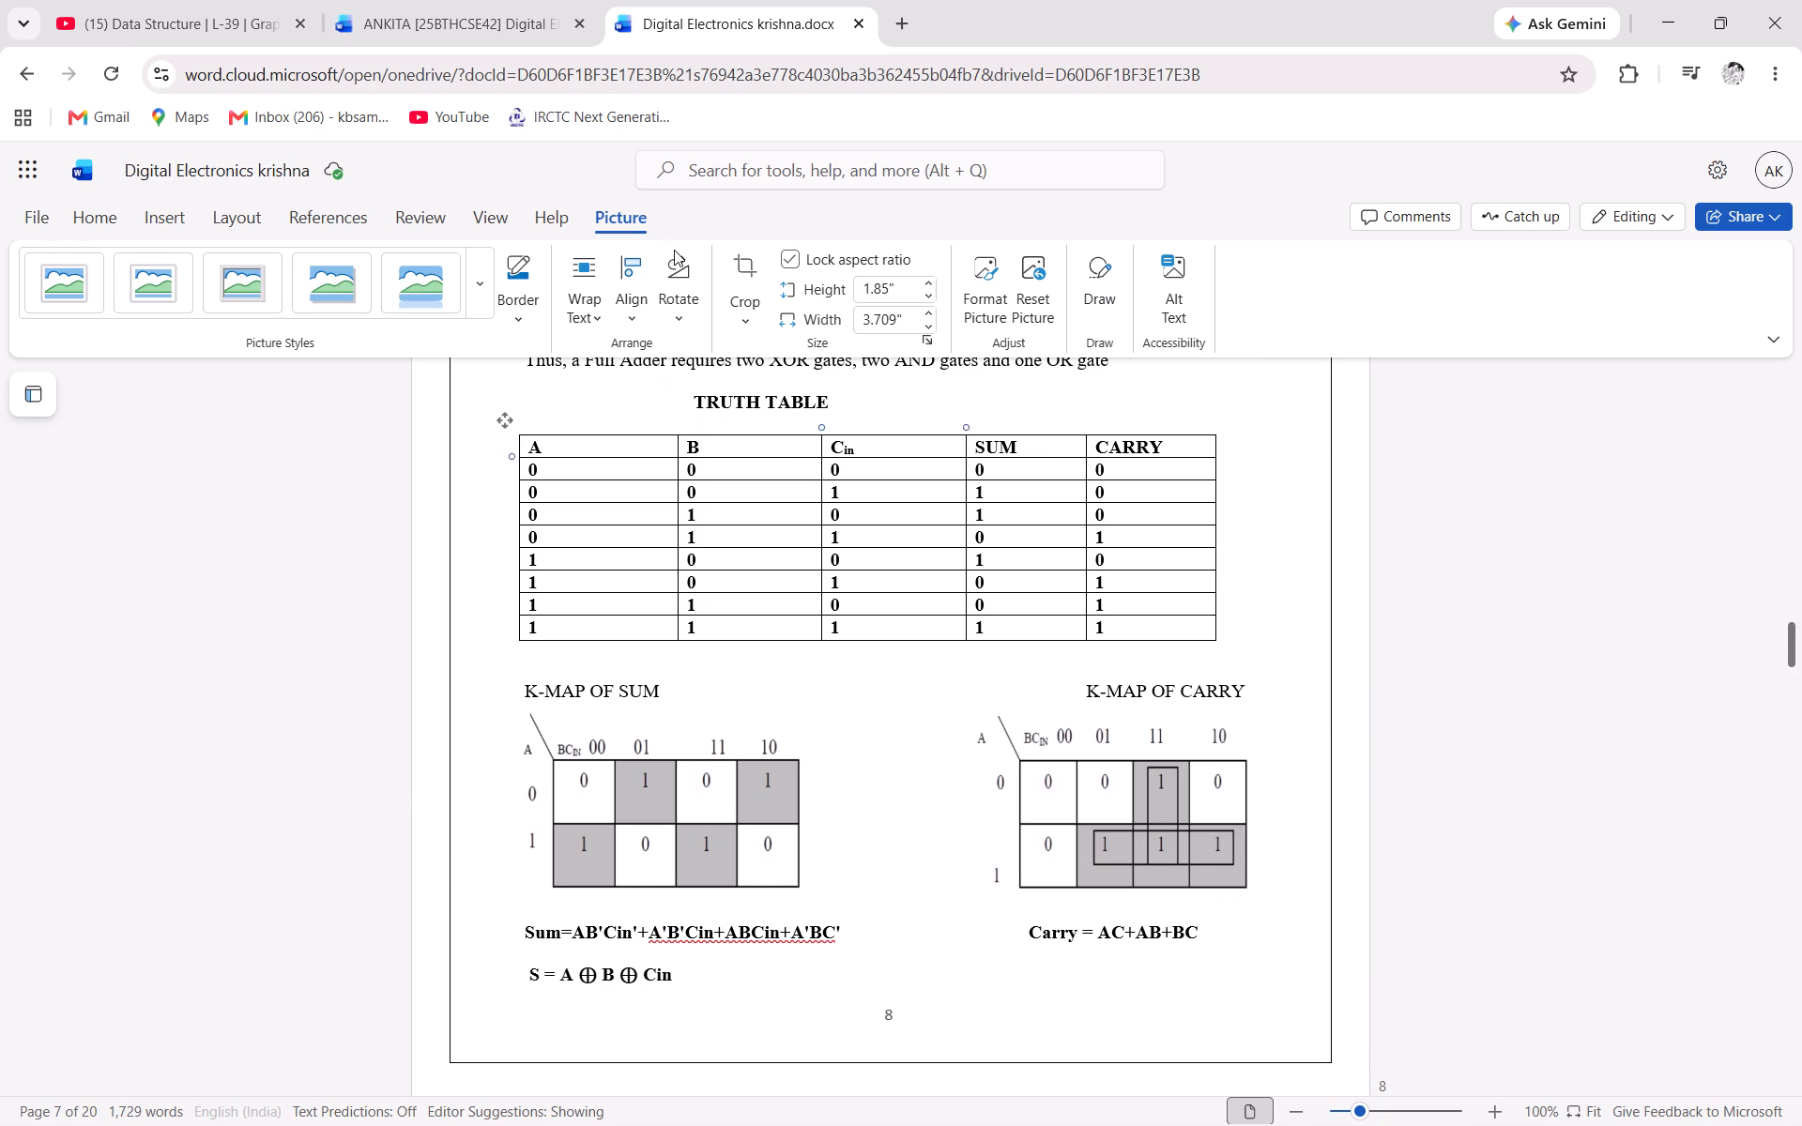
left_click(475, 0)
left_click(693, 0)
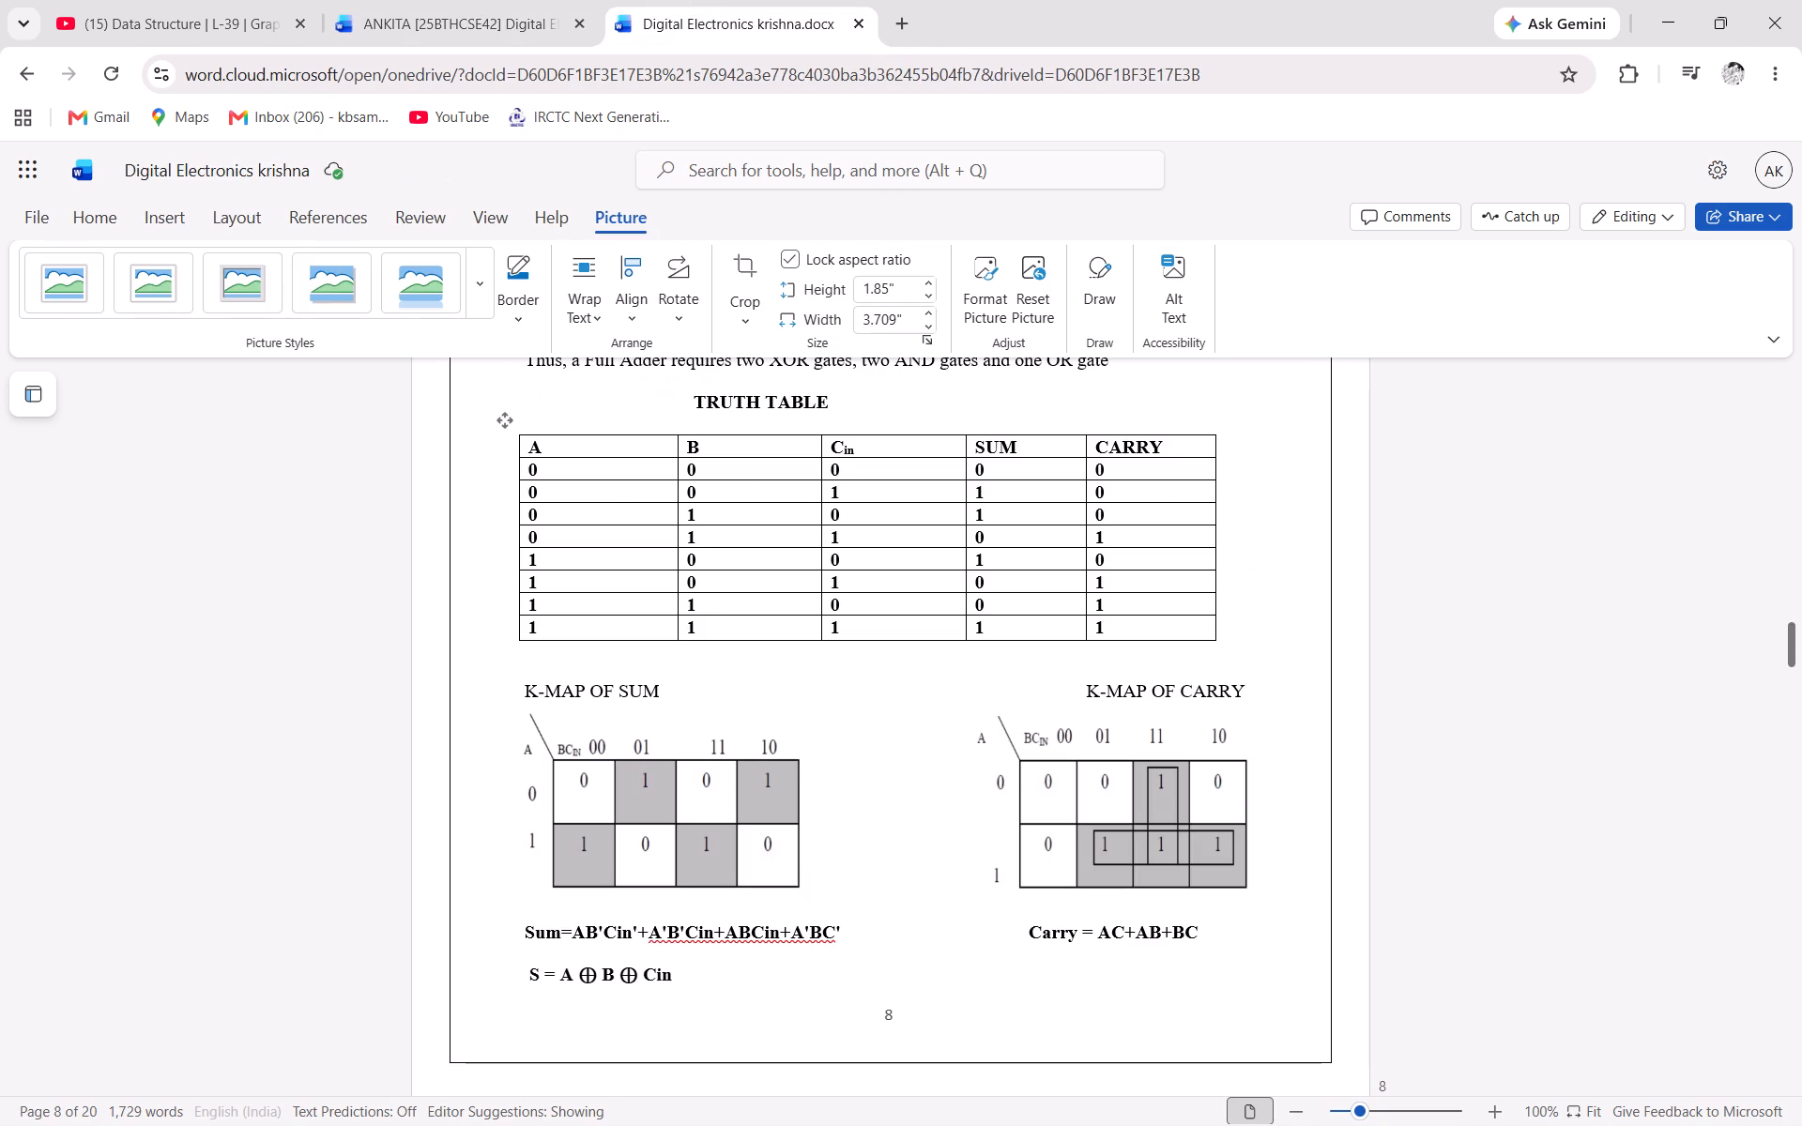
Copy the whole Full Adder truth table from Digital Electronics krishna.docx and paste it over the assignment's Full Adder truth table.
left_click_drag(1204, 623, 528, 466)
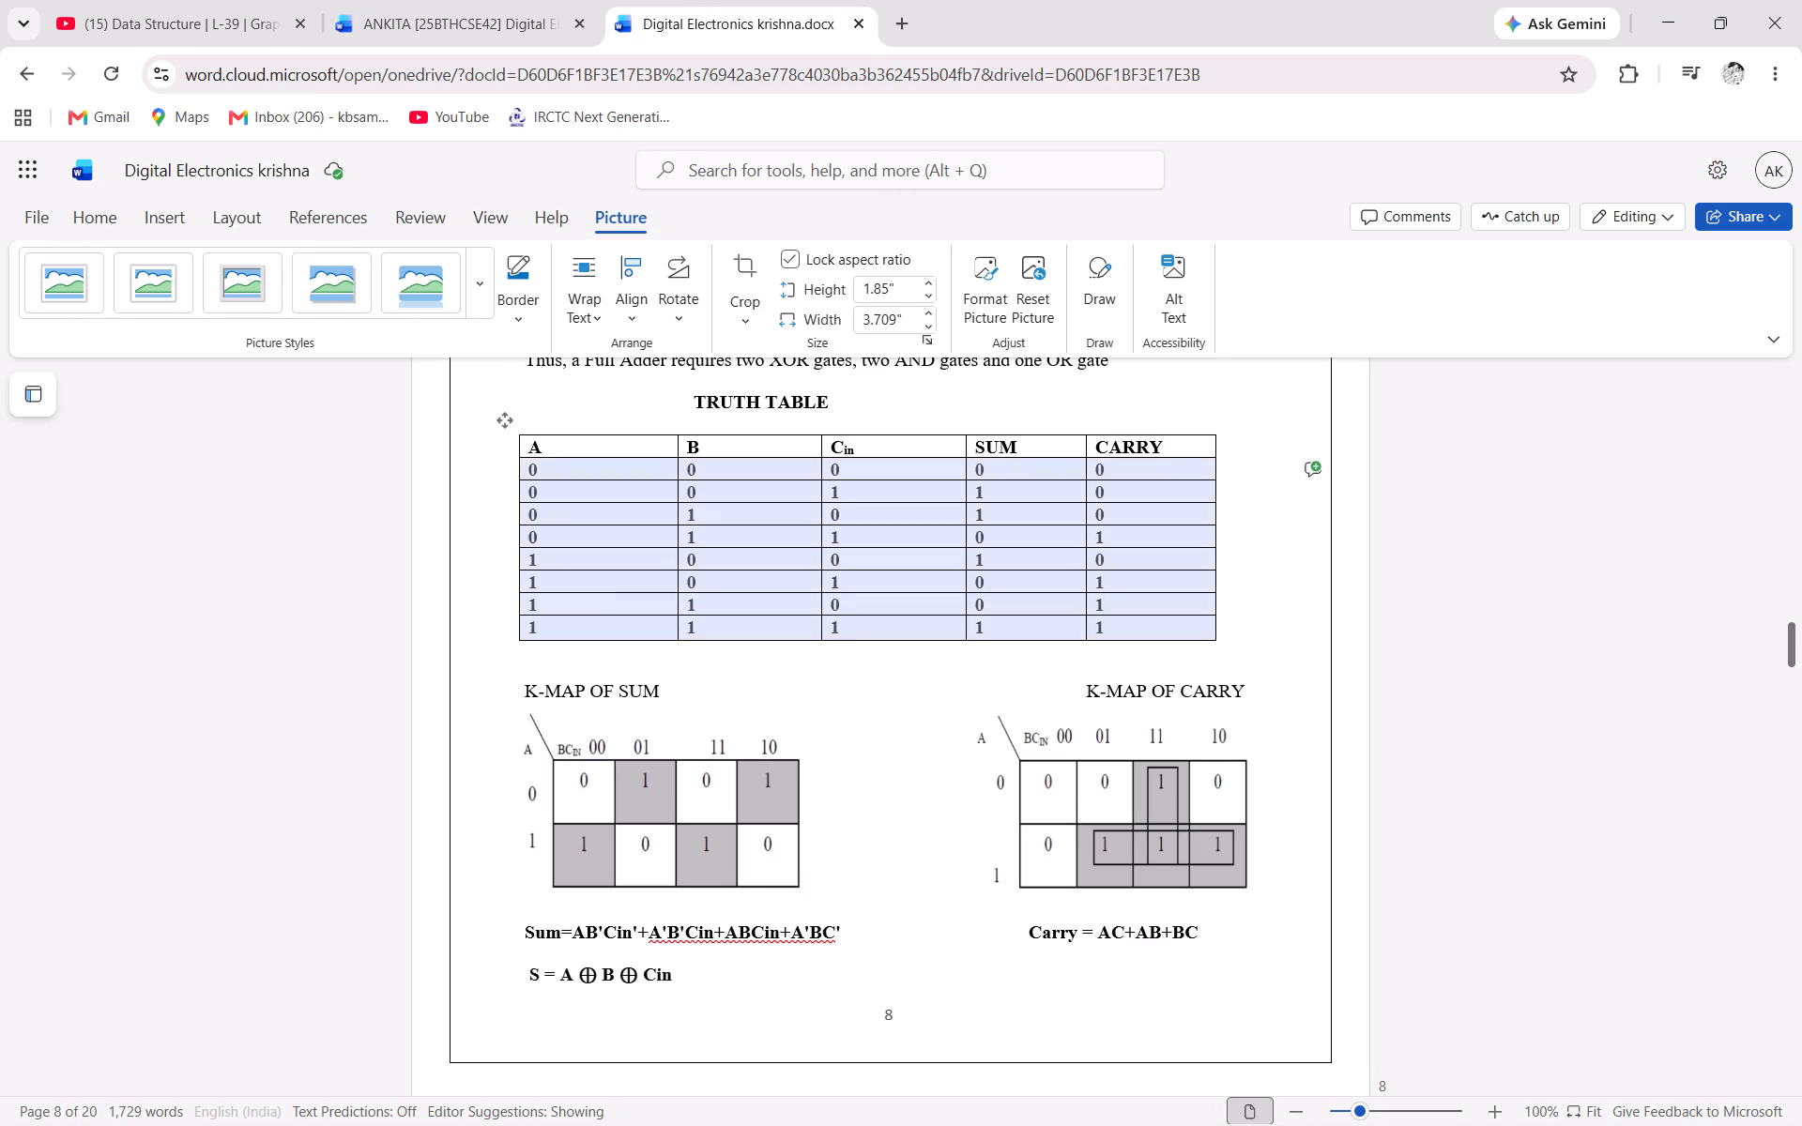
left_click_drag(528, 466, 524, 453)
key("ctrl+c")
key("ctrl+c")
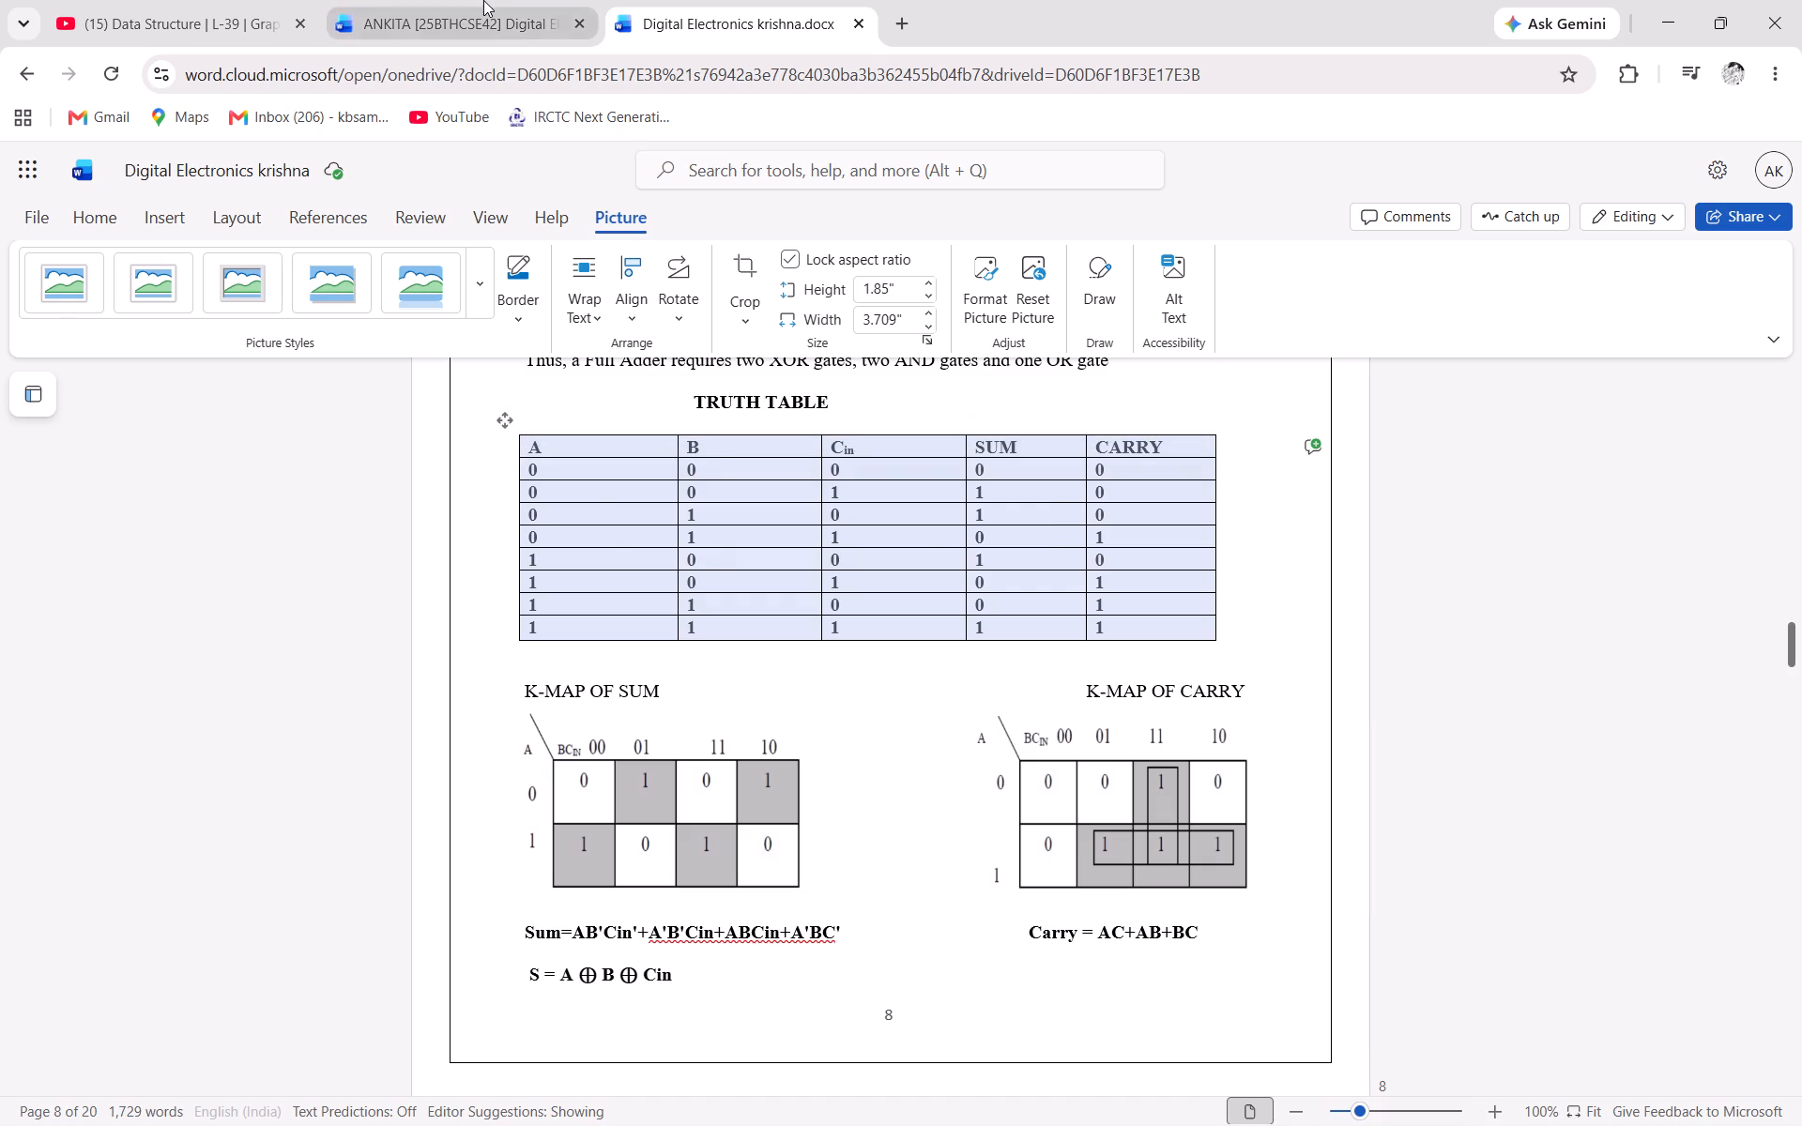
left_click(483, 0)
left_click_drag(1148, 808, 986, 824)
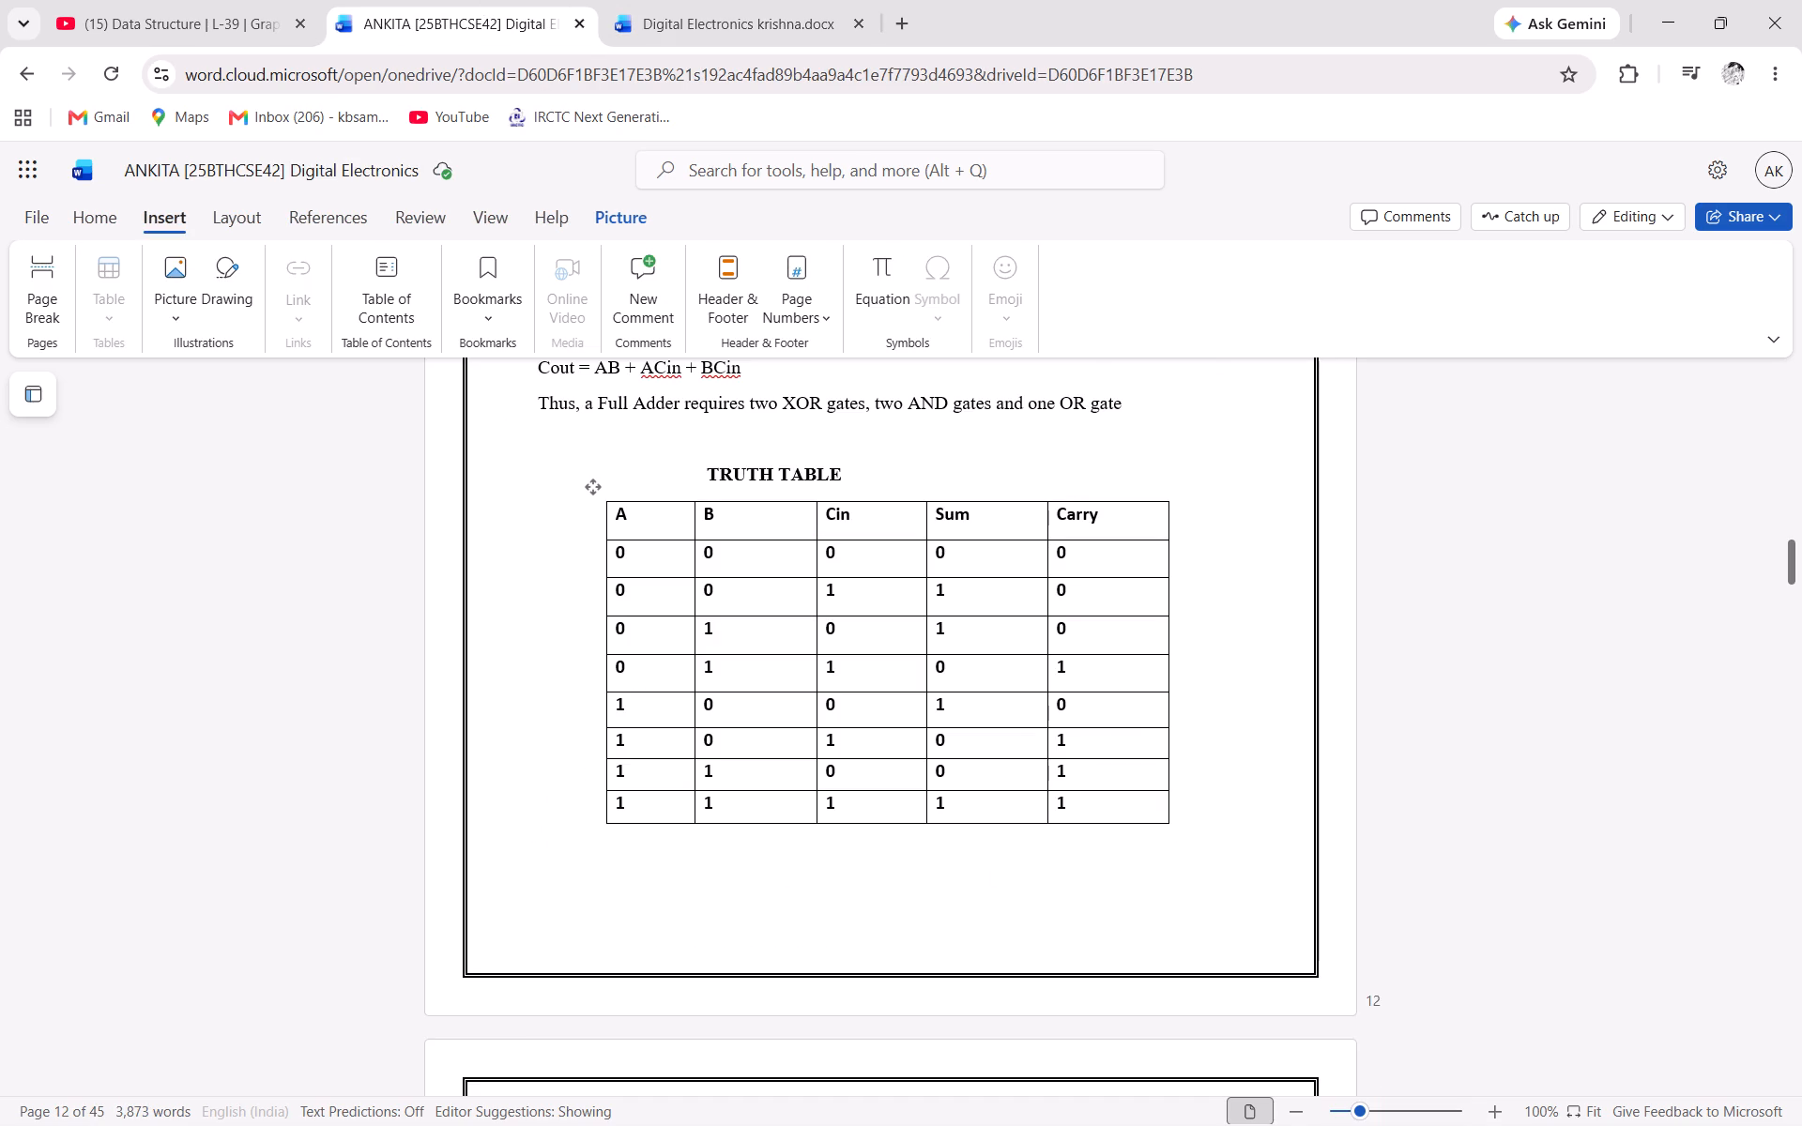
left_click_drag(986, 824, 619, 536)
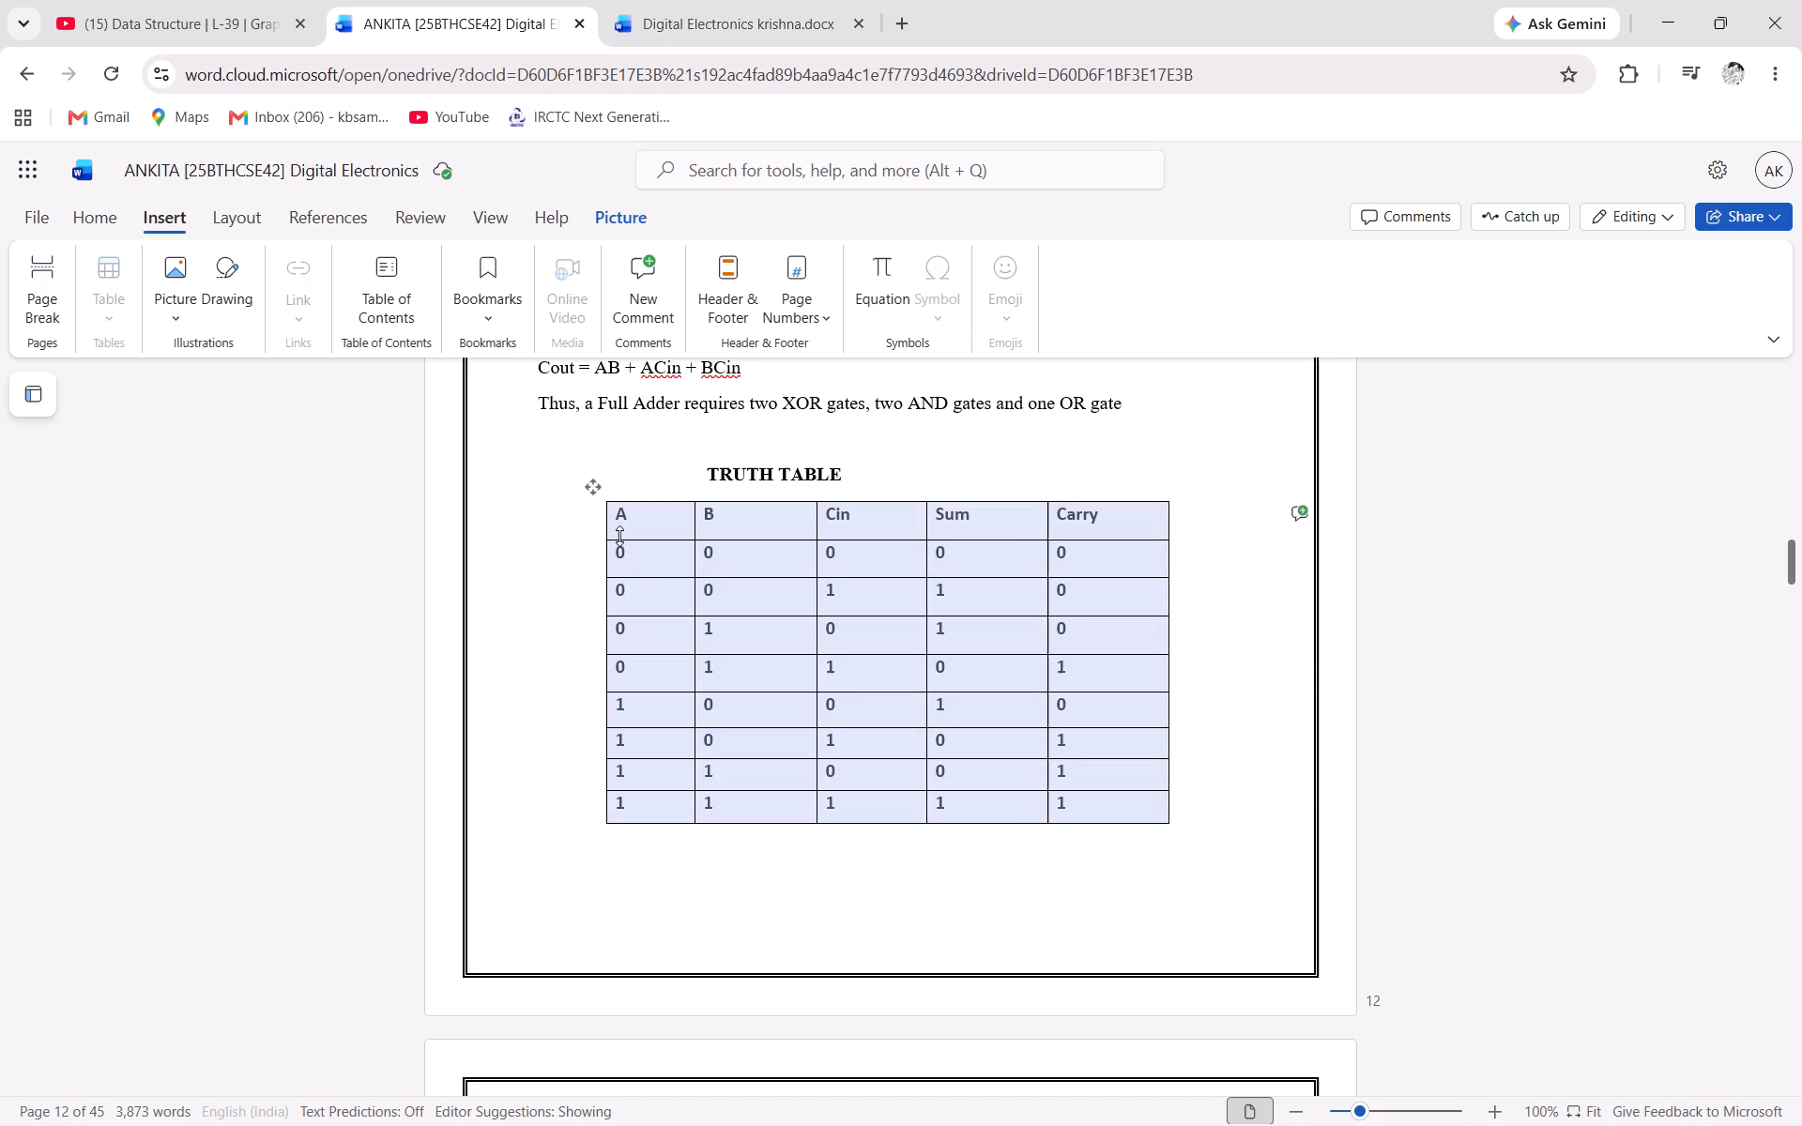
key("ctrl+v")
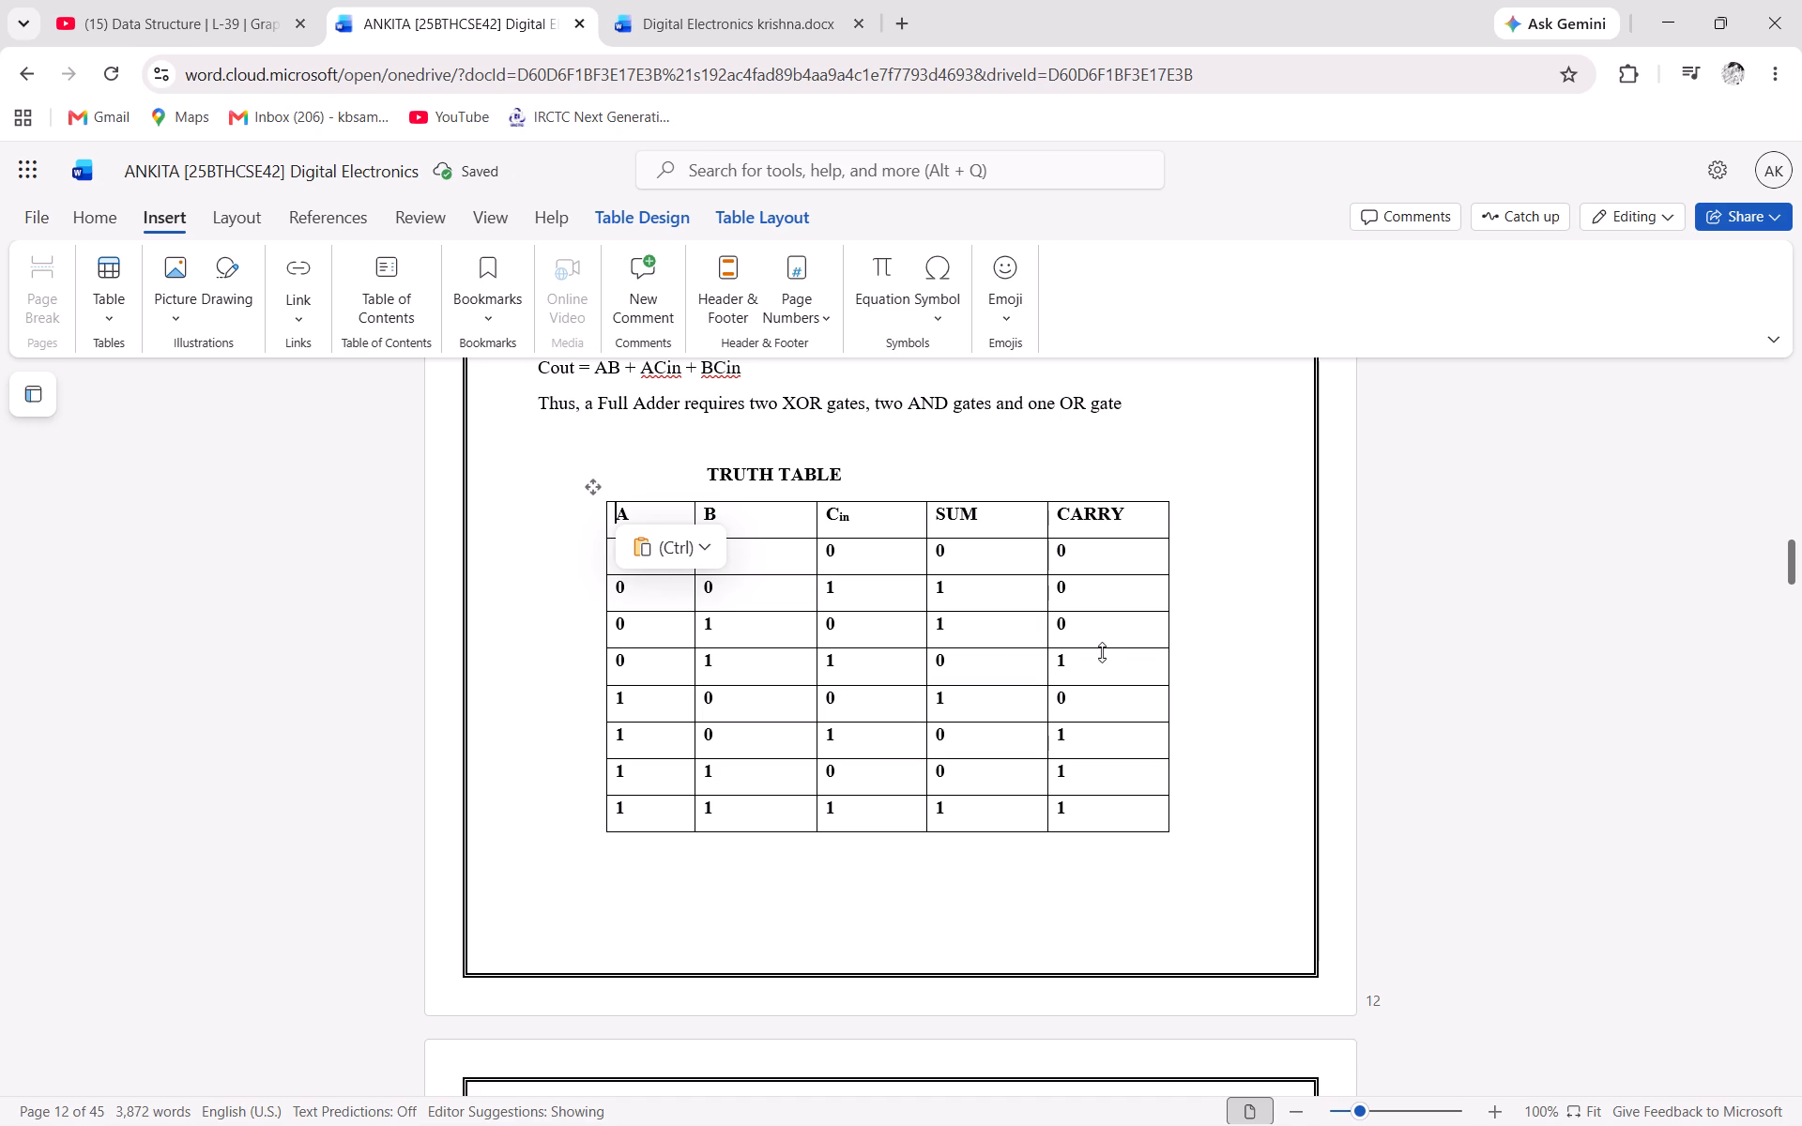
Try Keep Source Formatting on the pasted Full Adder truth table and settle on Merge Formatting.
left_click(1151, 680)
left_click(725, 0)
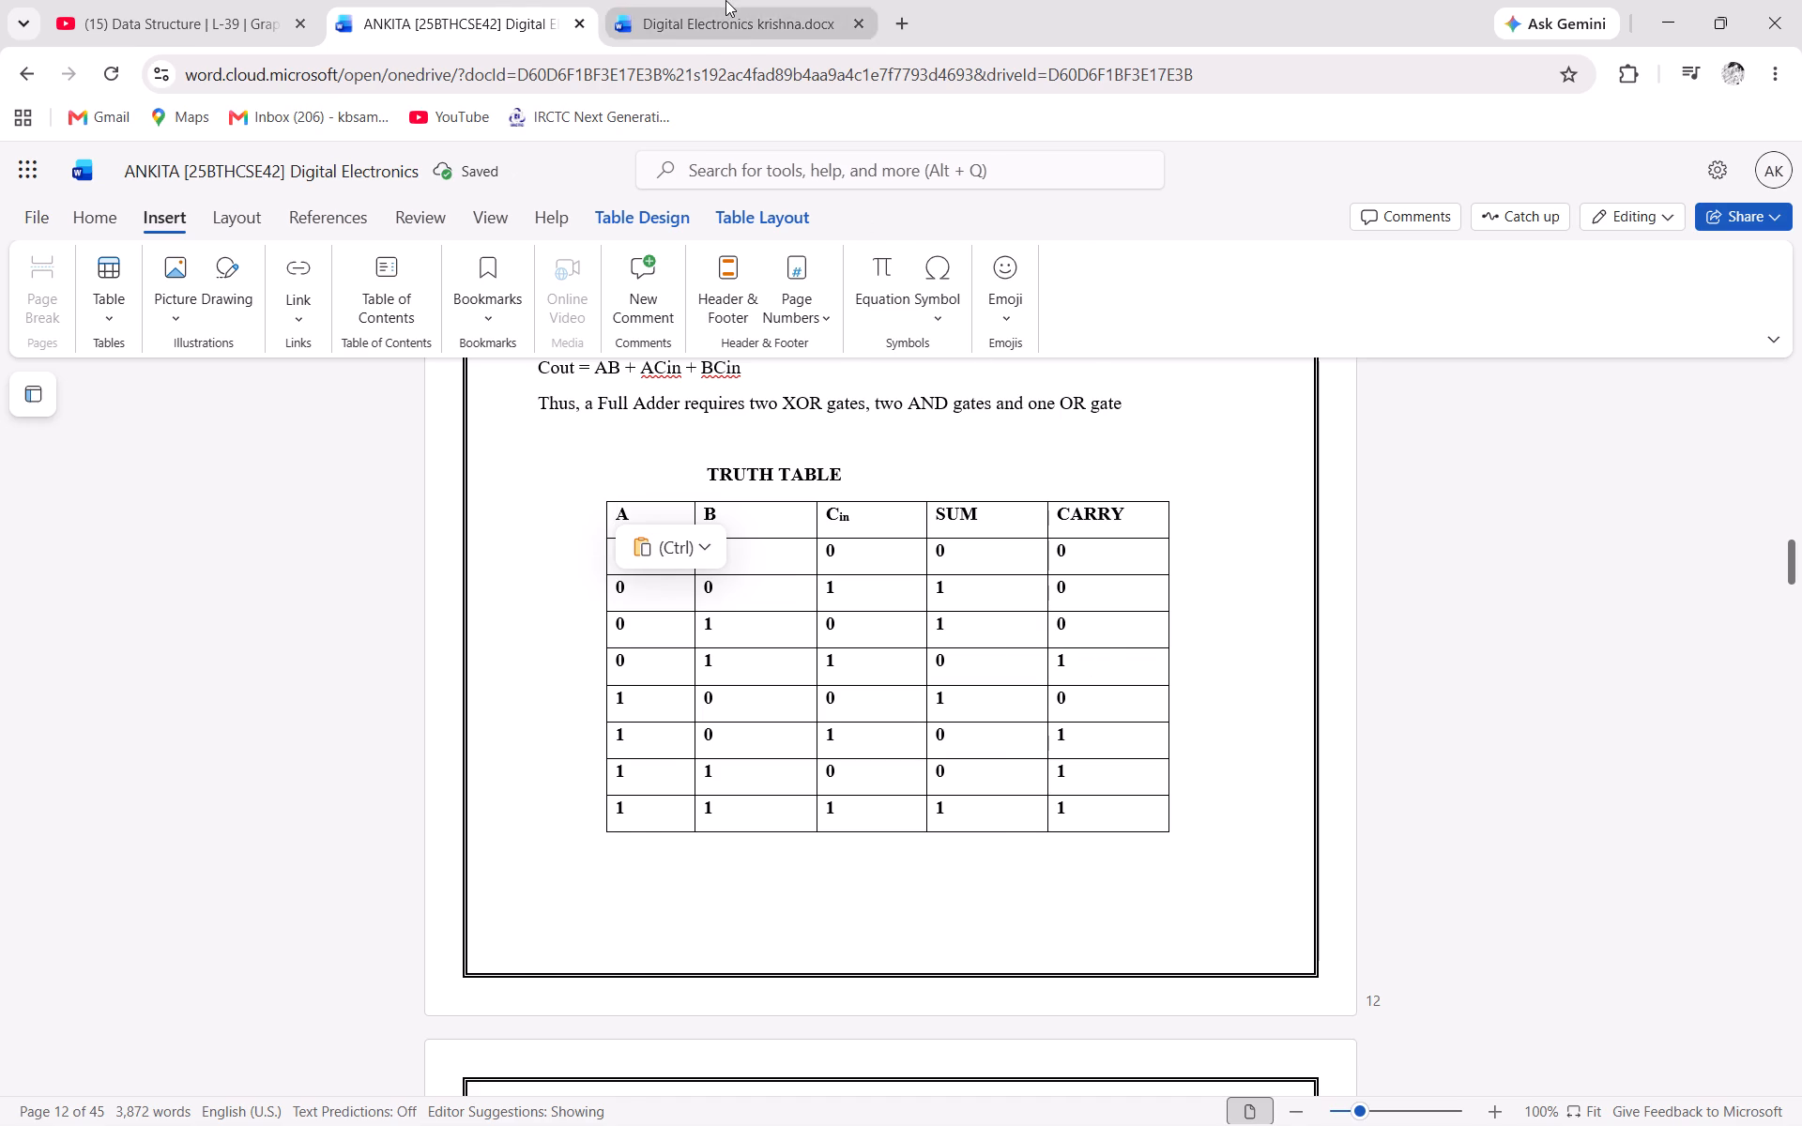
left_click(554, 0)
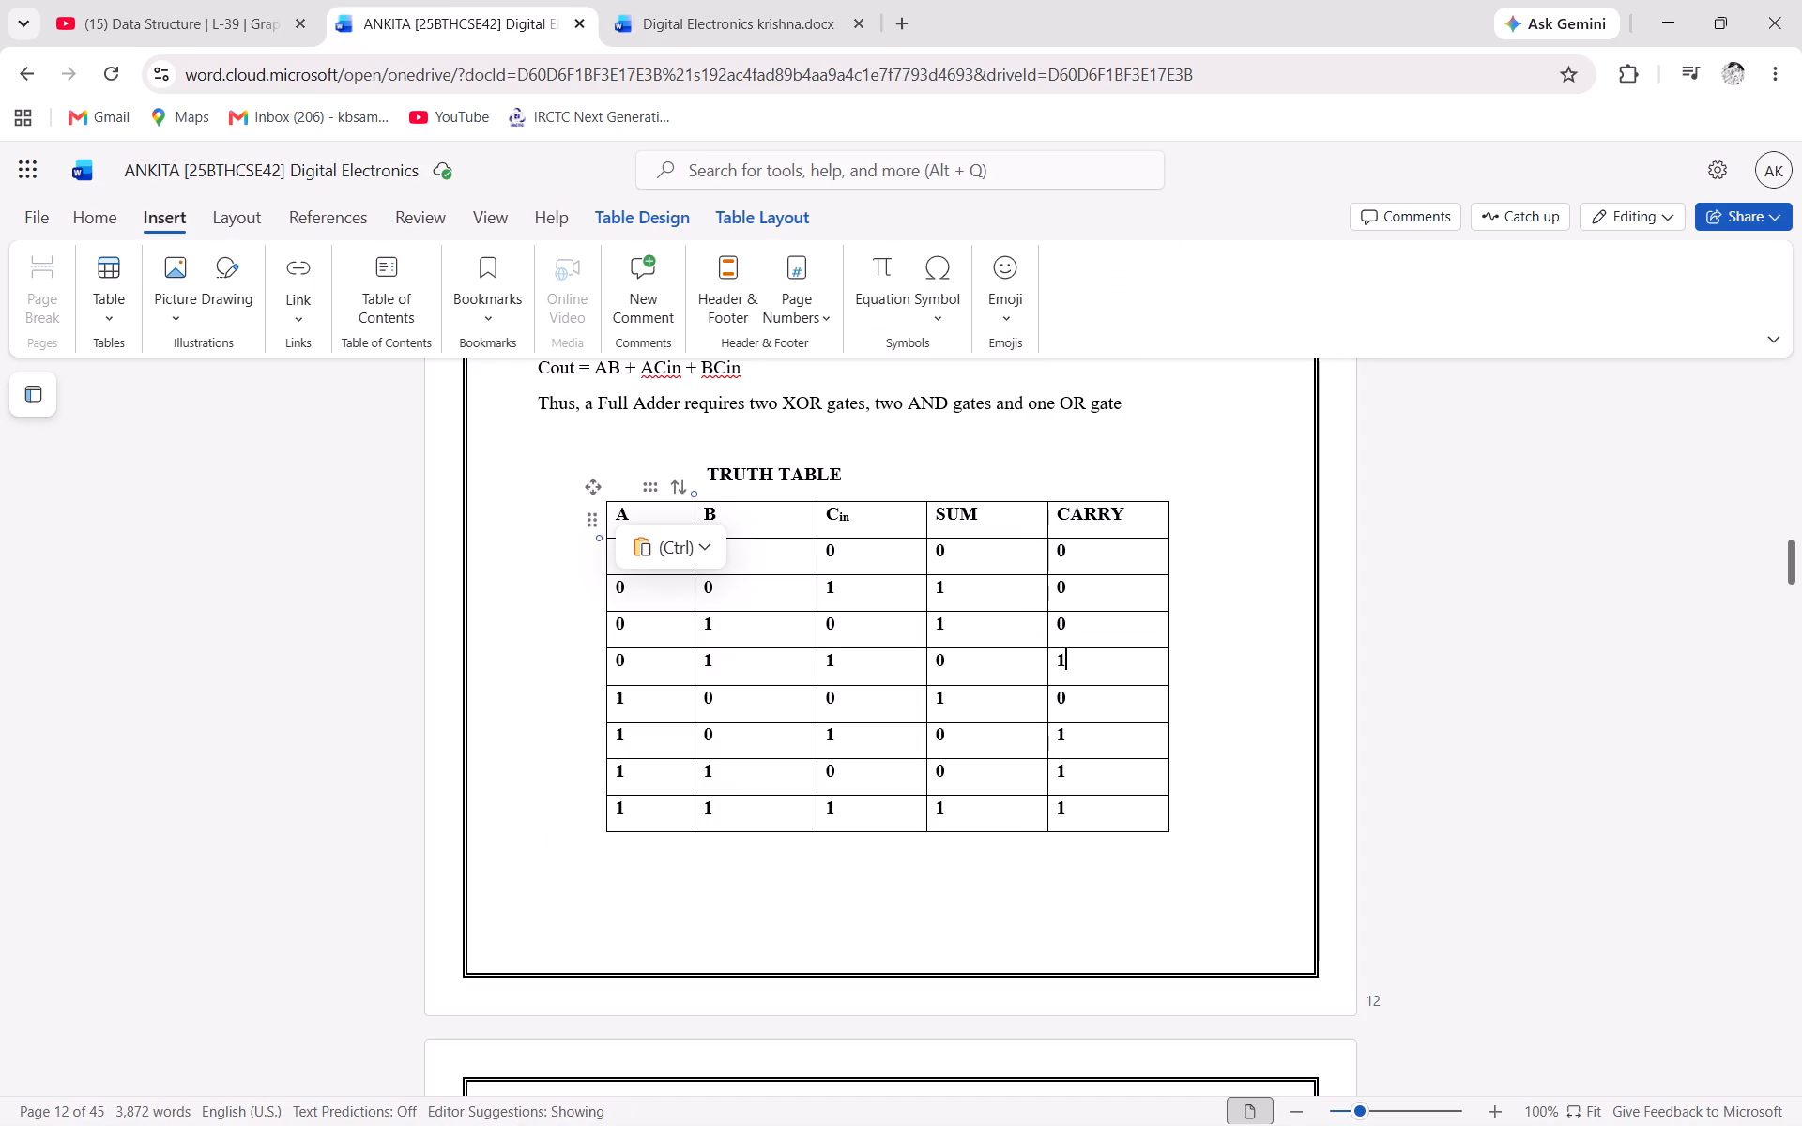
left_click(687, 546)
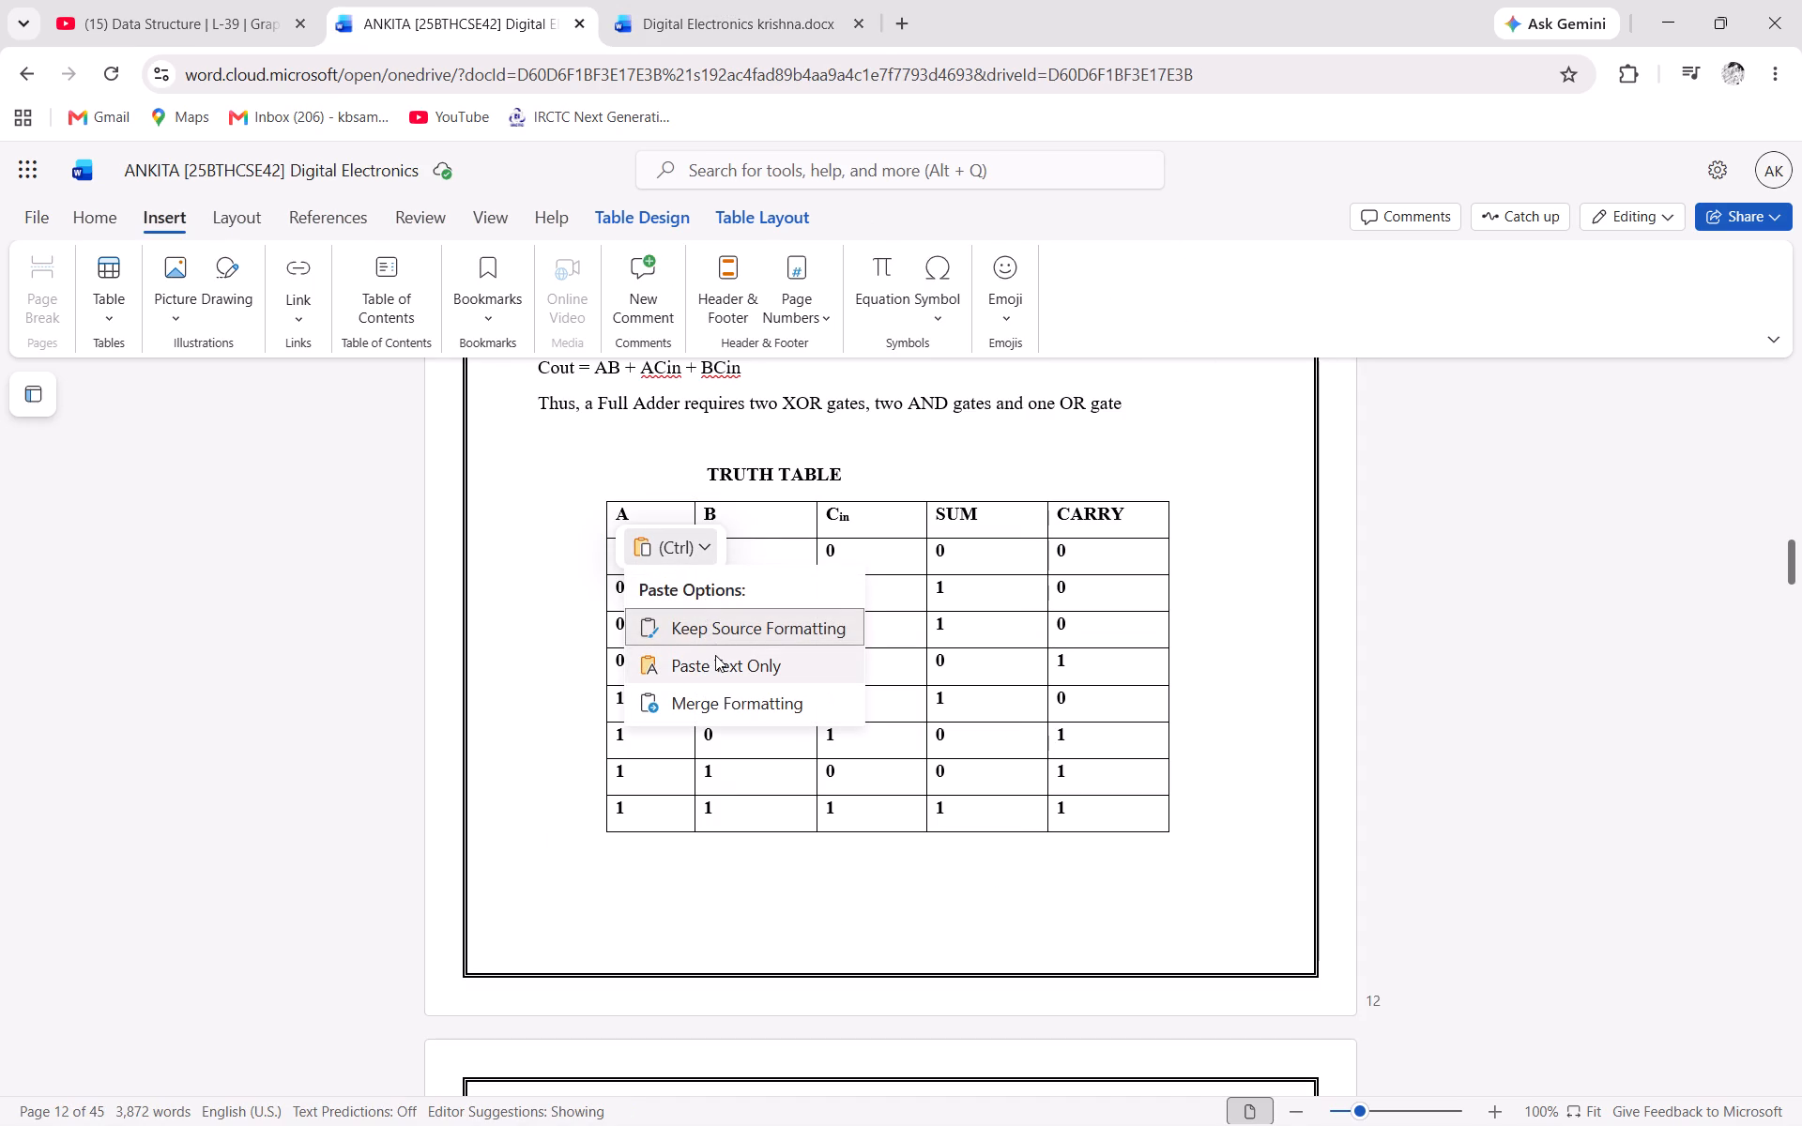
left_click(726, 621)
left_click(689, 551)
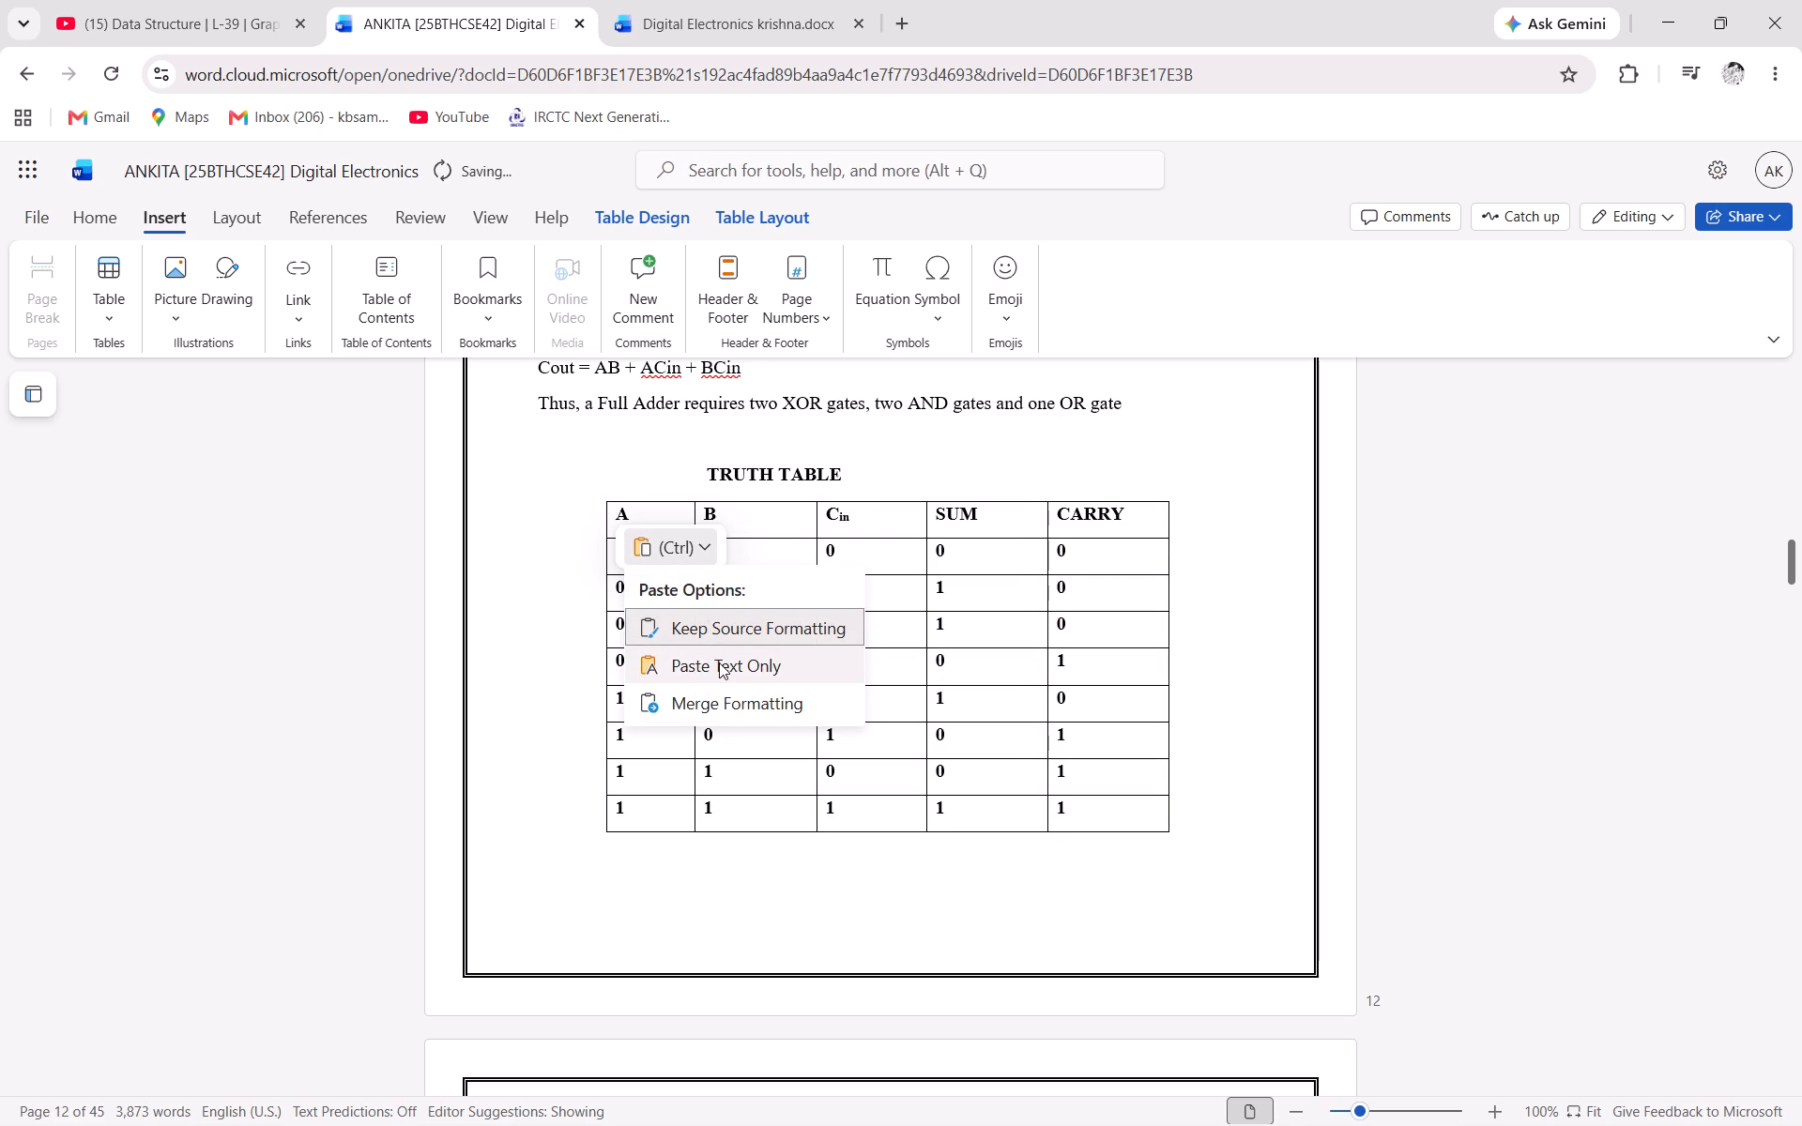
left_click(721, 716)
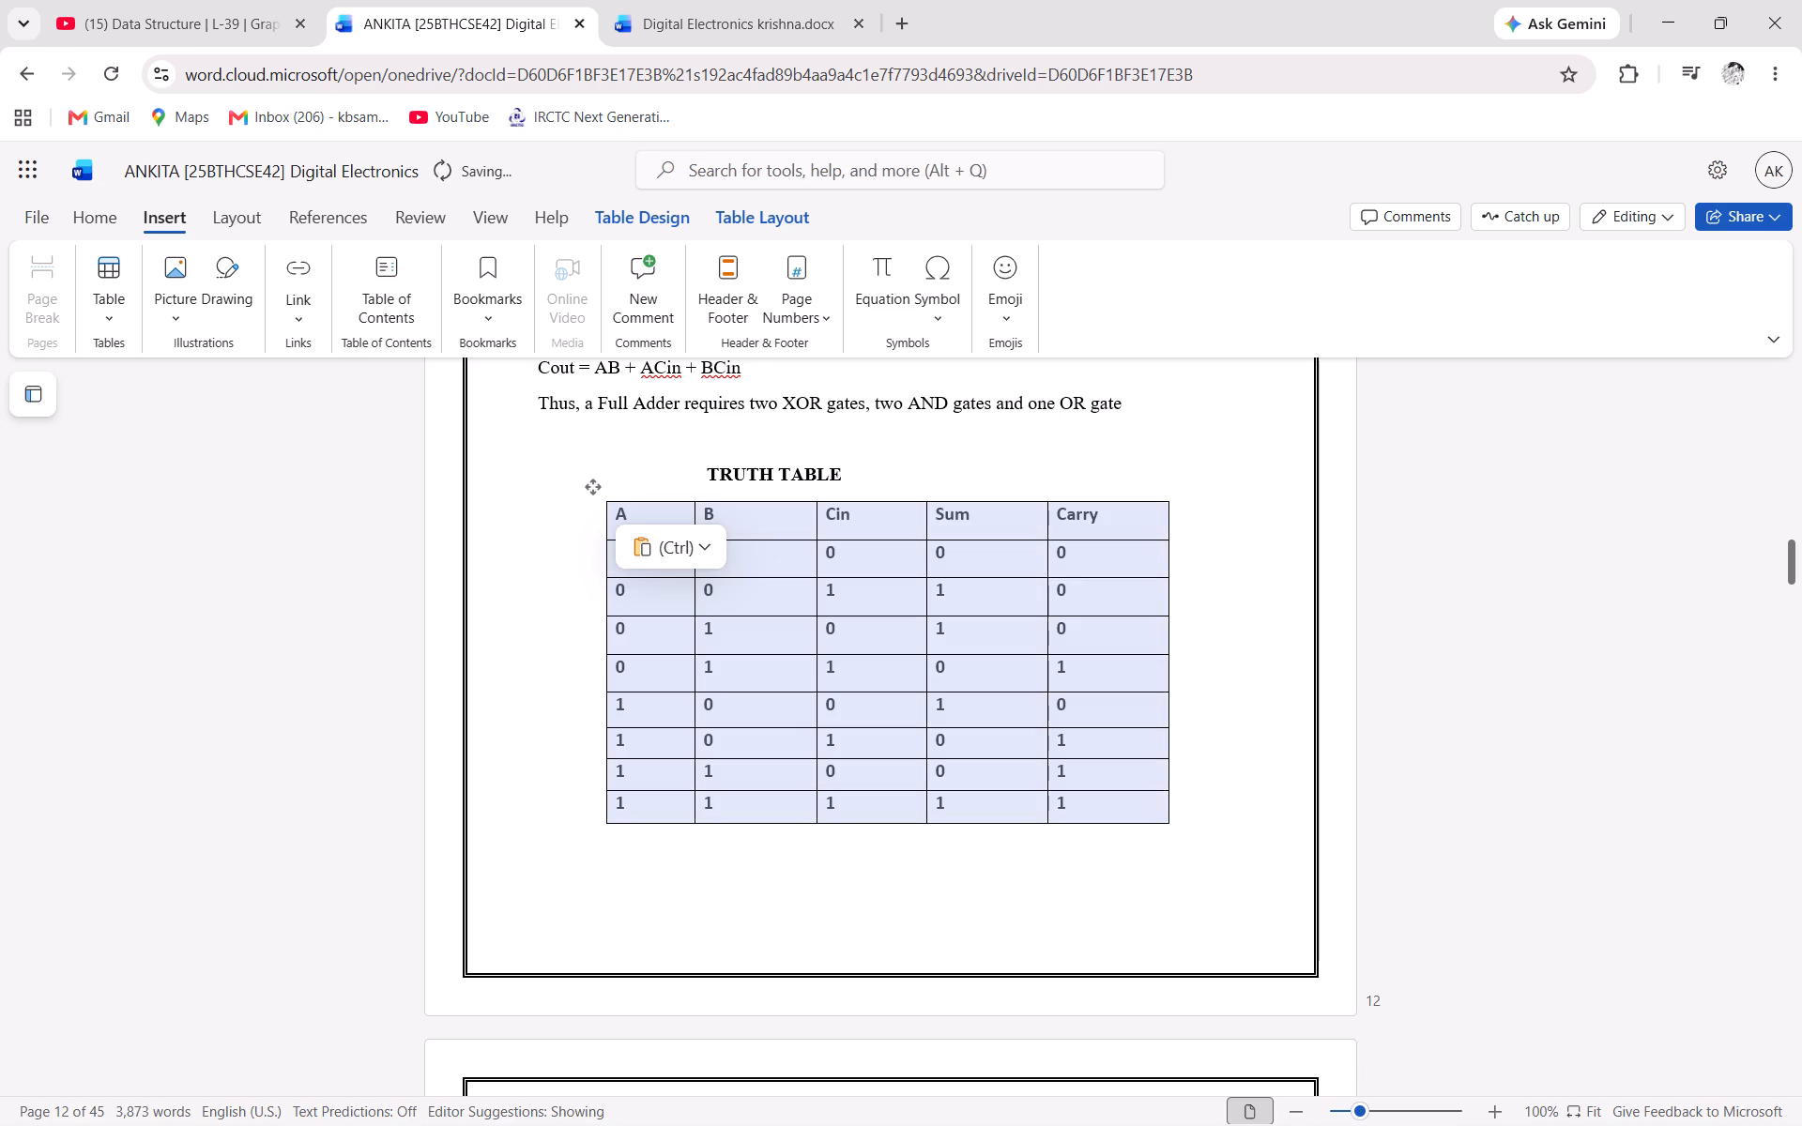
left_click(871, 739)
left_click(1012, 463)
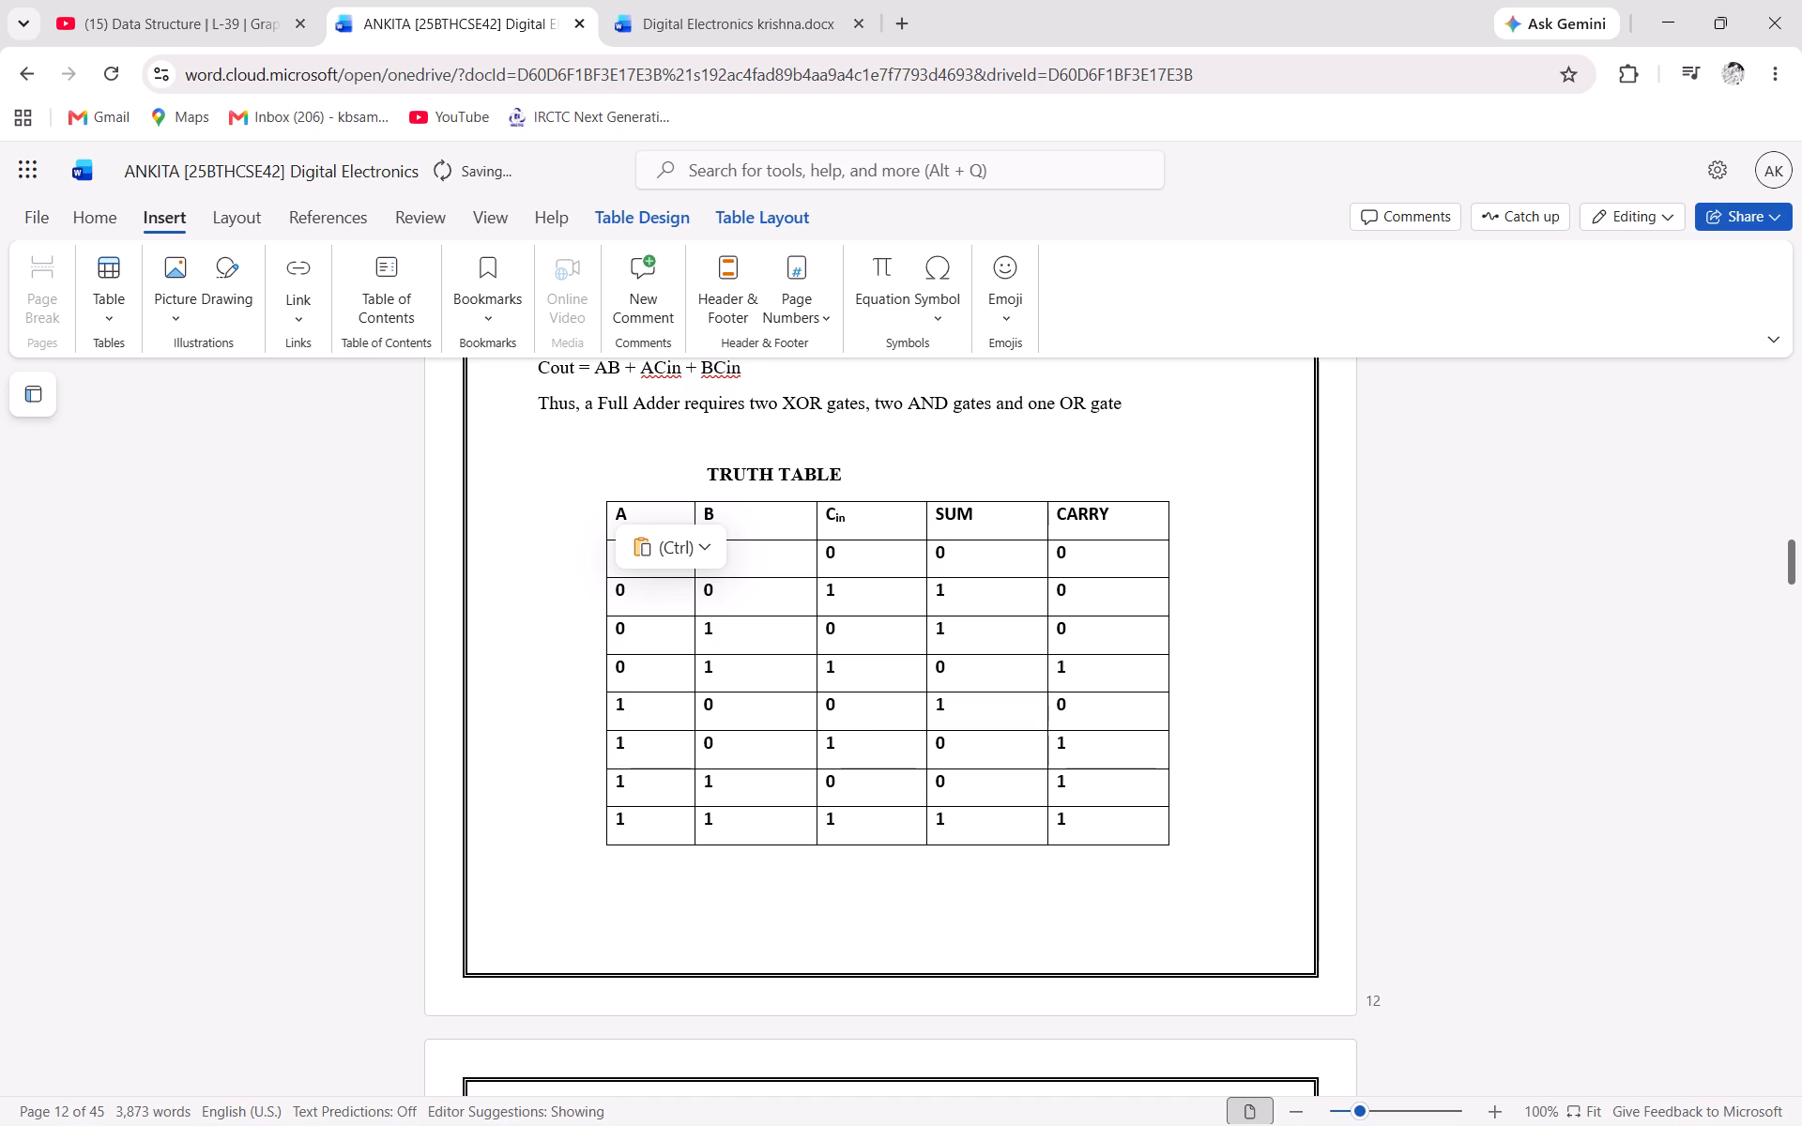
Indent the TRUTH TABLE heading above the Full Adder table by two more spaces.
left_click(706, 490)
key("space")
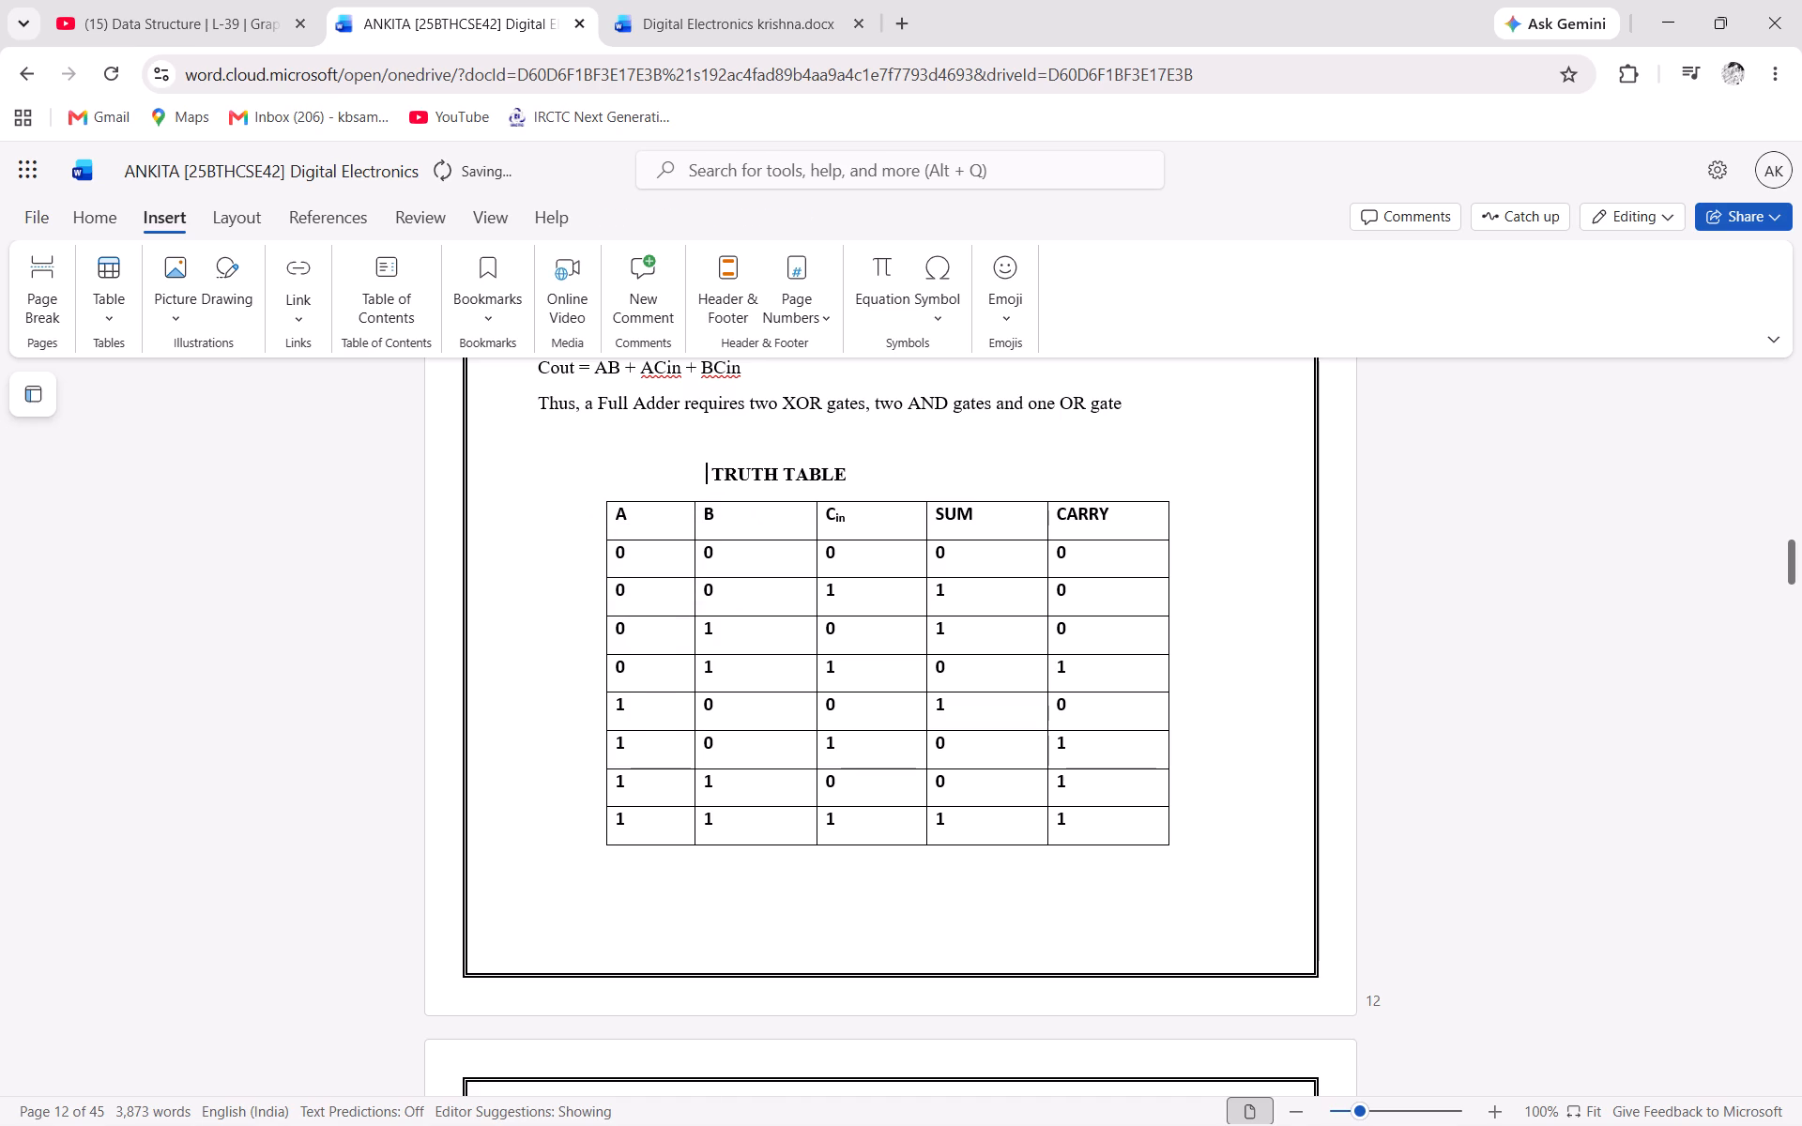
key("space")
Compare the assignment's Full Adder K-maps and Sum and Carry expressions with those in Digital Electronics krishna.docx.
scroll(849, 688, "down", 1)
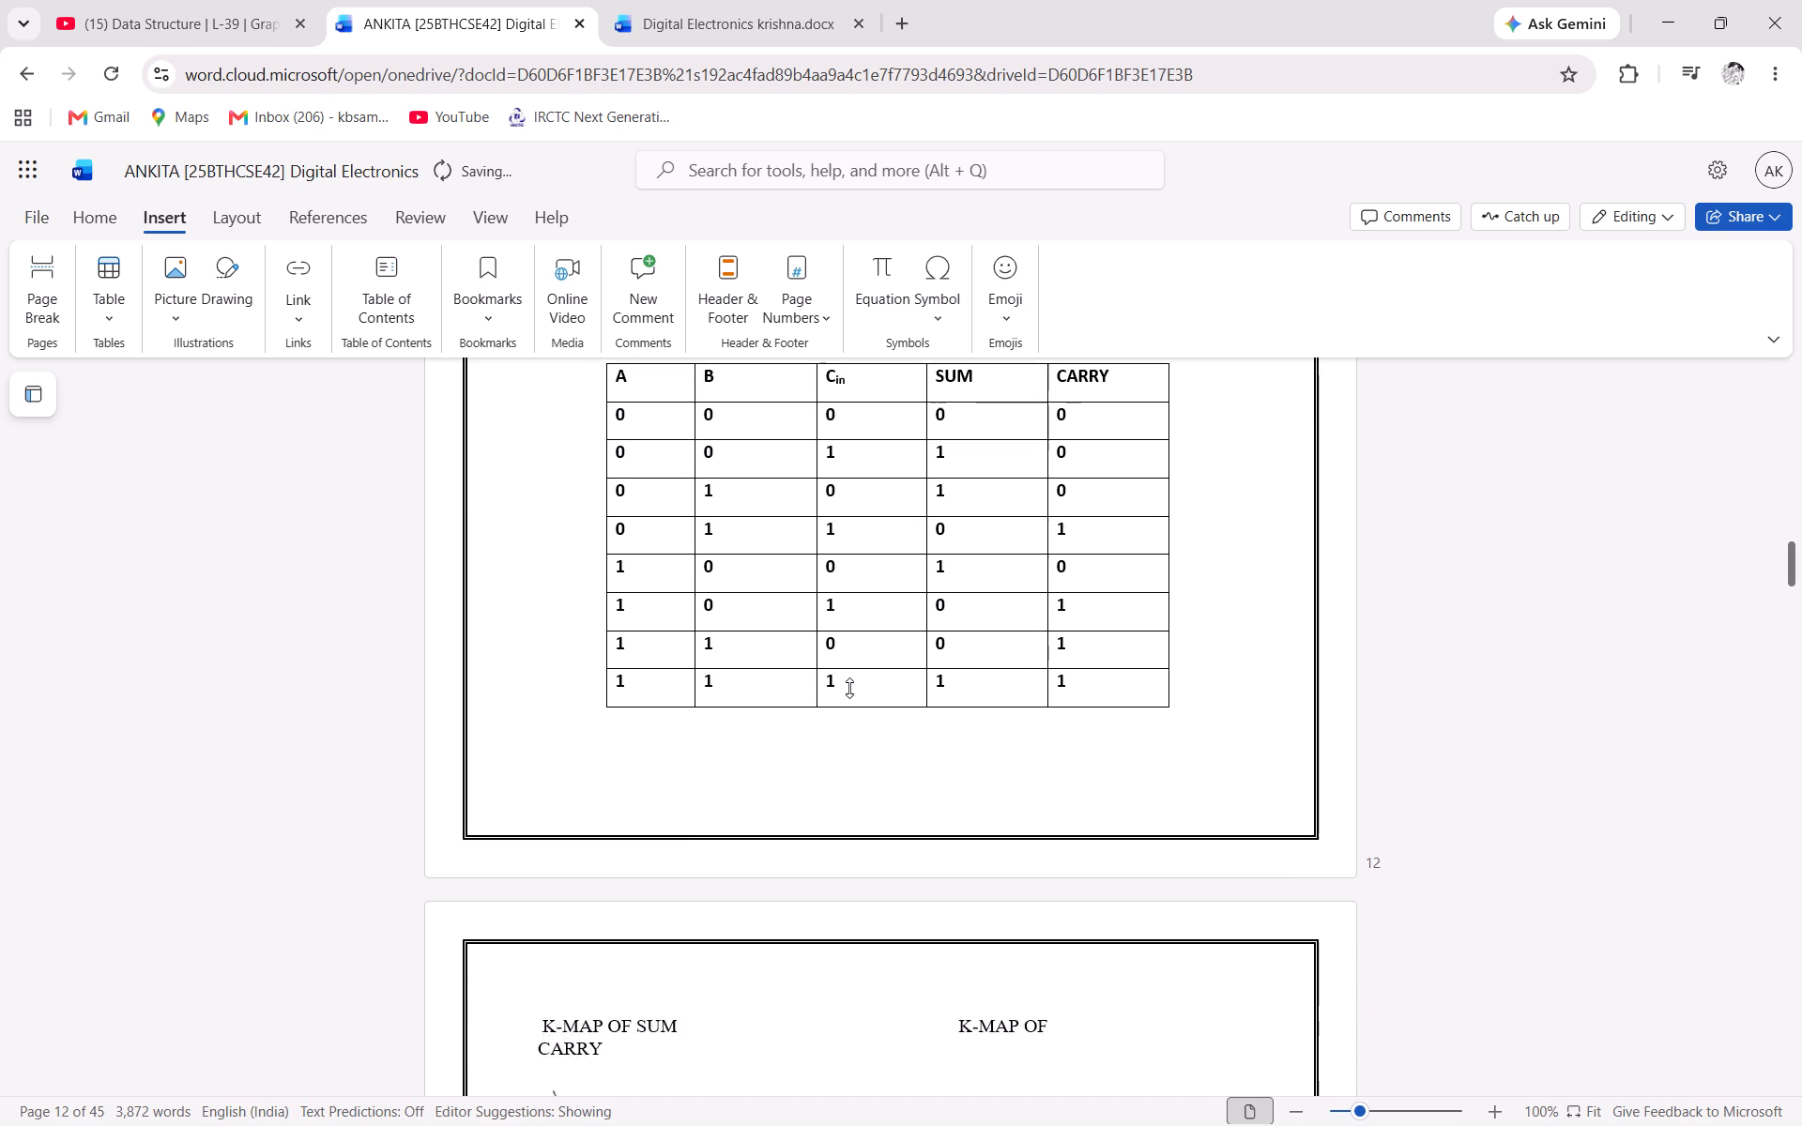
scroll(849, 688, "down", 3)
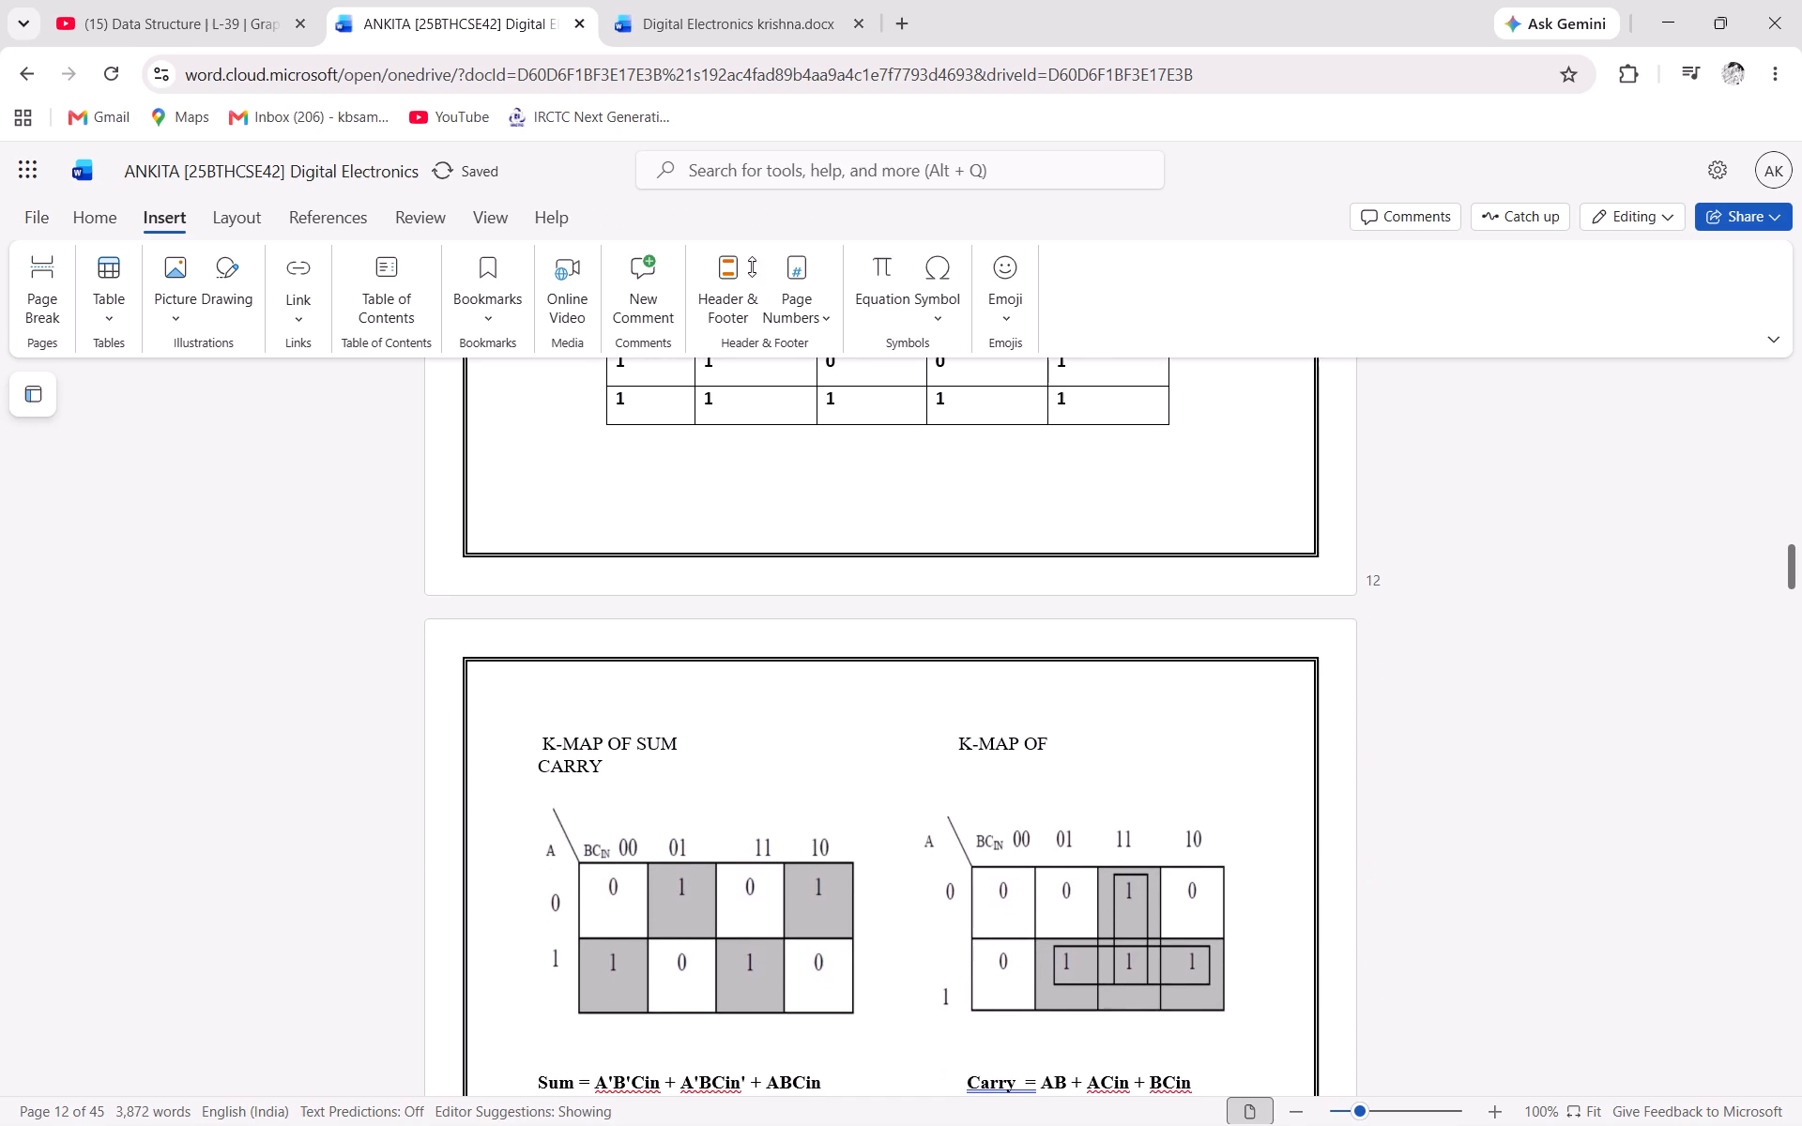
left_click(726, 0)
scroll(831, 626, "down", 3)
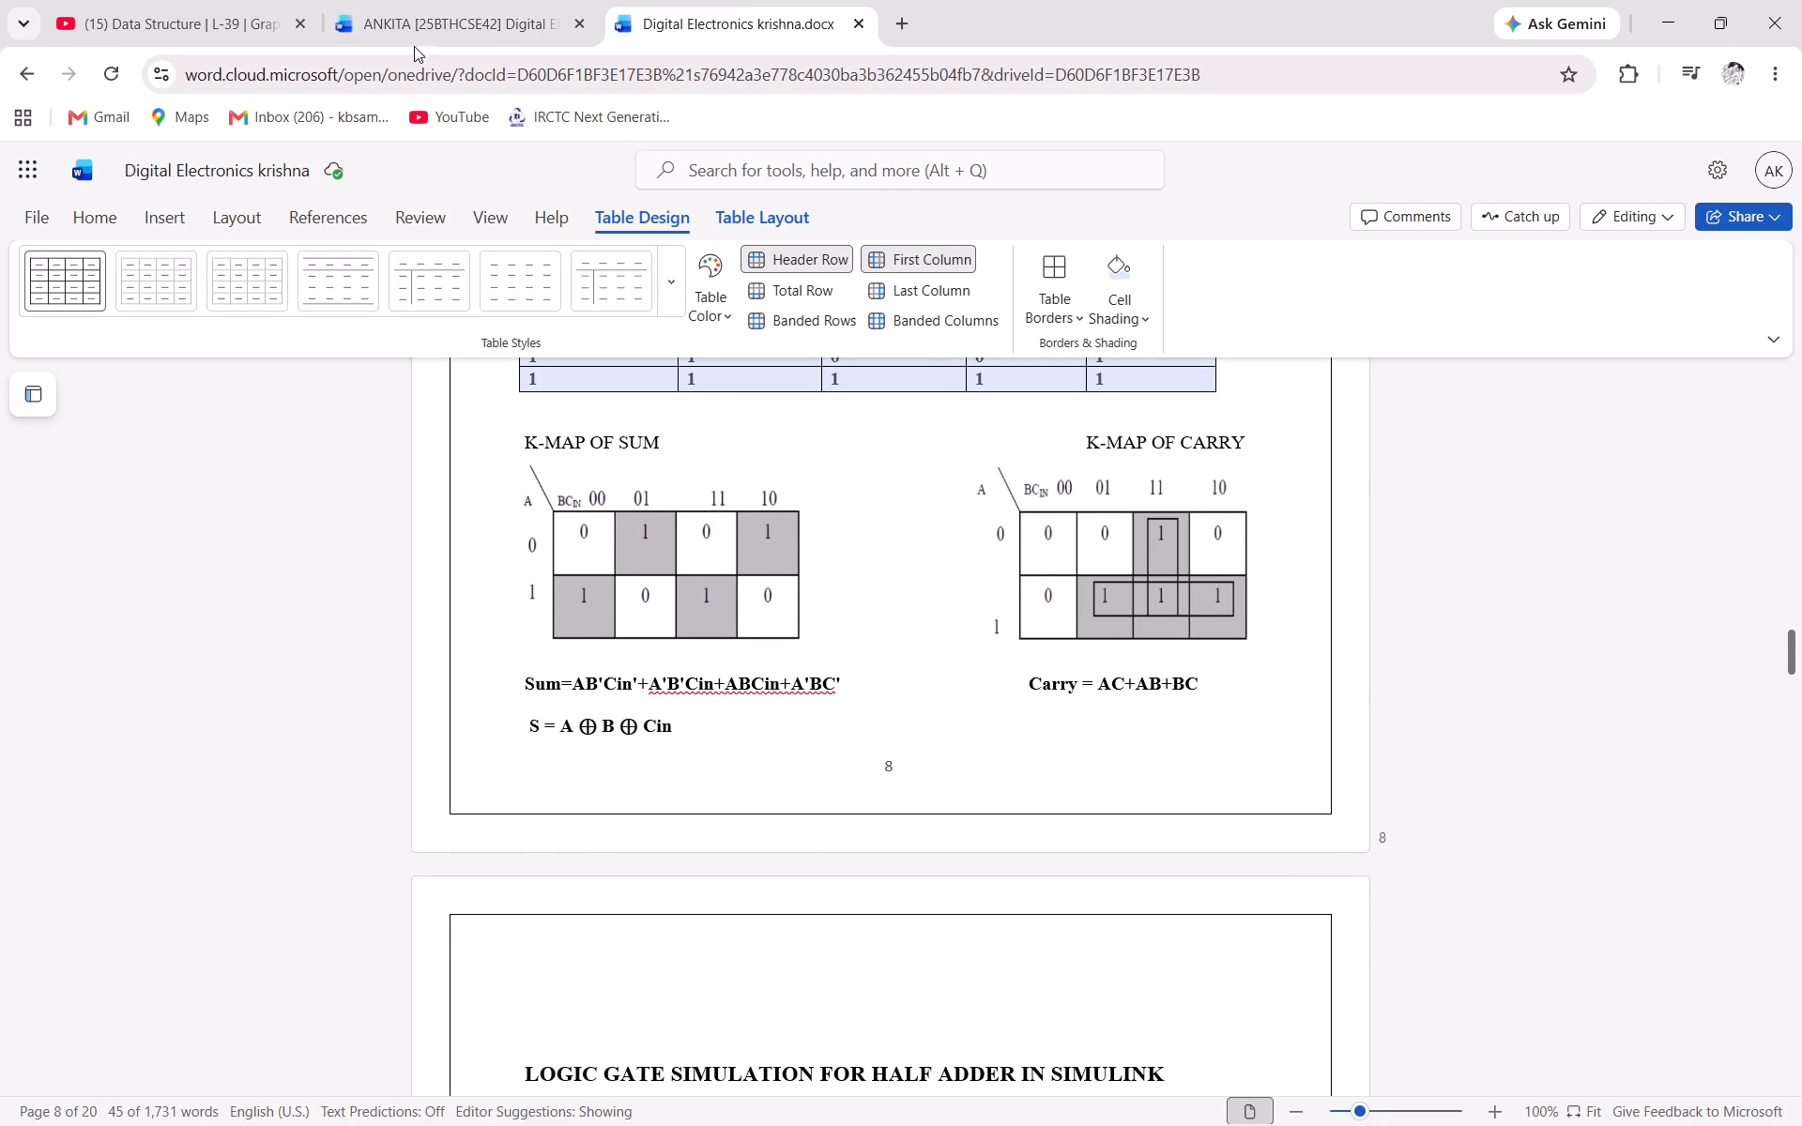
left_click(421, 0)
scroll(771, 703, "down", 2)
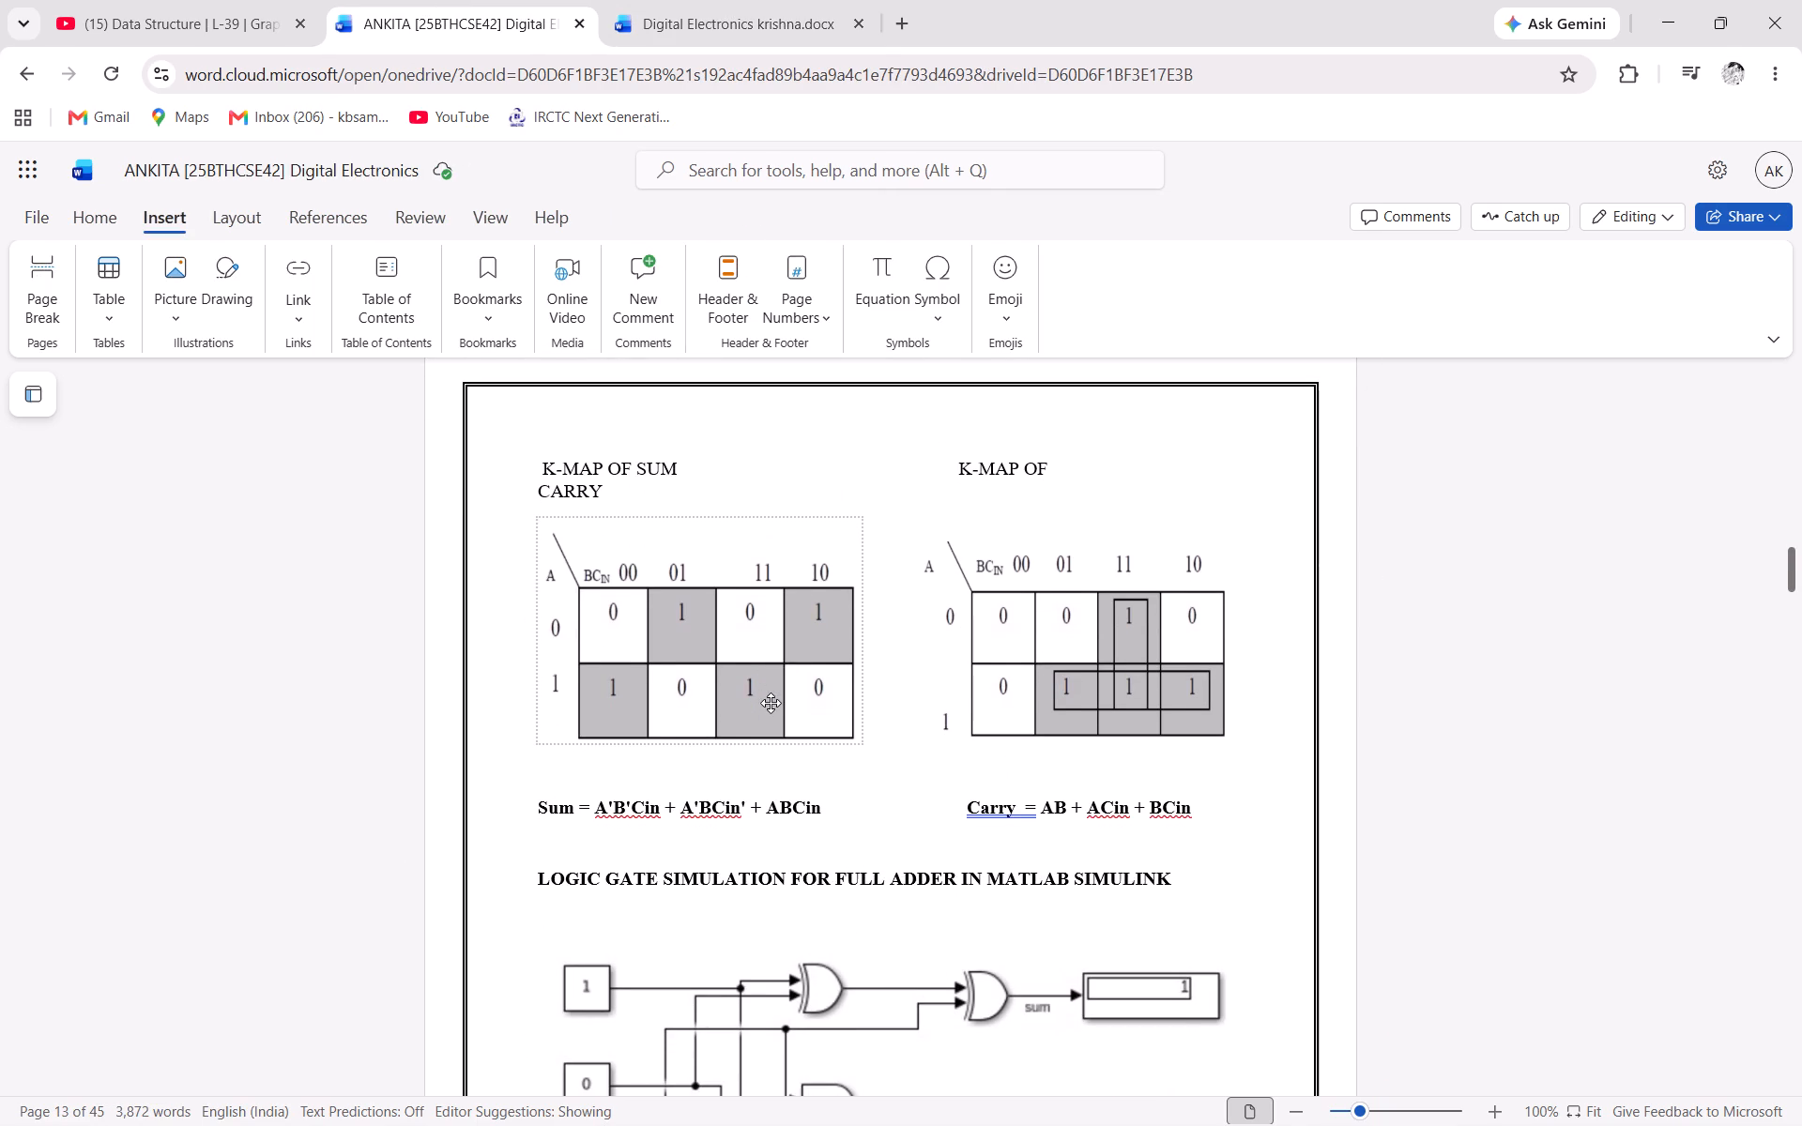
Copy "S = A ⊕ B ⊕ Cin" from Digital Electronics krishna.docx onto a new line below the assignment's Full Adder Sum expression, spacing the Carry text after it.
left_click(685, 0)
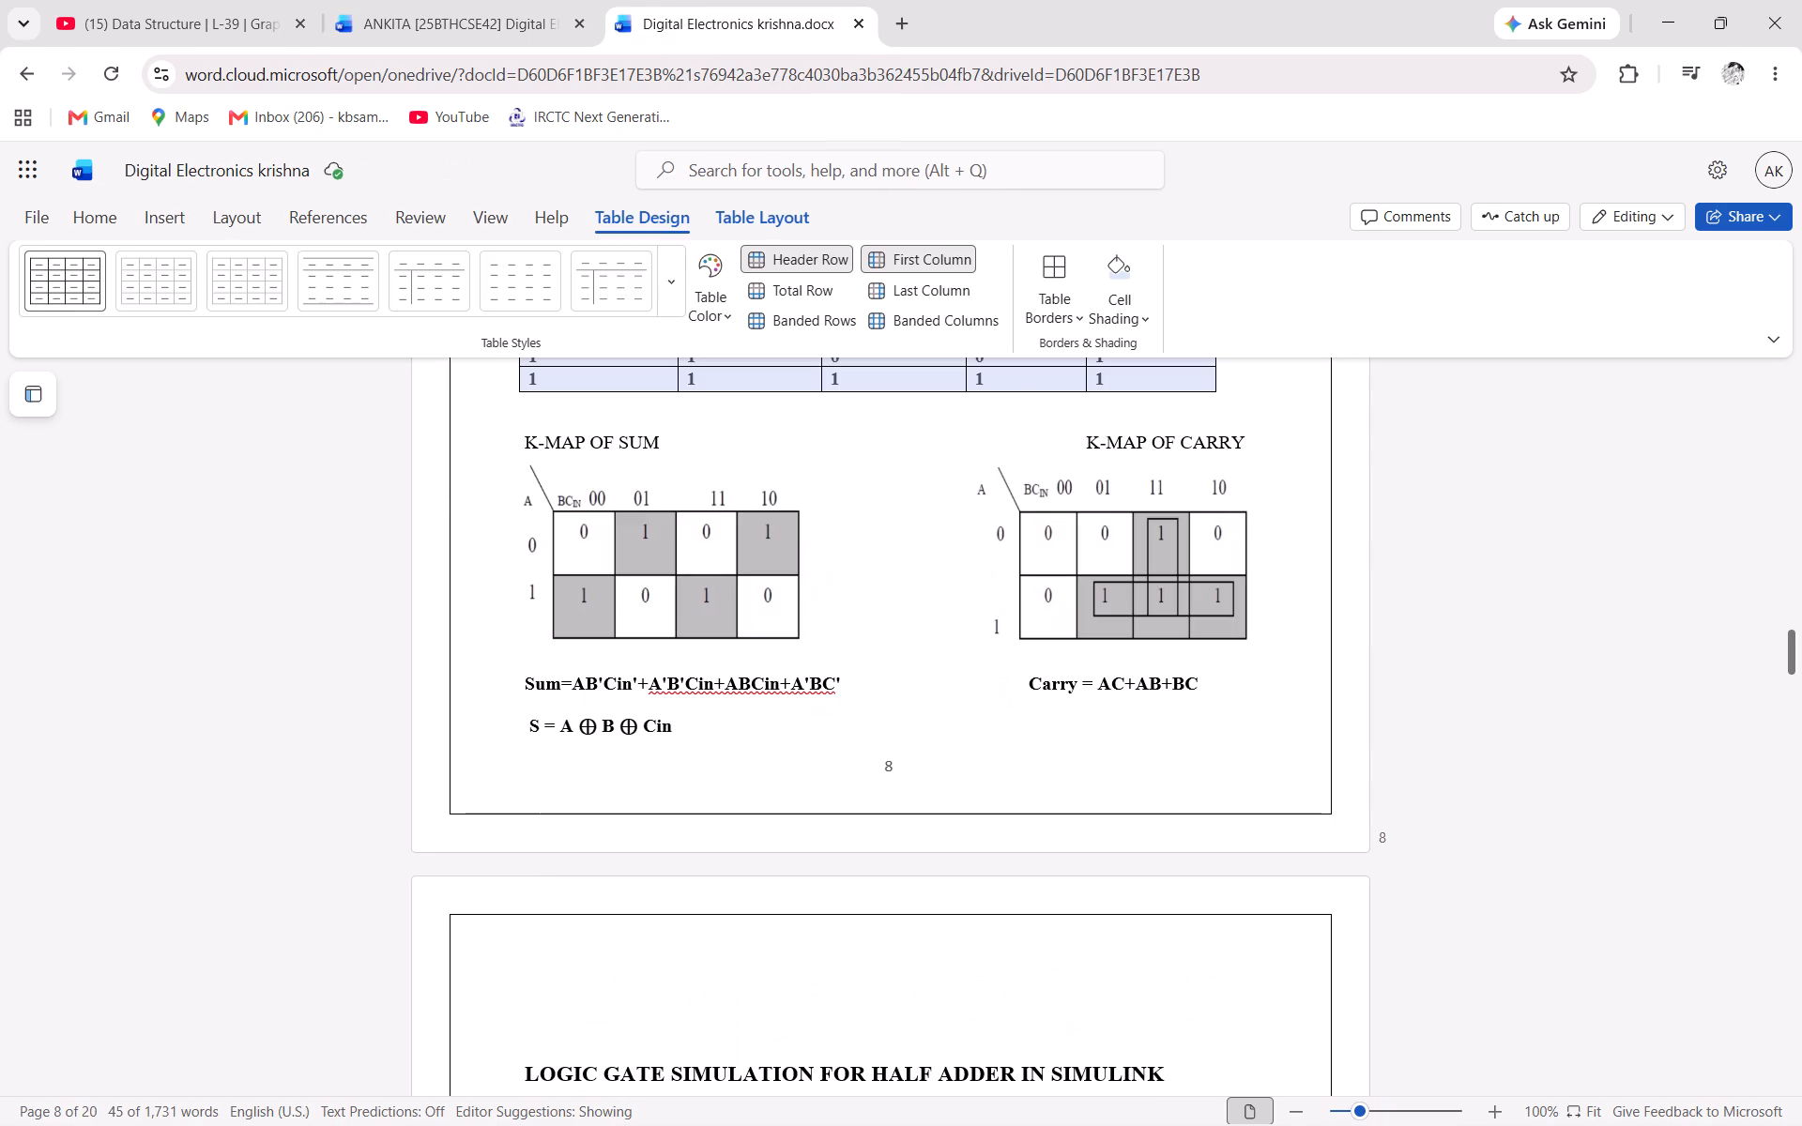
left_click_drag(678, 725, 553, 721)
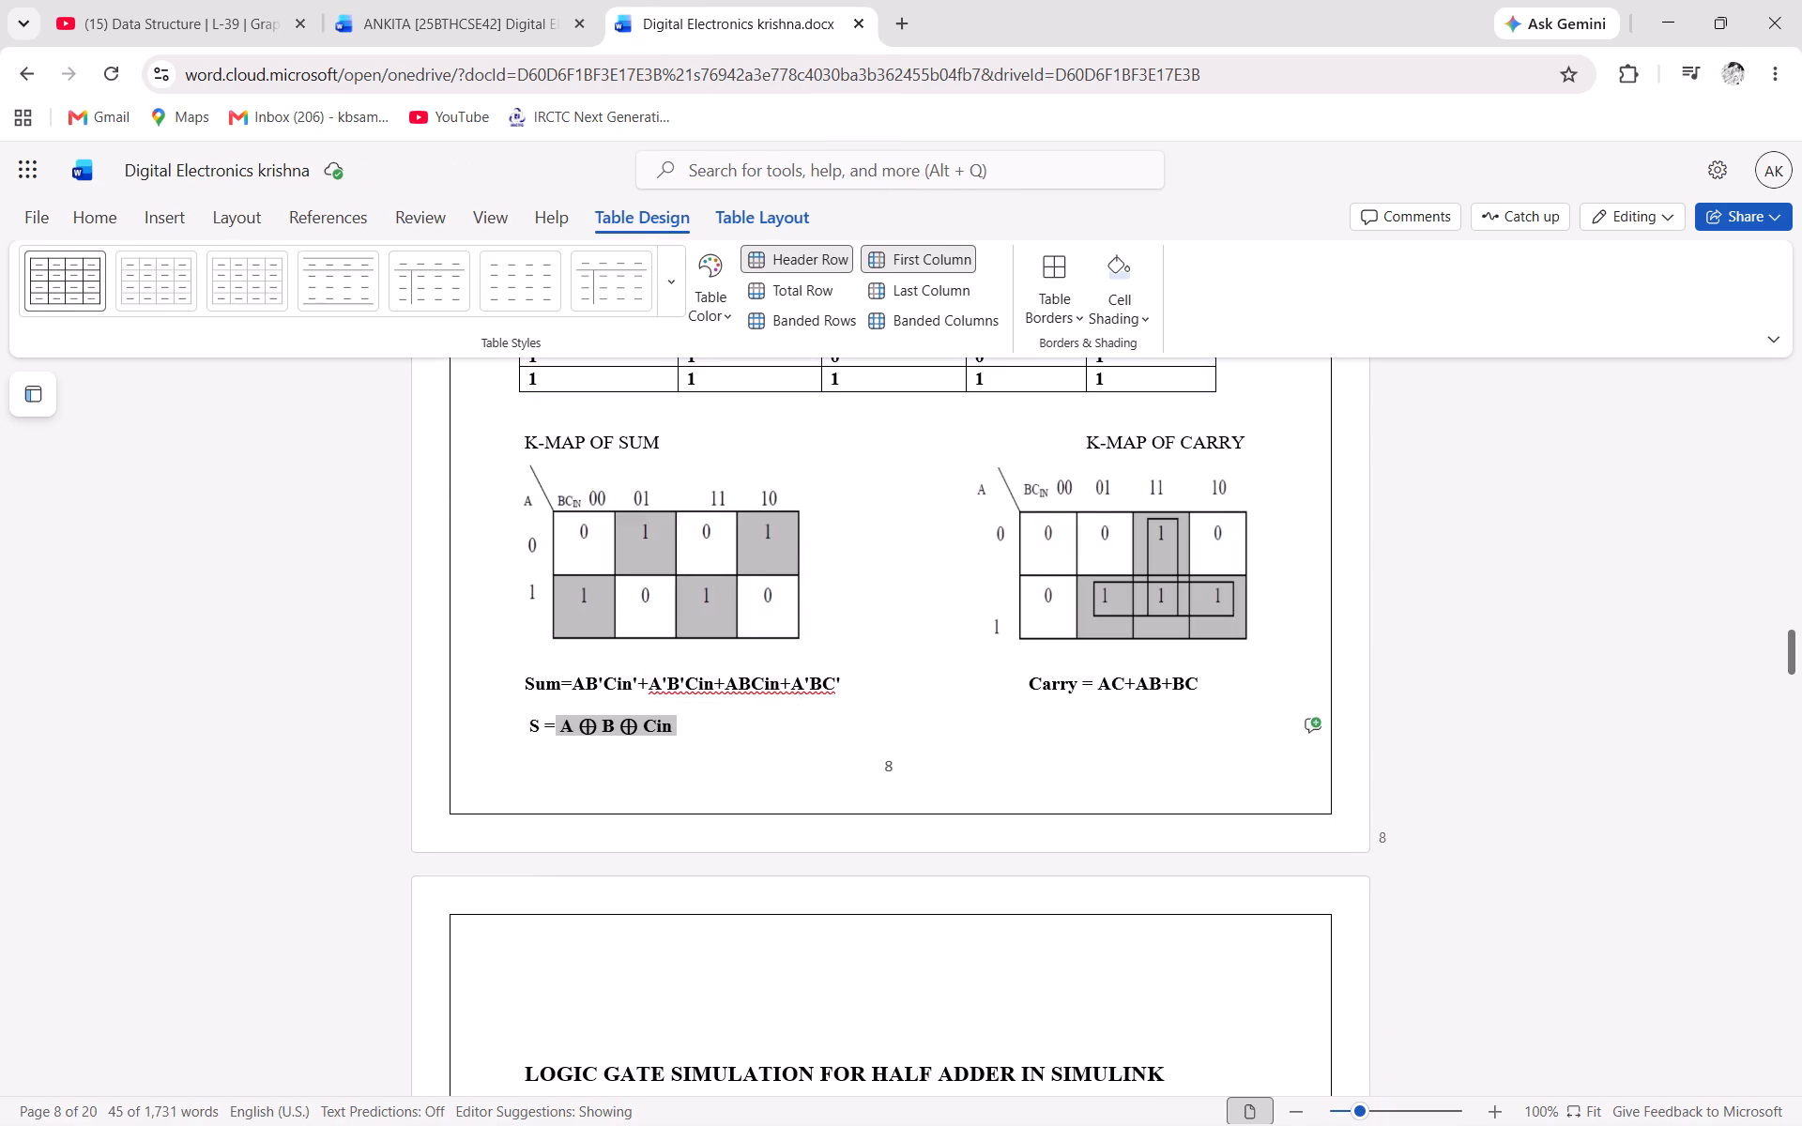
left_click_drag(553, 721, 525, 723)
key("ctrl+c")
key("ctrl+c")
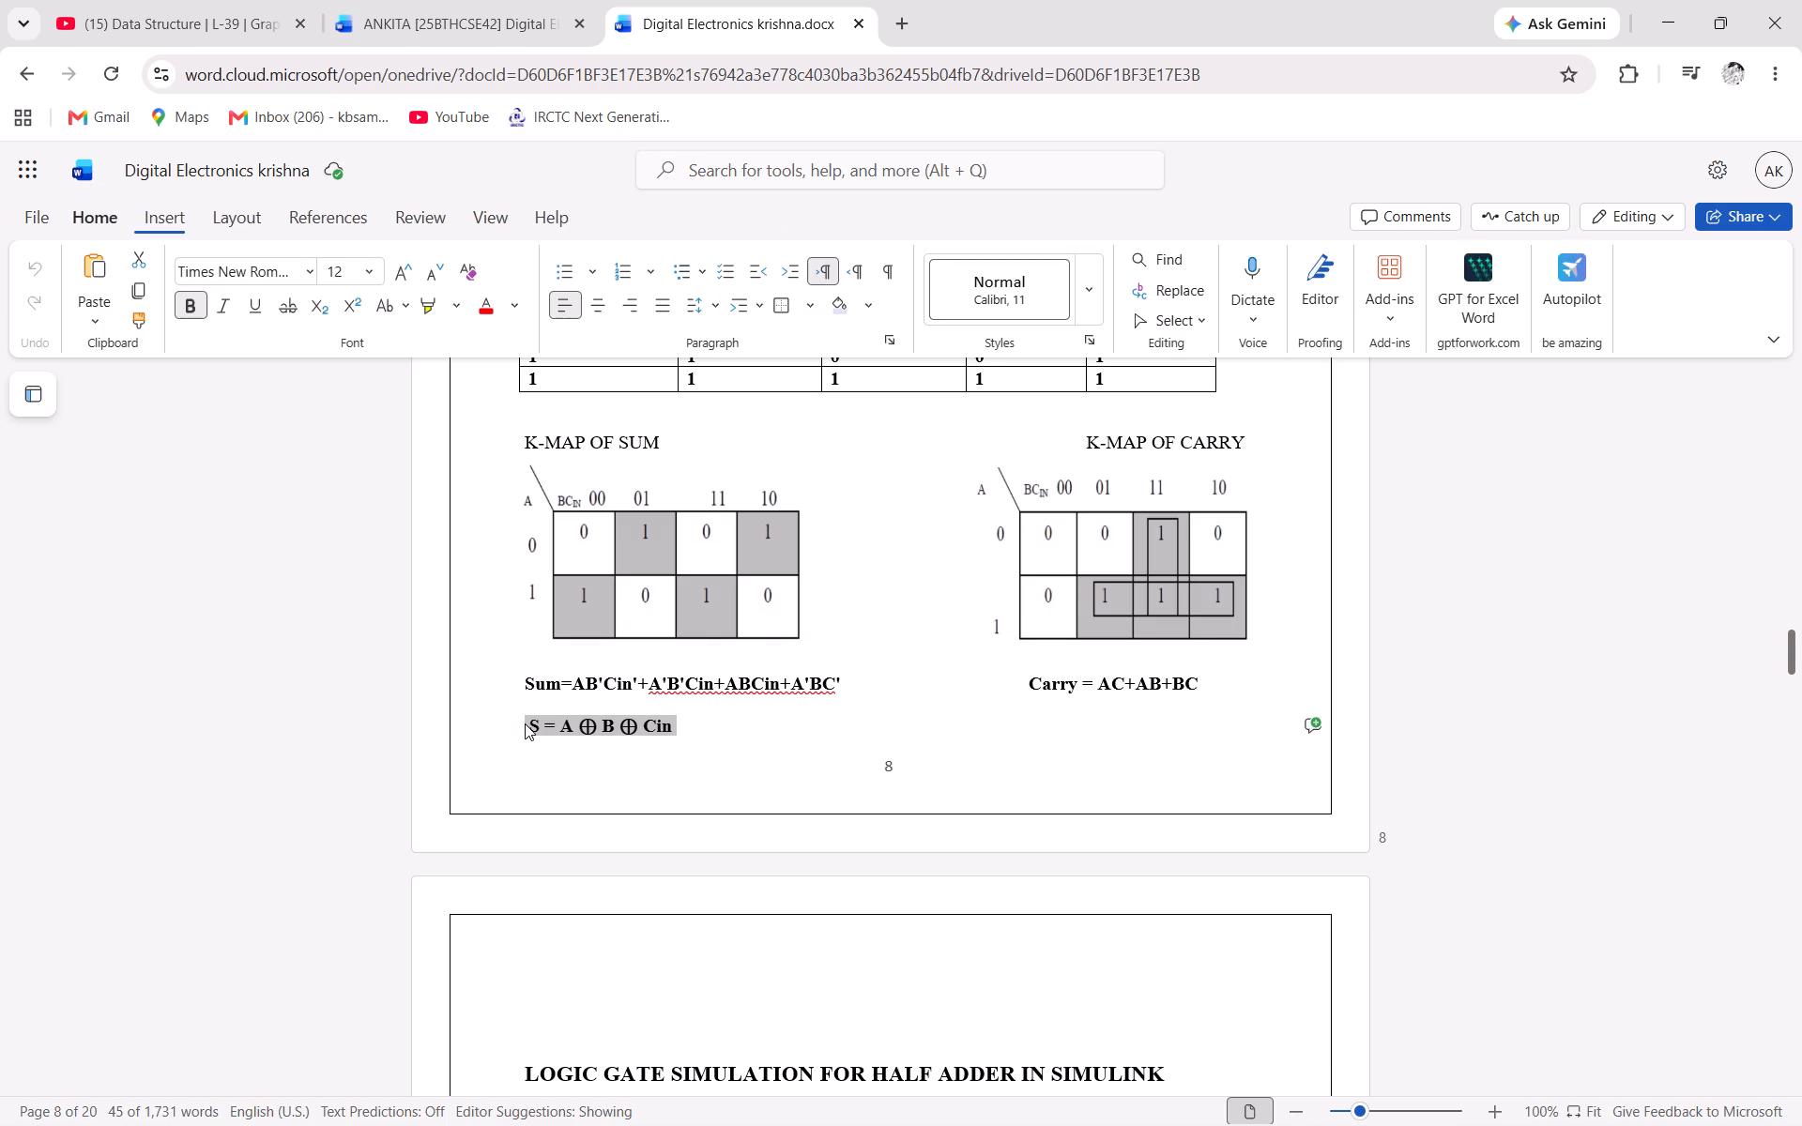
left_click(471, 0)
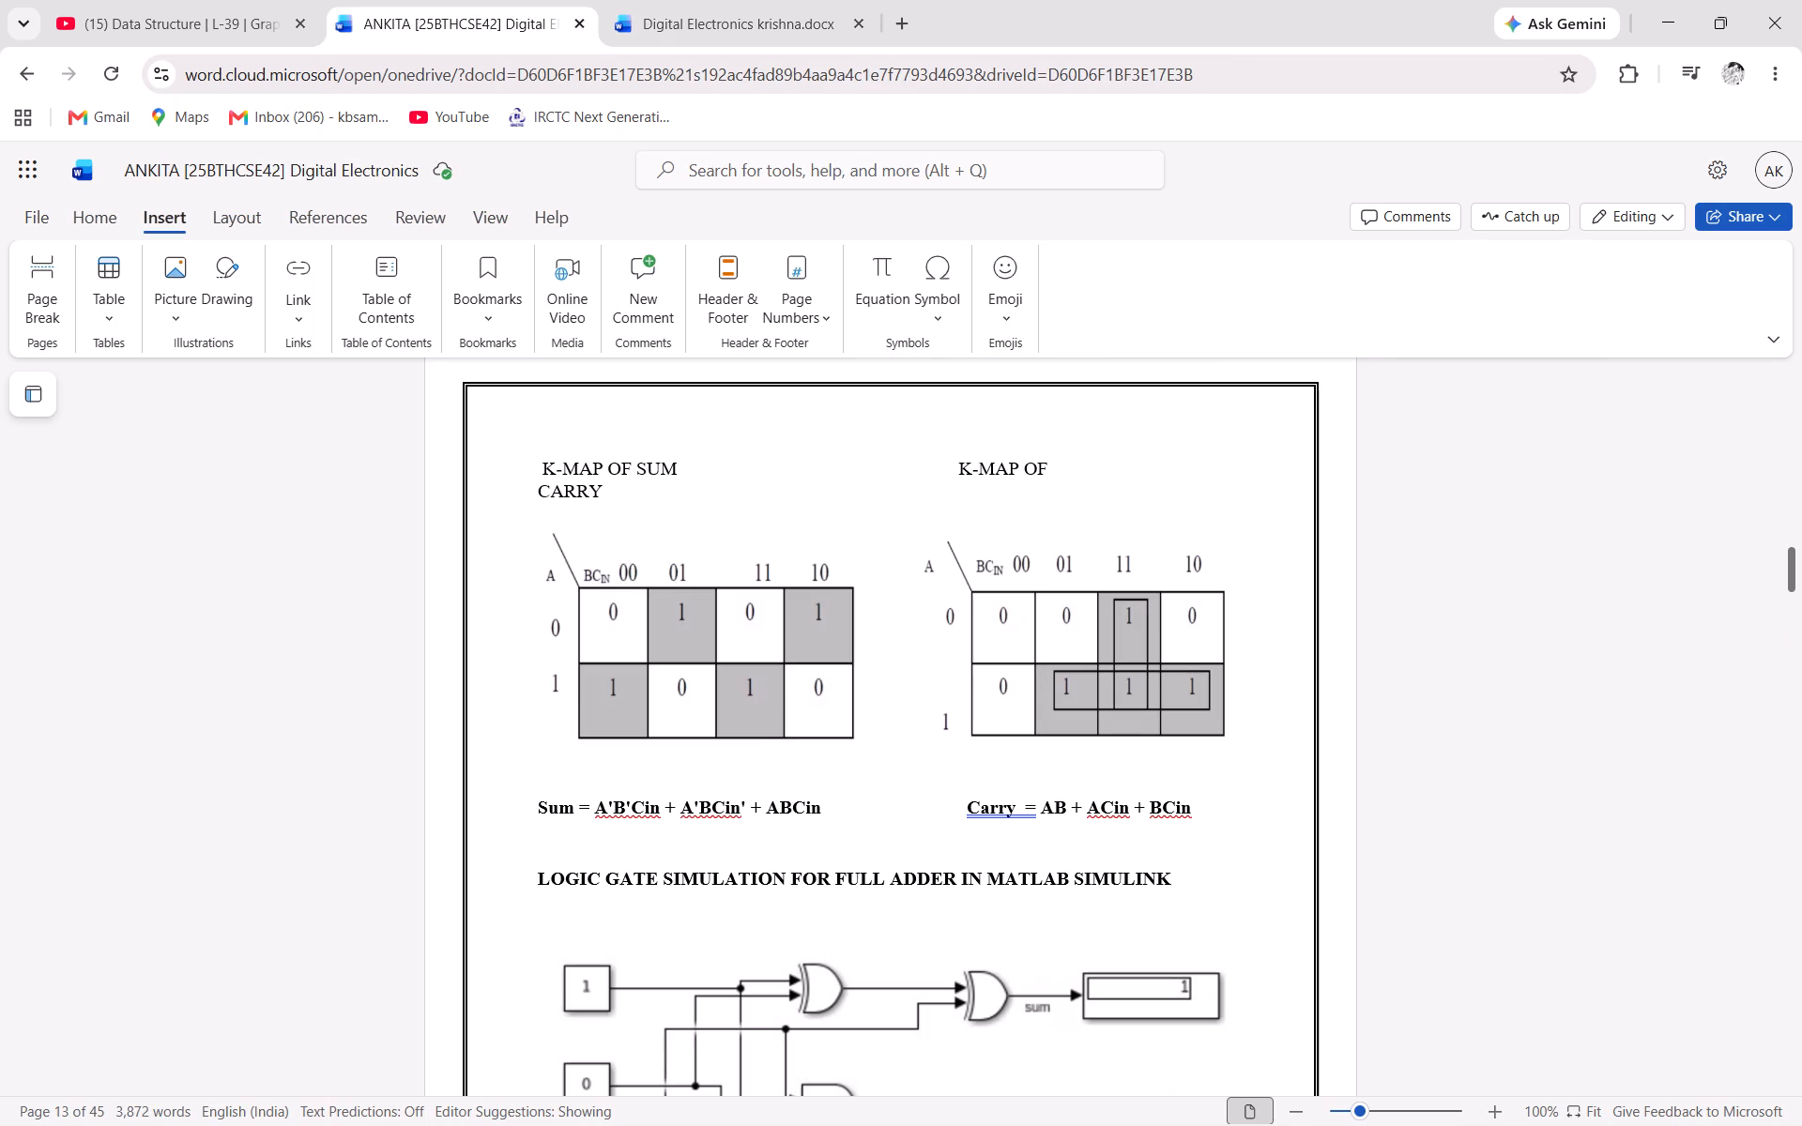
left_click(837, 812)
scroll(837, 812, "down", 4)
scroll(837, 812, "up", 1)
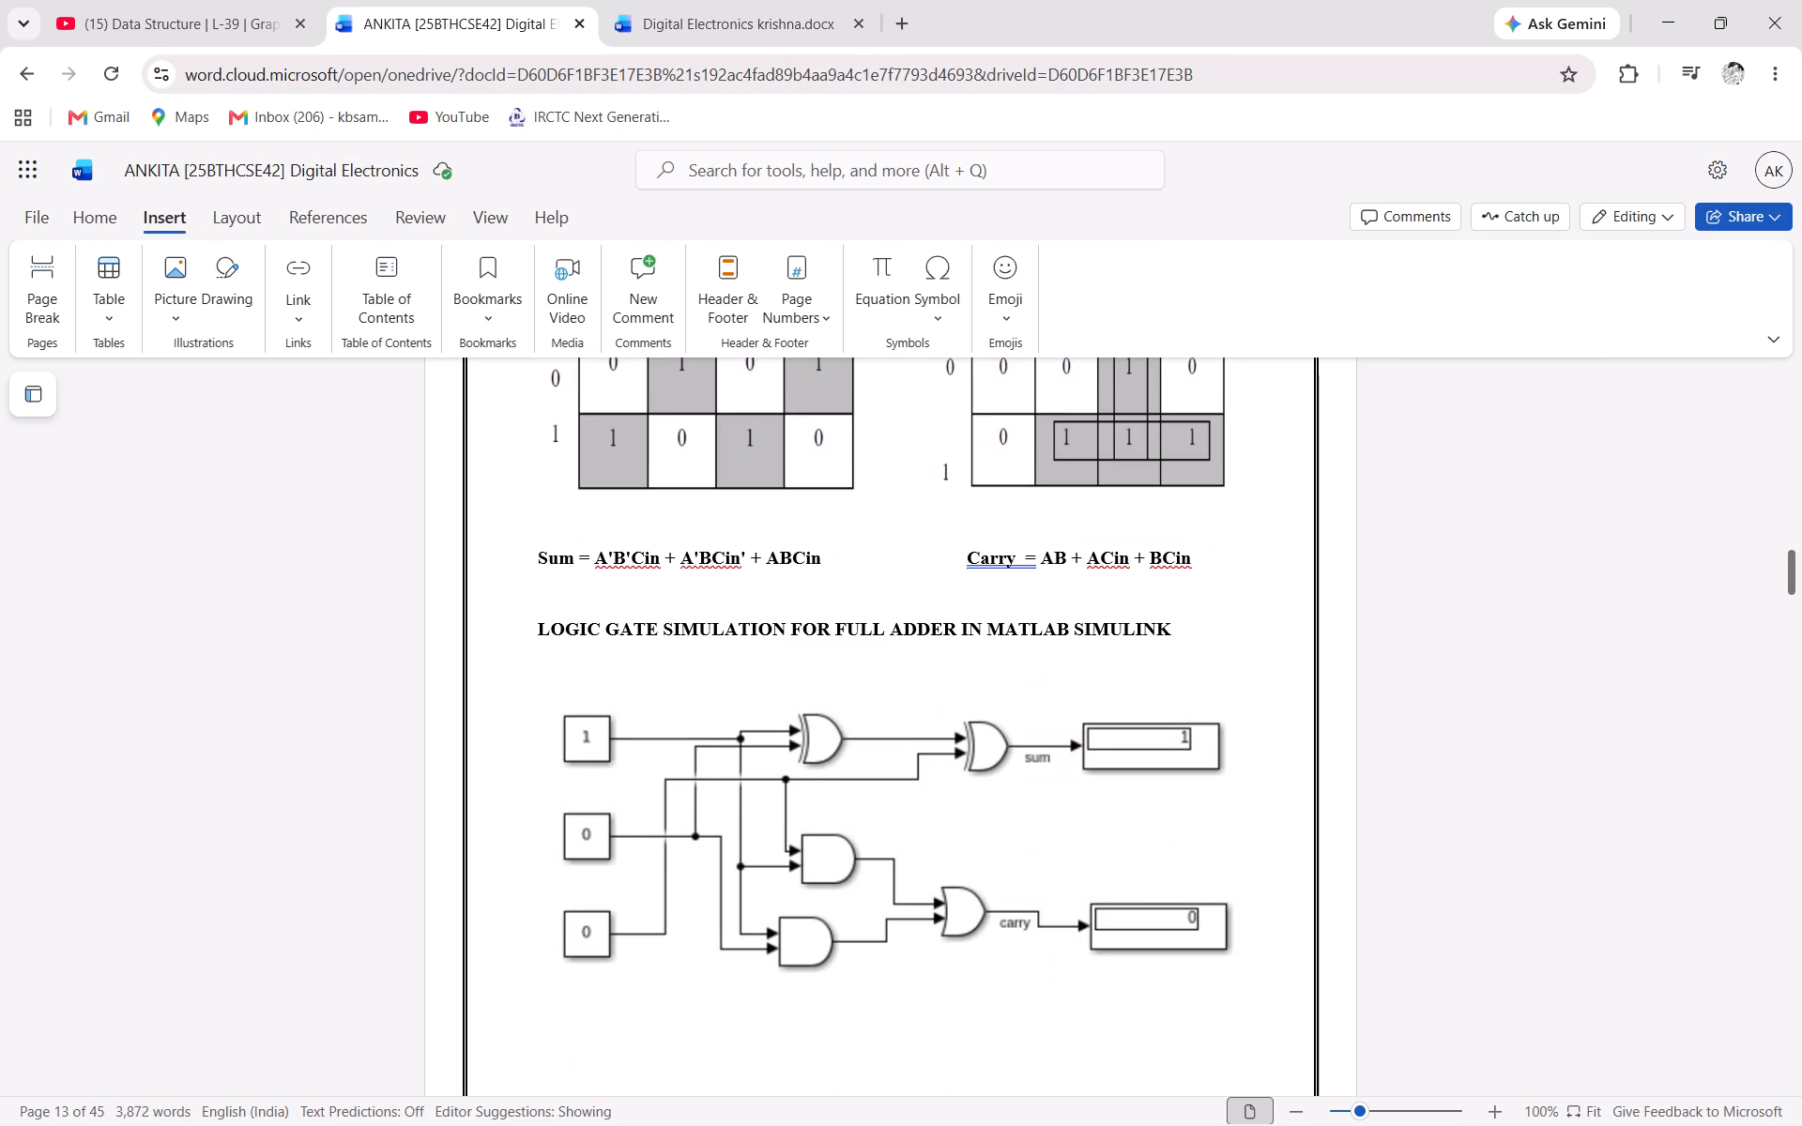
key("Return")
key("ctrl+v")
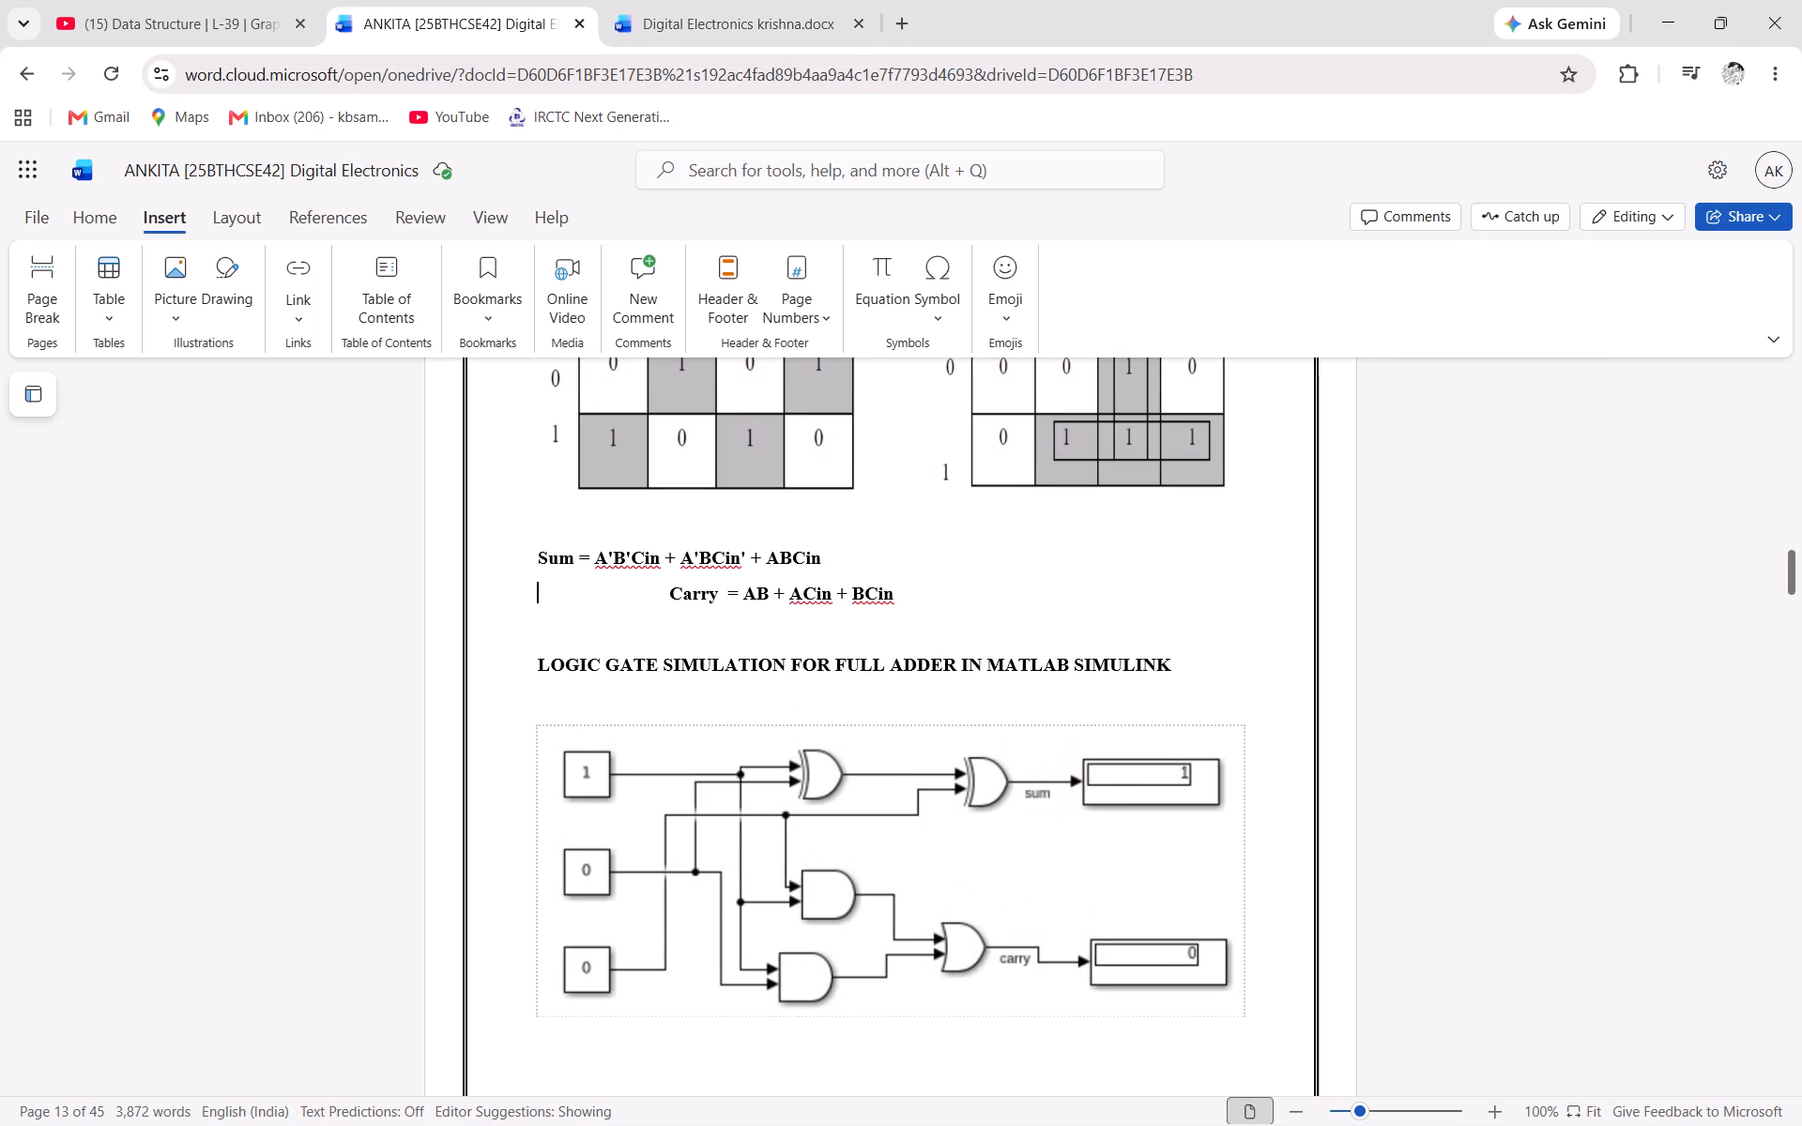
key("space")
key("space")
key("space")
key("space")
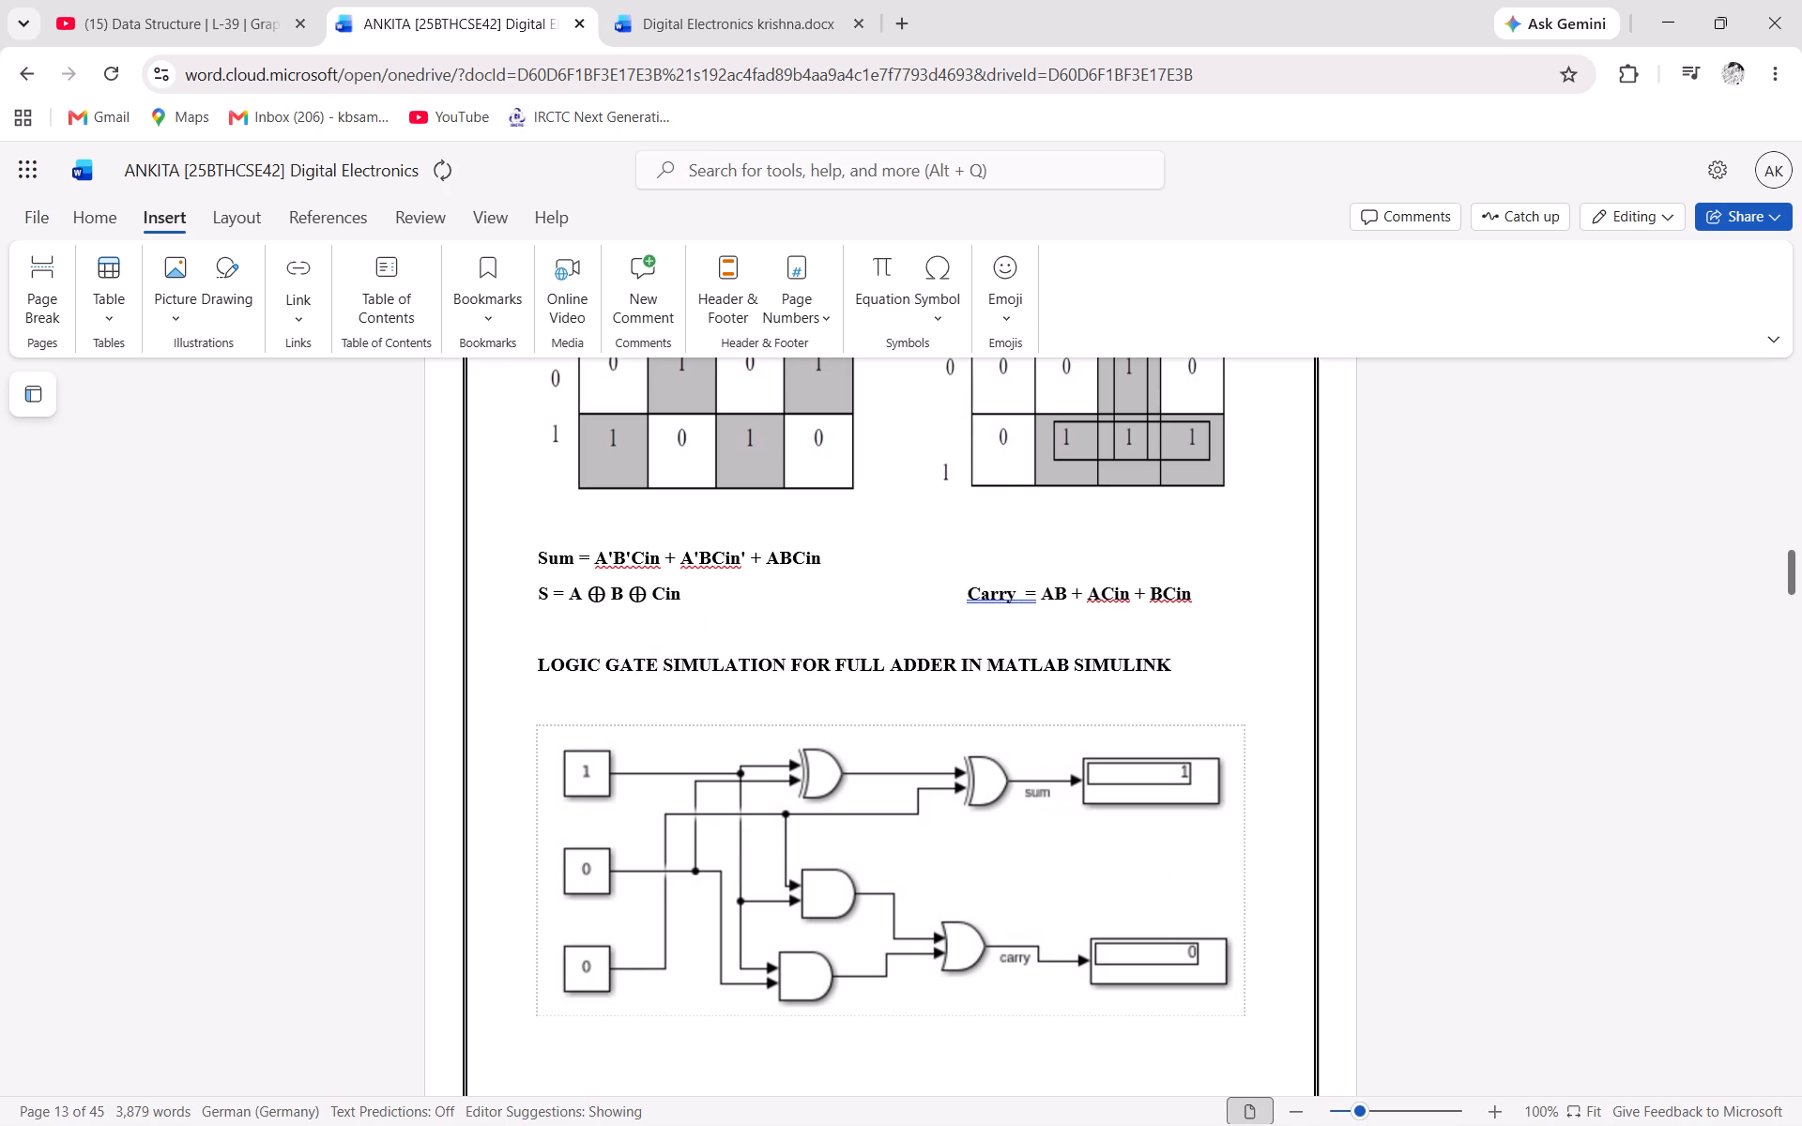
key("Up")
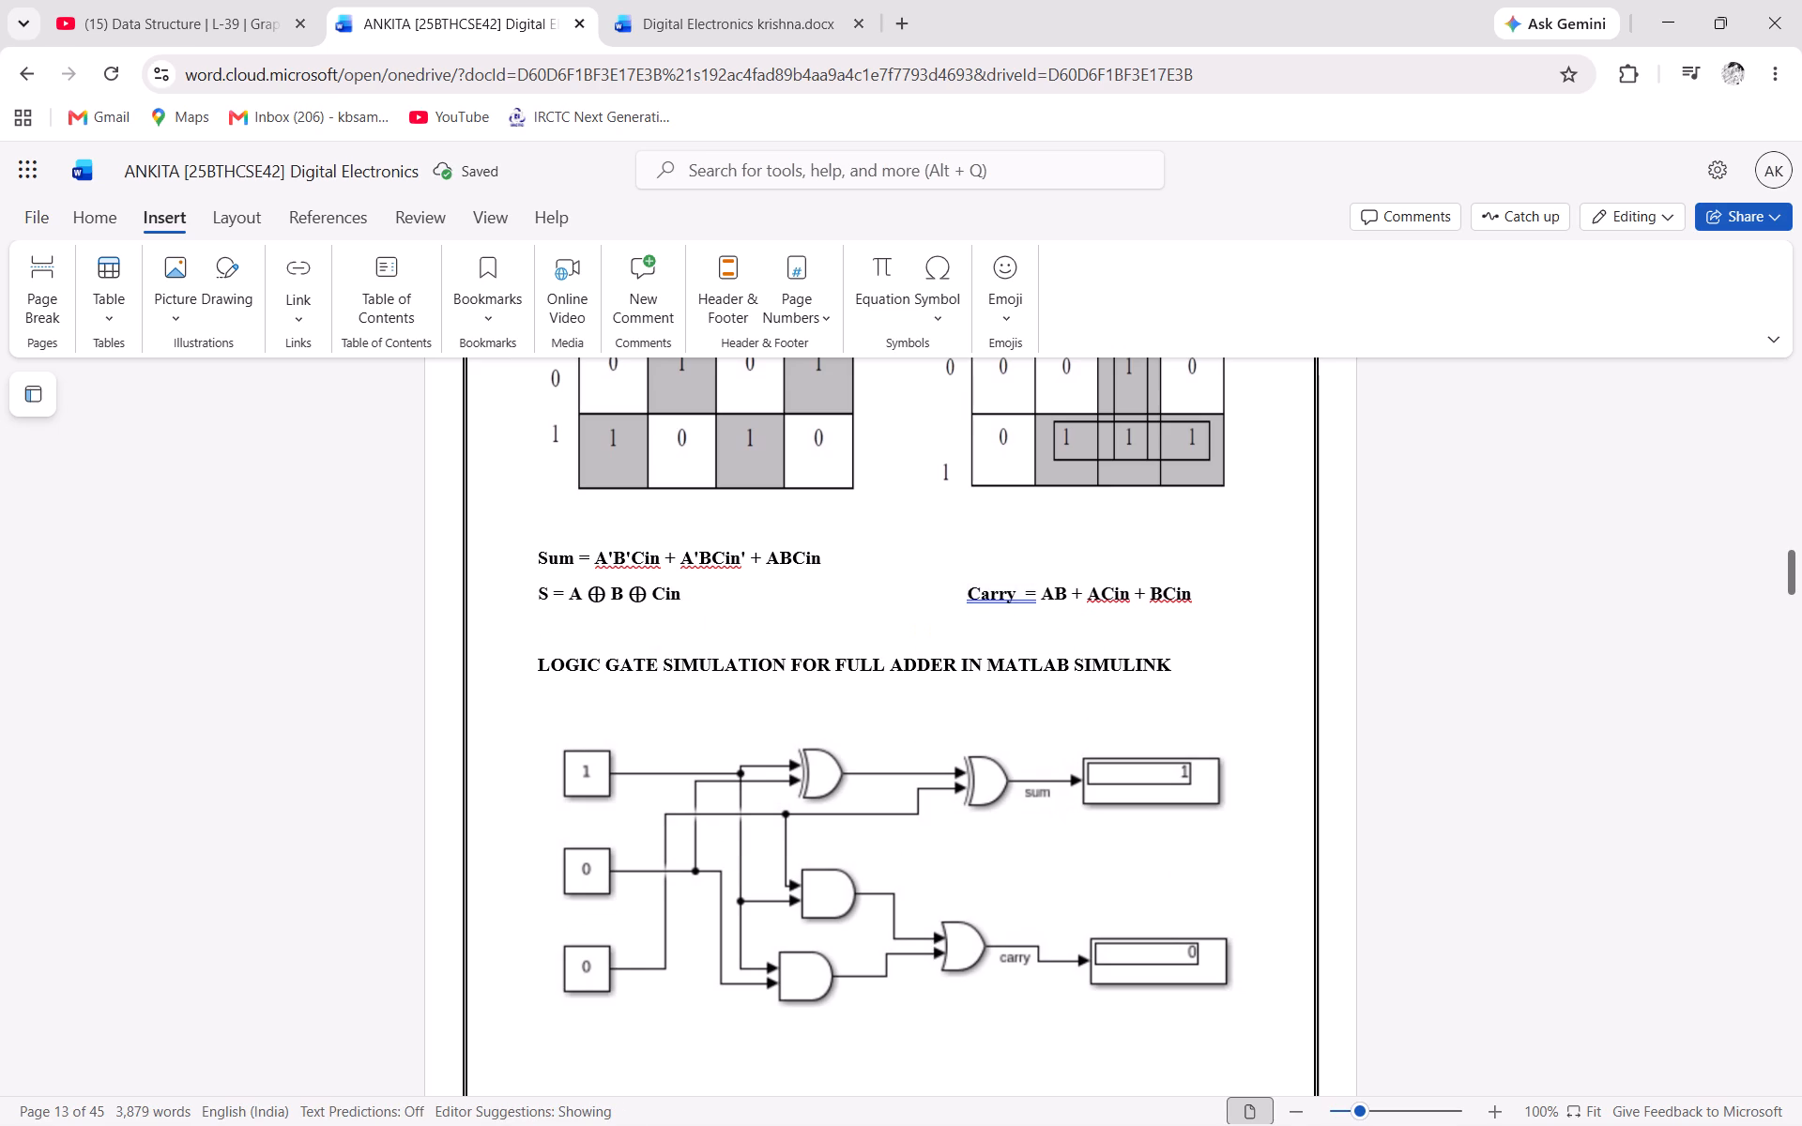
Move the expression "Carry = AB + ACin + BCin" up beside the Sum expression, spaced across to sit beneath the Carry K-map.
left_click_drag(961, 595, 1192, 591)
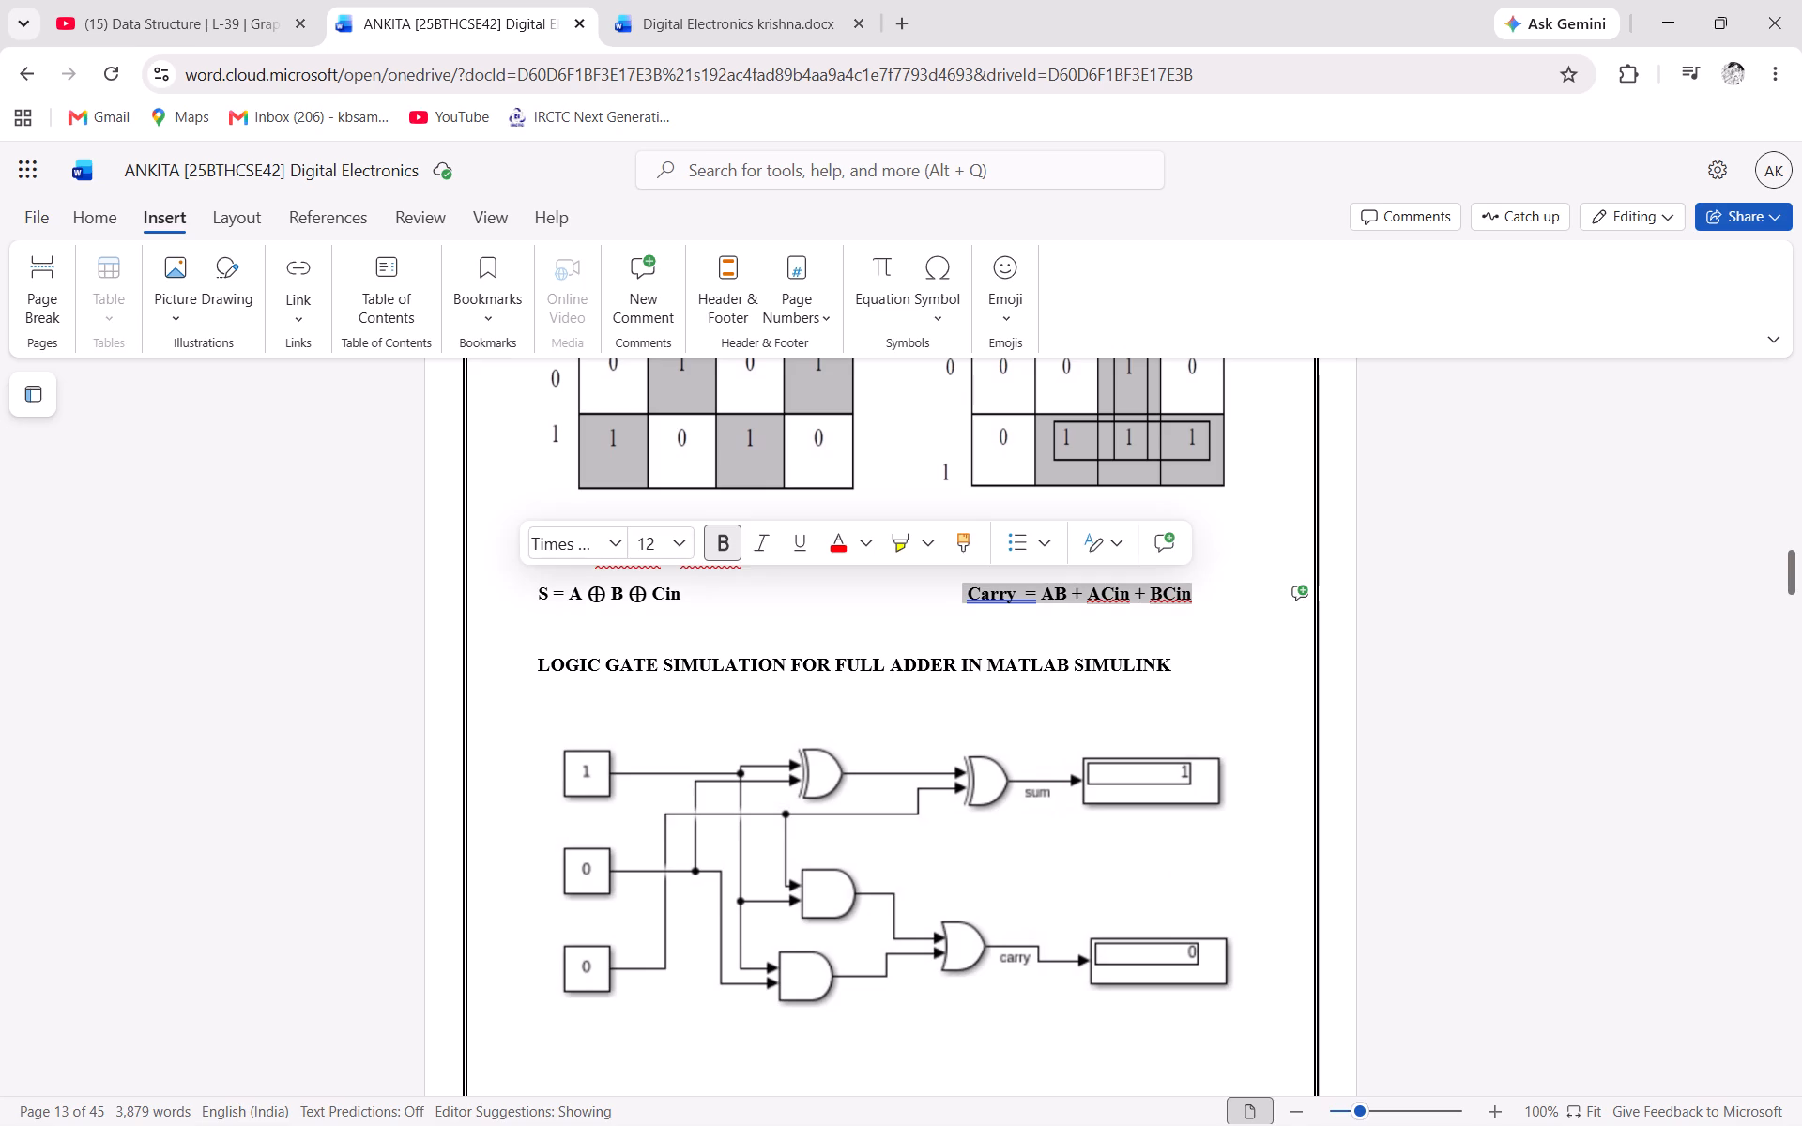
key("ctrl+c")
key("ctrl+c")
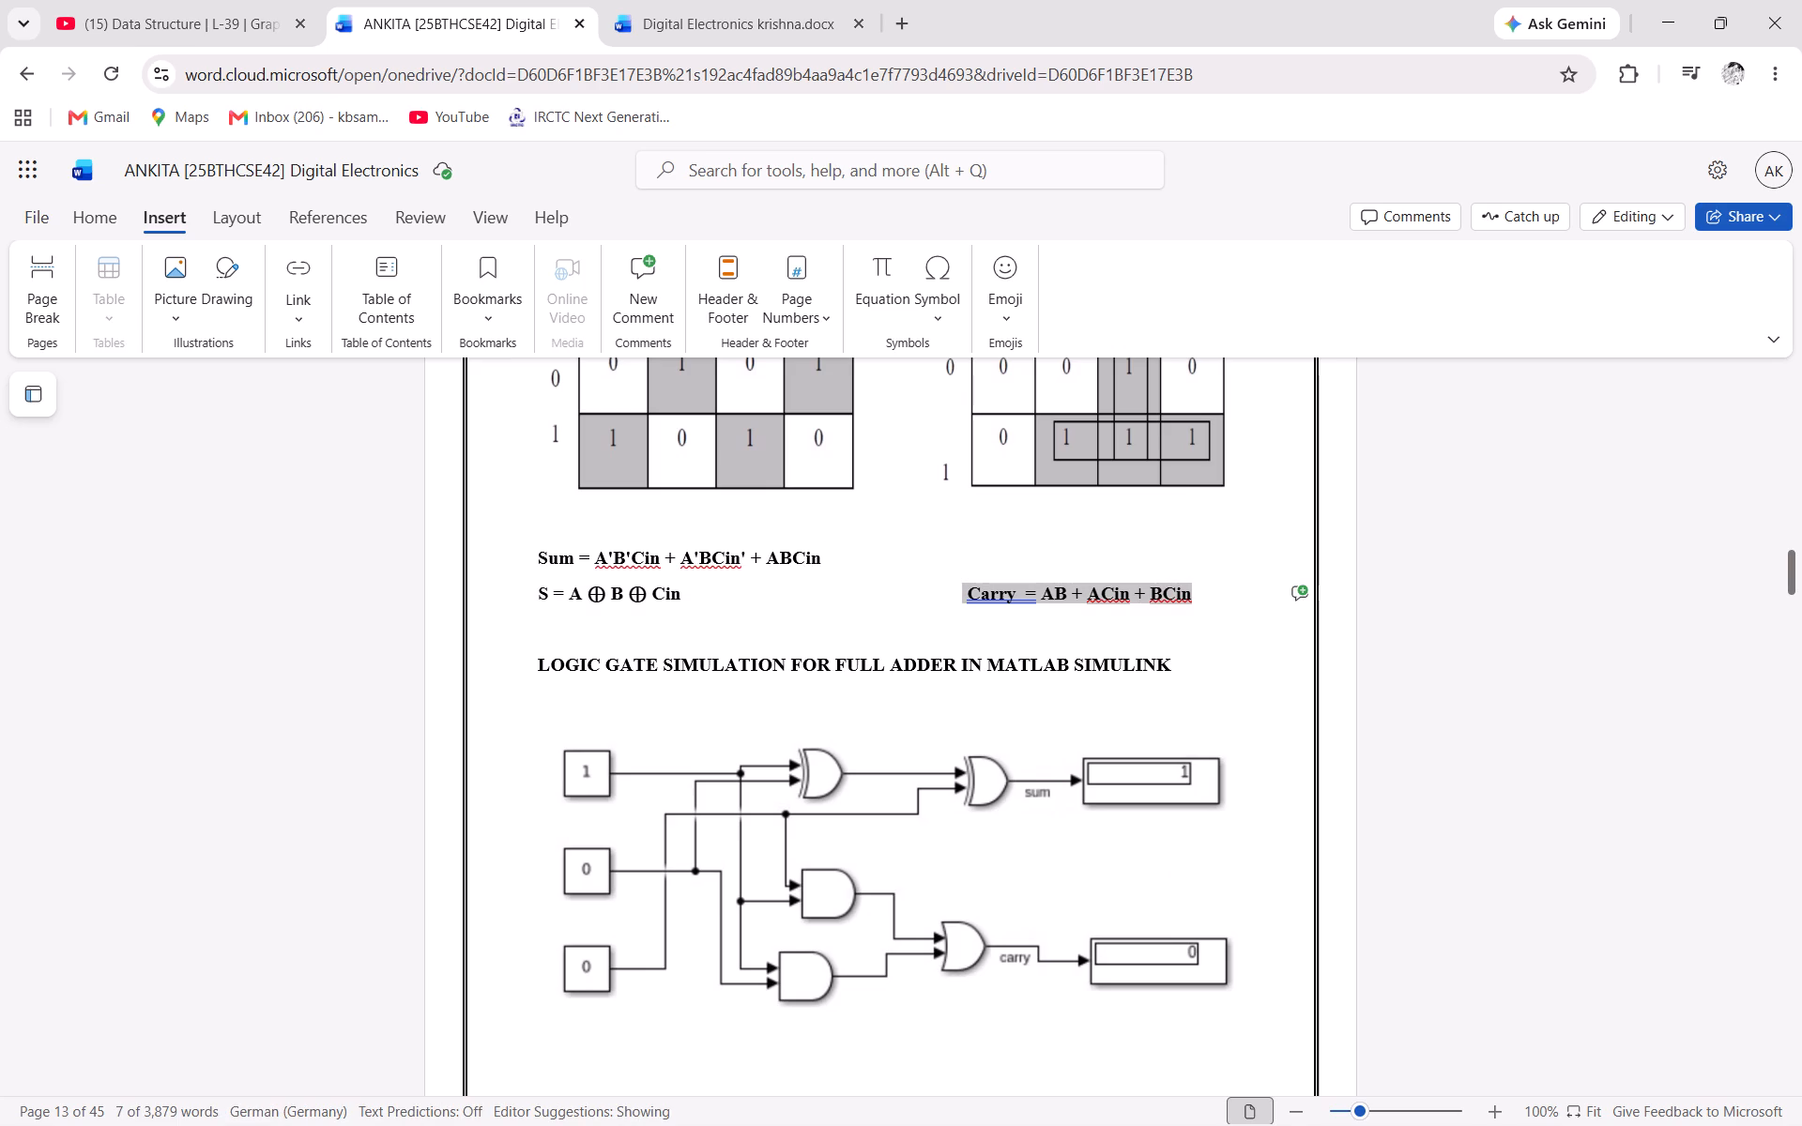
key("ctrl+x")
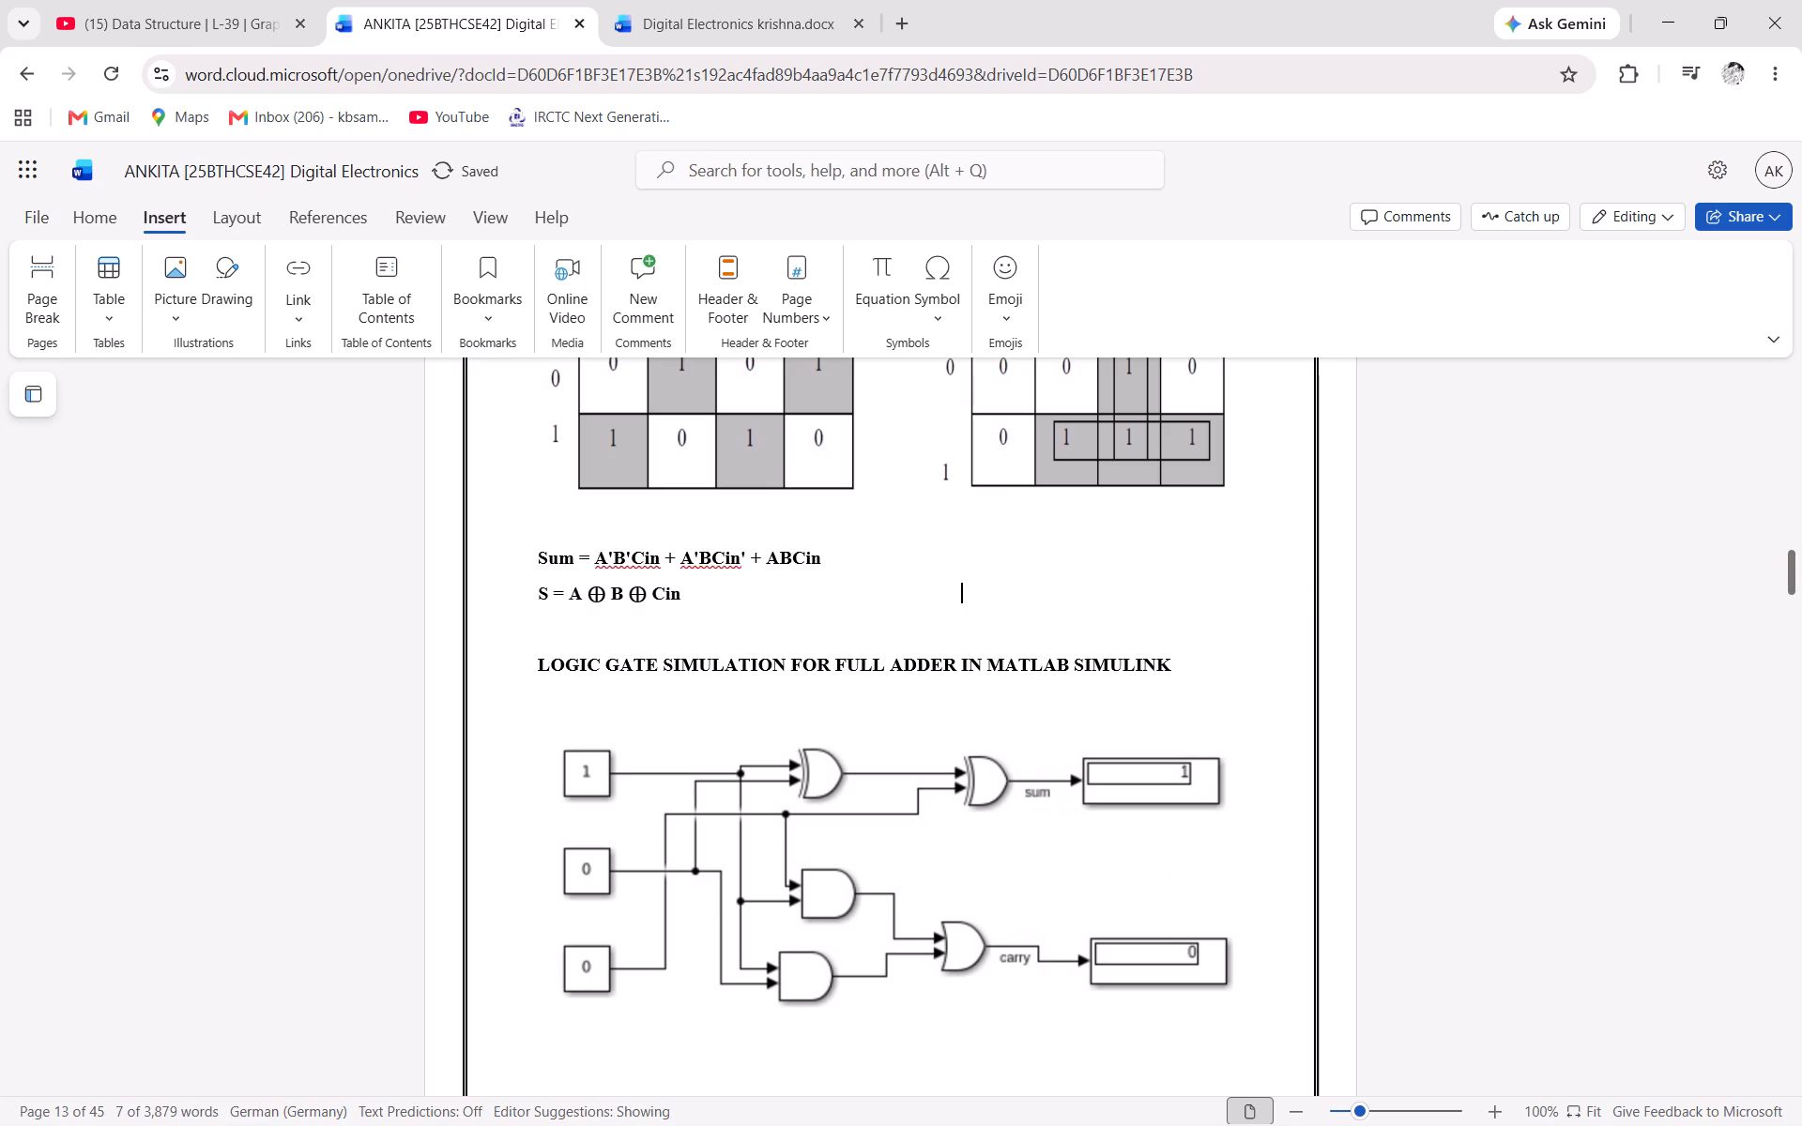
left_click(842, 553)
key("space")
key("space")
key("space")
key("space")
key("space")
key("space")
key("space")
key("space")
key("space")
key("space")
key("space")
key("space")
key("space")
key("space")
key("space")
key("space")
key("space")
key("space")
key("space")
key("space")
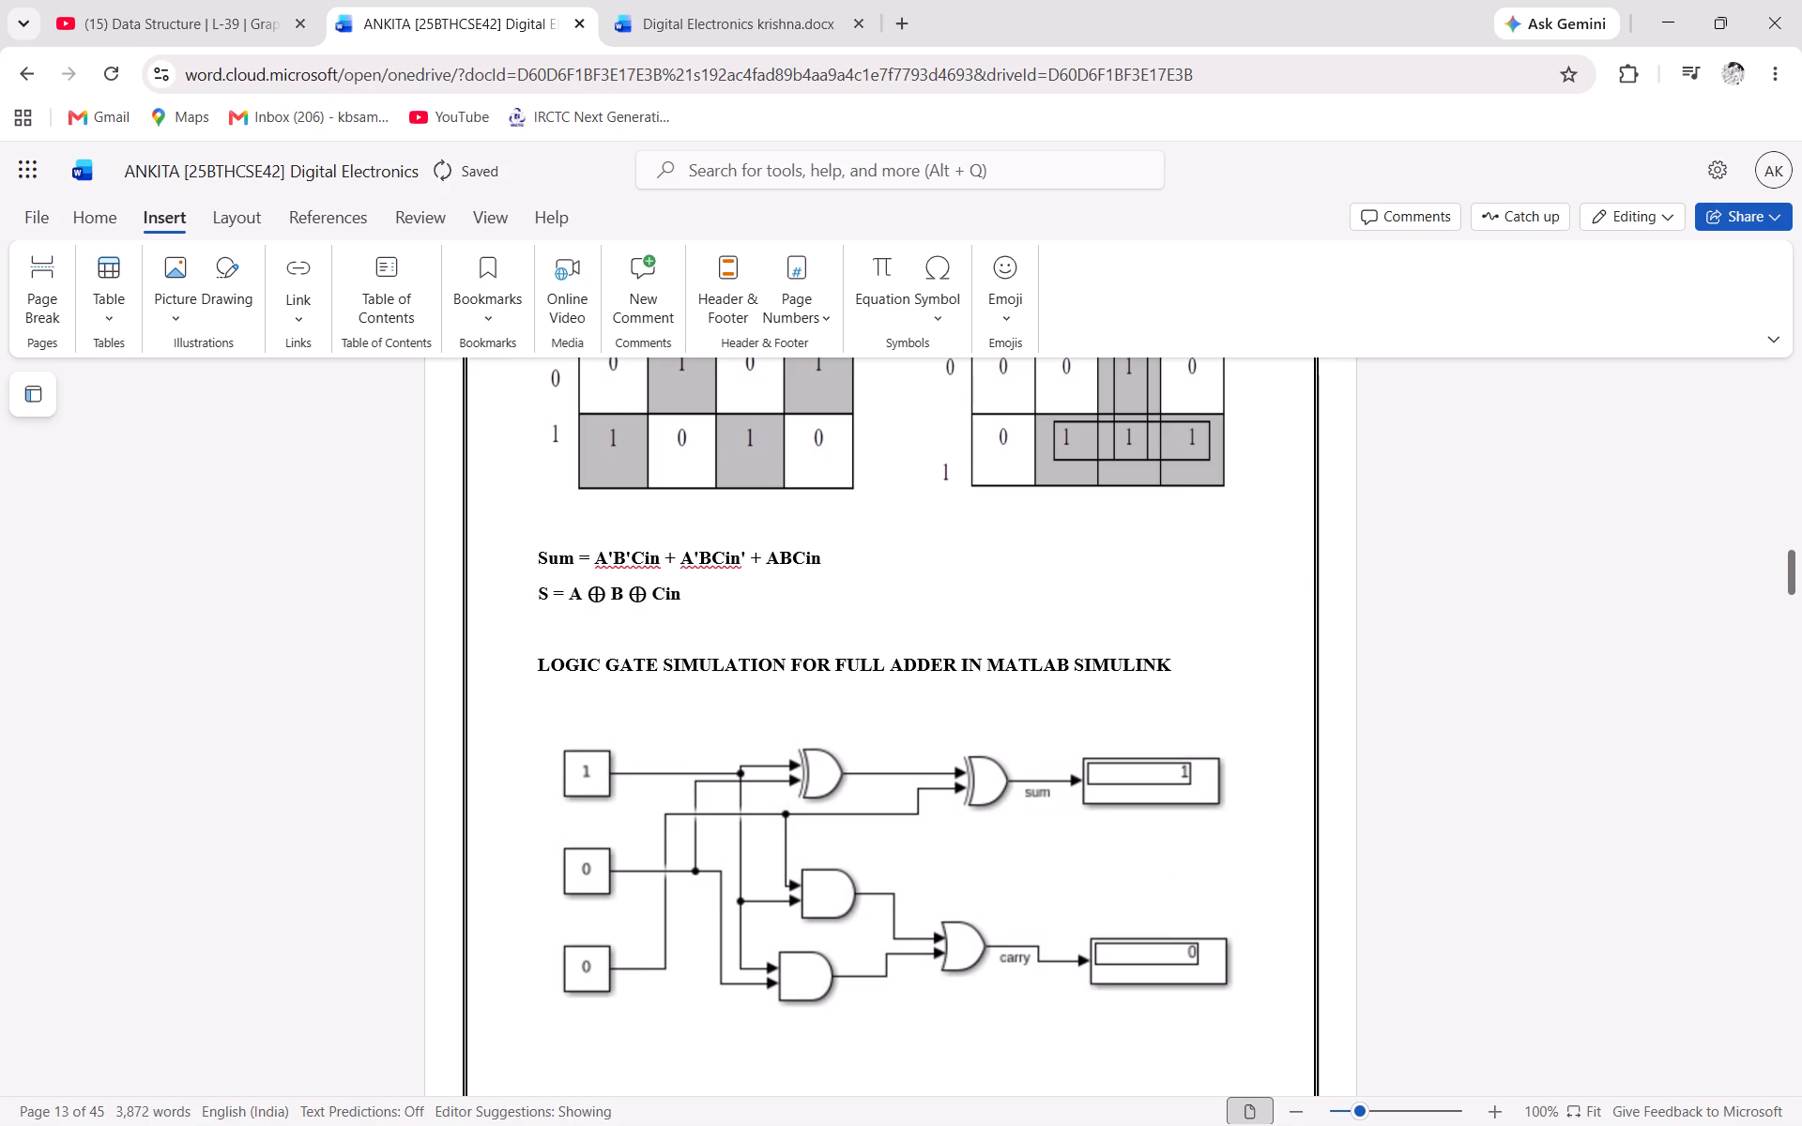
key("space")
key("ctrl+v")
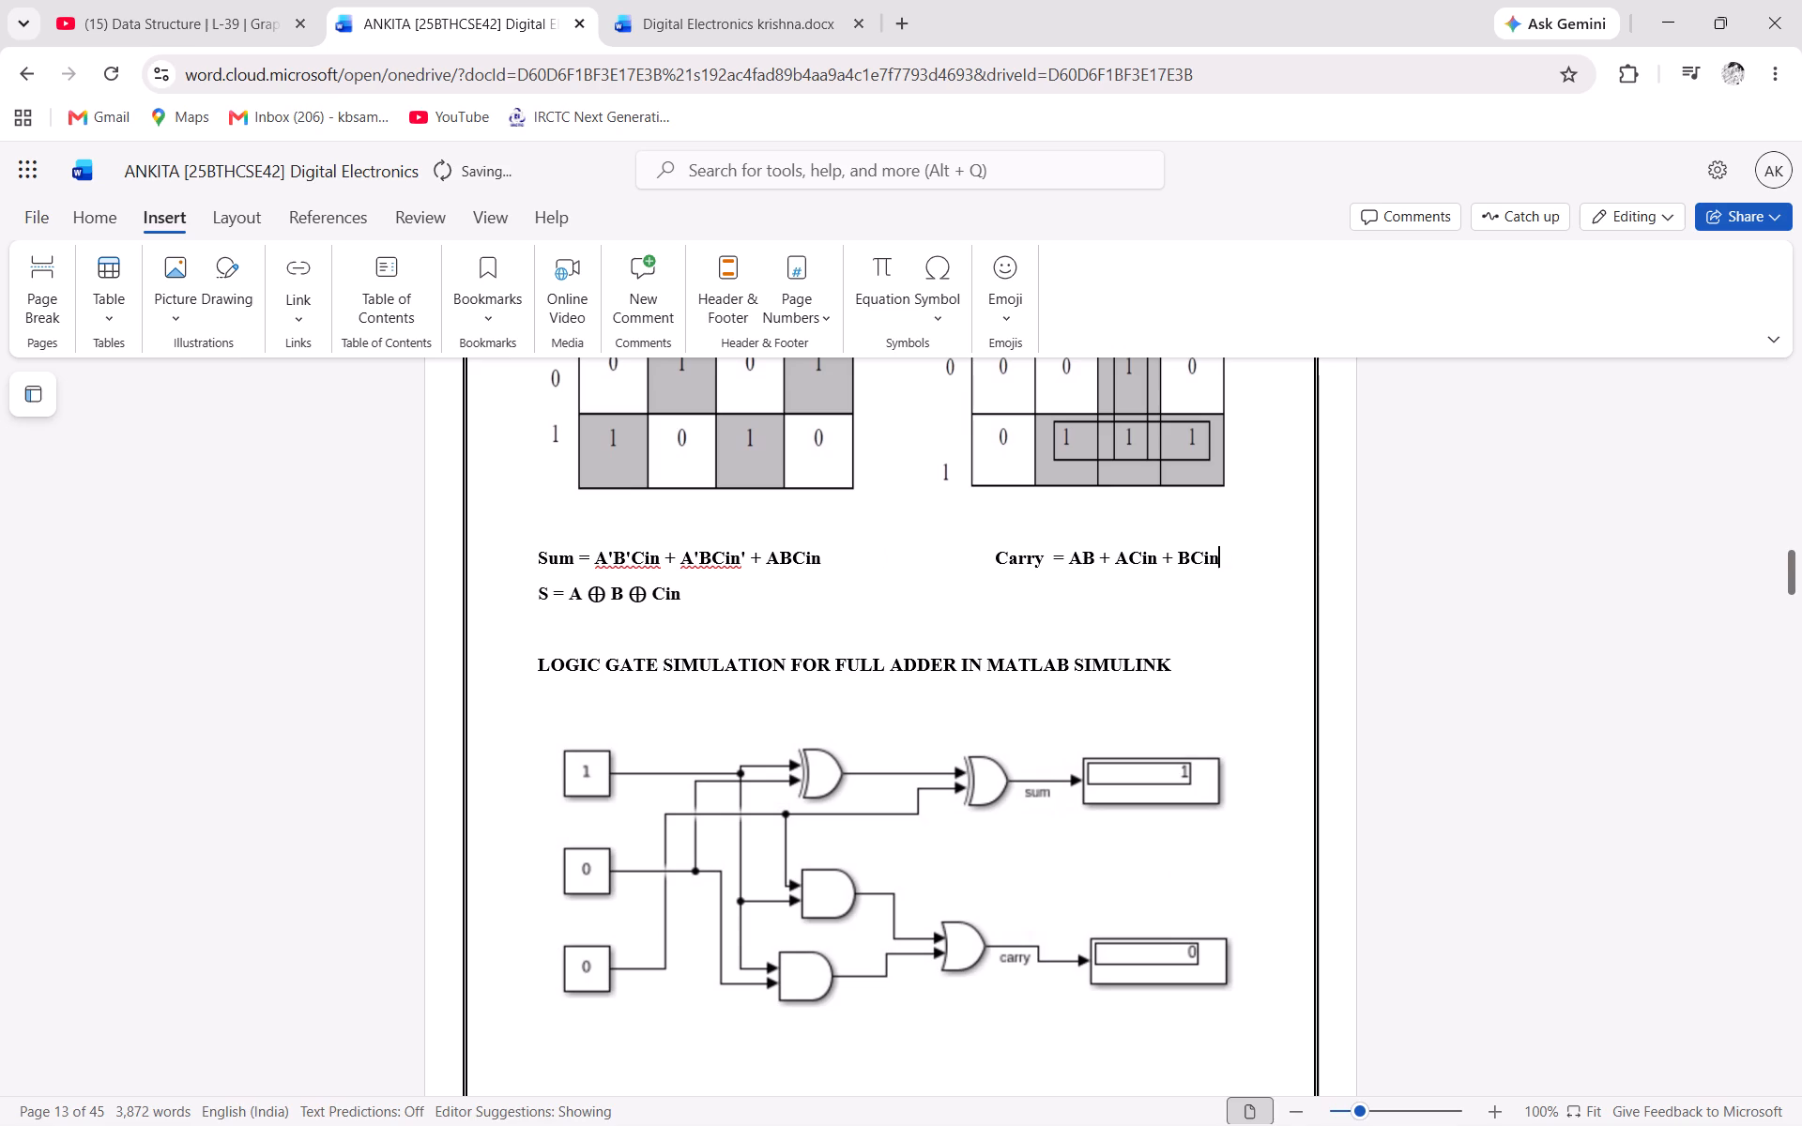
Copy the three-input adder simulation picture from Digital Electronics krishna.docx and paste it over the assignment's Full Adder simulation picture.
scroll(957, 754, "down", 3)
scroll(957, 754, "up", 1)
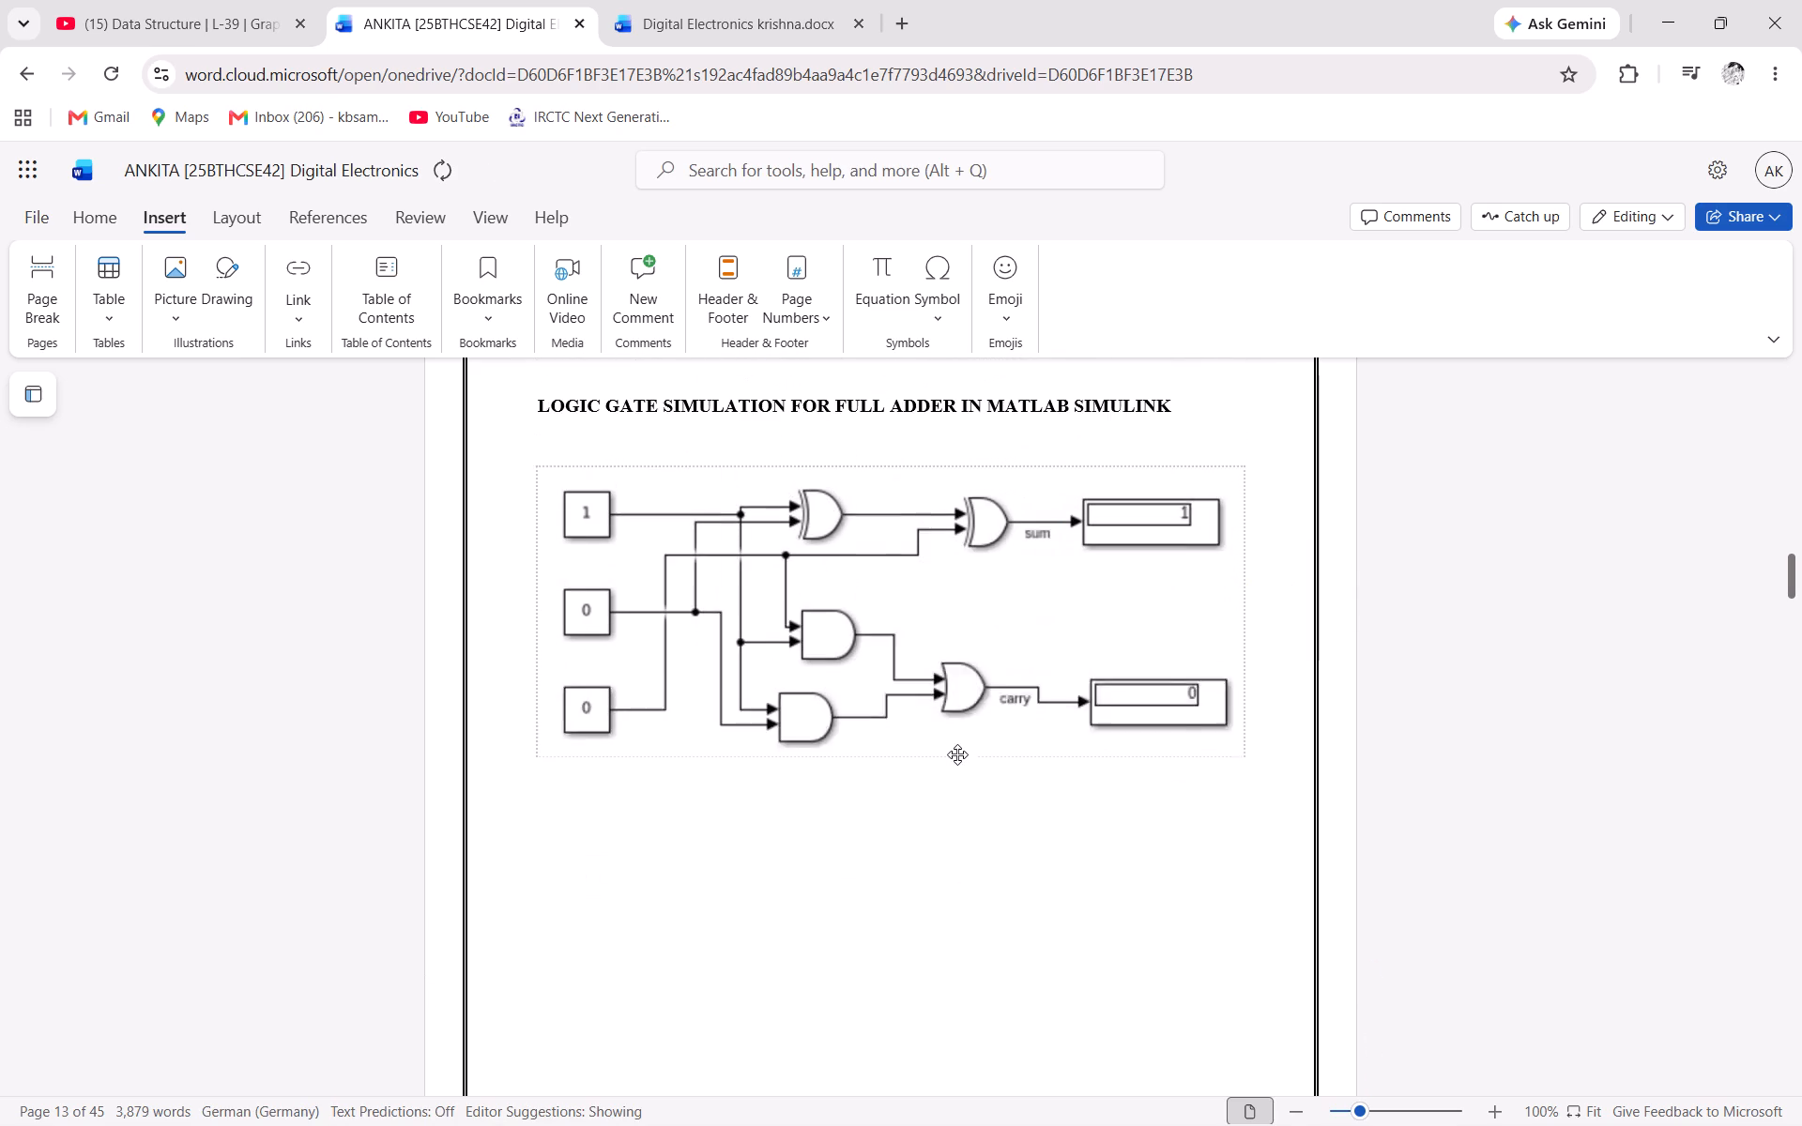
scroll(957, 754, "up", 1)
left_click(729, 0)
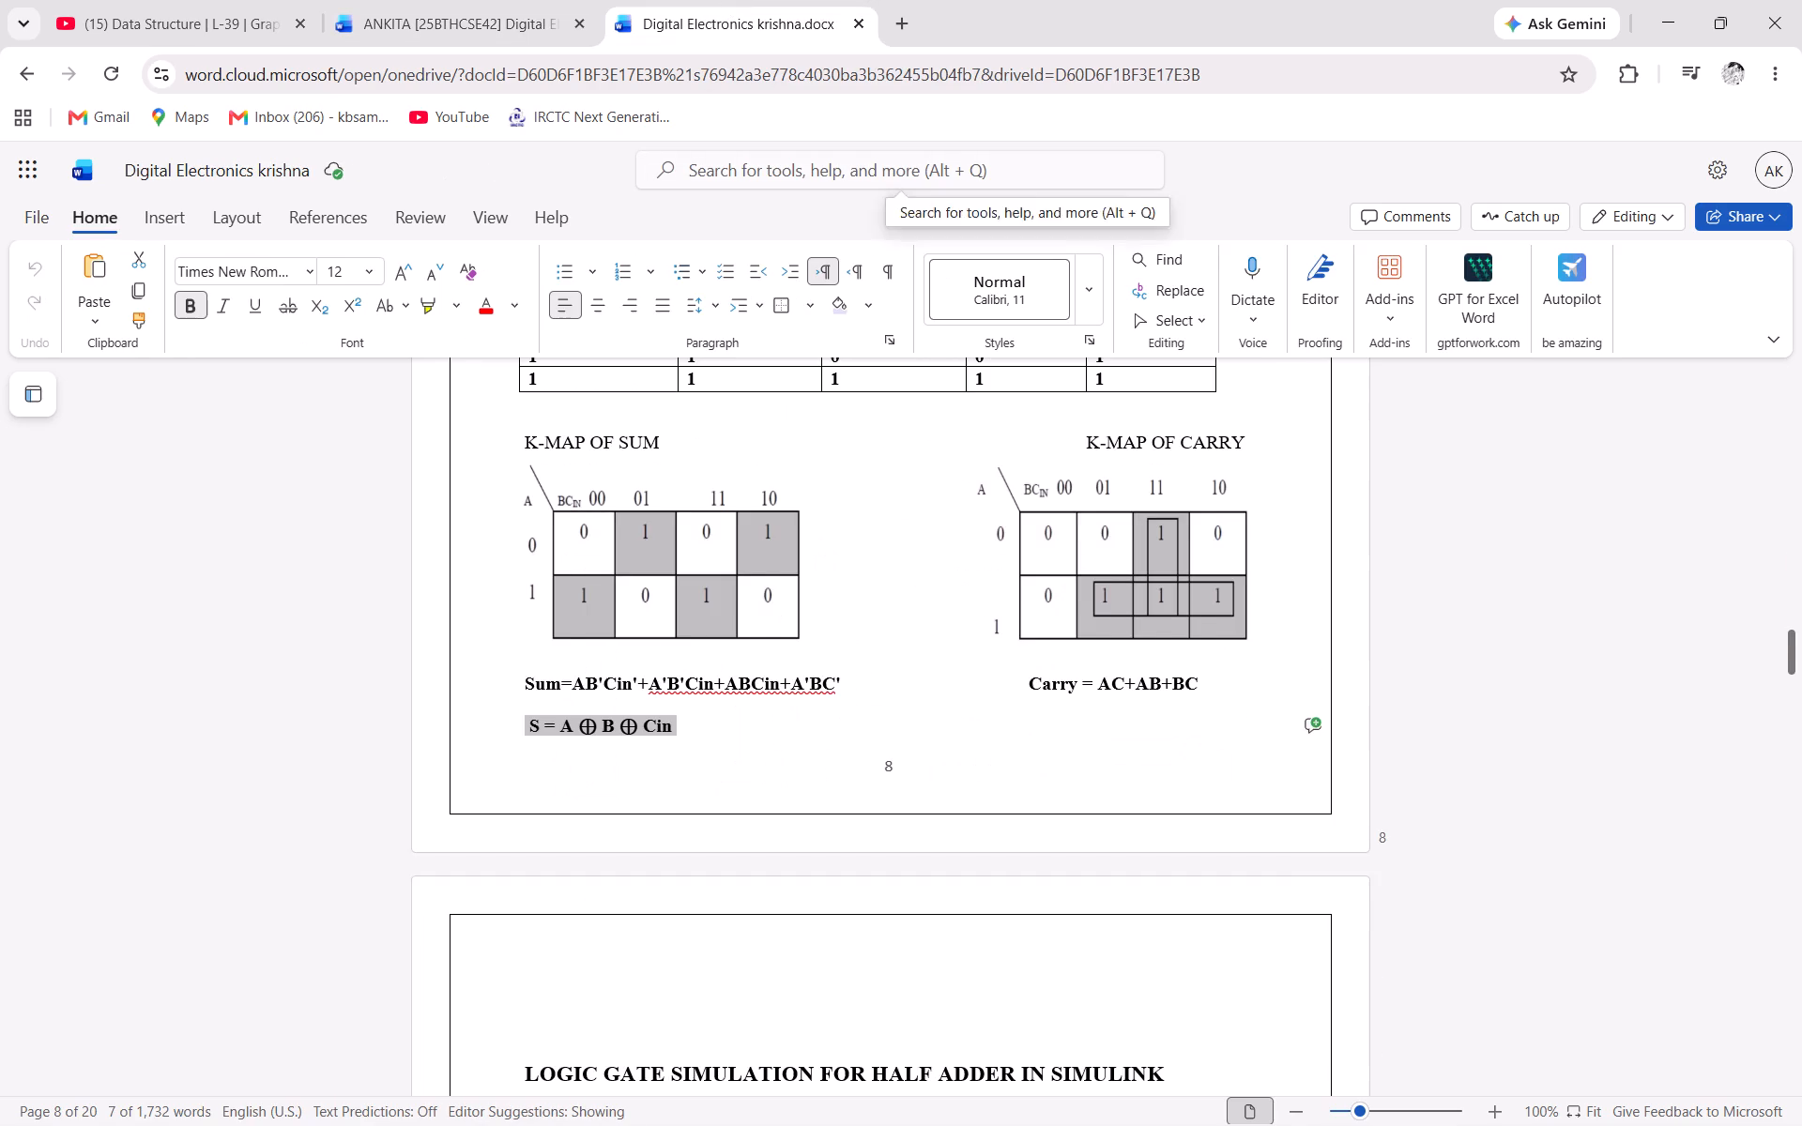
scroll(893, 726, "down", 4)
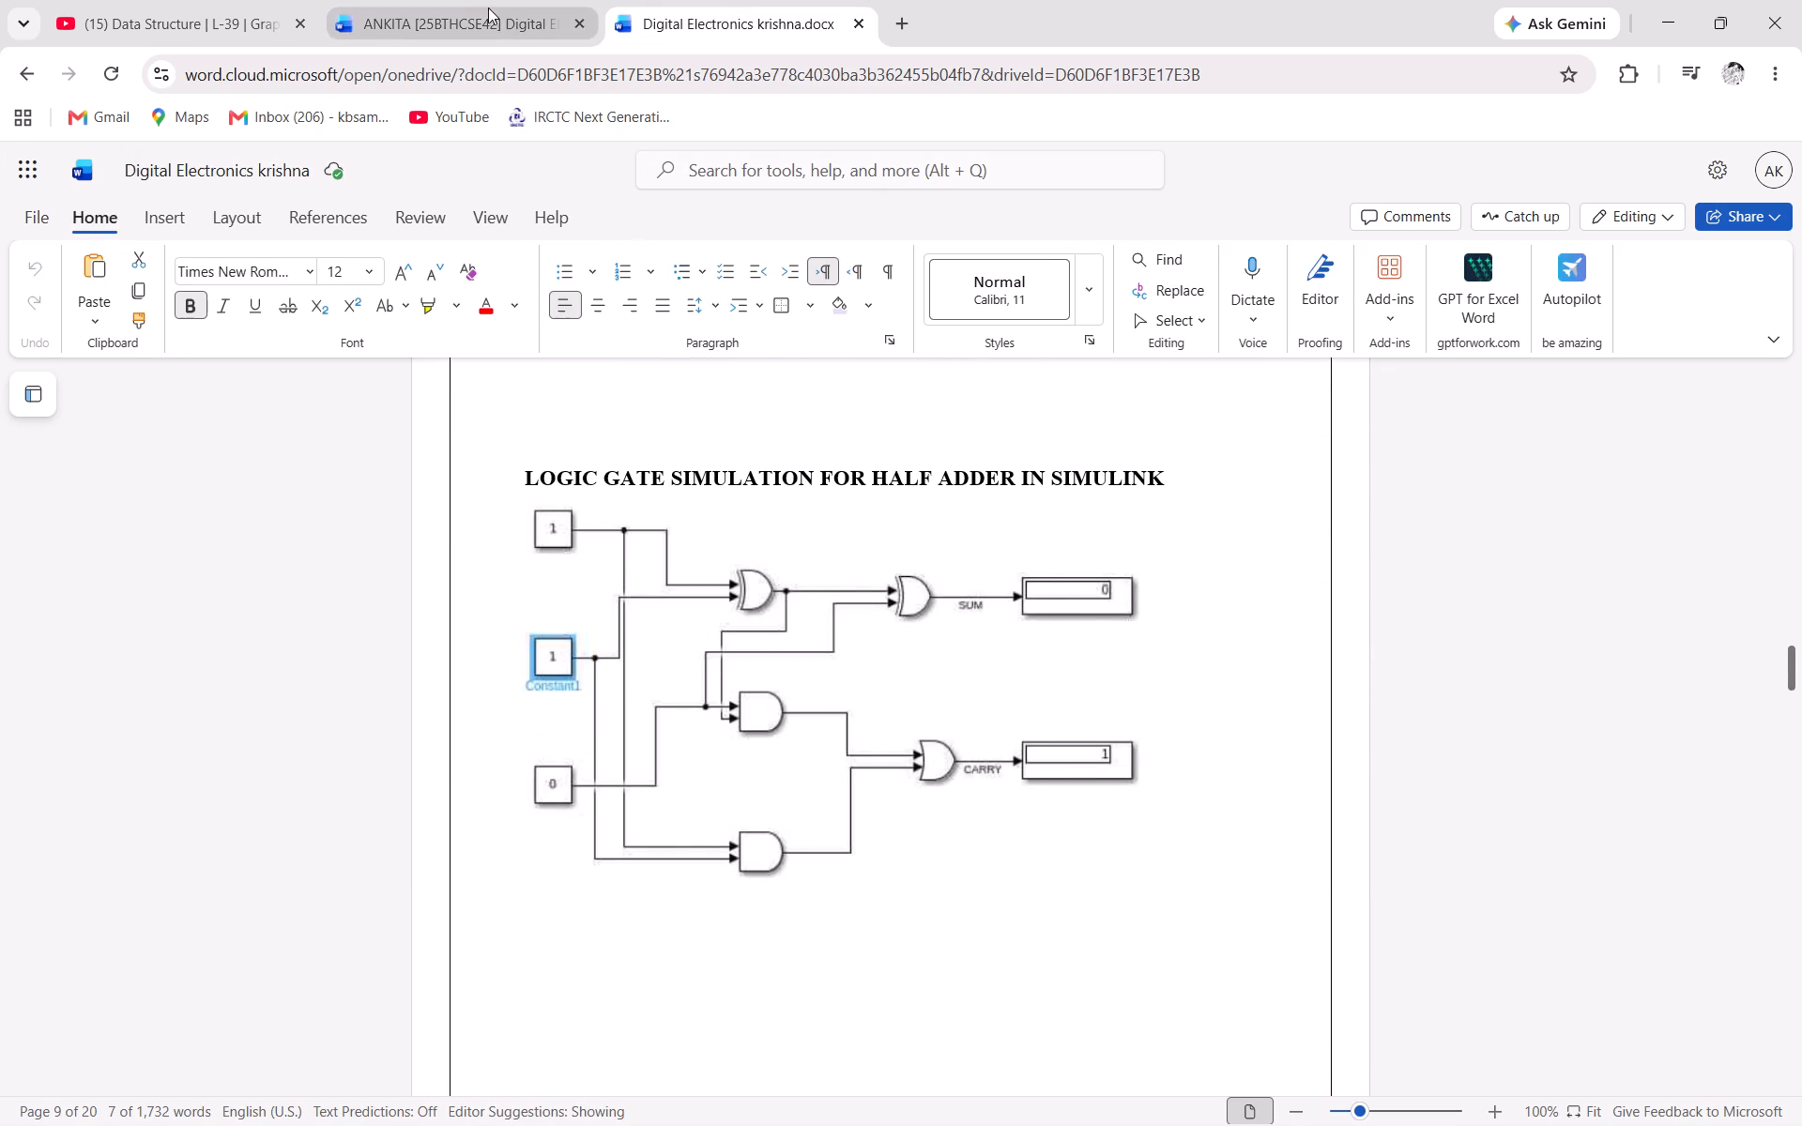
left_click(477, 1)
left_click(714, 0)
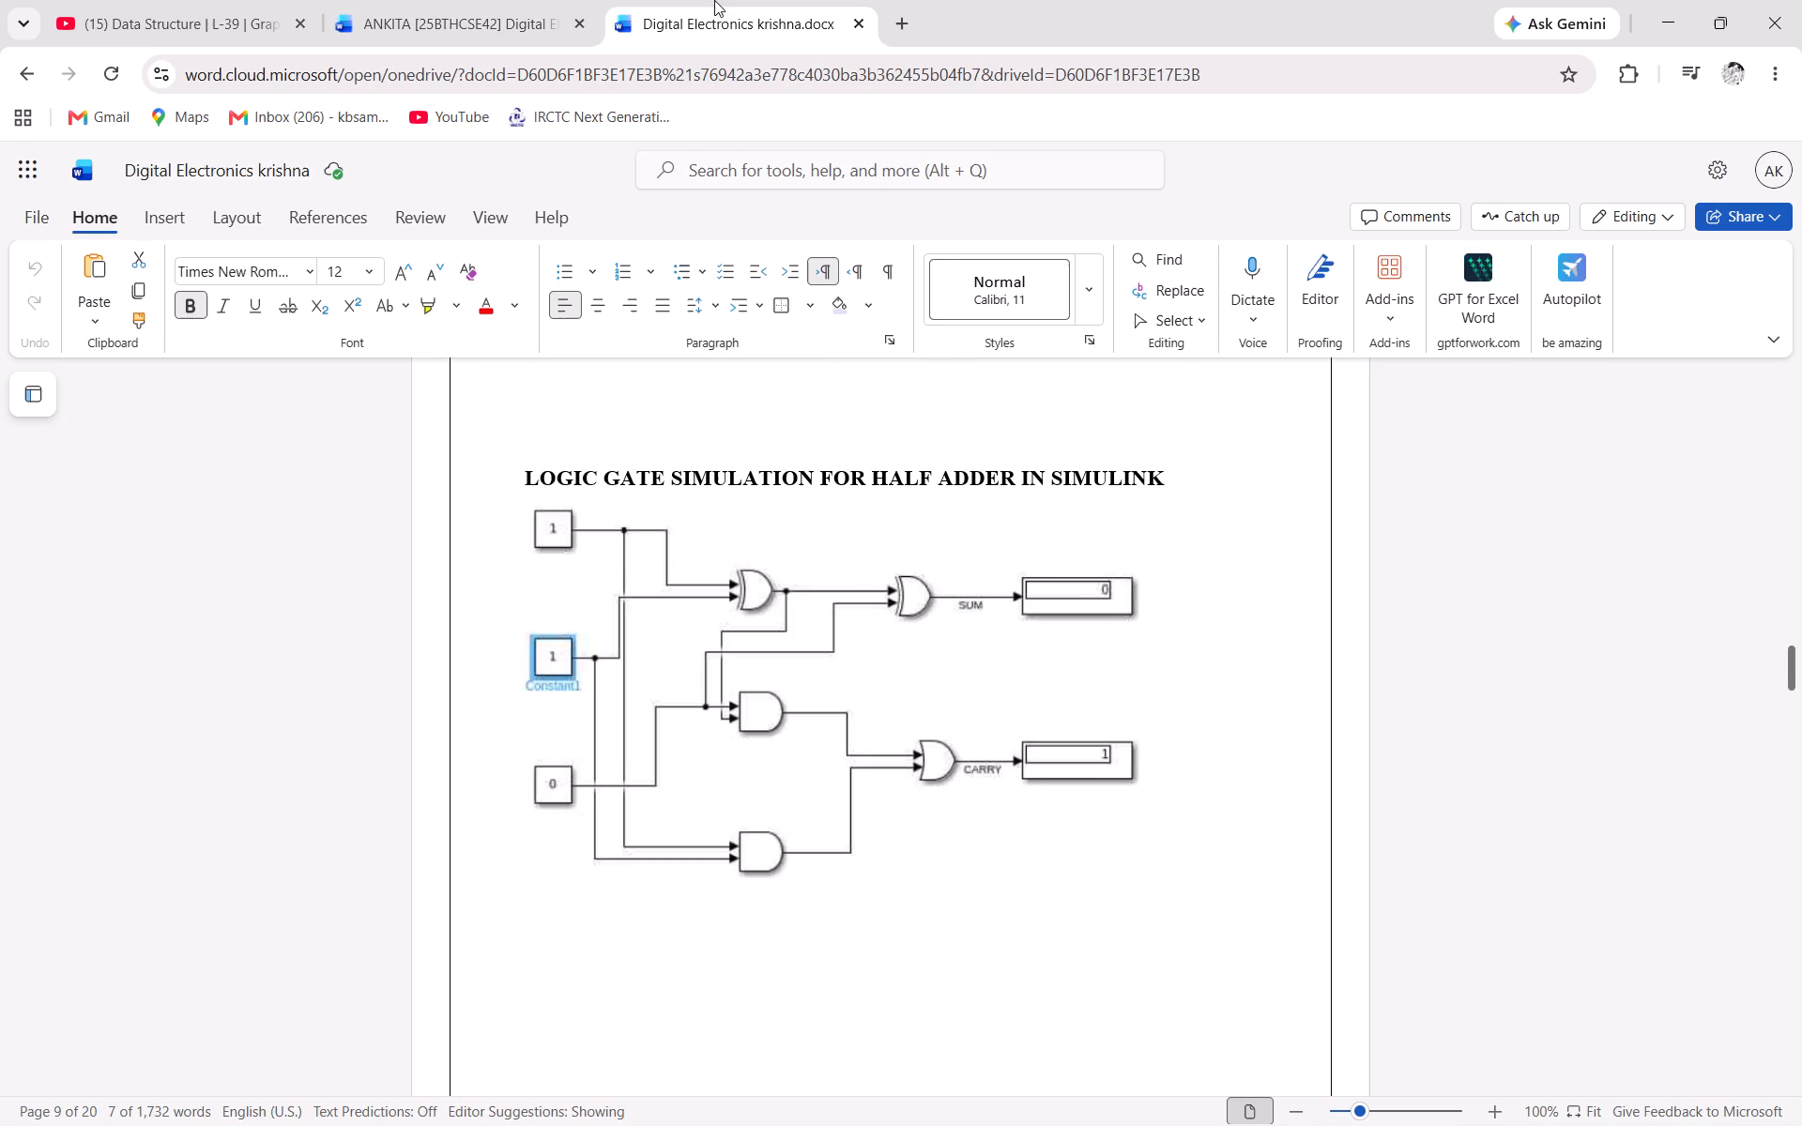
left_click(780, 749)
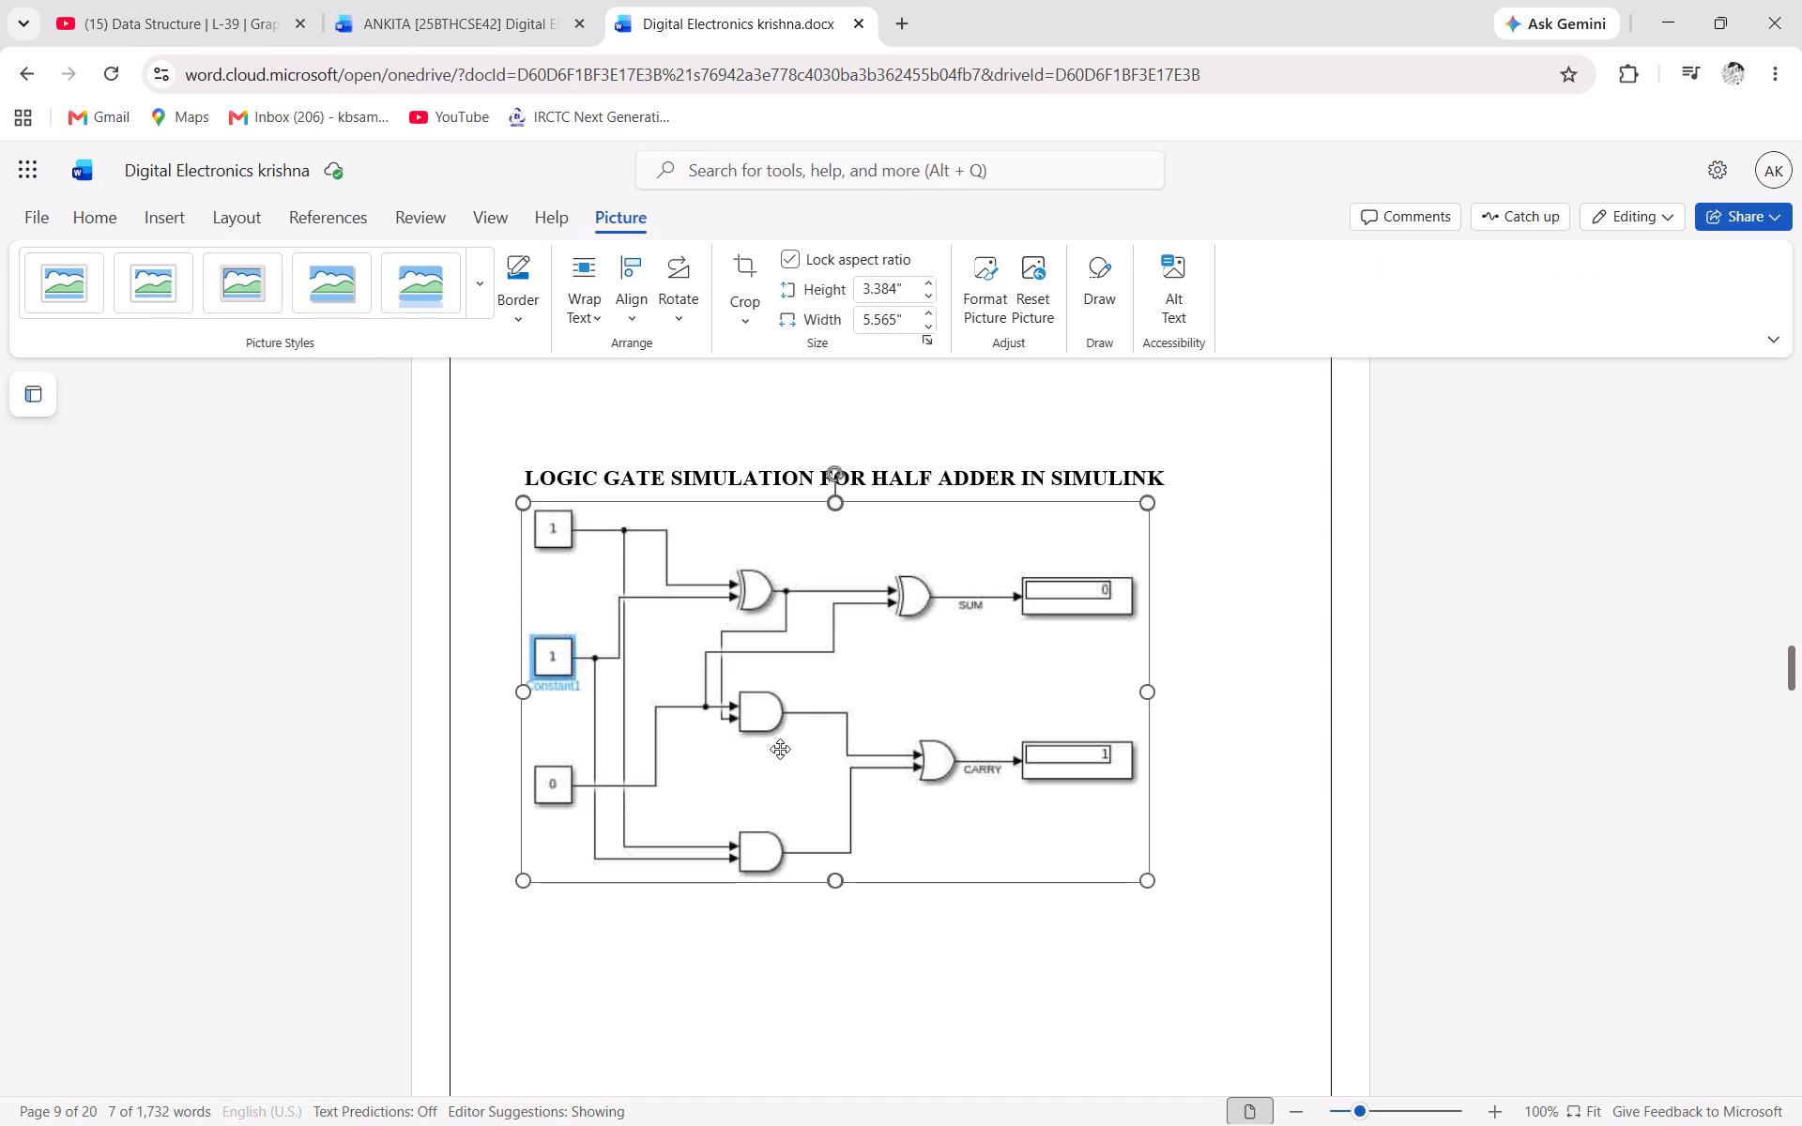
key("ctrl+c")
key("ctrl+c")
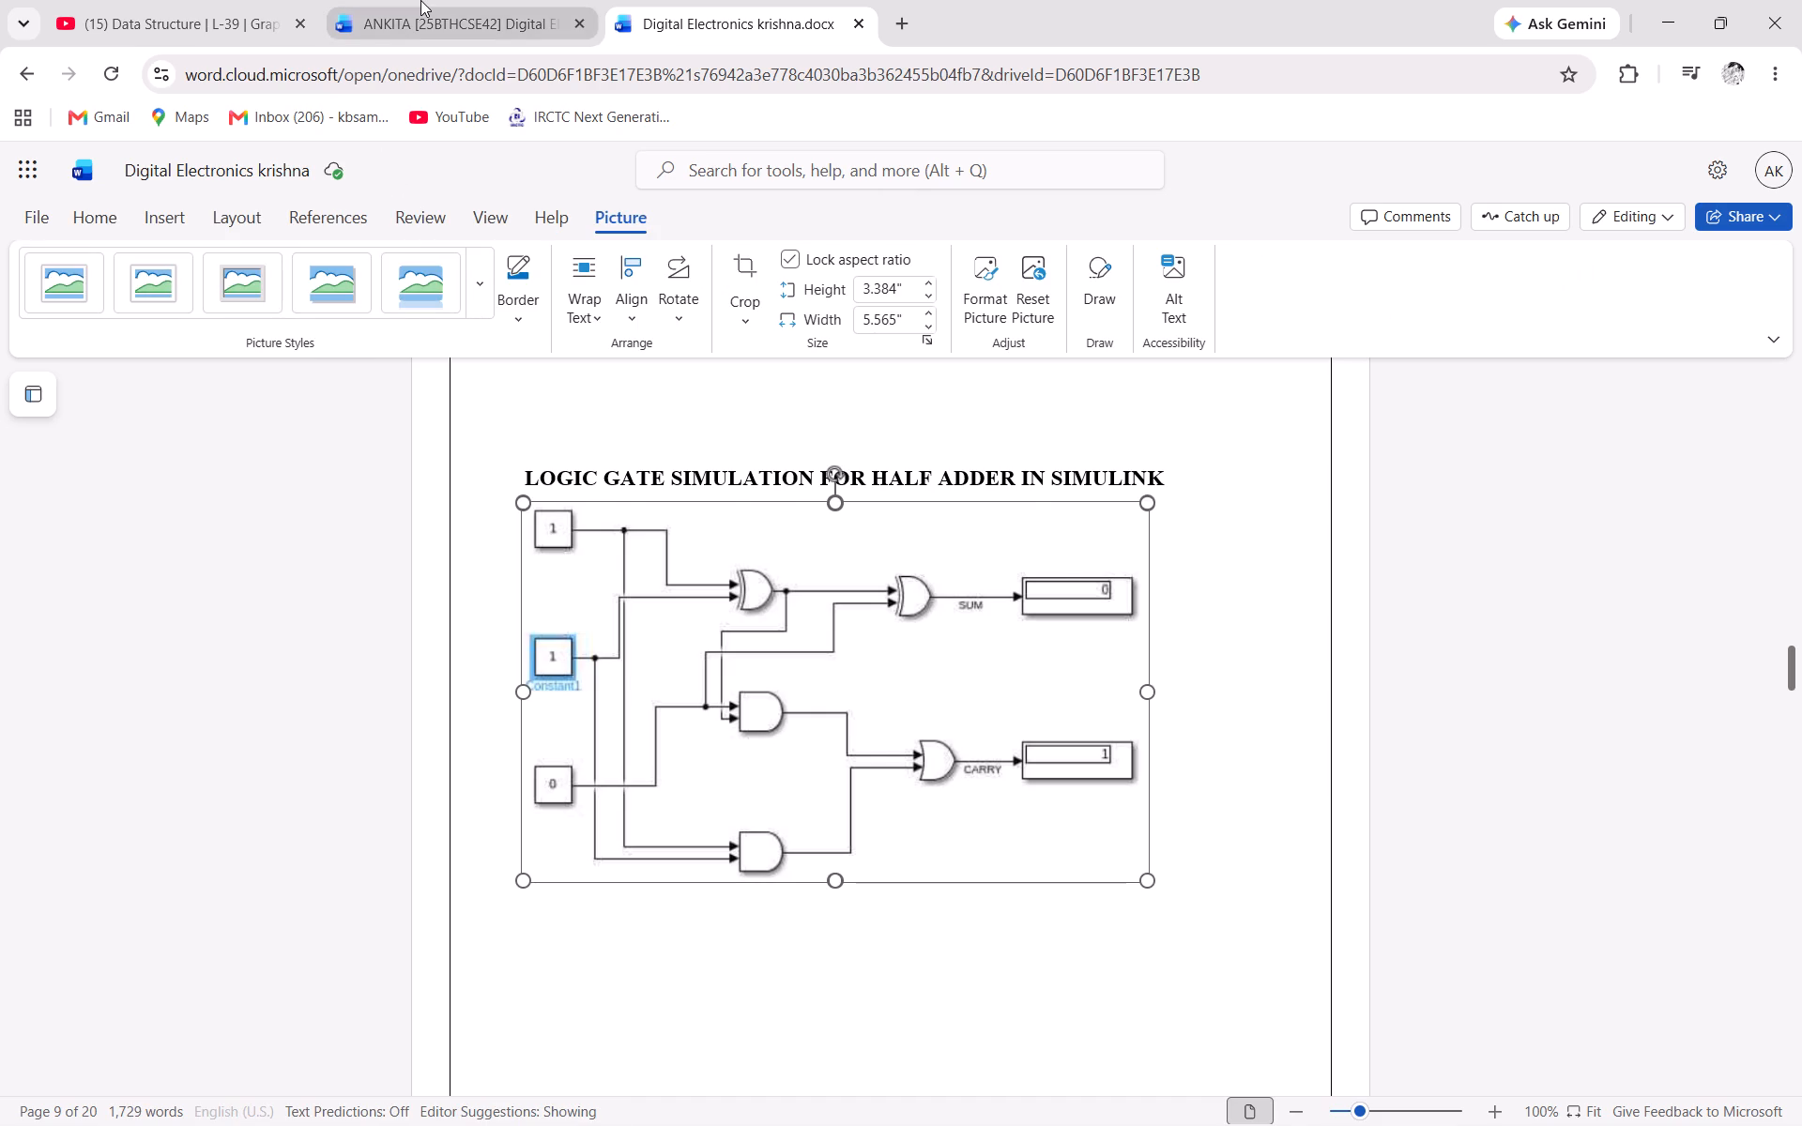
left_click(420, 0)
left_click(665, 705)
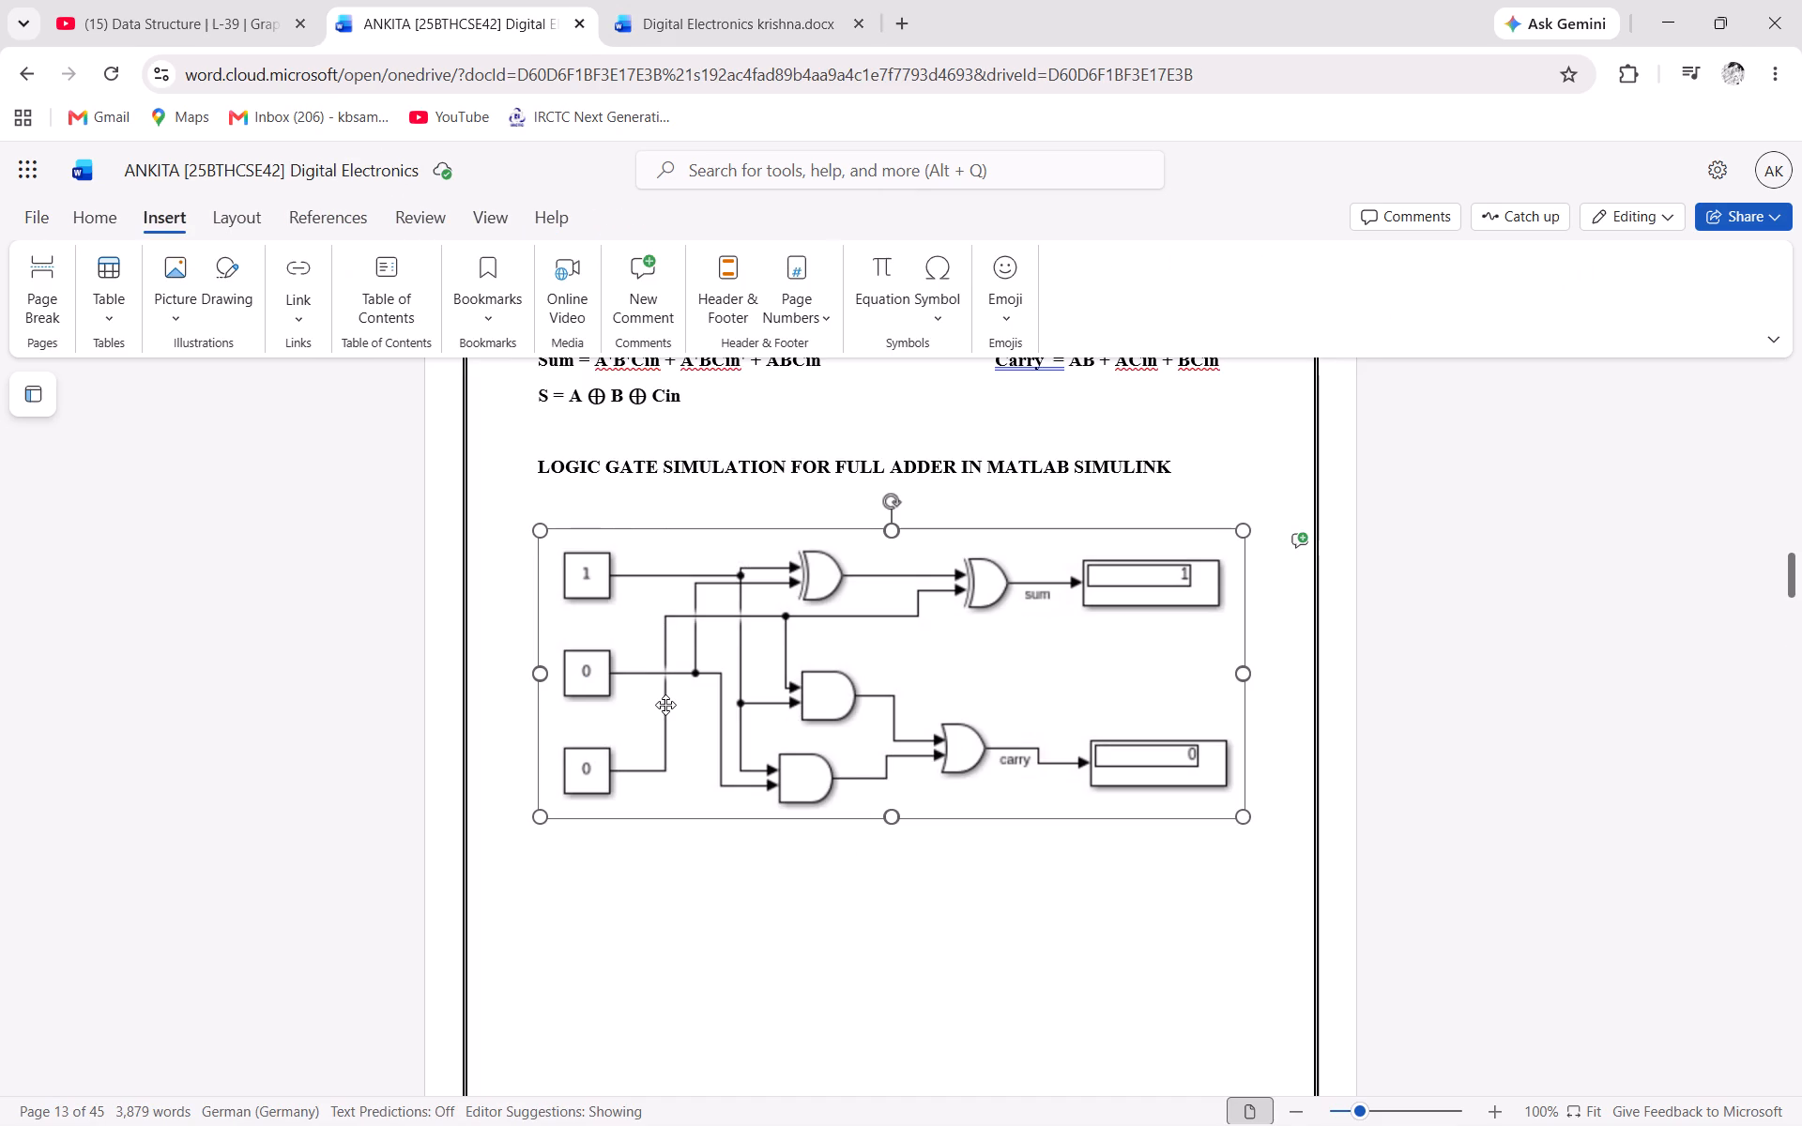
key("ctrl+v")
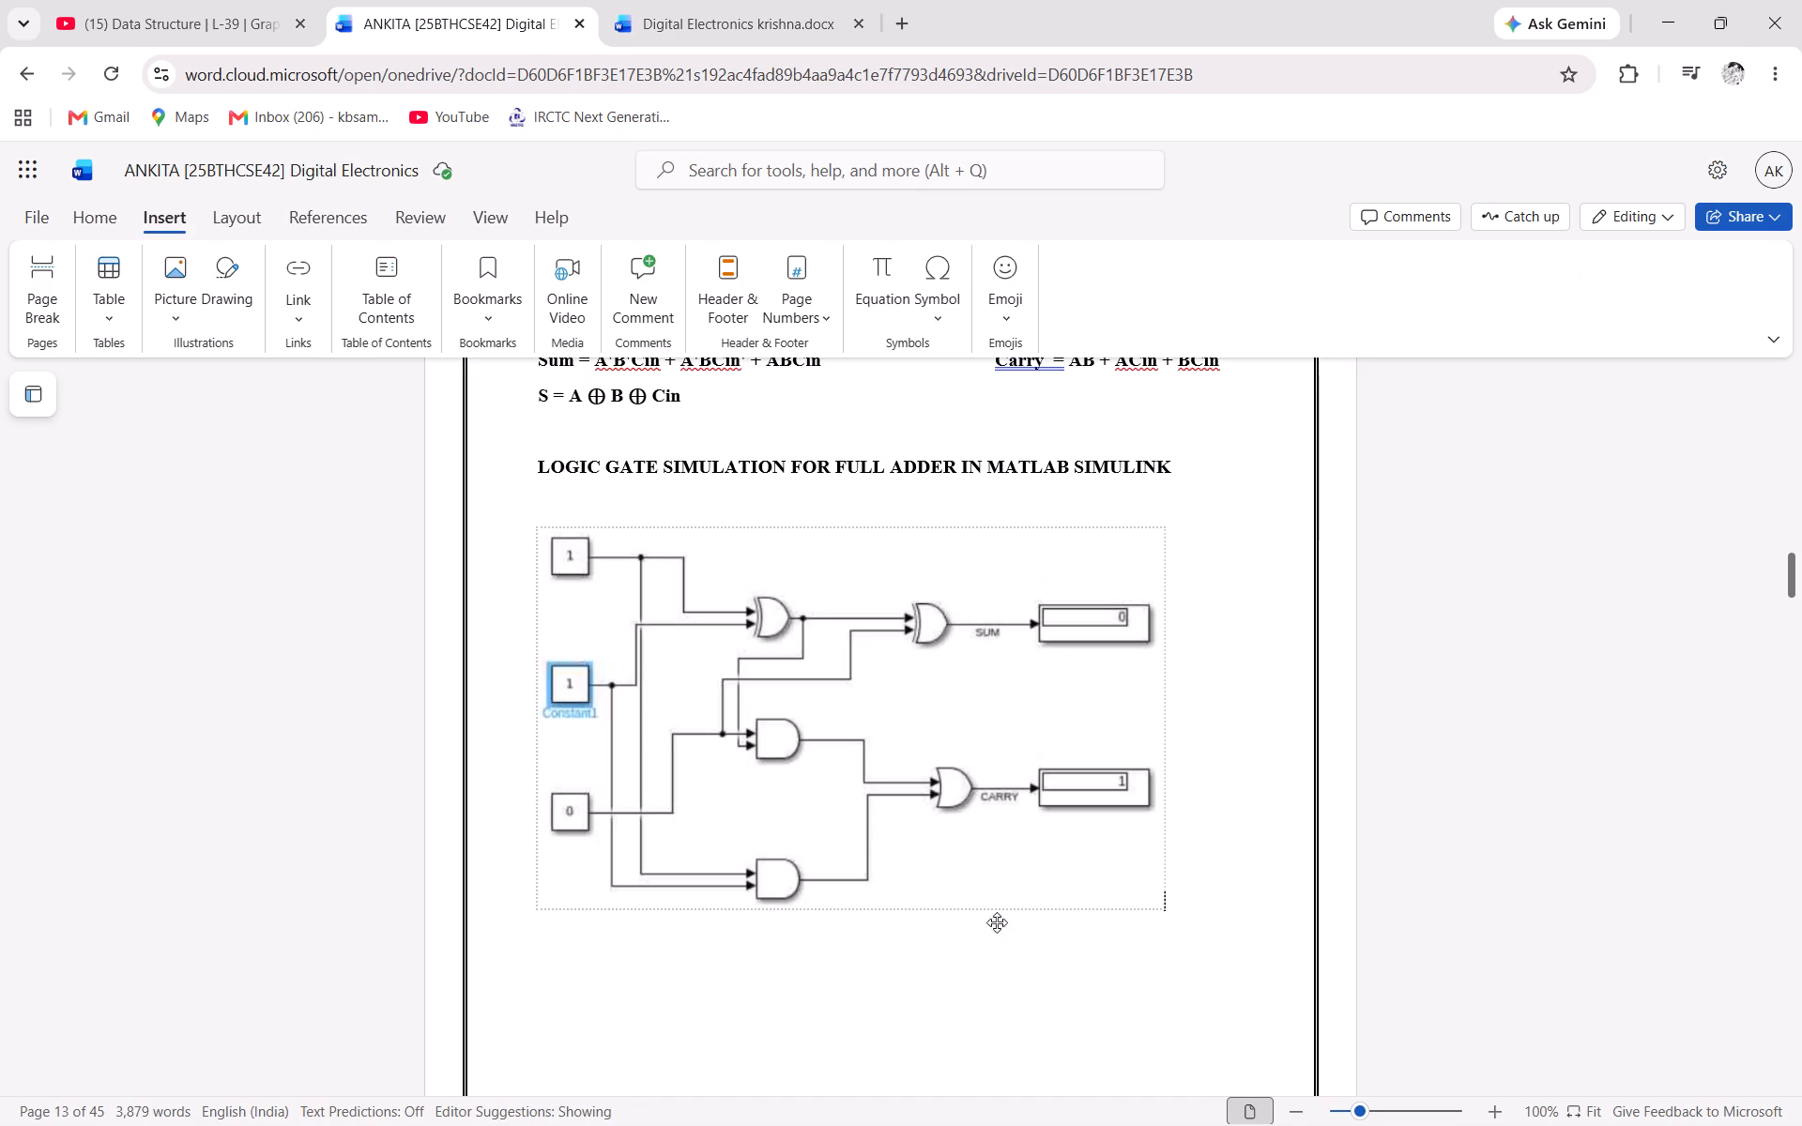
Enlarge the pasted Full Adder simulation picture proportionally until it nearly spans the width inside the page border.
left_click(1023, 818)
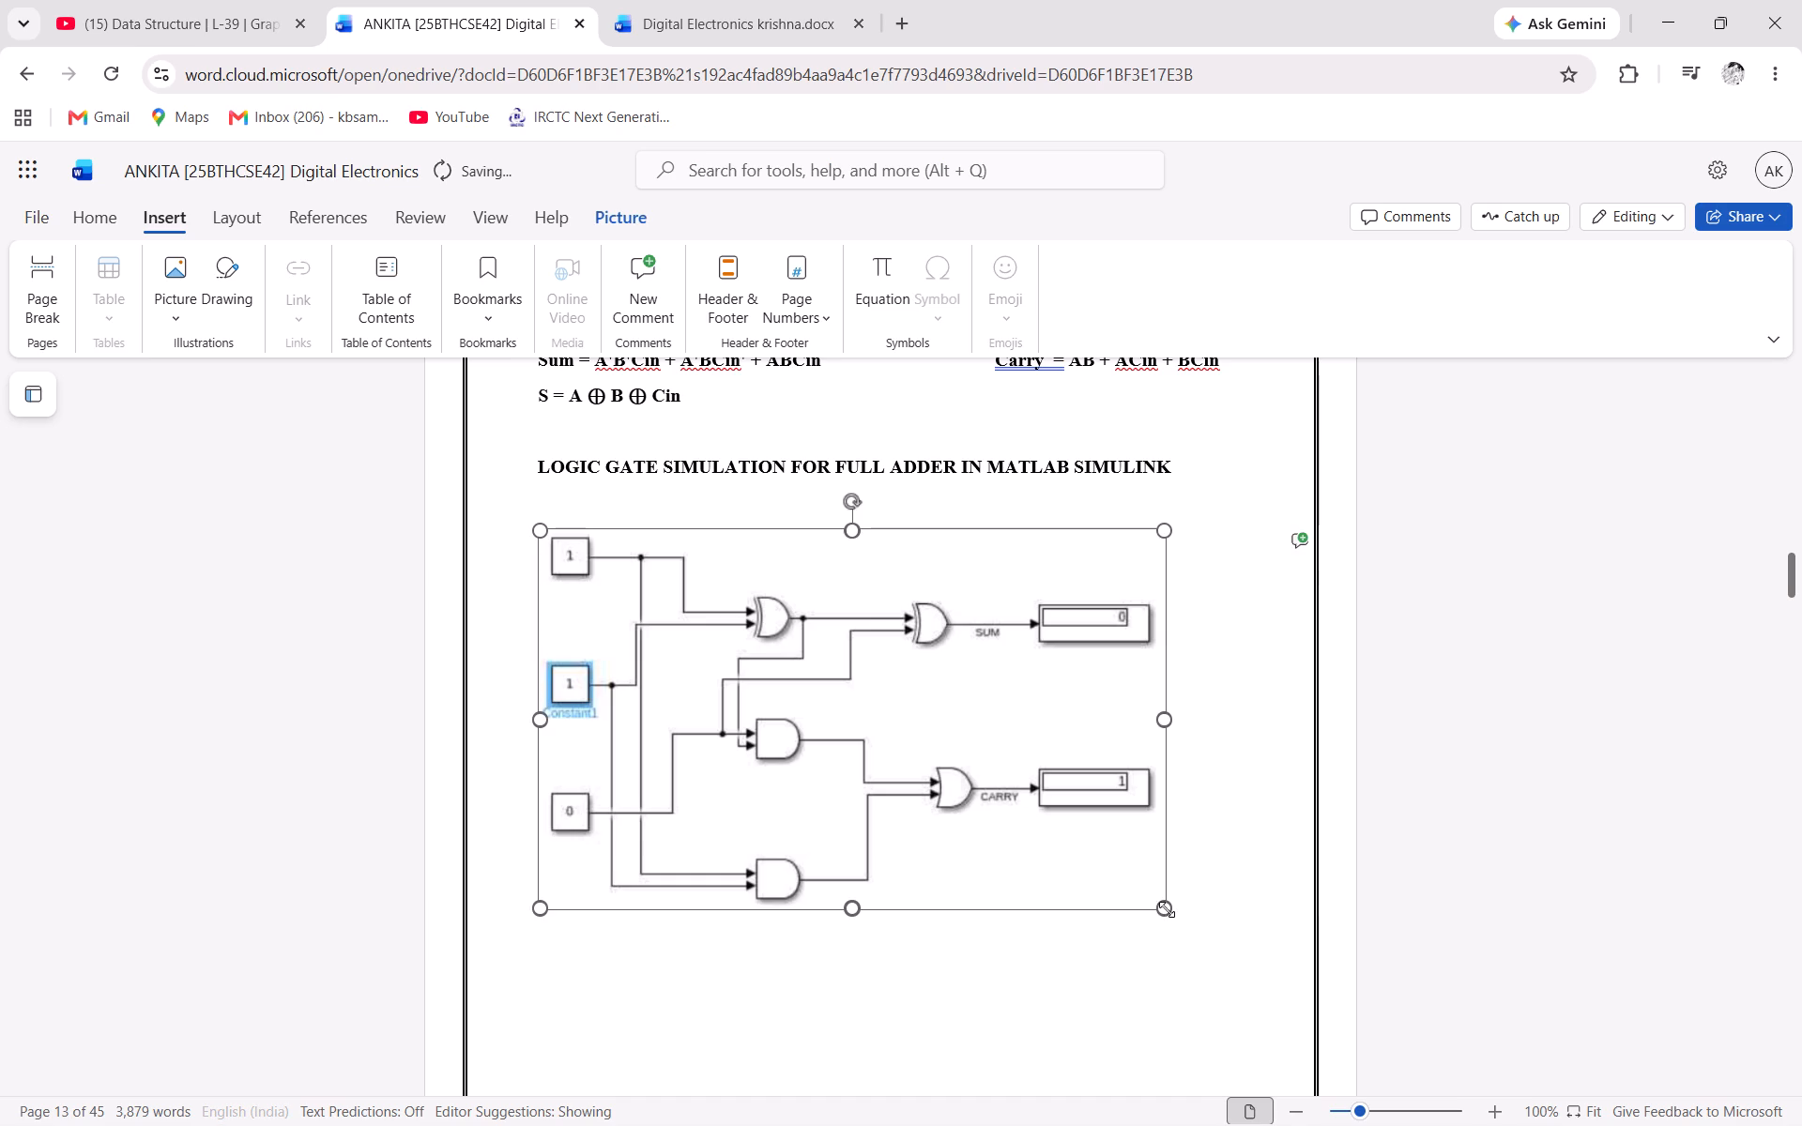
left_click_drag(1159, 905, 1239, 991)
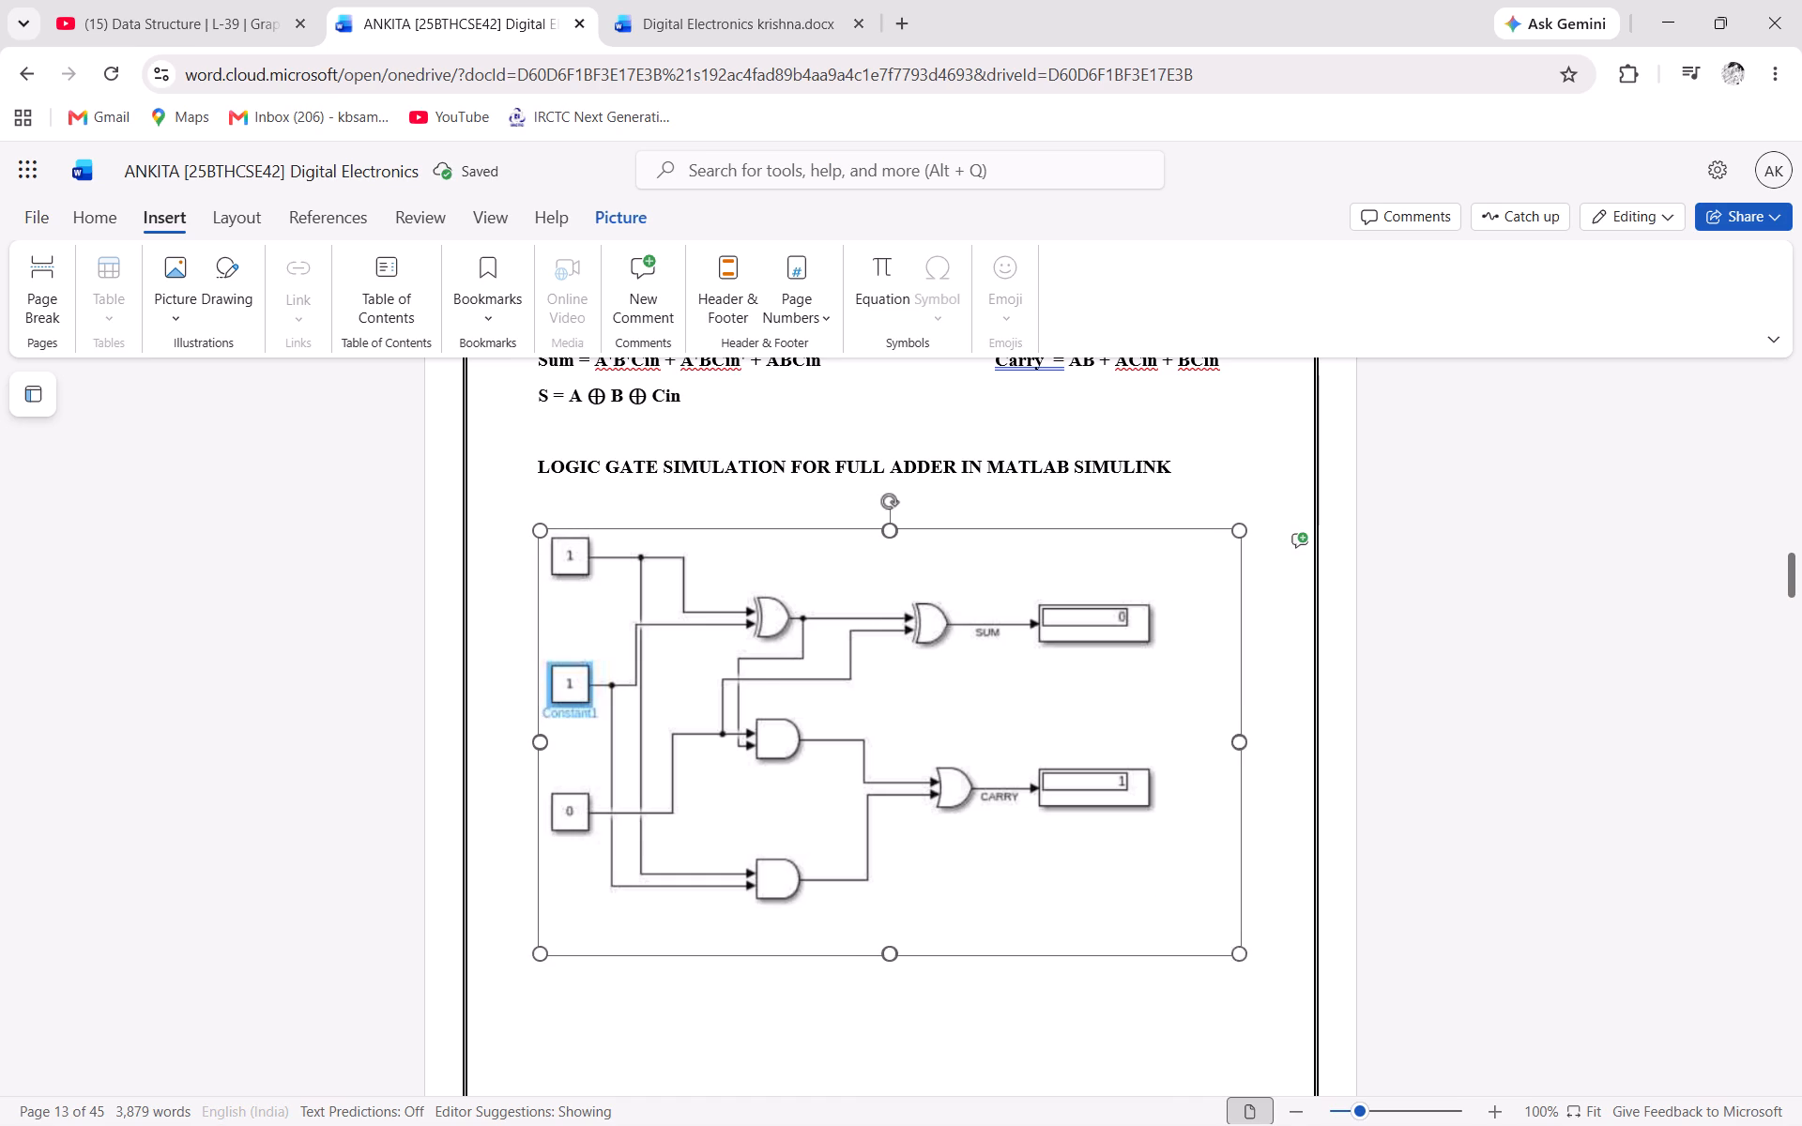
left_click_drag(1239, 991, 1255, 1010)
scroll(1089, 964, "down", 5)
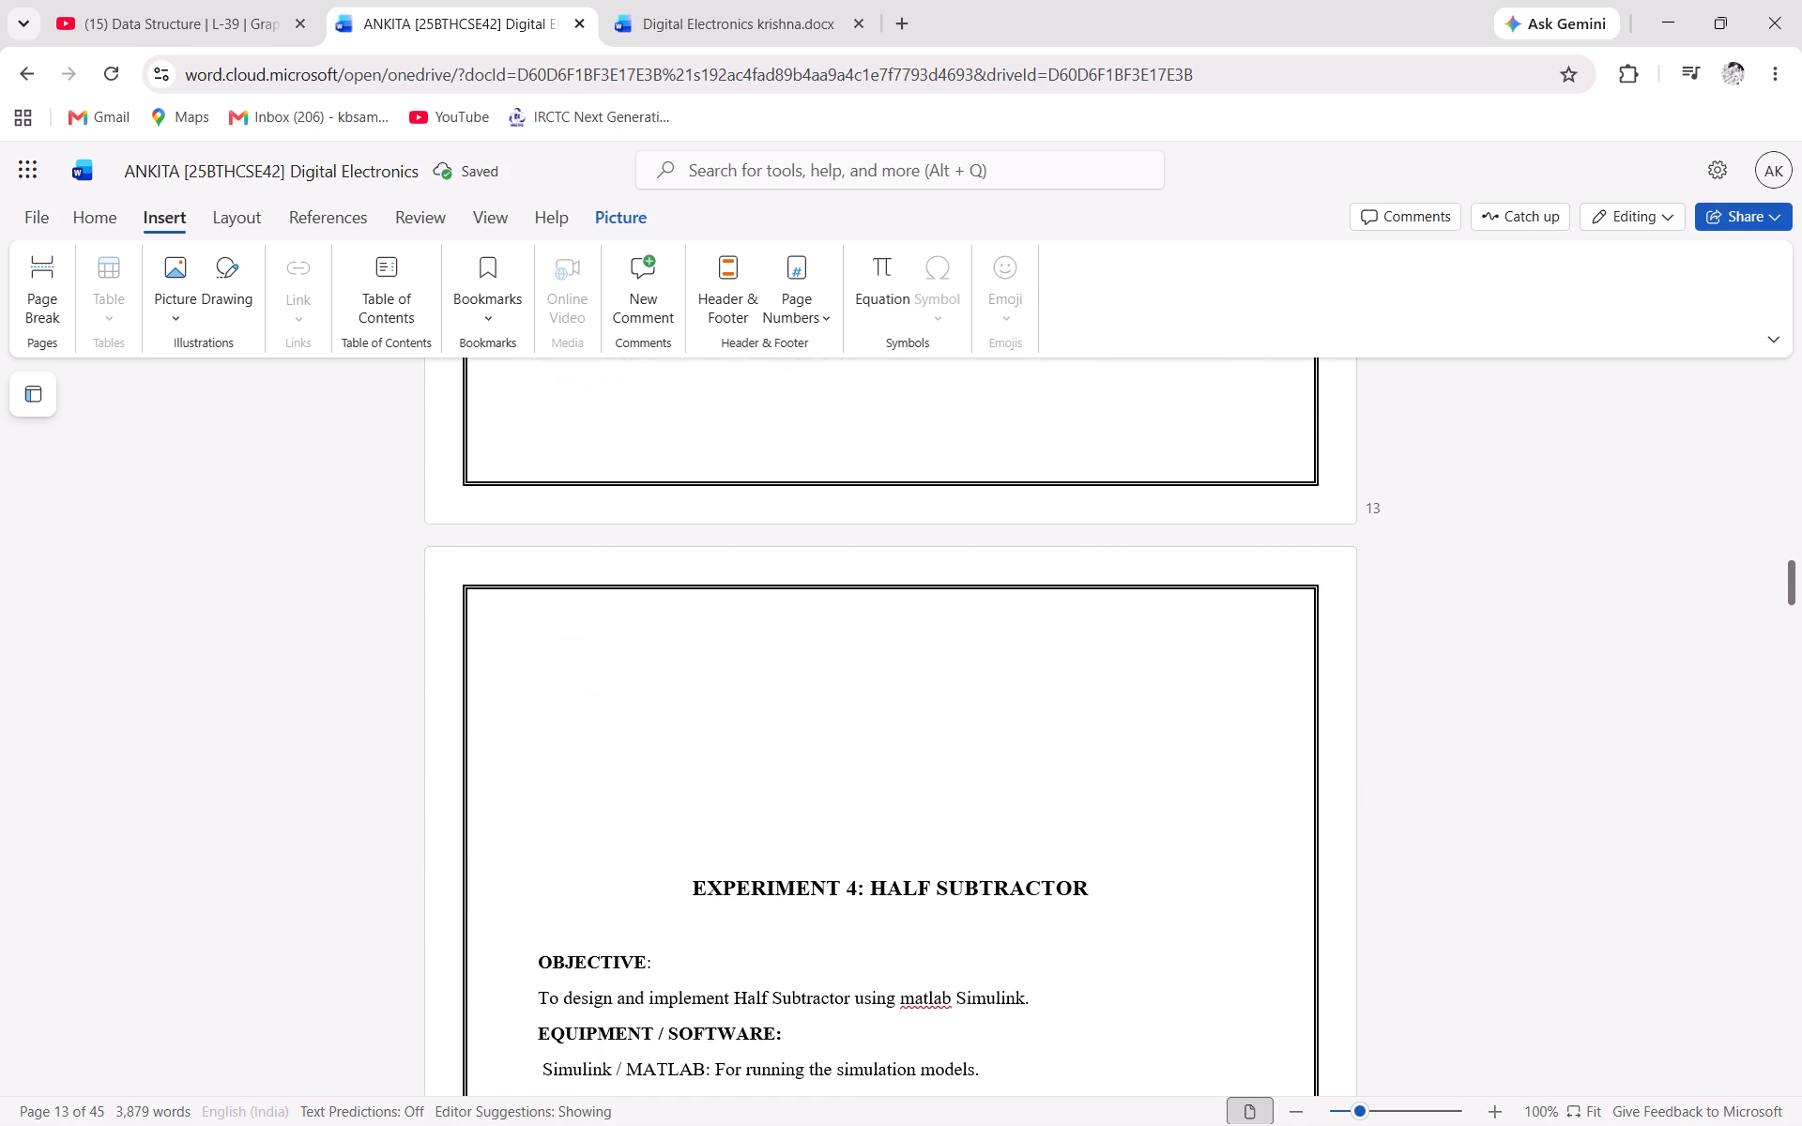
scroll(1077, 831, "up", 4)
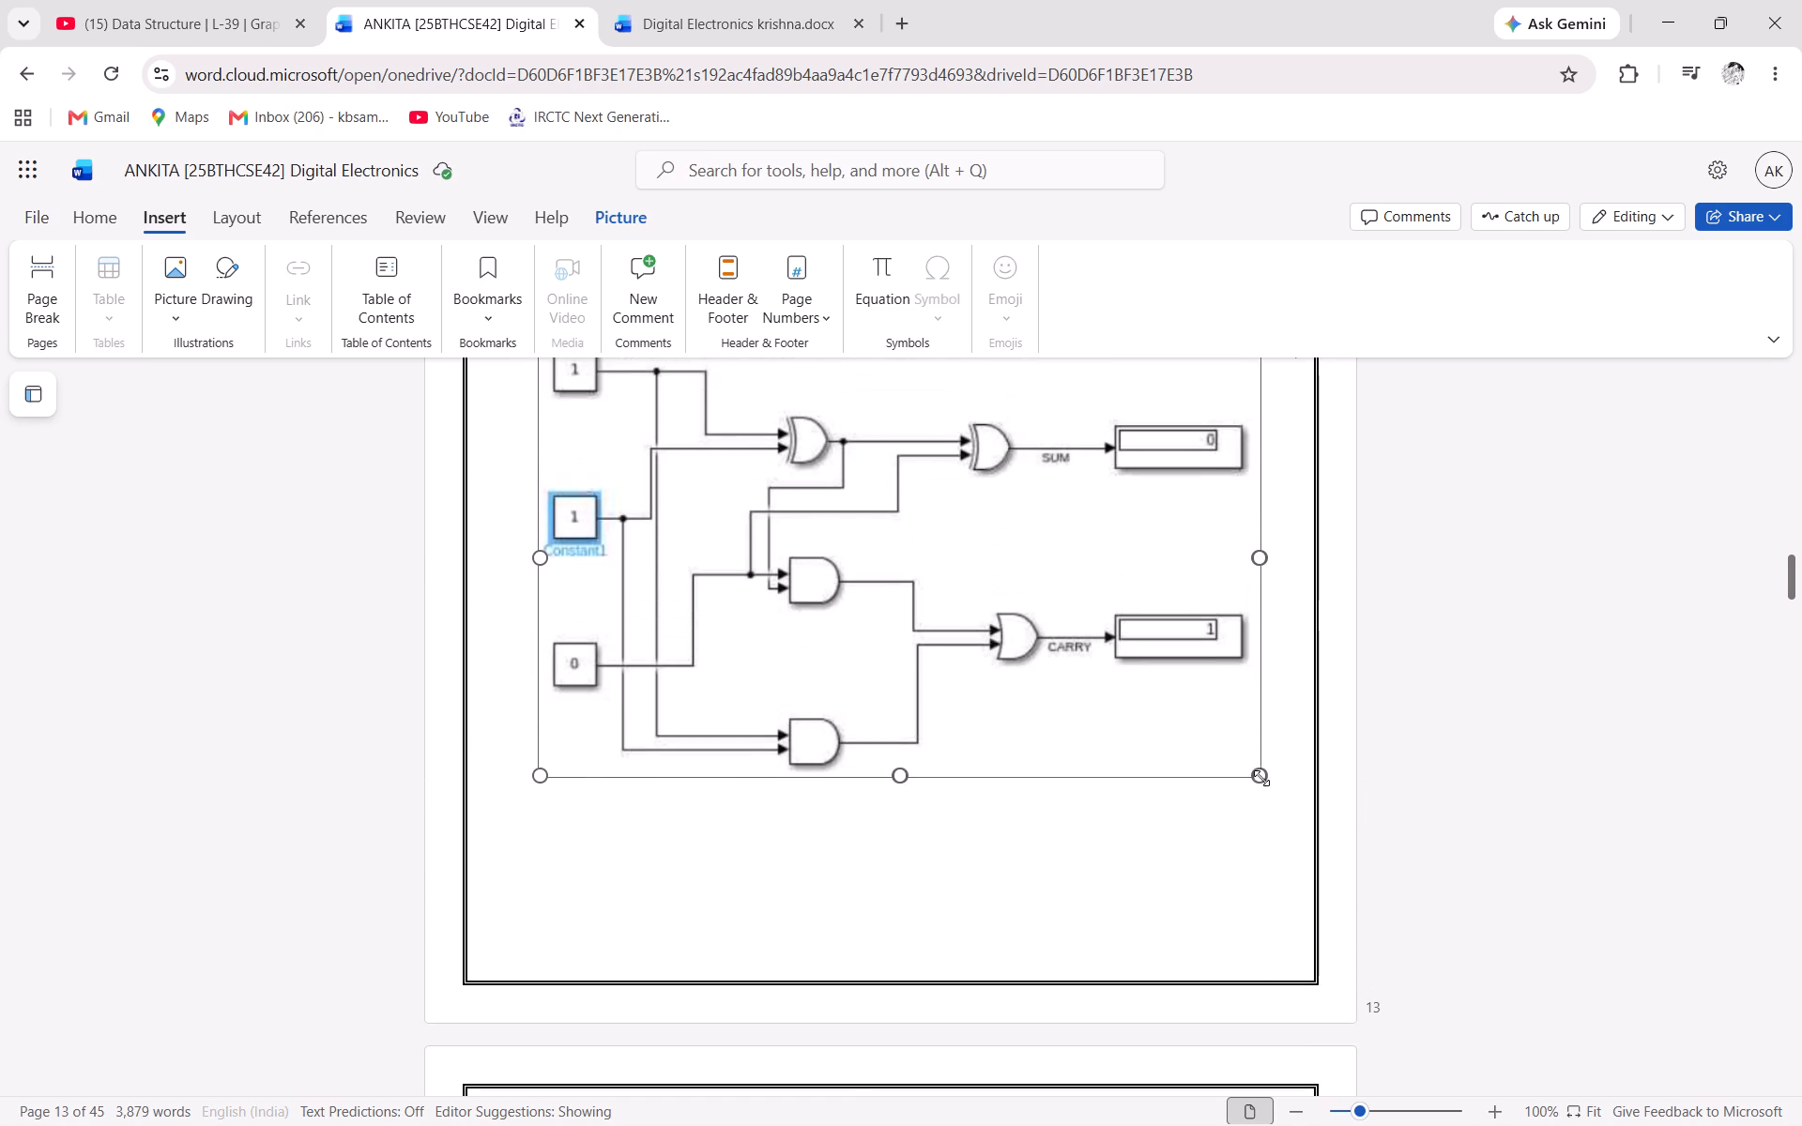
left_click_drag(1260, 776, 1250, 769)
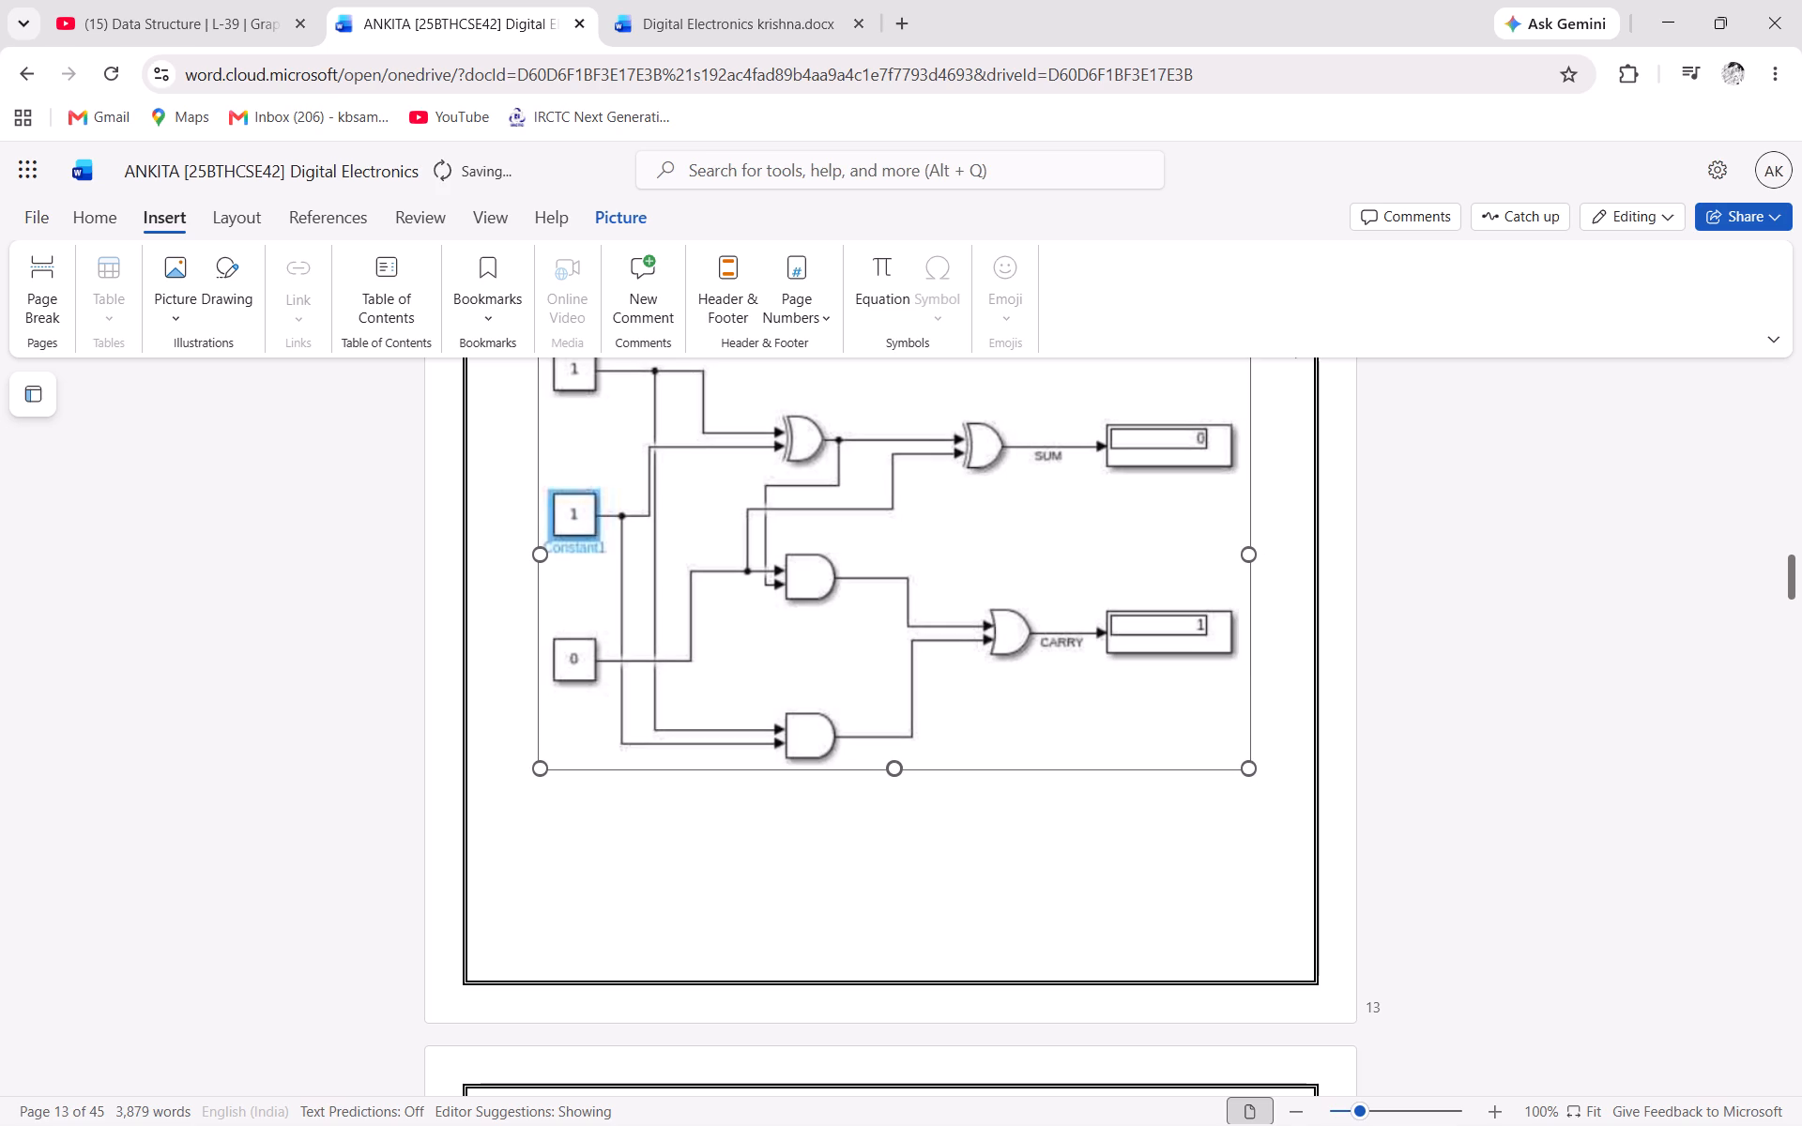
Insert a page break below the Full Adder simulation picture.
left_click(615, 840)
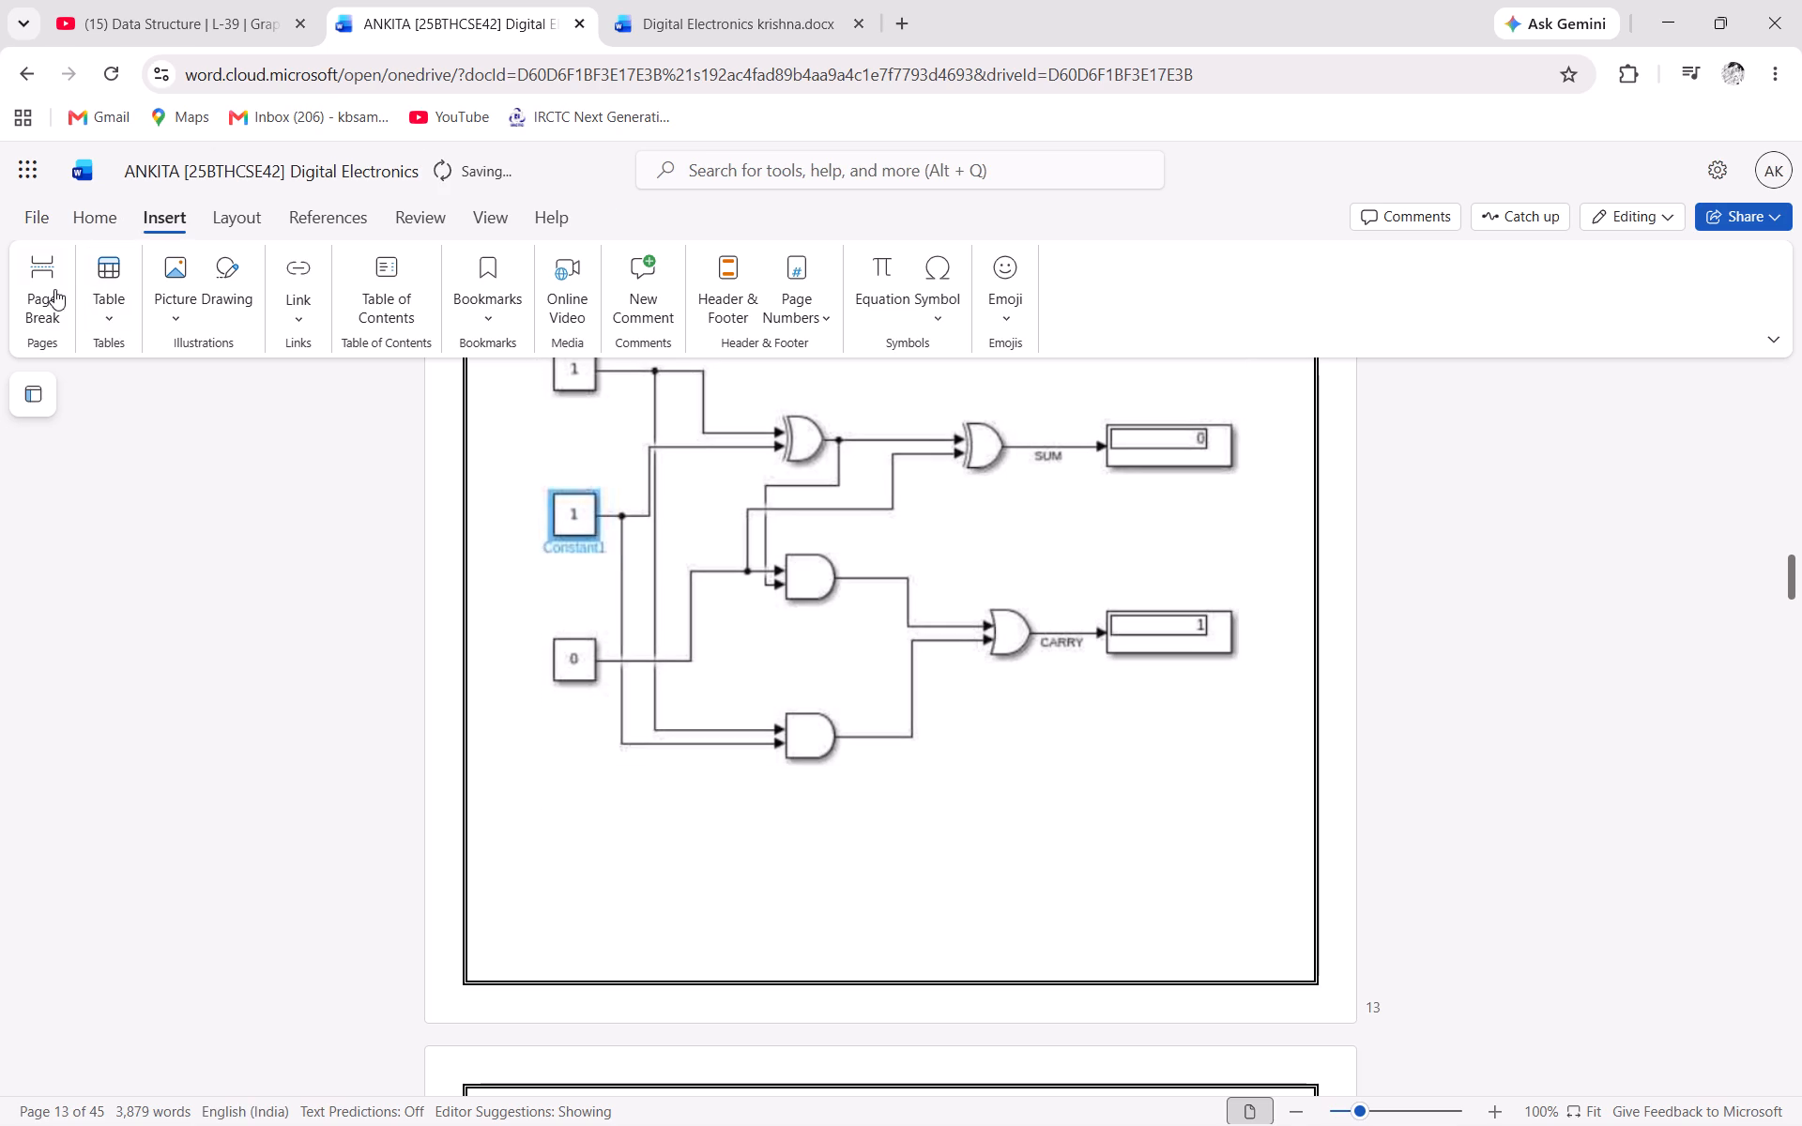
left_click(54, 289)
Delete the surplus blank lines above the EXPERIMENT 4: HALF SUBTRACTOR heading, bringing it near the top of its page.
scroll(689, 748, "down", 4)
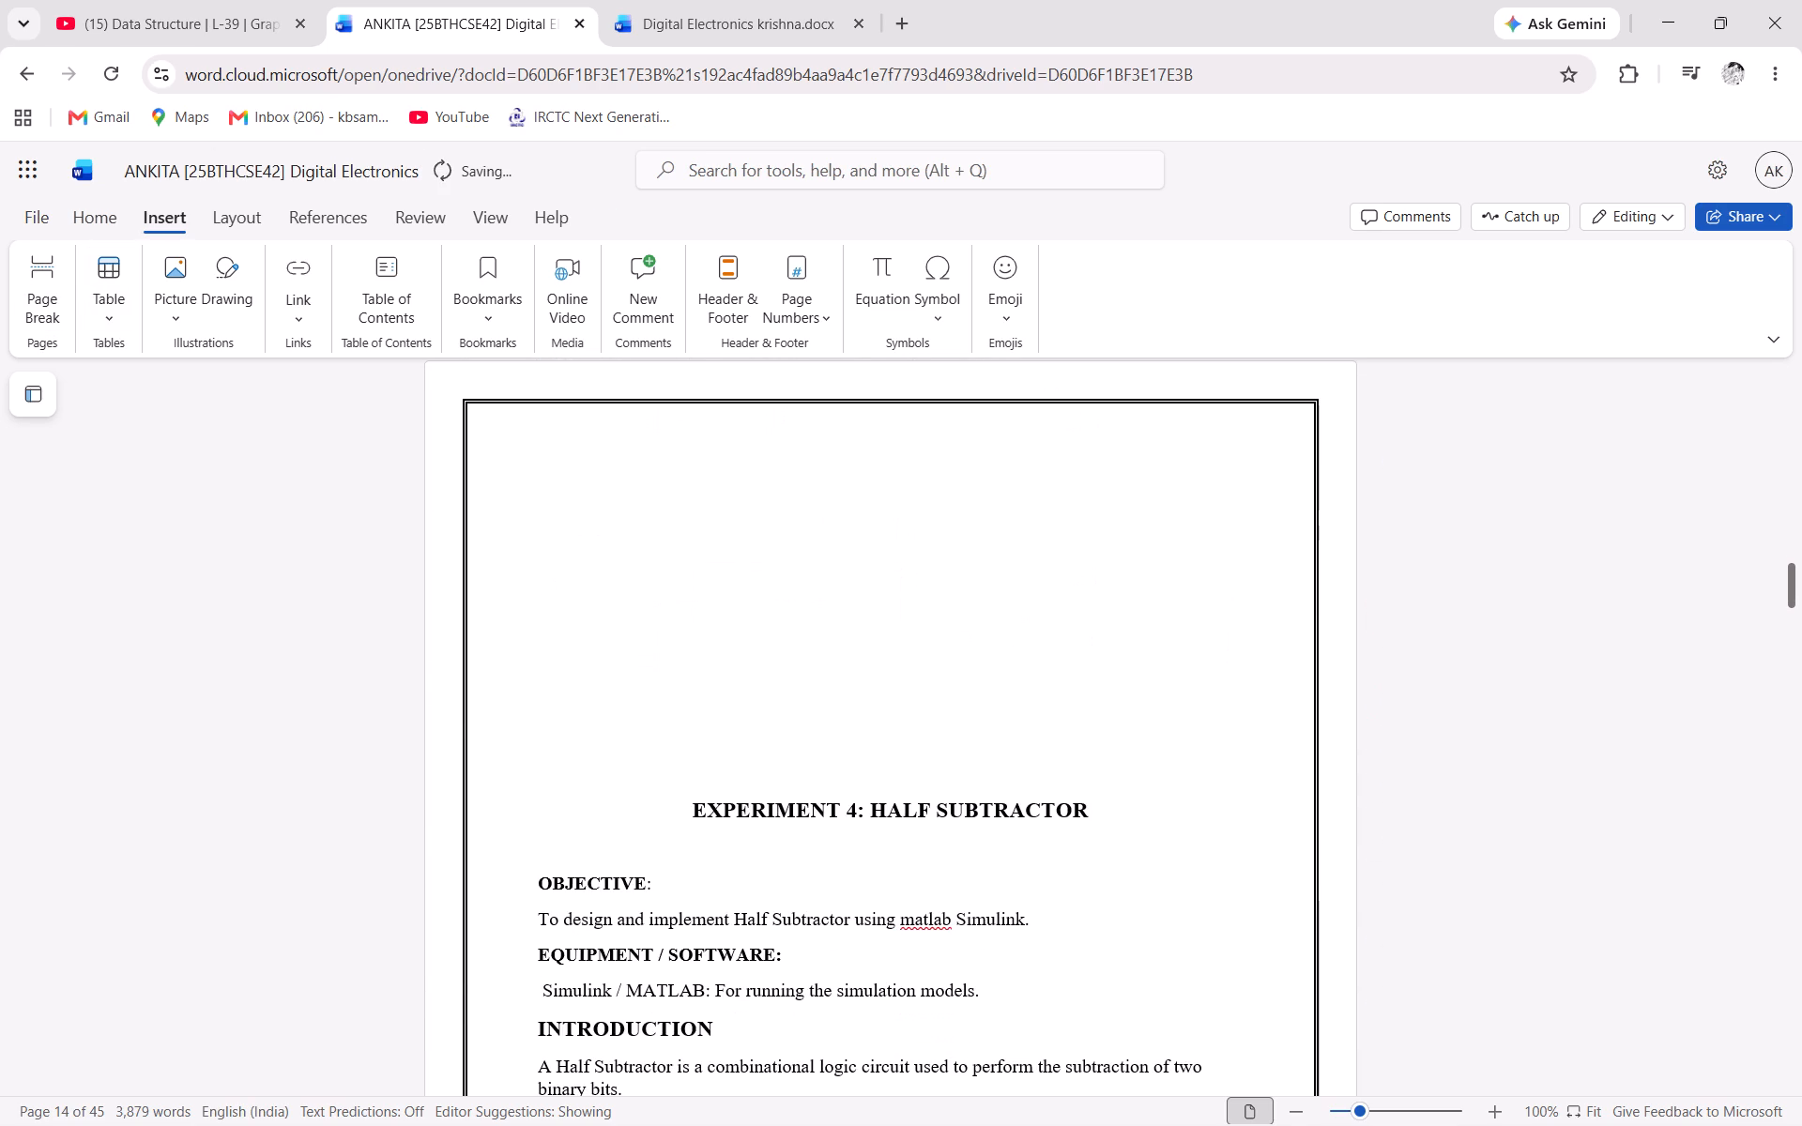
key("Down")
key("Down")
key("Down")
key("Down")
key("Down")
key("Down")
key("Down")
key("Down")
key("BackSpace")
key("BackSpace")
key("BackSpace")
key("BackSpace")
key("BackSpace")
key("BackSpace")
key("BackSpace")
key("BackSpace")
key("BackSpace")
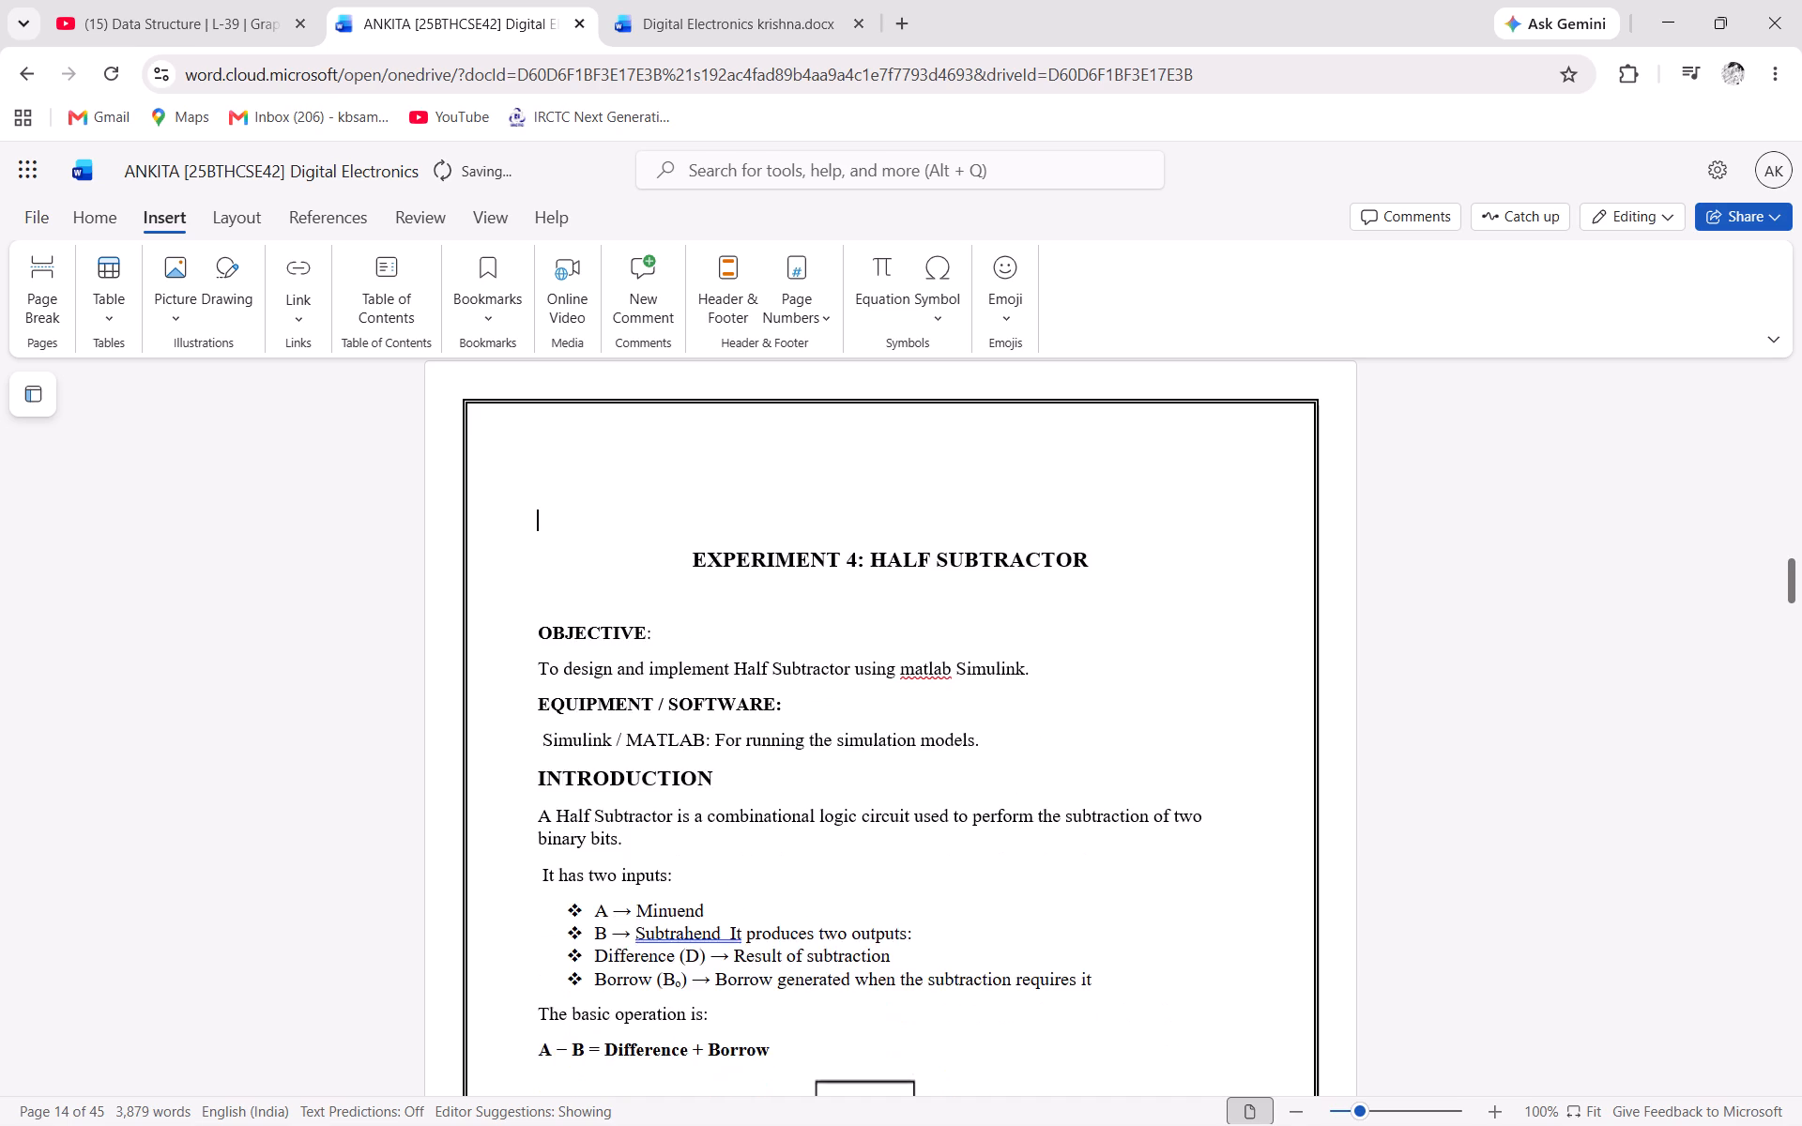
Insert a page break before the EXPERIMENT 4: HALF SUBTRACTOR heading and delete one surplus blank line above that heading.
key("Return")
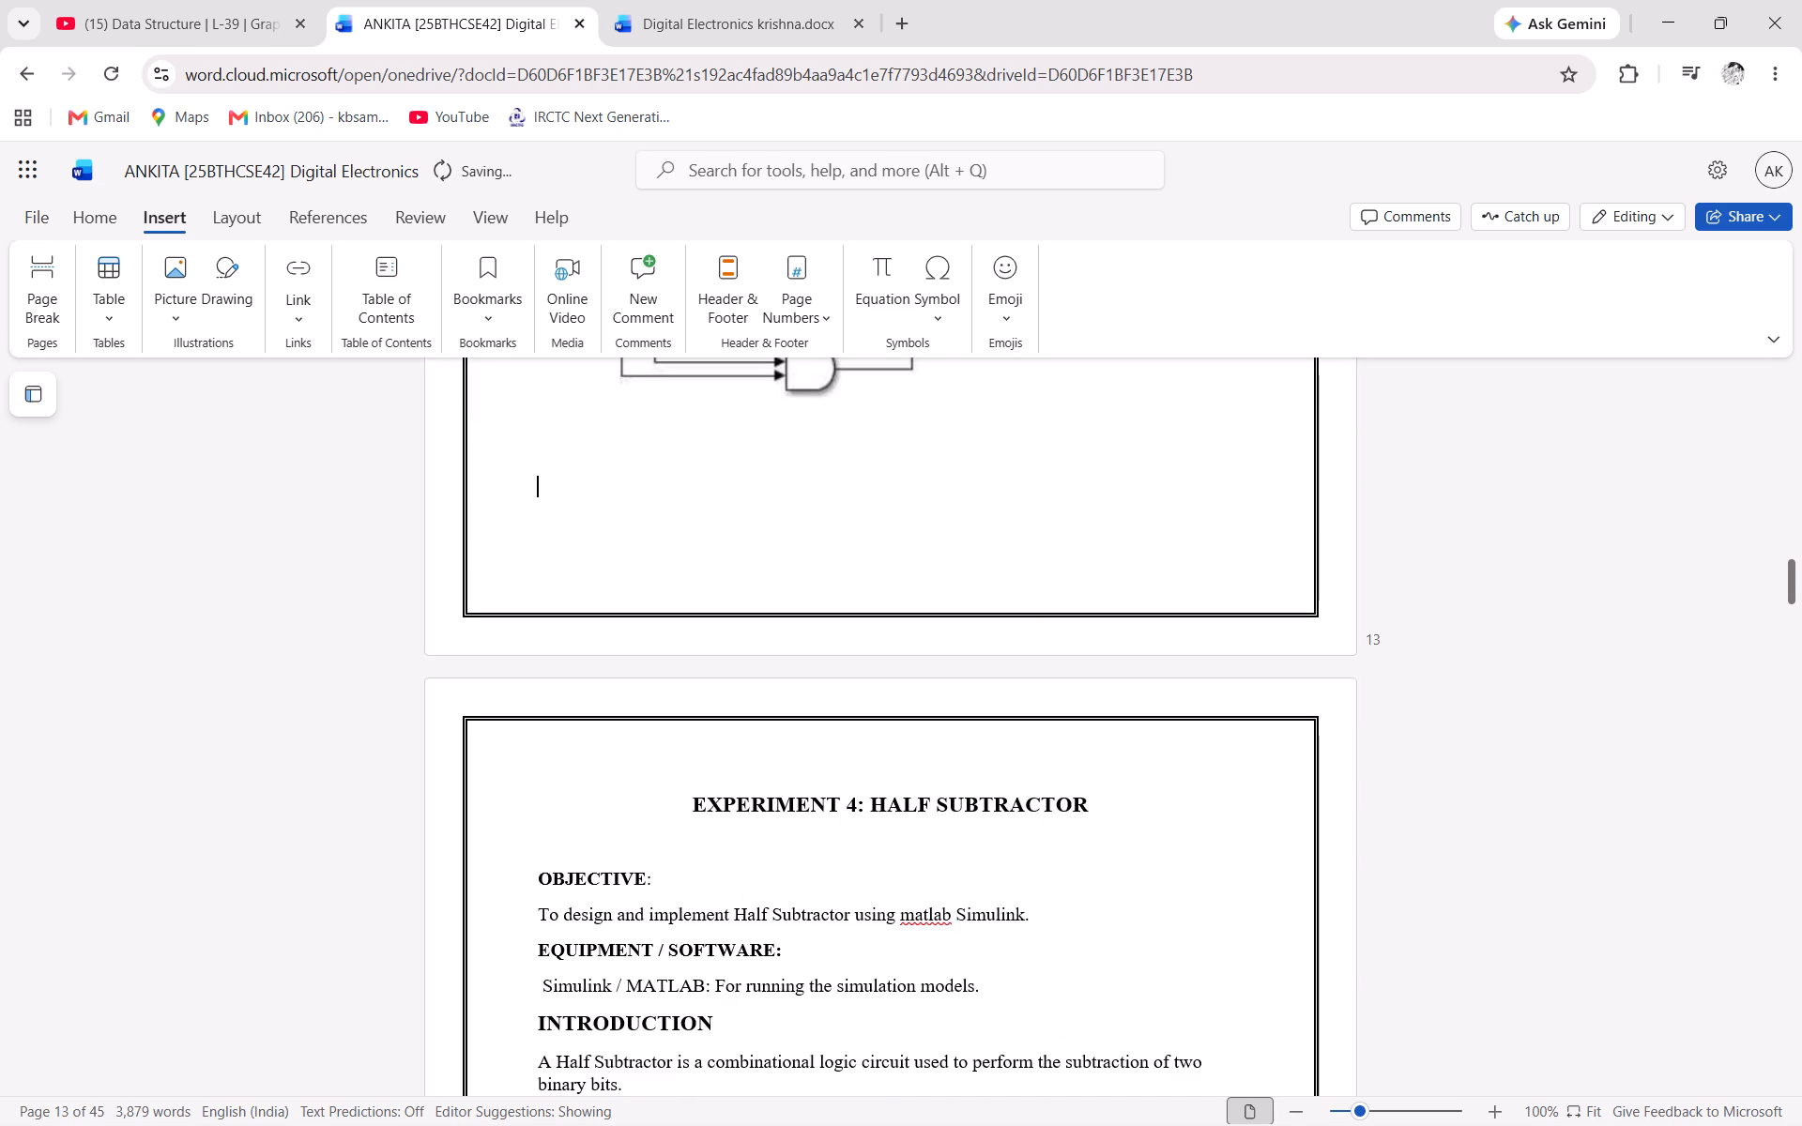
left_click(30, 286)
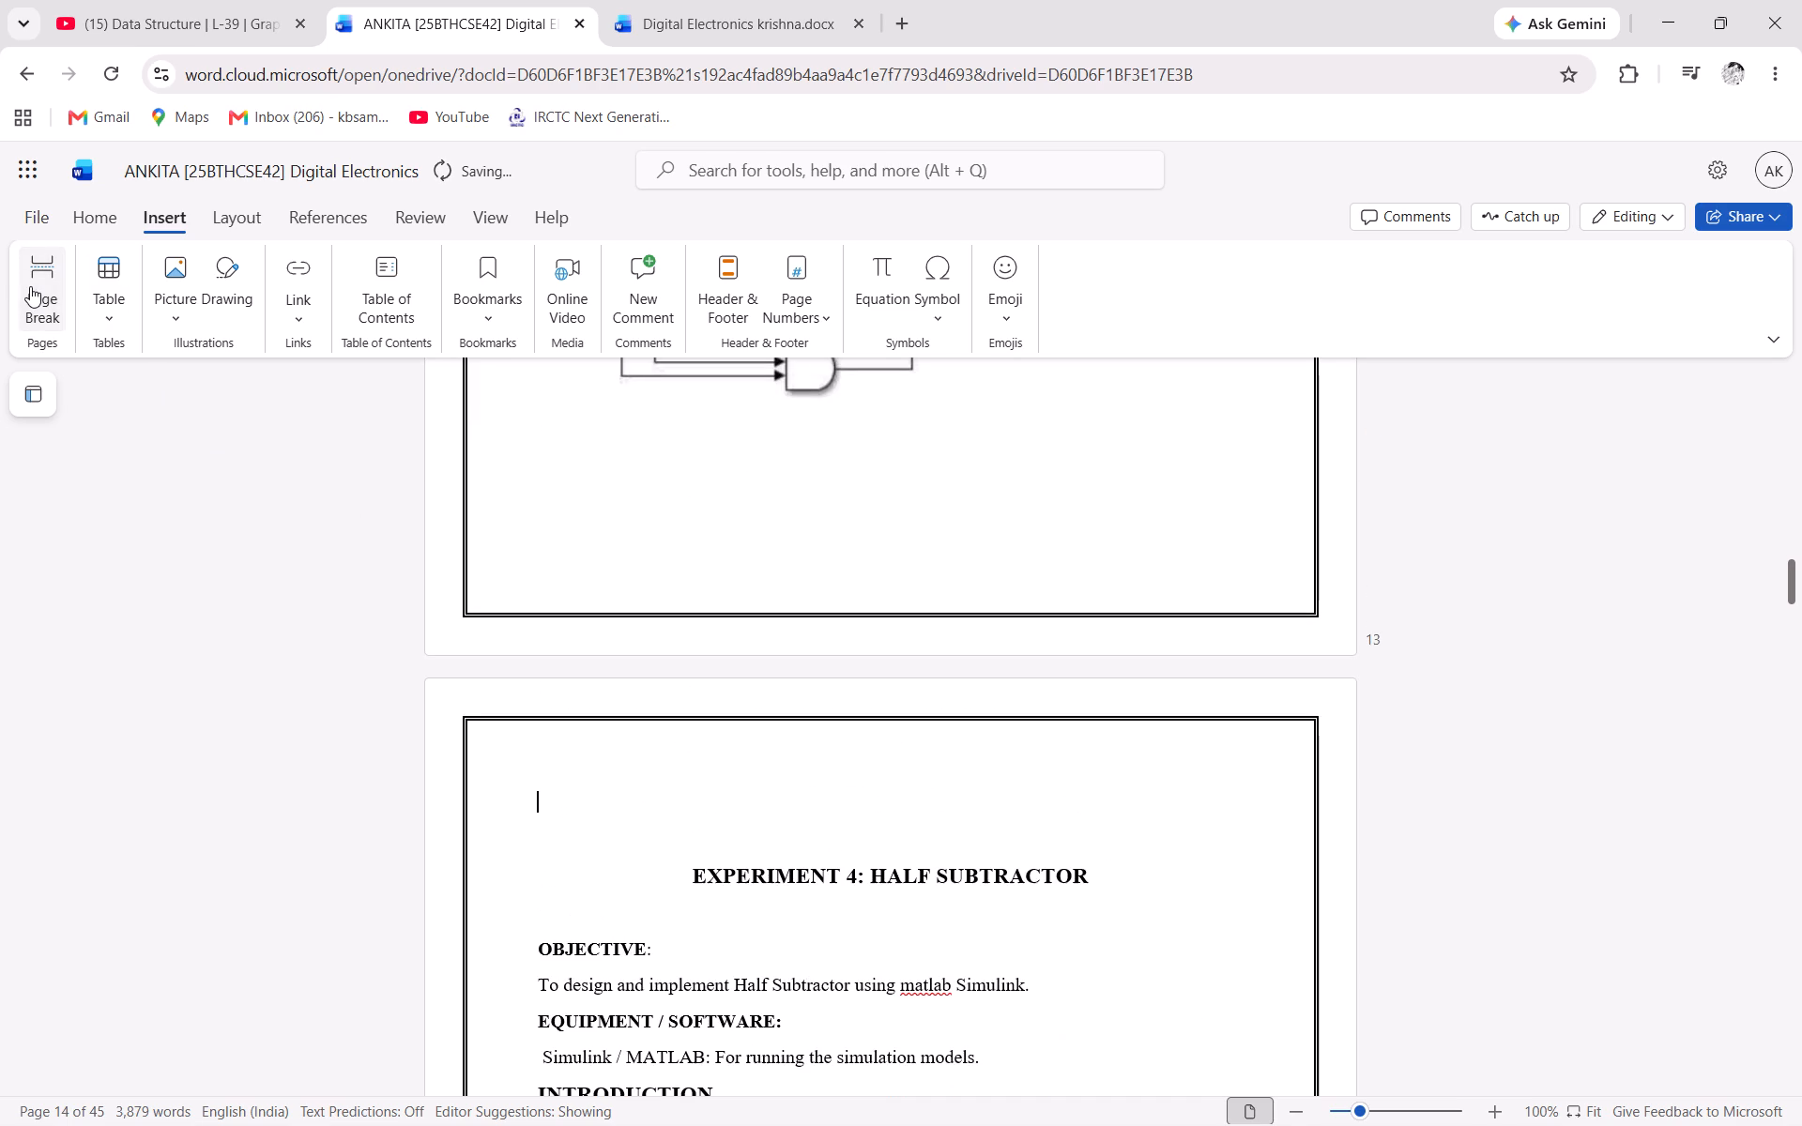
key("Down")
key("BackSpace")
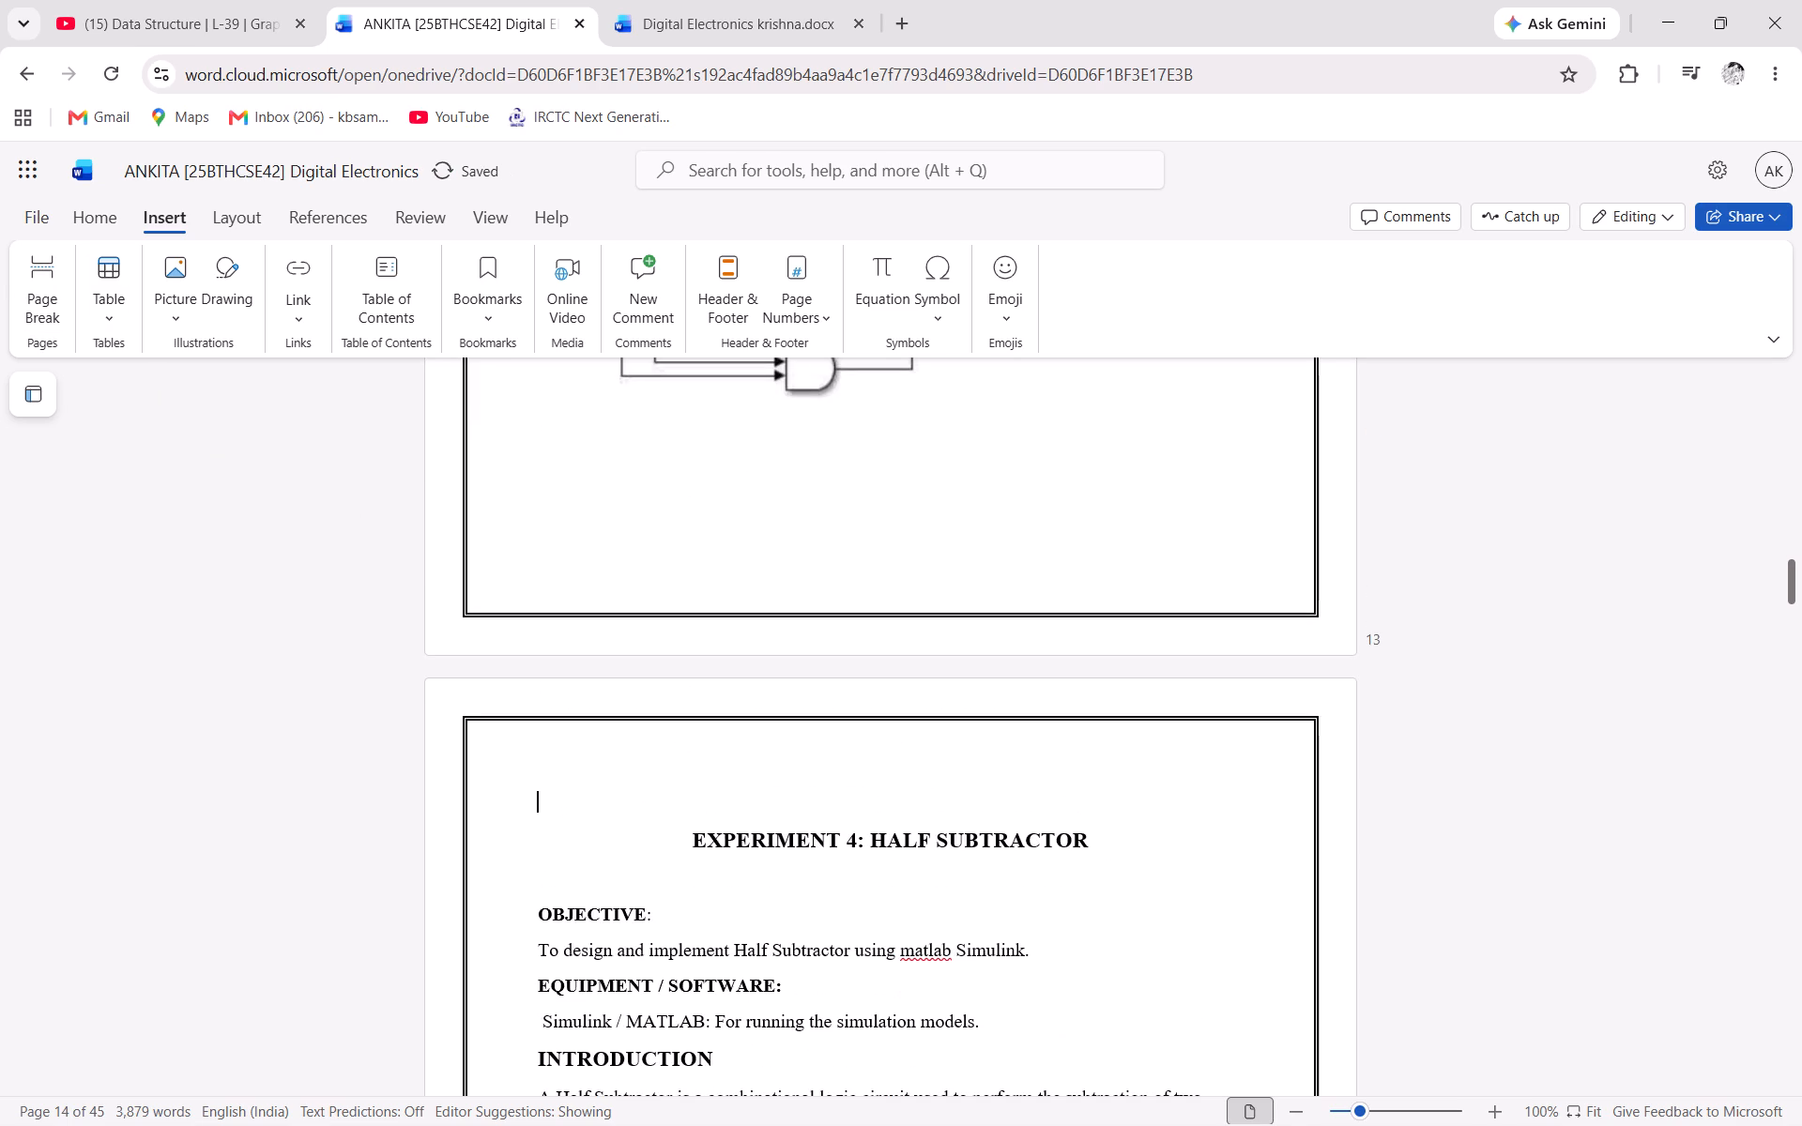
Compare the Half Subtractor truth table, K-maps and expressions in the assignment with those in Digital Electronics krishna.docx.
scroll(719, 579, "down", 3)
scroll(967, 863, "down", 5)
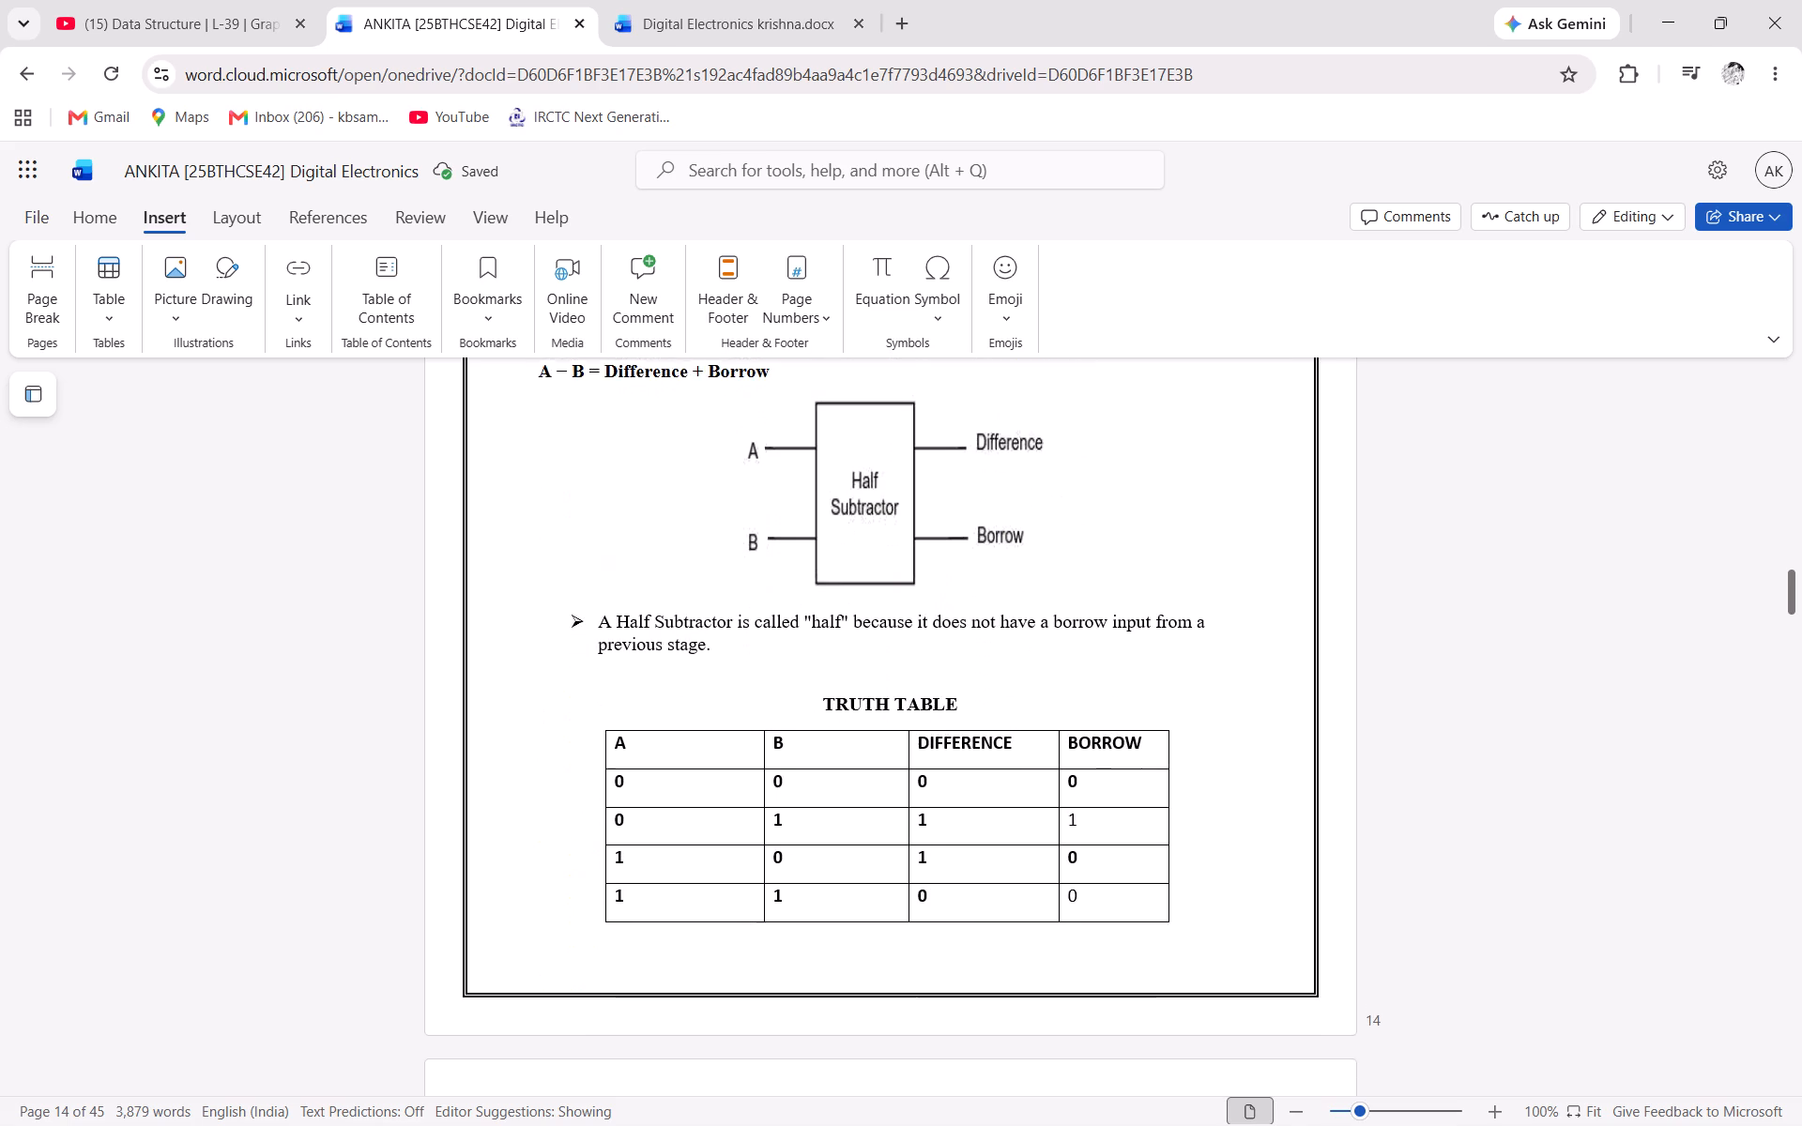
scroll(967, 863, "down", 1)
scroll(967, 863, "up", 2)
left_click(734, 0)
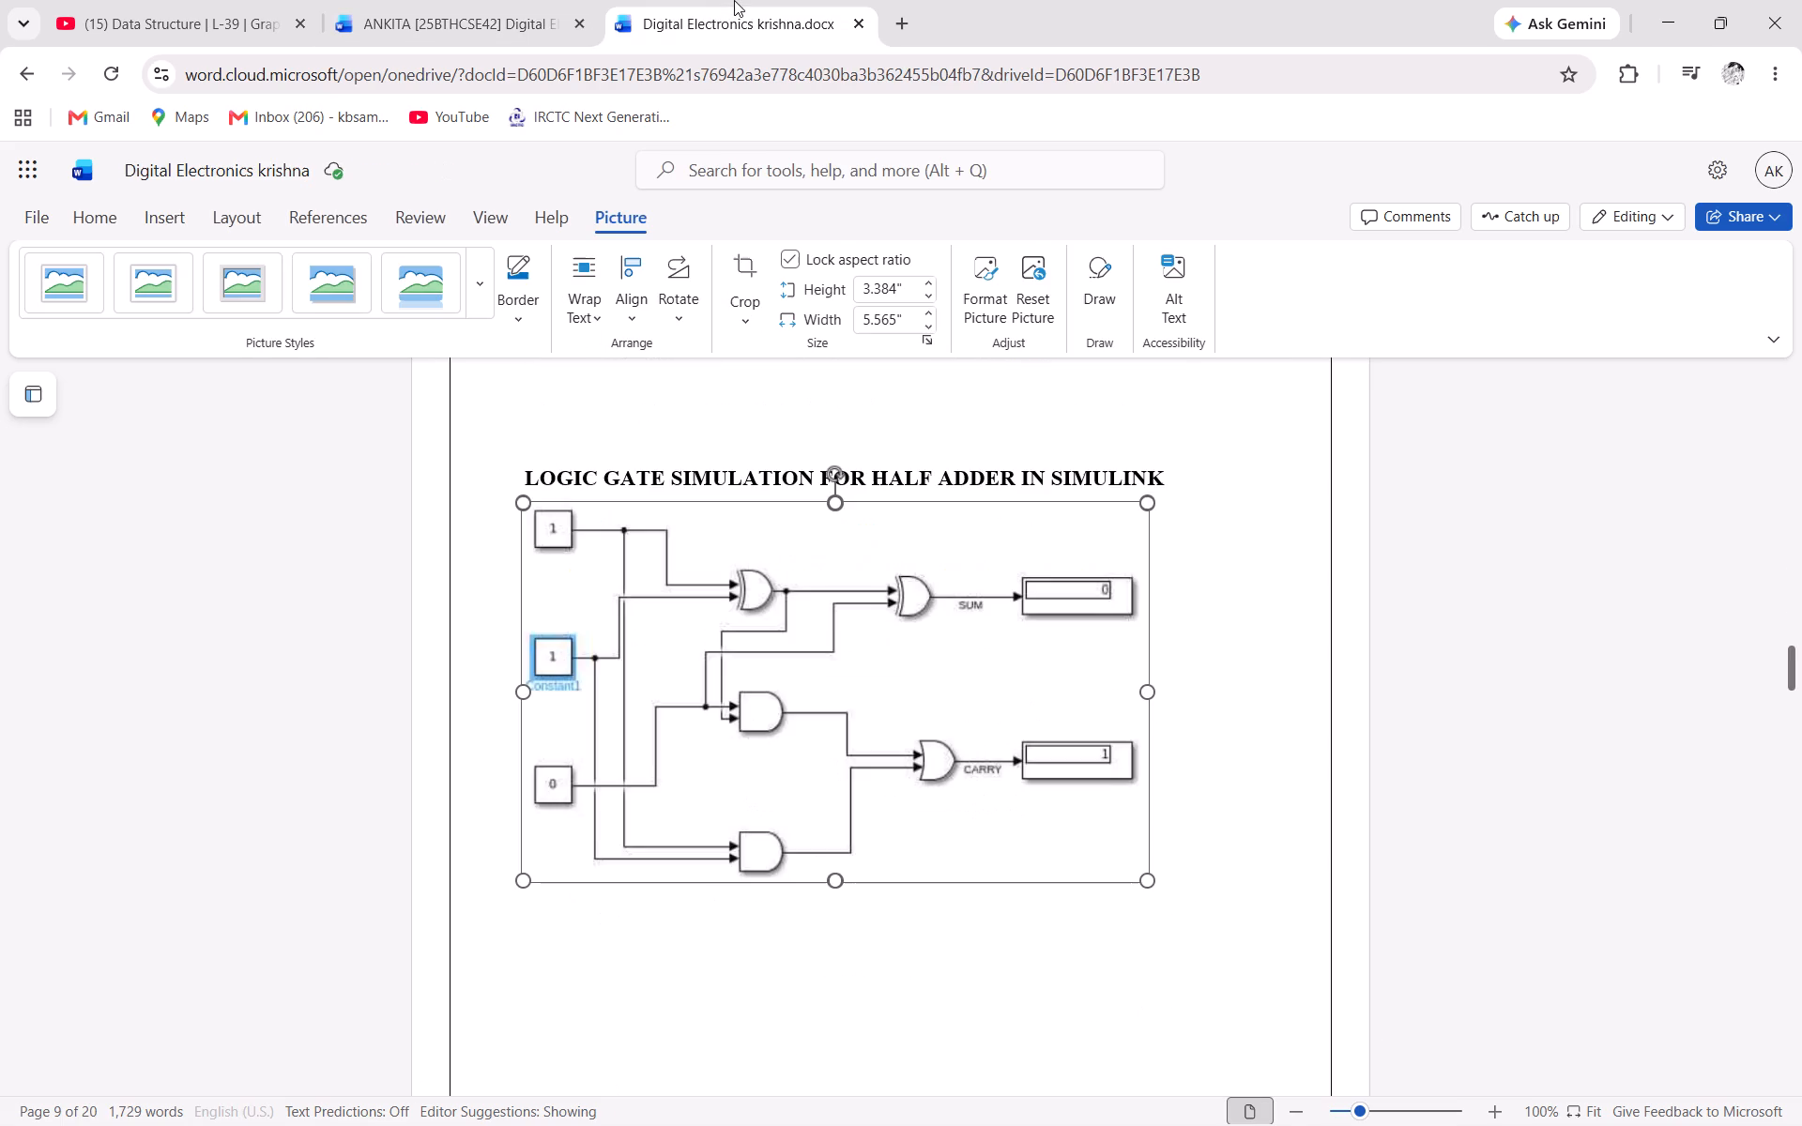
scroll(858, 757, "down", 7)
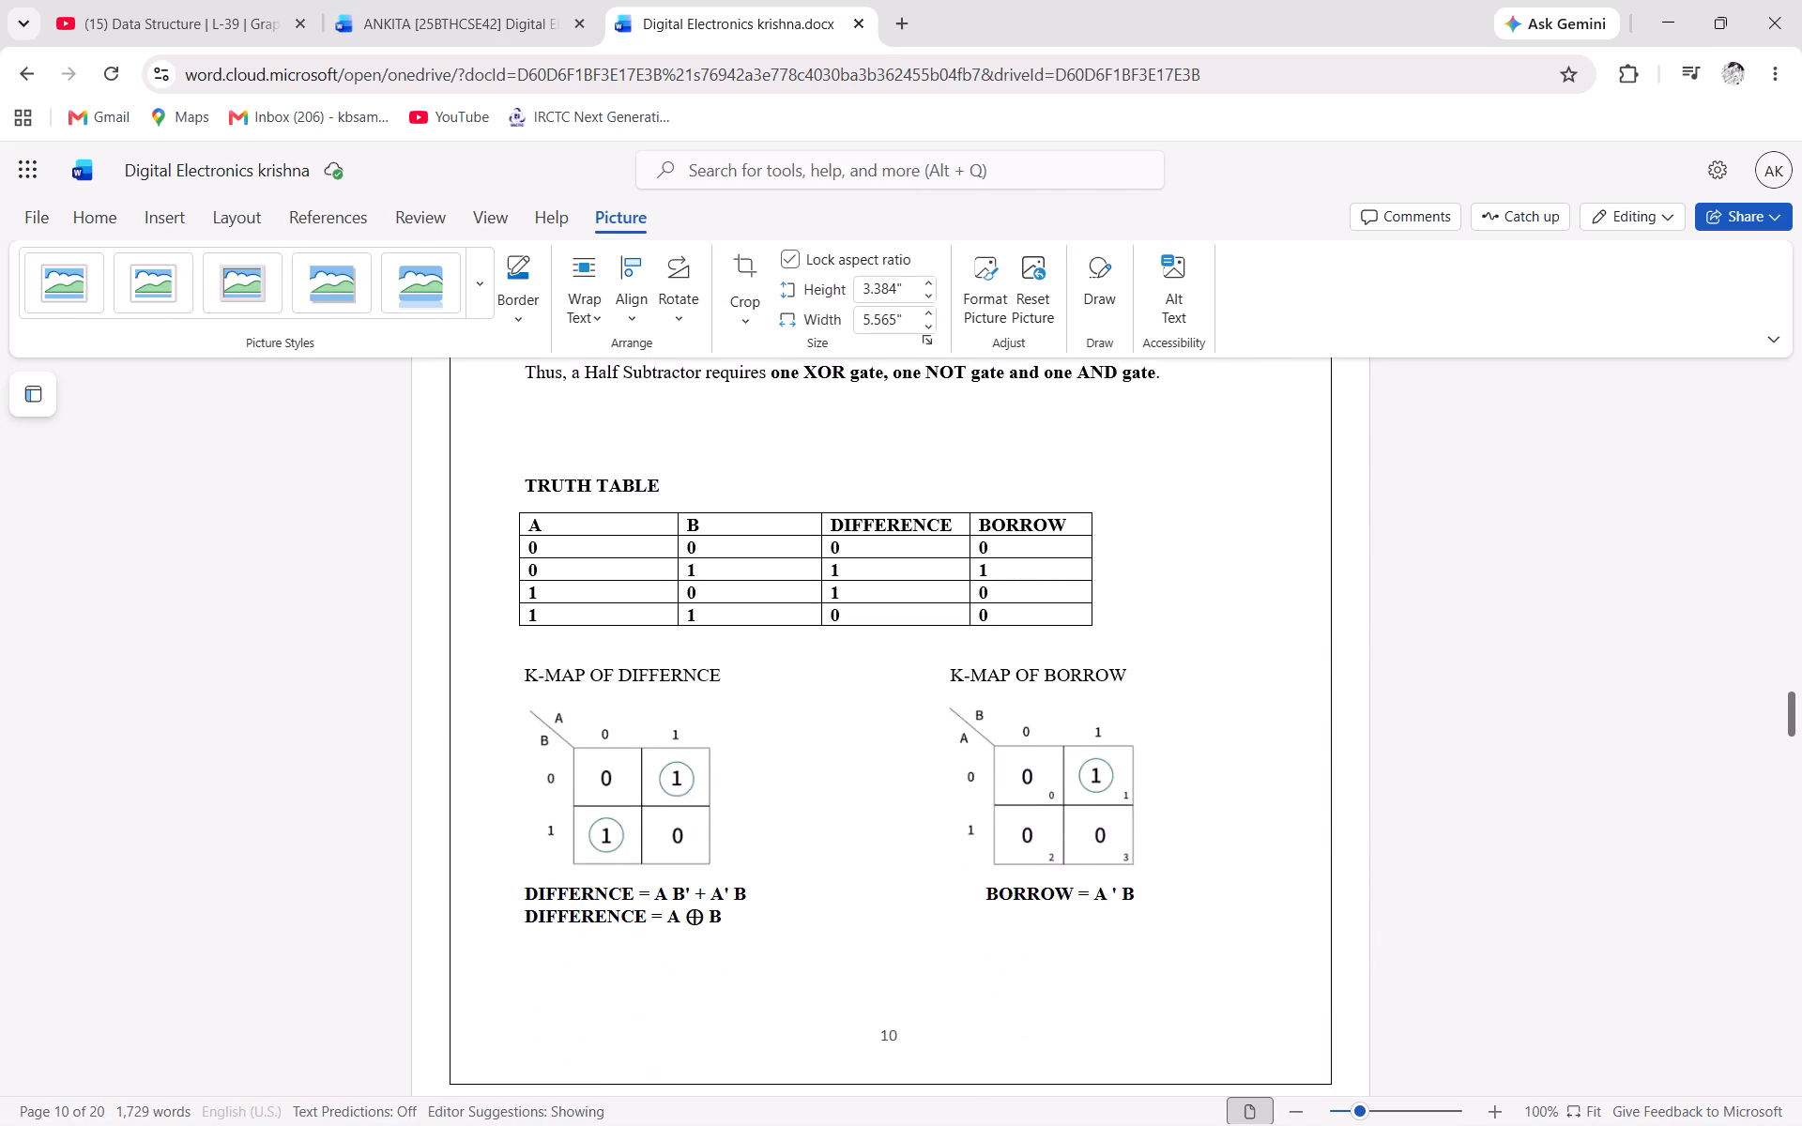
scroll(858, 757, "down", 1)
left_click(420, 0)
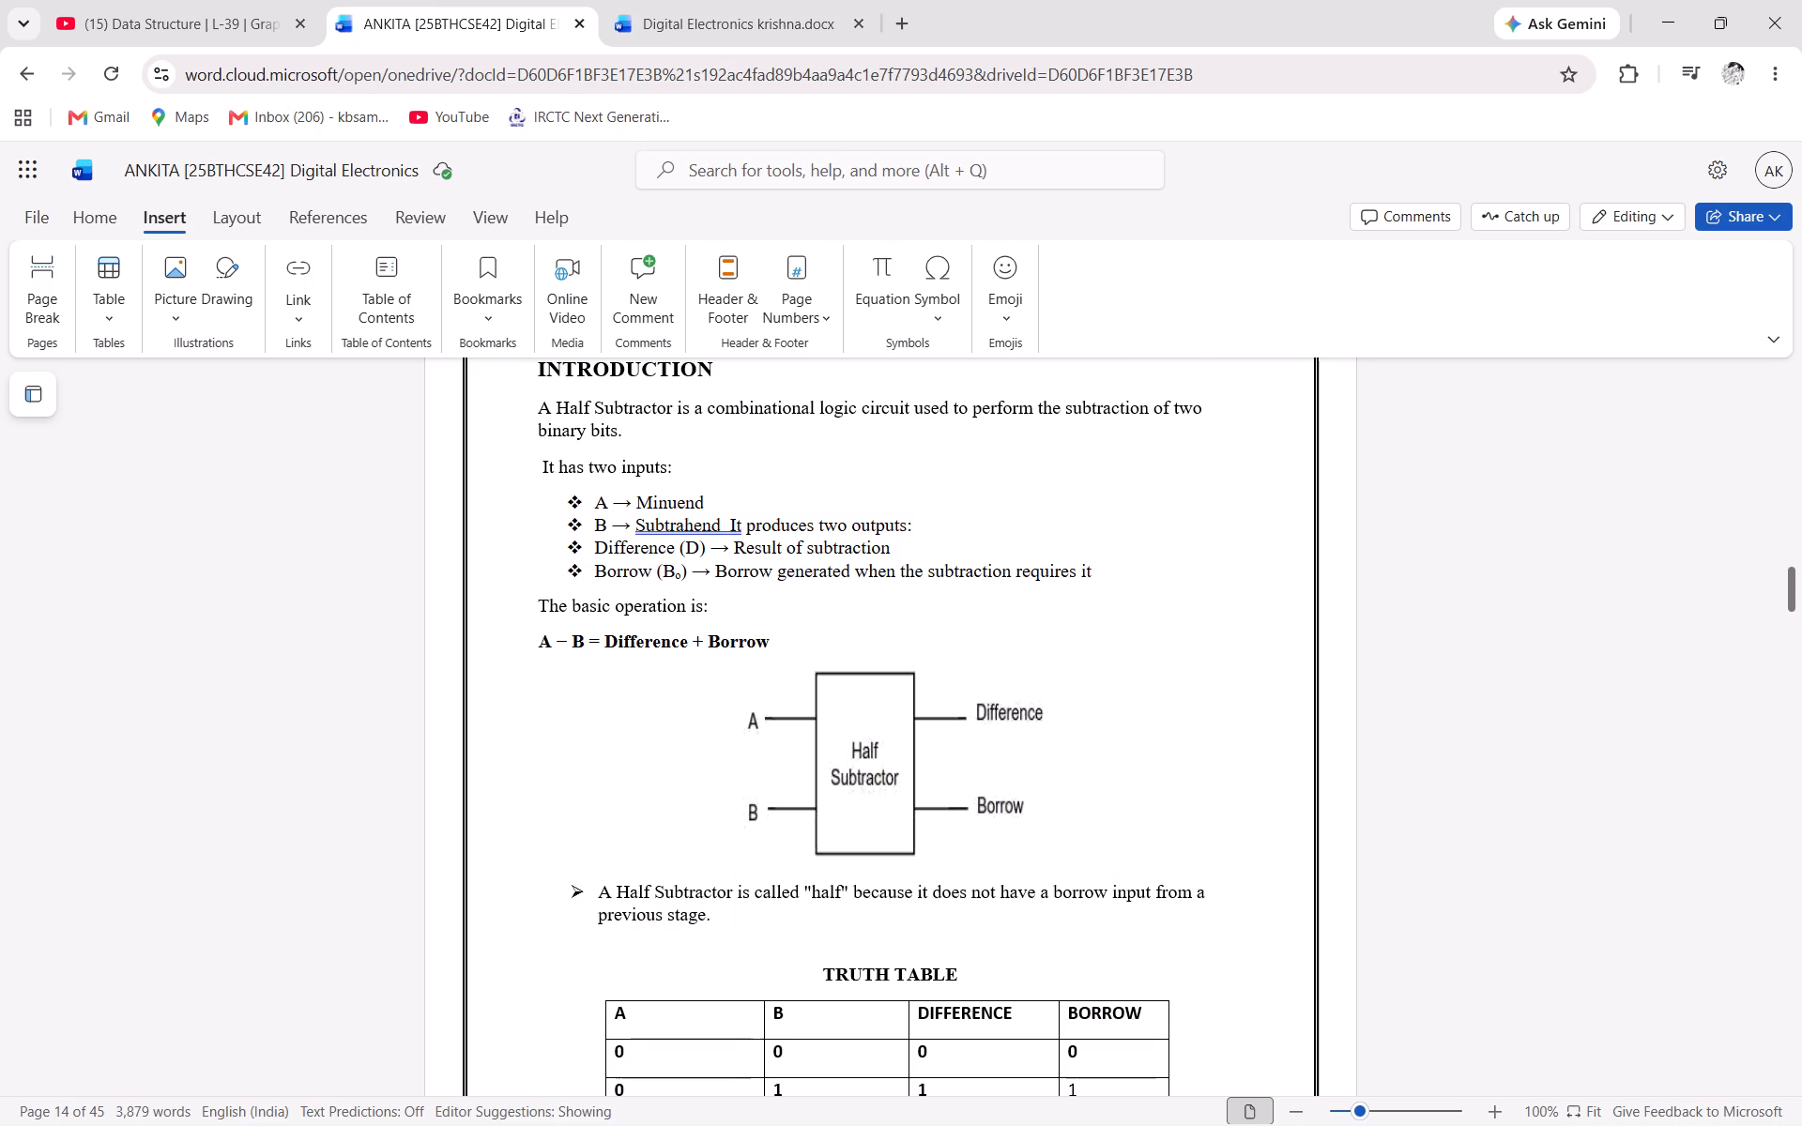
scroll(792, 712, "down", 6)
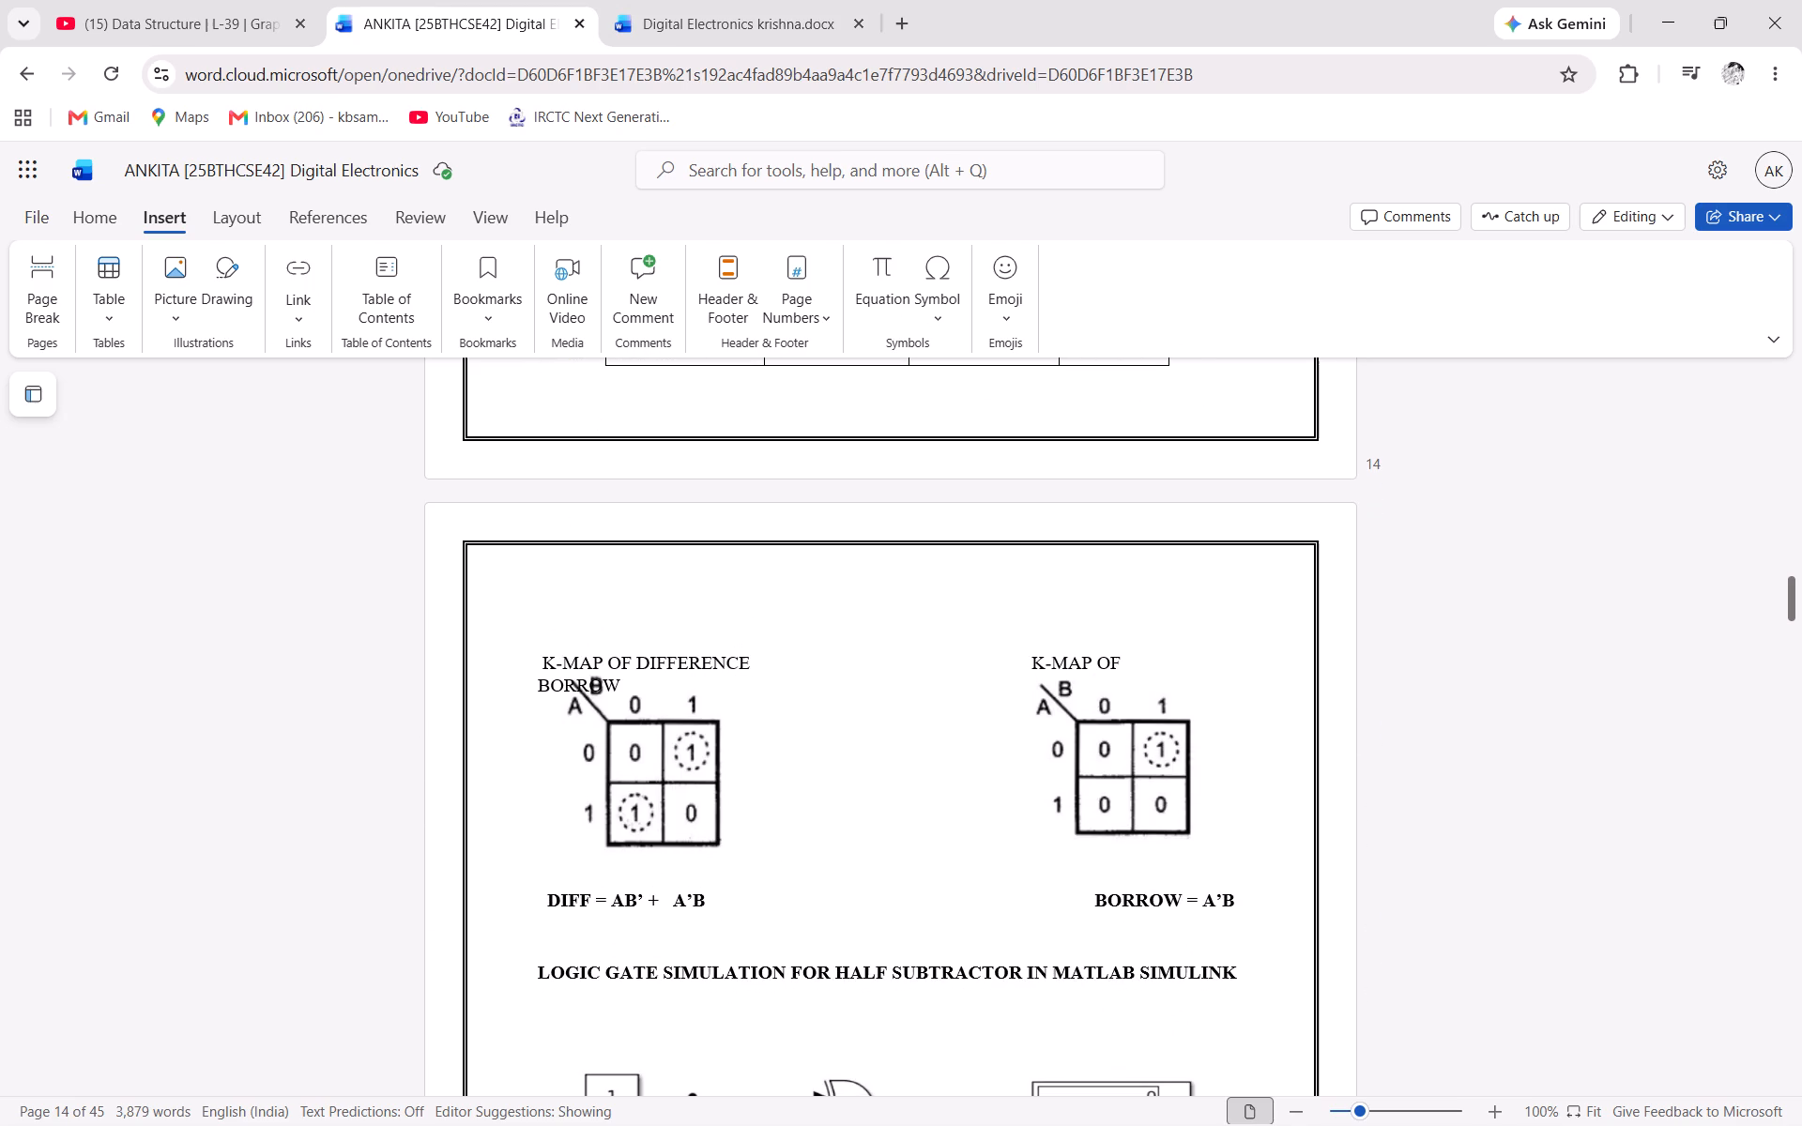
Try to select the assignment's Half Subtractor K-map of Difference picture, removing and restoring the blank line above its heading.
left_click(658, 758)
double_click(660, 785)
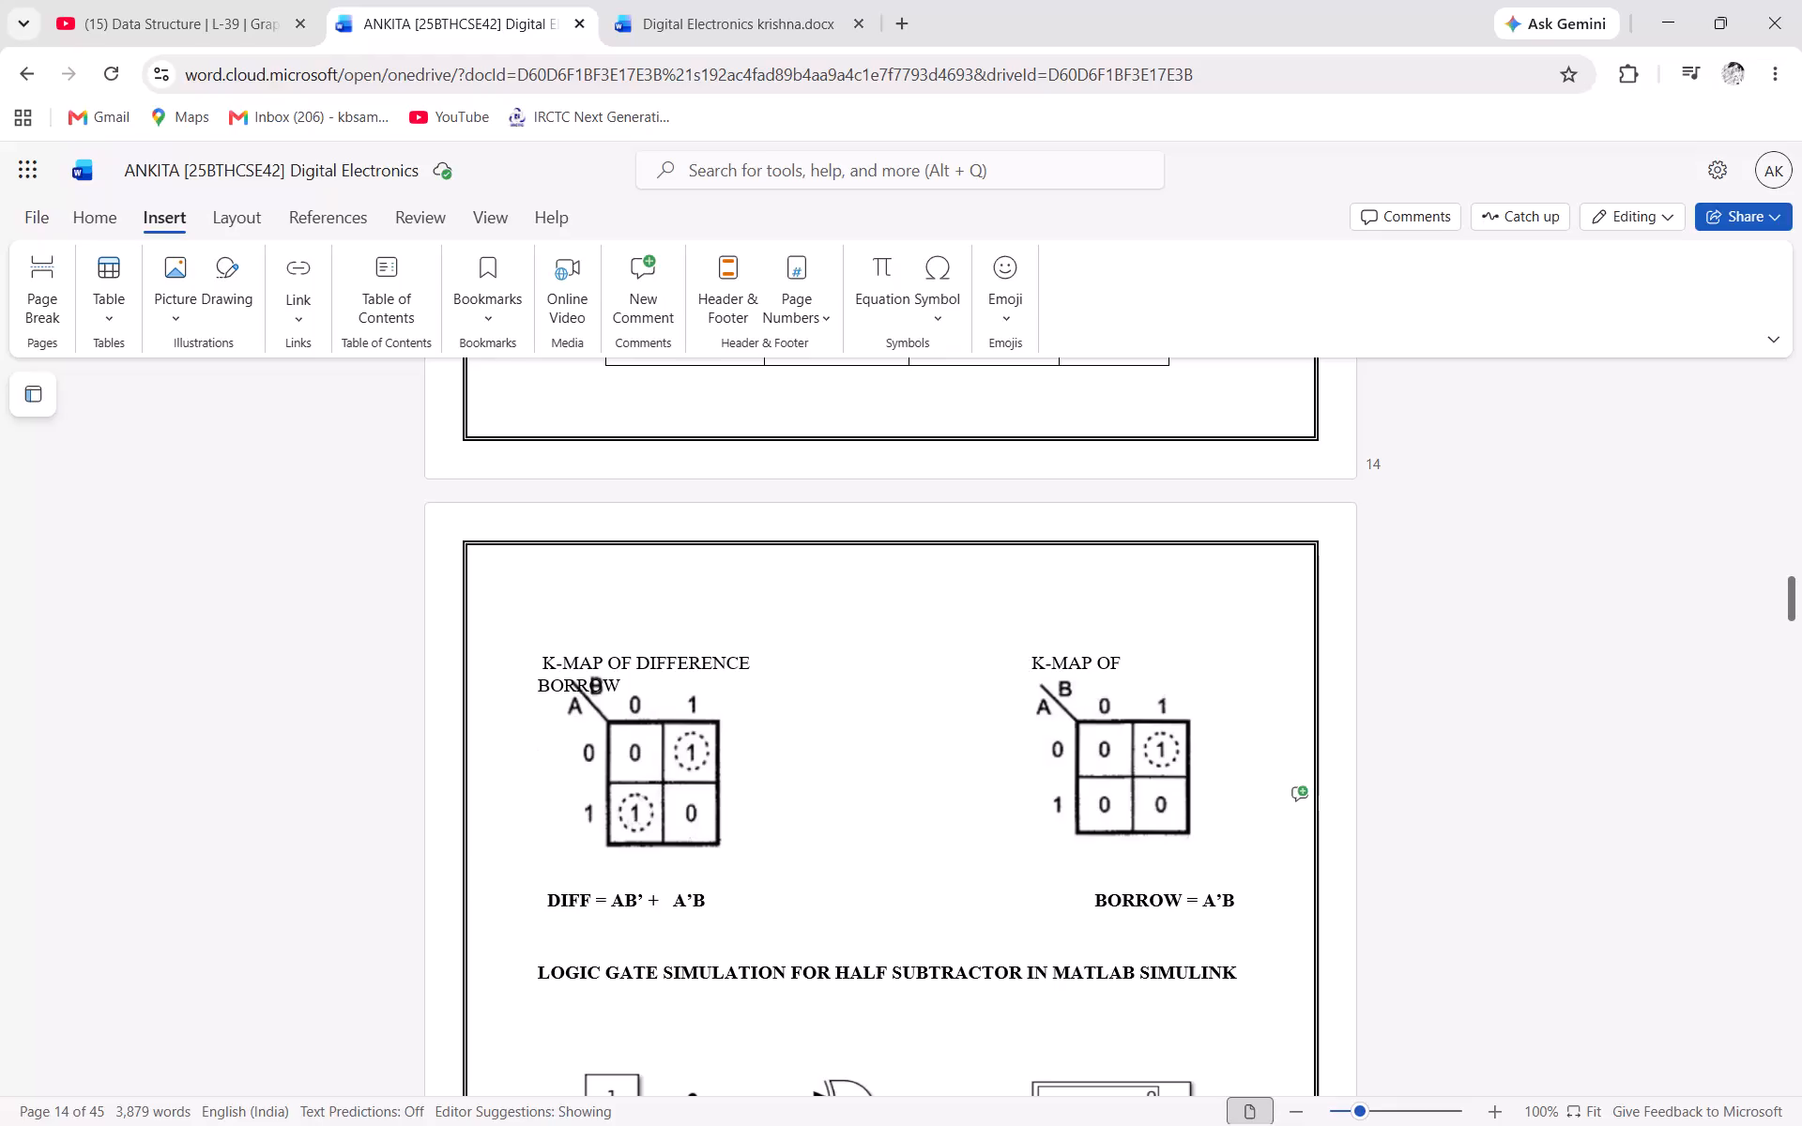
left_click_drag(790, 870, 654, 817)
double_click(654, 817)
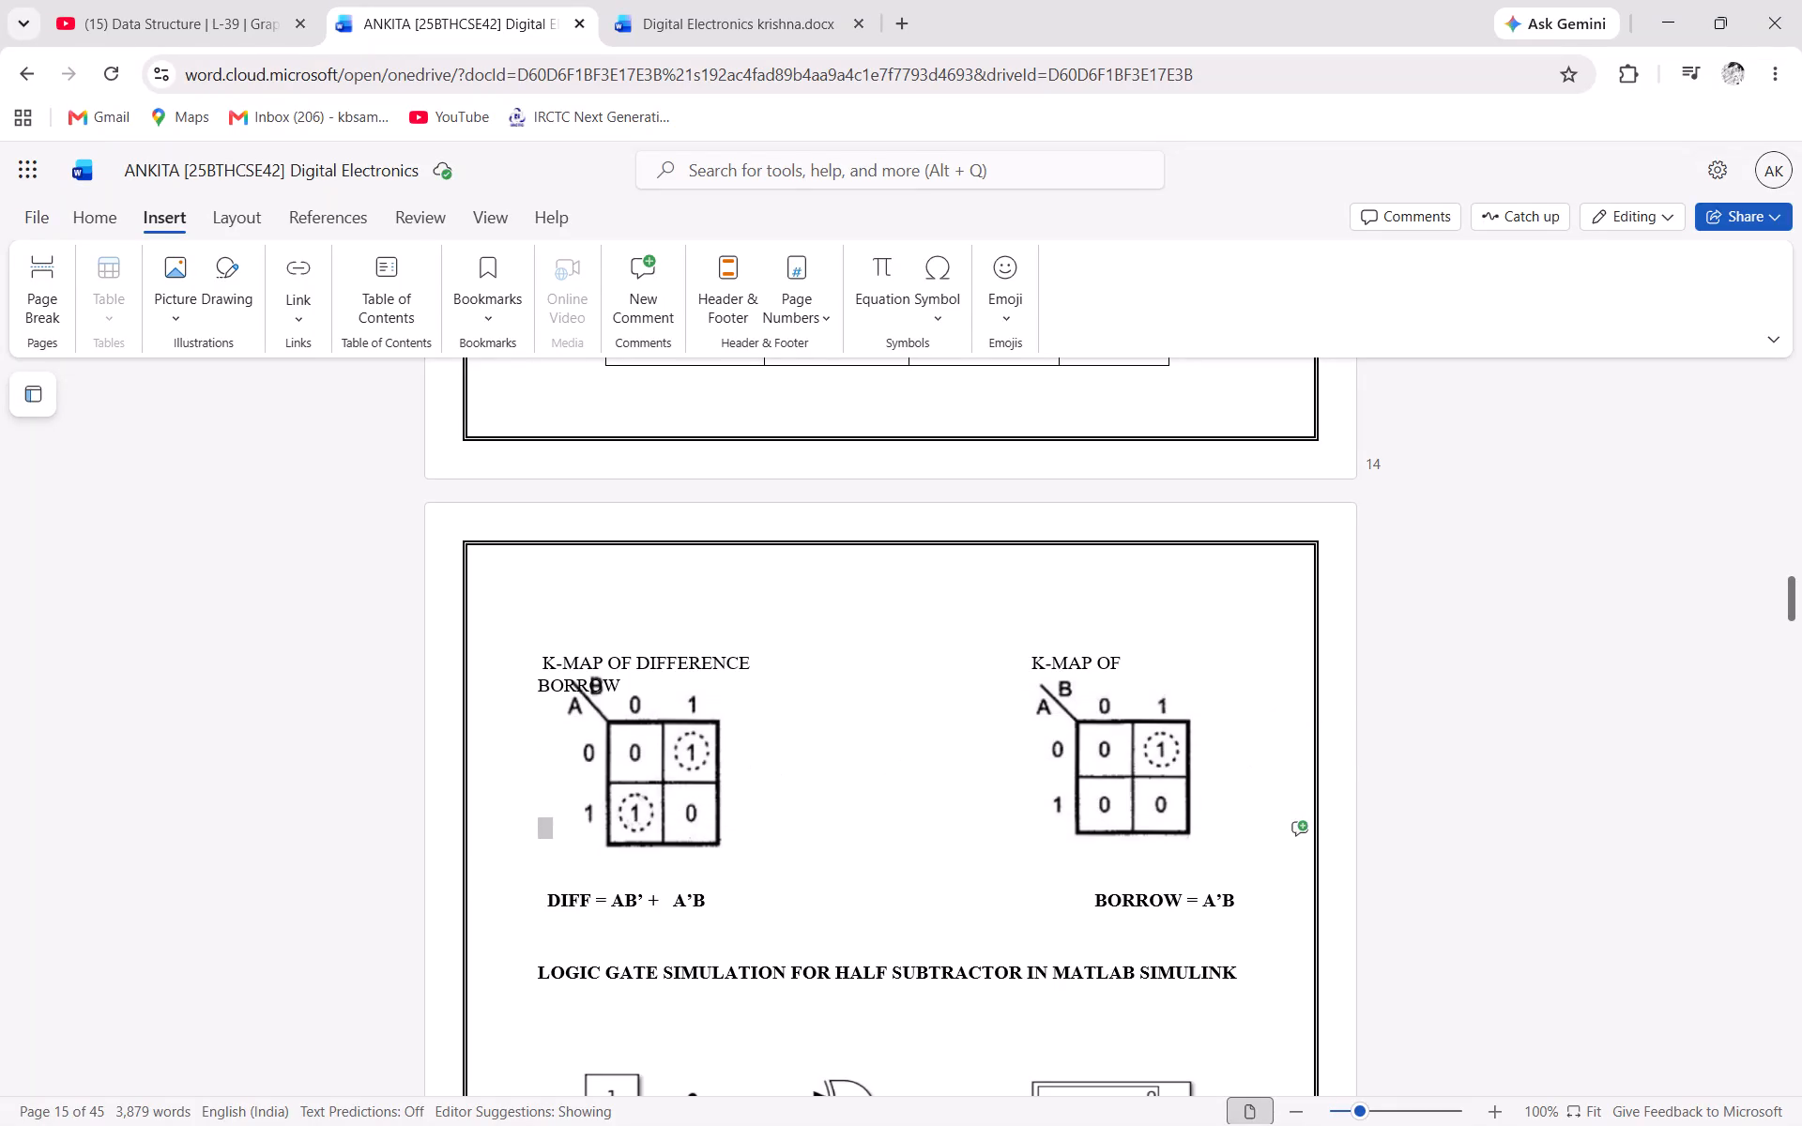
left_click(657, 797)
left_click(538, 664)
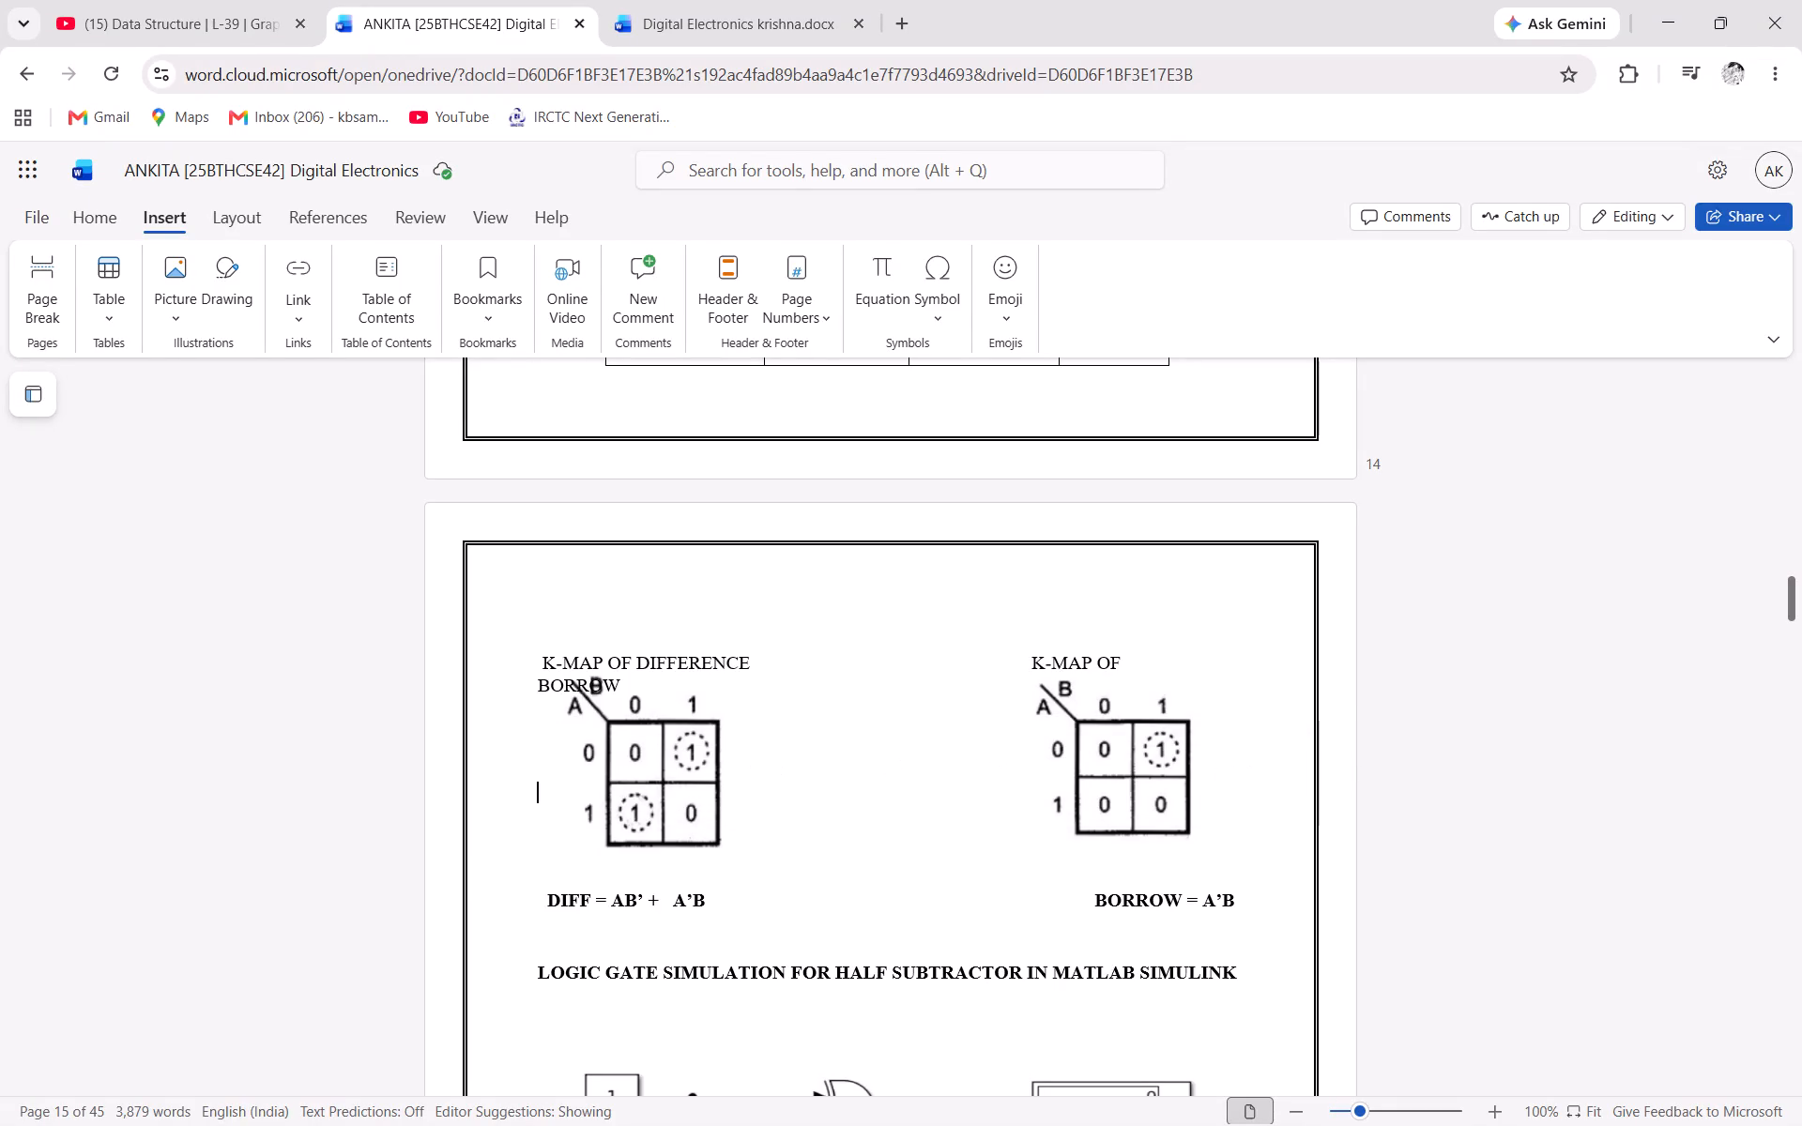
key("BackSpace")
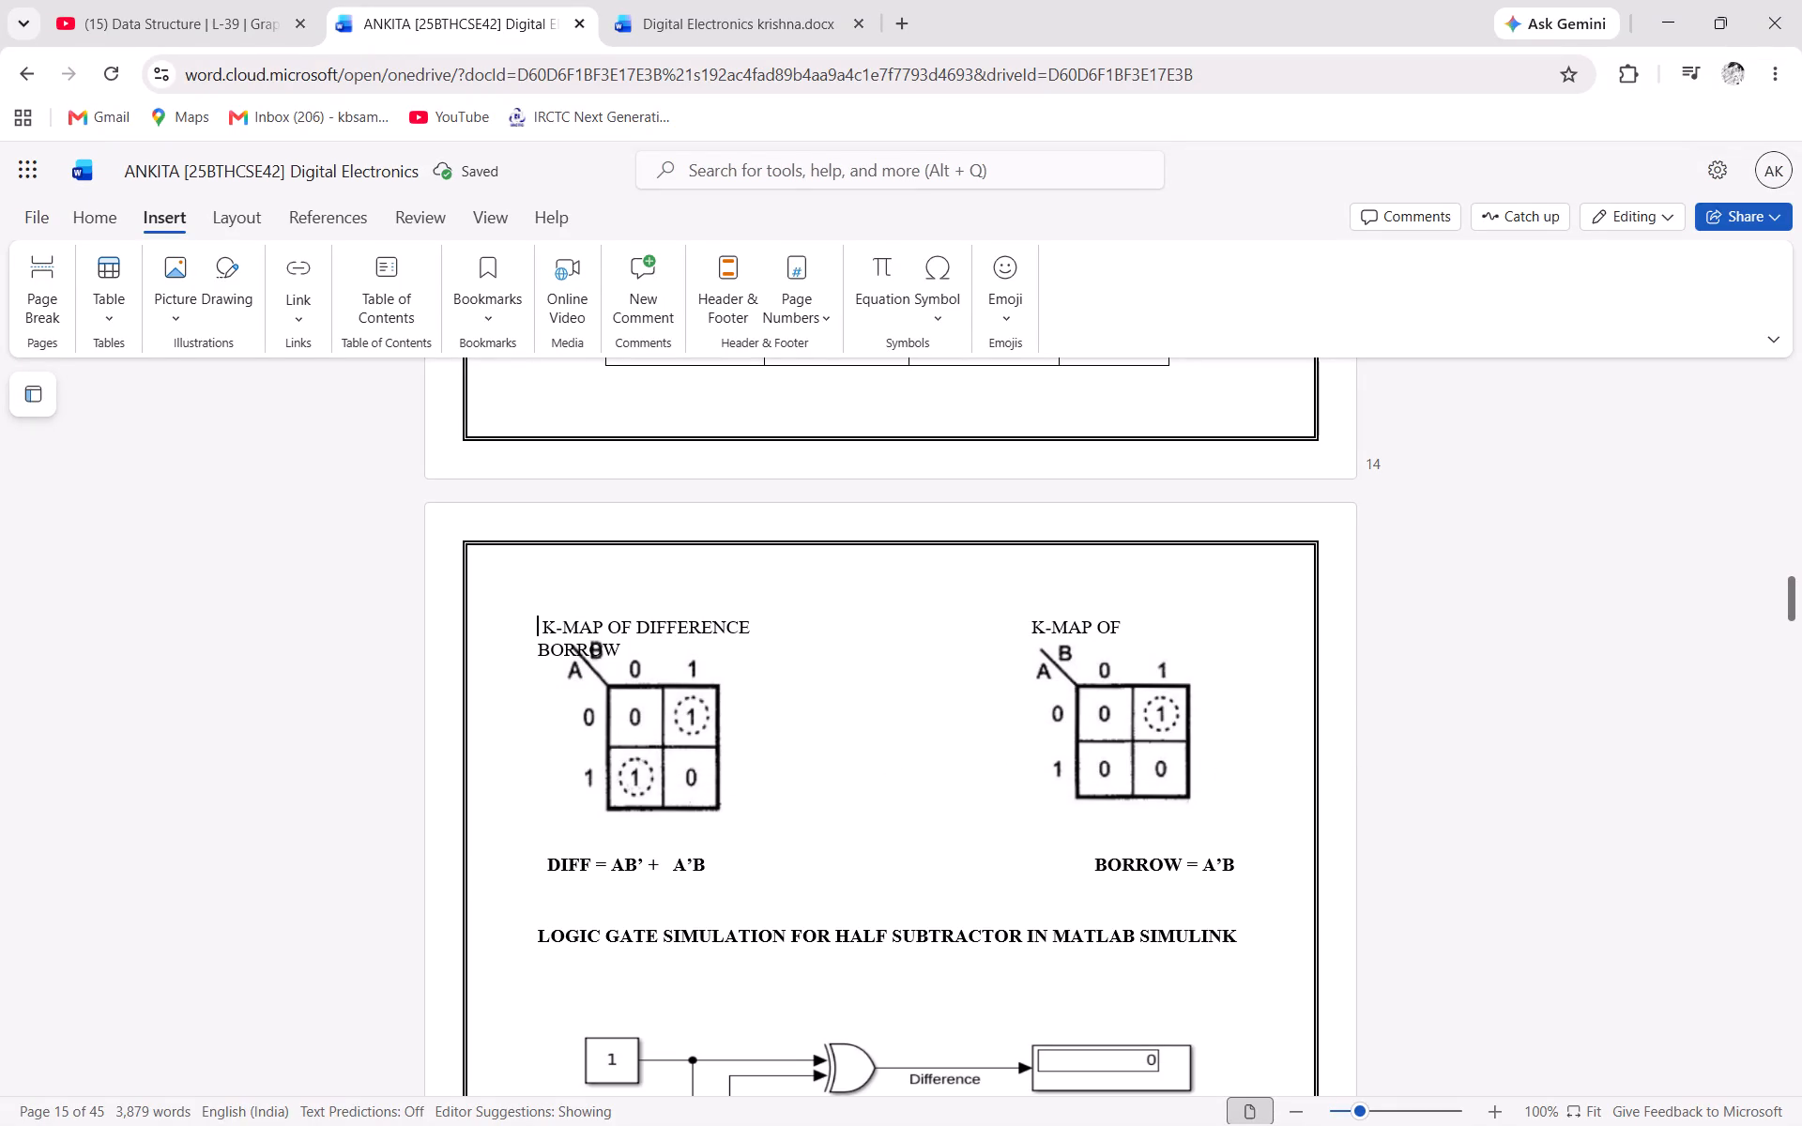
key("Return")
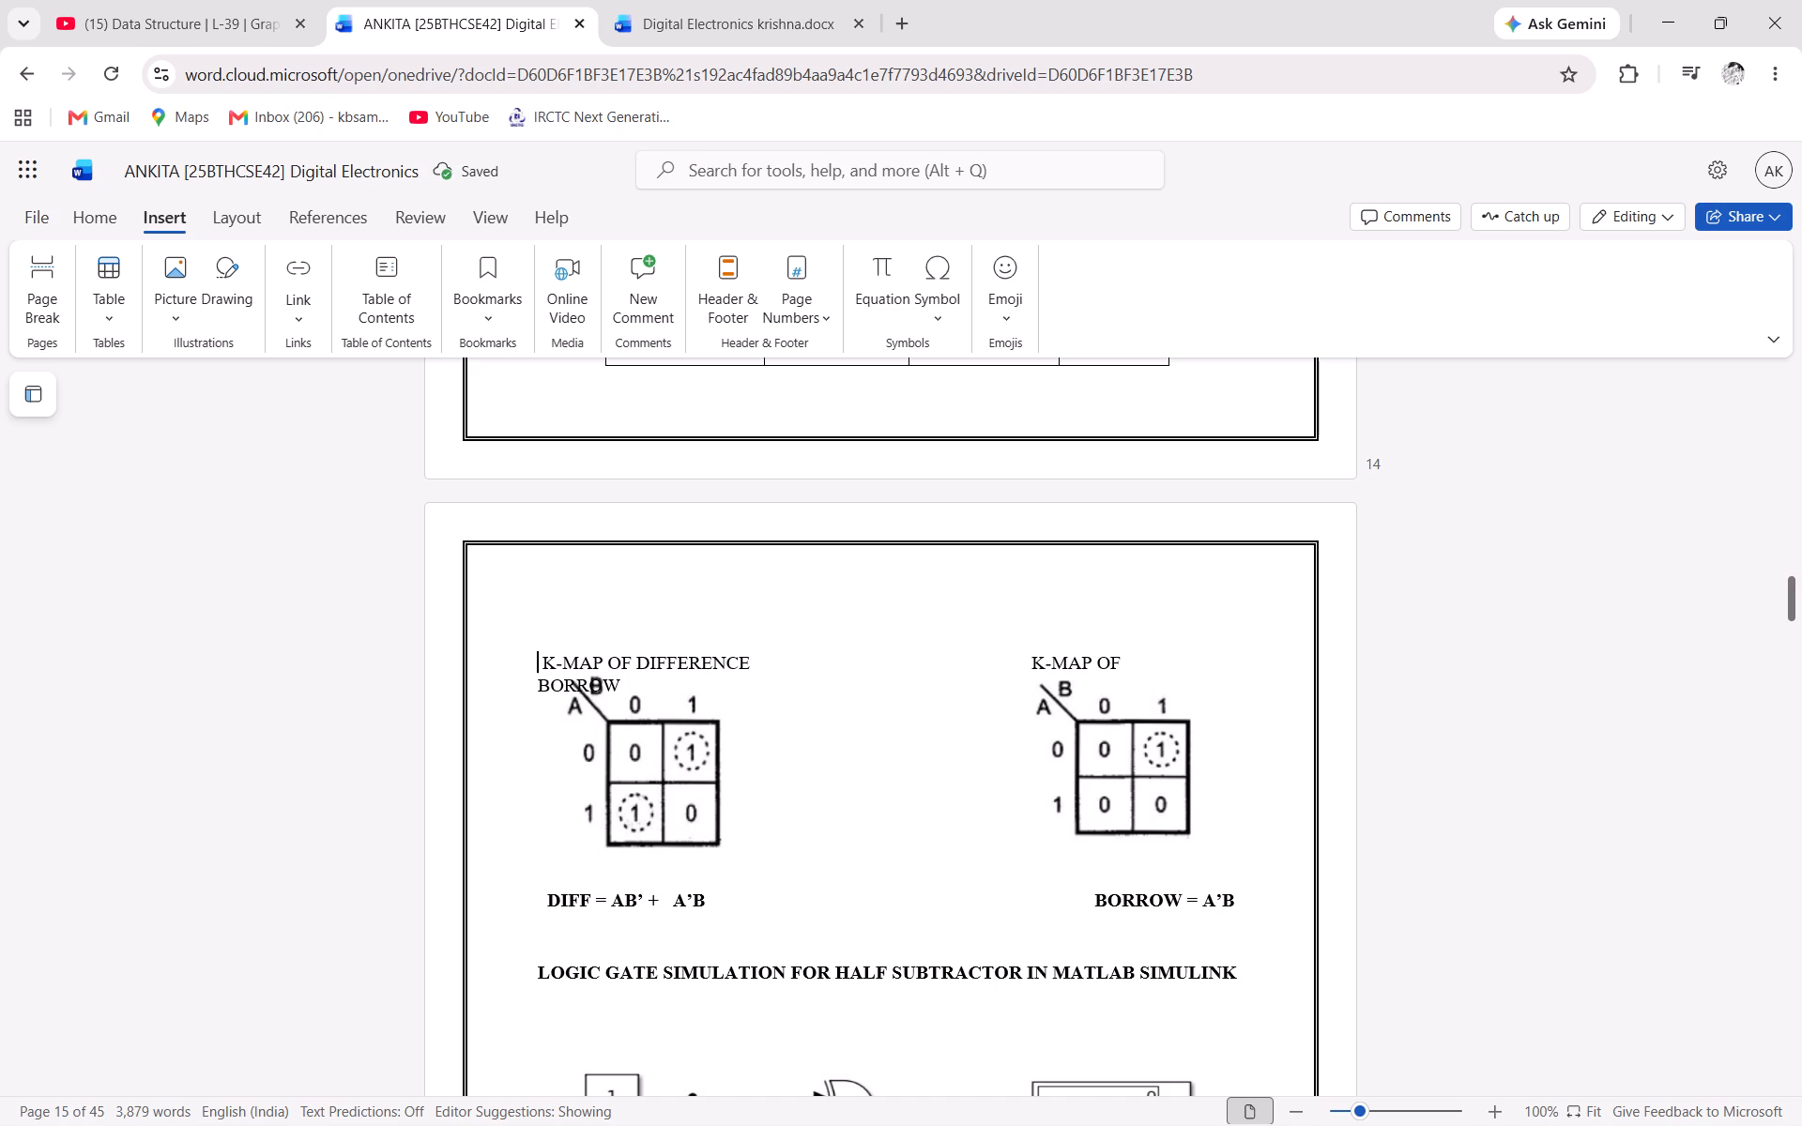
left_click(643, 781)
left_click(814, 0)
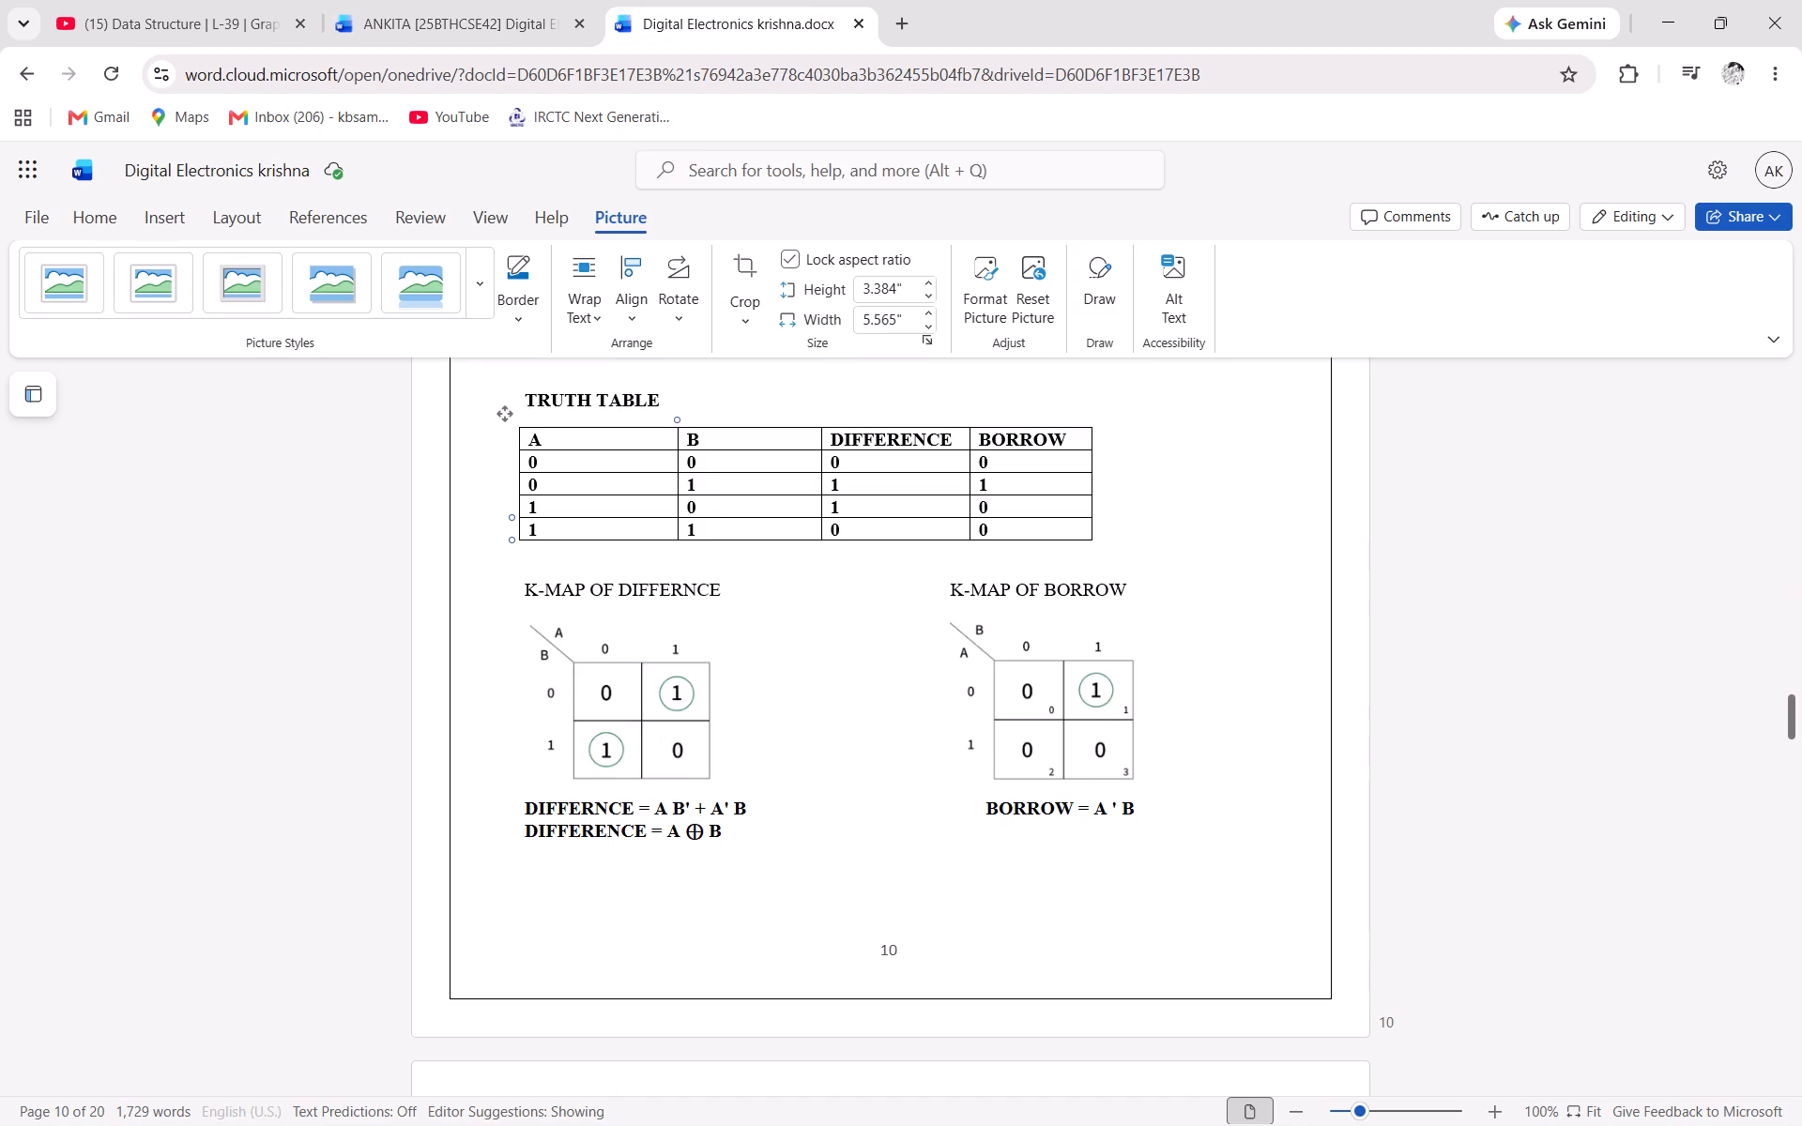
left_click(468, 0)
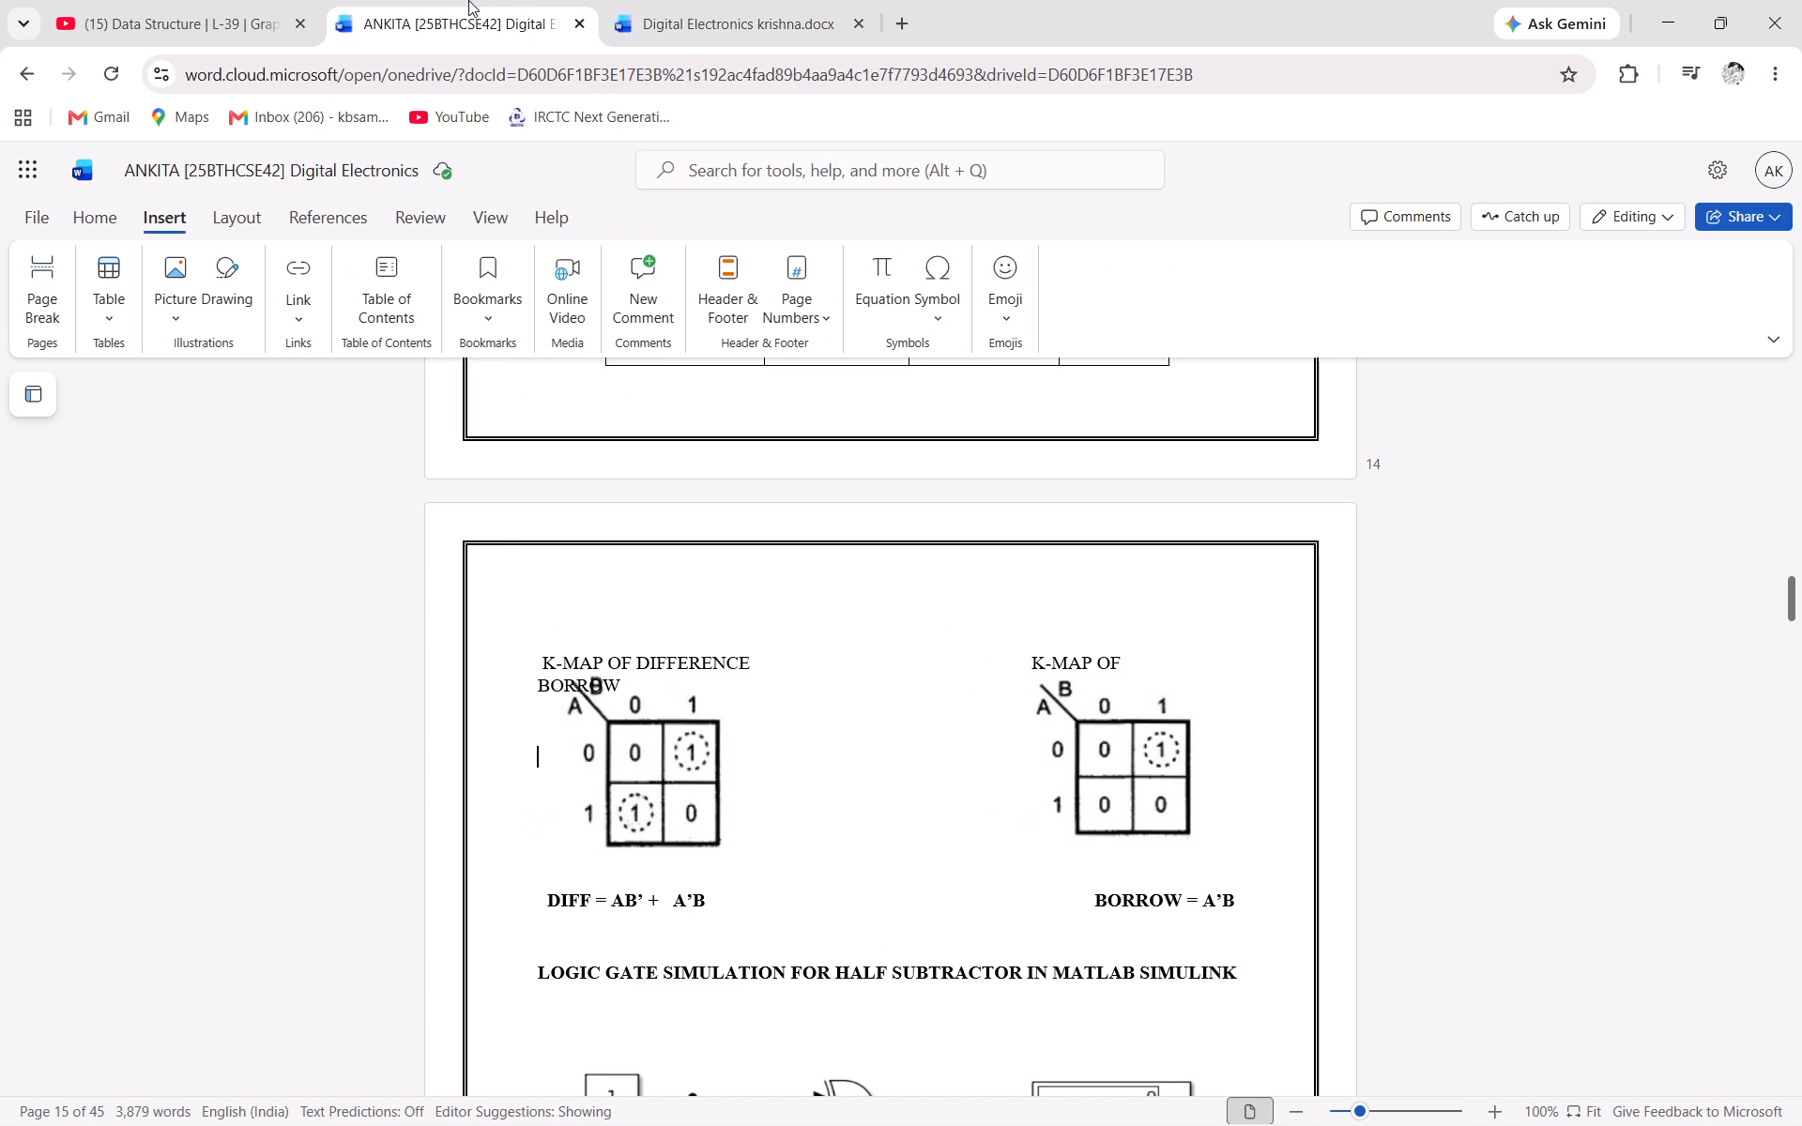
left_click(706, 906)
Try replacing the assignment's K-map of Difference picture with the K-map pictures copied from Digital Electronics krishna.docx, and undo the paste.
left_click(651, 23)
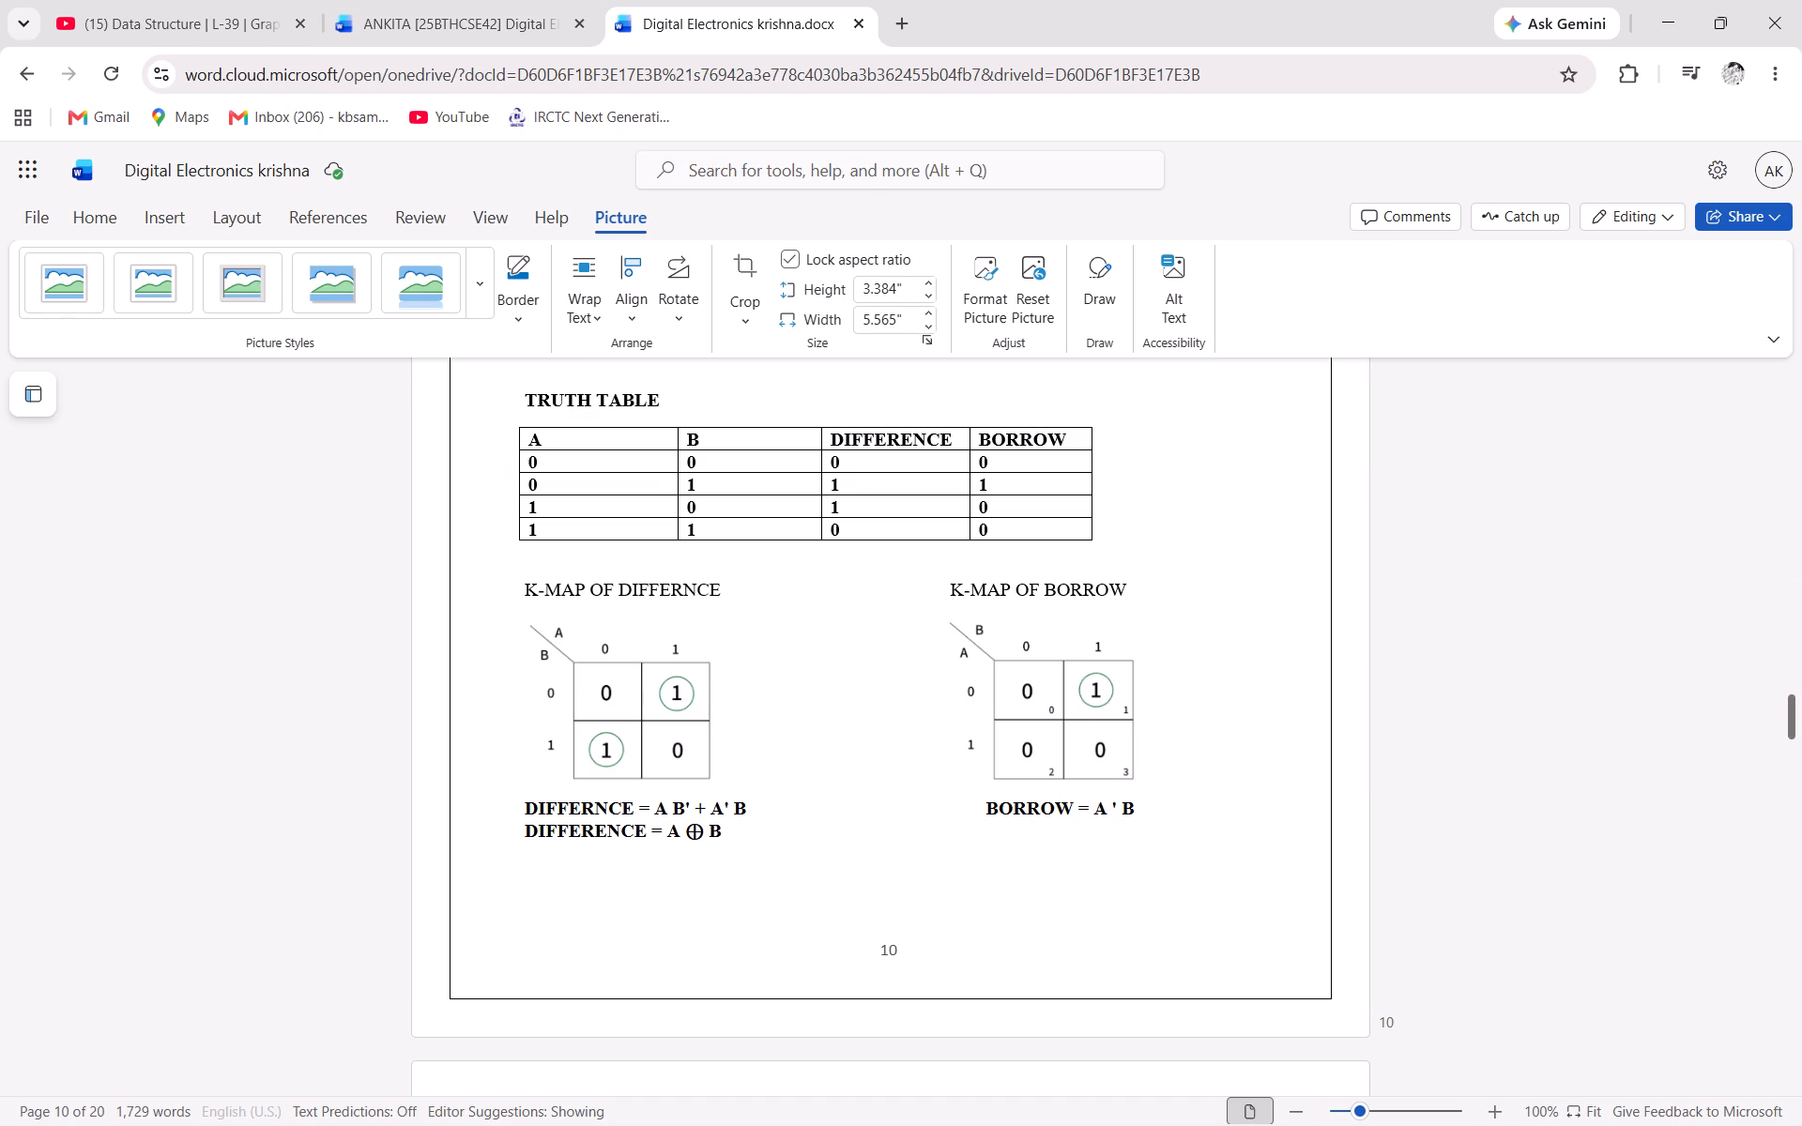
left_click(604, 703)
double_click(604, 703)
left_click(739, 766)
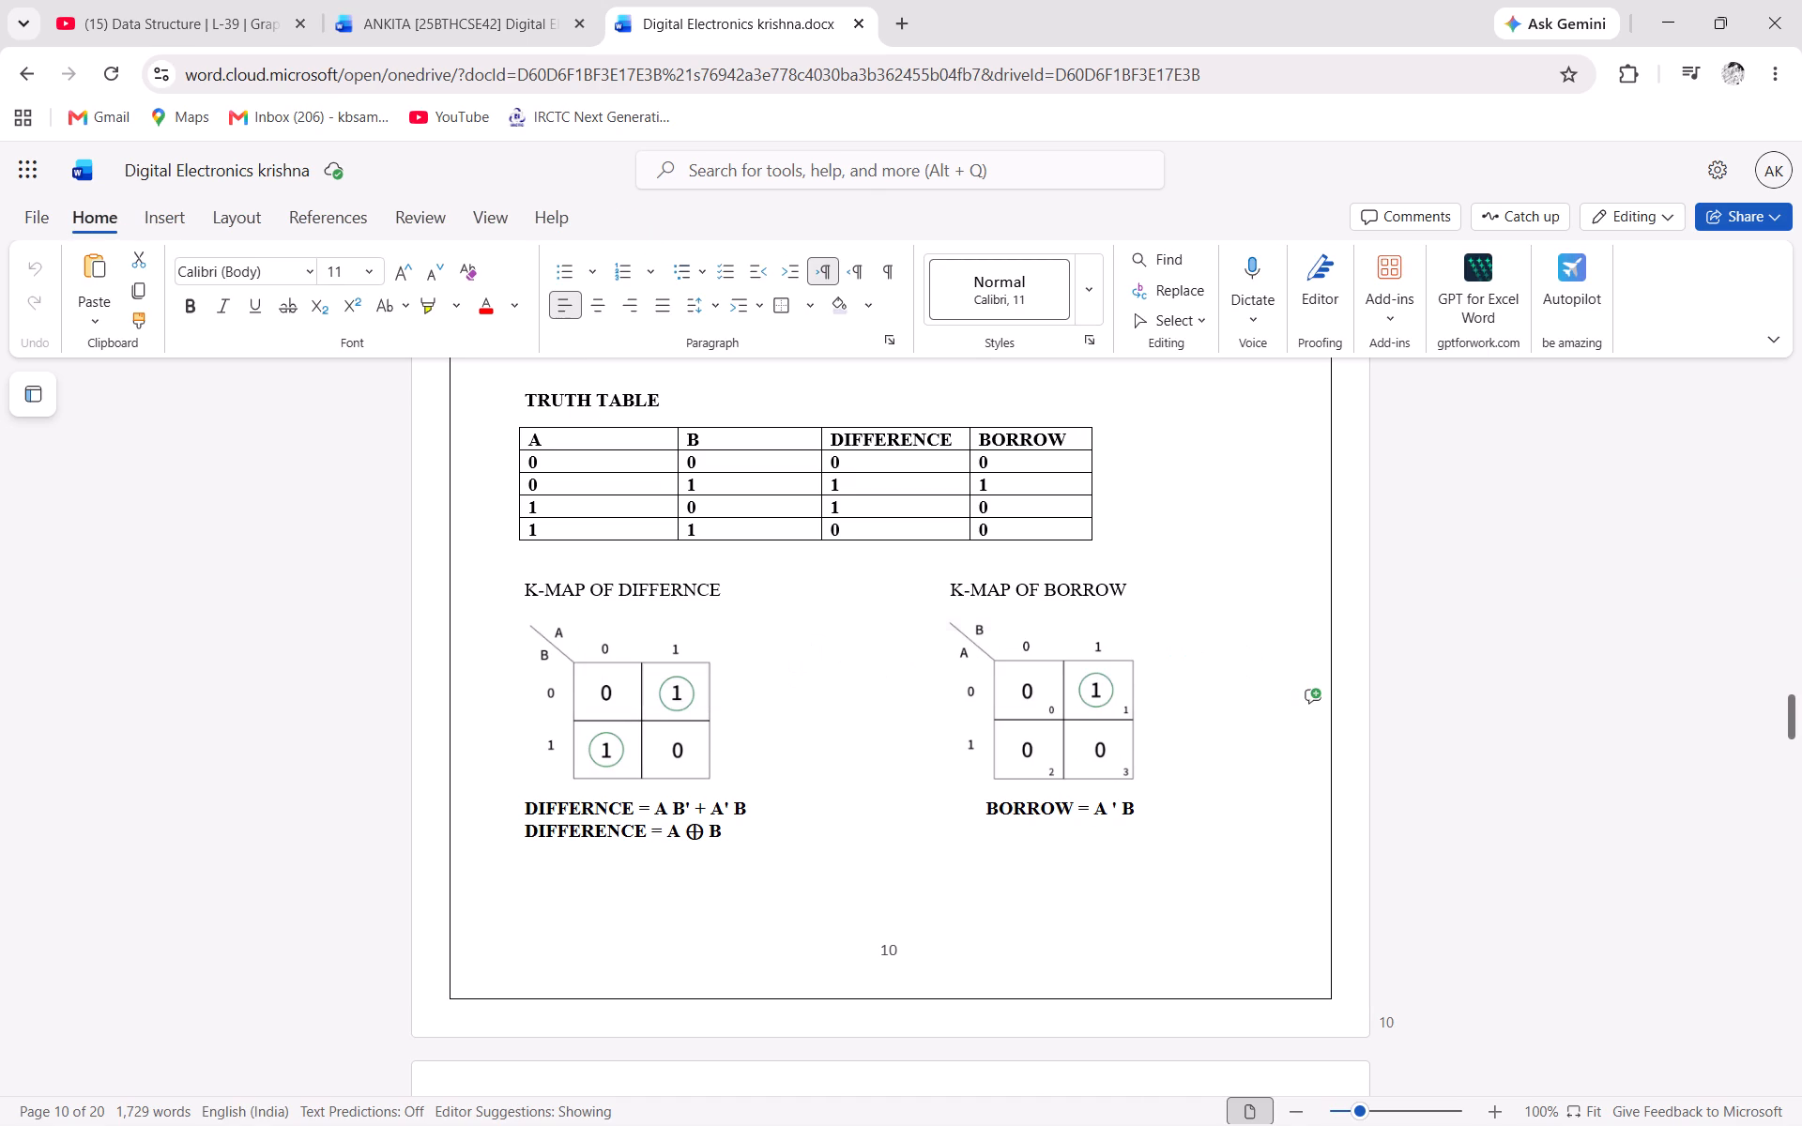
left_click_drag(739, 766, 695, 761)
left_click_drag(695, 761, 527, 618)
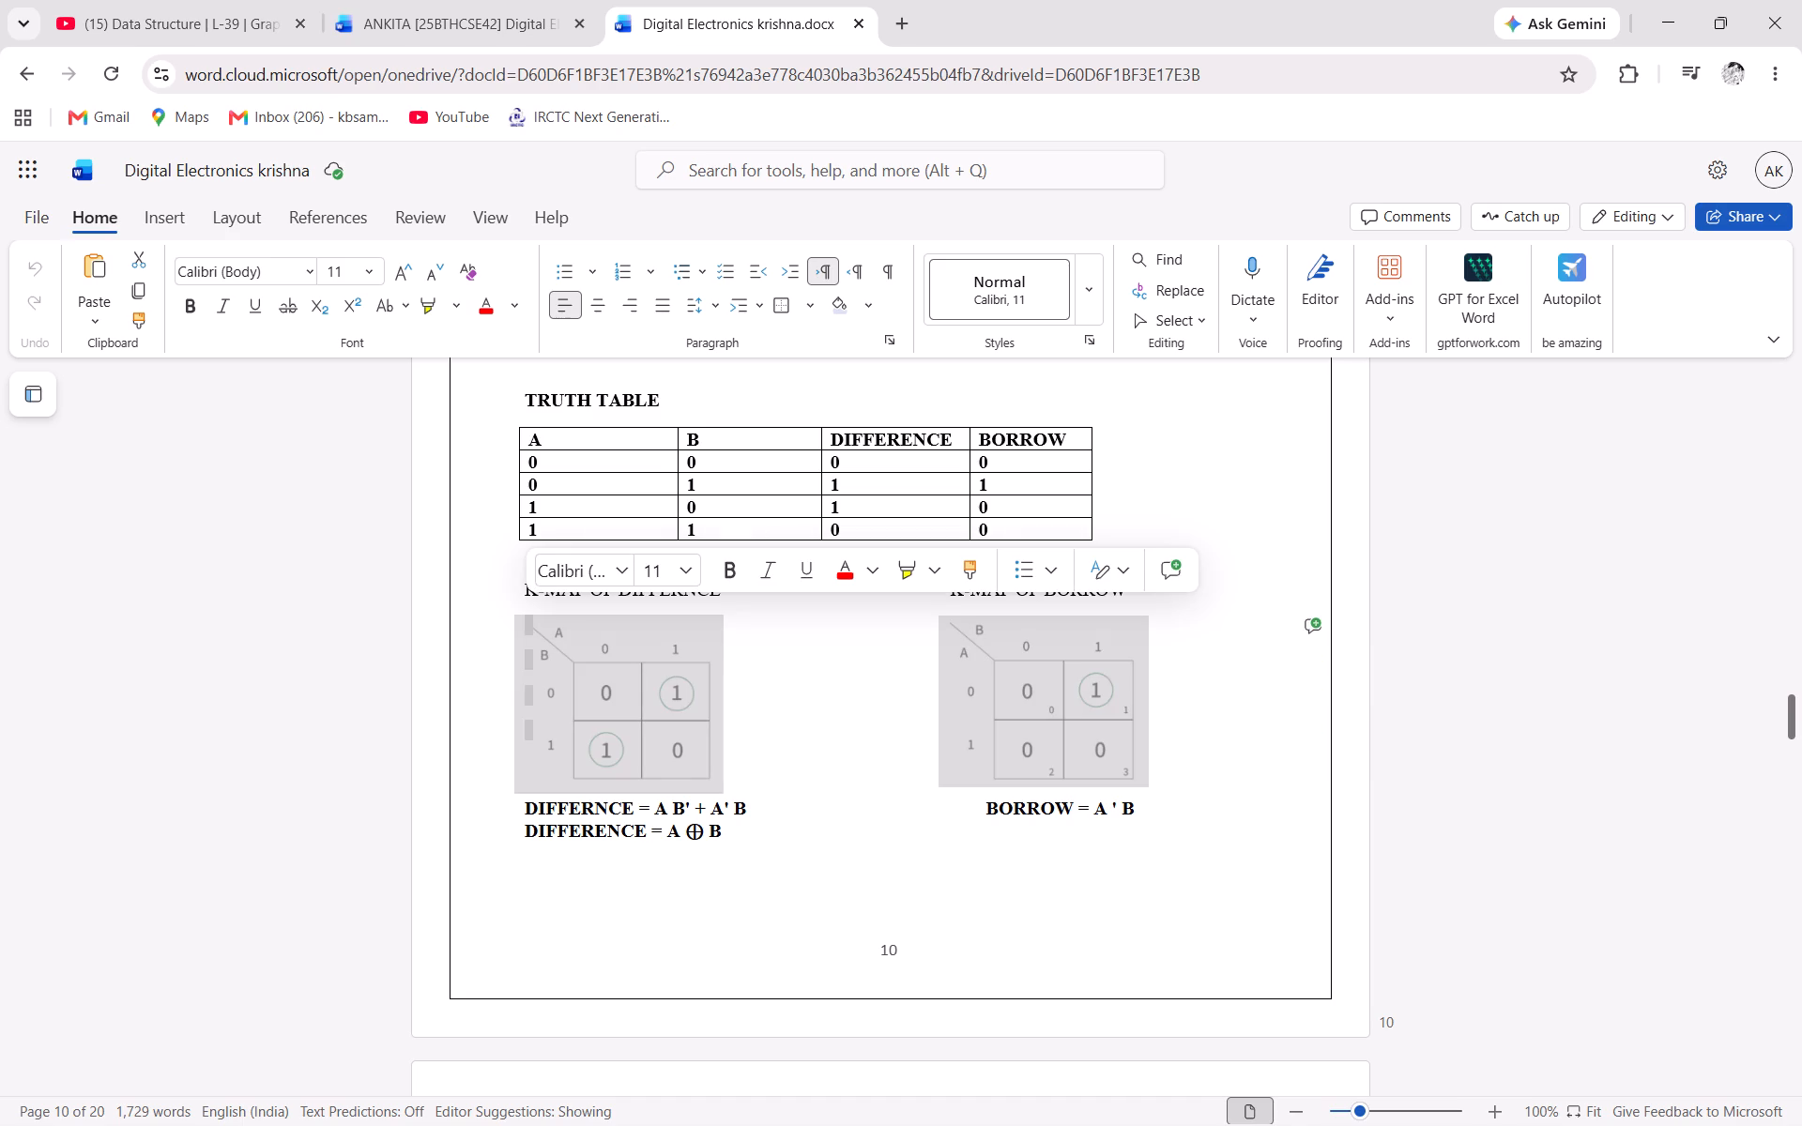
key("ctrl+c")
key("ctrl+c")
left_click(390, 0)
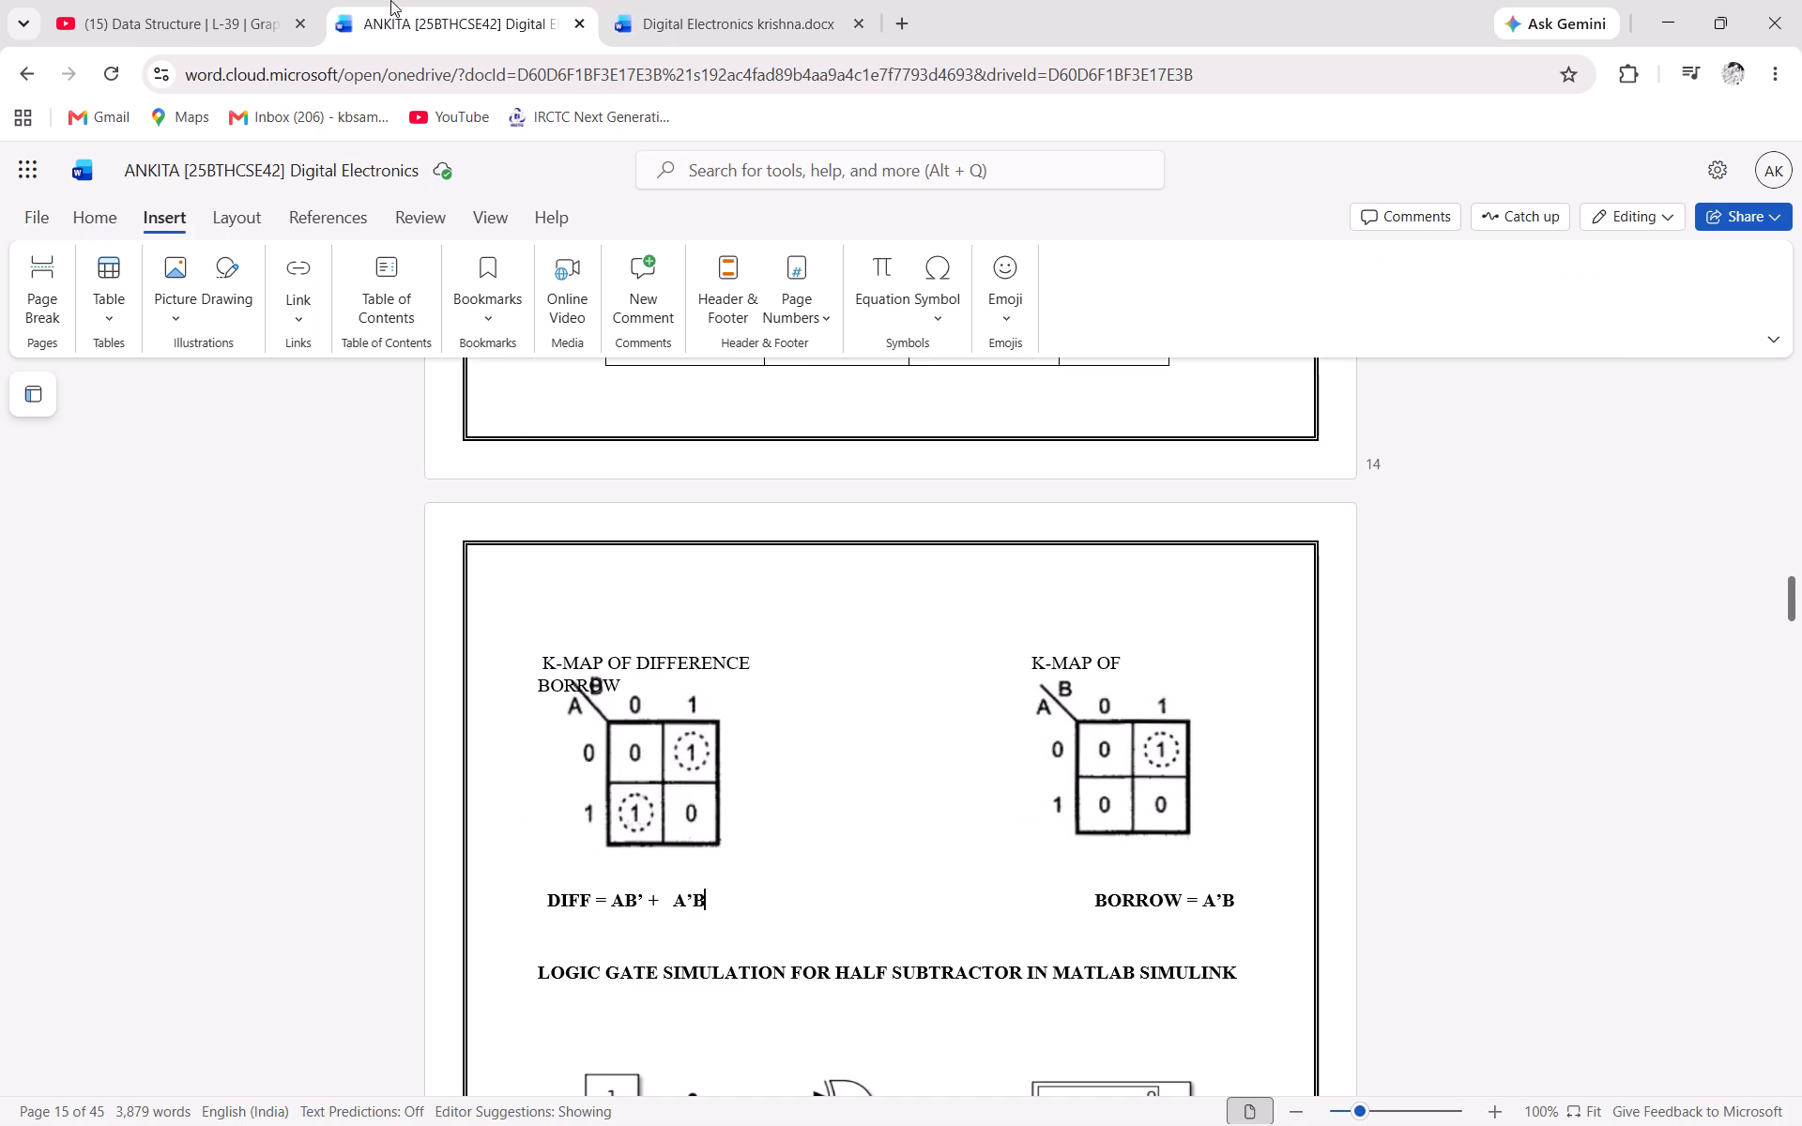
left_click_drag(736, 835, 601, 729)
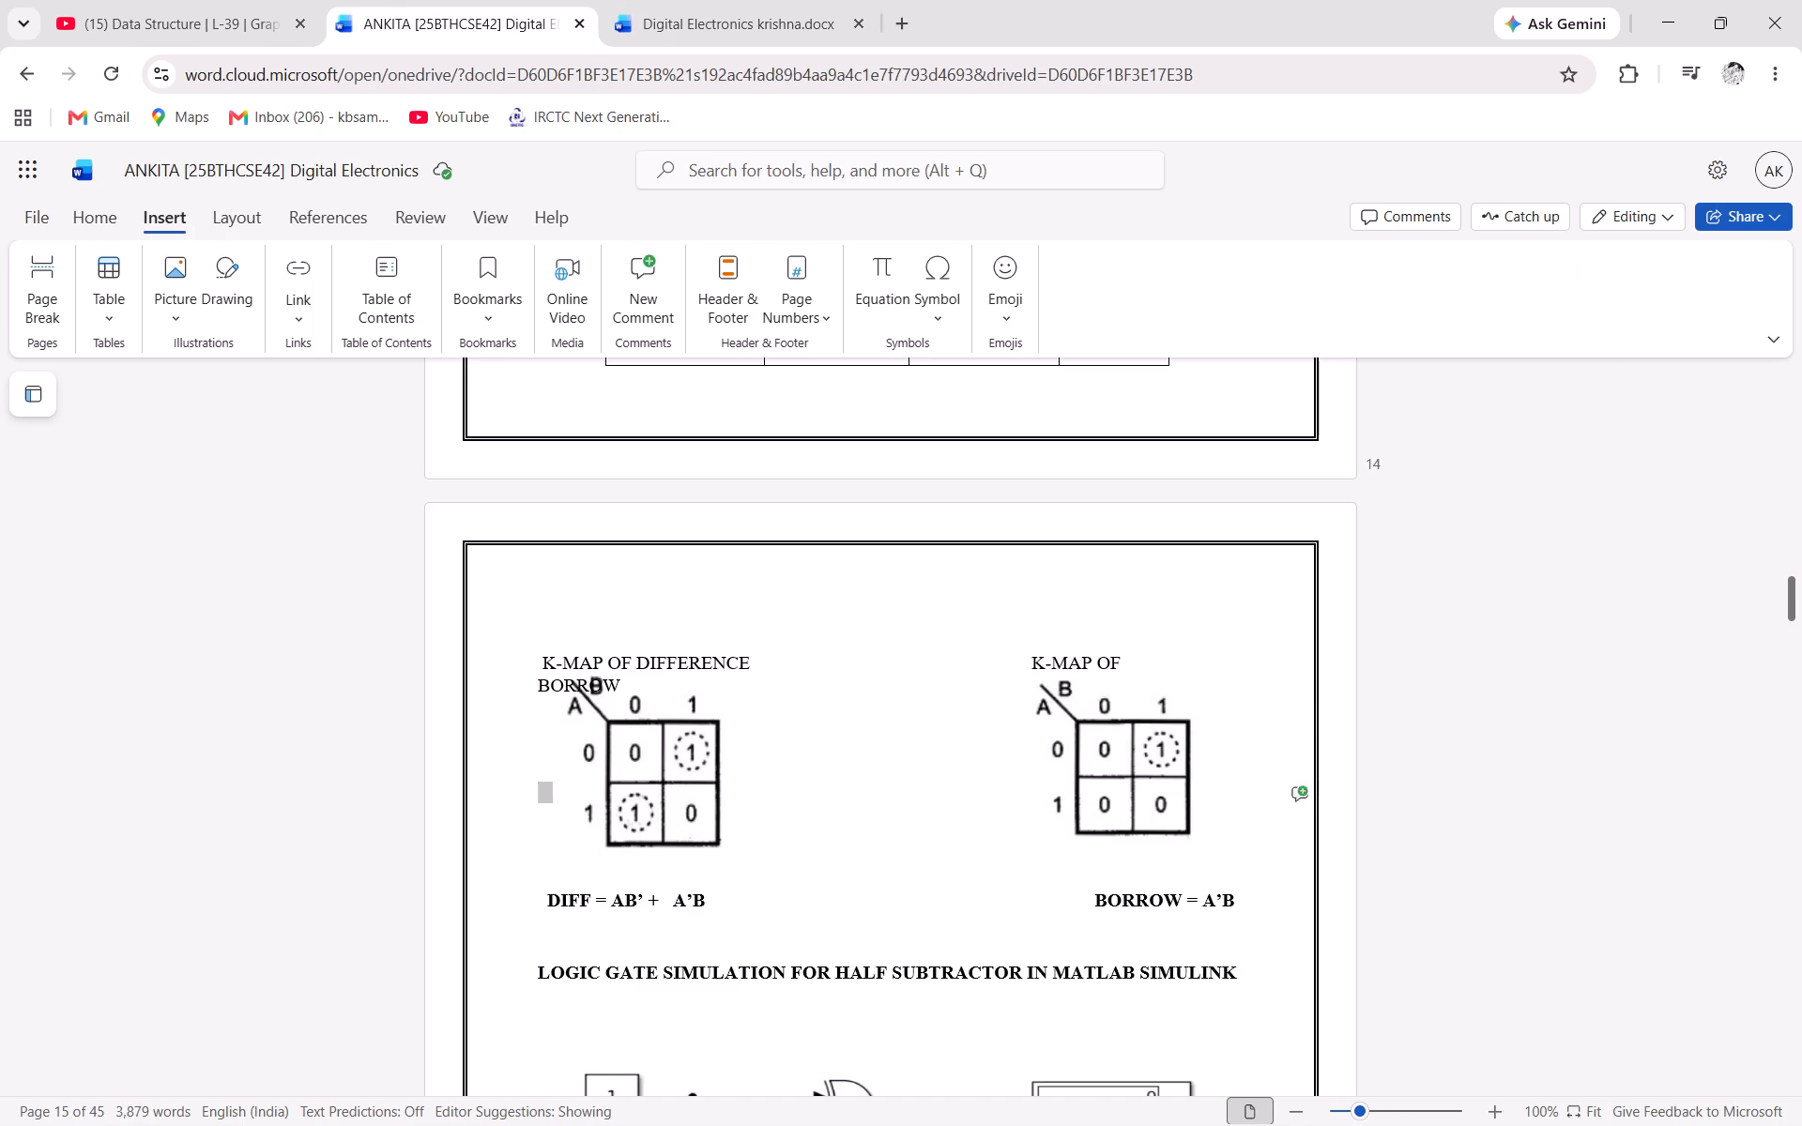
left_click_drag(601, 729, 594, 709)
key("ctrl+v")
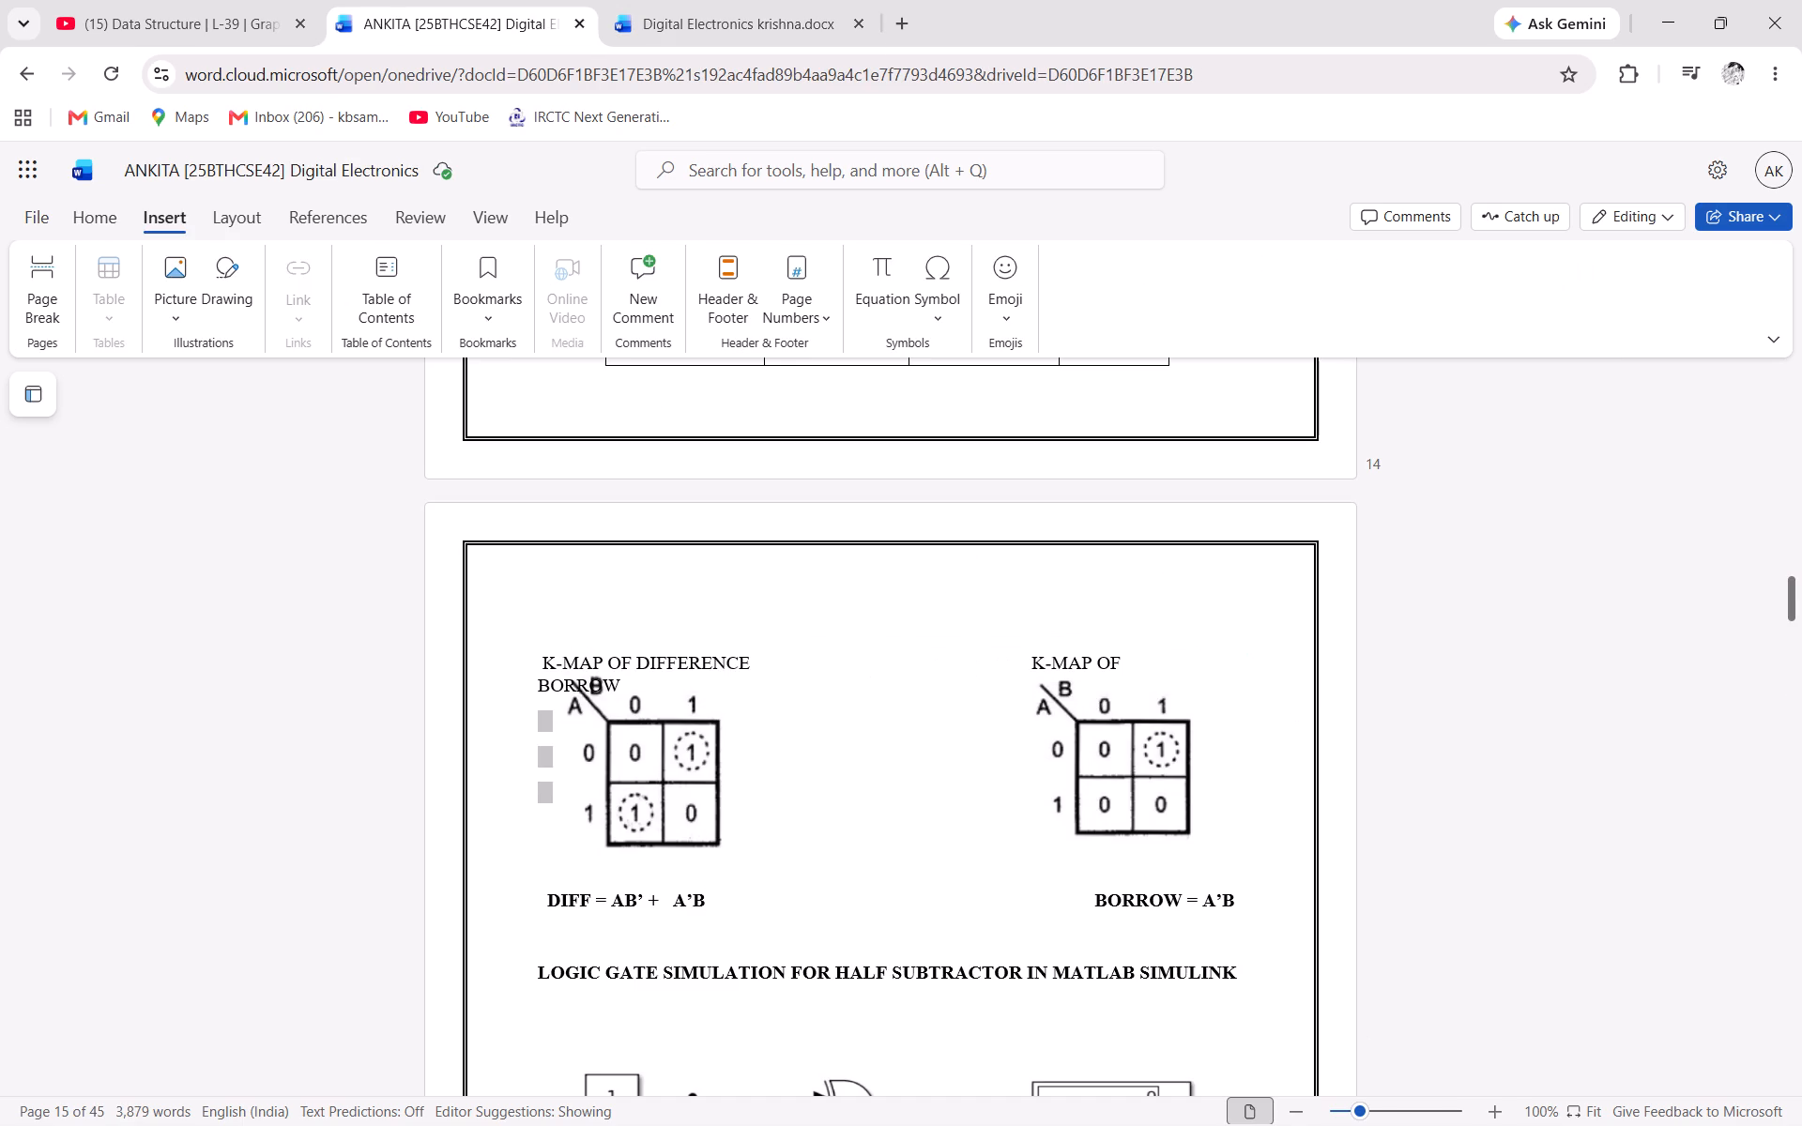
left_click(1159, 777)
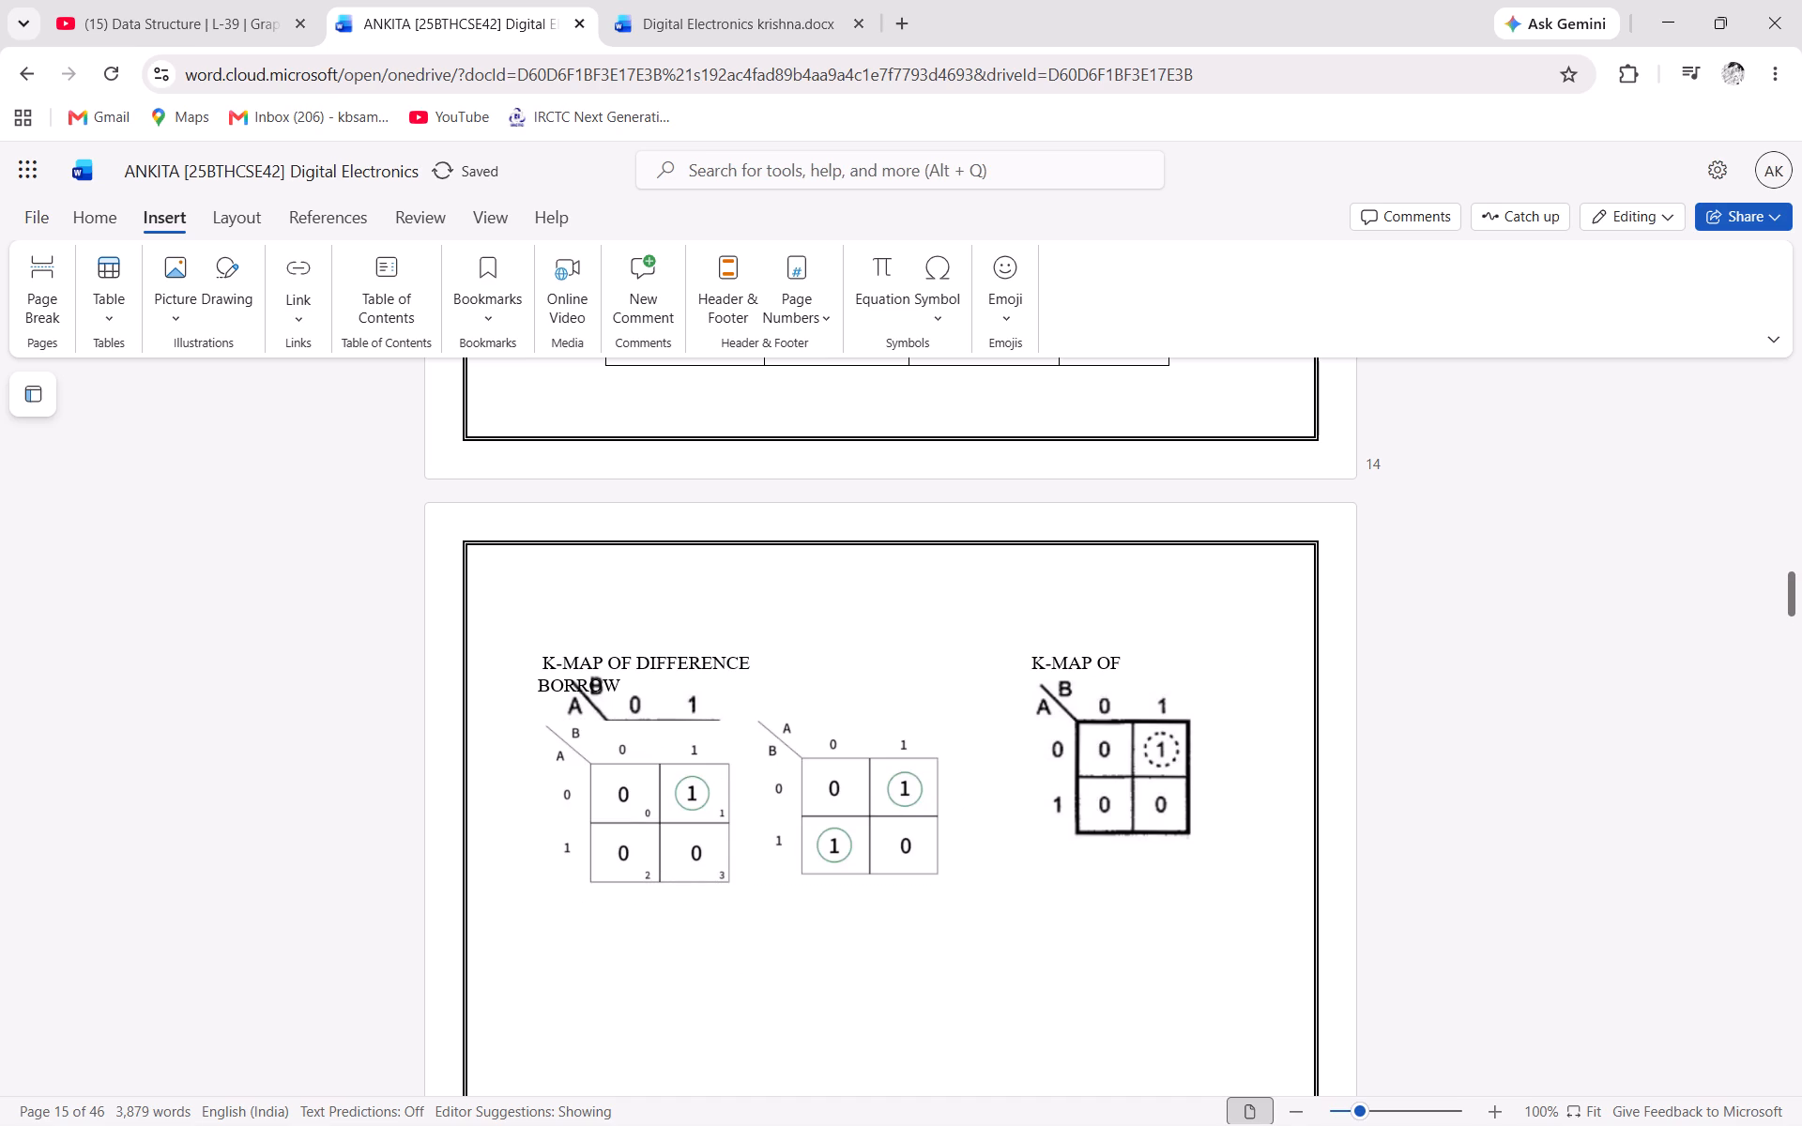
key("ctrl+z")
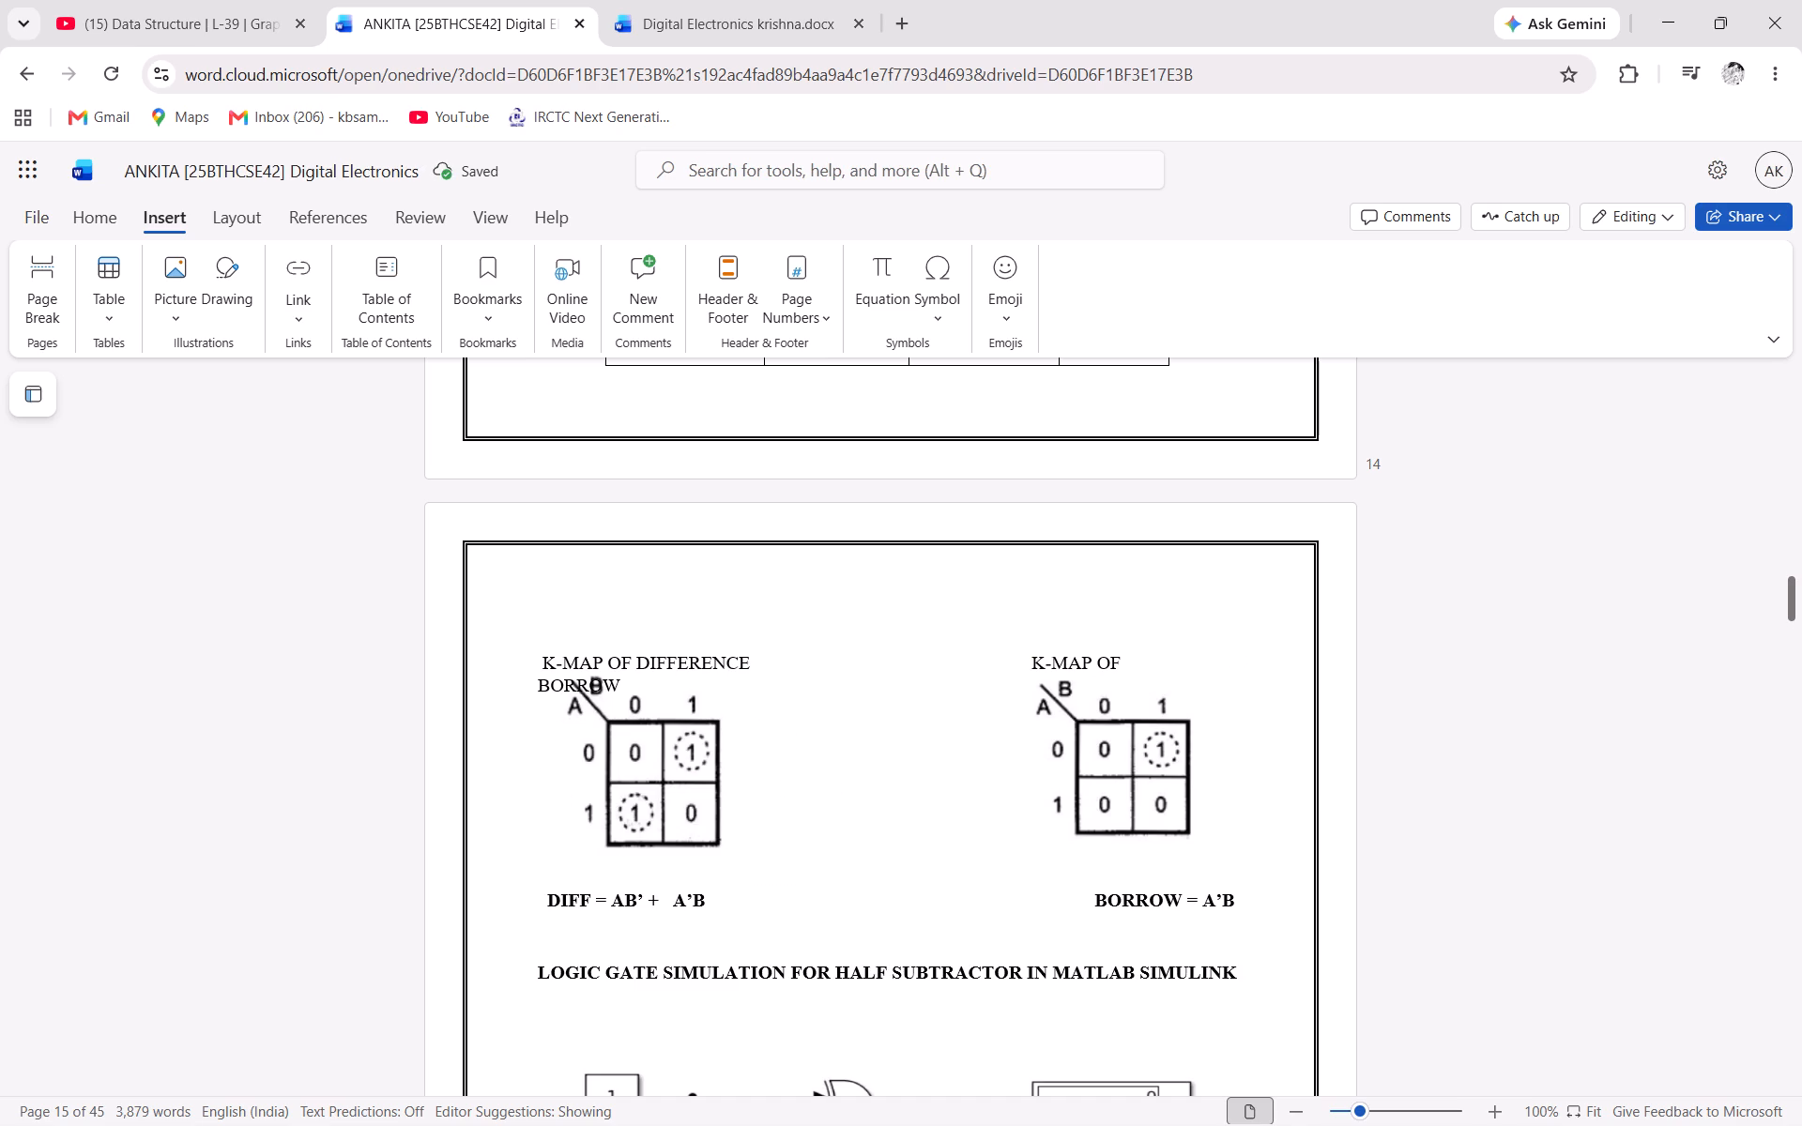
Delete the K-map of Difference and K-map of Borrow headings with their pictures from the assignment's Half Subtractor section.
left_click_drag(523, 658, 684, 789)
key("Delete")
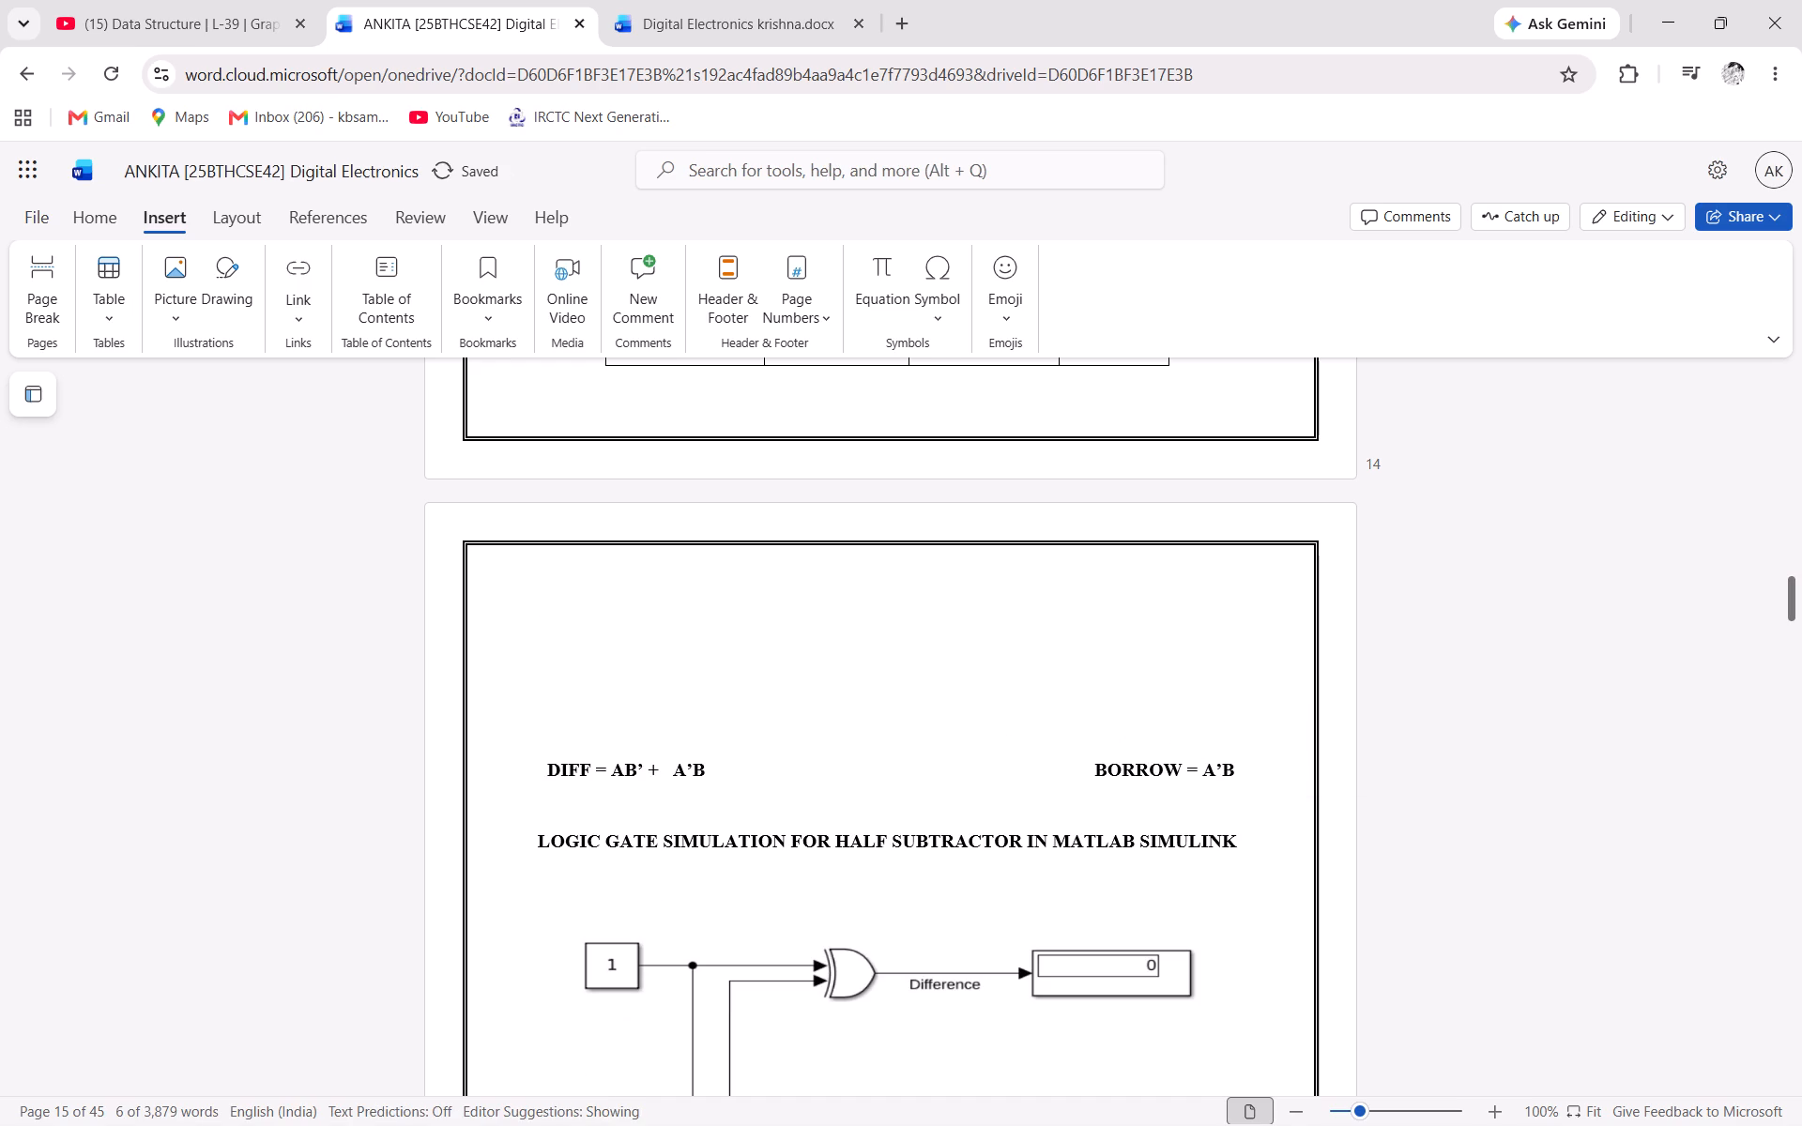
Capture a screen snip of the K-MAP OF DIFFERNCE heading and grid in Digital Electronics krishna.docx and paste it above the assignment's DIFF expression.
left_click(786, 0)
left_click(734, 629)
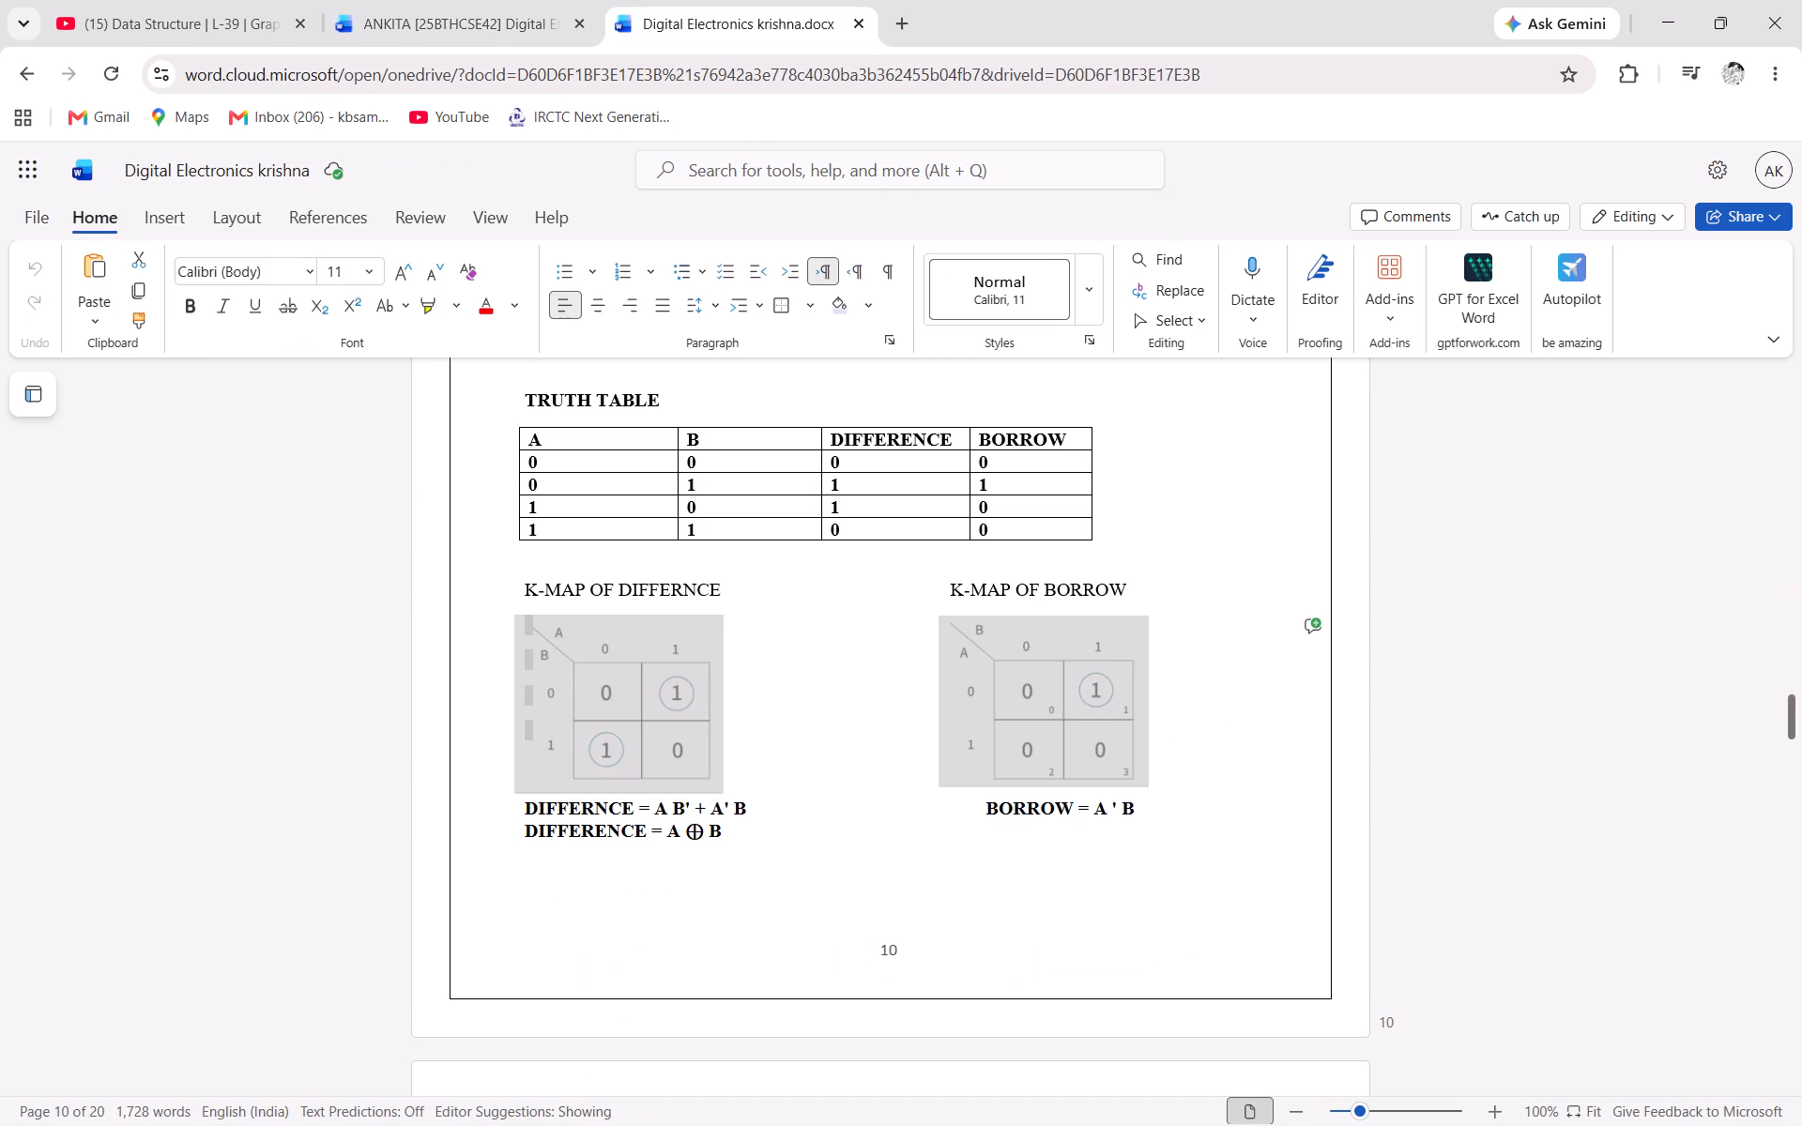
left_click(865, 595)
key("shift+super+s")
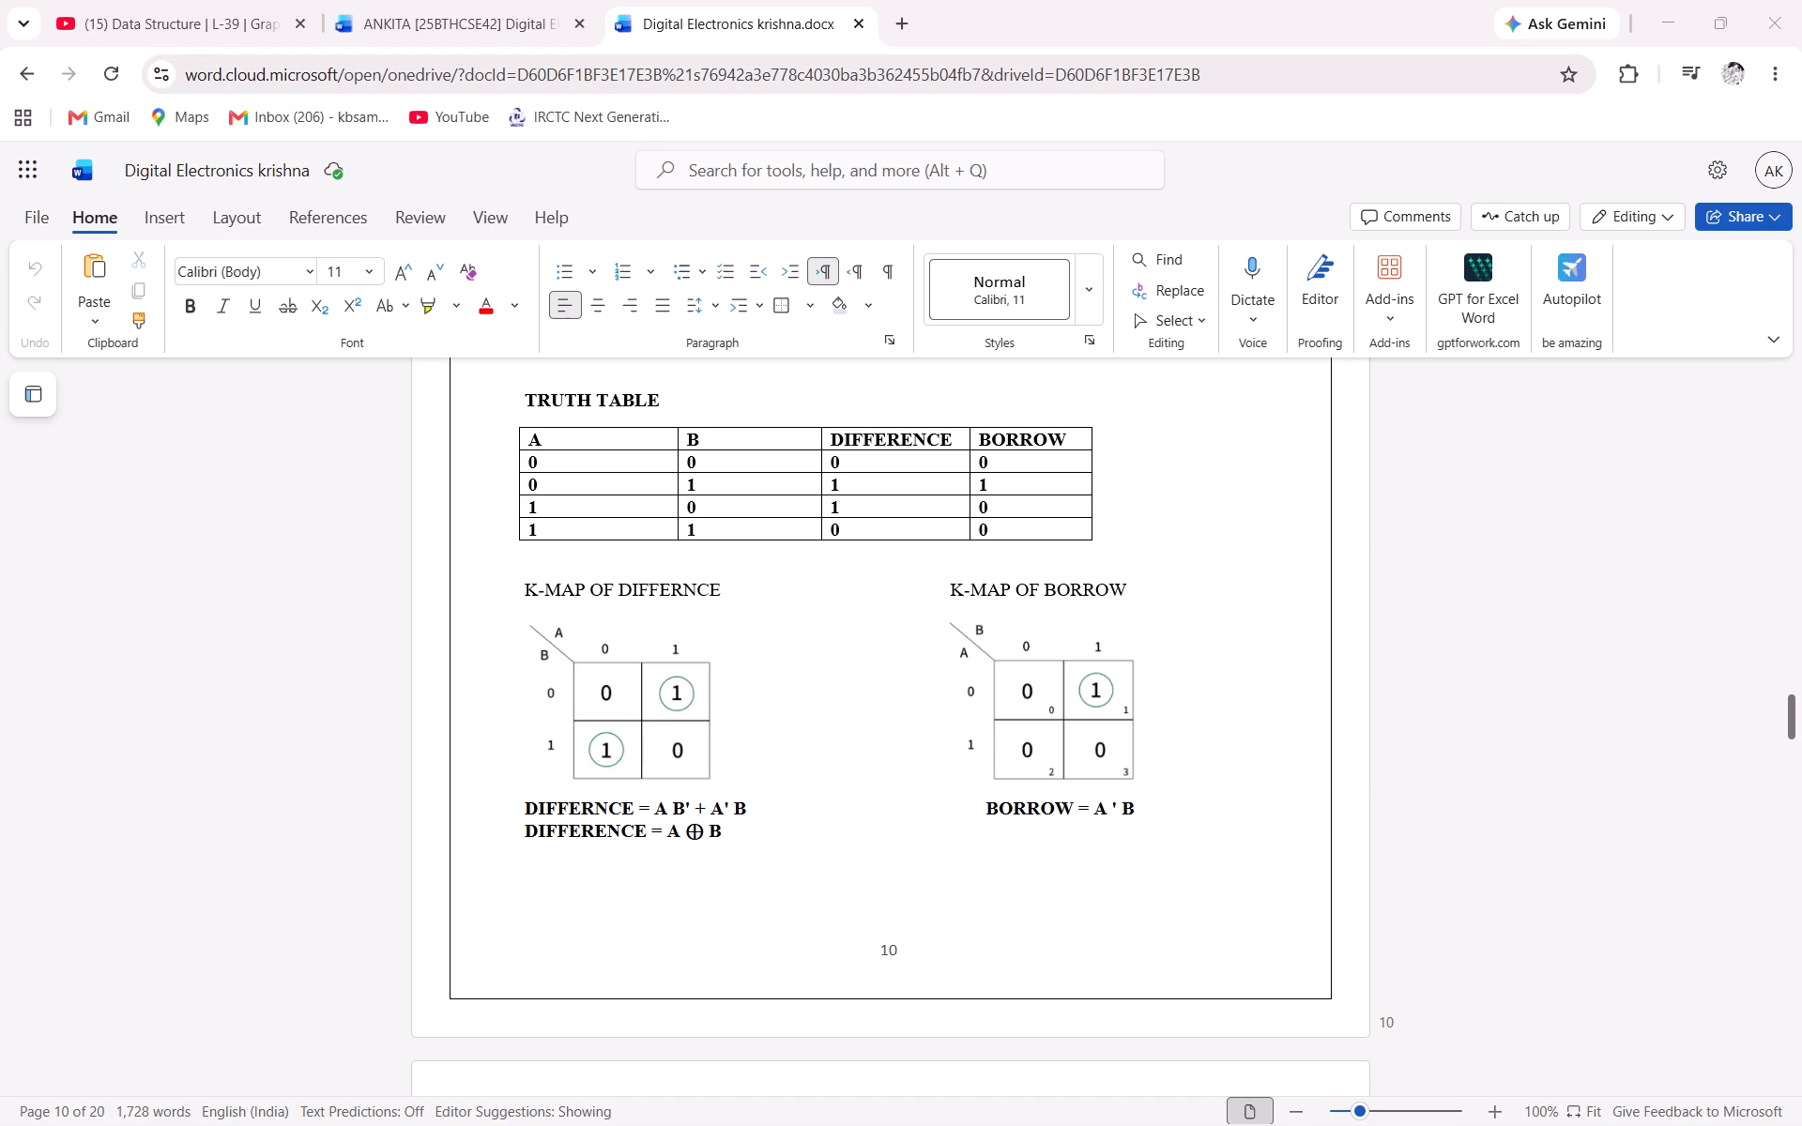
left_click_drag(507, 571, 741, 790)
left_click(410, 0)
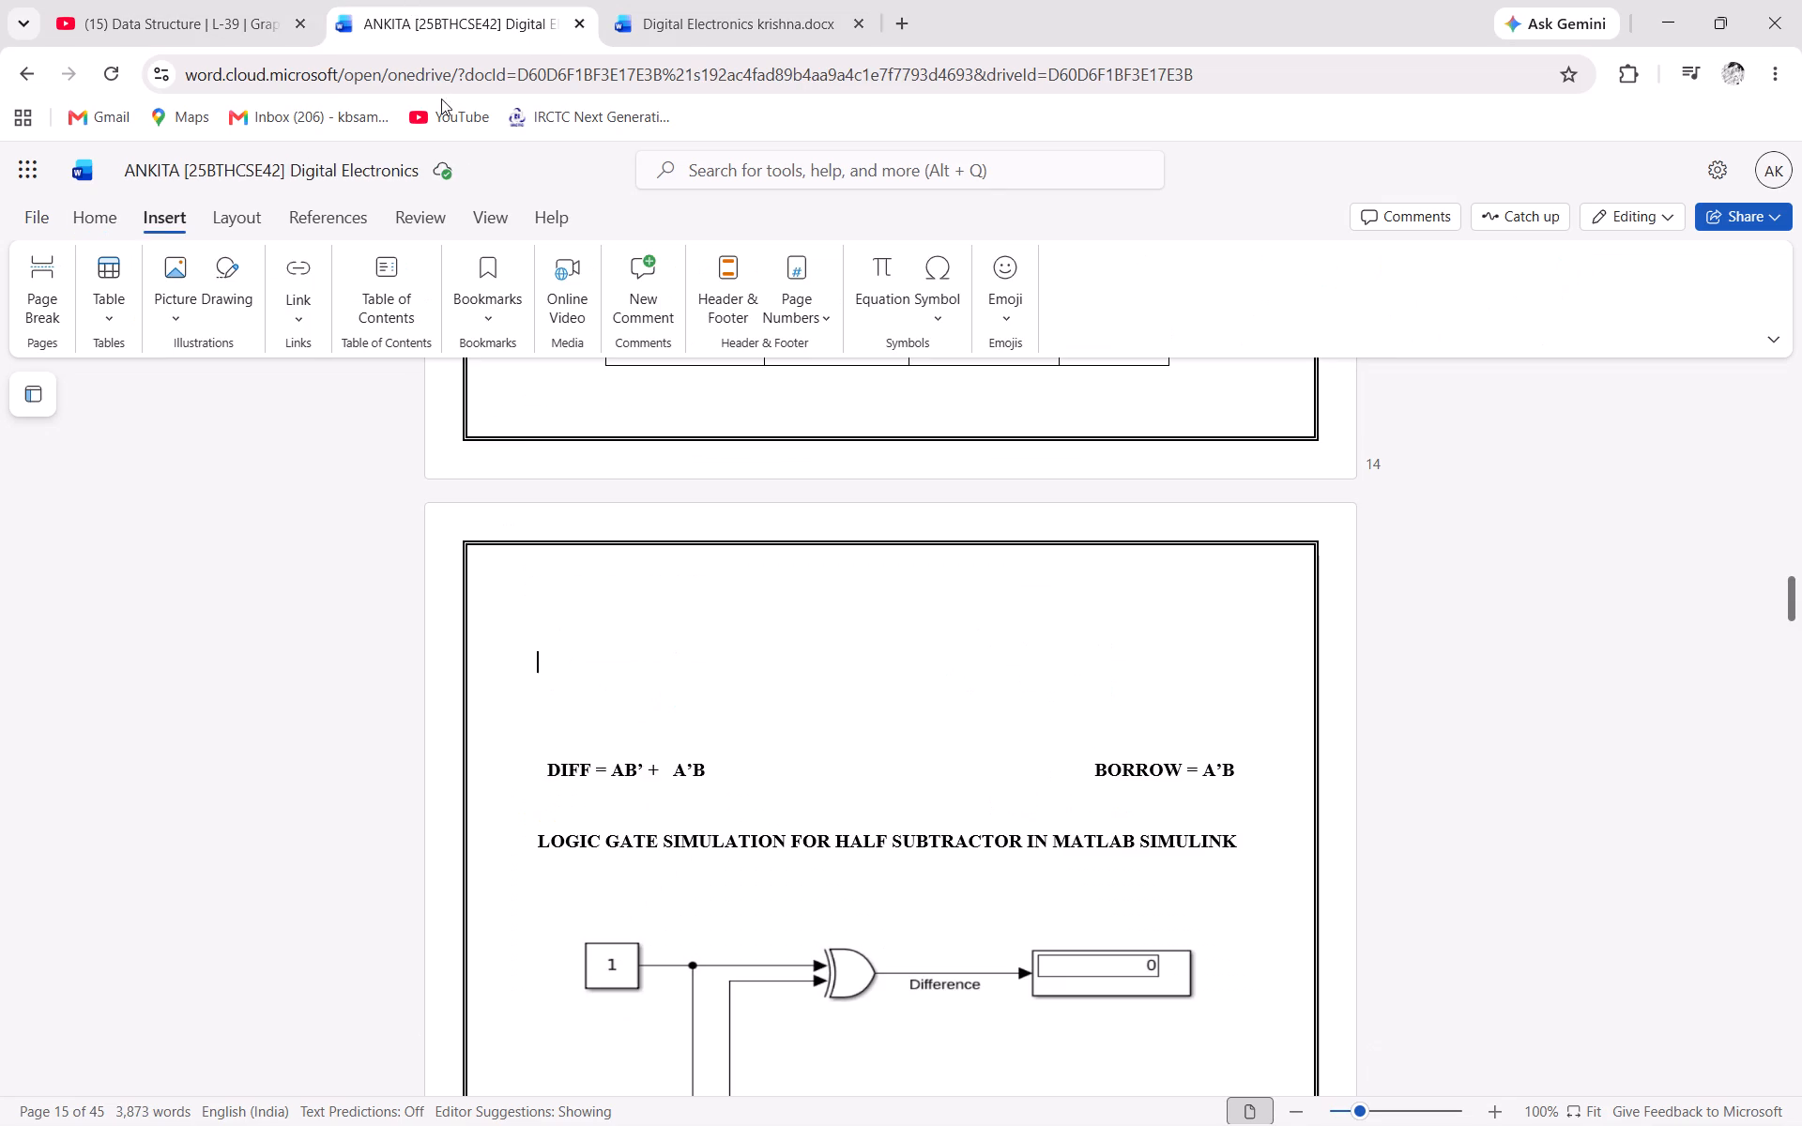
key("Up")
key("Up")
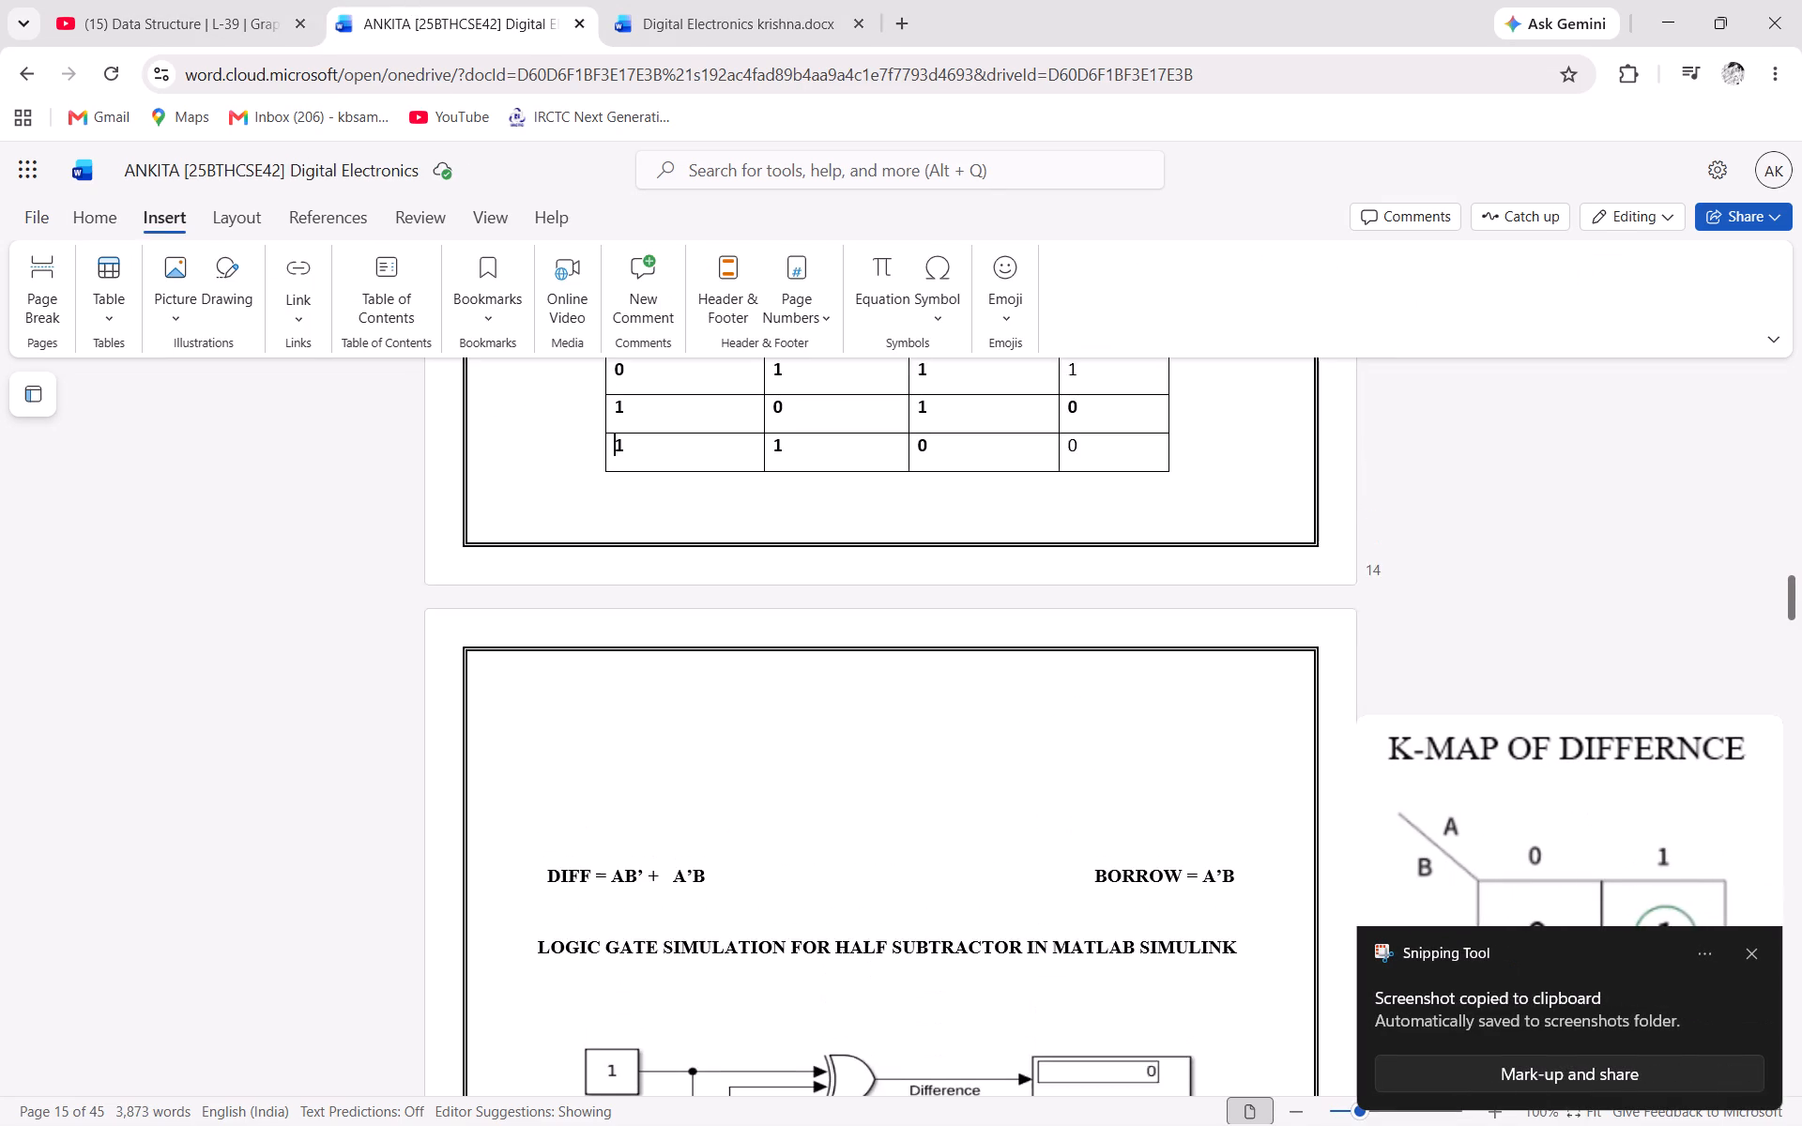
key("Down")
key("ctrl+v")
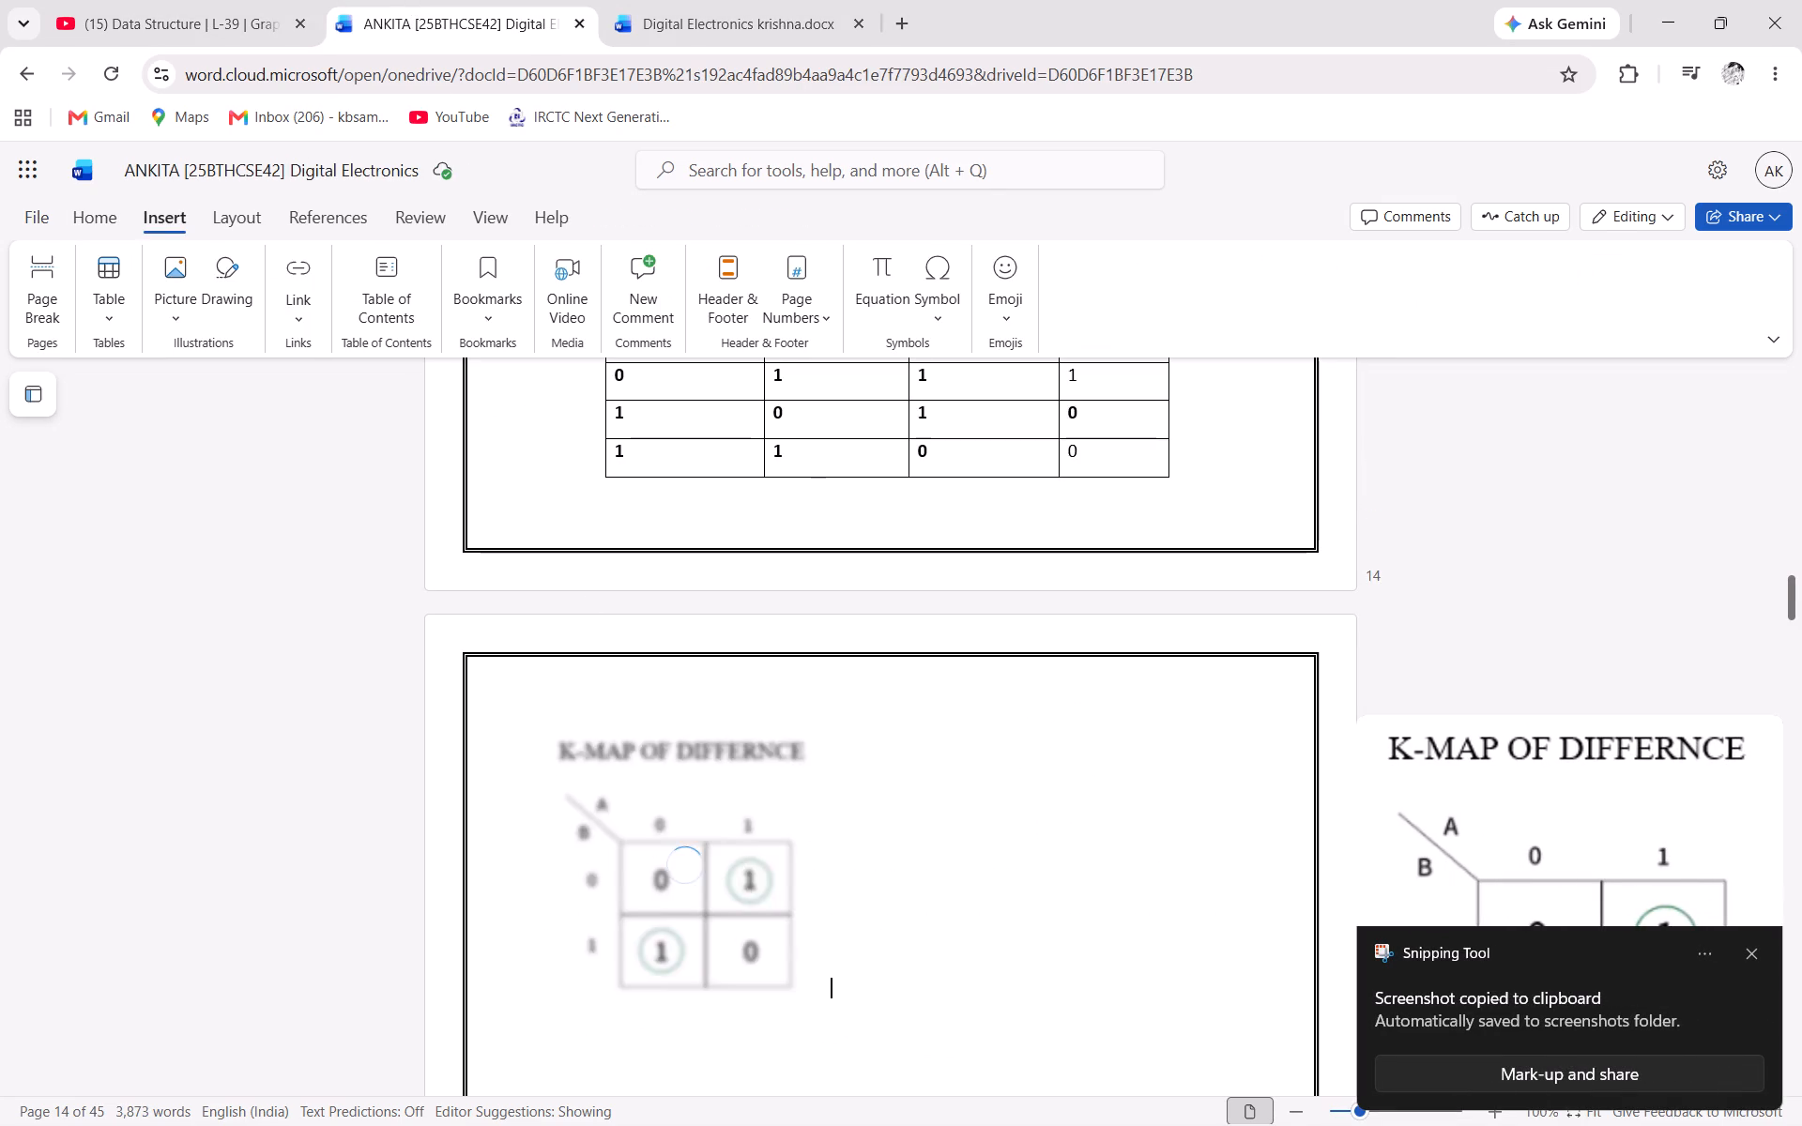
Delete the two surplus blank lines between the pasted K-map and the DIFF and BORROW expressions, undoing any further deletion.
scroll(664, 889, "down", 1)
left_click(554, 908)
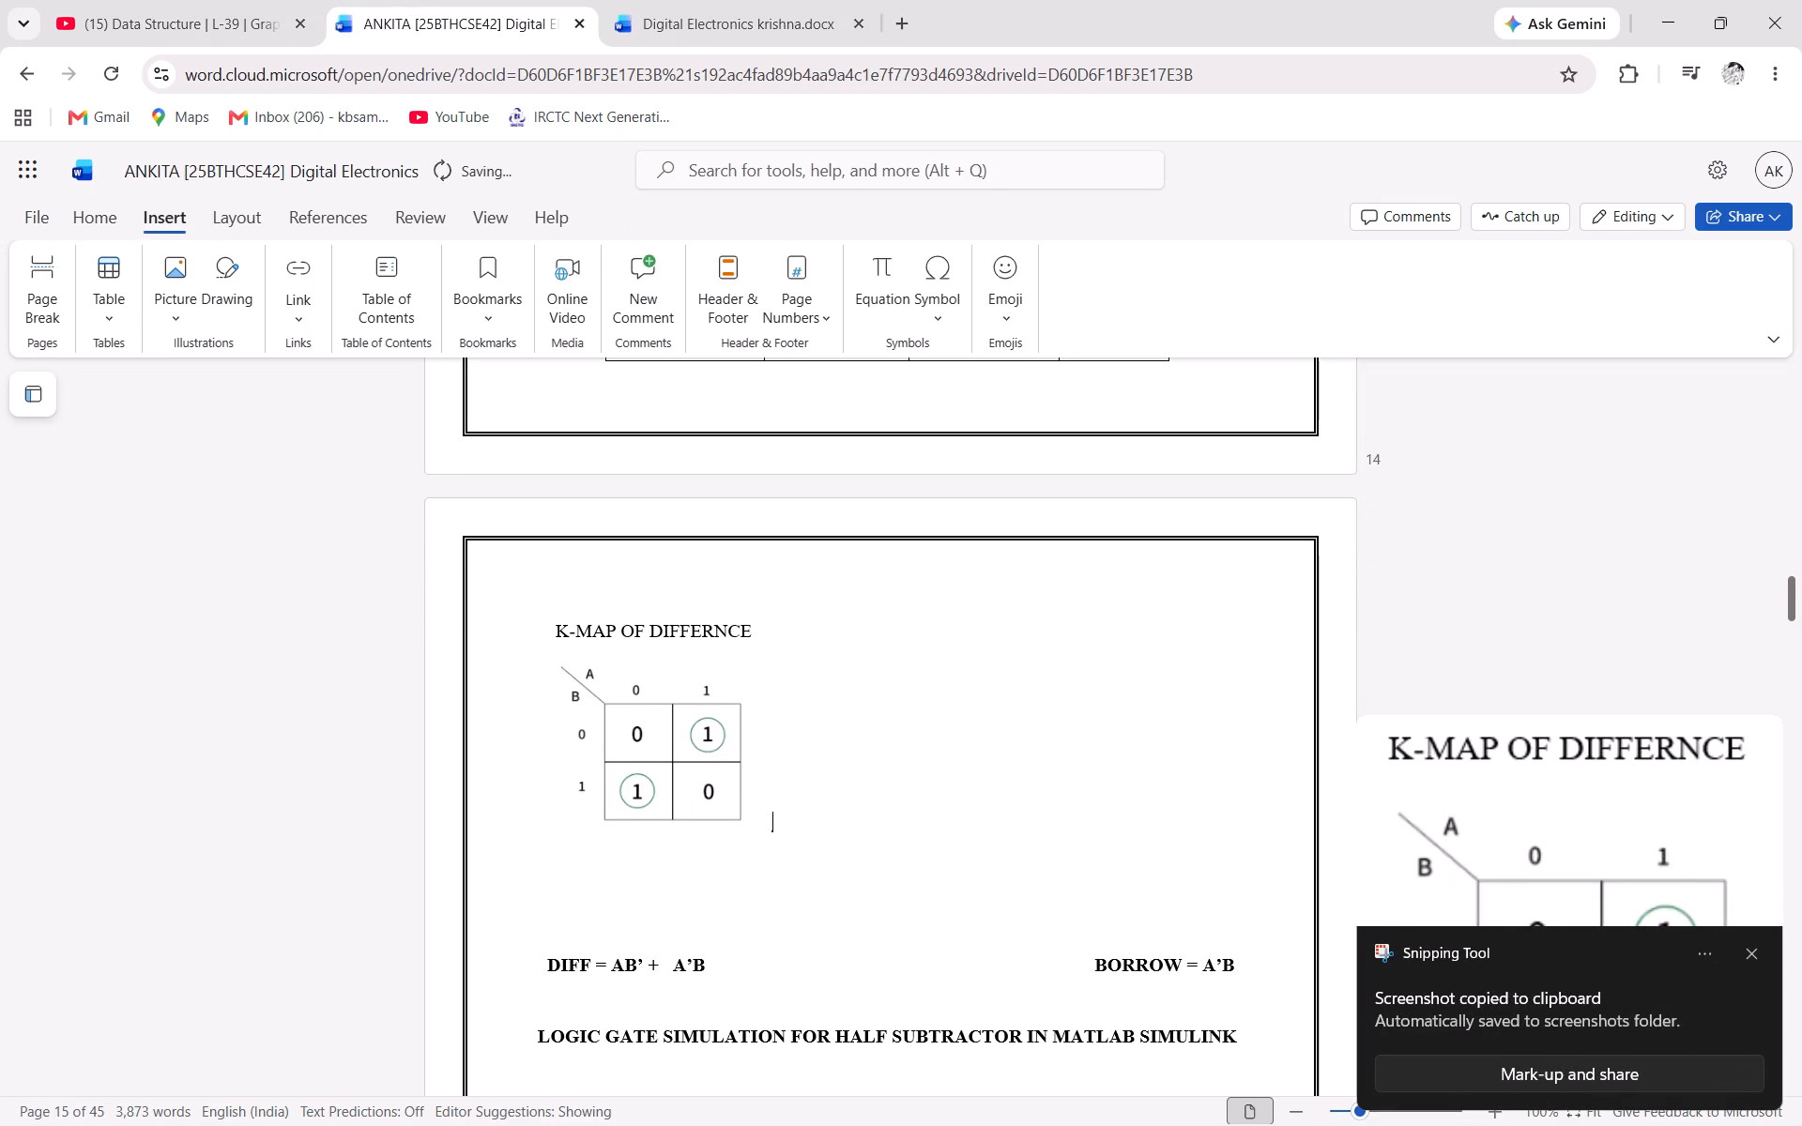
key("BackSpace")
key("BackSpace")
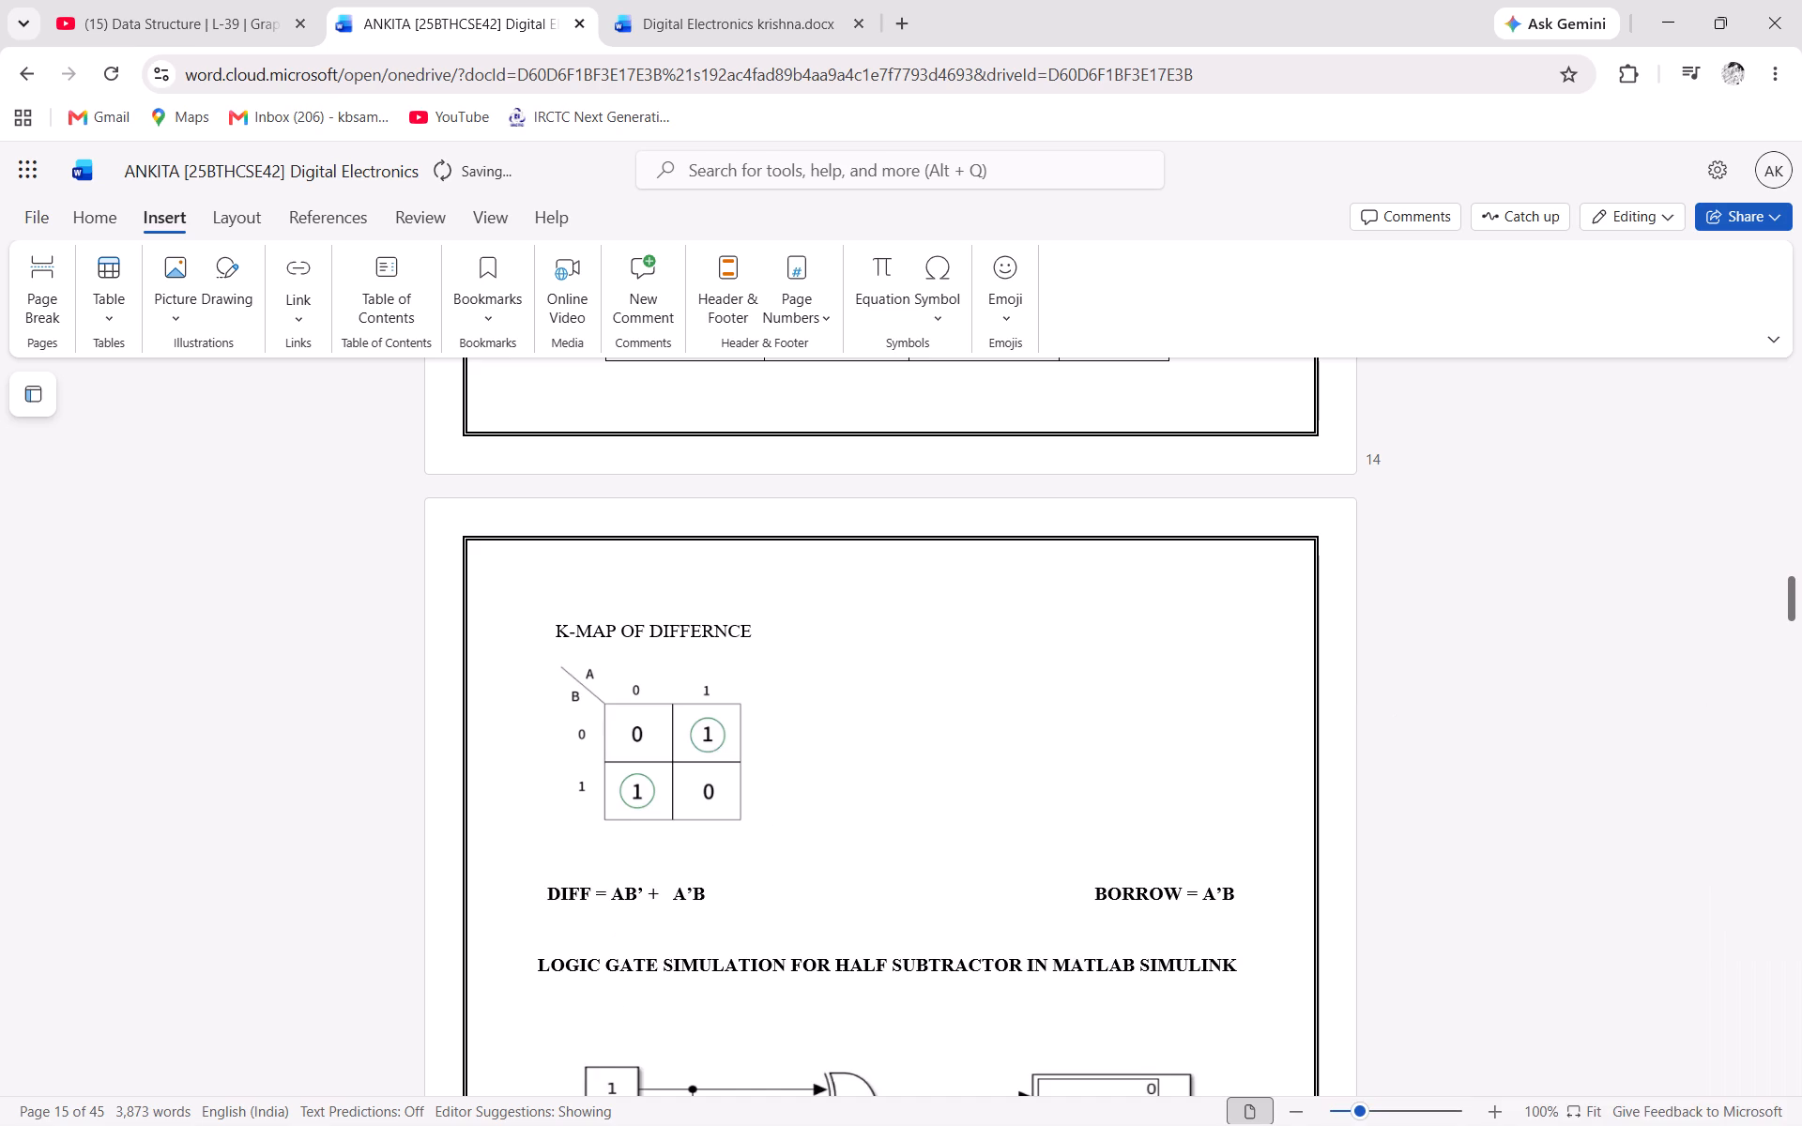
key("BackSpace")
key("ctrl+z")
Delete the blank line directly above the DIFF and BORROW expressions in the assignment's Half Subtractor section.
key("Down")
key("BackSpace")
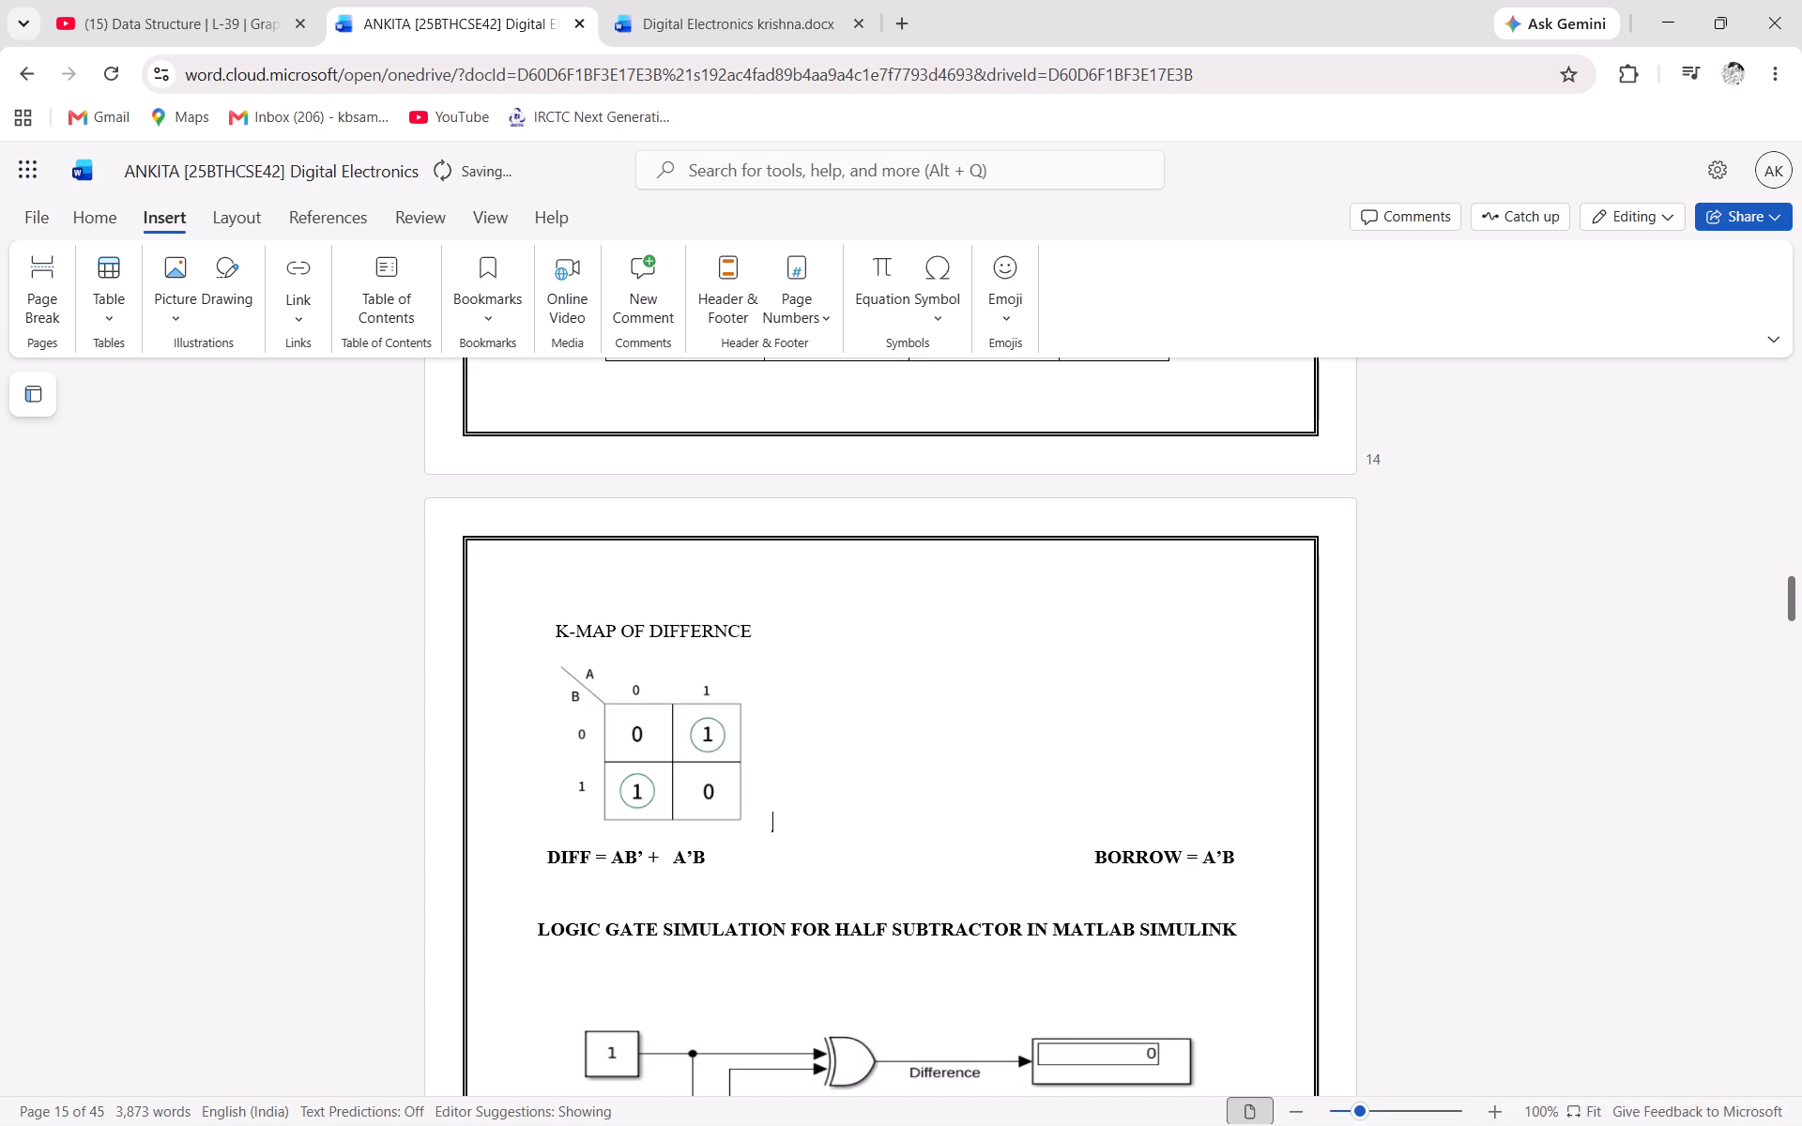
Indent the DIFF = AB' + A'B expression with spaces so it sits beneath the K-map of Difference.
left_click(536, 867)
key("space")
key("space")
key("space")
key("space")
key("space")
key("space")
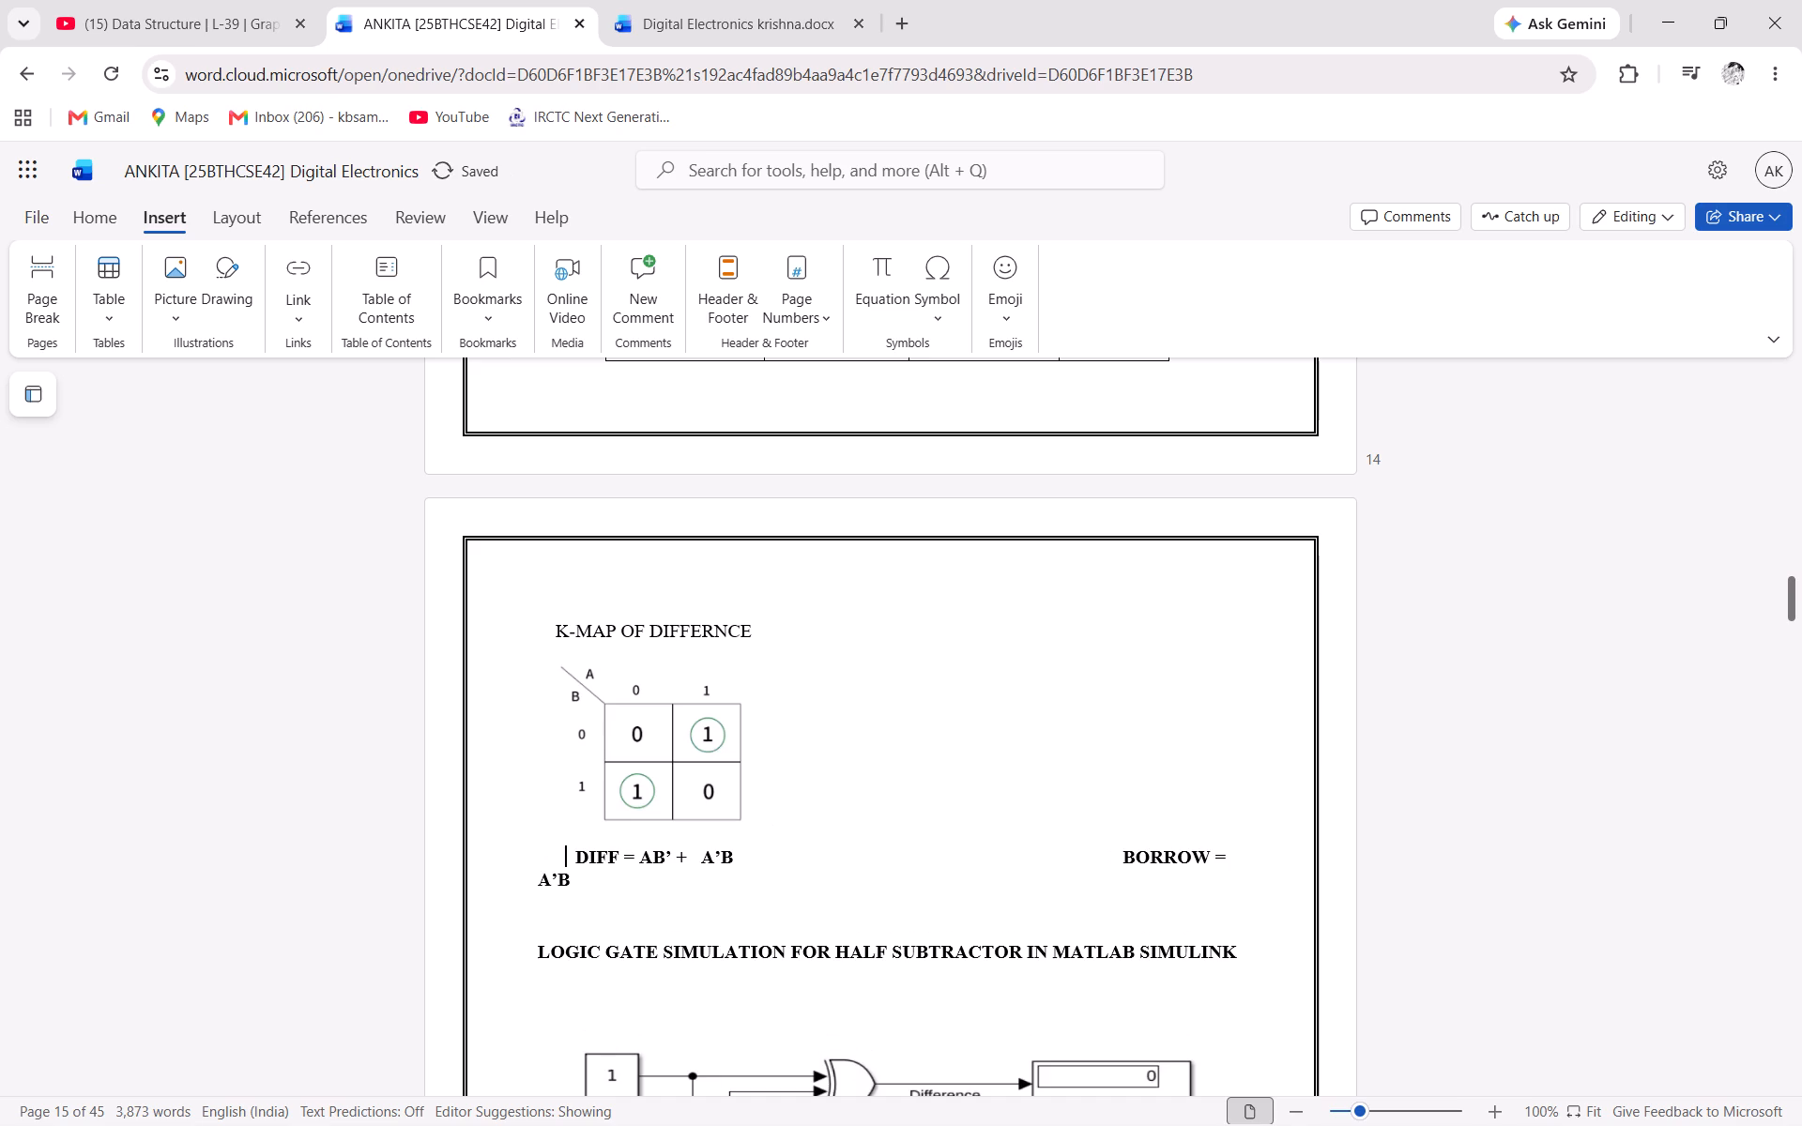
key("space")
key("space")
key("space")
key("space")
key("space")
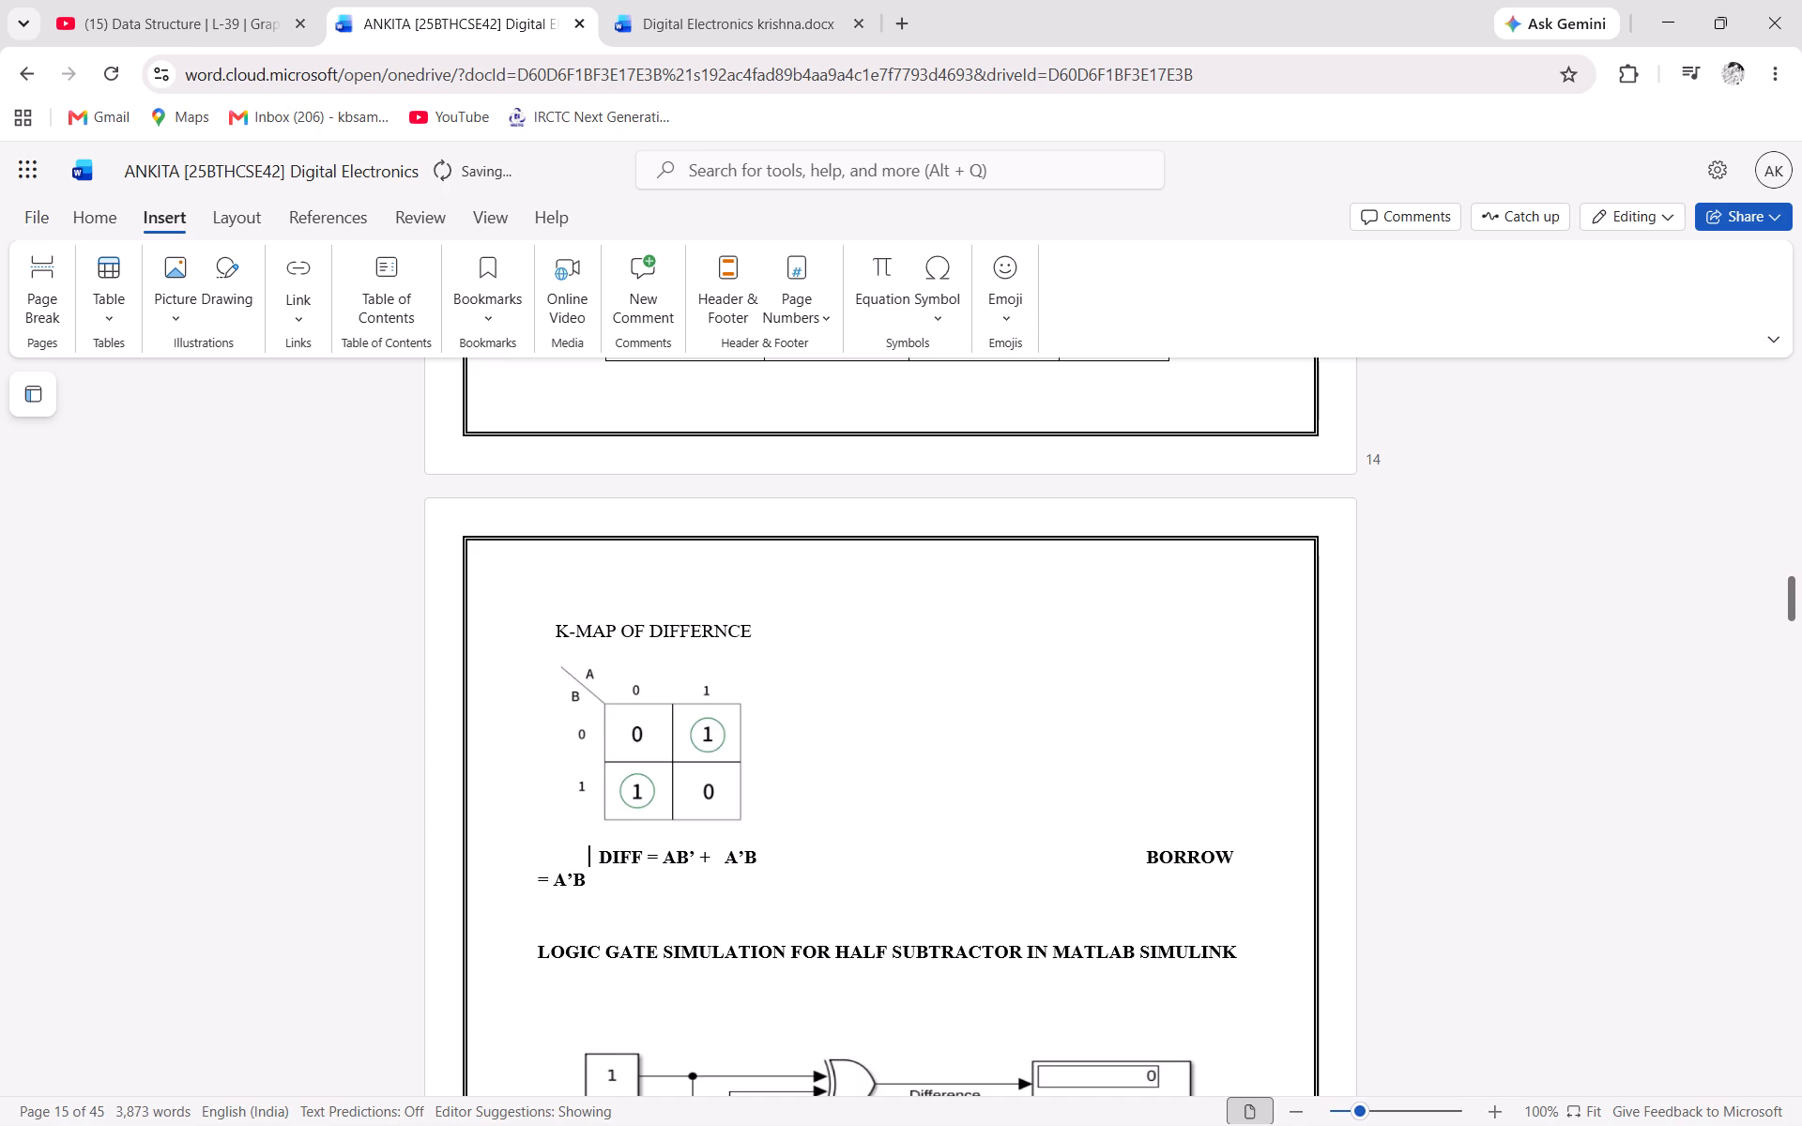
Remove surplus spaces before BORROW = A'B so it shares one line with the DIFF expression.
left_click(1122, 864)
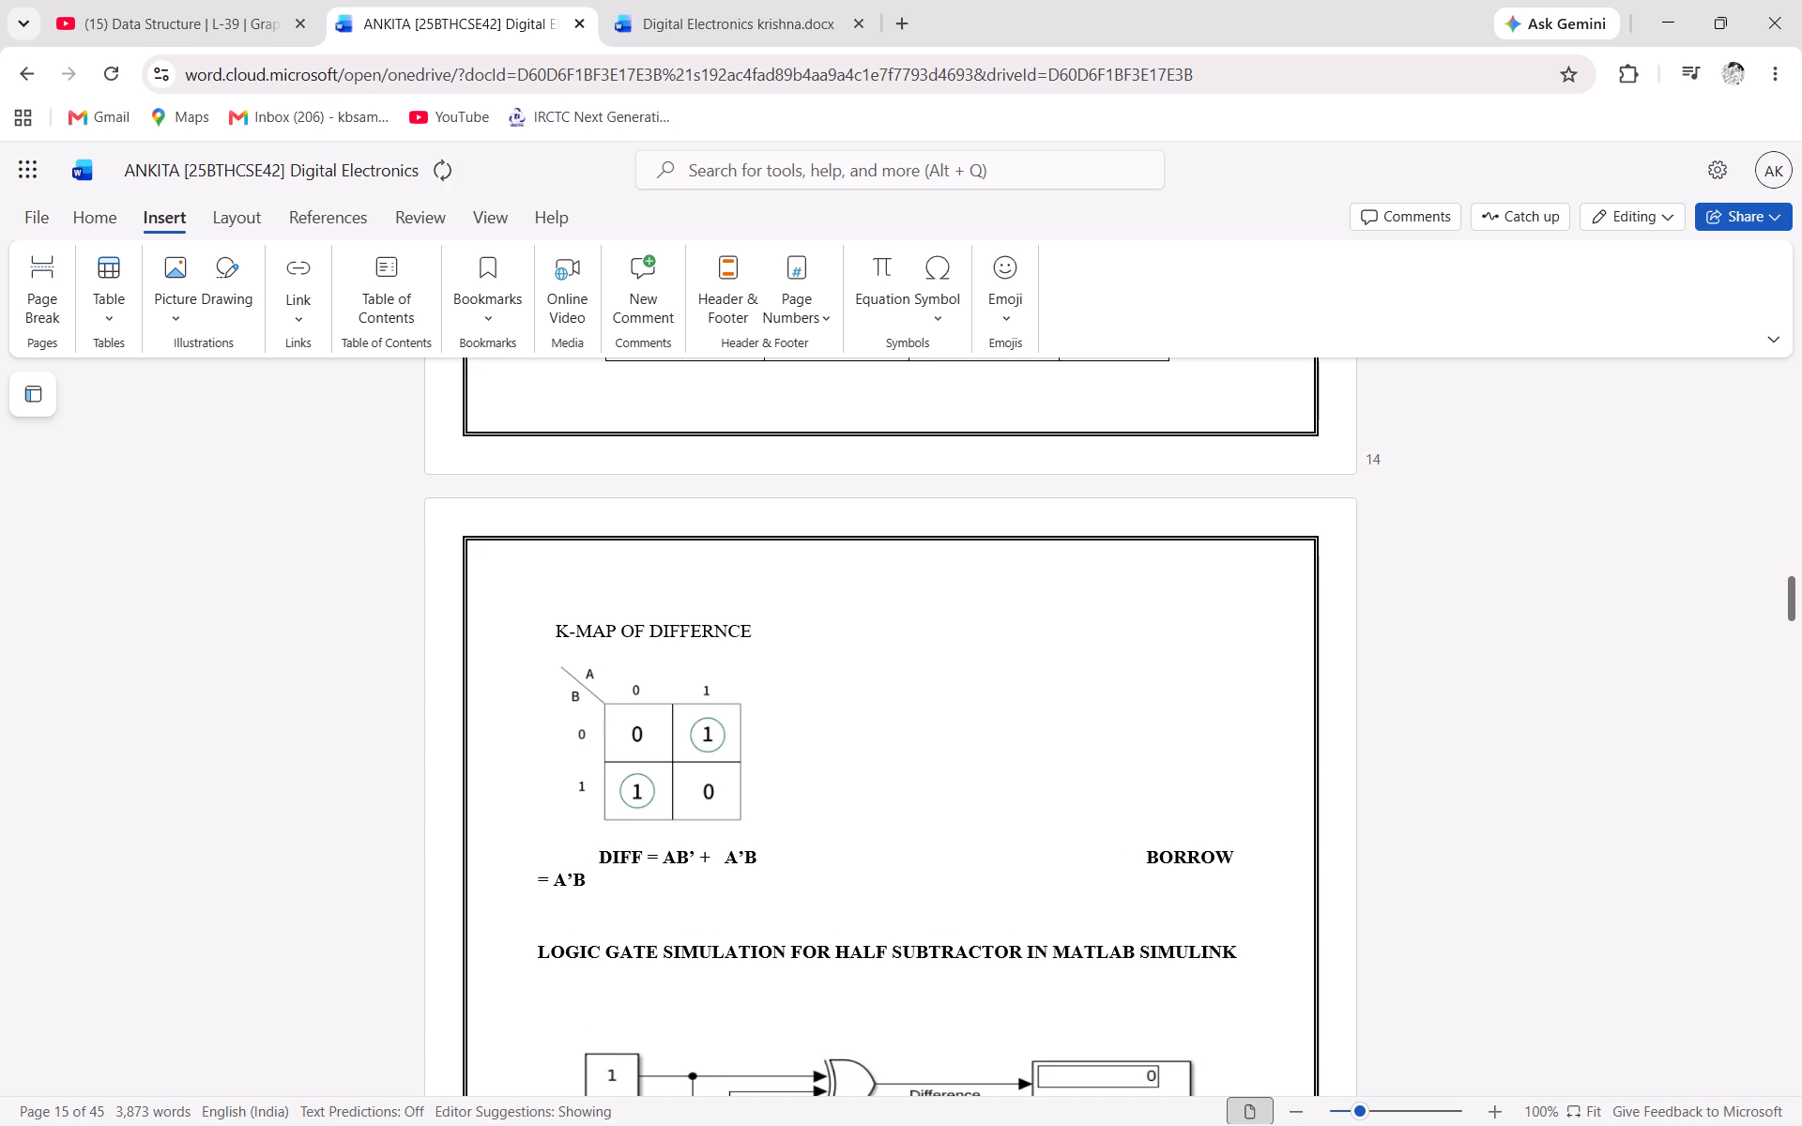
key("BackSpace")
key("BackSpace")
key("BackSpace")
key("BackSpace")
key("BackSpace")
key("BackSpace")
key("BackSpace")
key("BackSpace")
key("BackSpace")
key("BackSpace")
key("BackSpace")
key("BackSpace")
key("BackSpace")
key("BackSpace")
key("BackSpace")
key("BackSpace")
key("BackSpace")
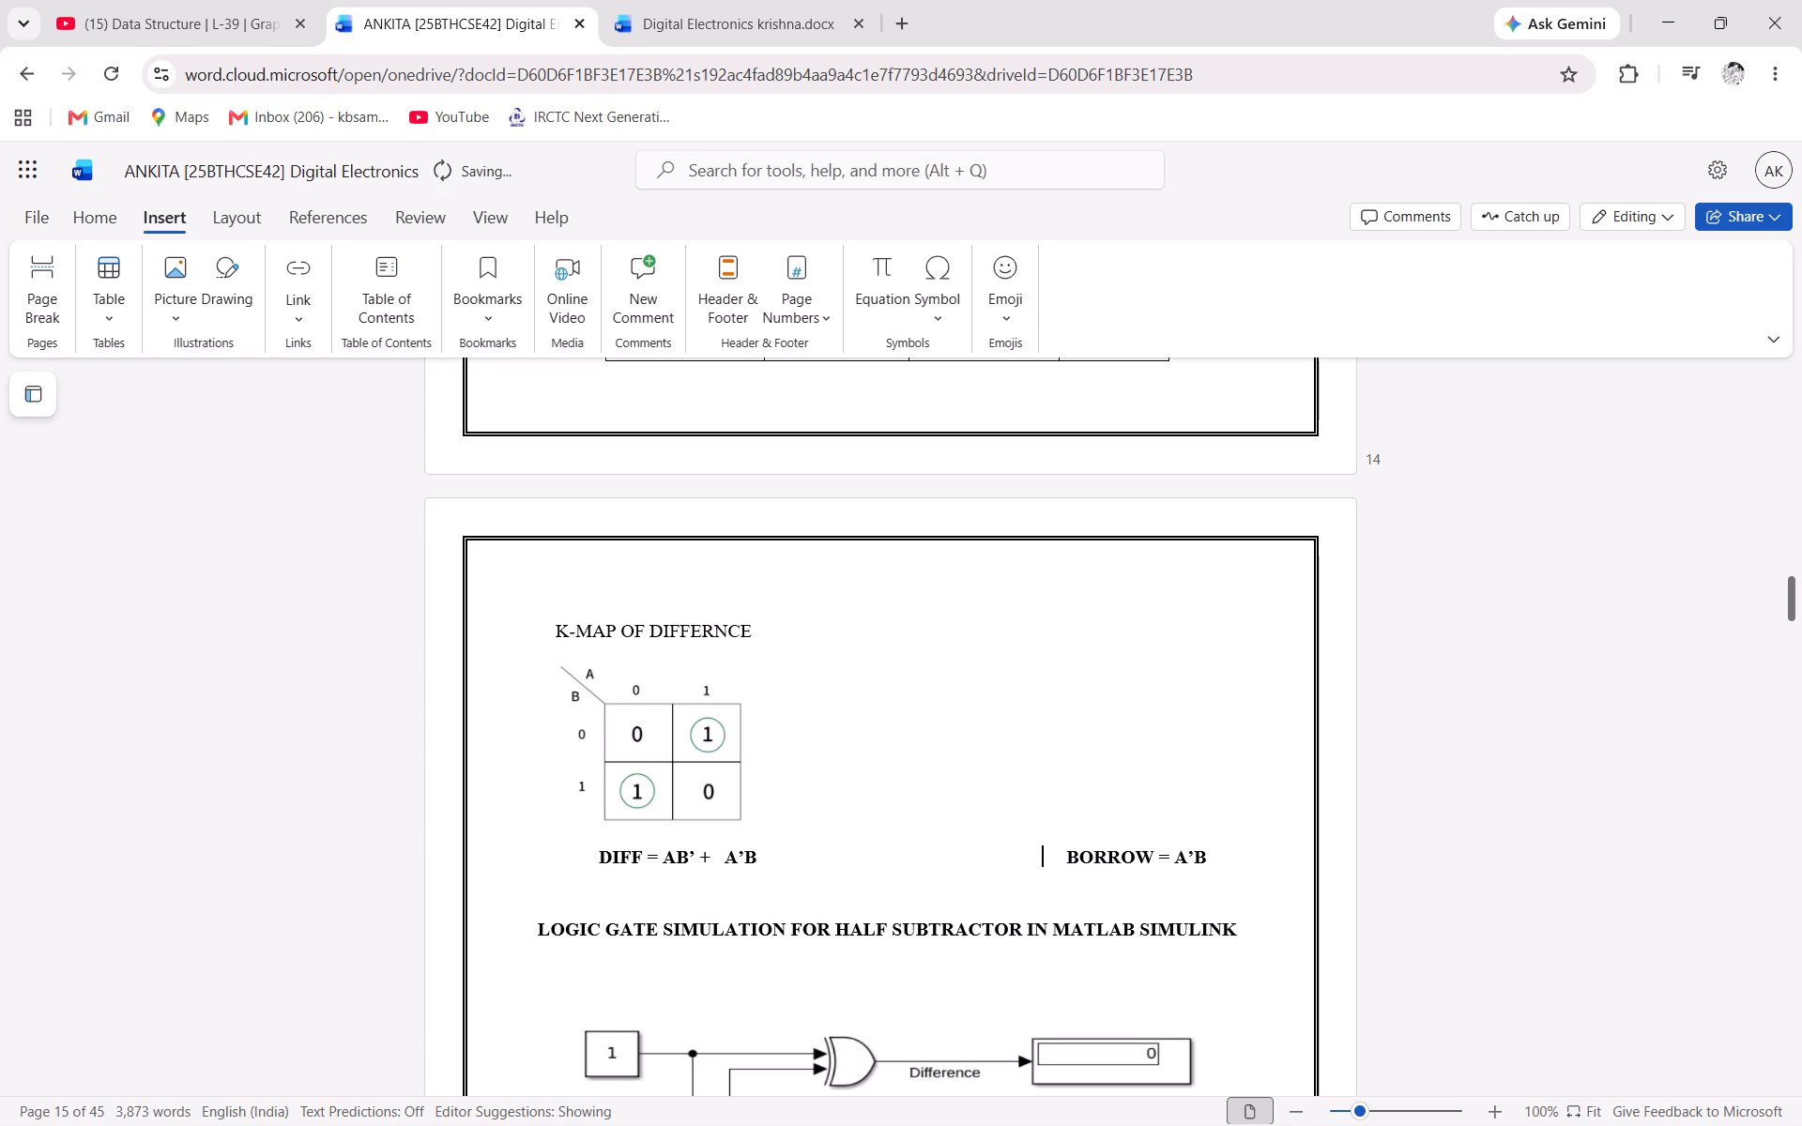
key("BackSpace")
key("BackSpace")
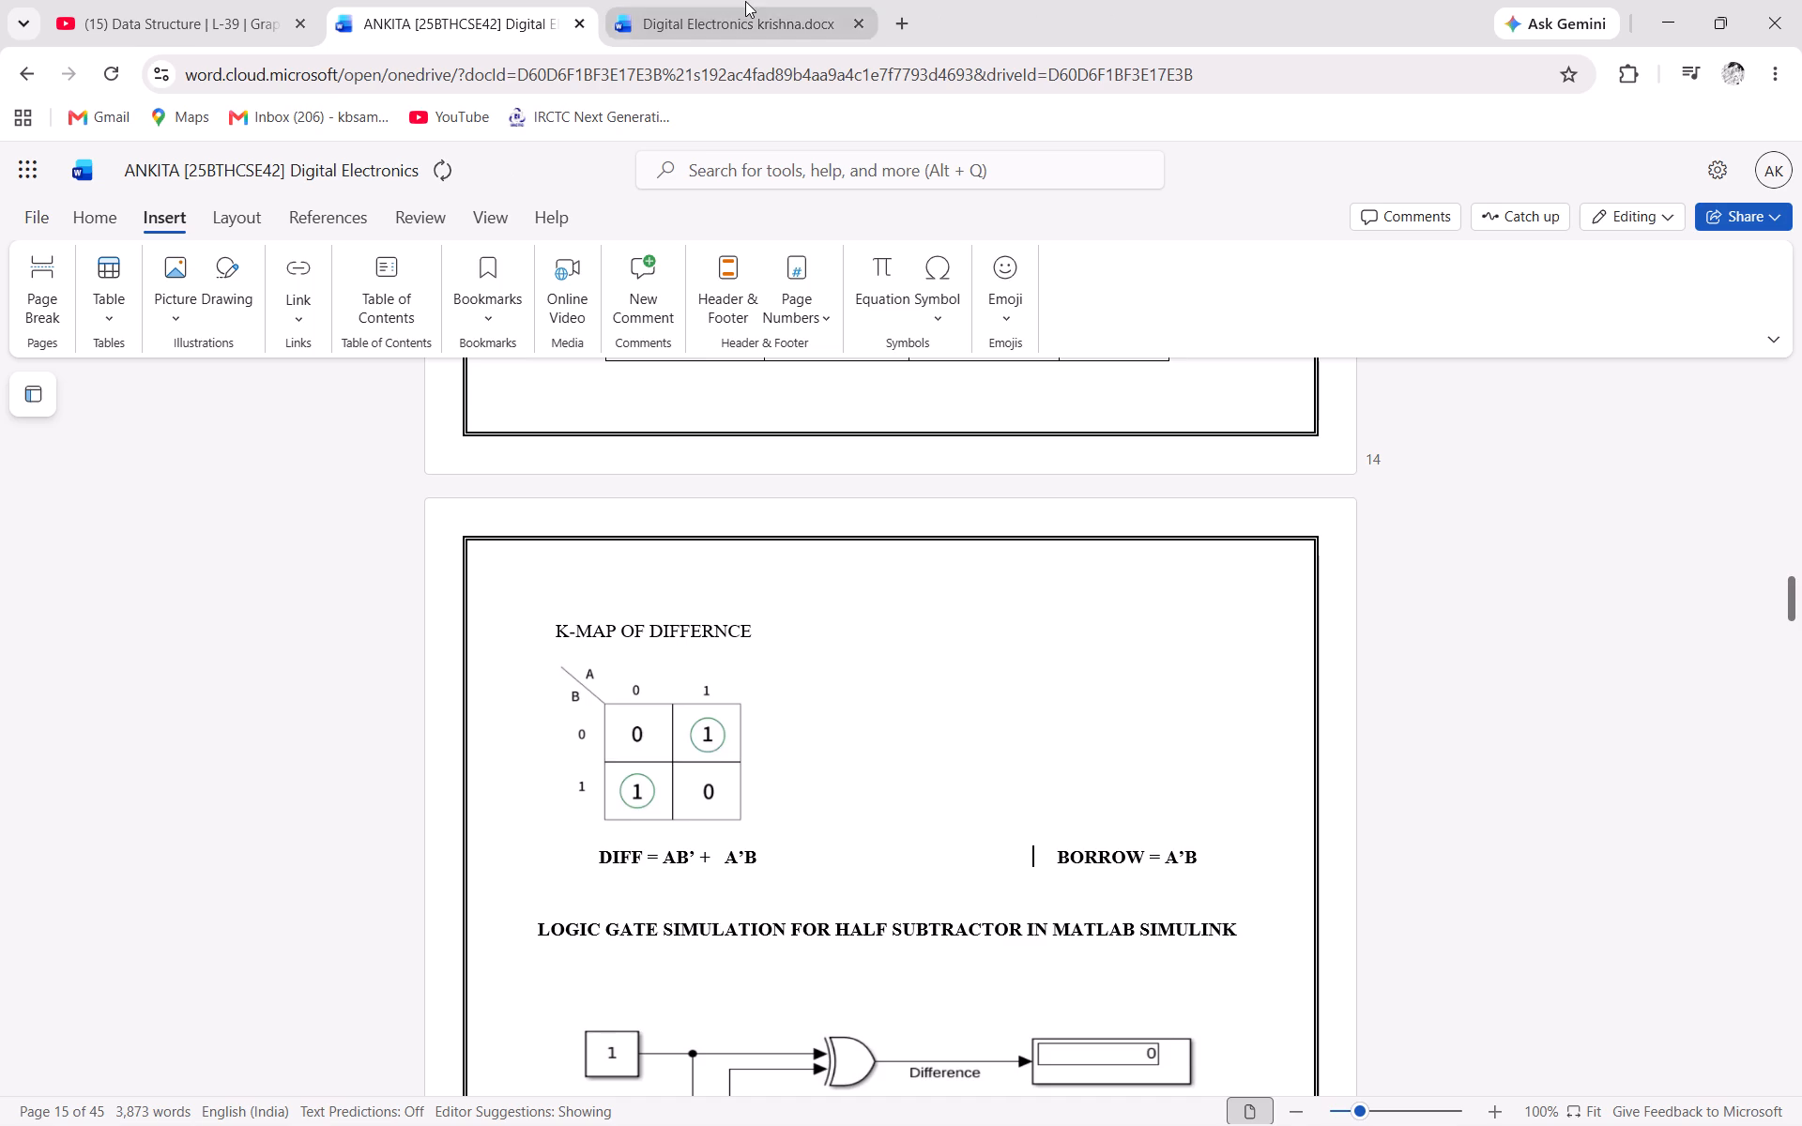
Capture a screen snip of the K-MAP OF BORROW heading and grid in Digital Electronics krishna.docx and paste it beside the assignment's K-map of Difference.
left_click(745, 1)
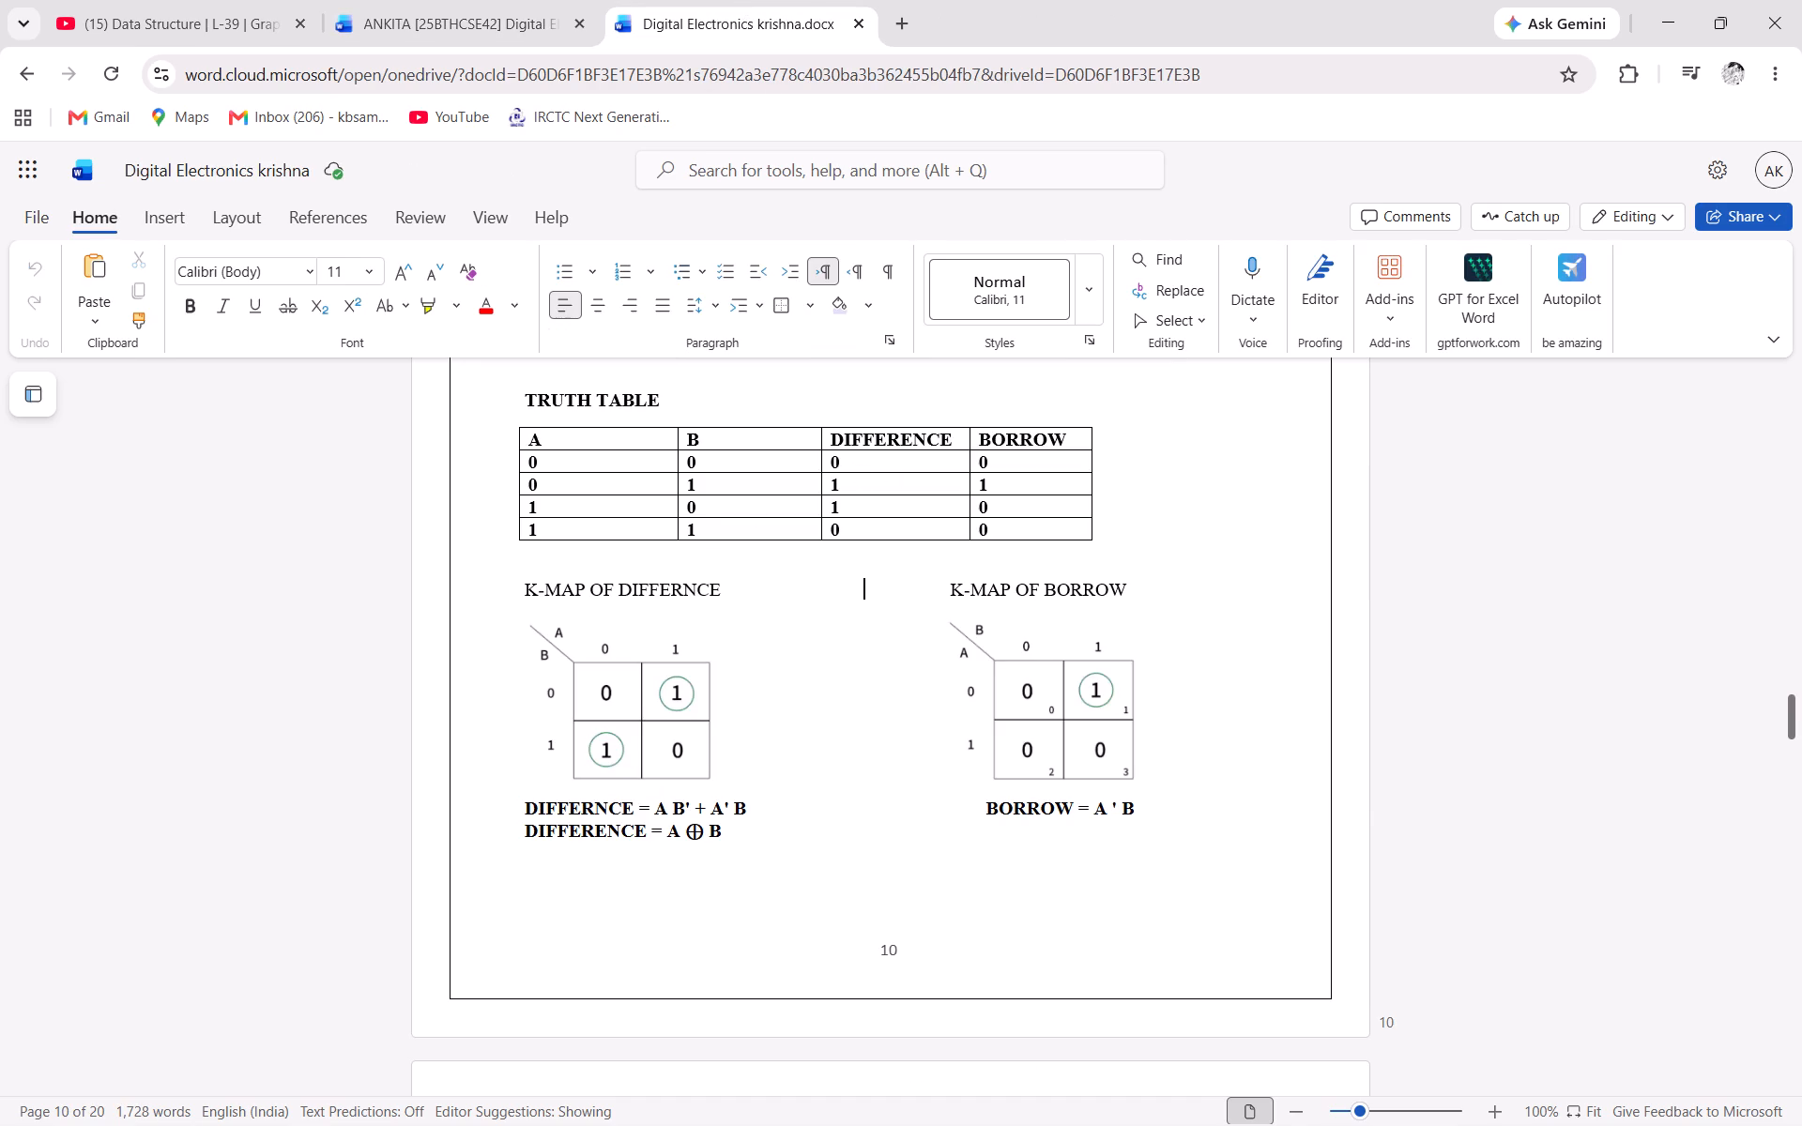
key("shift+super+s")
left_click_drag(929, 578, 1145, 799)
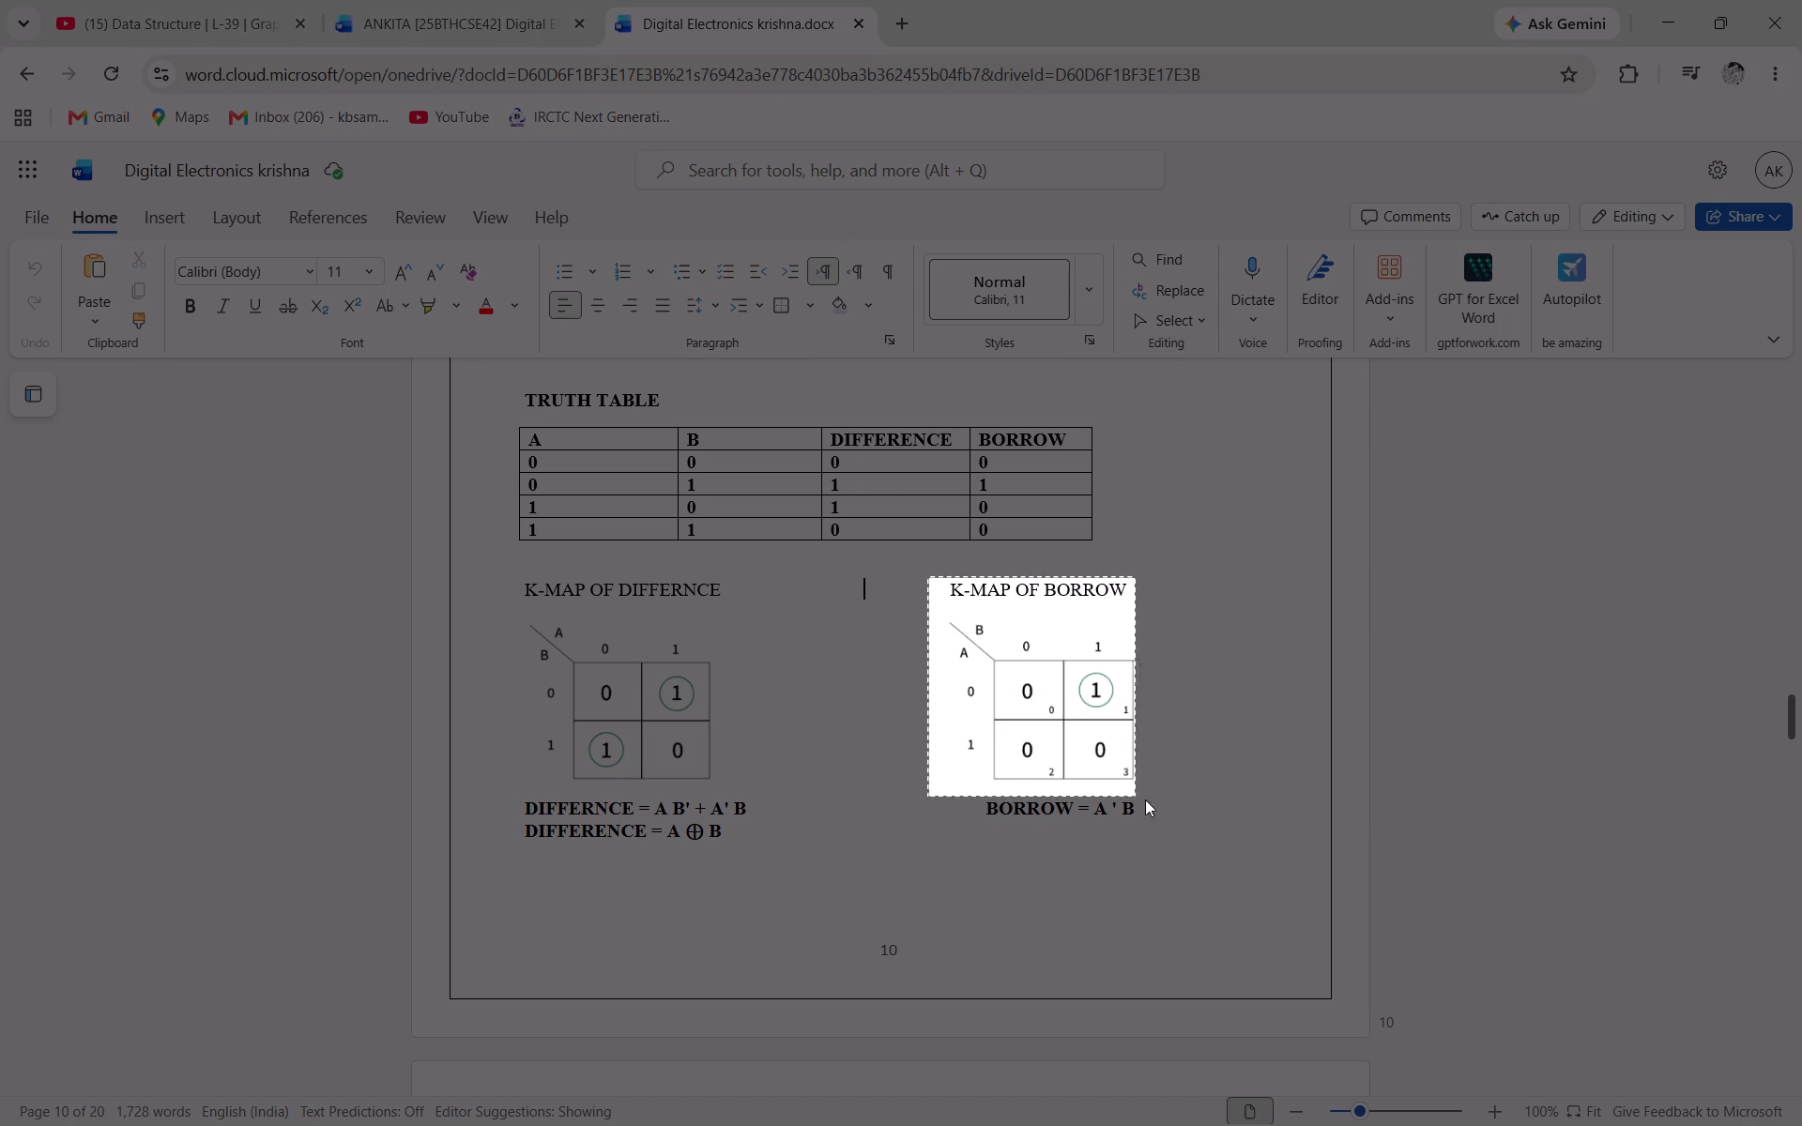
left_click_drag(1145, 799, 1142, 784)
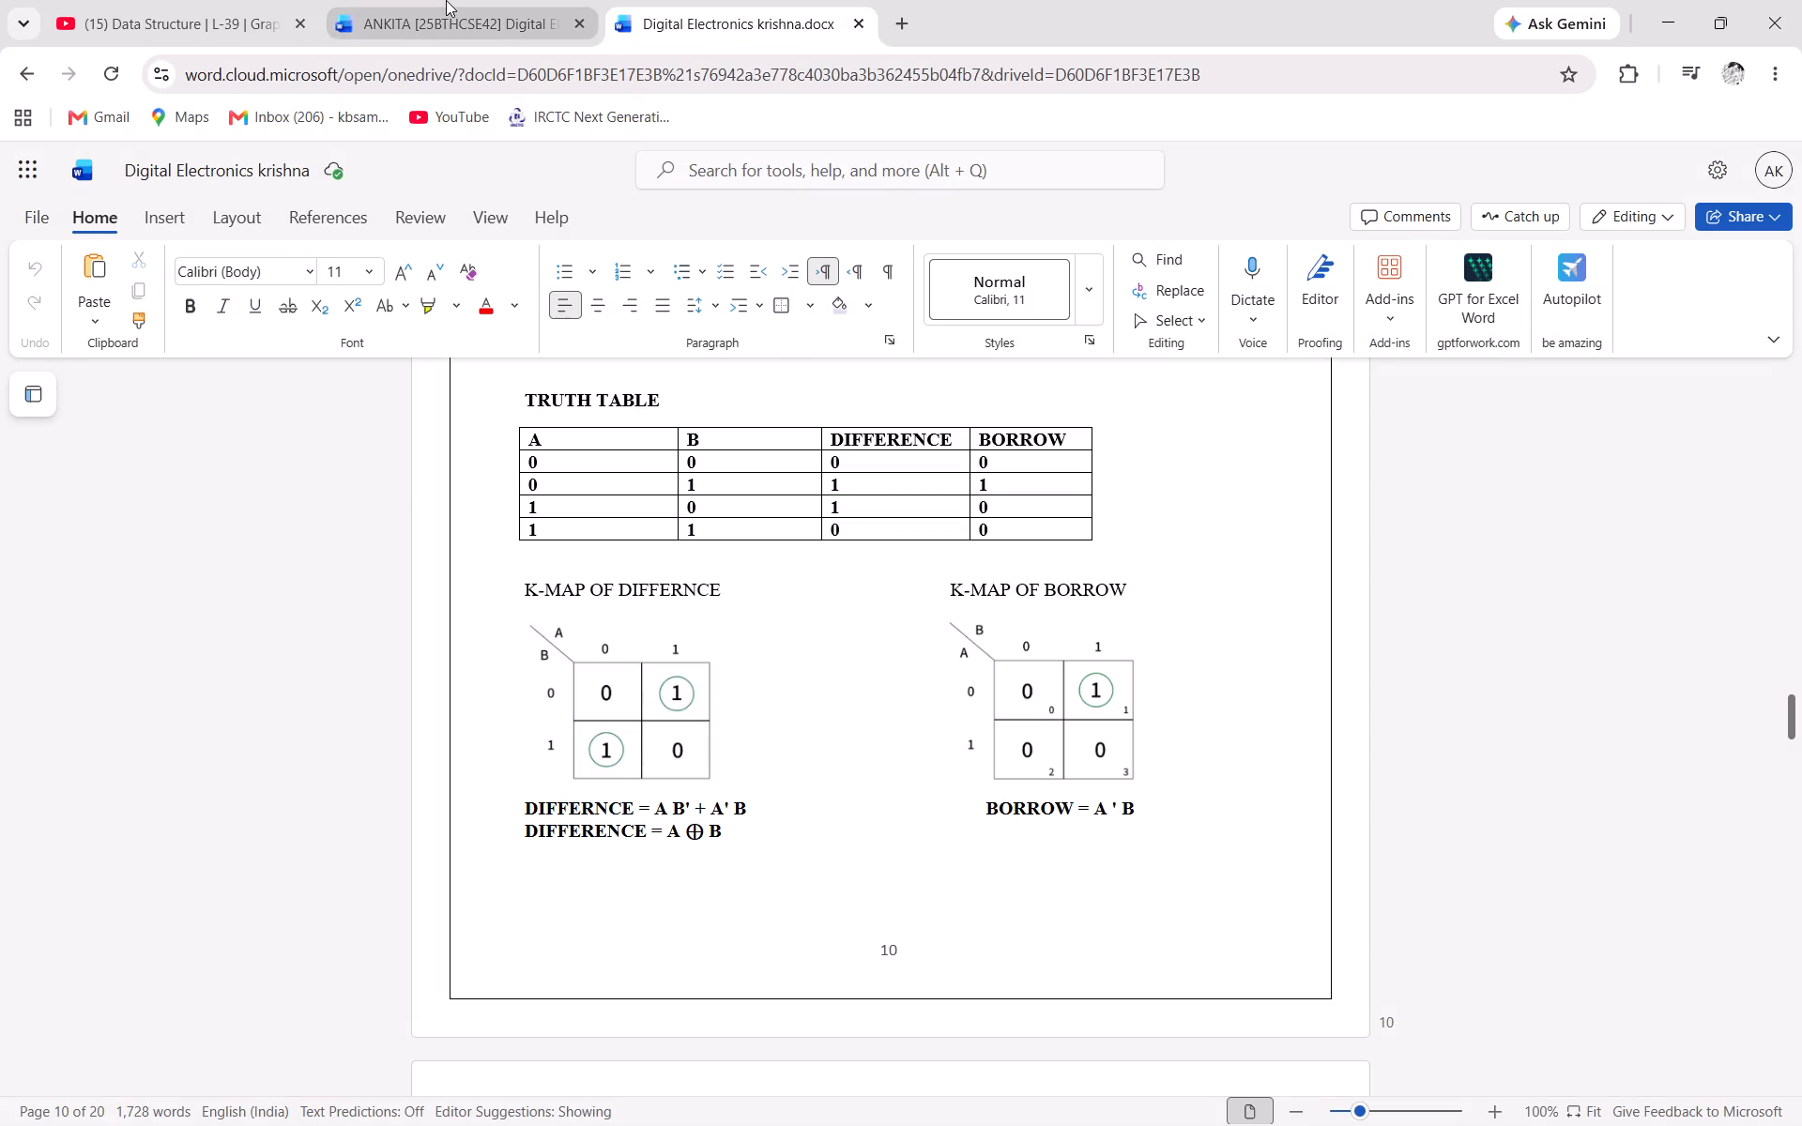
left_click(446, 0)
left_click(1001, 609)
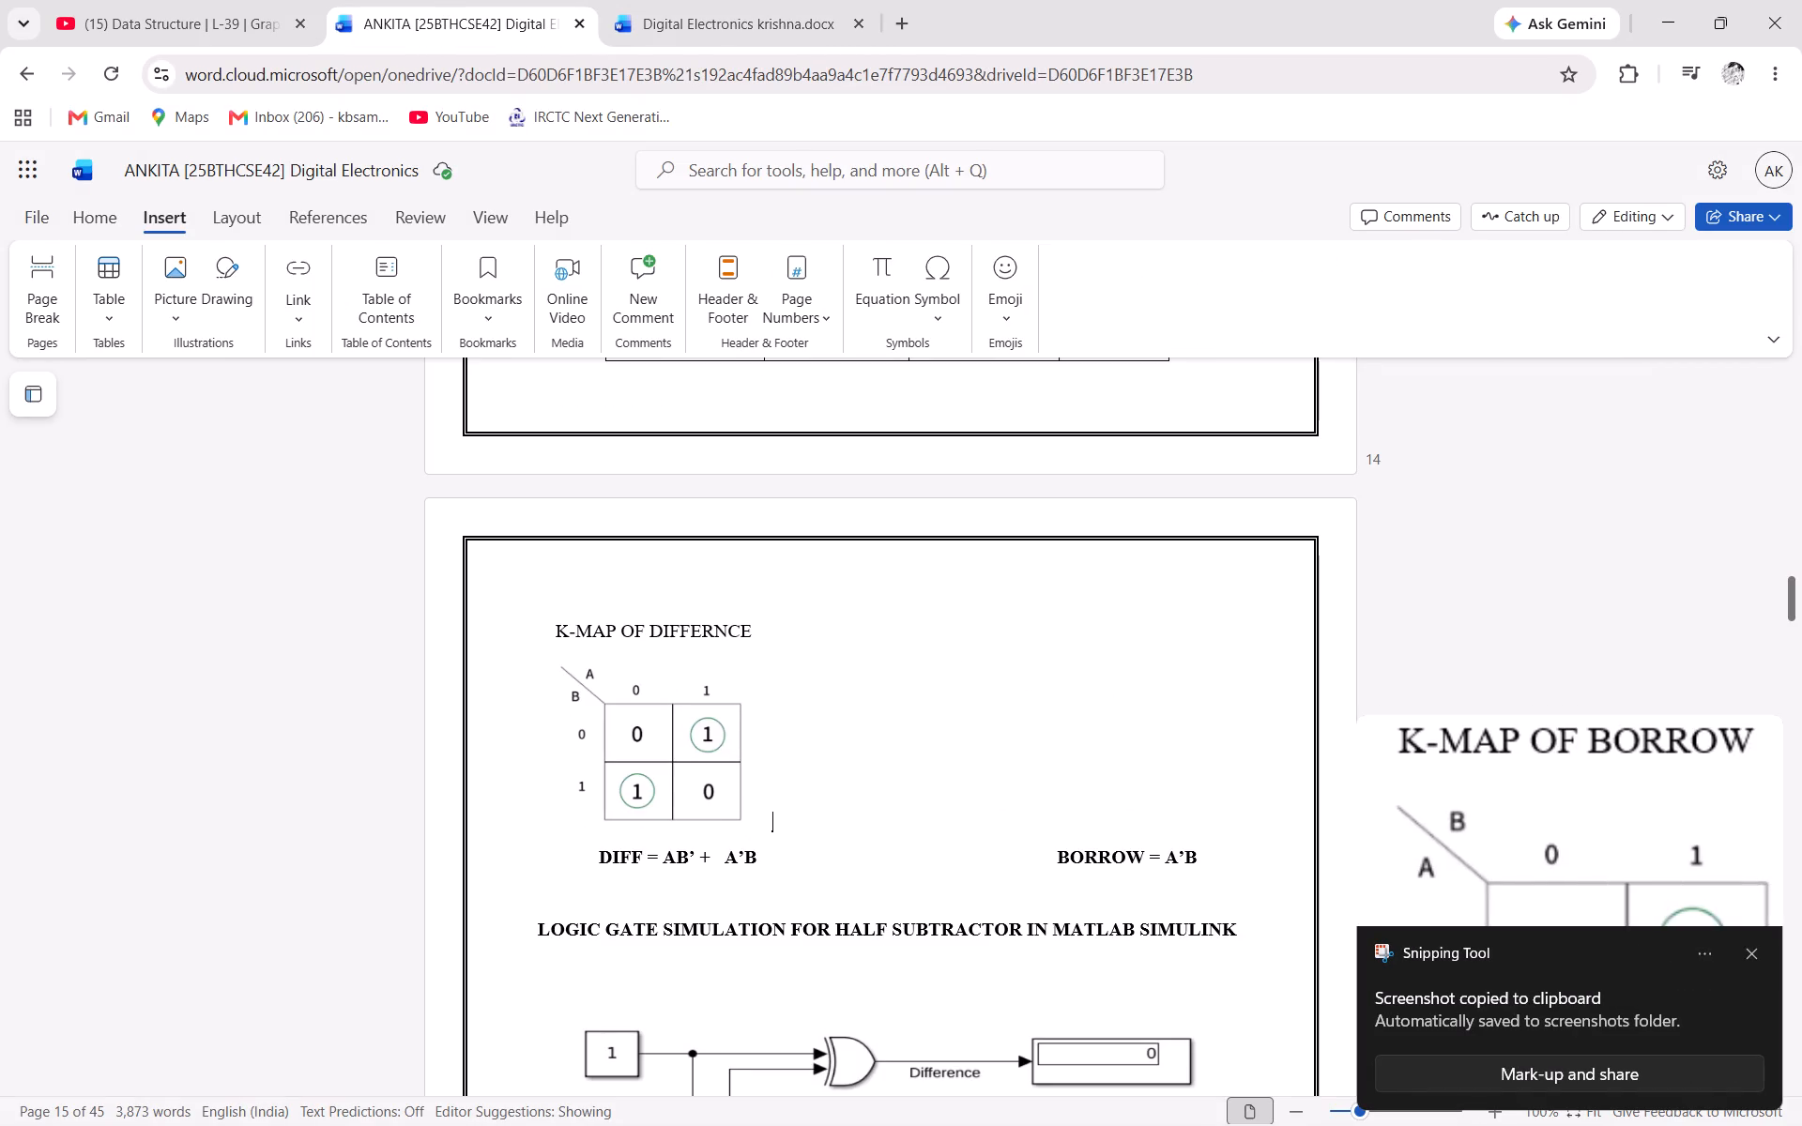
left_click(909, 621)
key("space")
key("space")
key("space")
key("space")
key("space")
key("space")
key("space")
key("space")
key("space")
key("space")
key("space")
key("space")
key("space")
key("space")
key("space")
key("space")
key("space")
key("space")
key("space")
key("space")
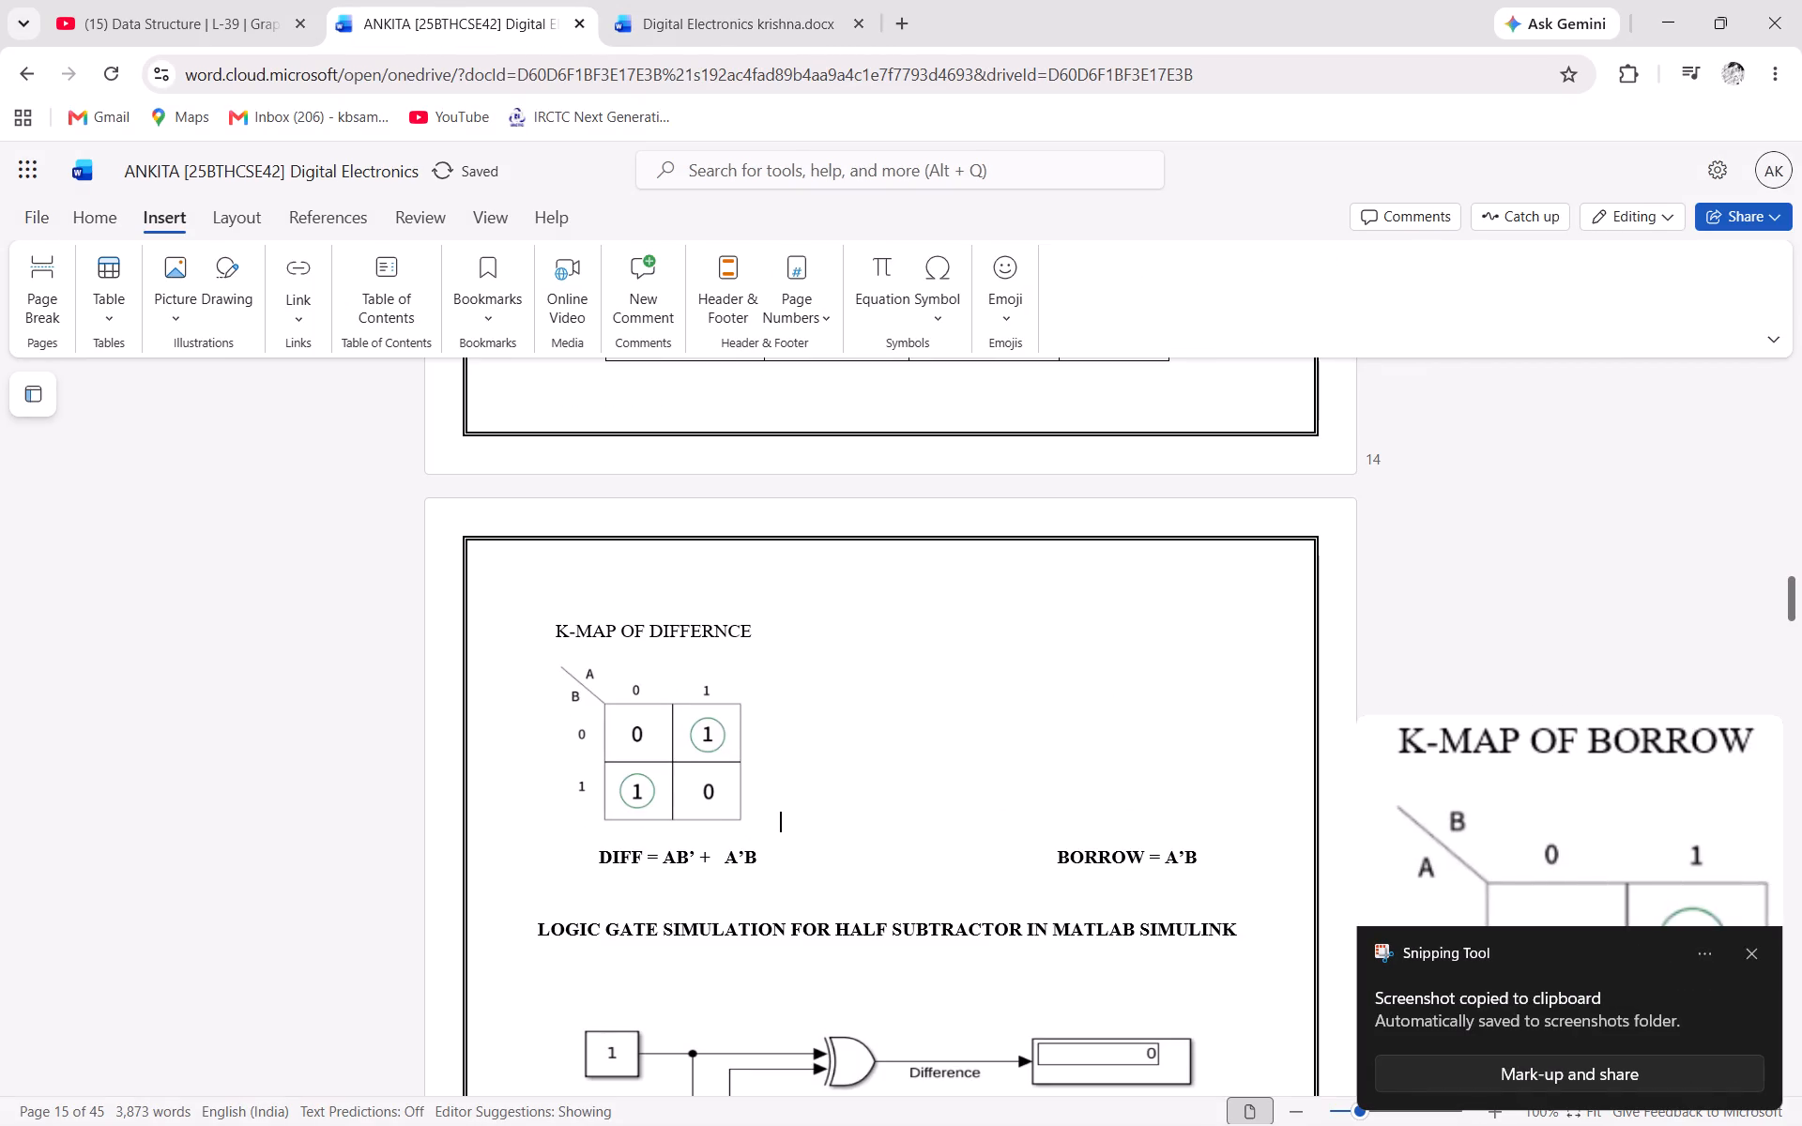
key("ctrl+v")
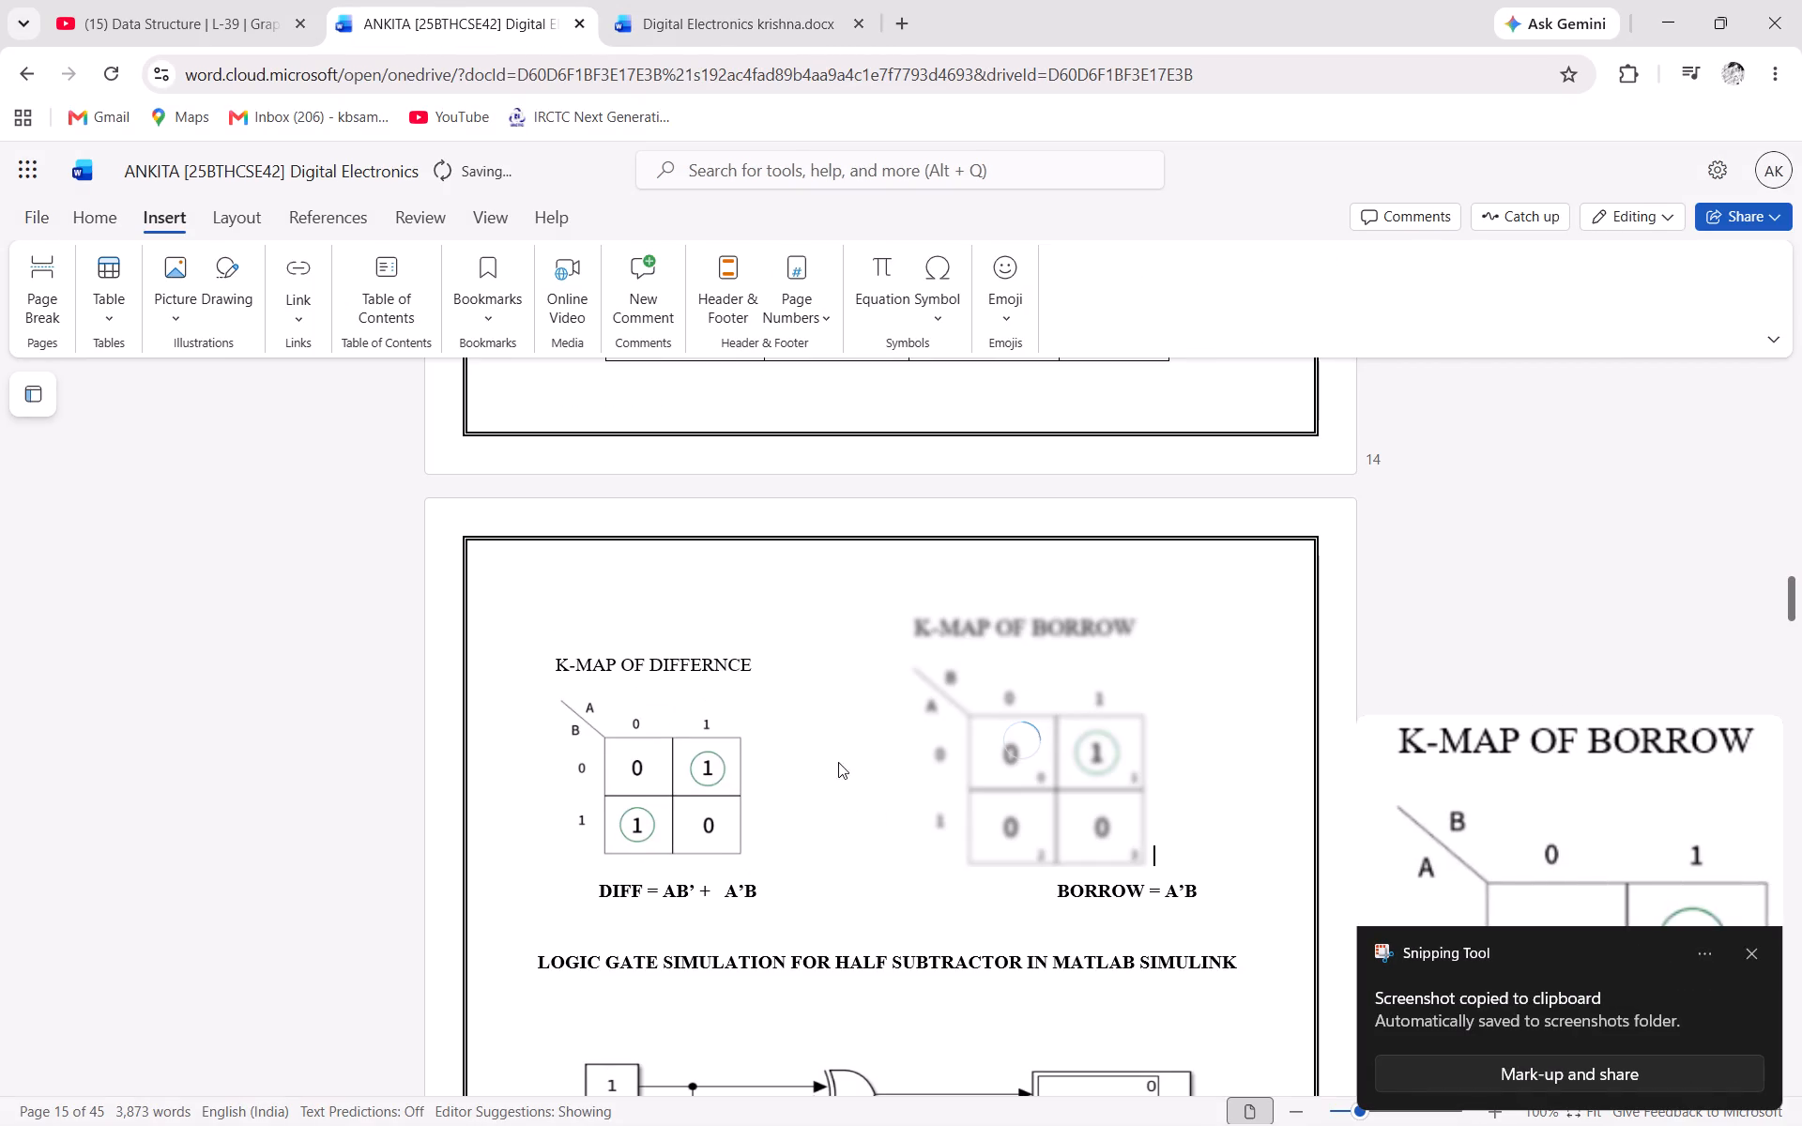
Set the pasted K-map of Borrow picture in front of text and position it above the BORROW = A'B expression, level with the K-map of Difference.
left_click(1088, 750)
right_click(1088, 750)
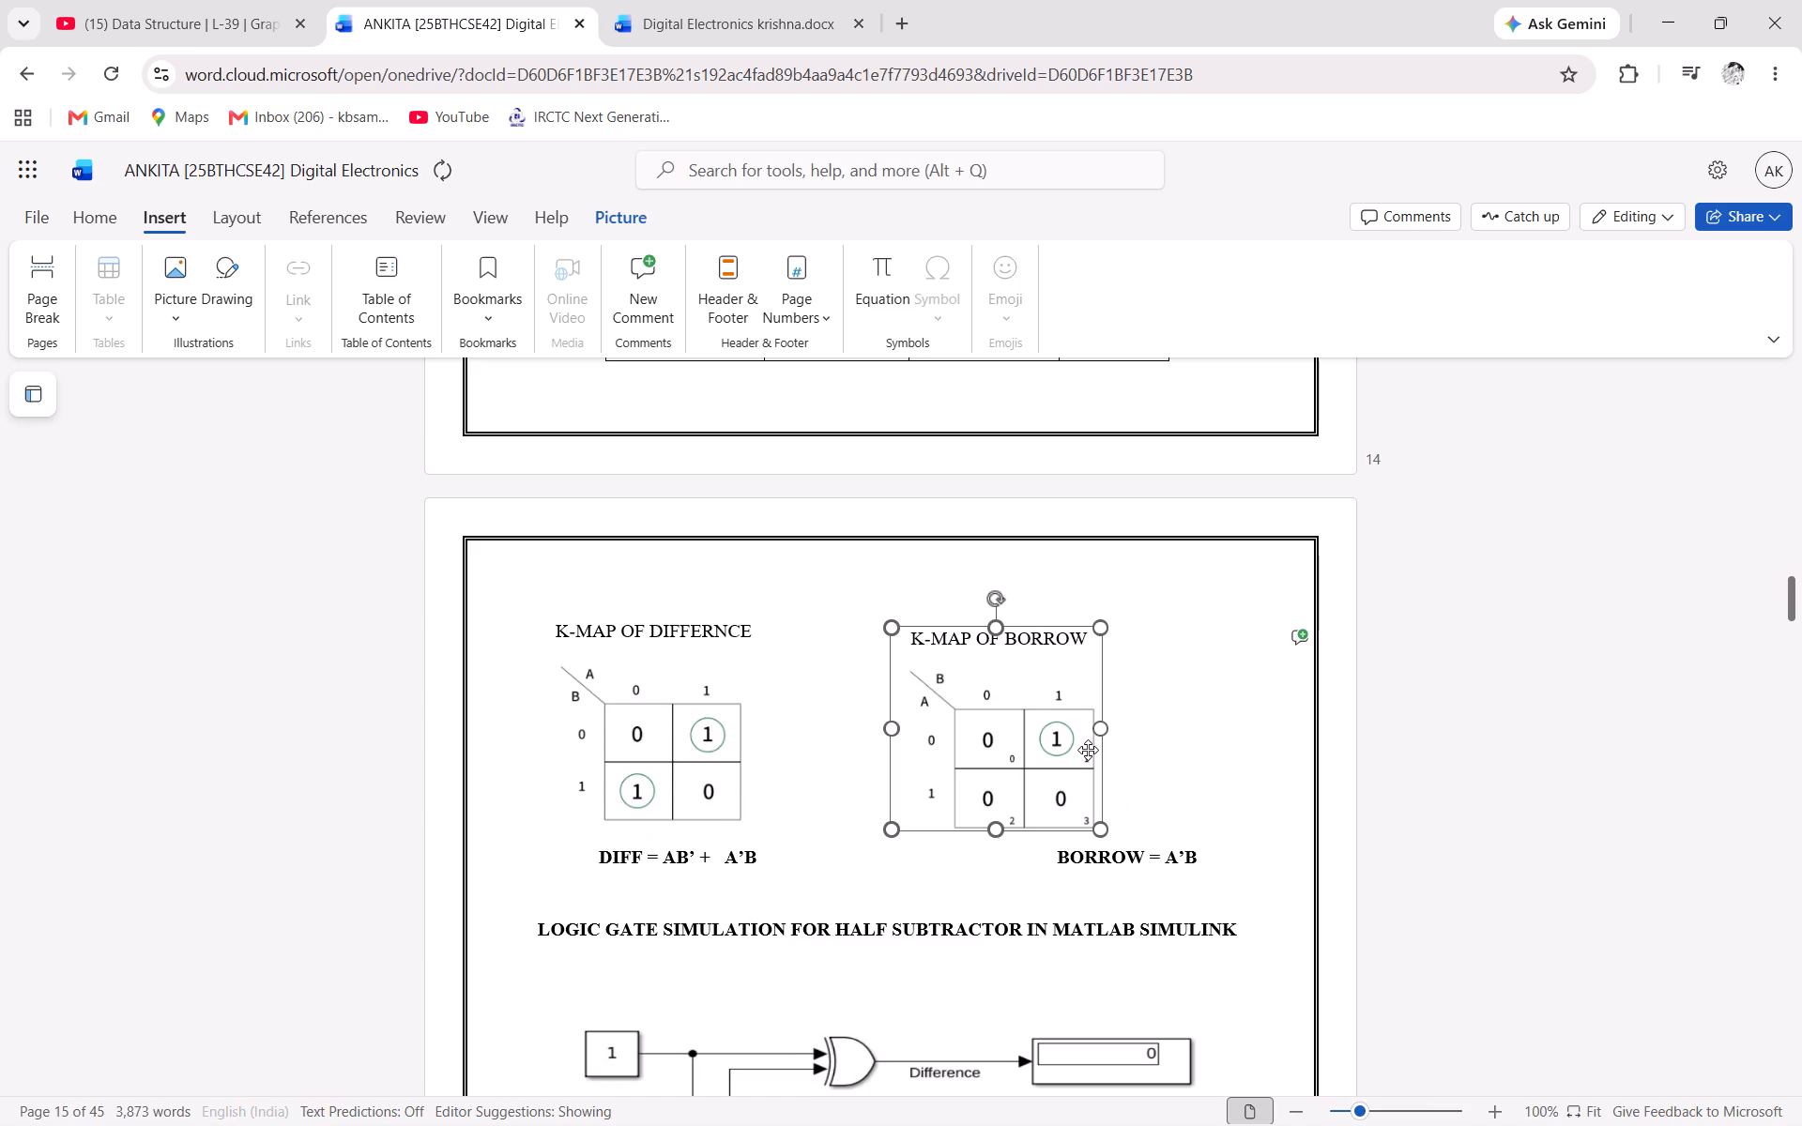
left_click(1275, 776)
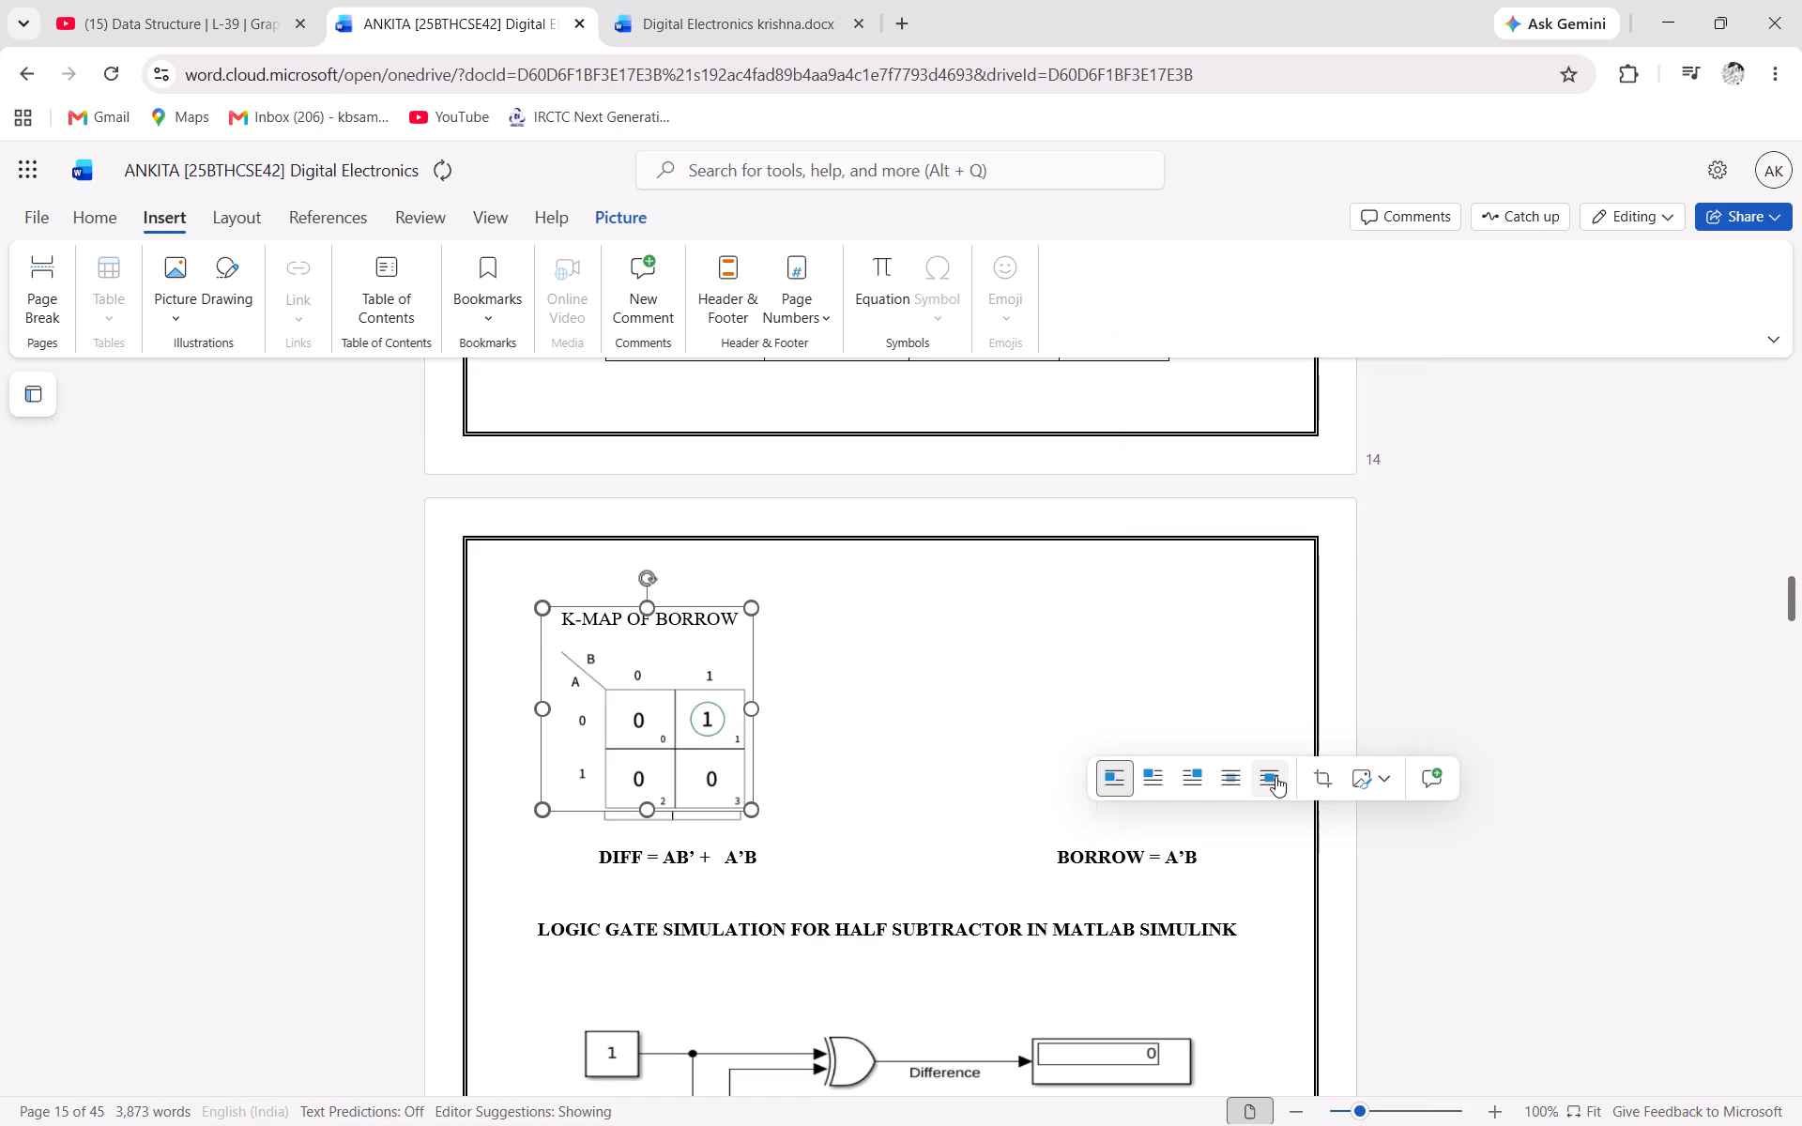
left_click_drag(650, 730, 1102, 750)
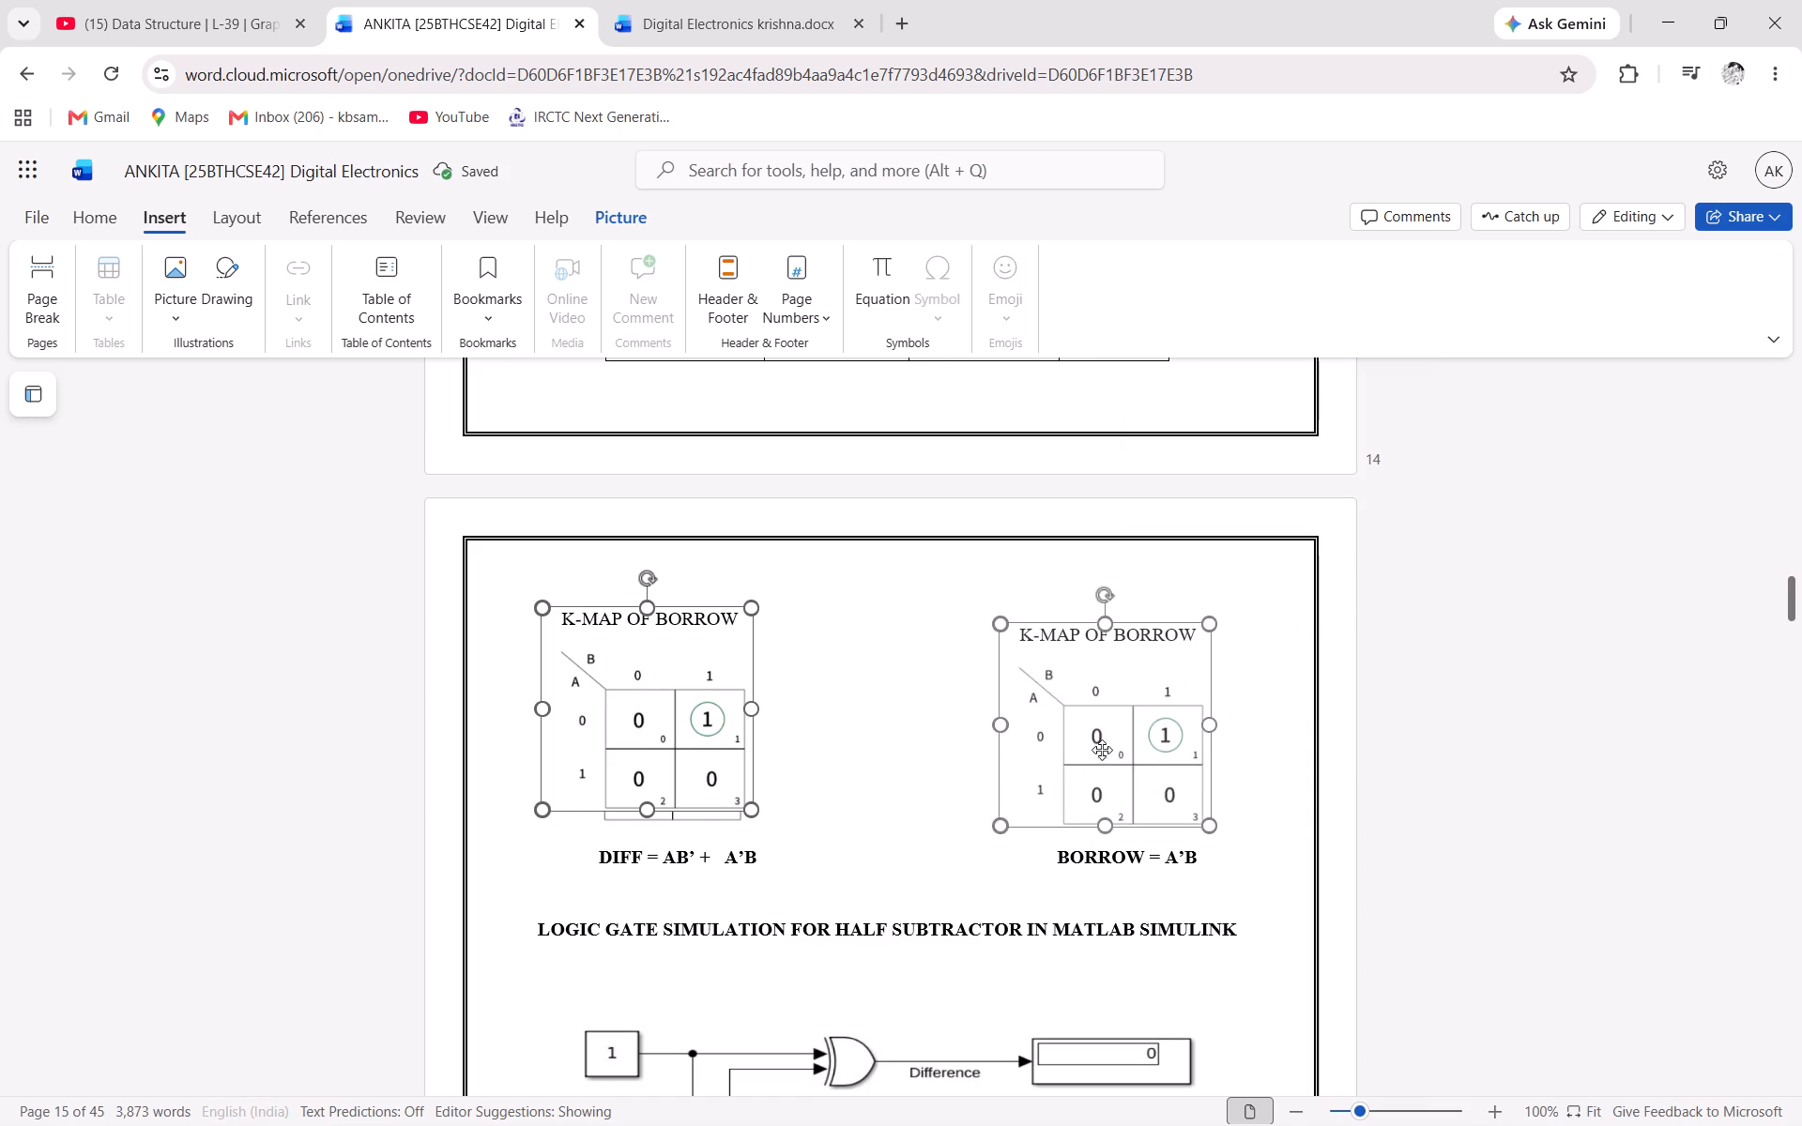
left_click_drag(1102, 750, 1105, 757)
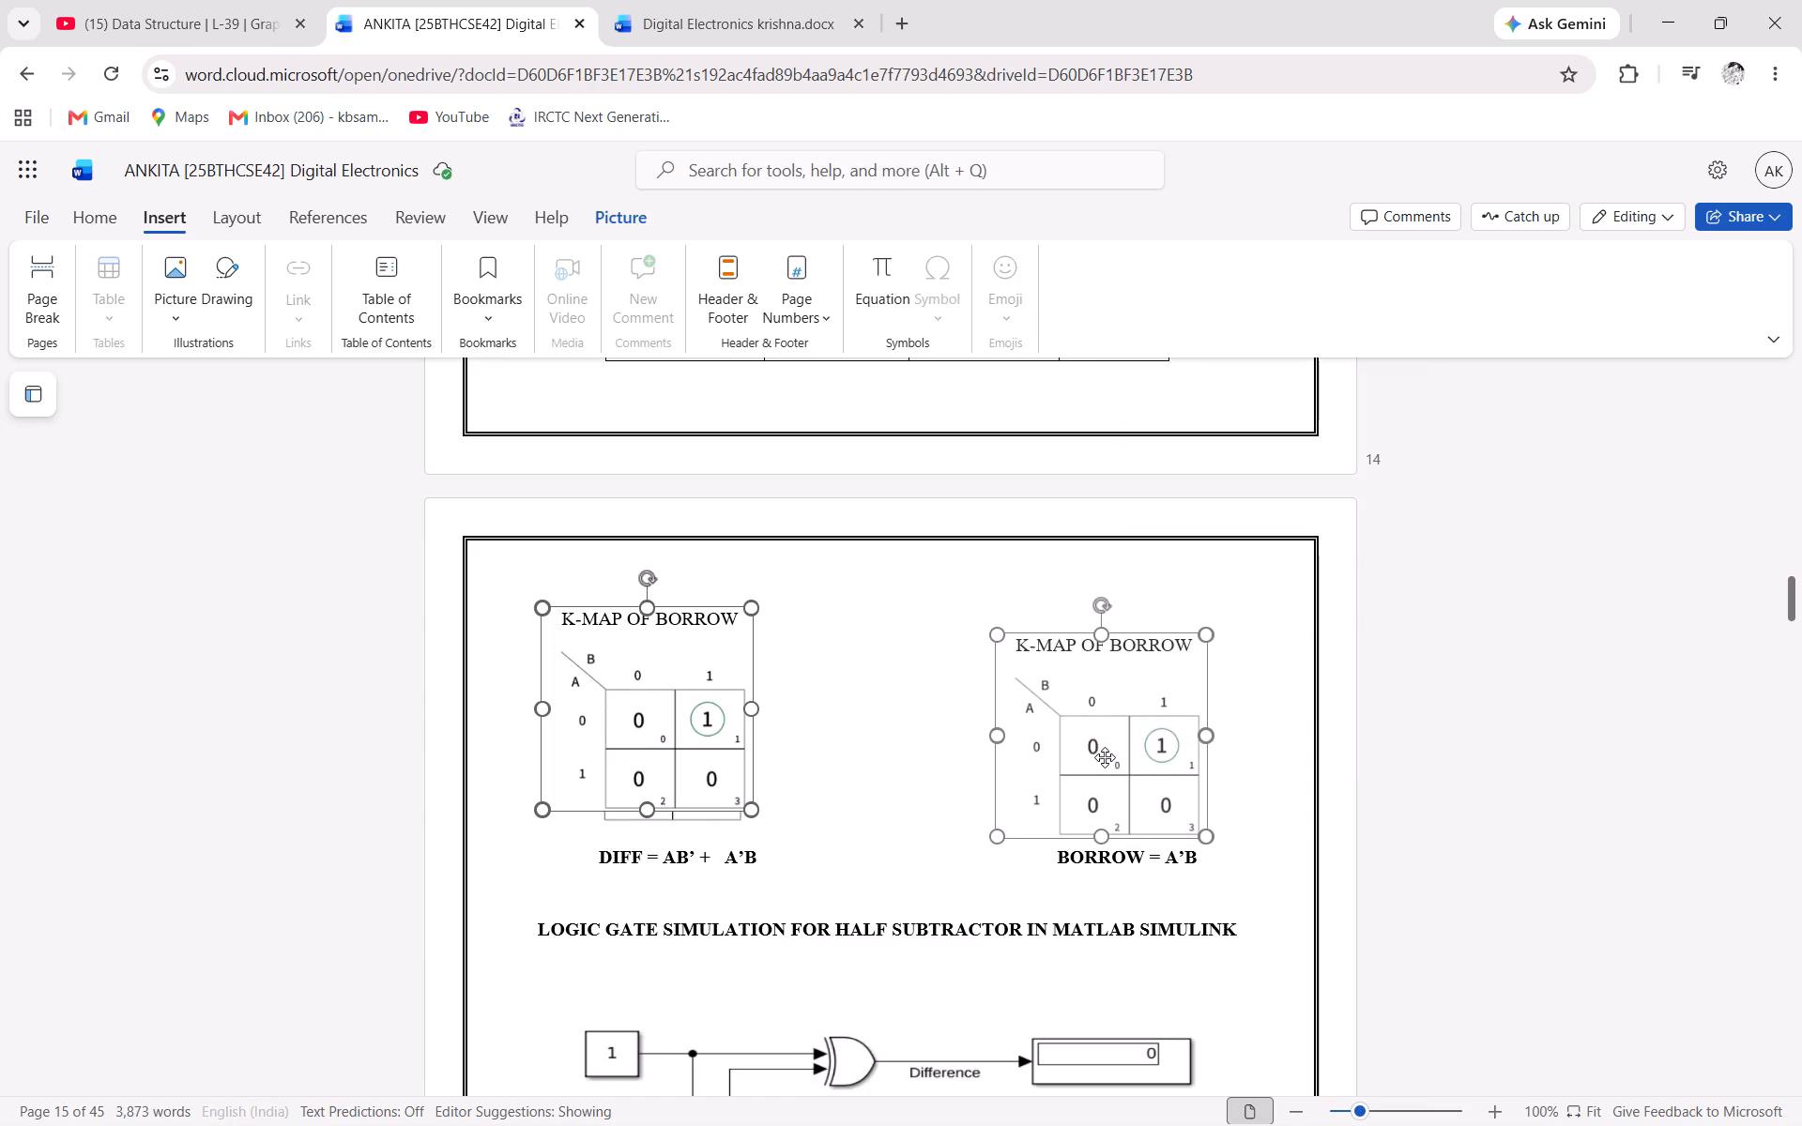
left_click_drag(1105, 757, 1103, 741)
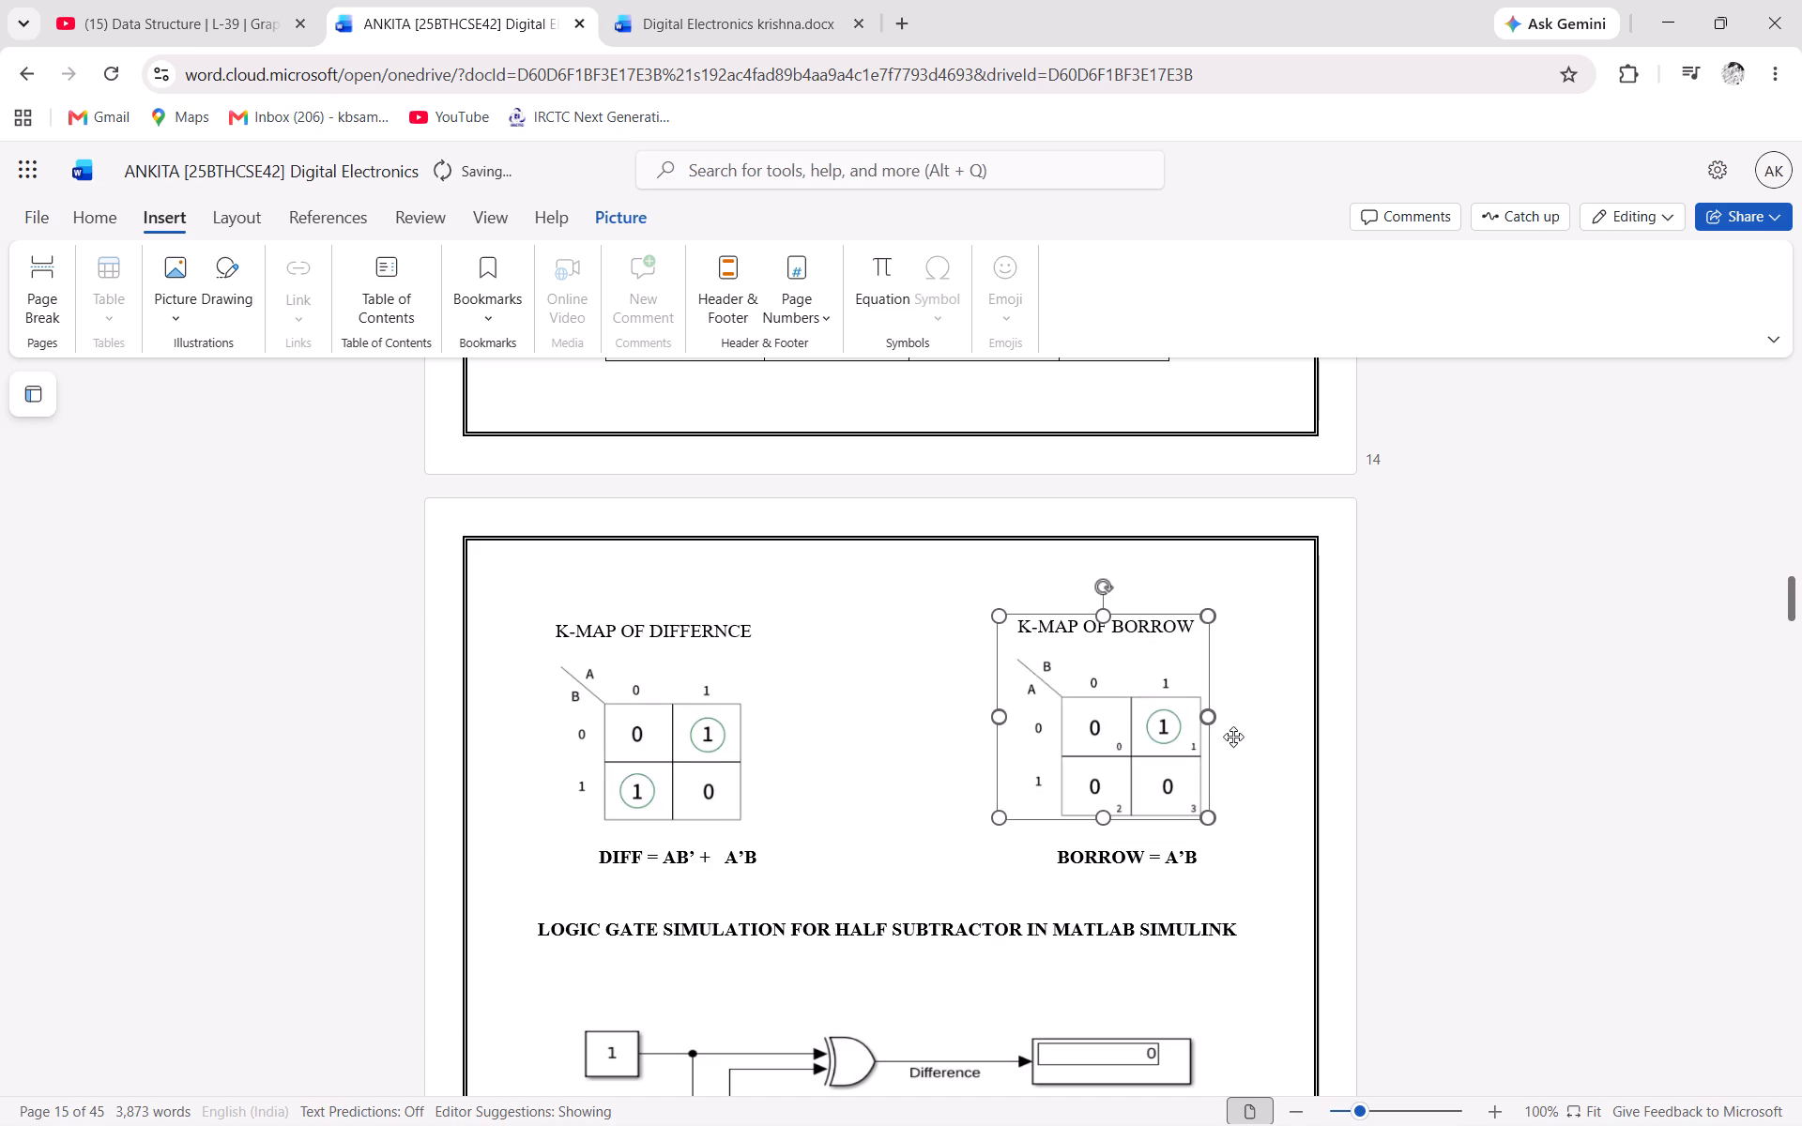
left_click(1434, 747)
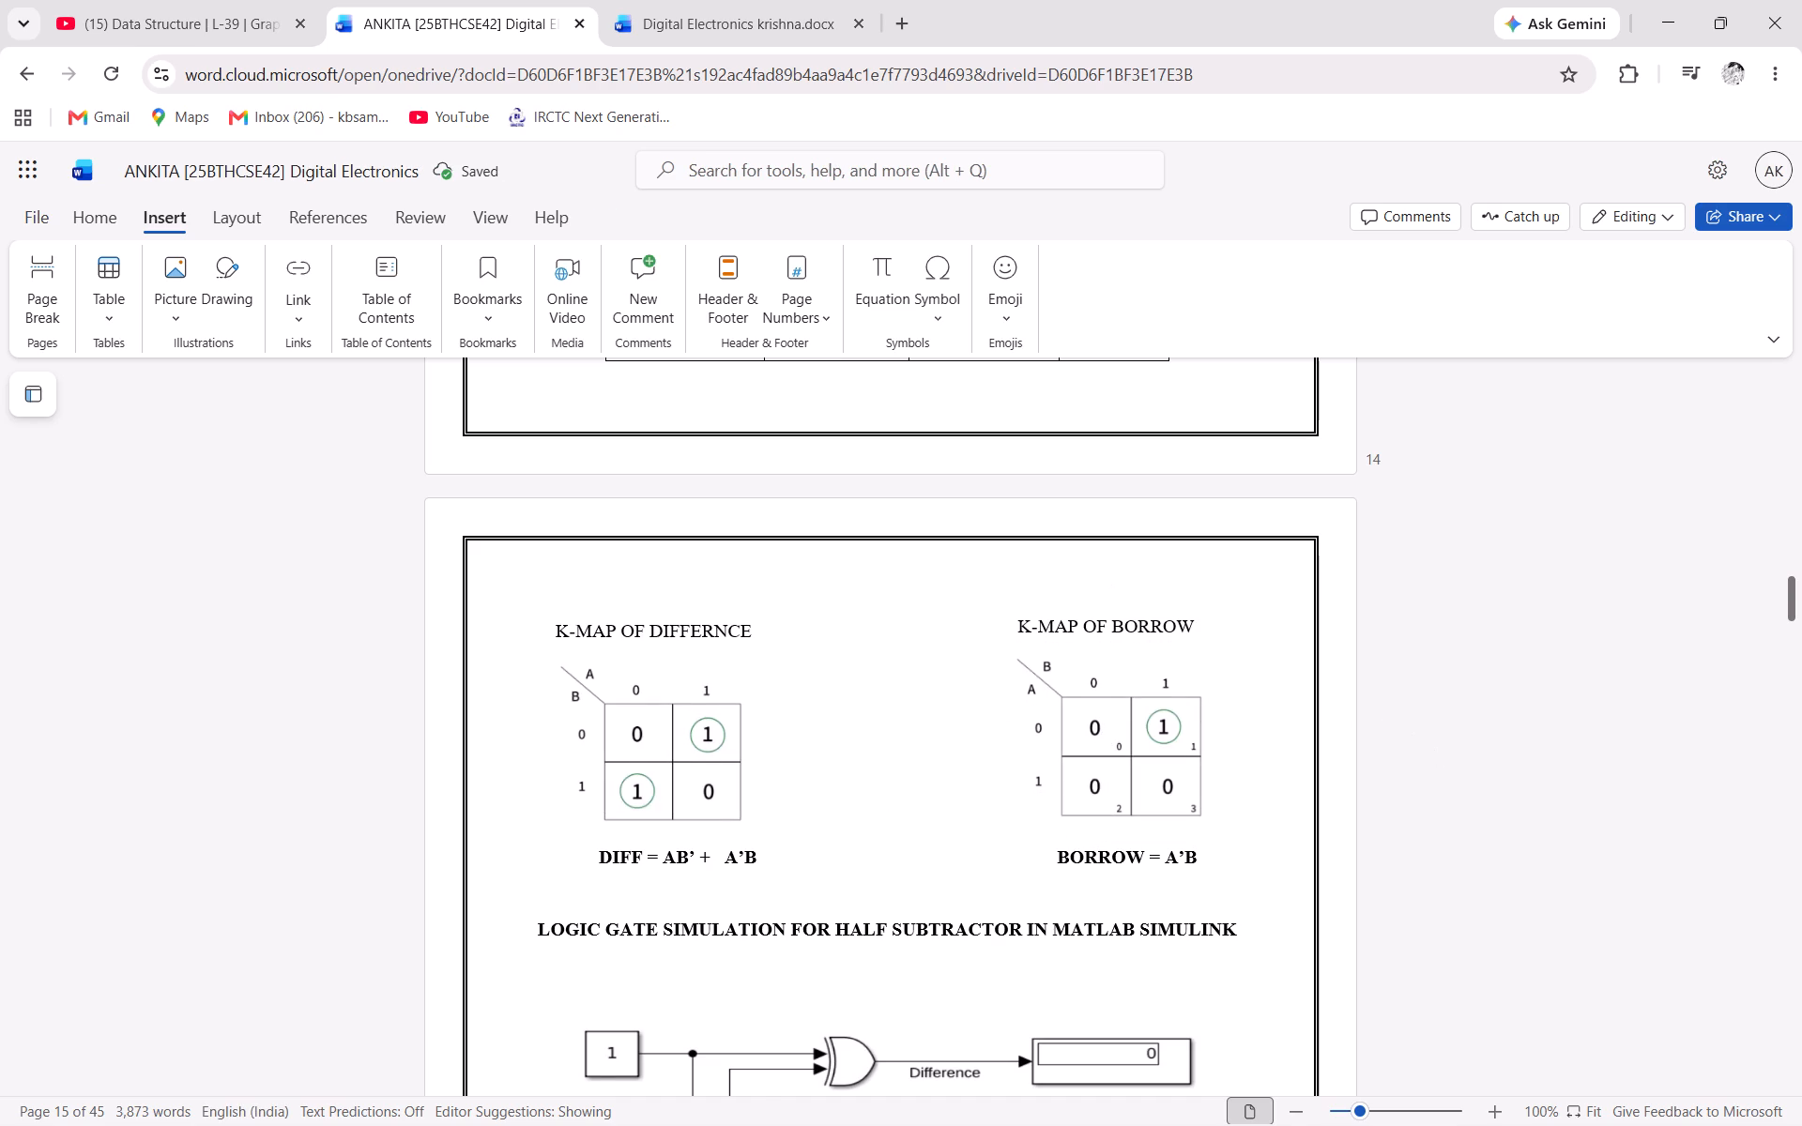
Compare the assignment's Half Subtractor logic gate simulation with the one in Digital Electronics krishna.docx.
scroll(989, 869, "down", 3)
scroll(937, 768, "down", 1)
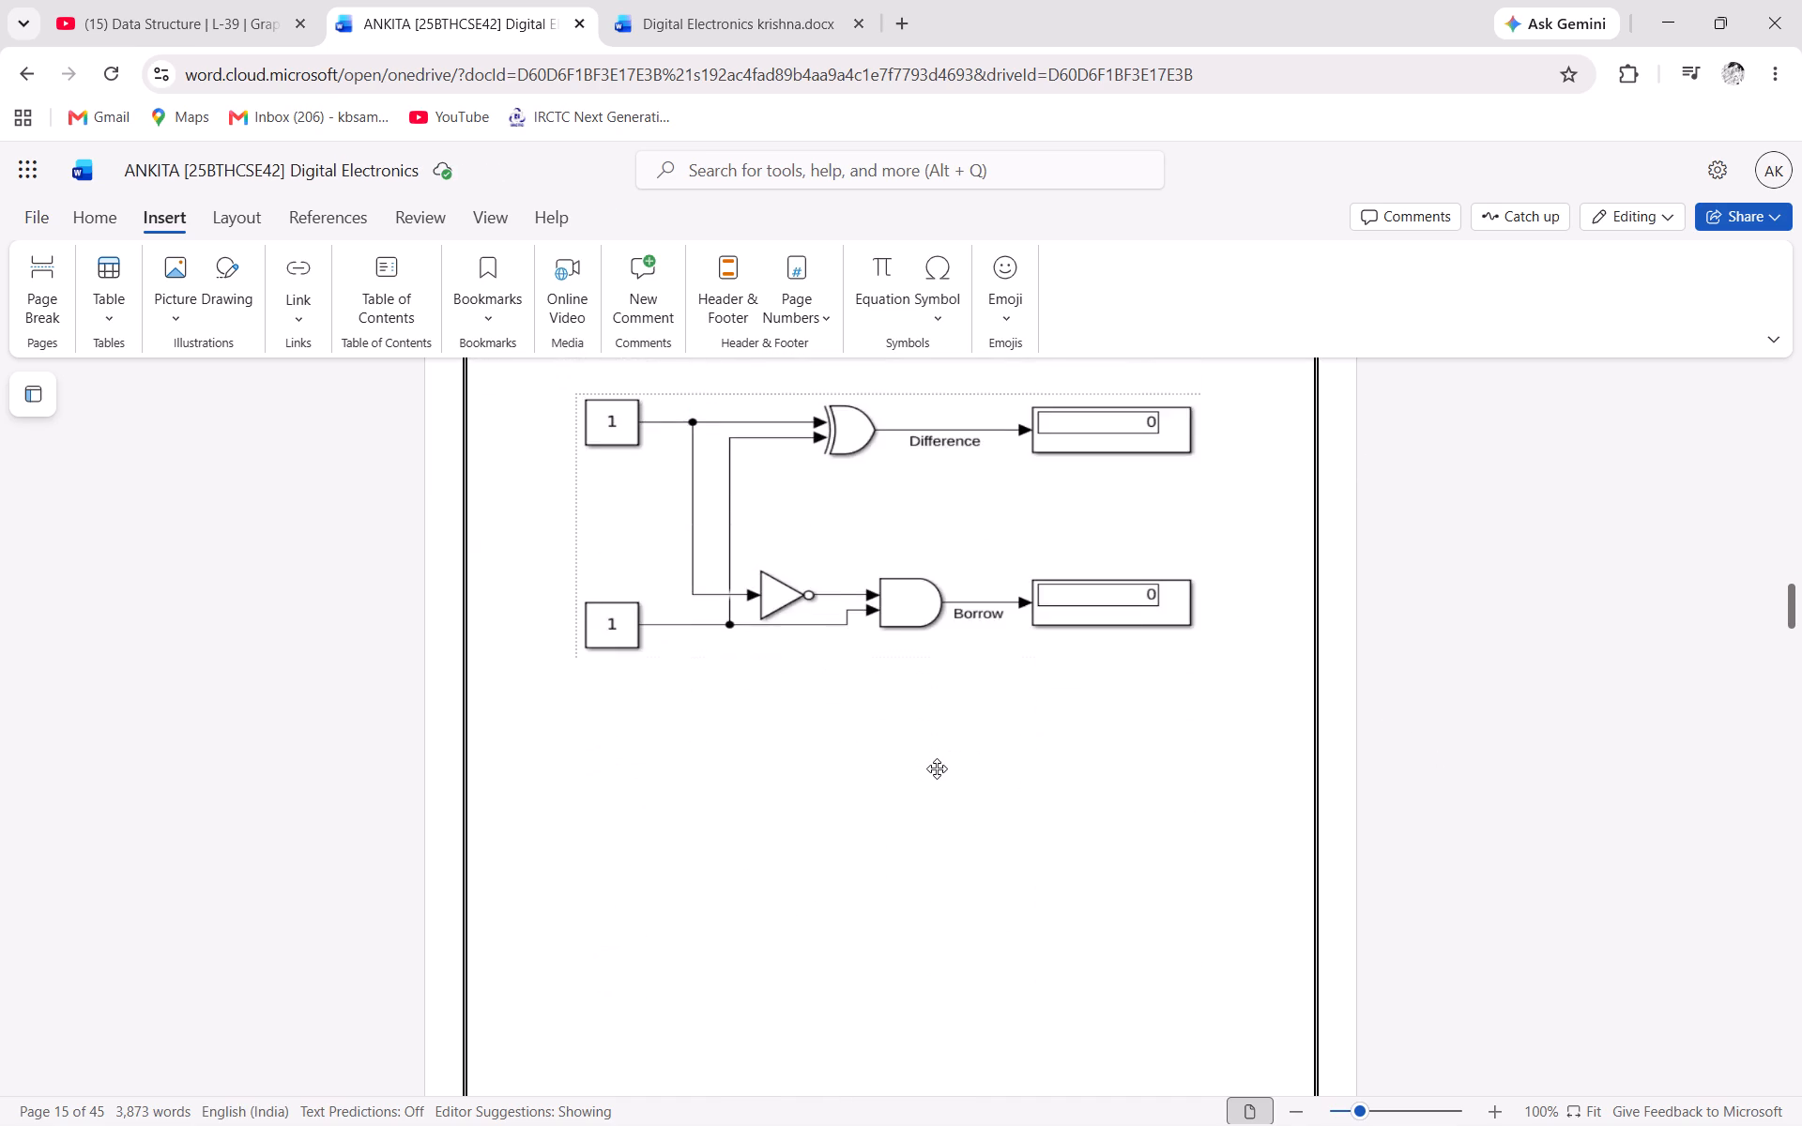
scroll(937, 768, "down", 2)
scroll(937, 768, "up", 2)
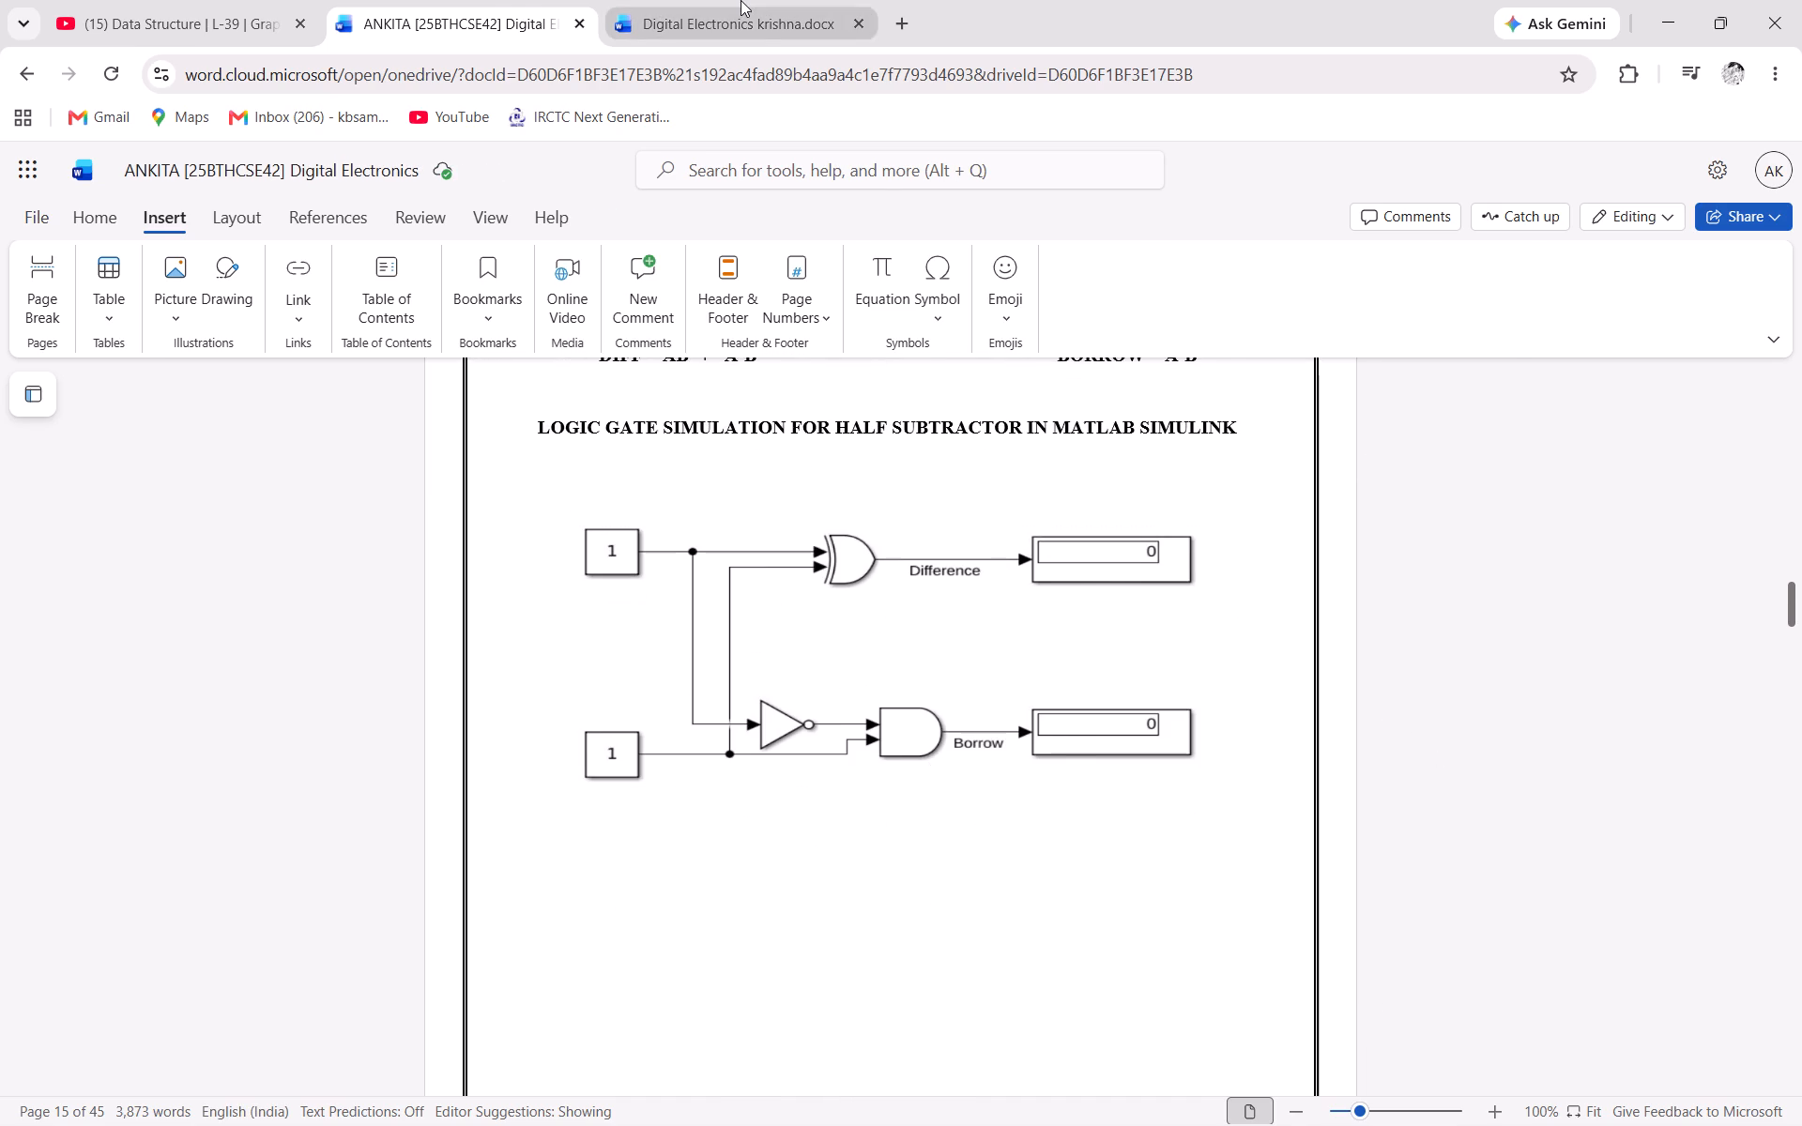
left_click(741, 0)
scroll(805, 661, "down", 5)
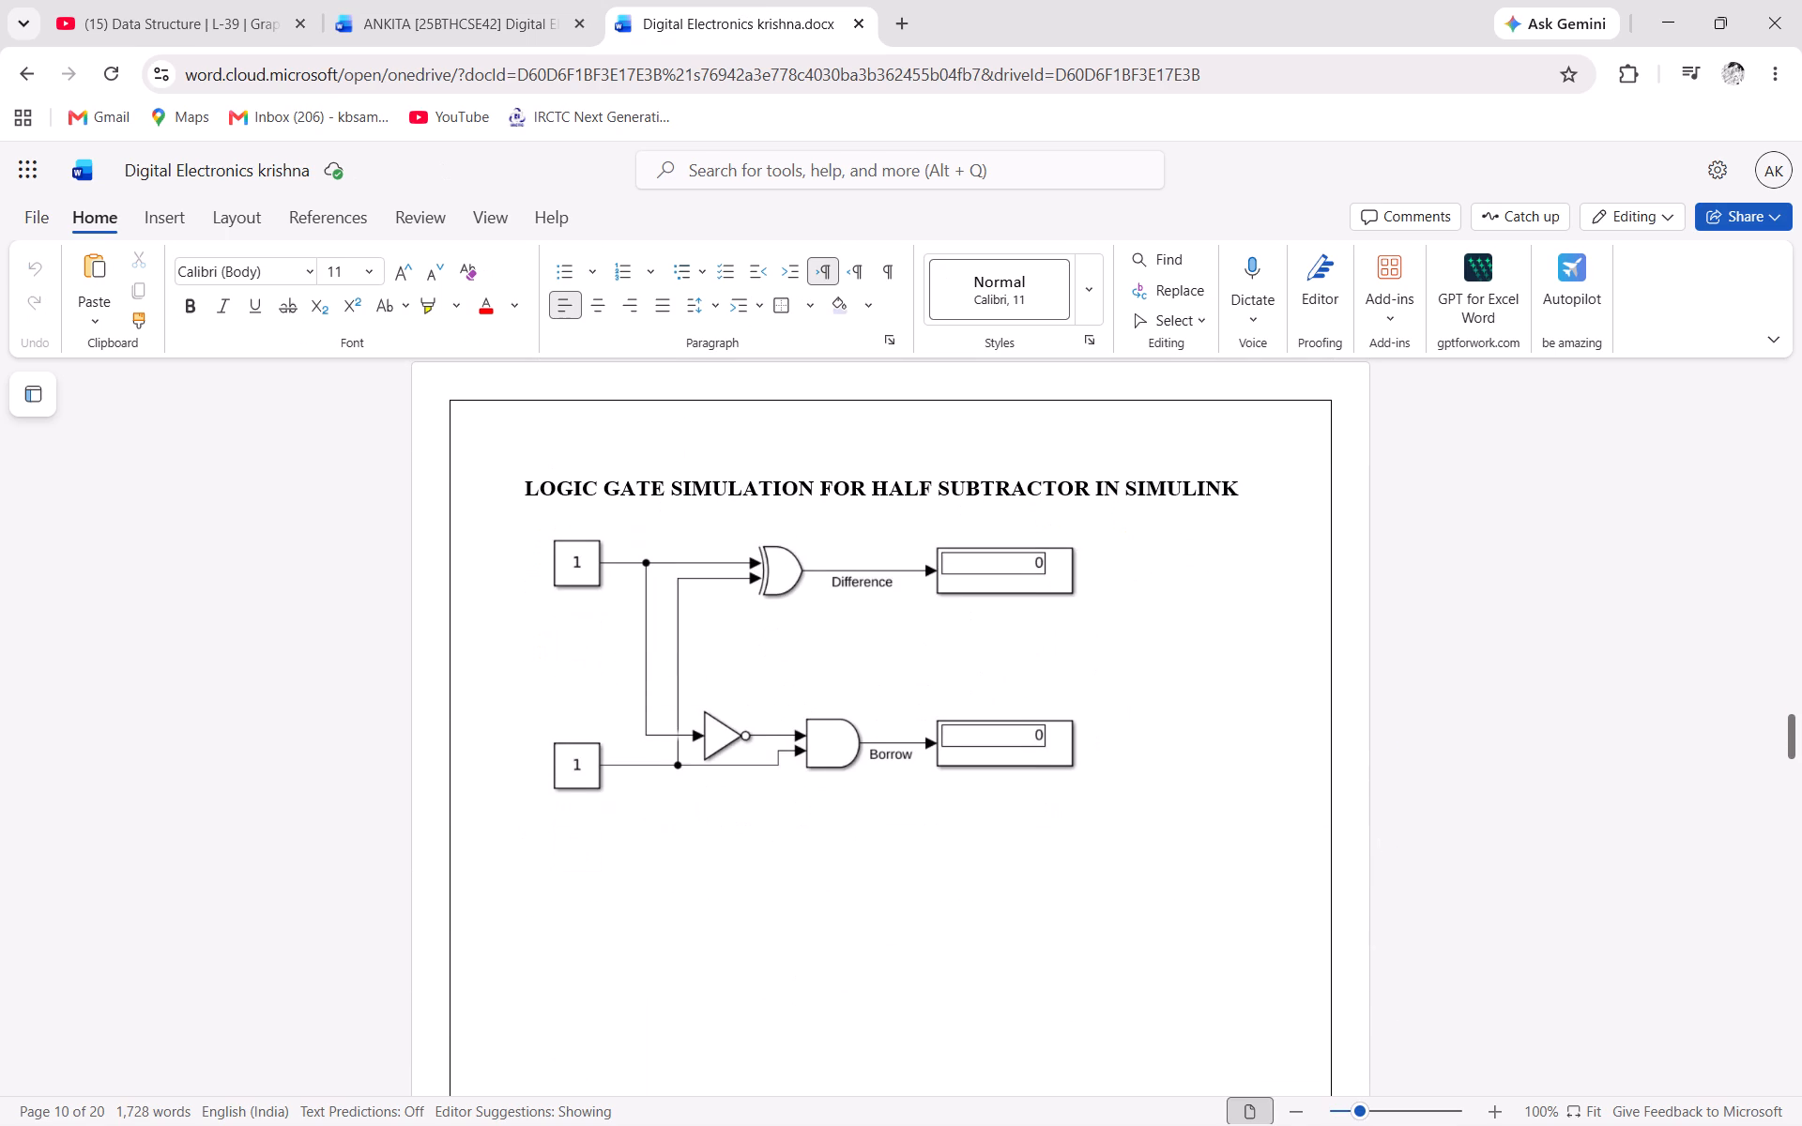
left_click(470, 34)
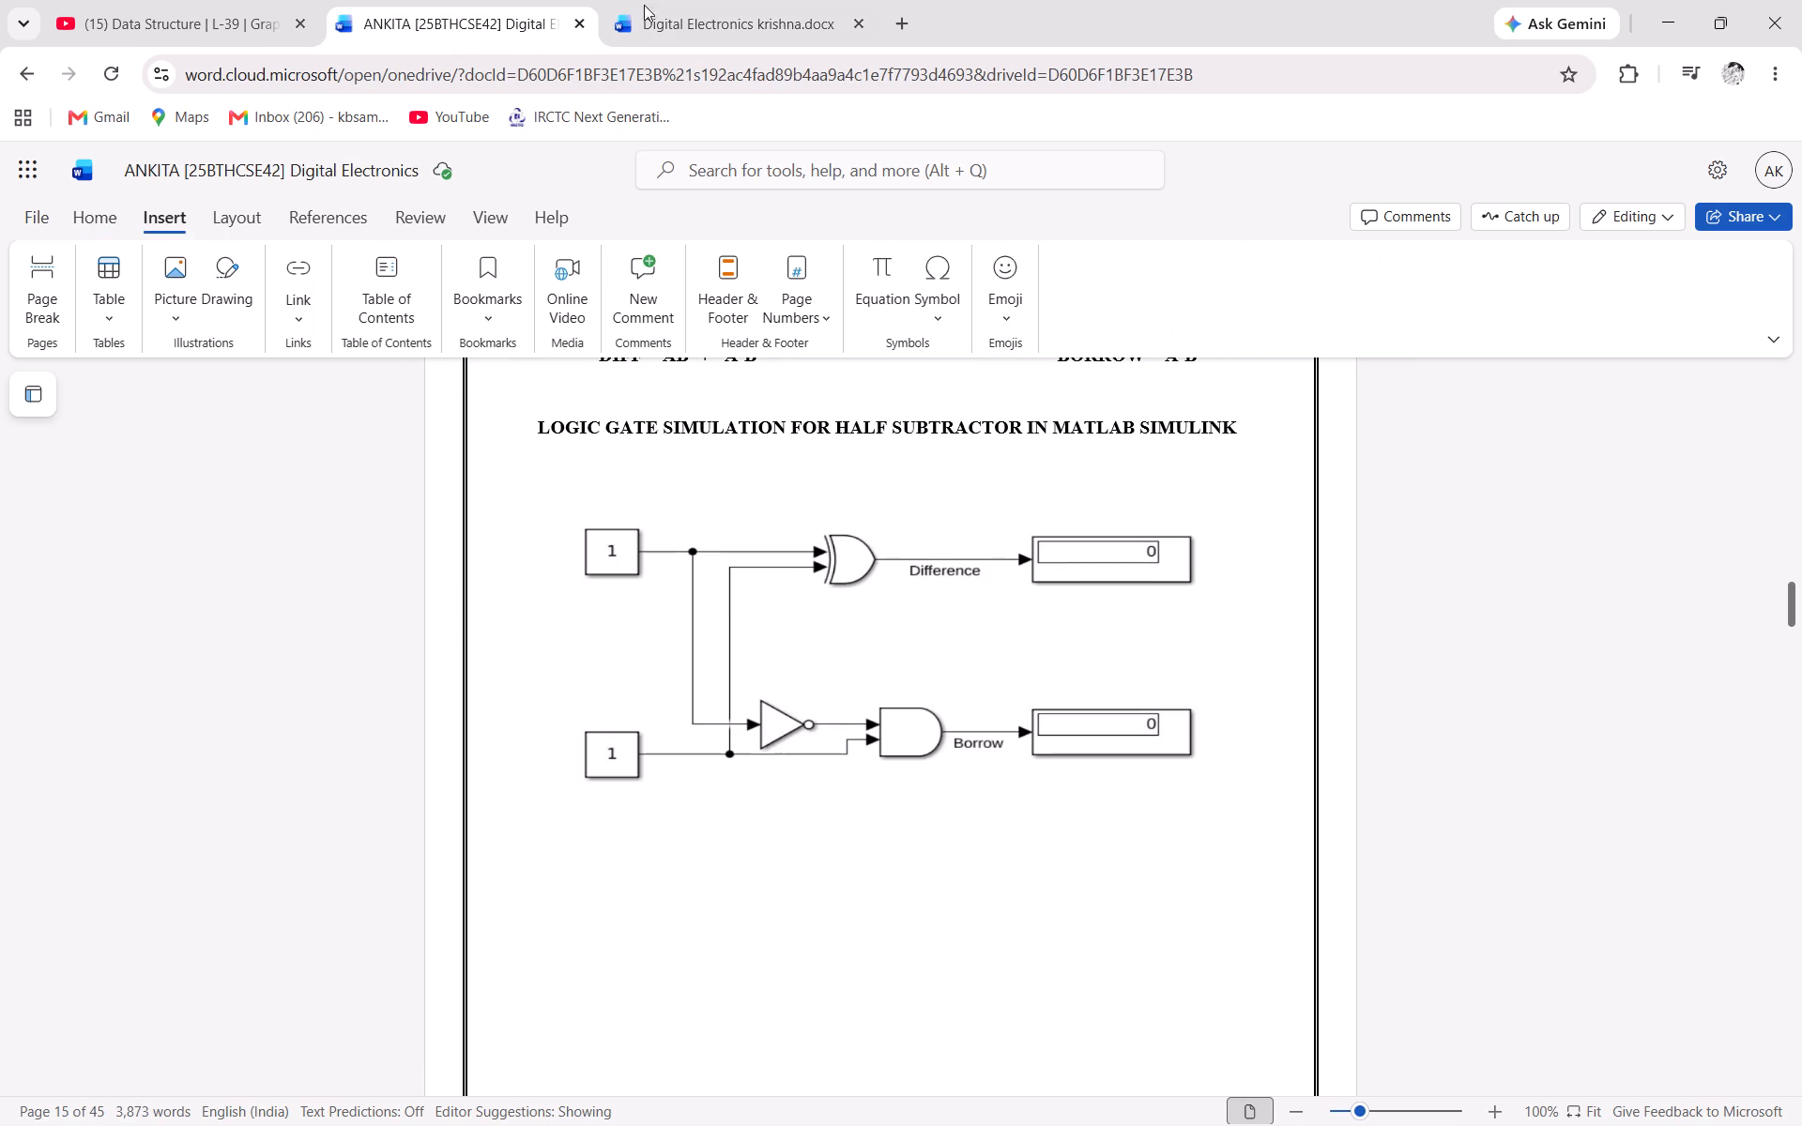
left_click(740, 0)
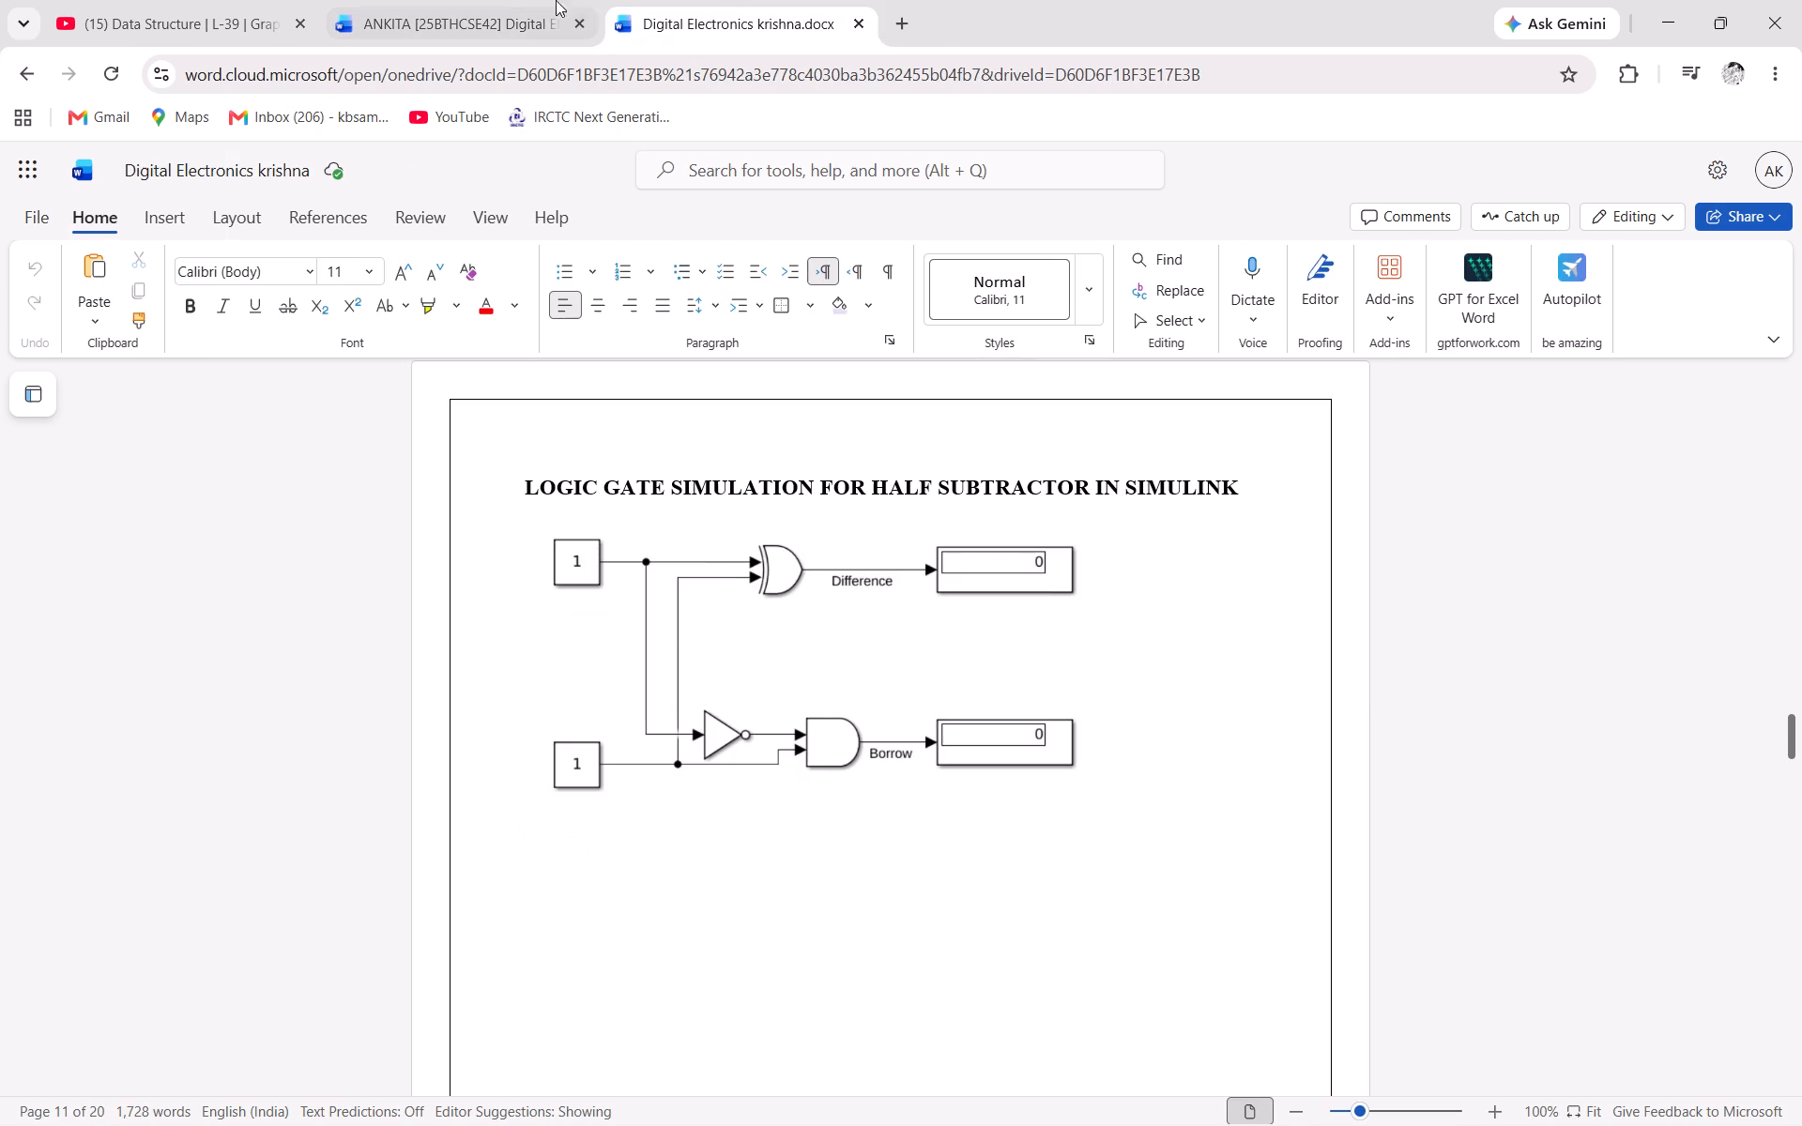
left_click(663, 580)
double_click(924, 684)
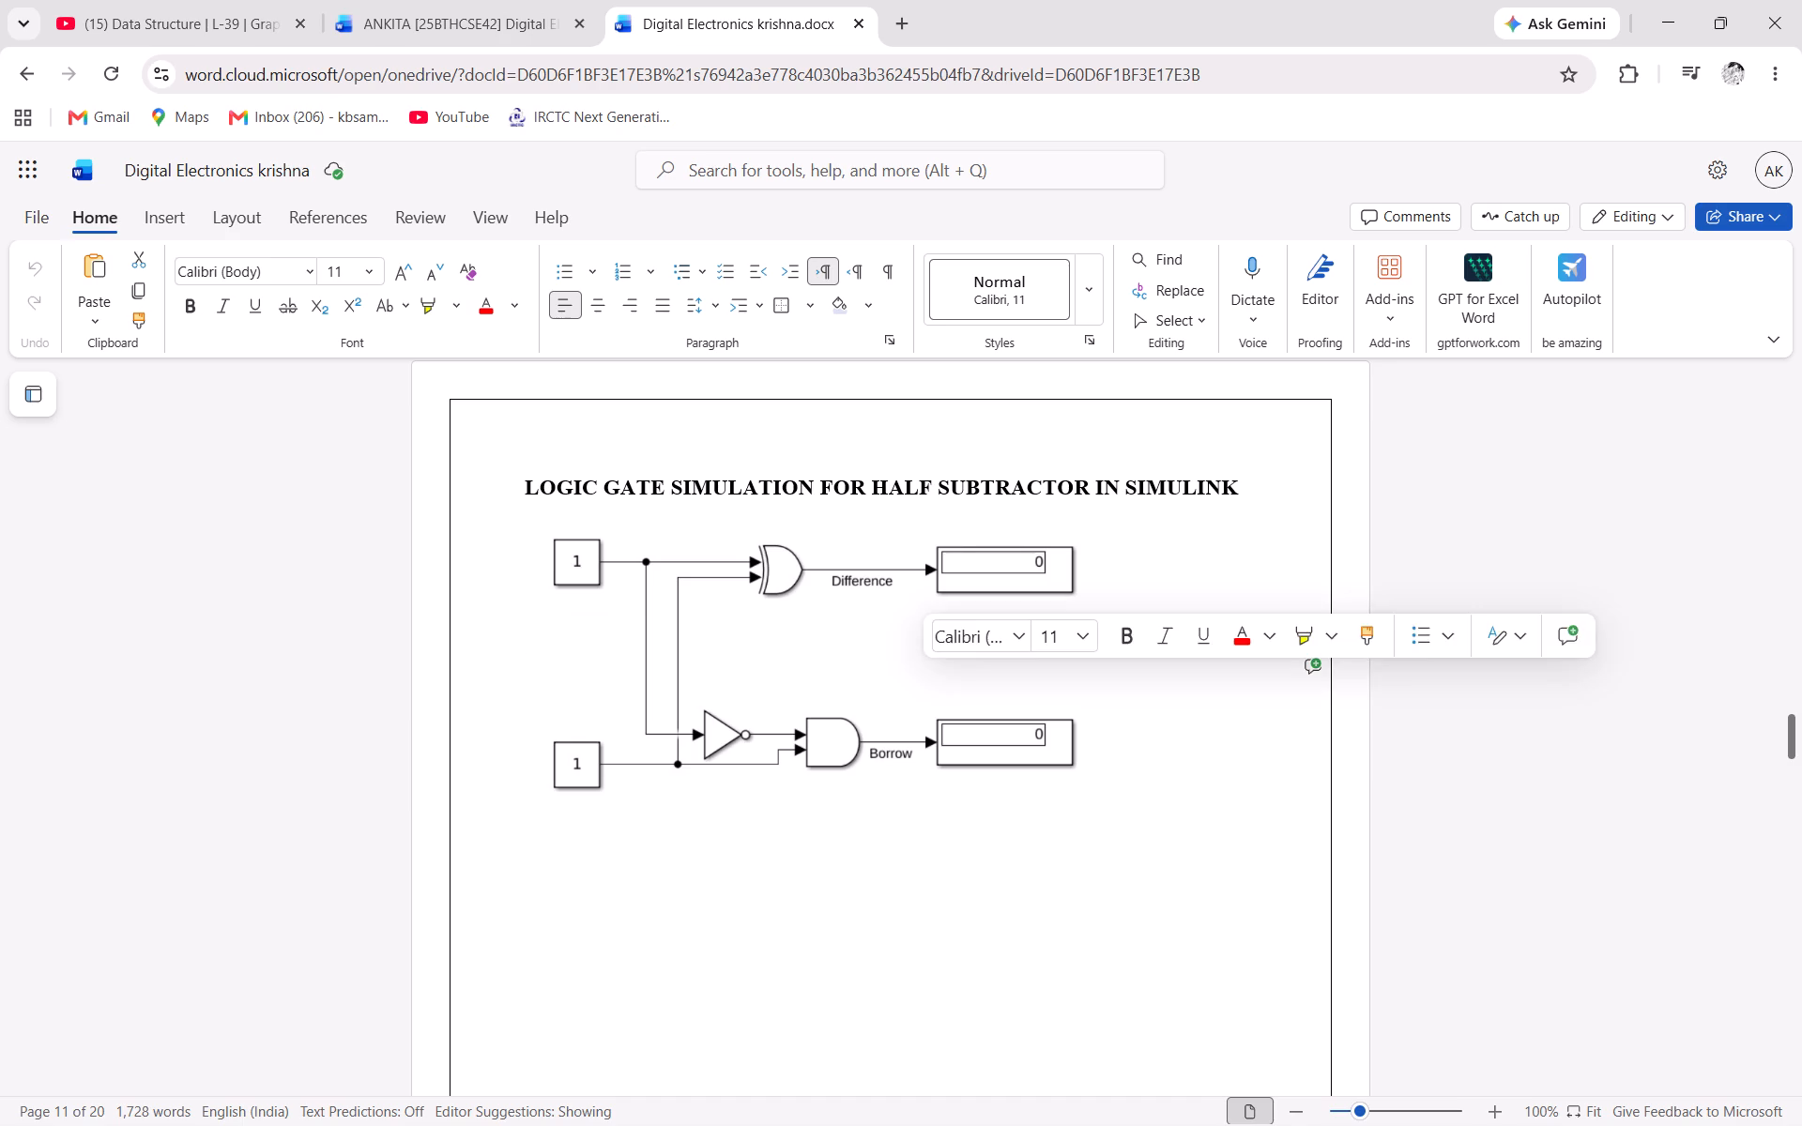
left_click(985, 700)
right_click(985, 700)
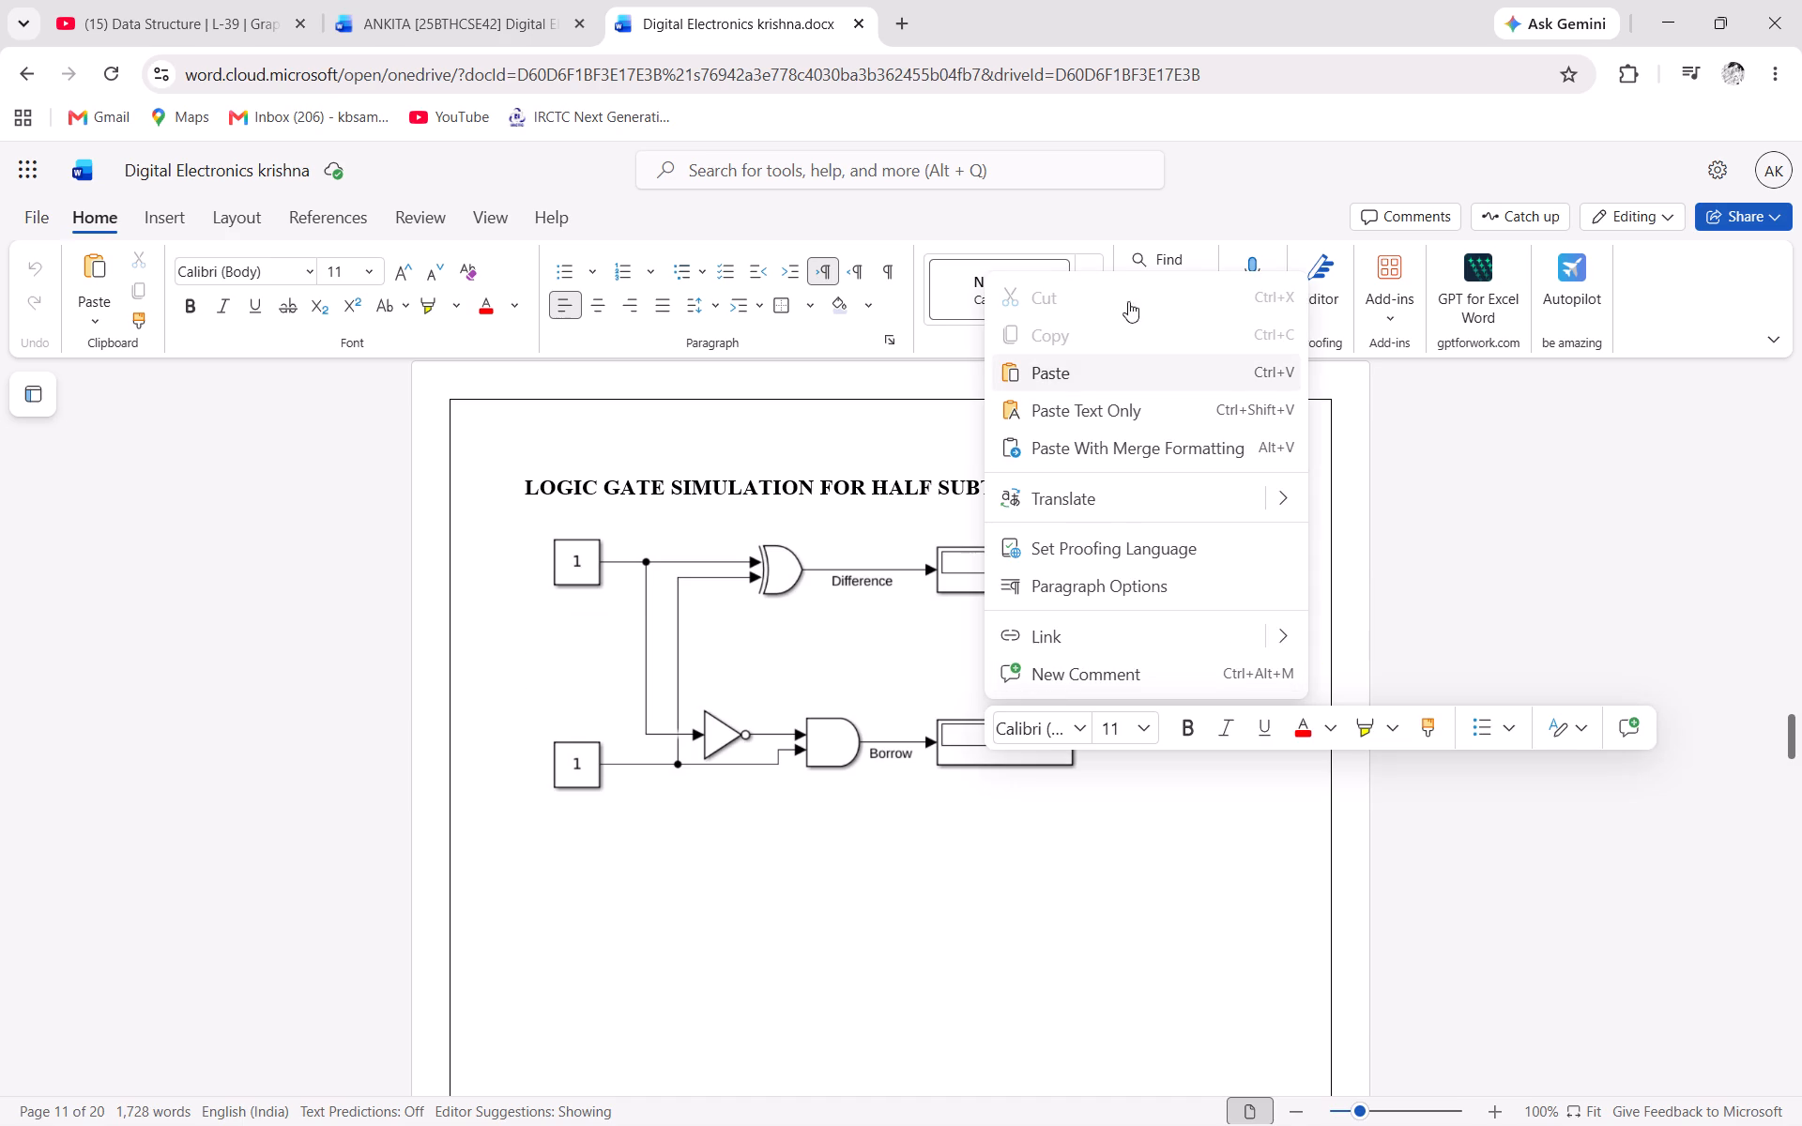
left_click(787, 716)
double_click(794, 691)
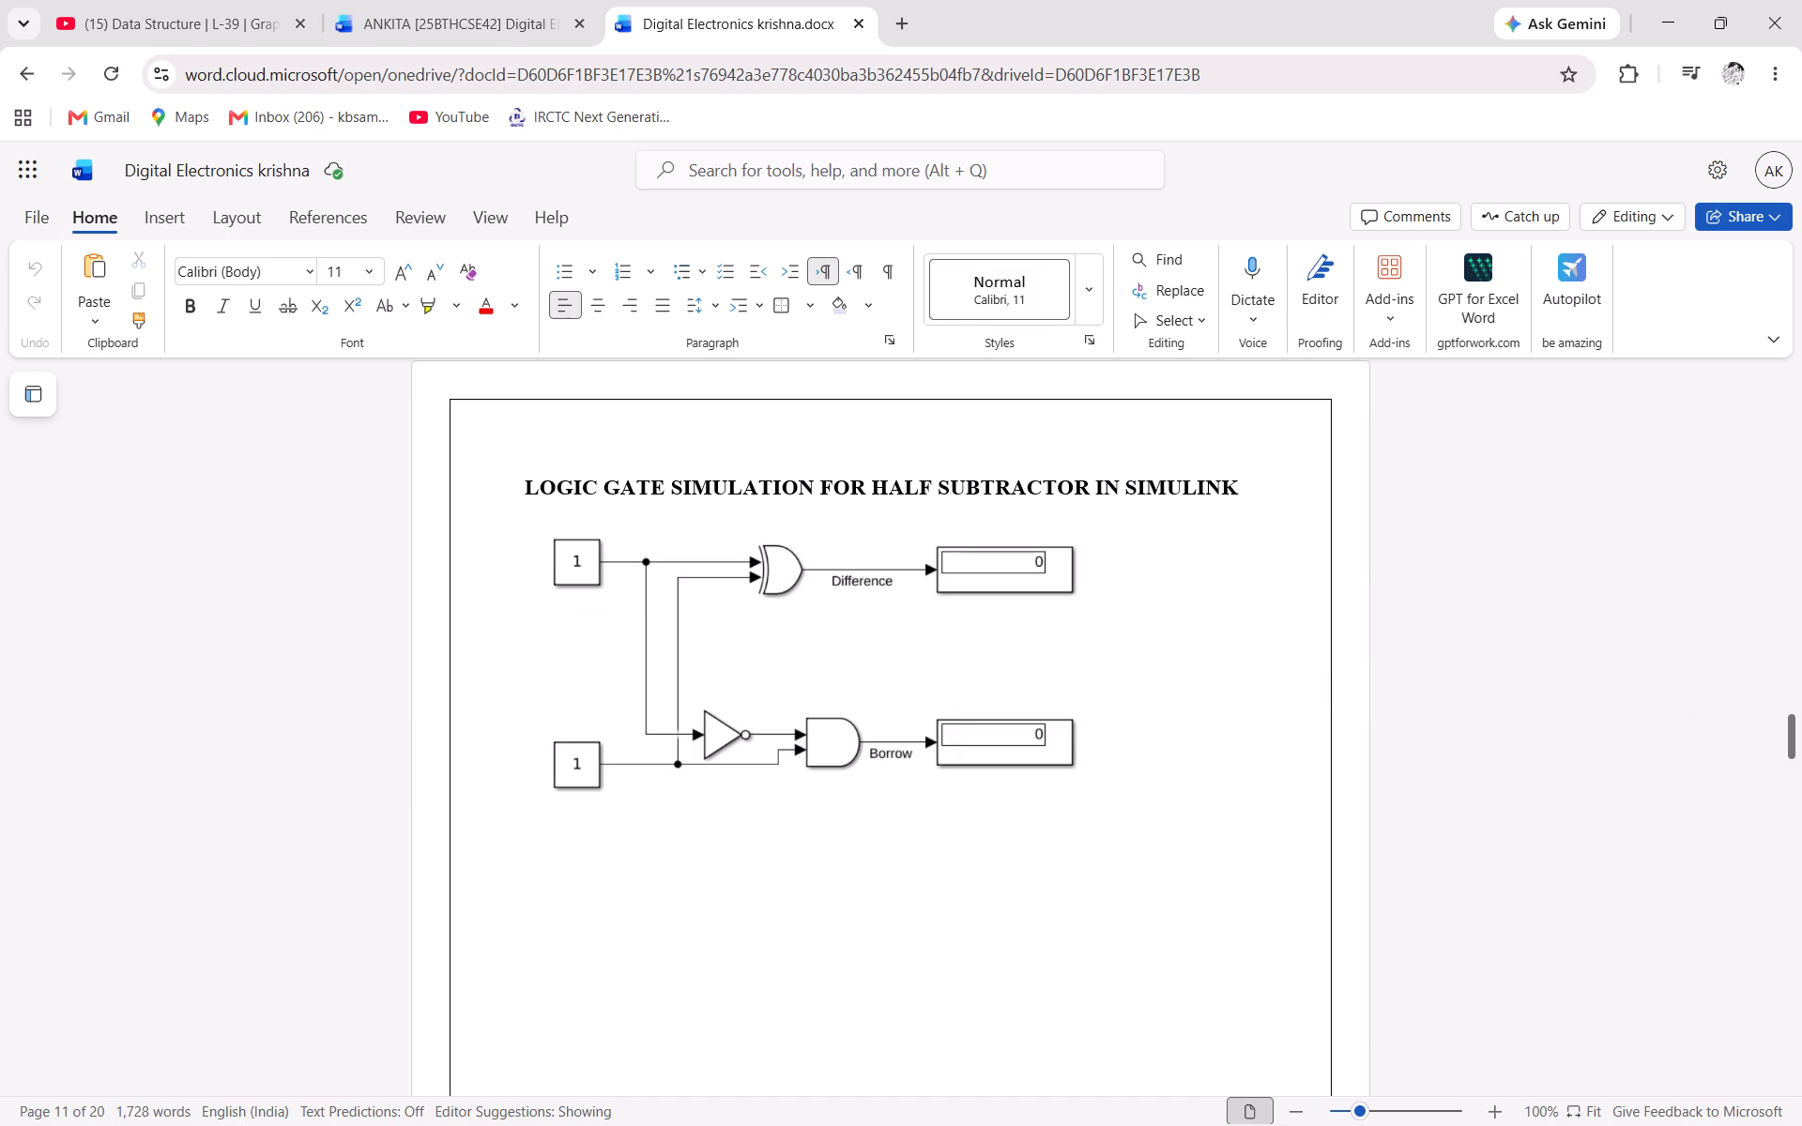
scroll(794, 691, "down", 4)
left_click(447, 0)
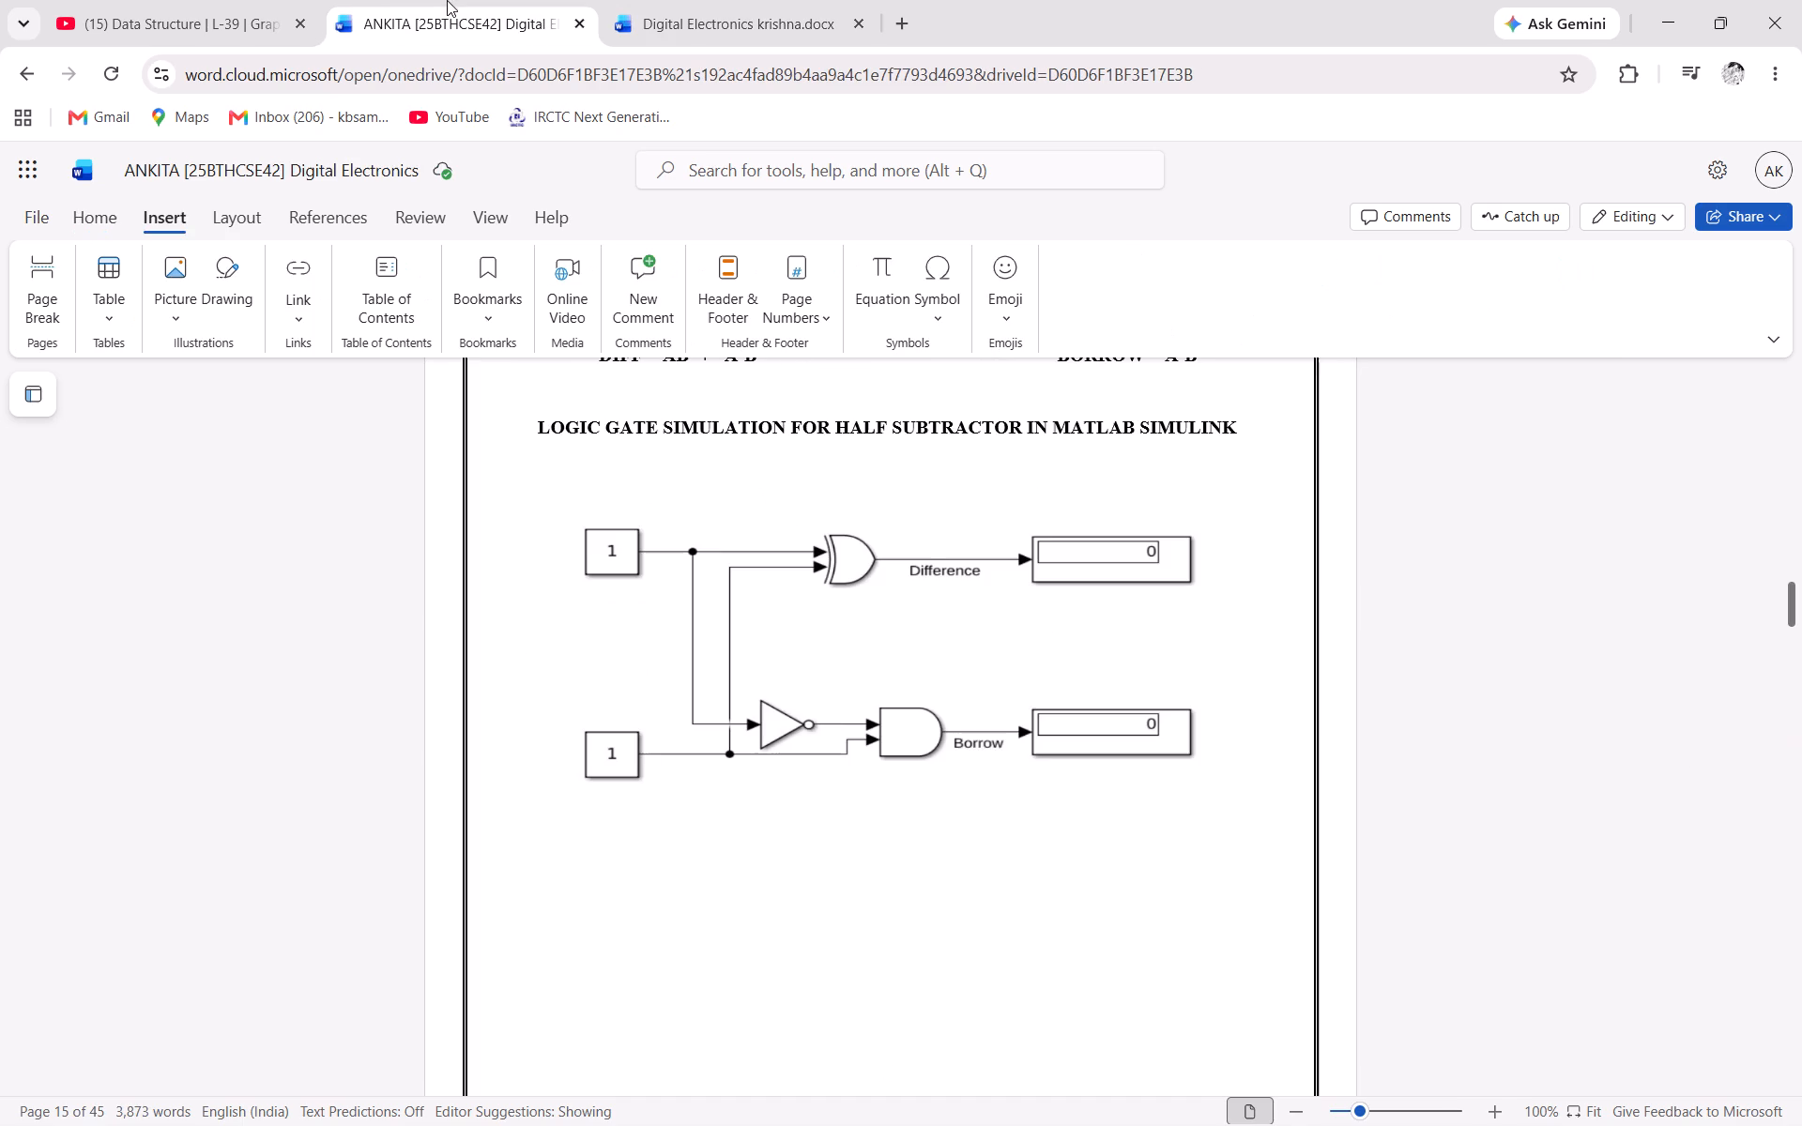
left_click(812, 728)
left_click(809, 1020)
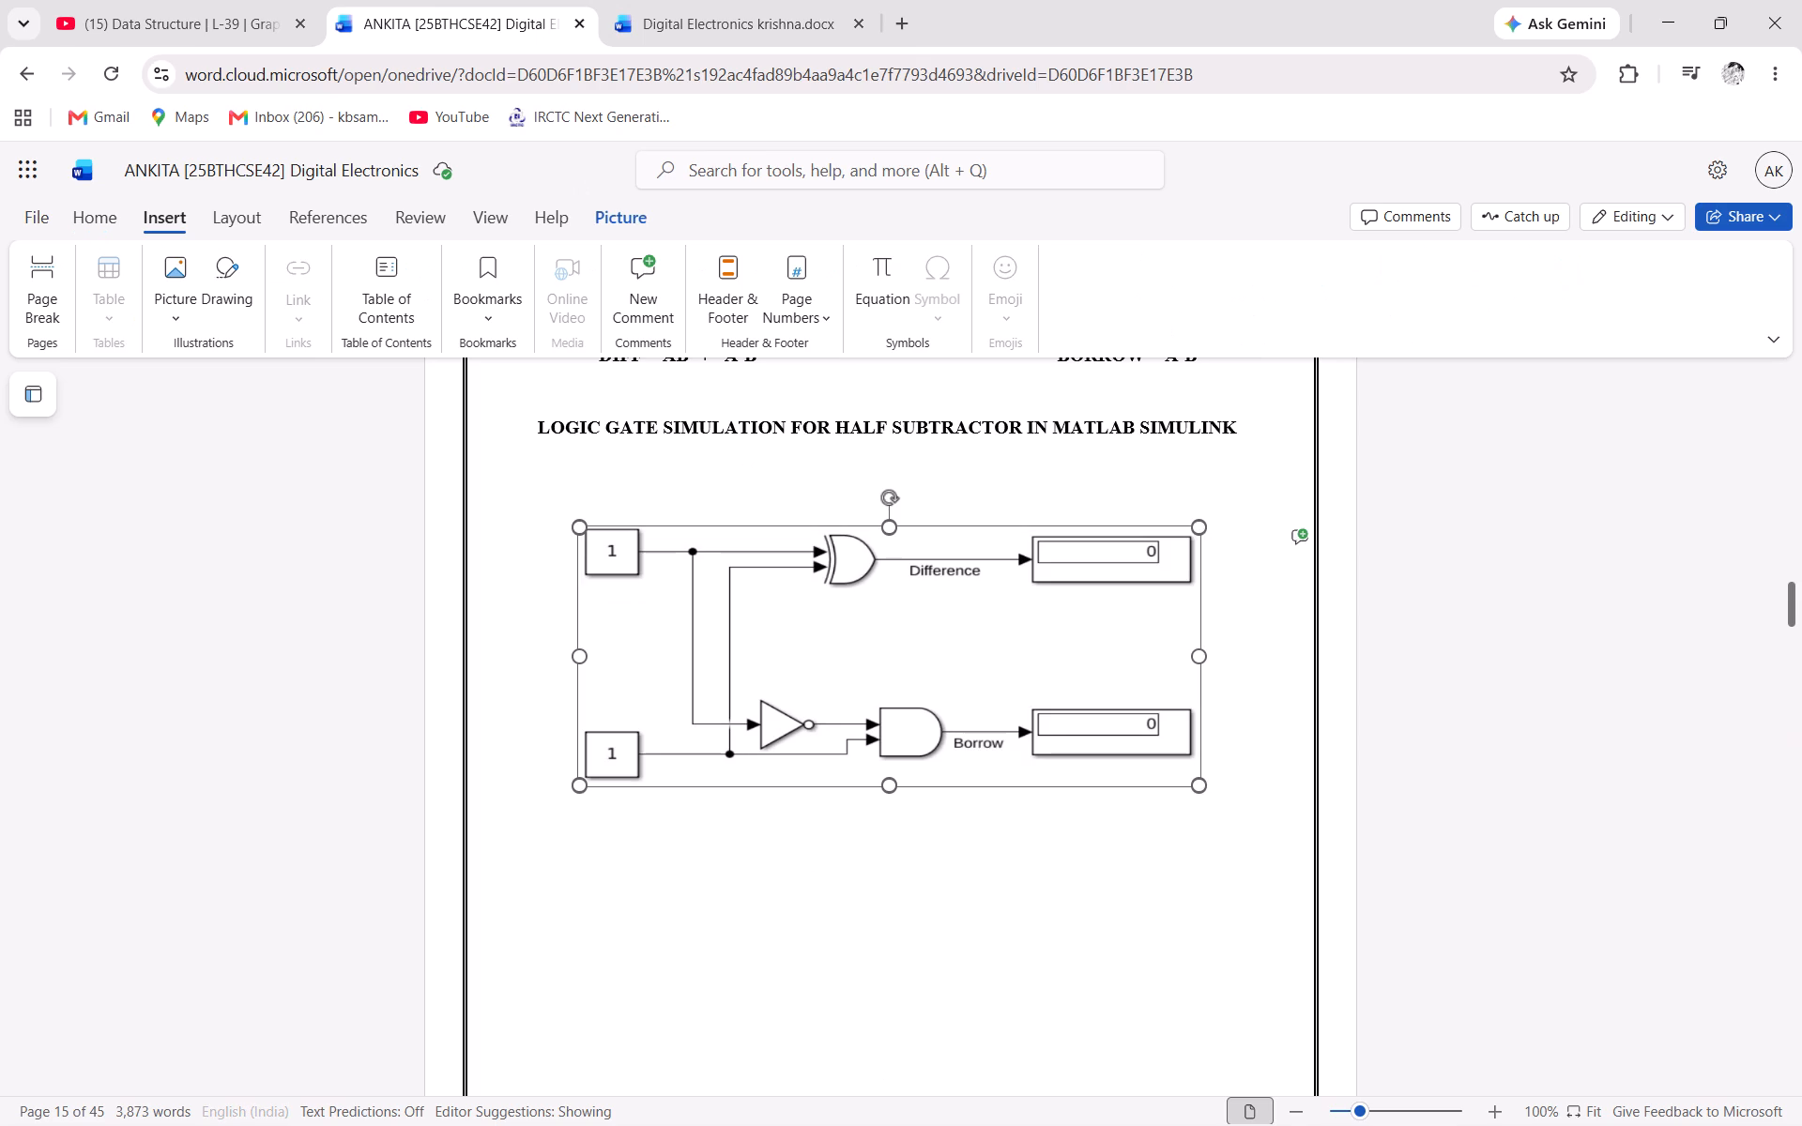
left_click_drag(685, 57, 742, 617)
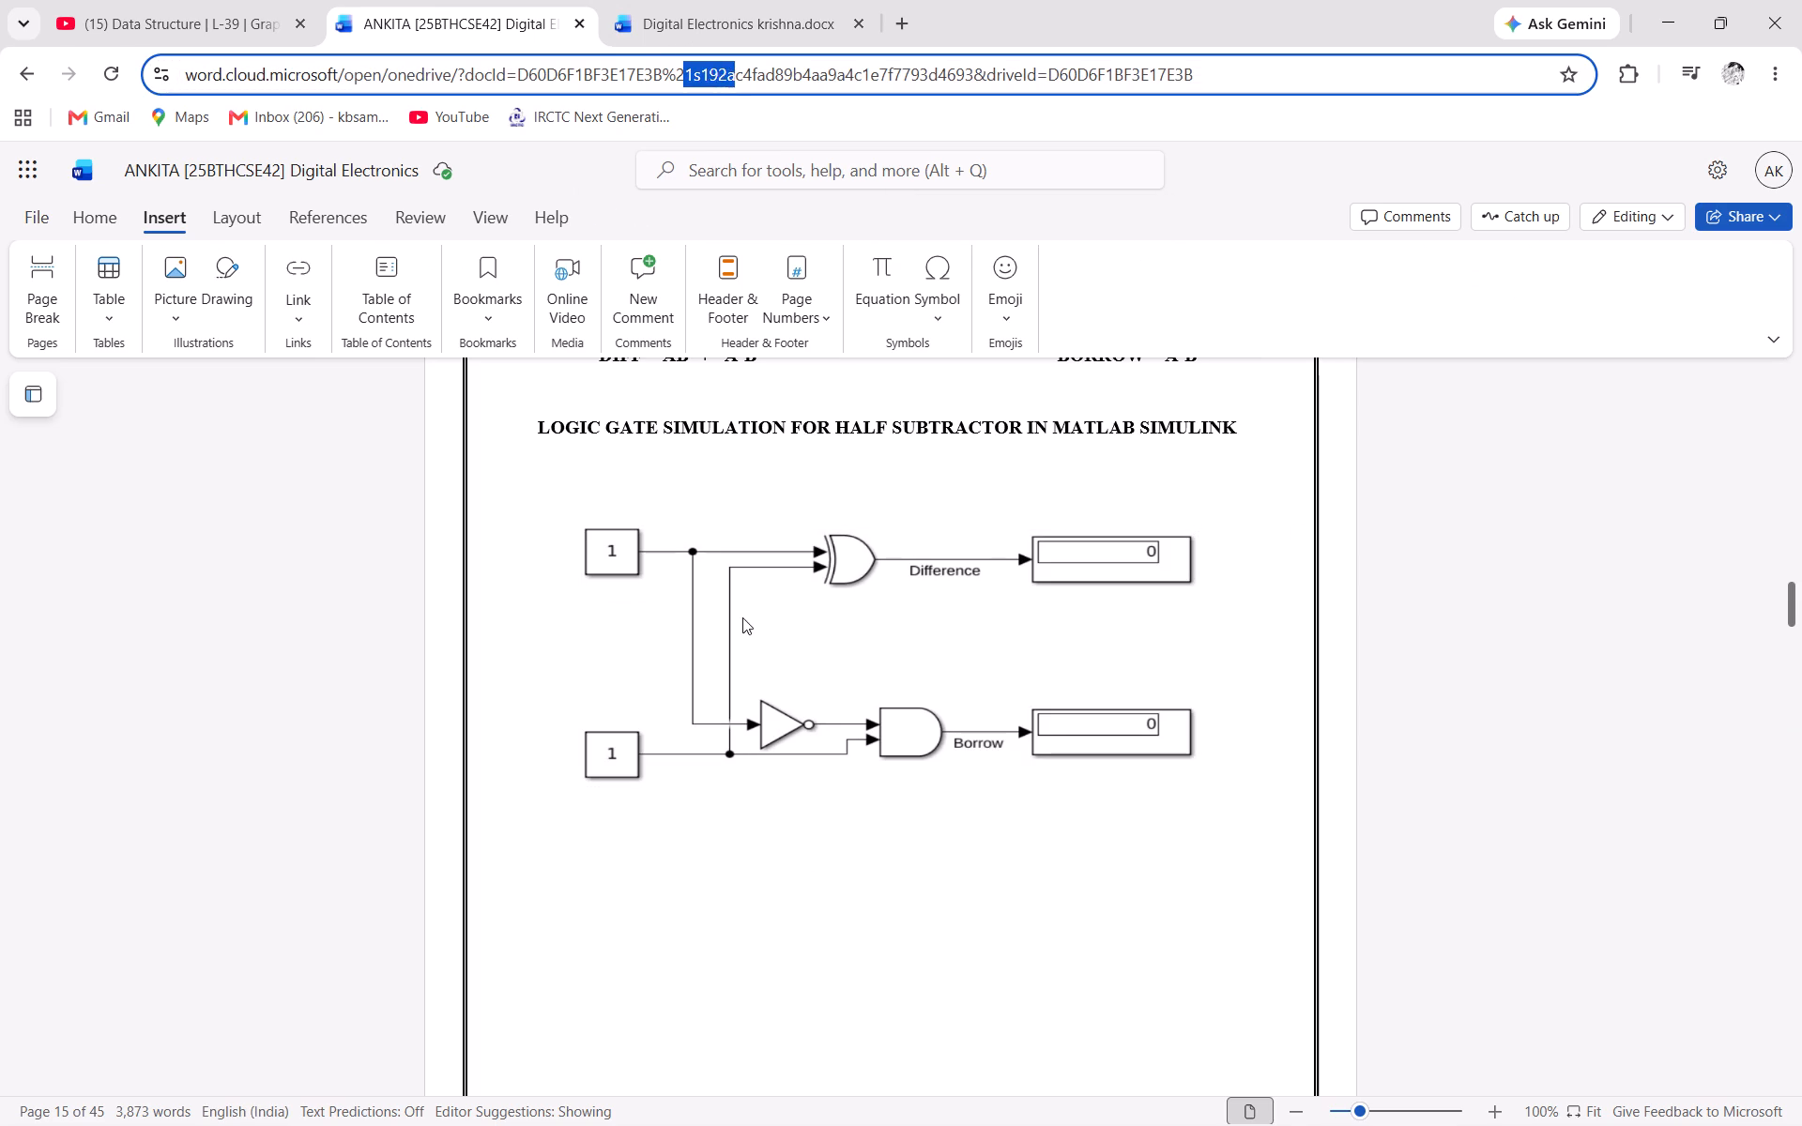
left_click_drag(742, 617, 671, 423)
left_click(724, 821)
Compare the assignment's Full Subtractor K-maps, expressions and logic gate simulation with those in Digital Electronics krishna.docx.
scroll(724, 821, "down", 2)
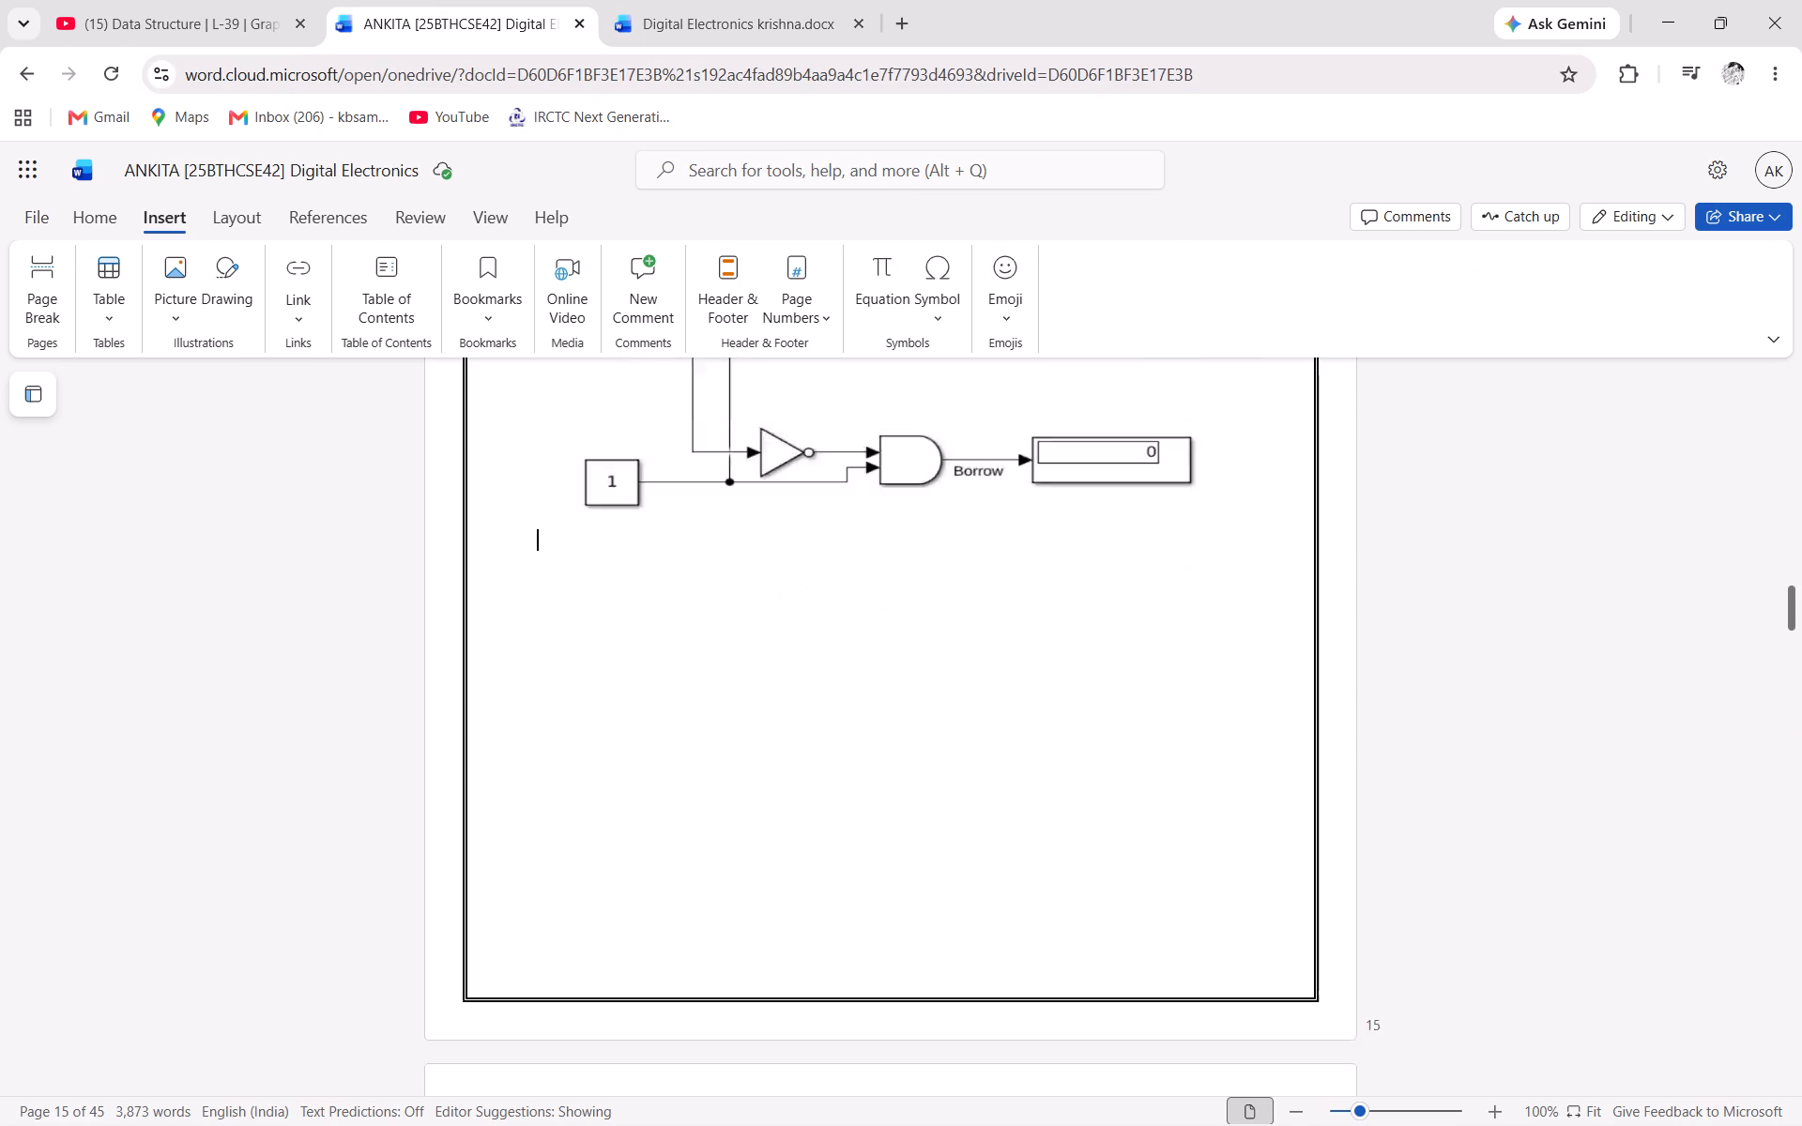
scroll(724, 821, "down", 6)
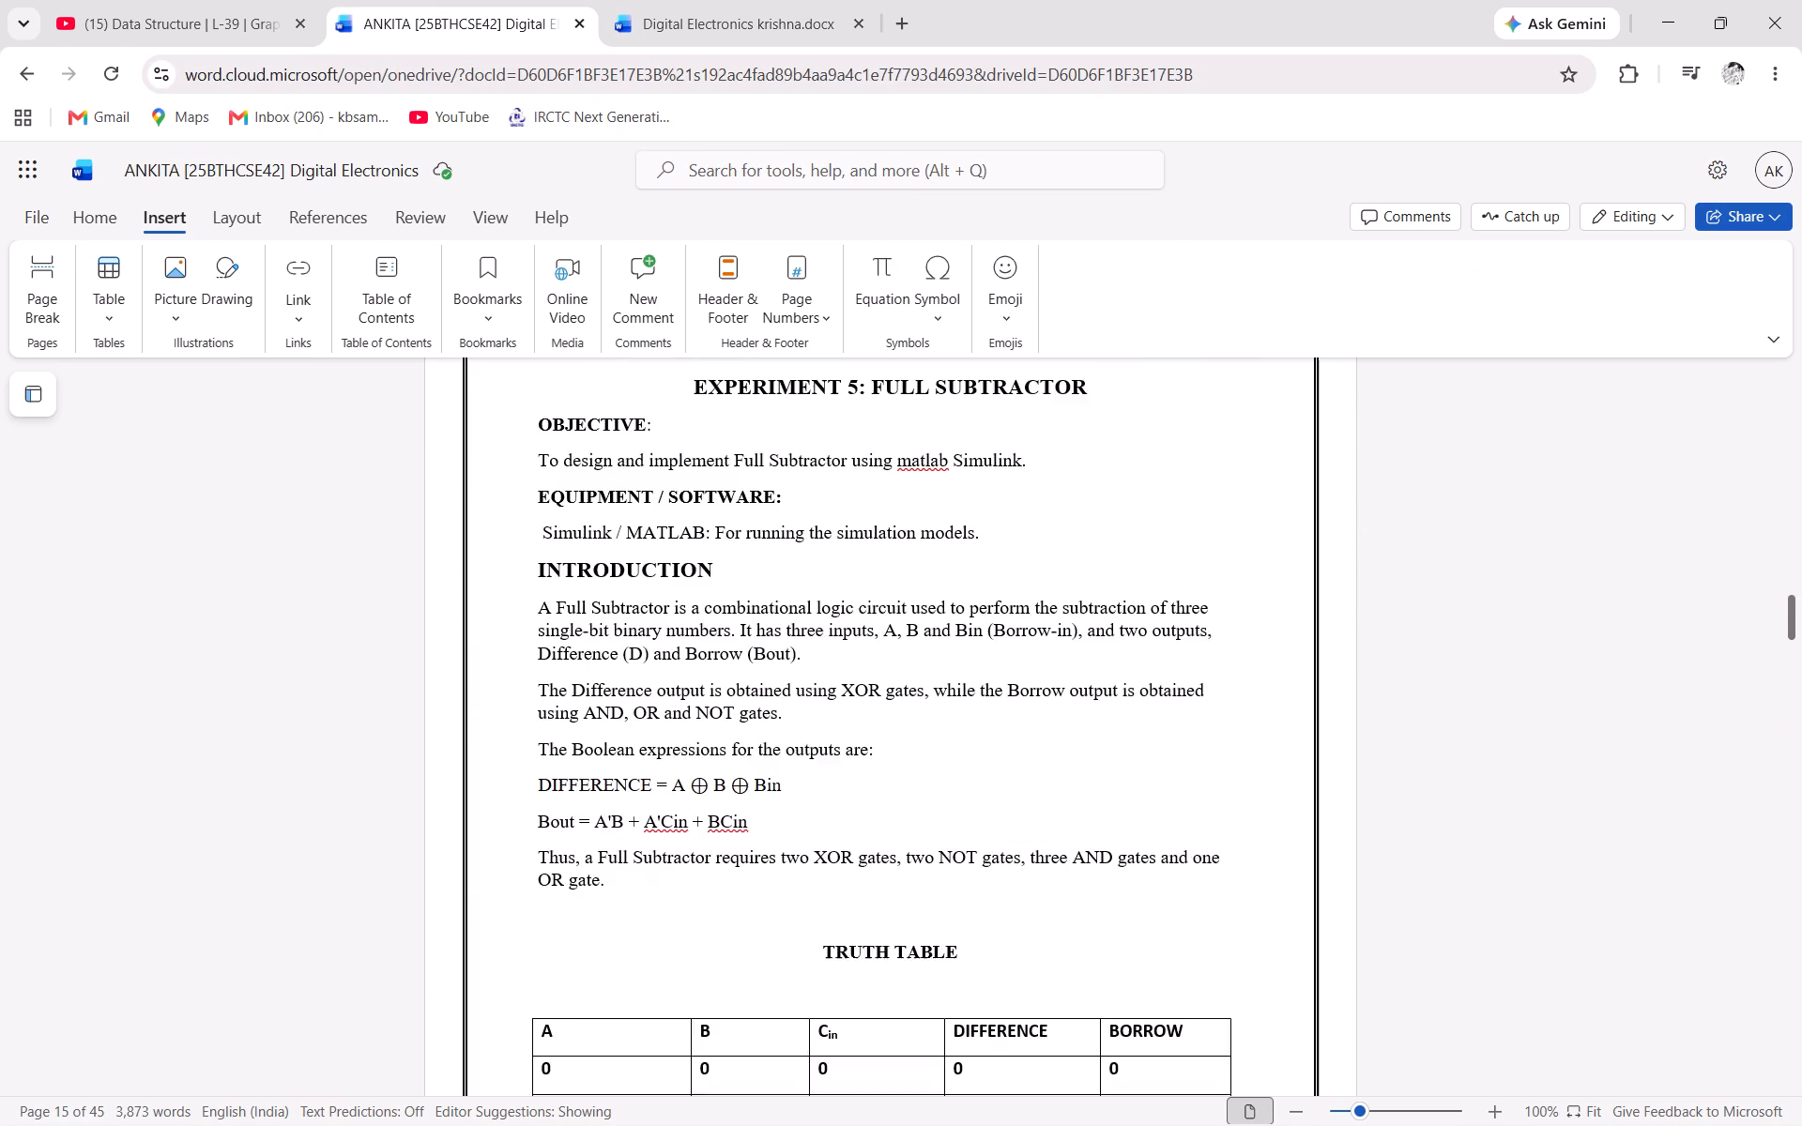
scroll(724, 821, "down", 3)
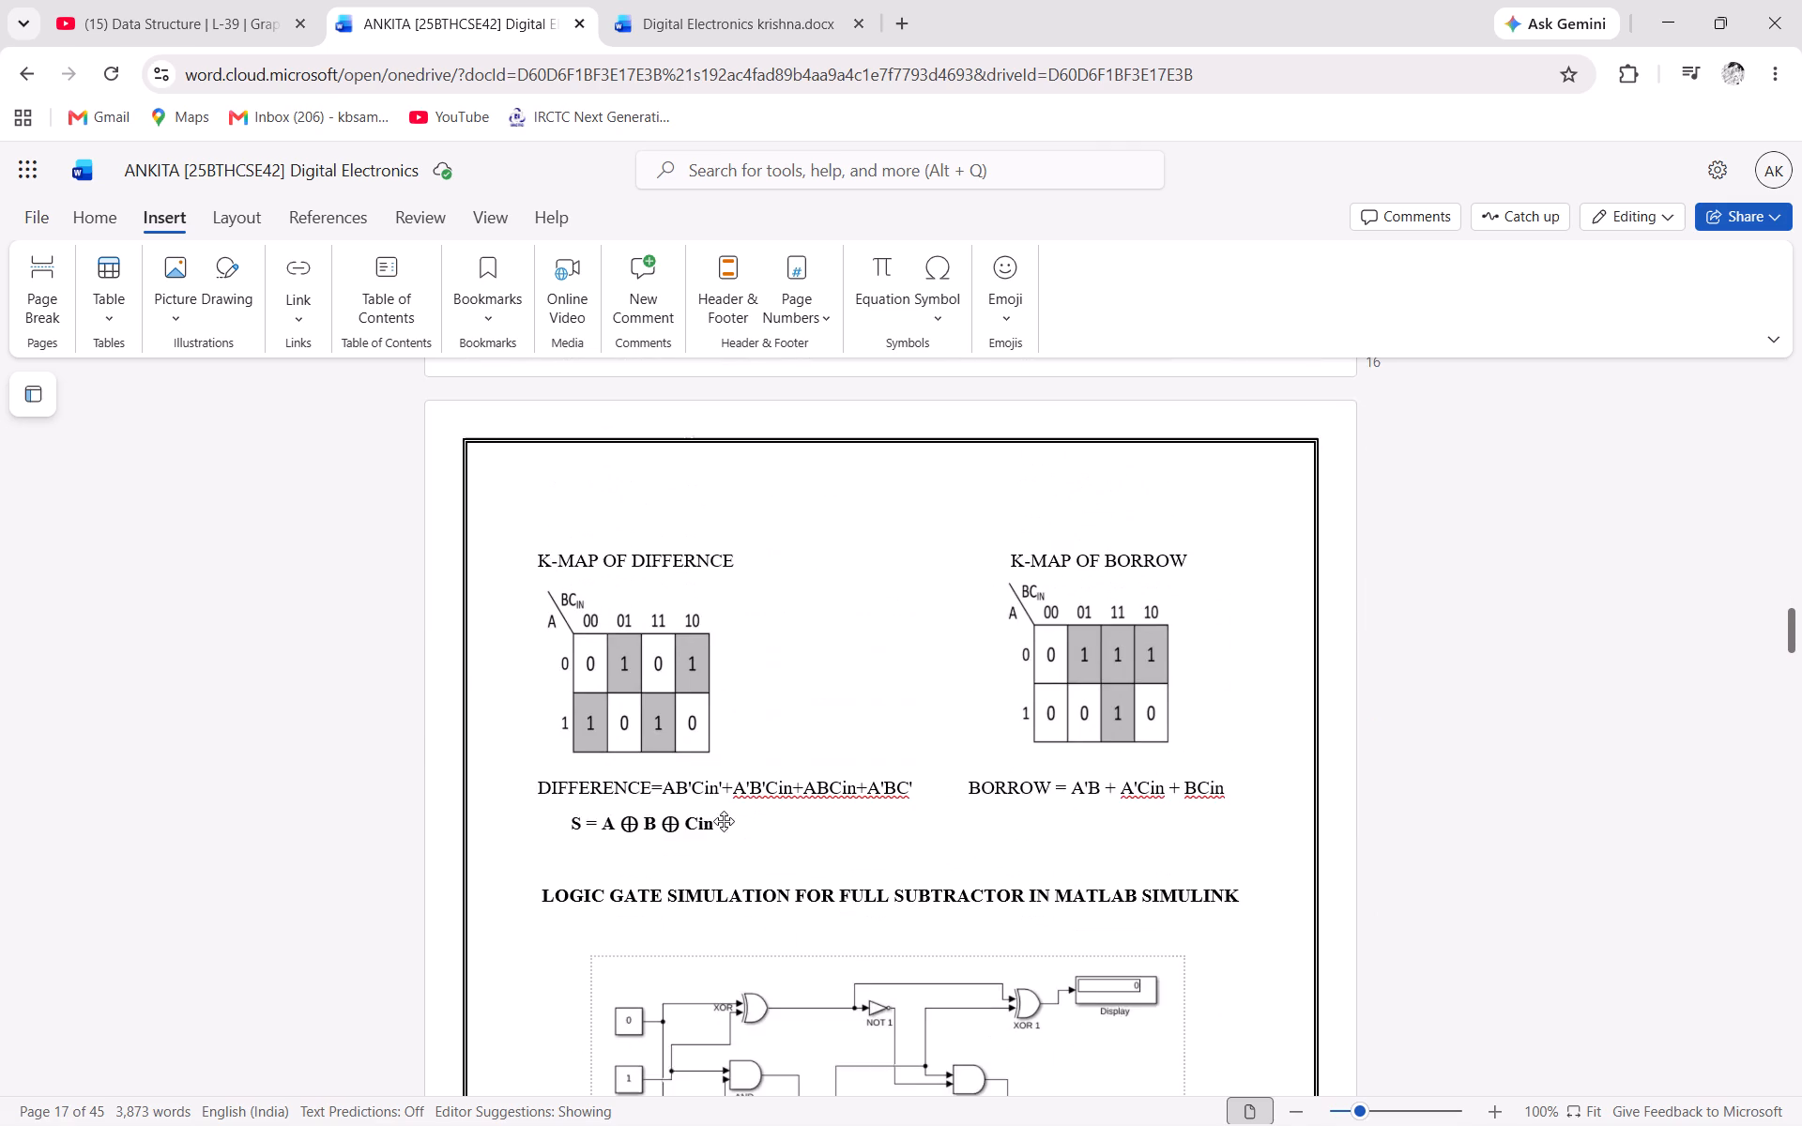
left_click(702, 2)
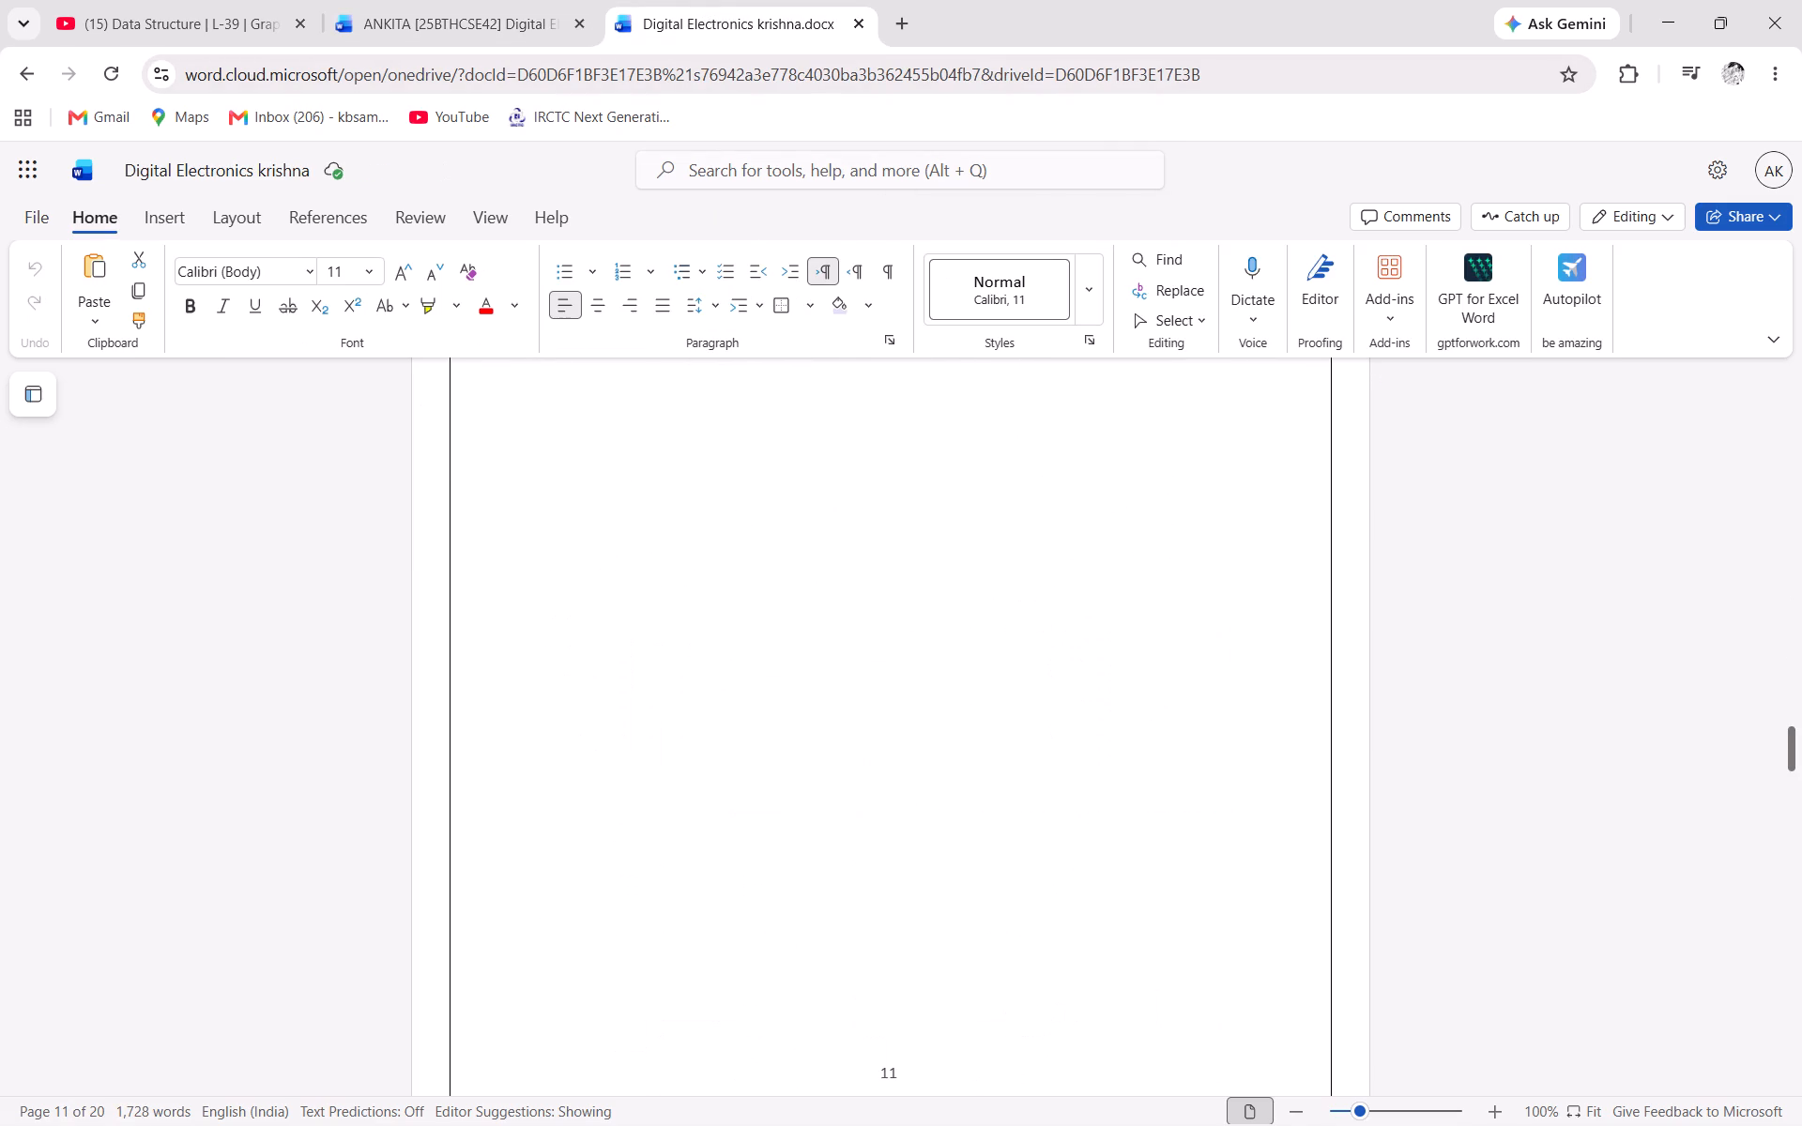
scroll(766, 717, "down", 7)
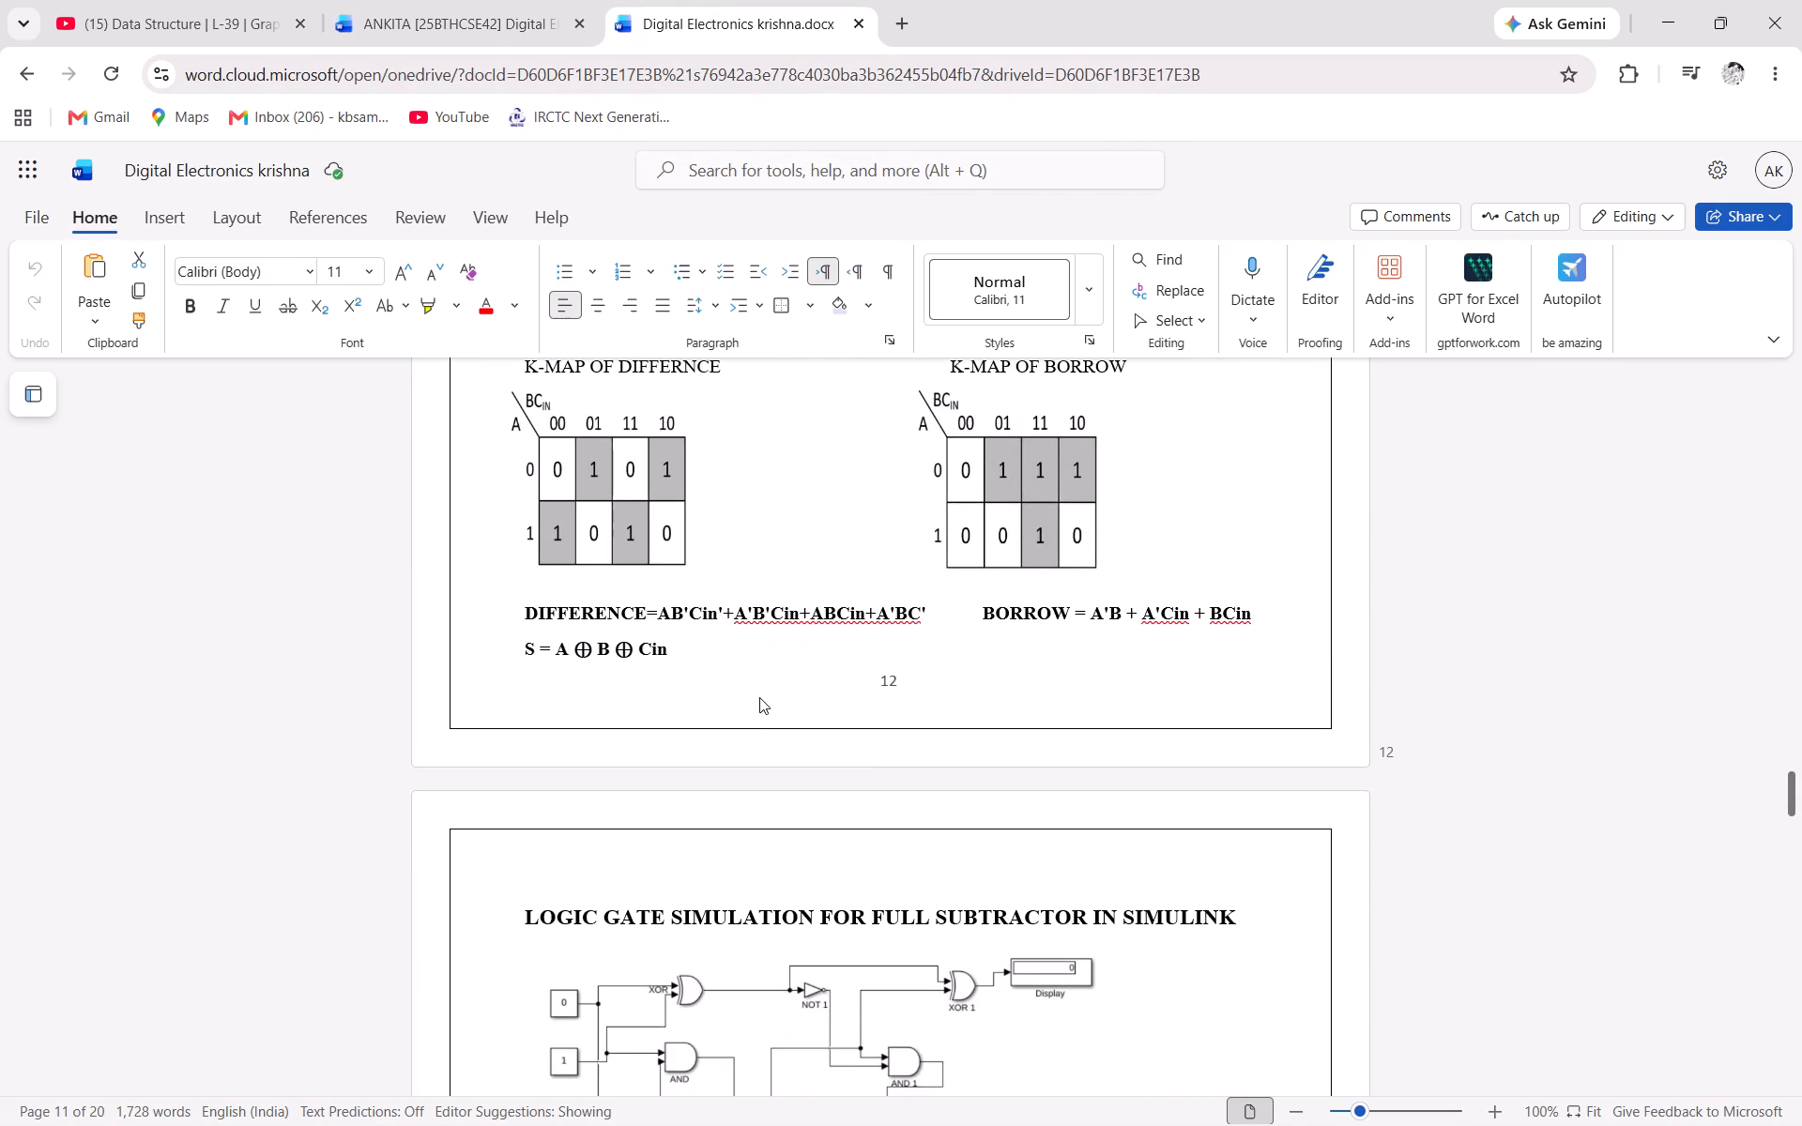
scroll(756, 692, "down", 2)
left_click(445, 0)
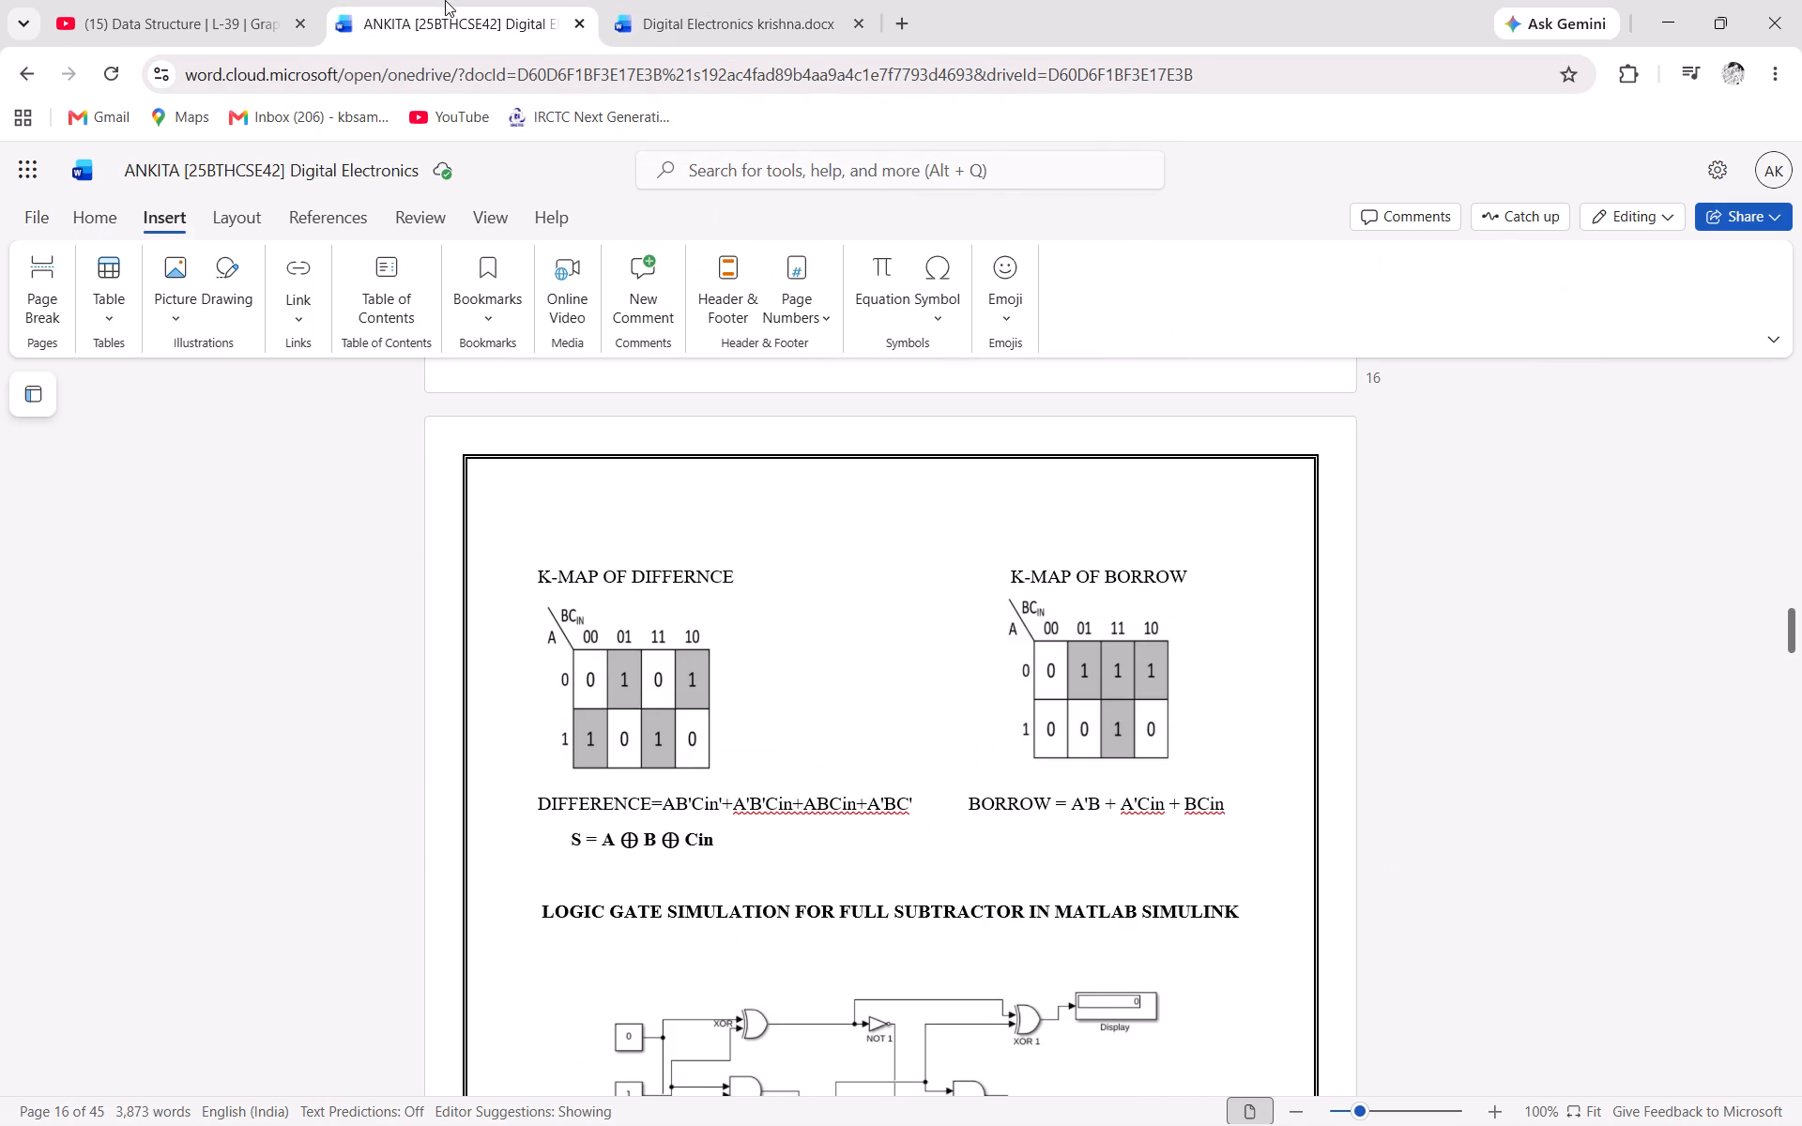
scroll(800, 883, "down", 3)
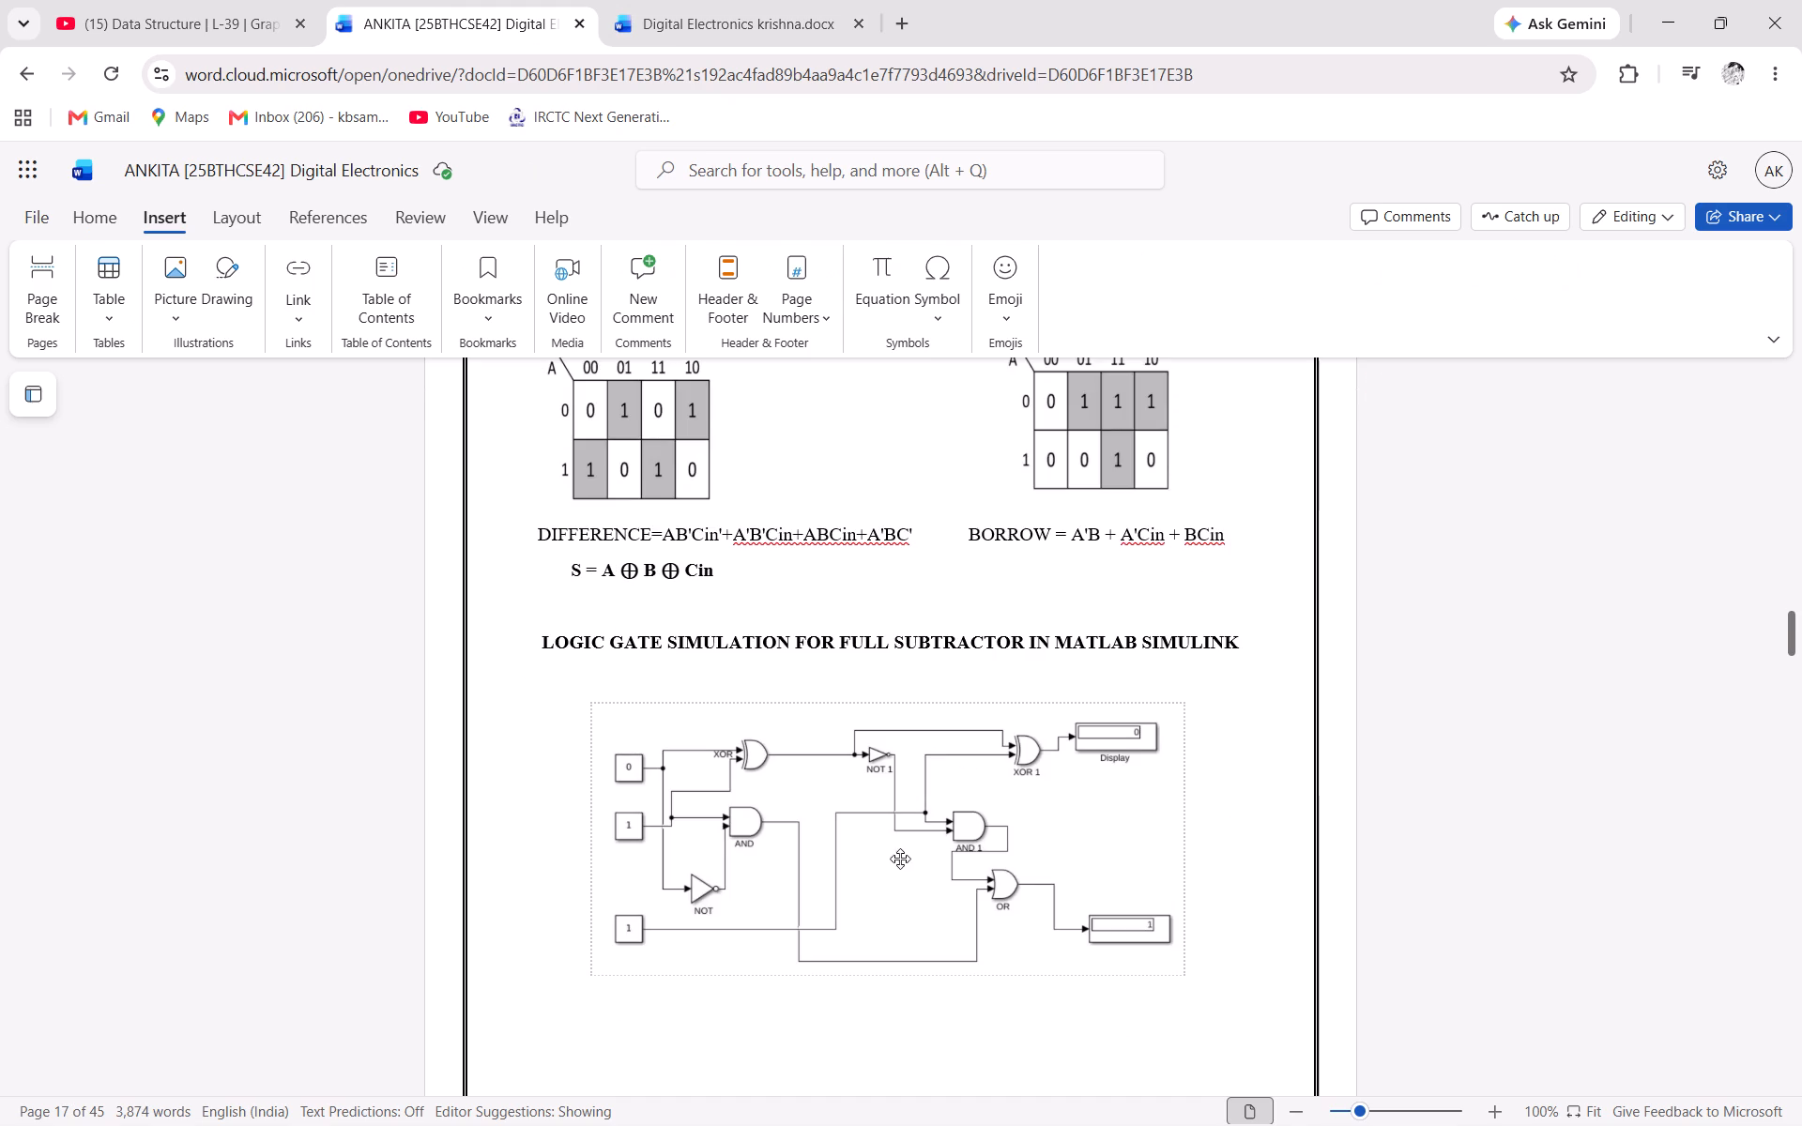
scroll(973, 854, "down", 1)
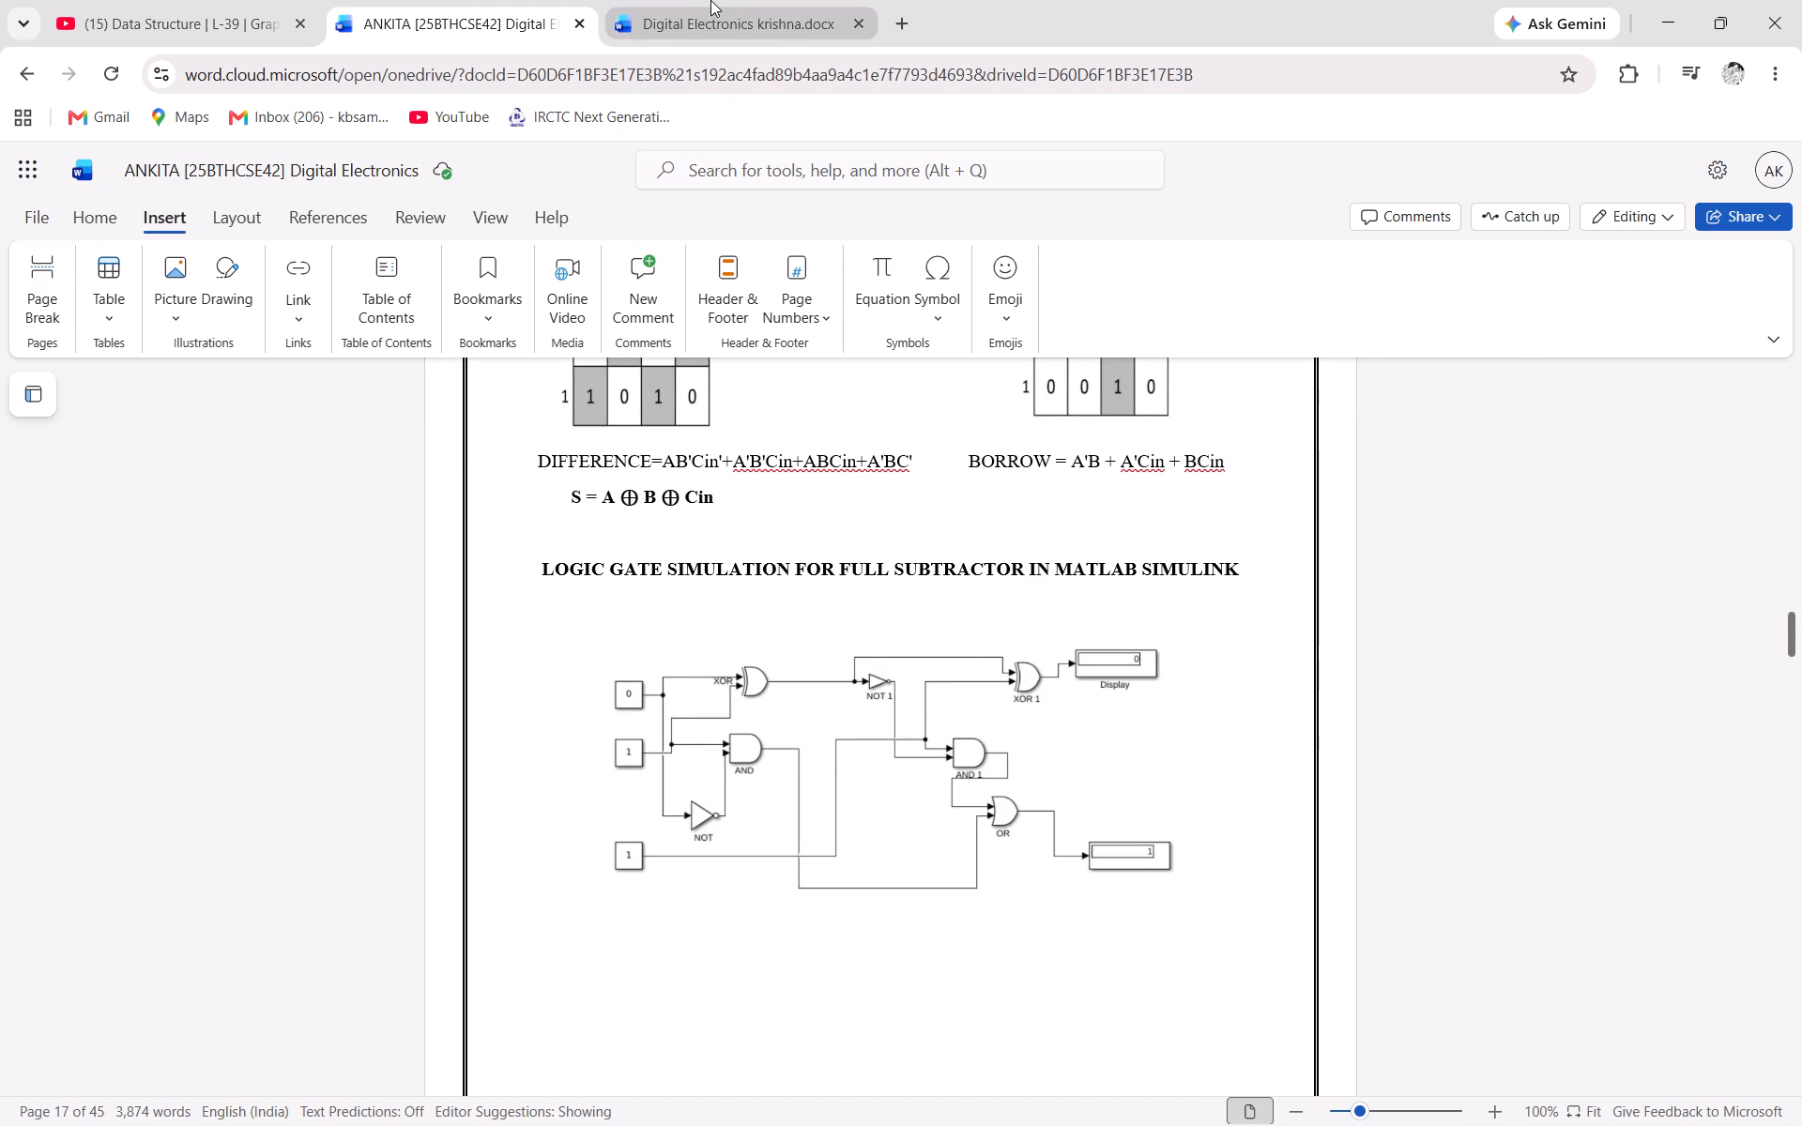
left_click(695, 0)
left_click(486, 0)
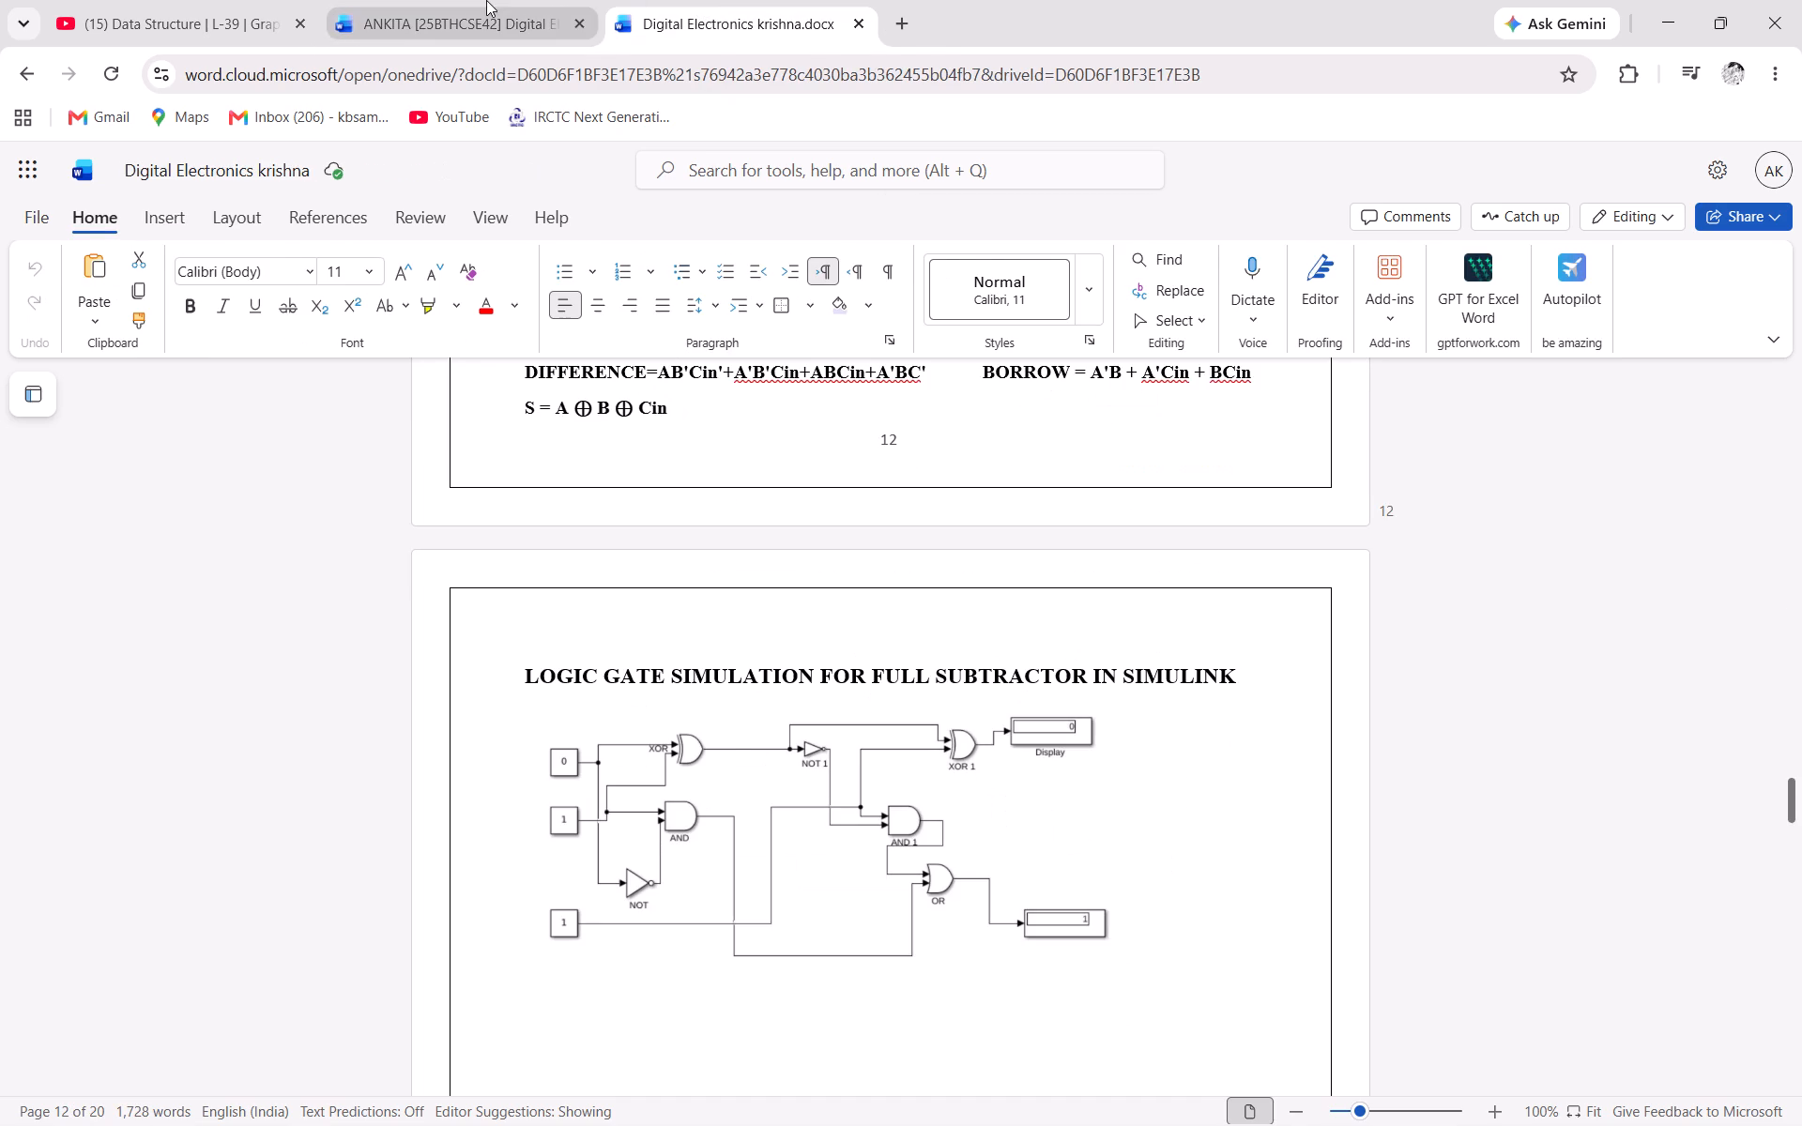
Compare the assignment's 4:2 encoder truth table and logic gate simulation with those in Digital Electronics krishna.docx.
scroll(720, 696, "down", 5)
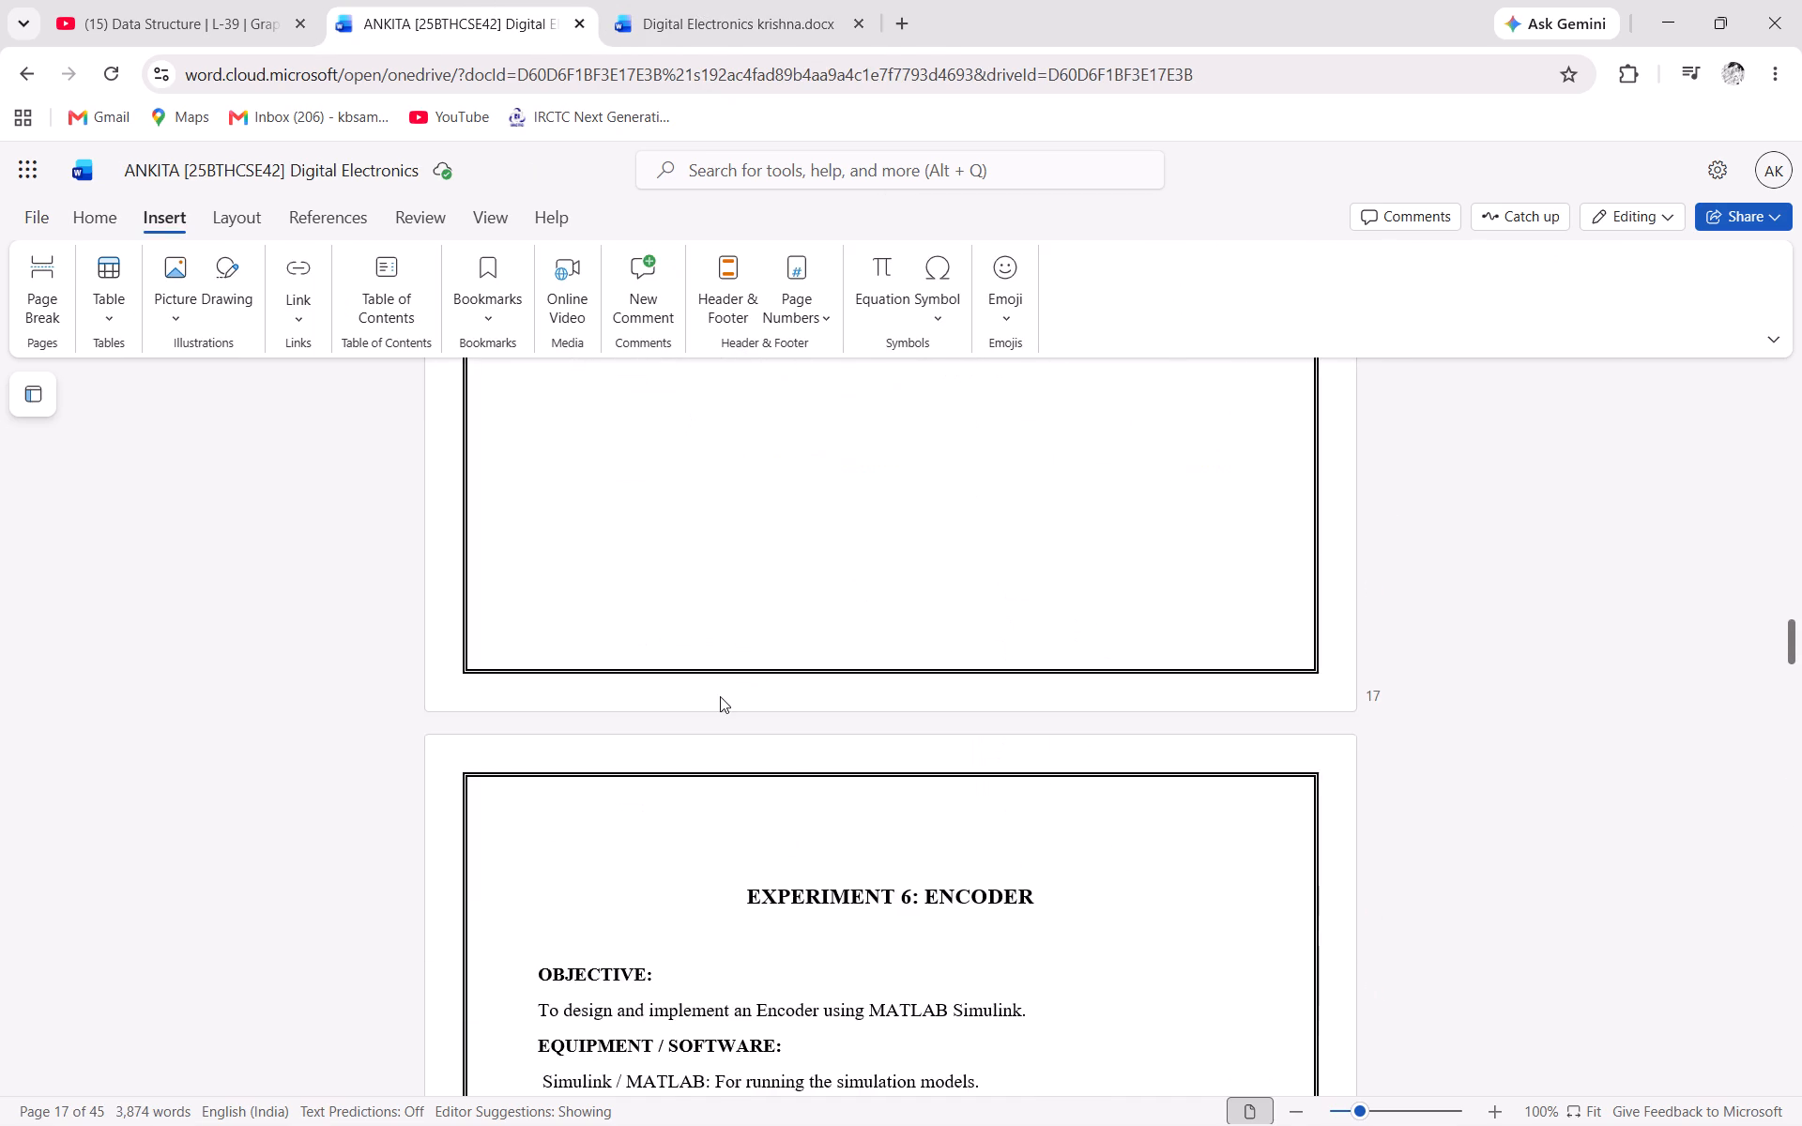
scroll(720, 696, "down", 5)
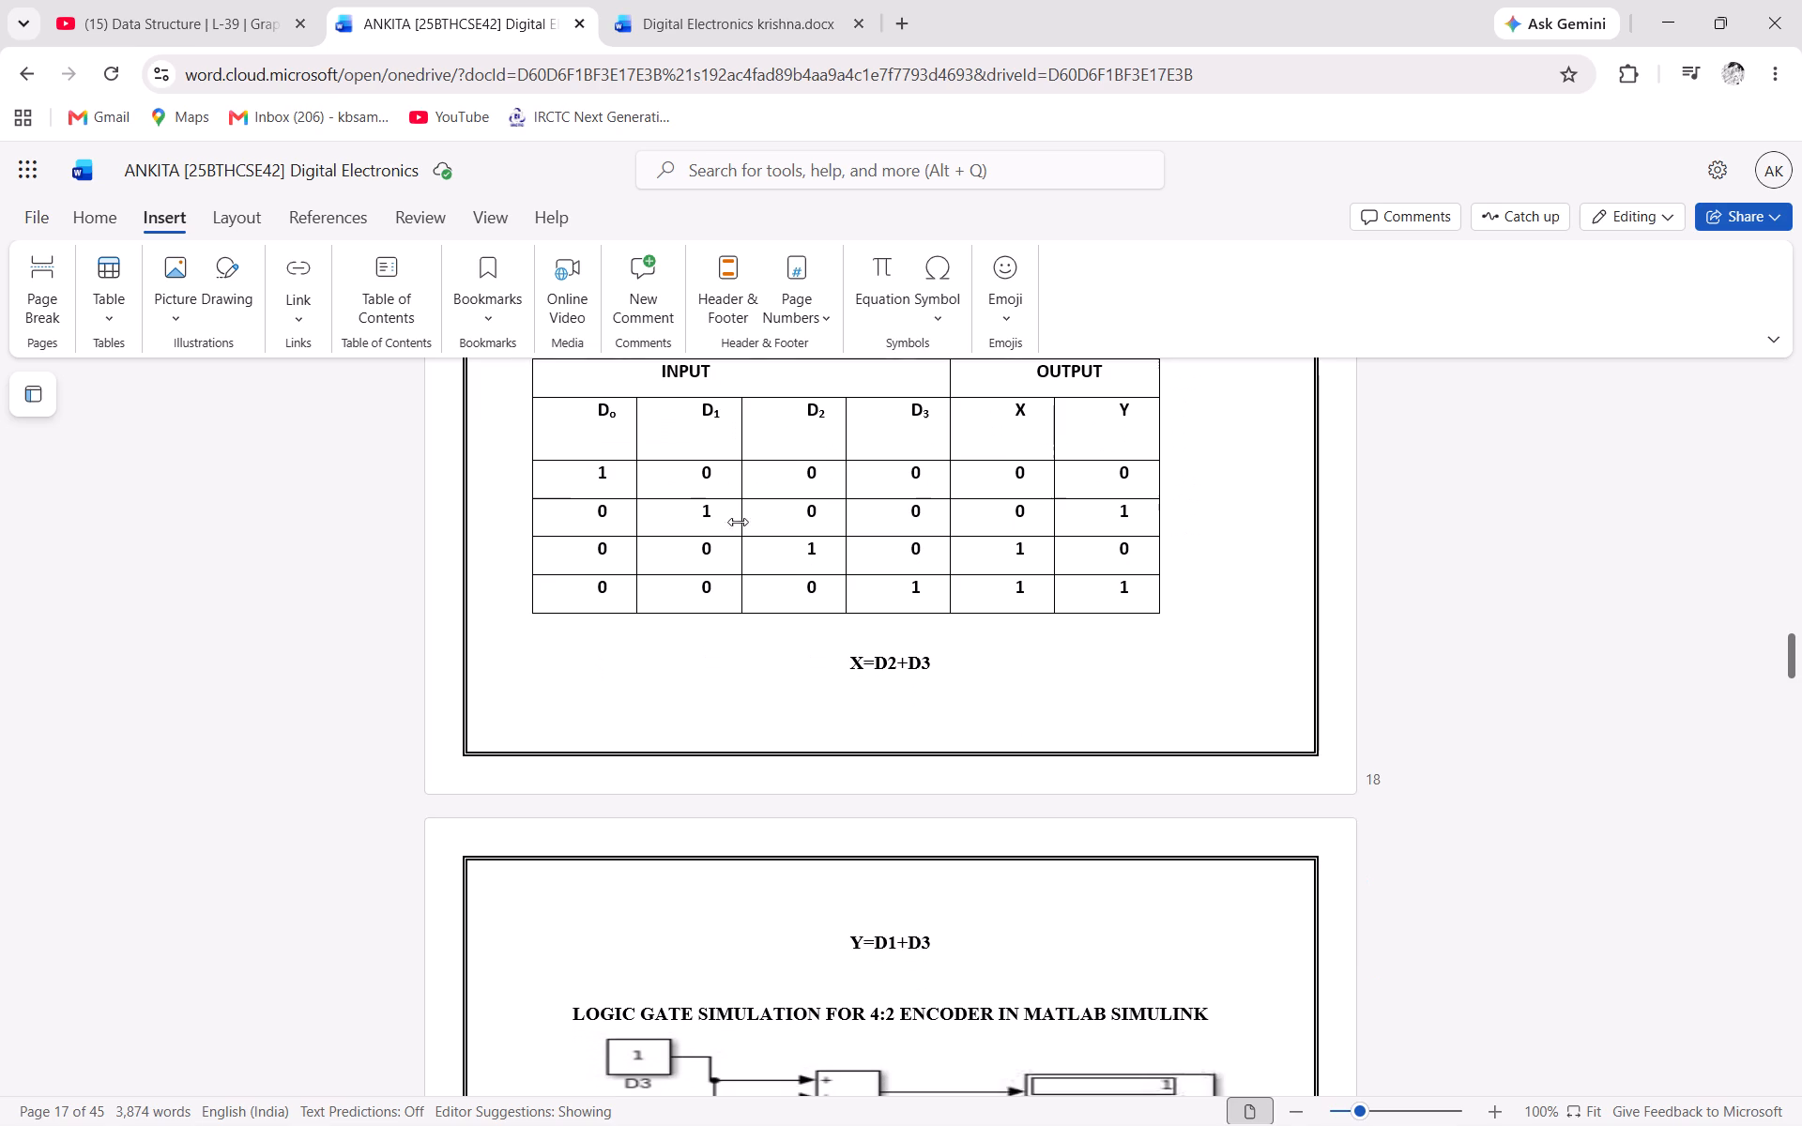
left_click(750, 0)
scroll(829, 704, "down", 6)
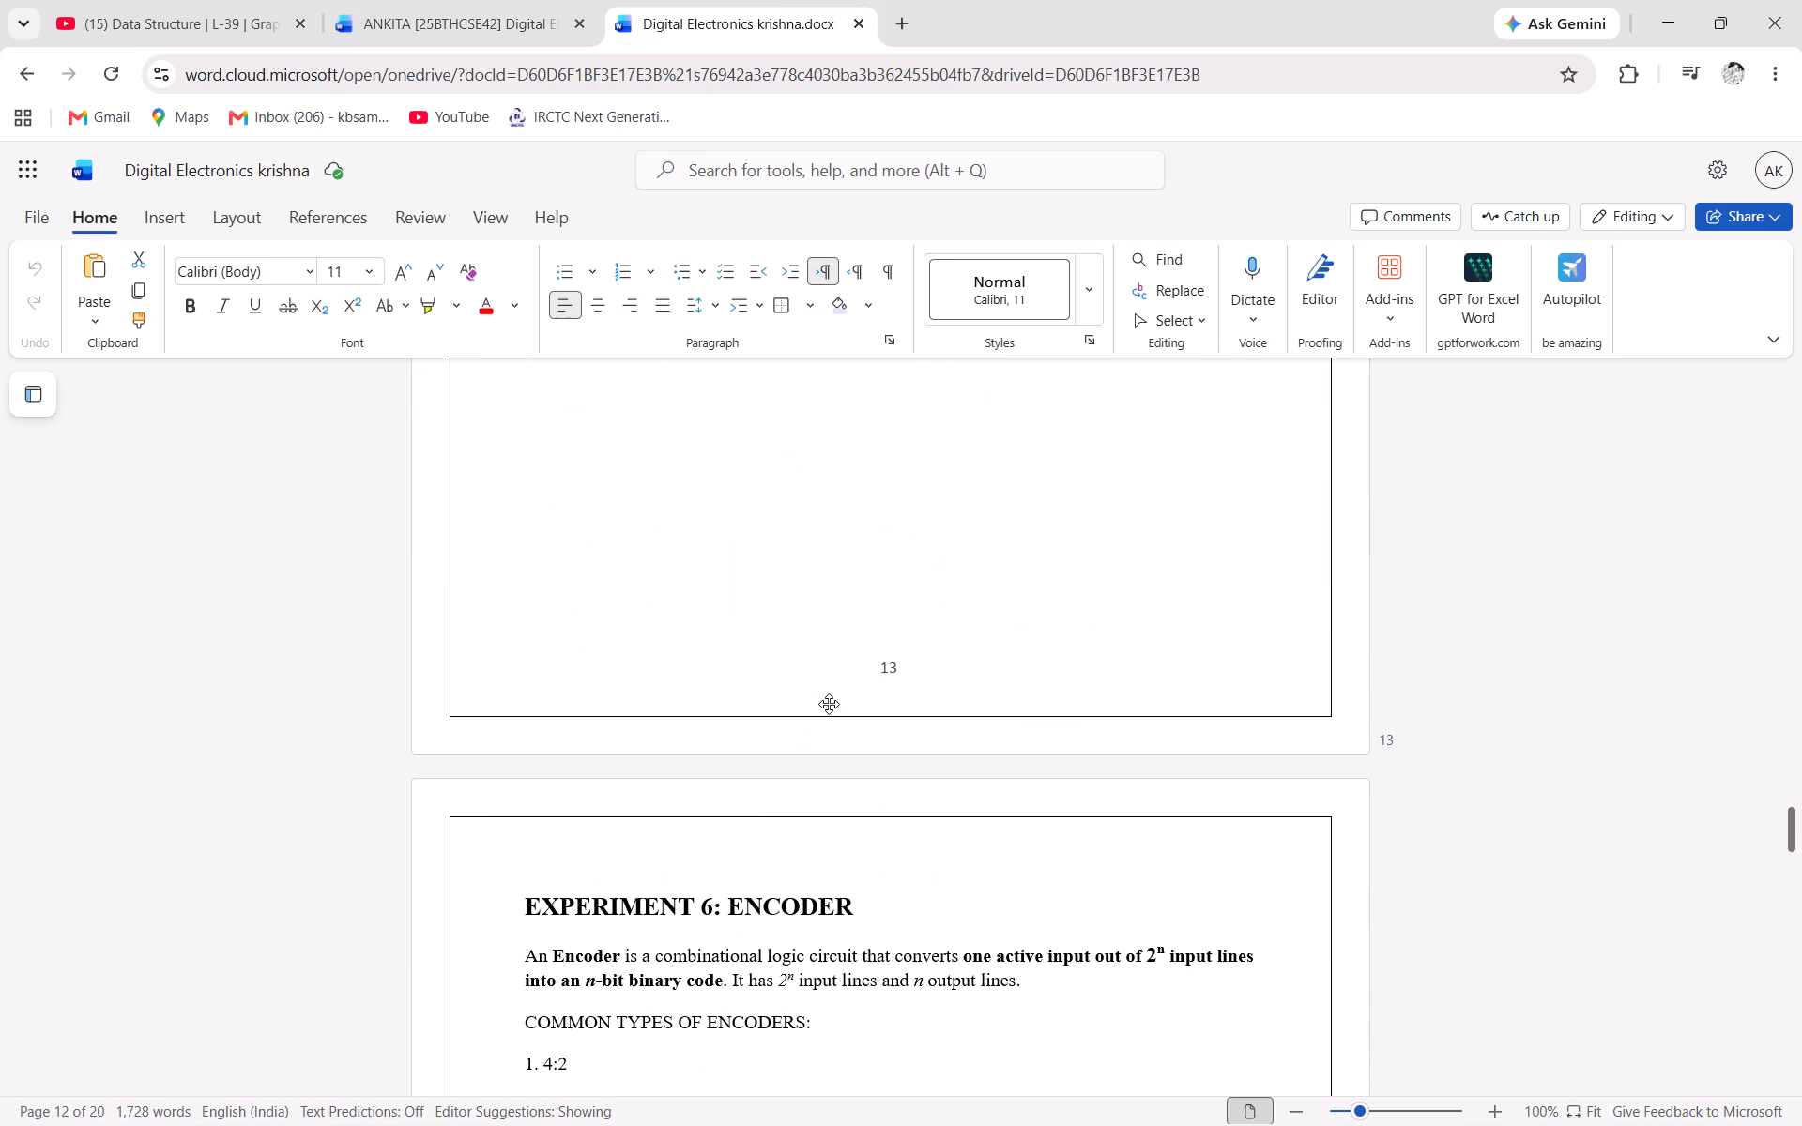
scroll(829, 704, "down", 3)
scroll(829, 704, "up", 1)
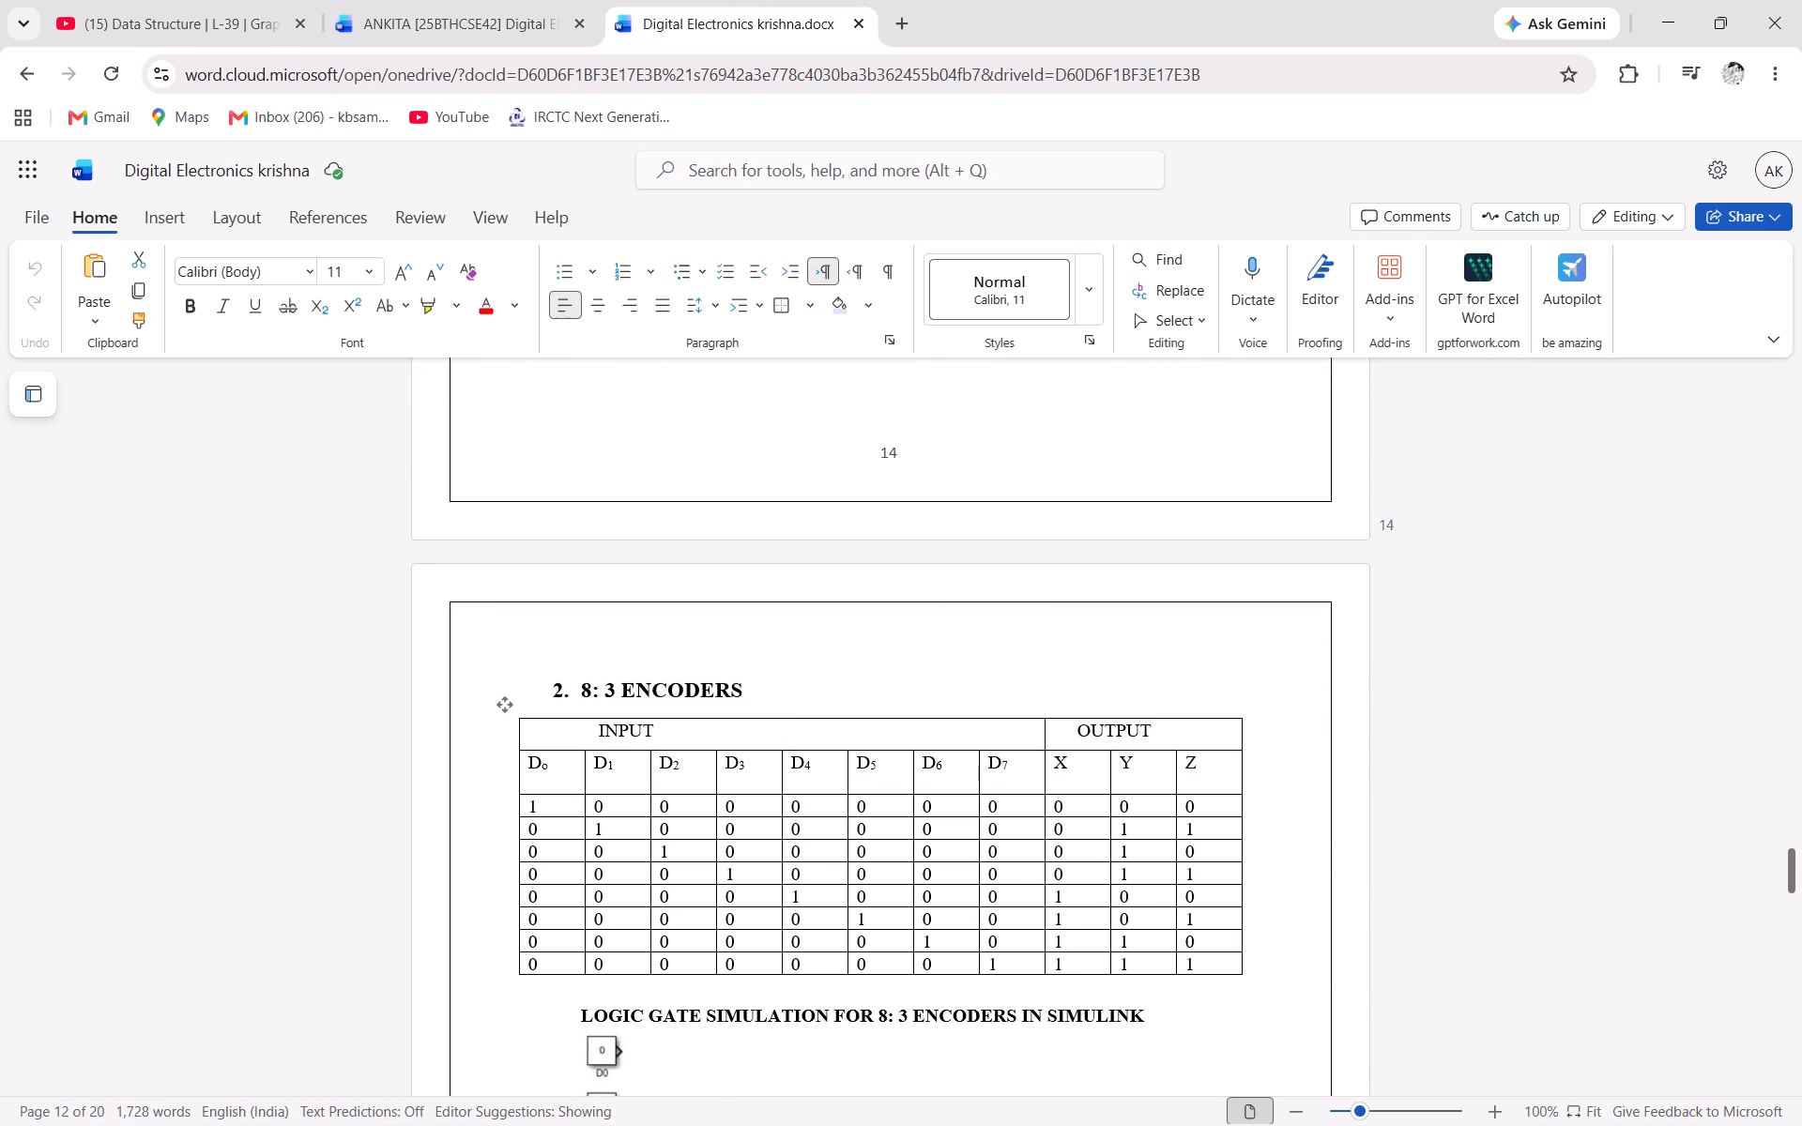
scroll(829, 704, "up", 1)
left_click(444, 0)
scroll(702, 791, "down", 4)
scroll(702, 791, "up", 4)
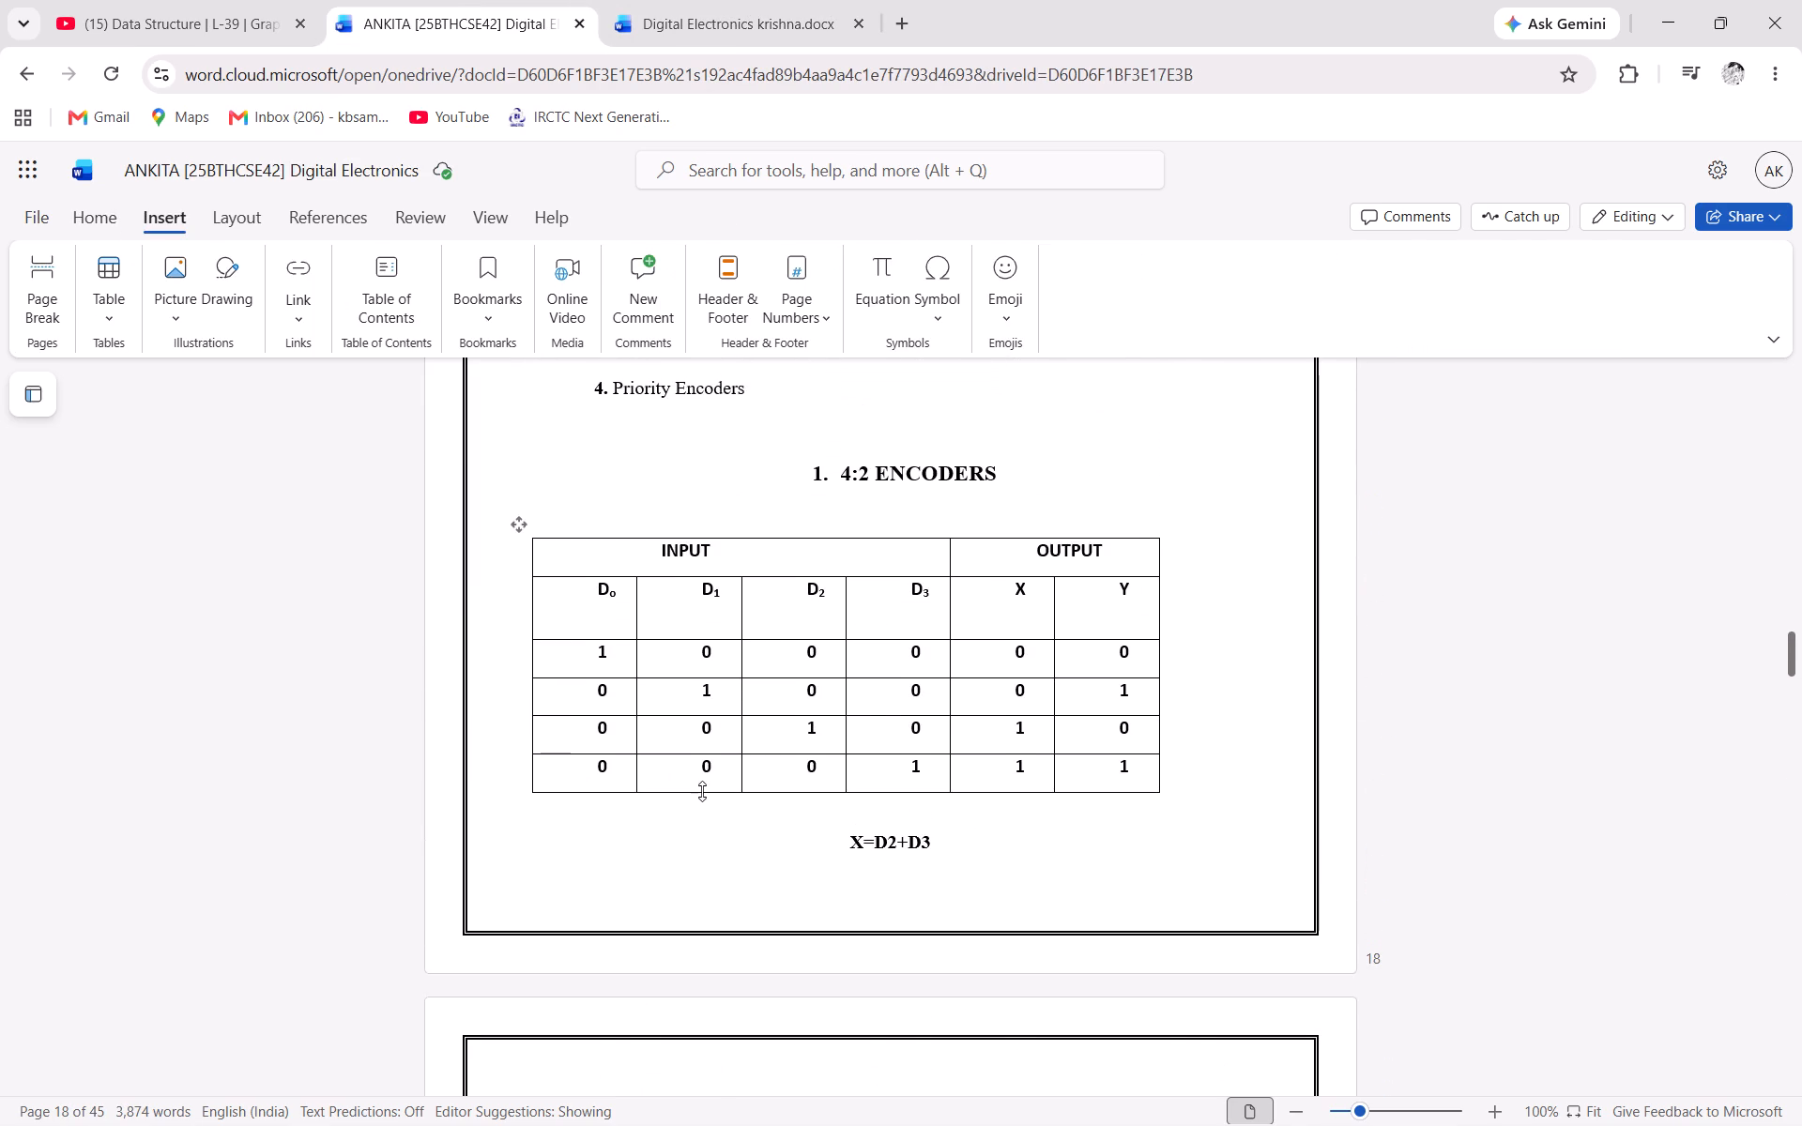
left_click(666, 0)
scroll(759, 589, "up", 1)
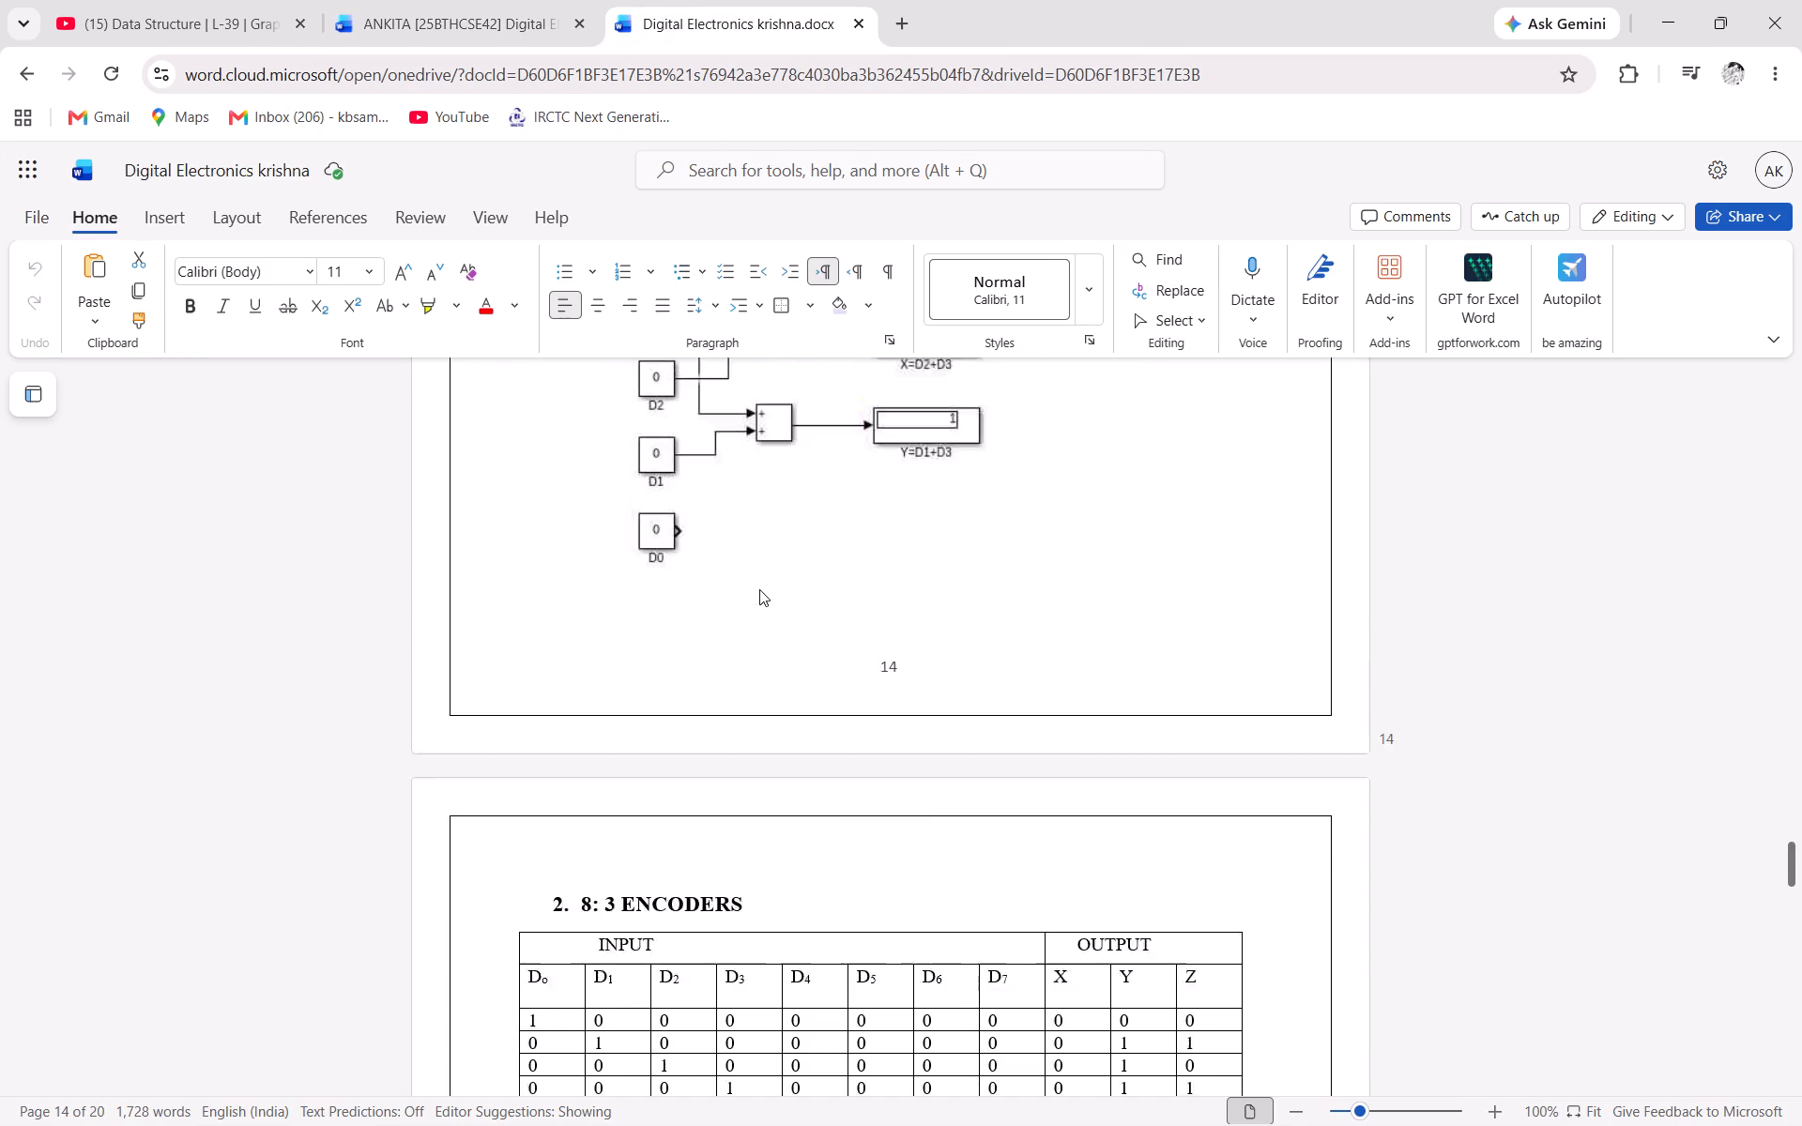
scroll(759, 589, "up", 2)
left_click(420, 7)
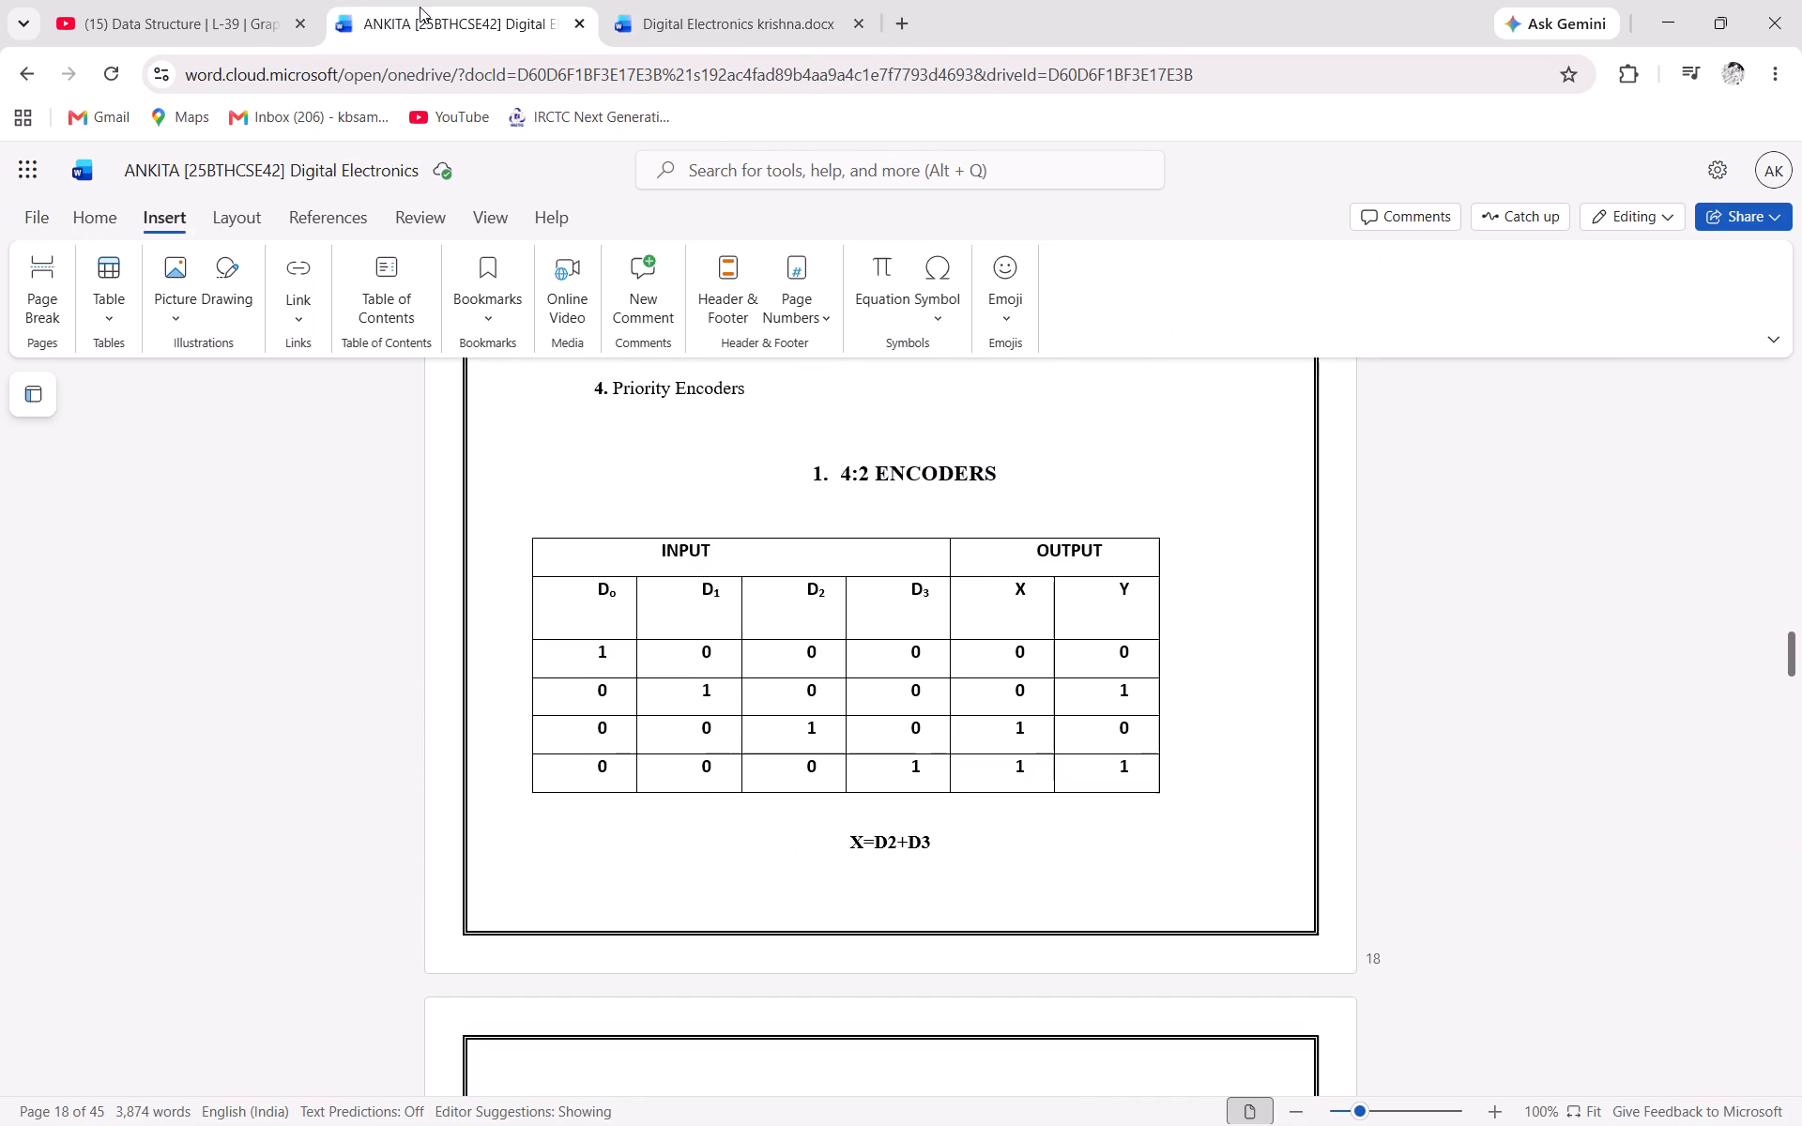
scroll(755, 744, "down", 5)
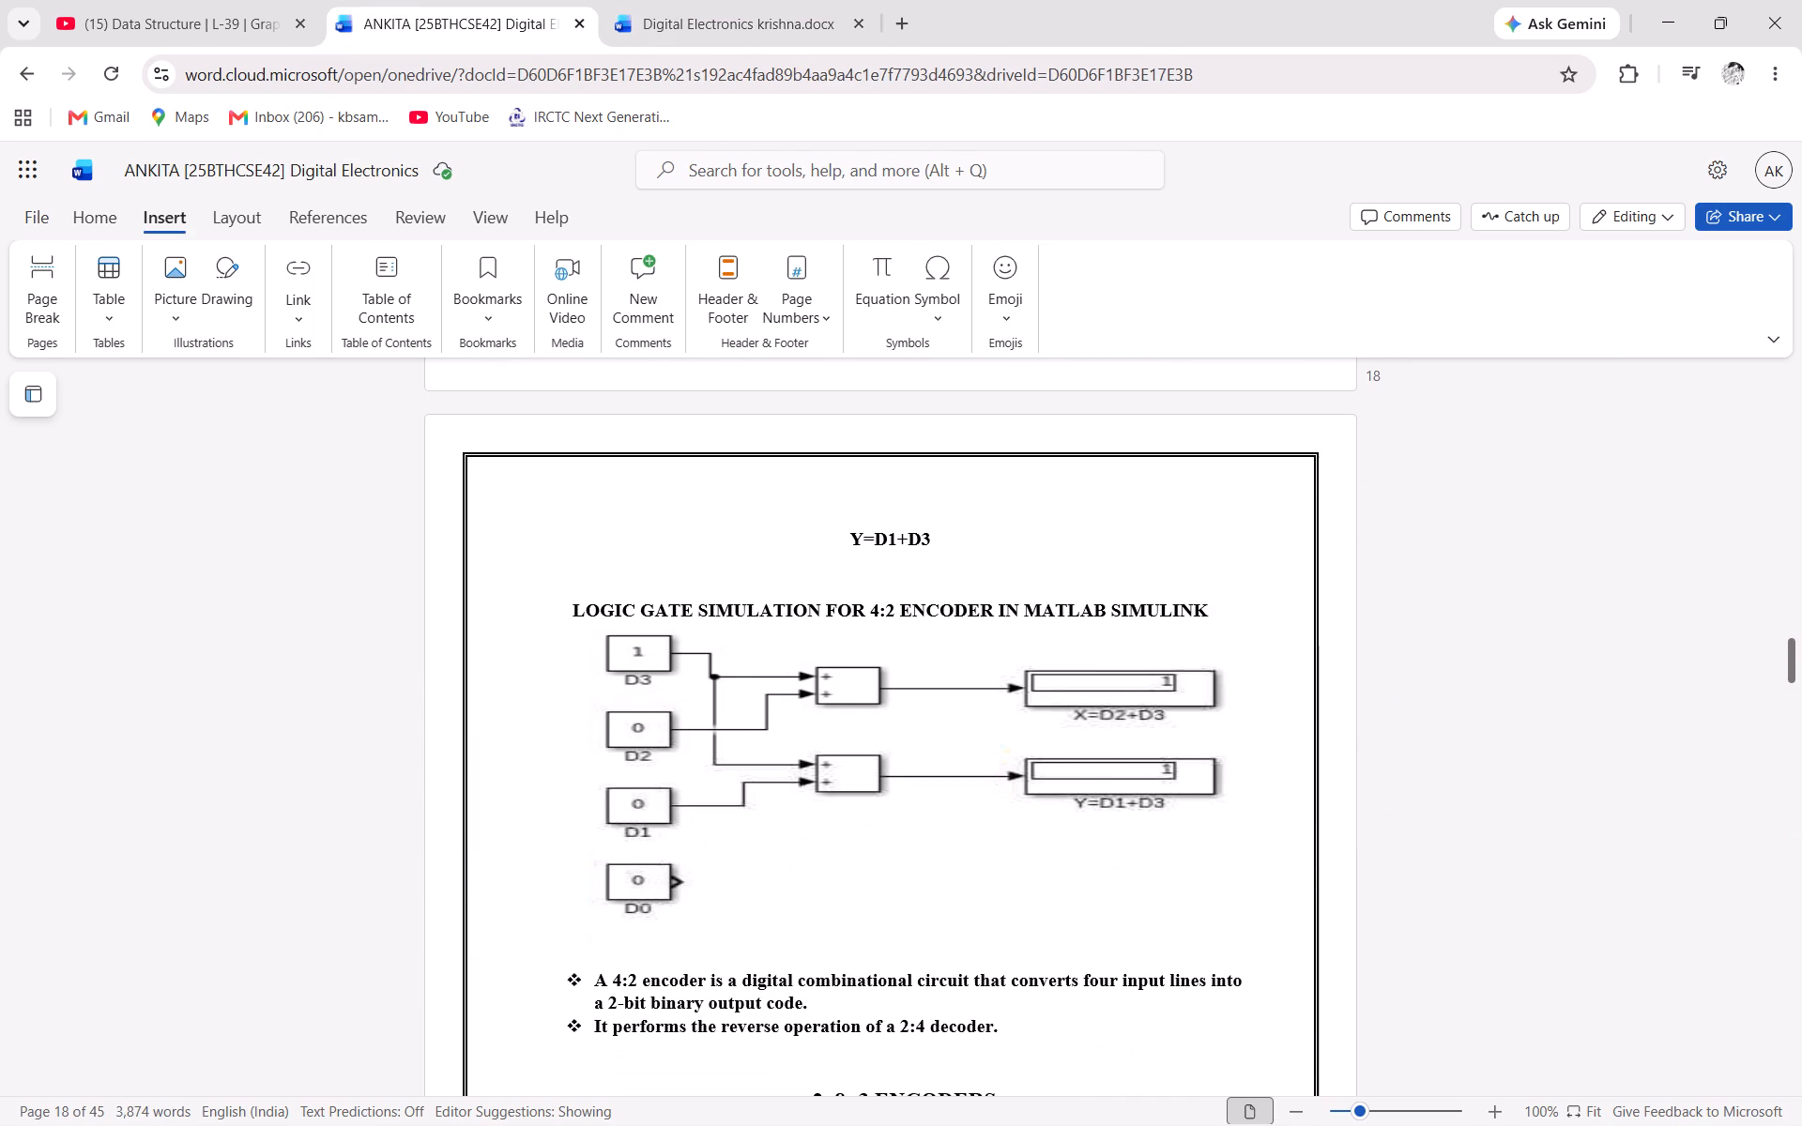
left_click(768, 0)
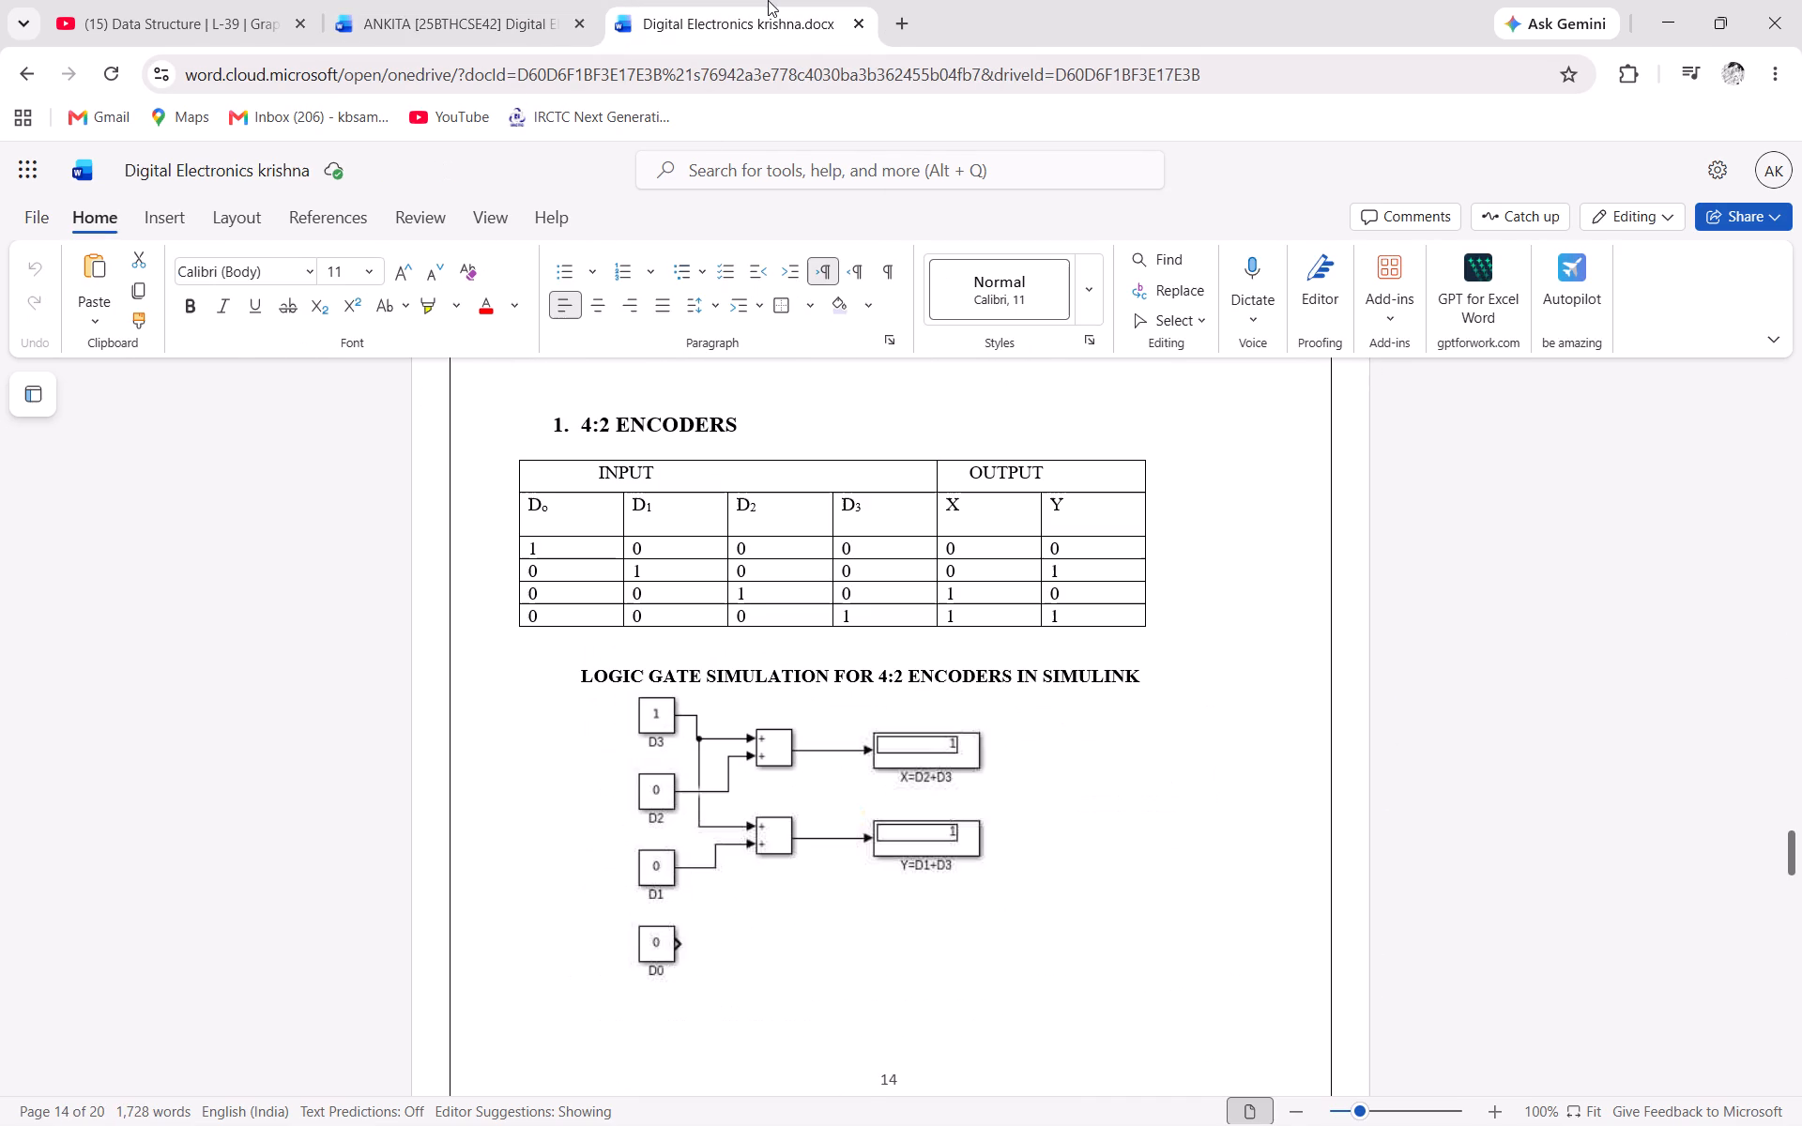
left_click(471, 0)
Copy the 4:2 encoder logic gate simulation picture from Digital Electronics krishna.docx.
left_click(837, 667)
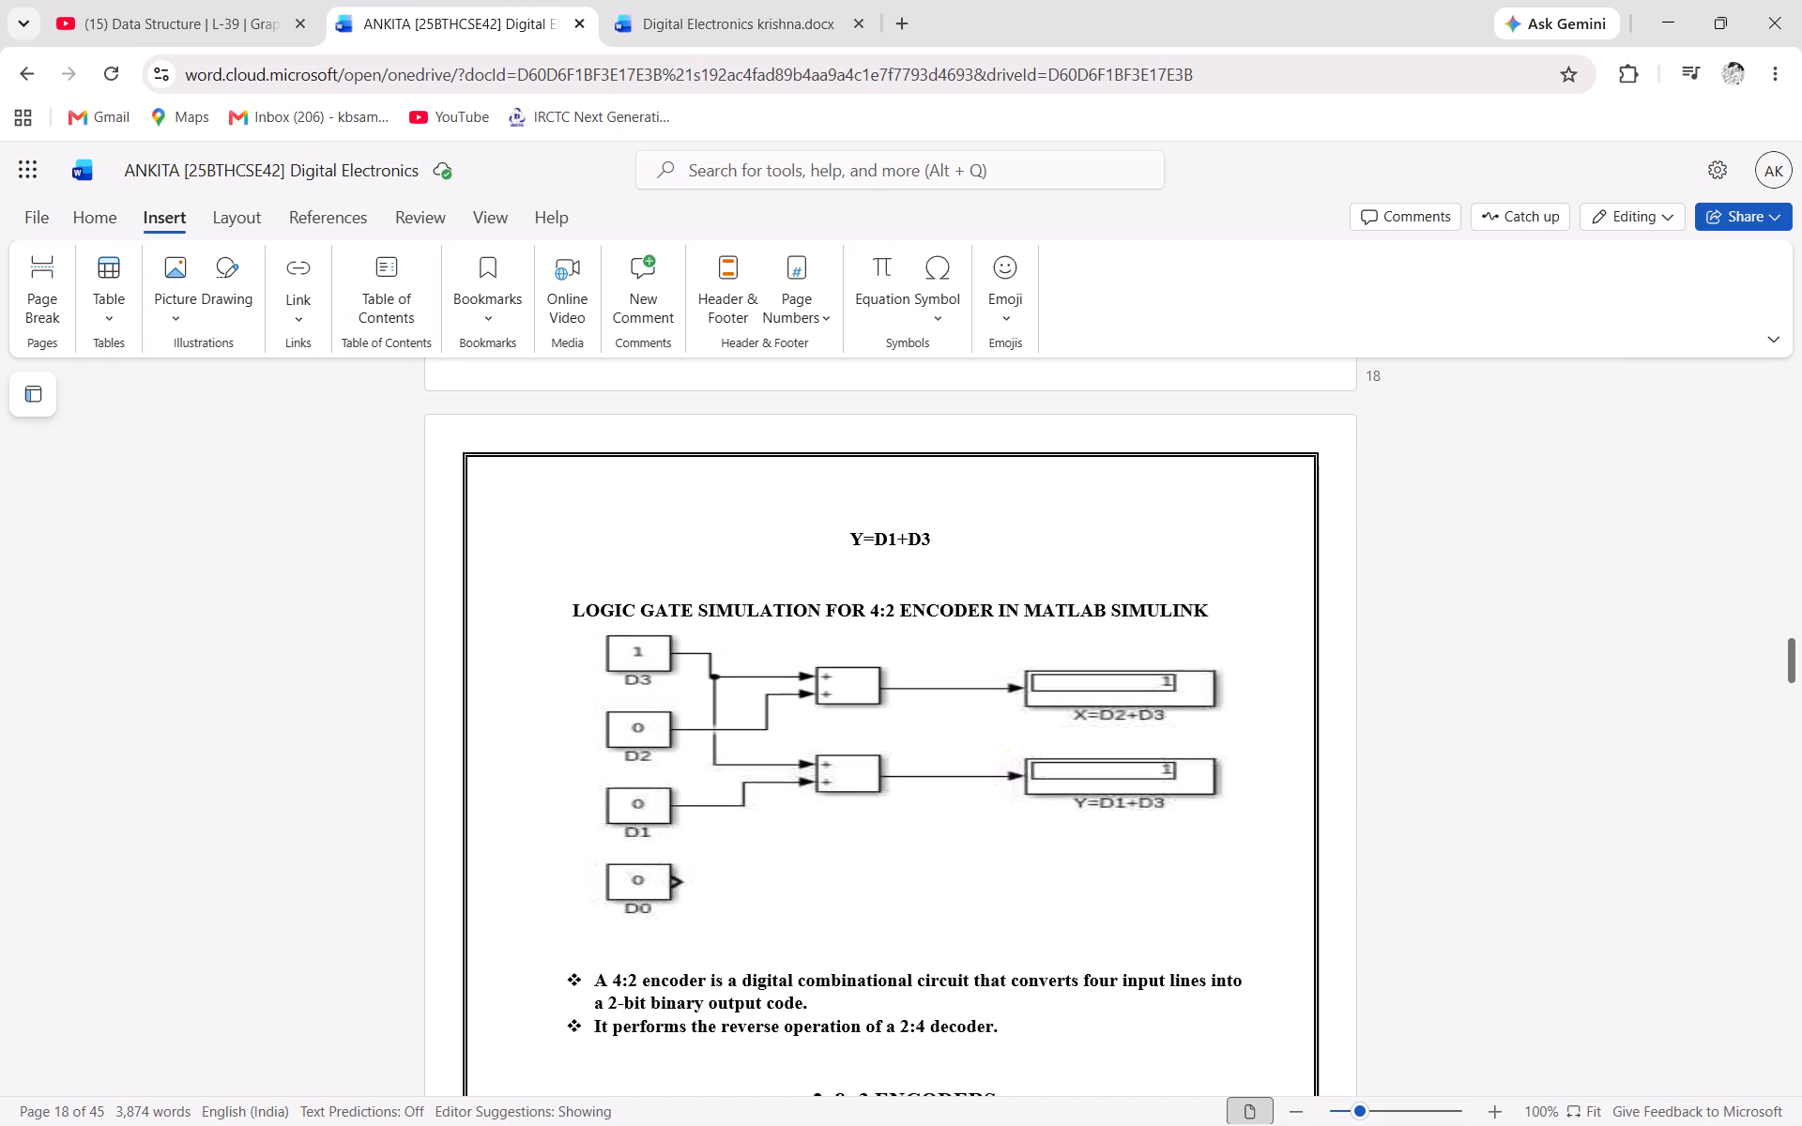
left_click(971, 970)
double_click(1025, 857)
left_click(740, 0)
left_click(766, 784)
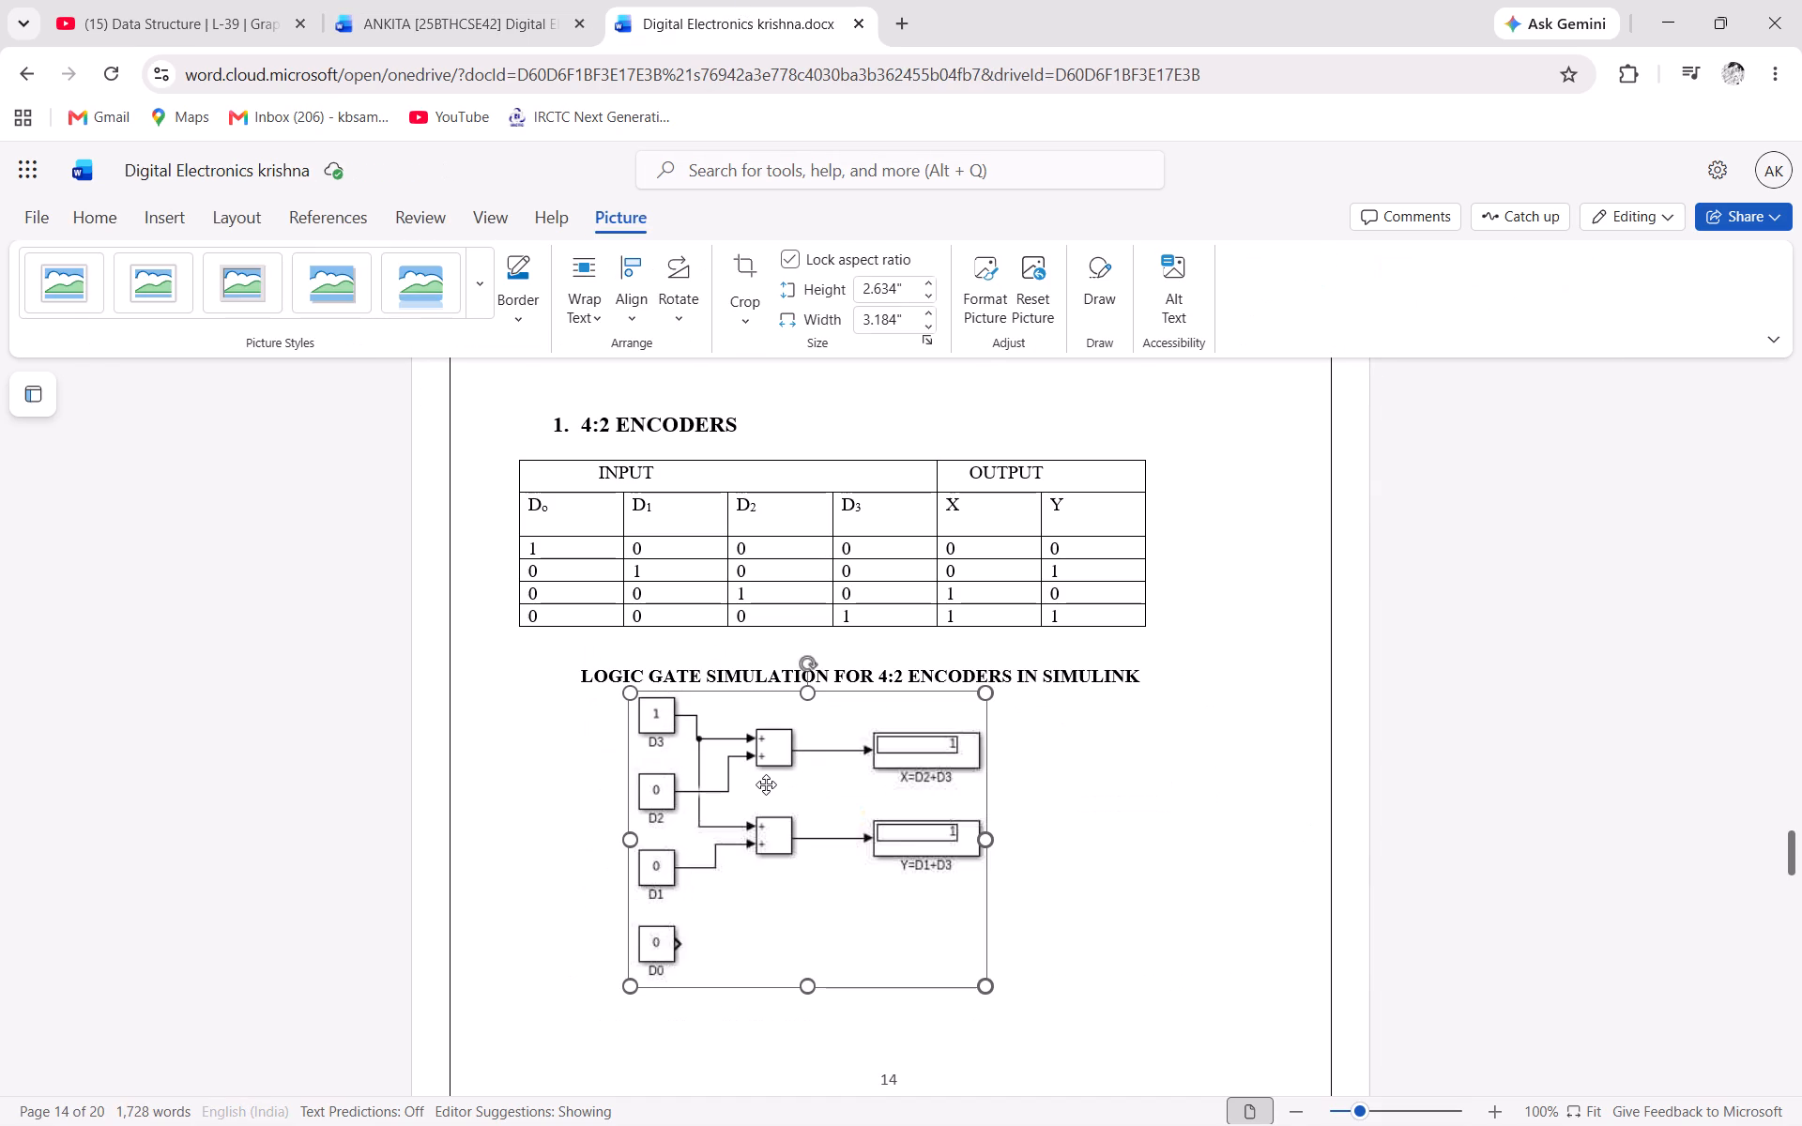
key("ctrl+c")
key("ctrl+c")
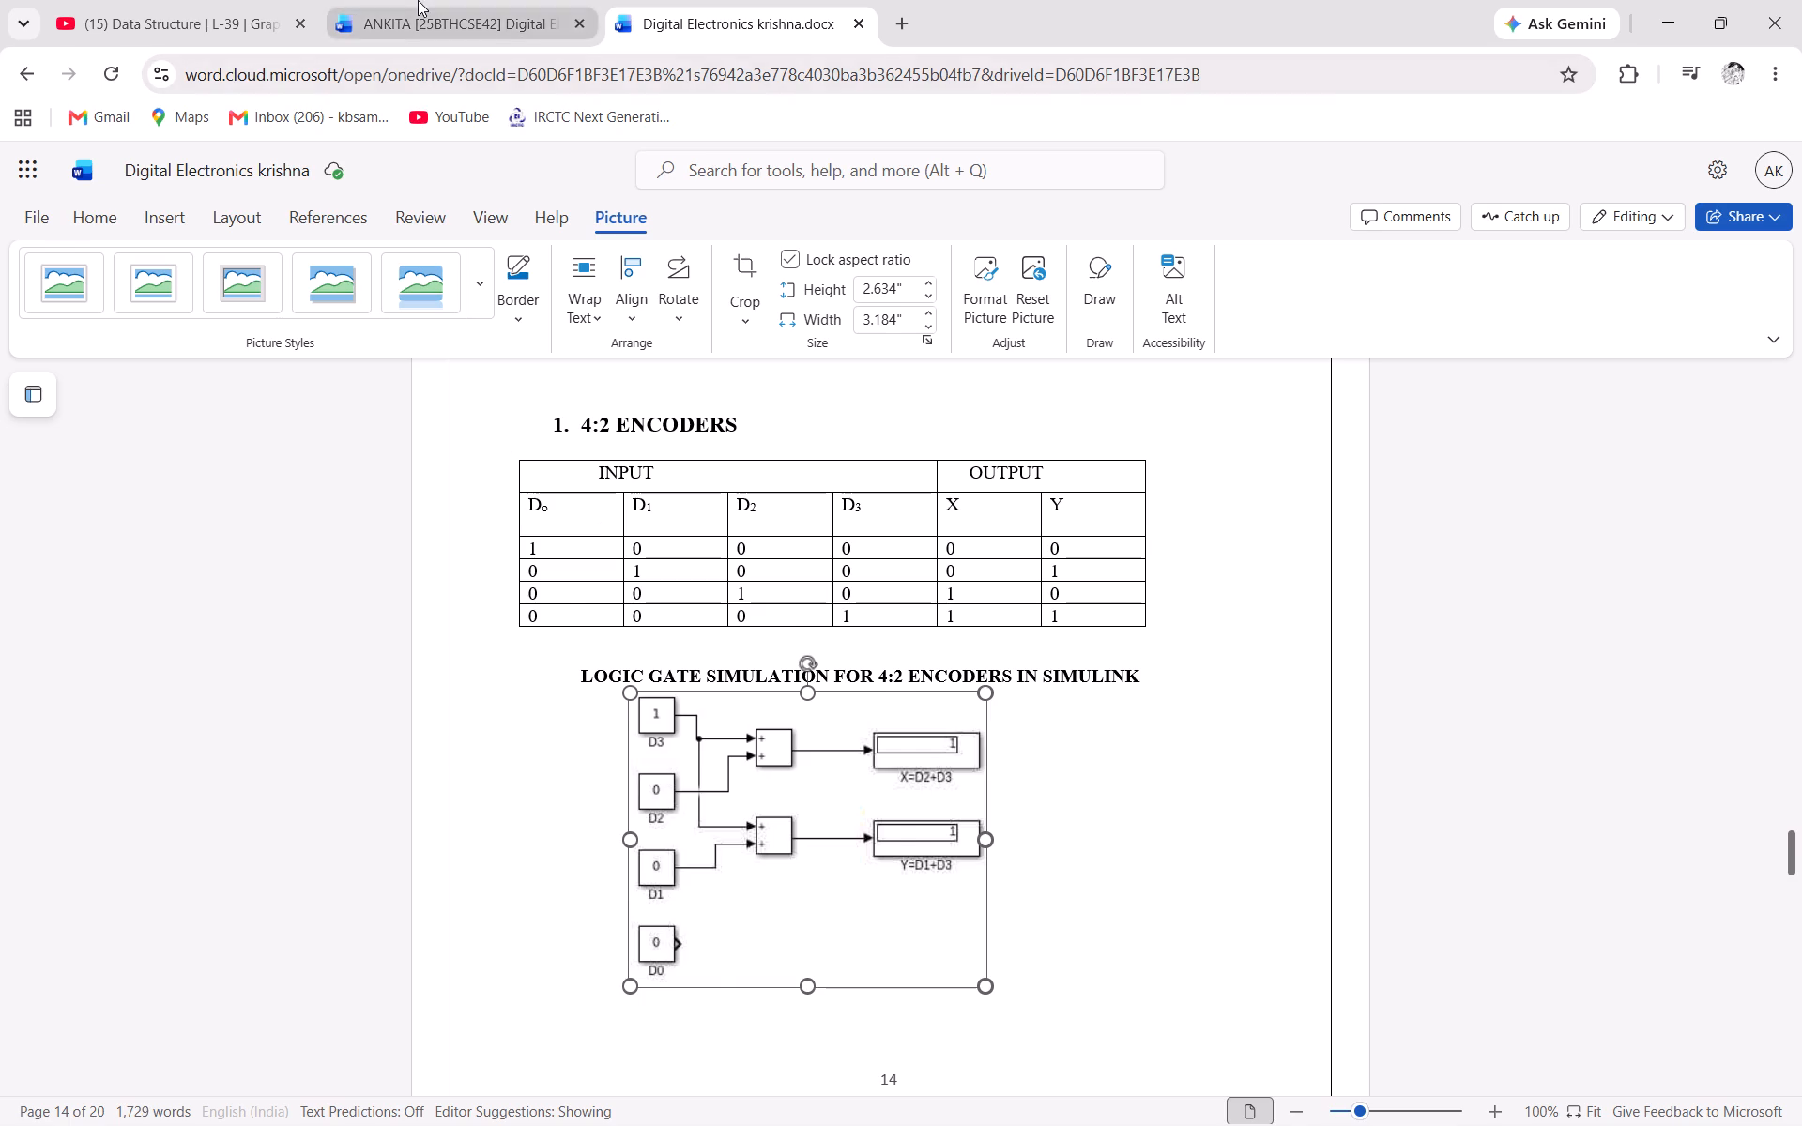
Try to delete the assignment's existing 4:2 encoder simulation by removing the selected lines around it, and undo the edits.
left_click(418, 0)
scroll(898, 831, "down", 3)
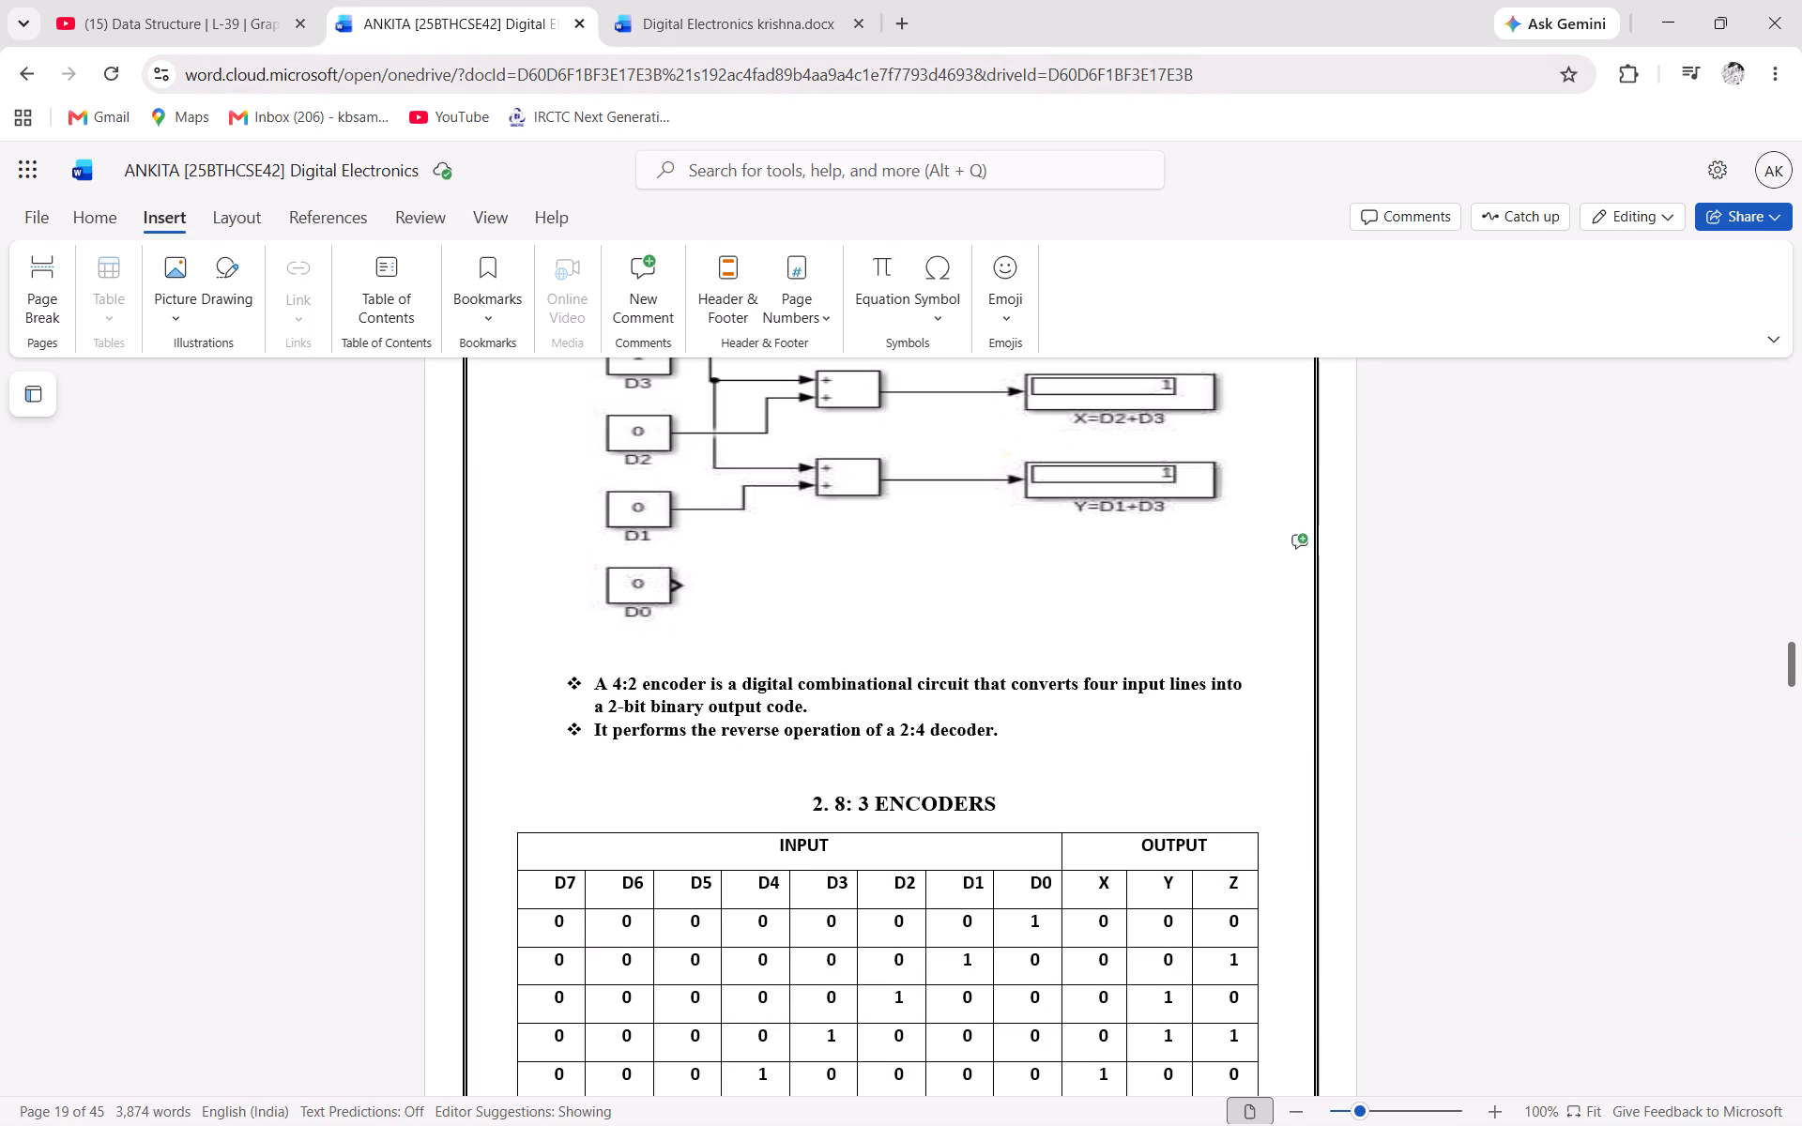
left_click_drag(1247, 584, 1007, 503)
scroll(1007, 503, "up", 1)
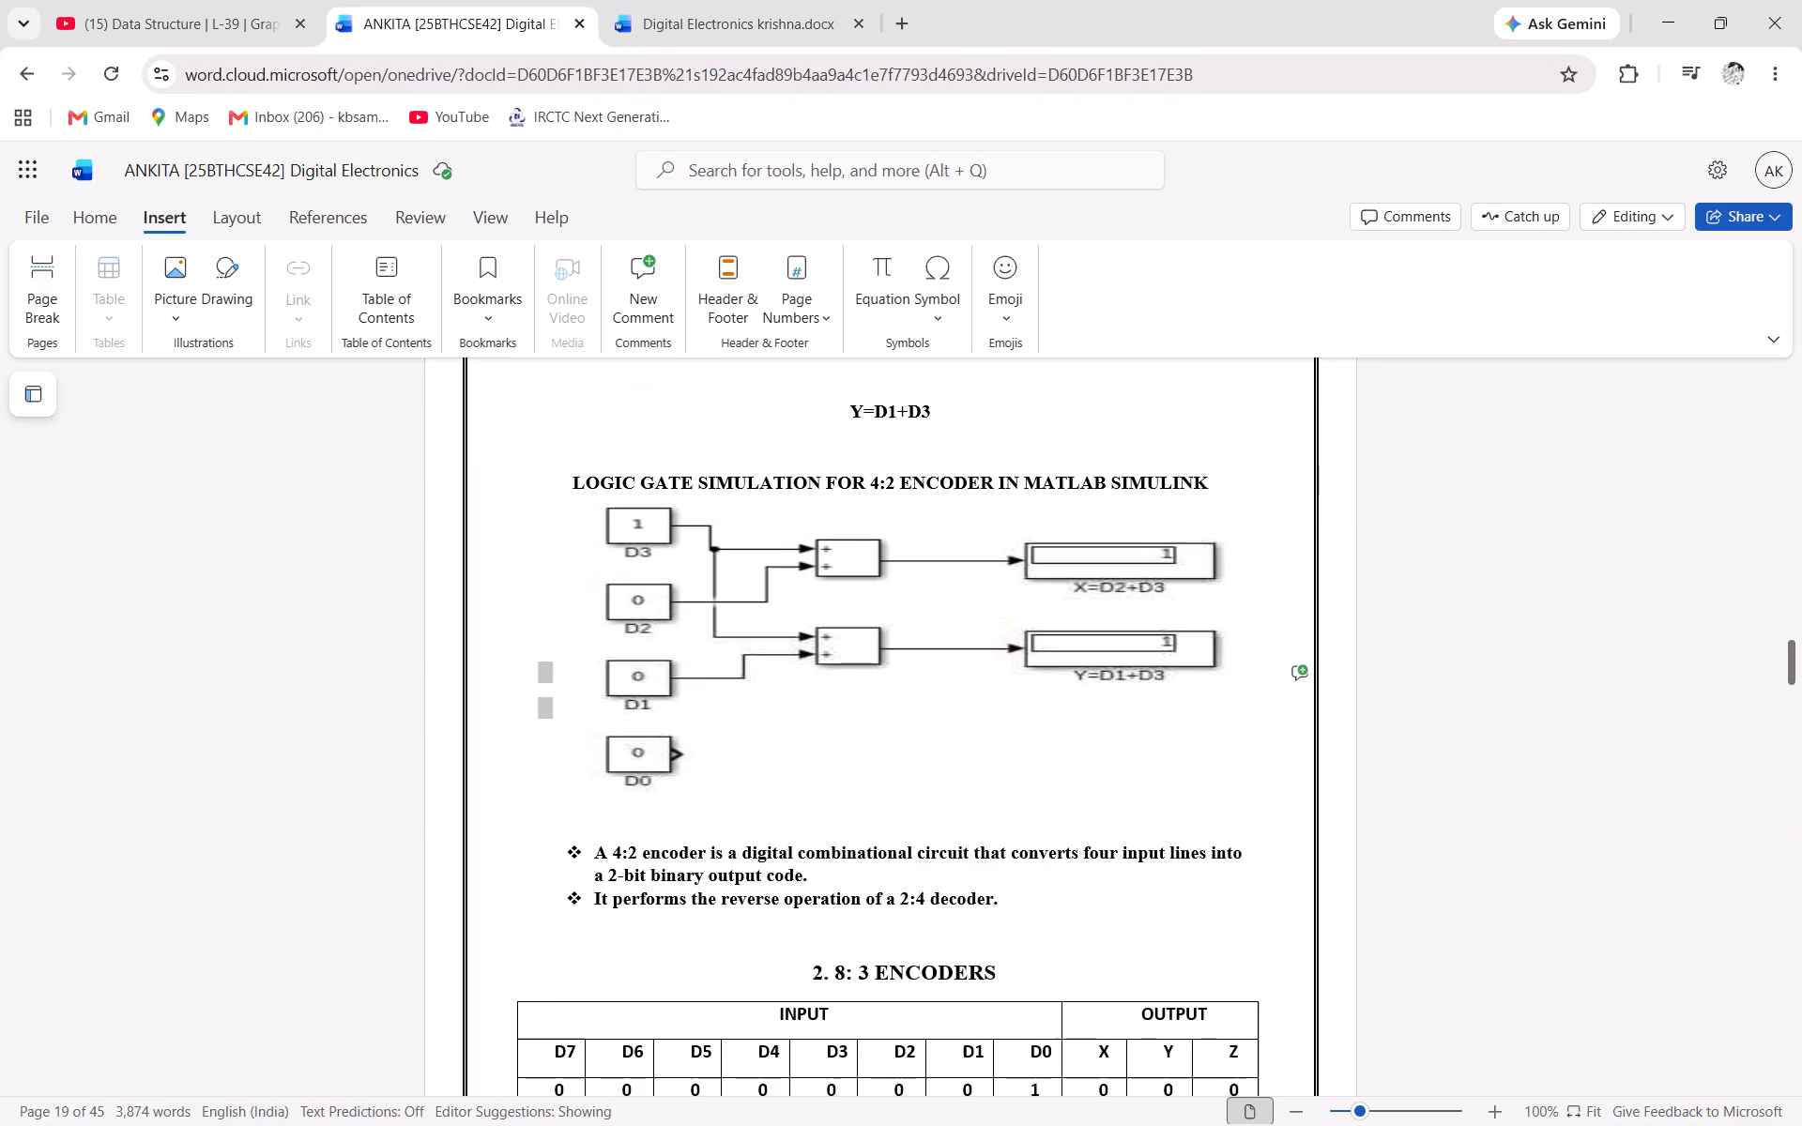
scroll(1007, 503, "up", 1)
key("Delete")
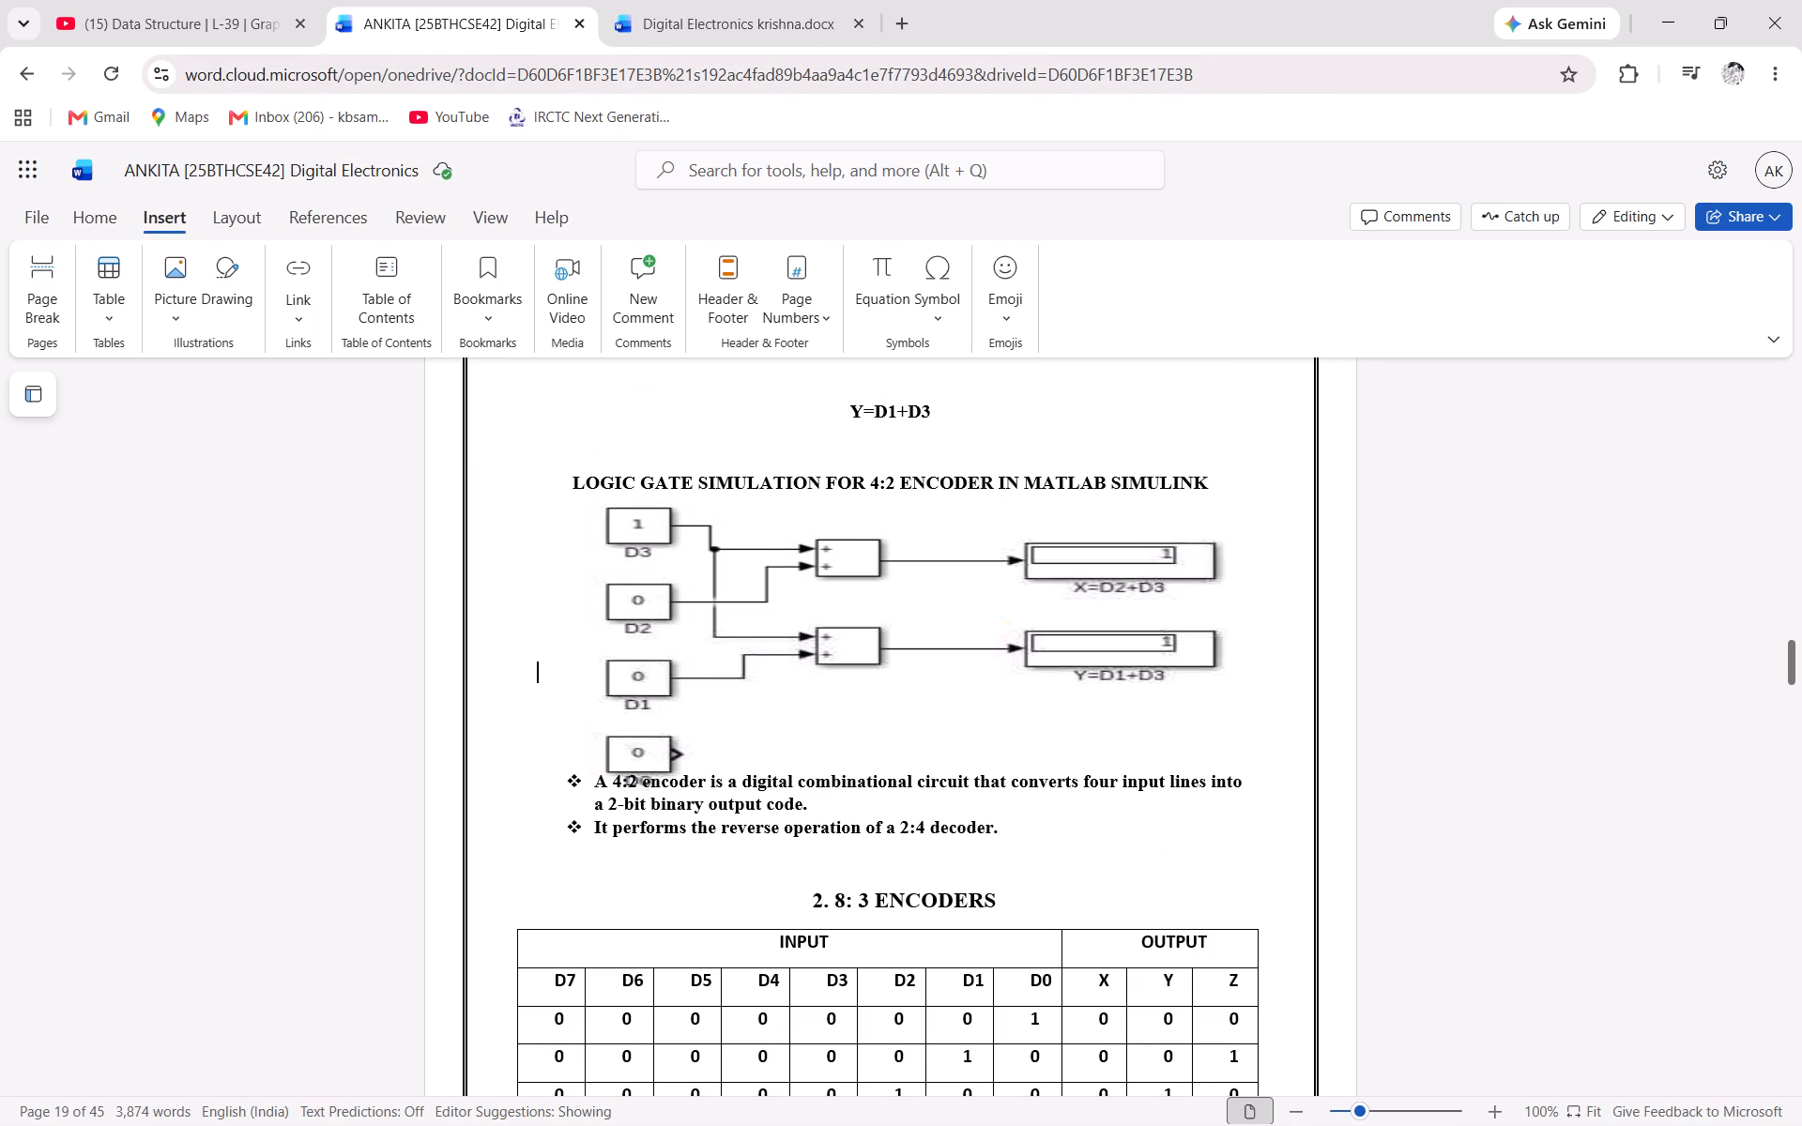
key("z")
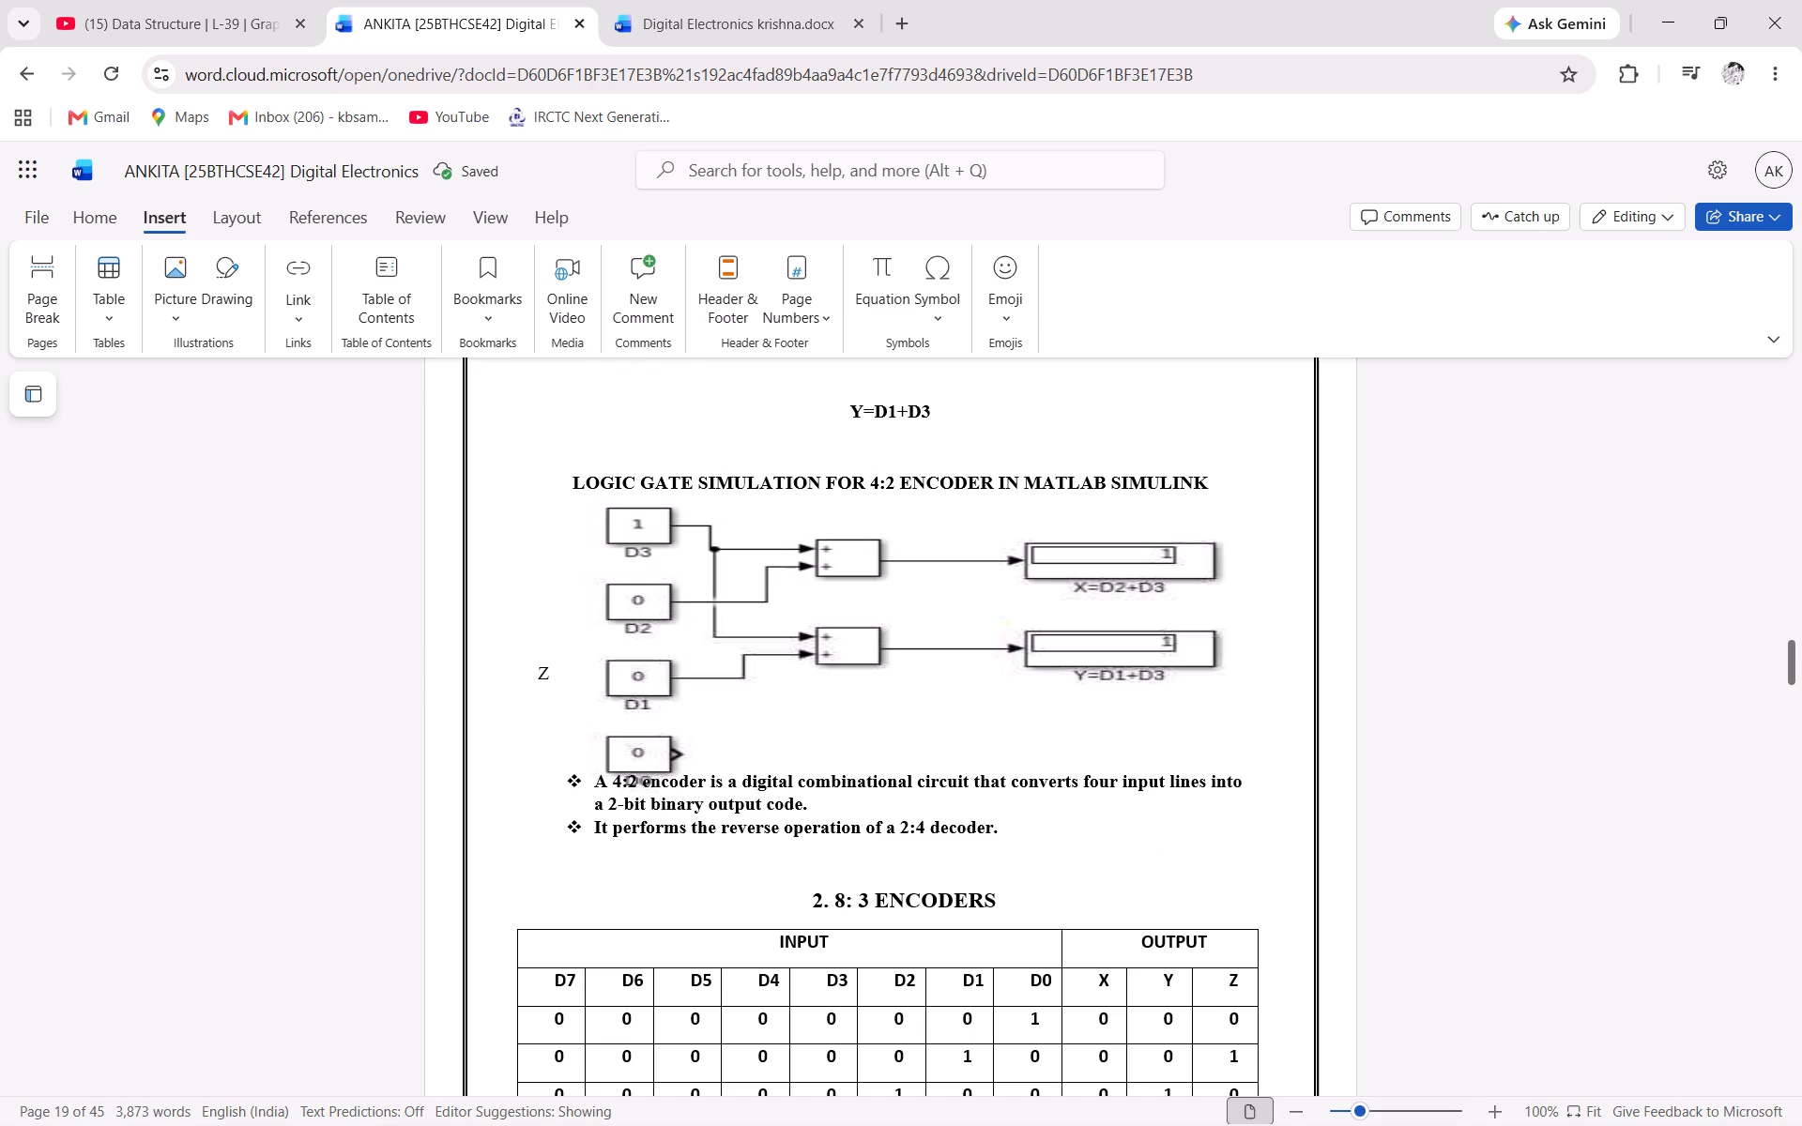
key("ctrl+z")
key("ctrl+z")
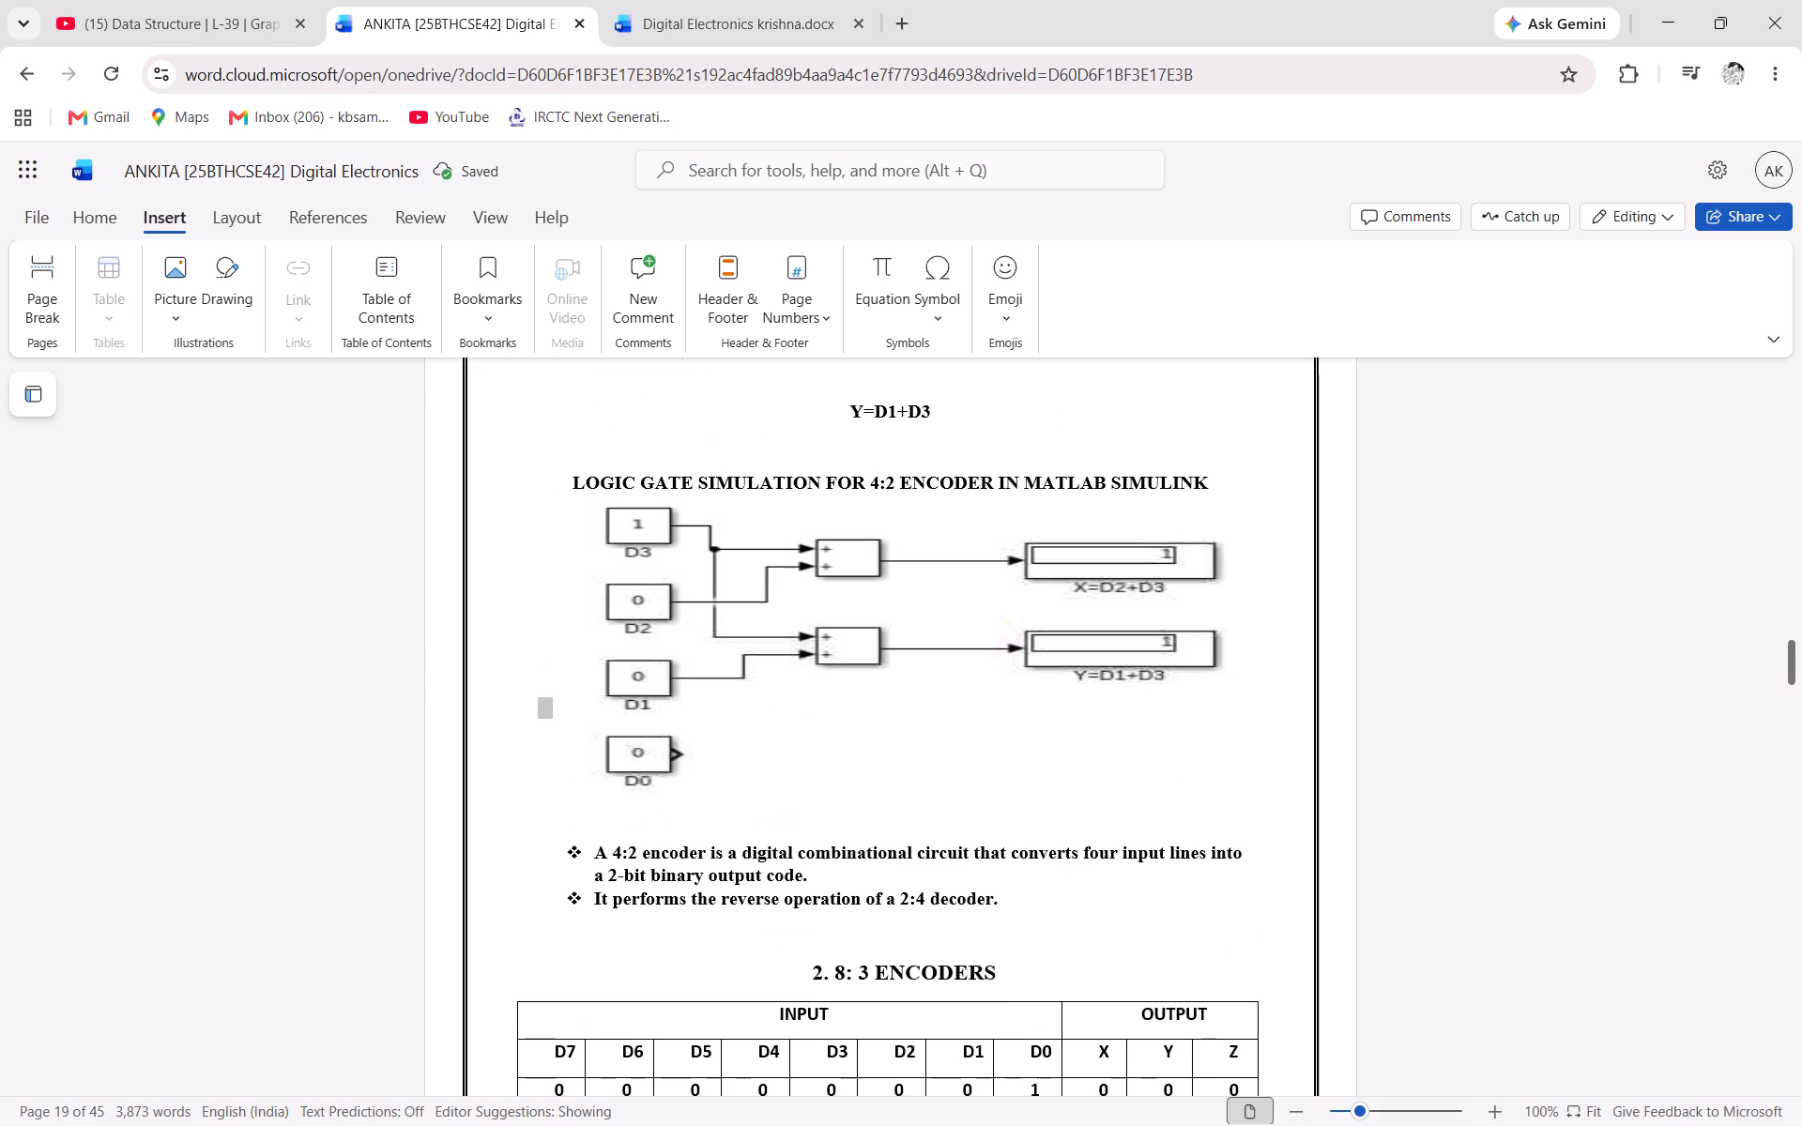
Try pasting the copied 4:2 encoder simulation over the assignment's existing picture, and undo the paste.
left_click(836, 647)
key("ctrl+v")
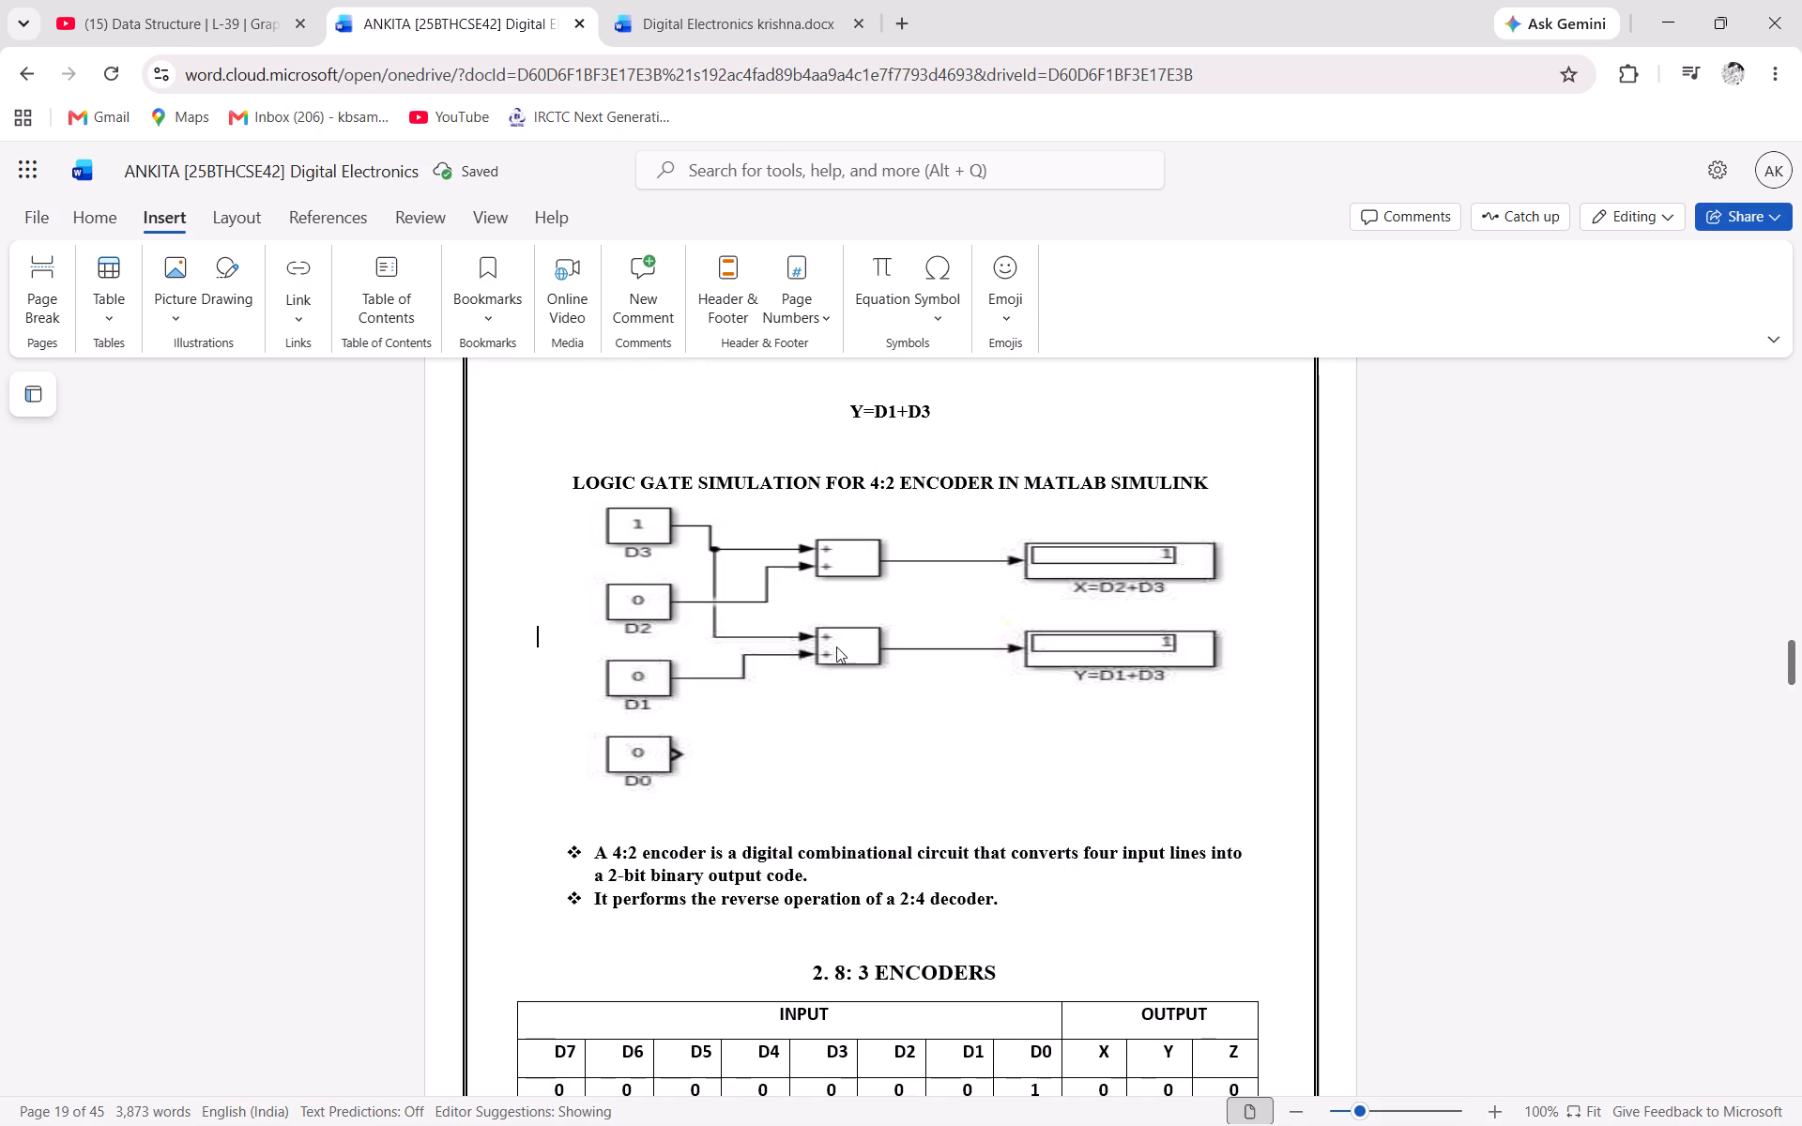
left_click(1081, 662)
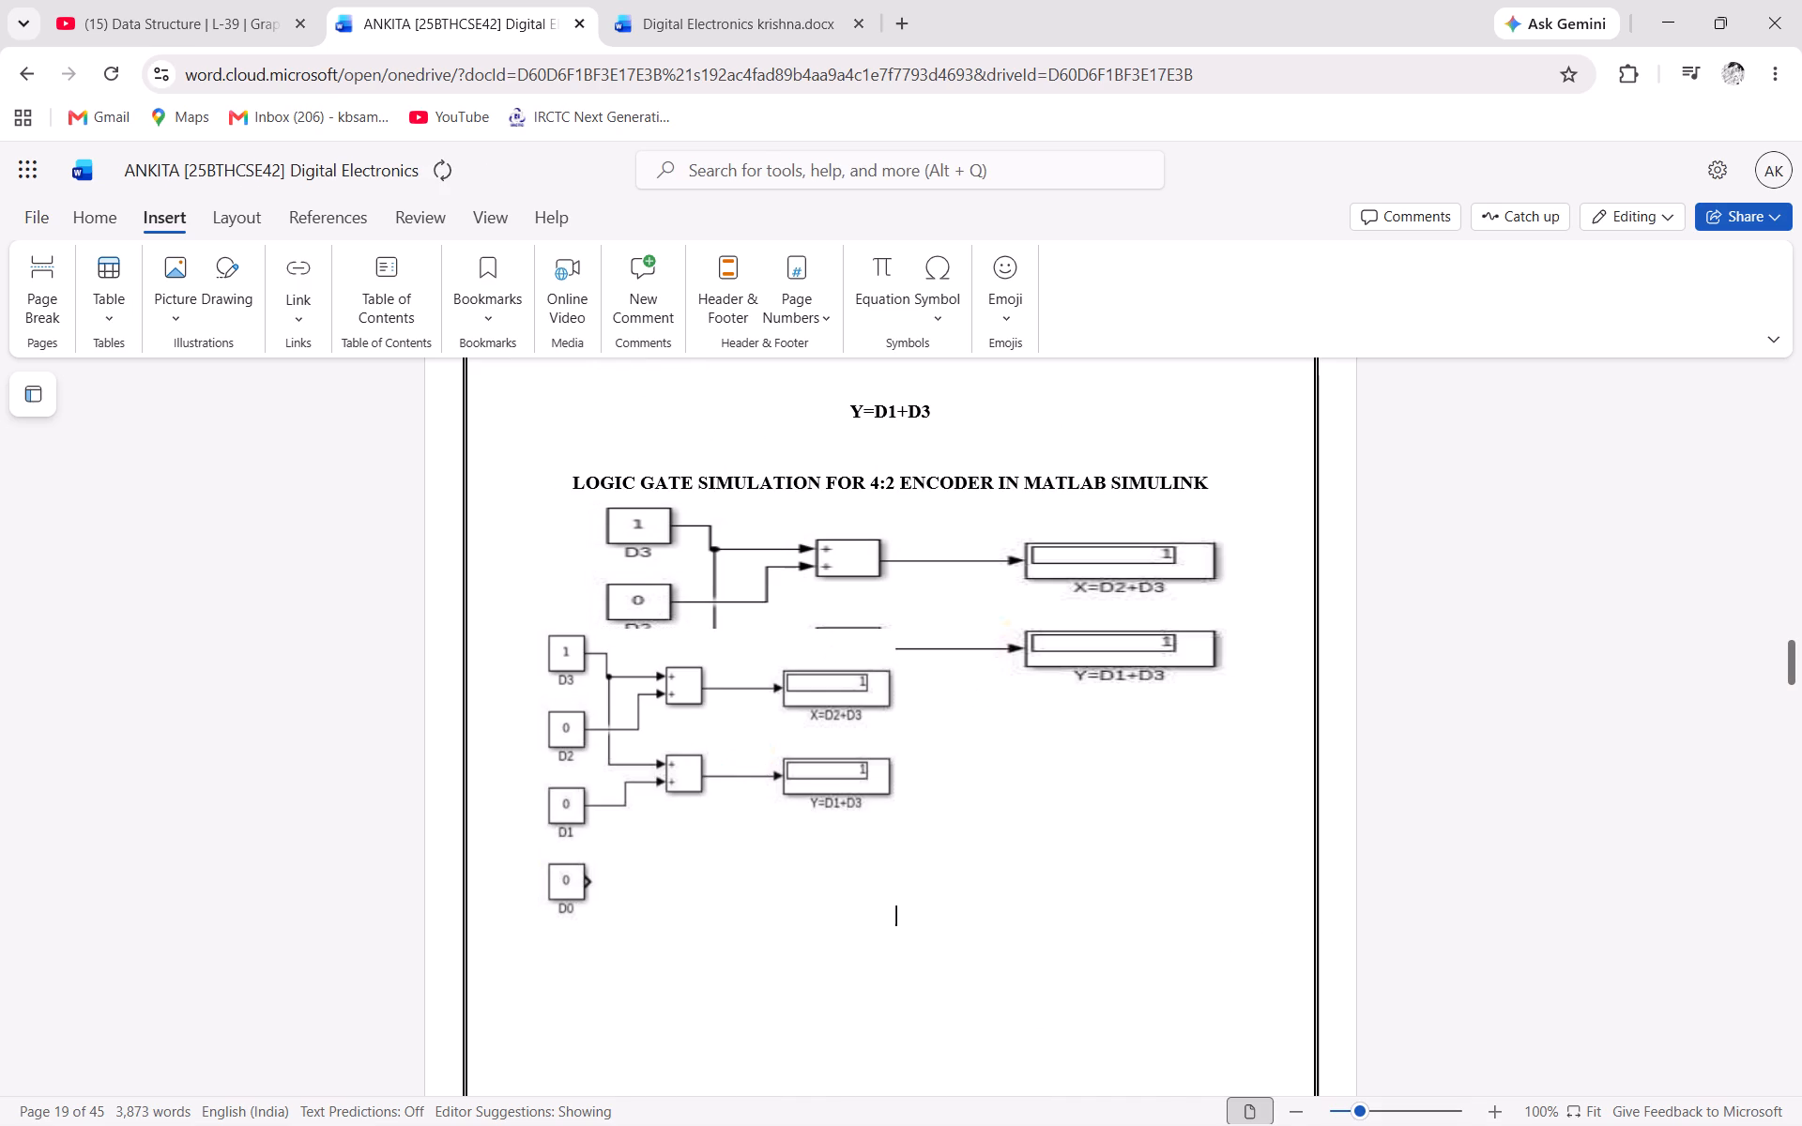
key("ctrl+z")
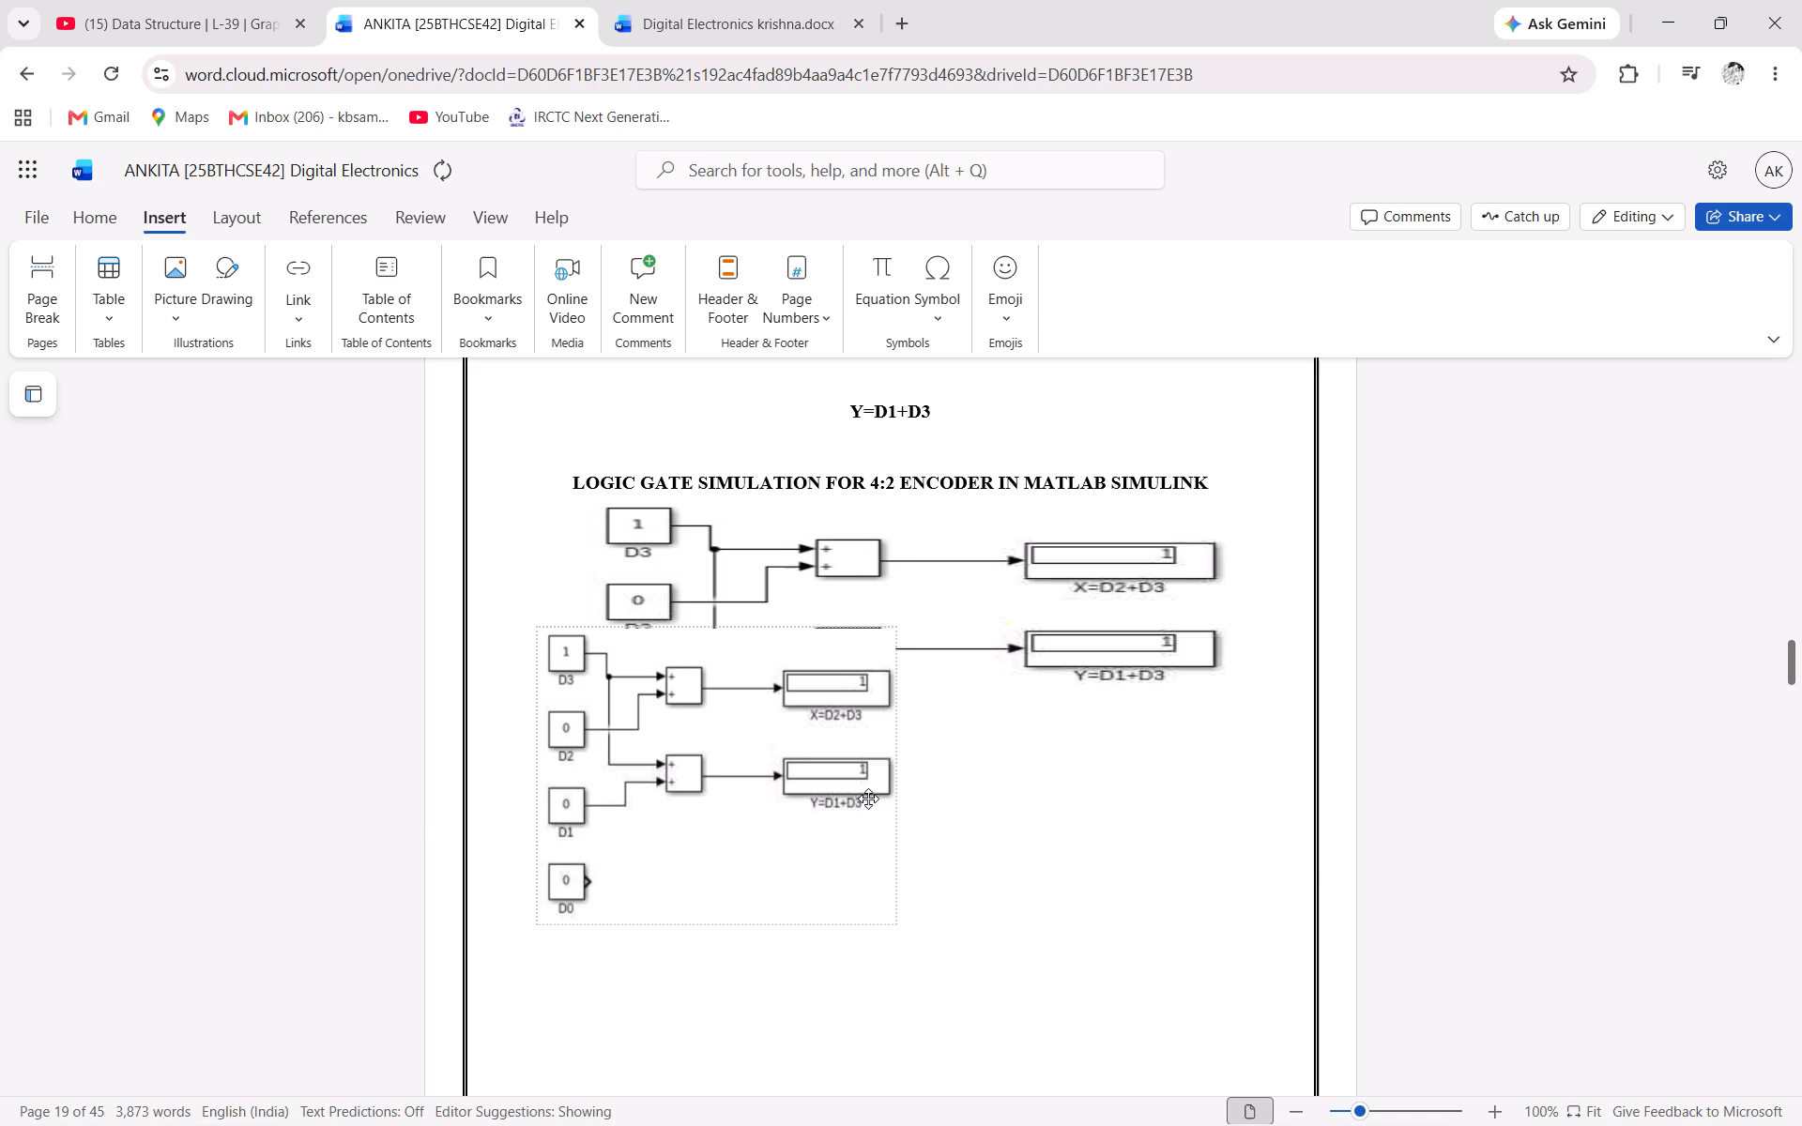
Compare the assignment's 8:3 encoder truth table and logic gate simulation with those in Digital Electronics krishna.docx.
scroll(1062, 753, "down", 4)
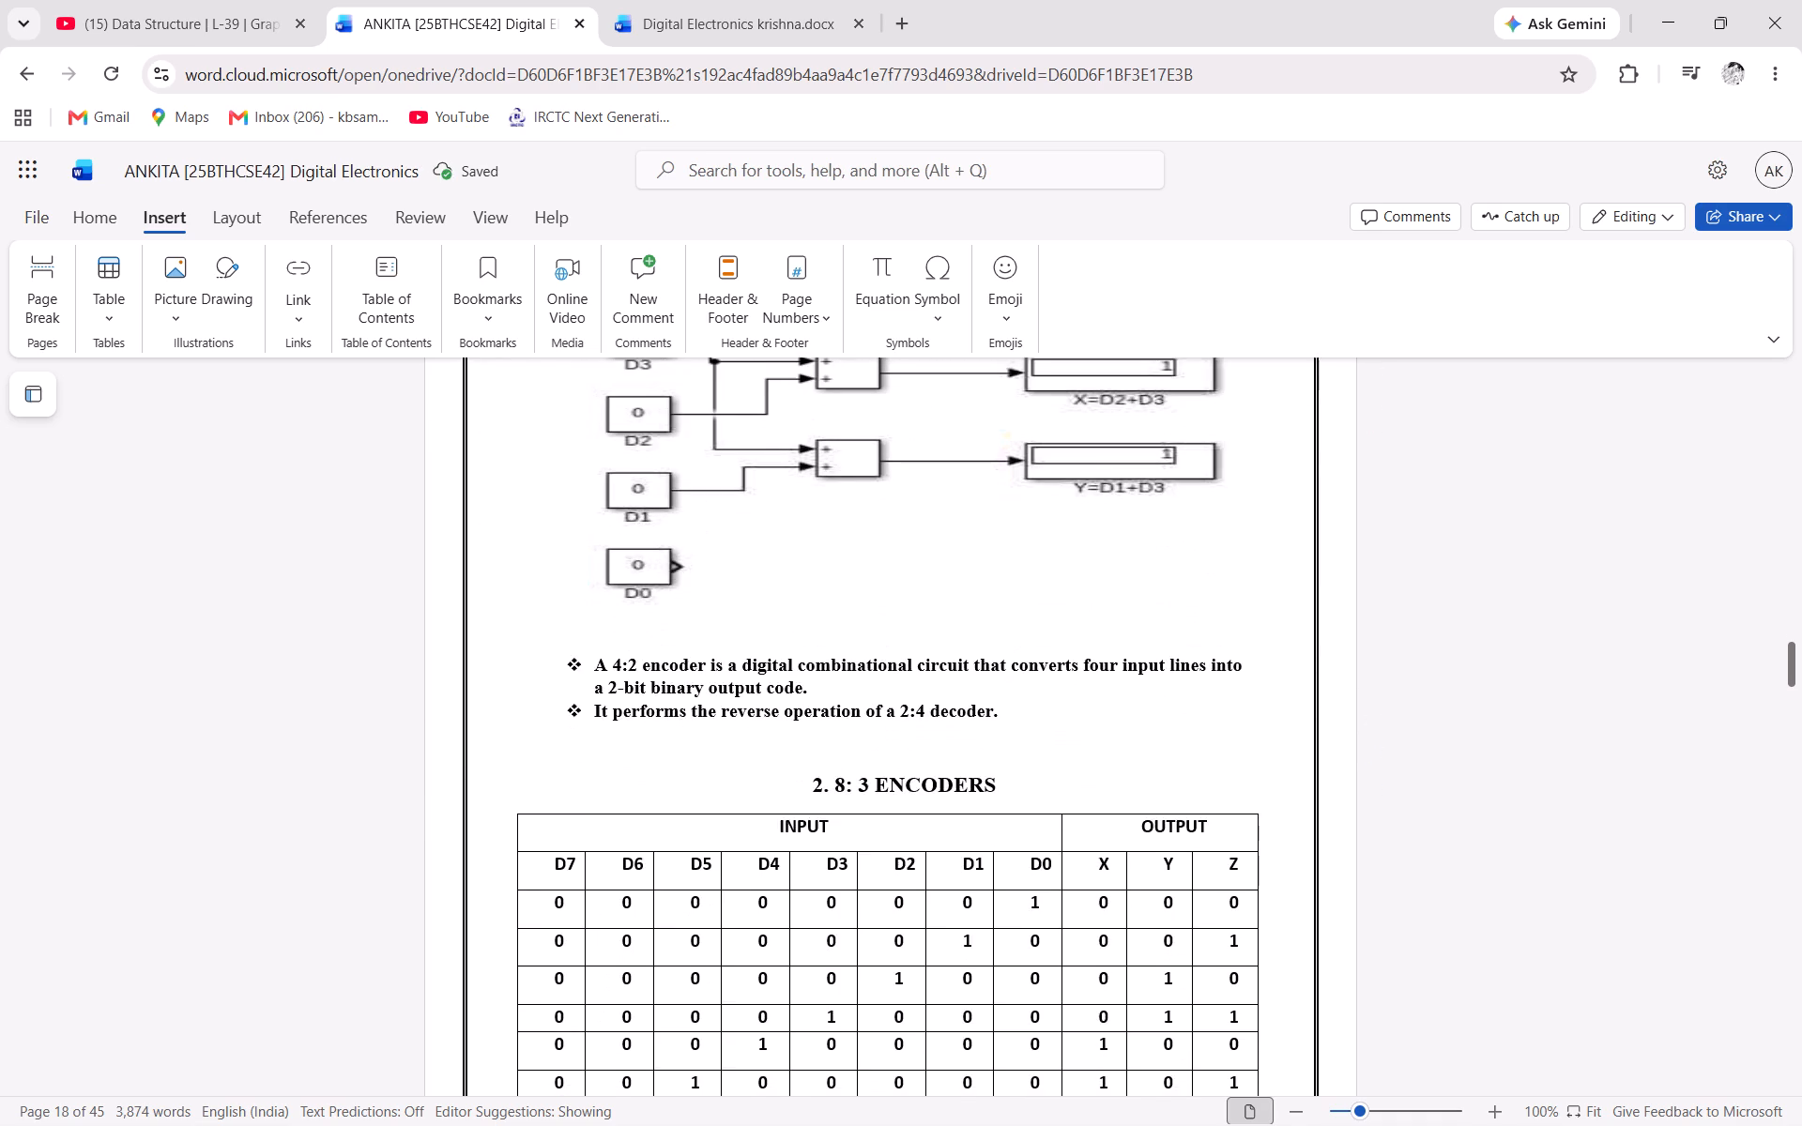
scroll(1062, 753, "down", 5)
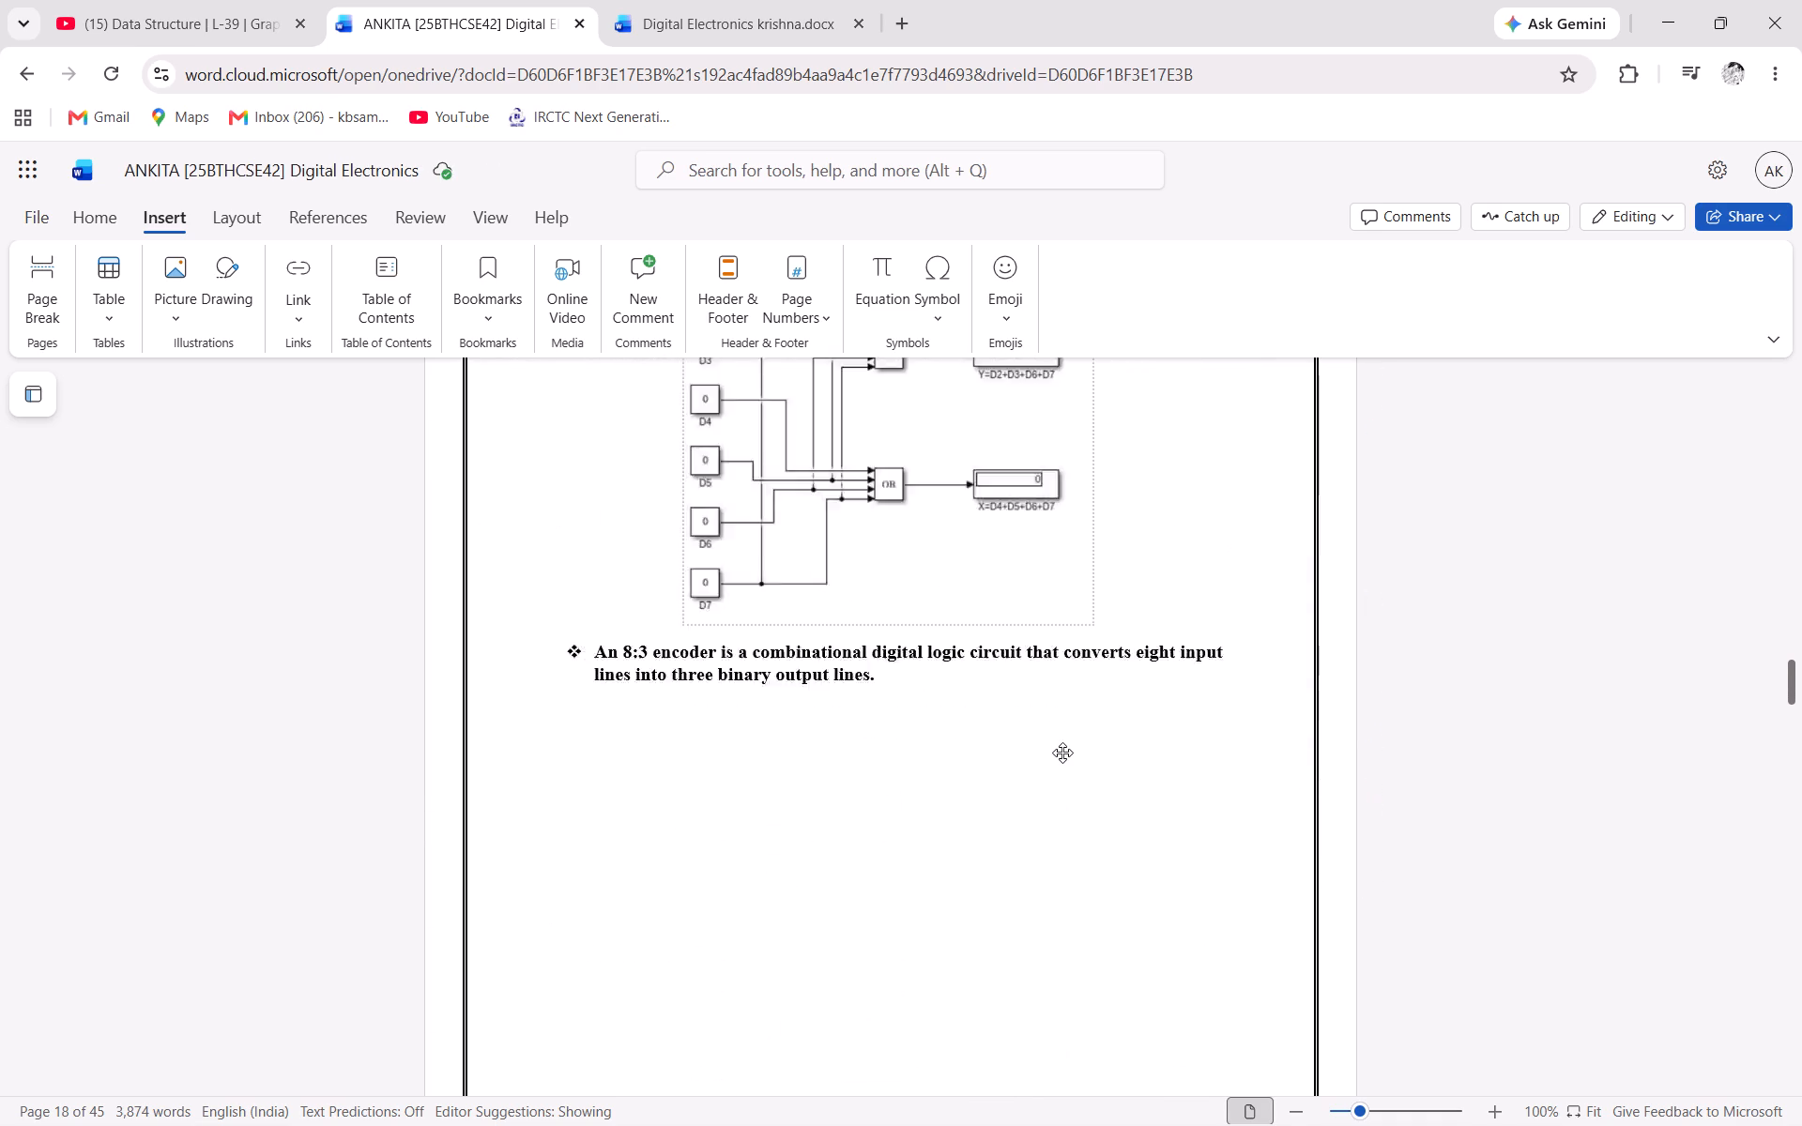
scroll(1062, 753, "down", 1)
scroll(1062, 753, "up", 3)
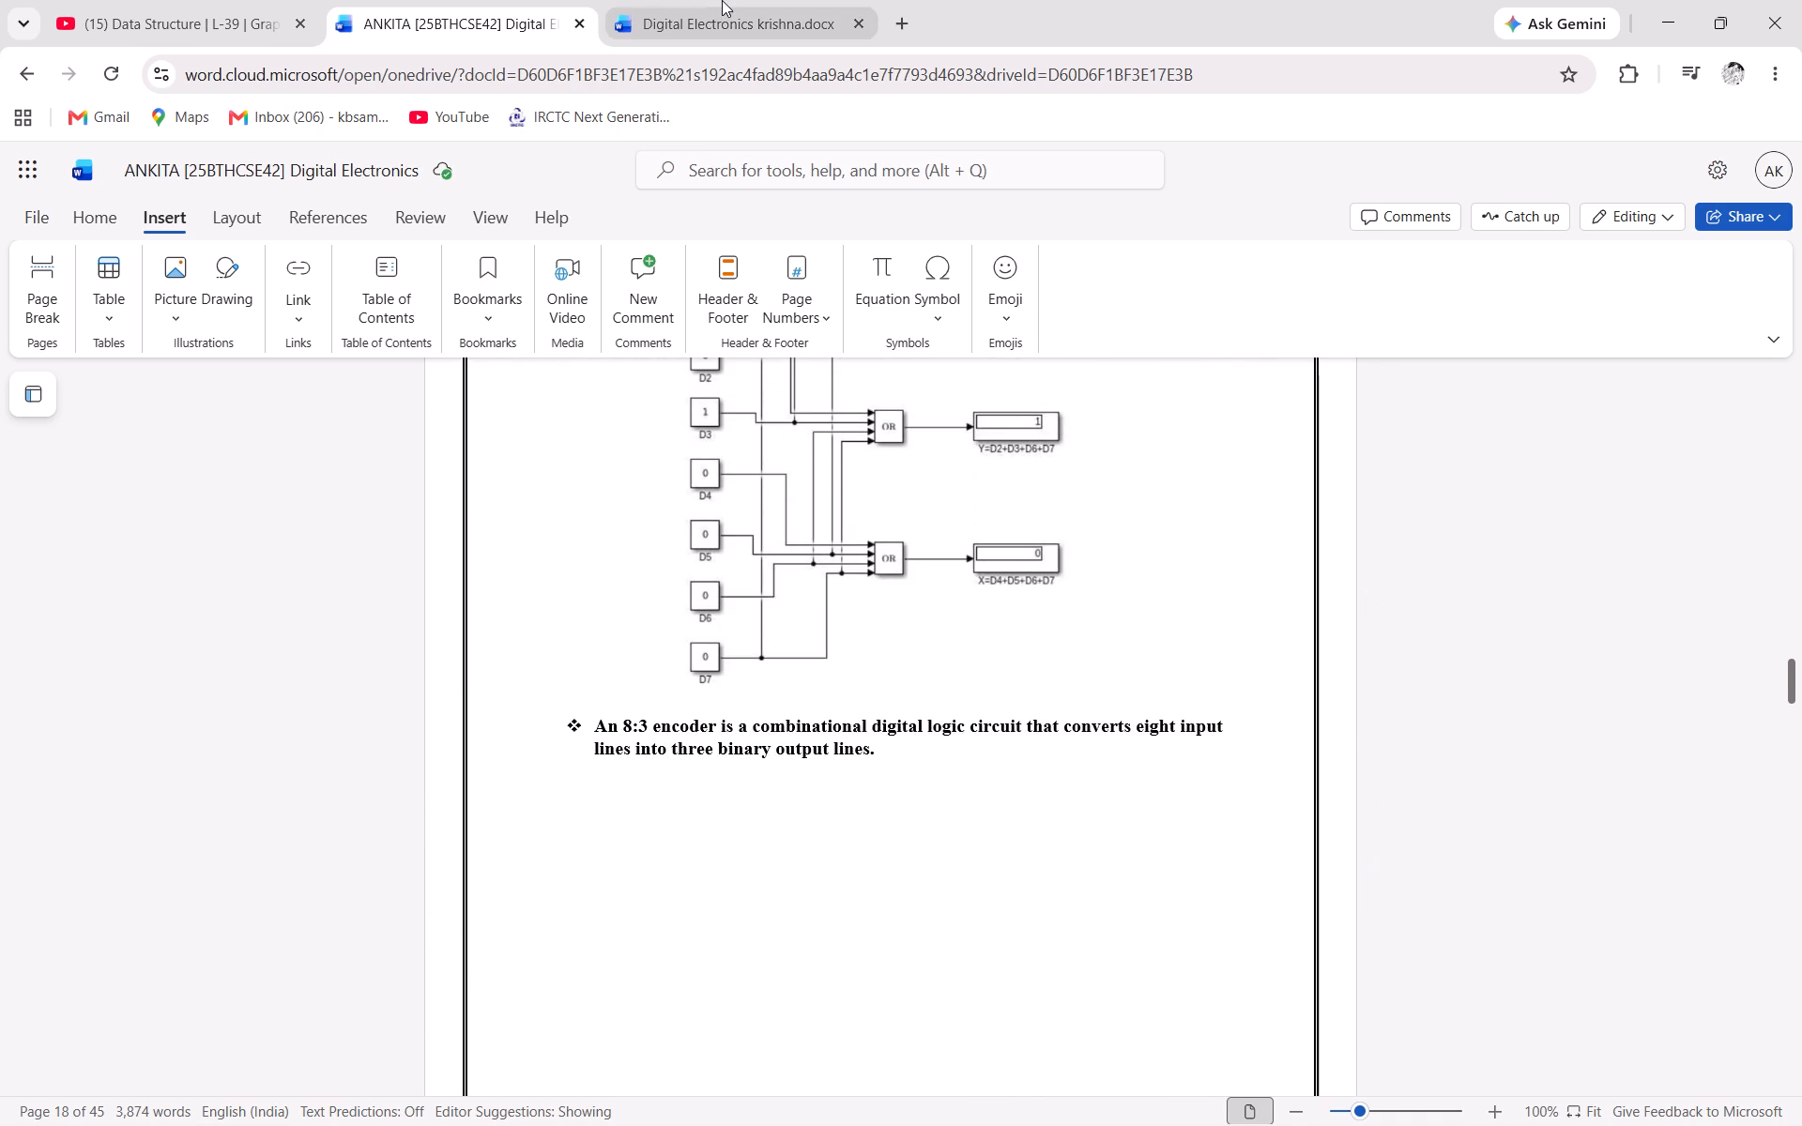
left_click(712, 0)
scroll(899, 771, "down", 5)
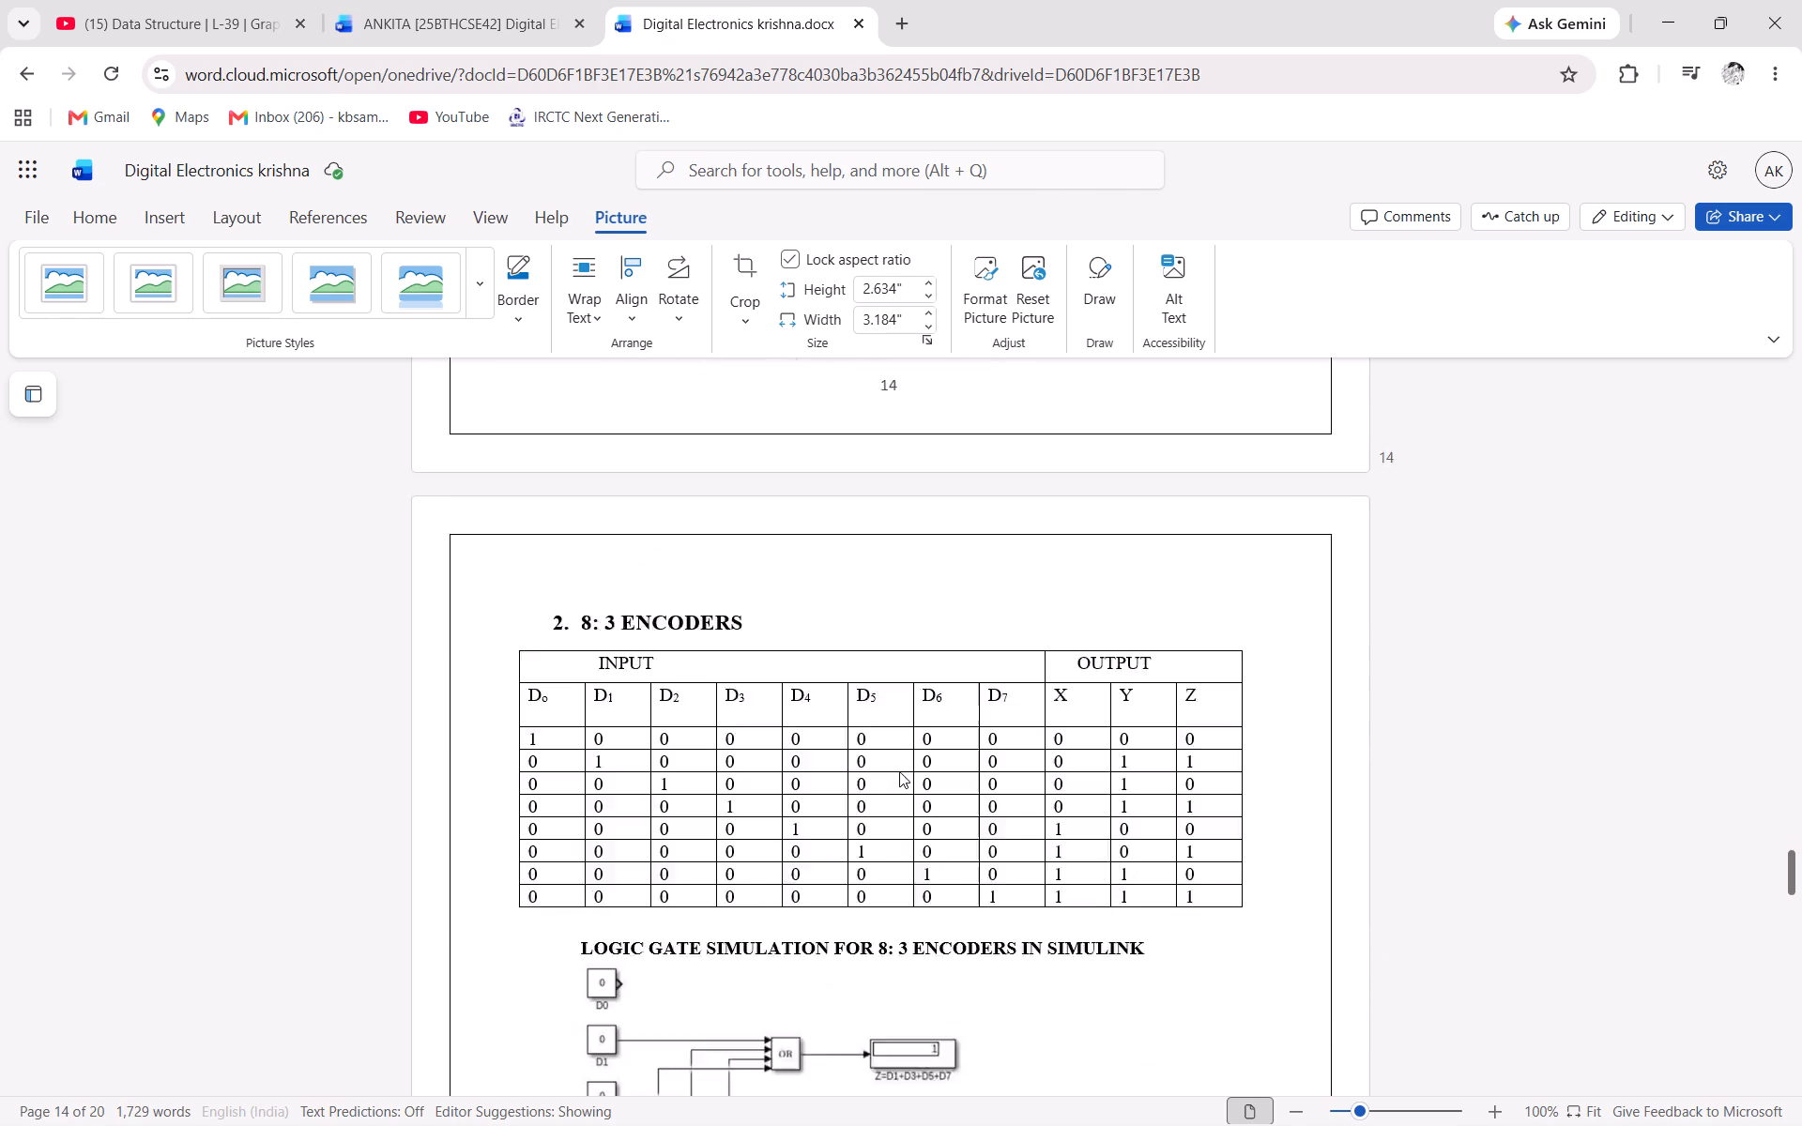
scroll(899, 771, "down", 3)
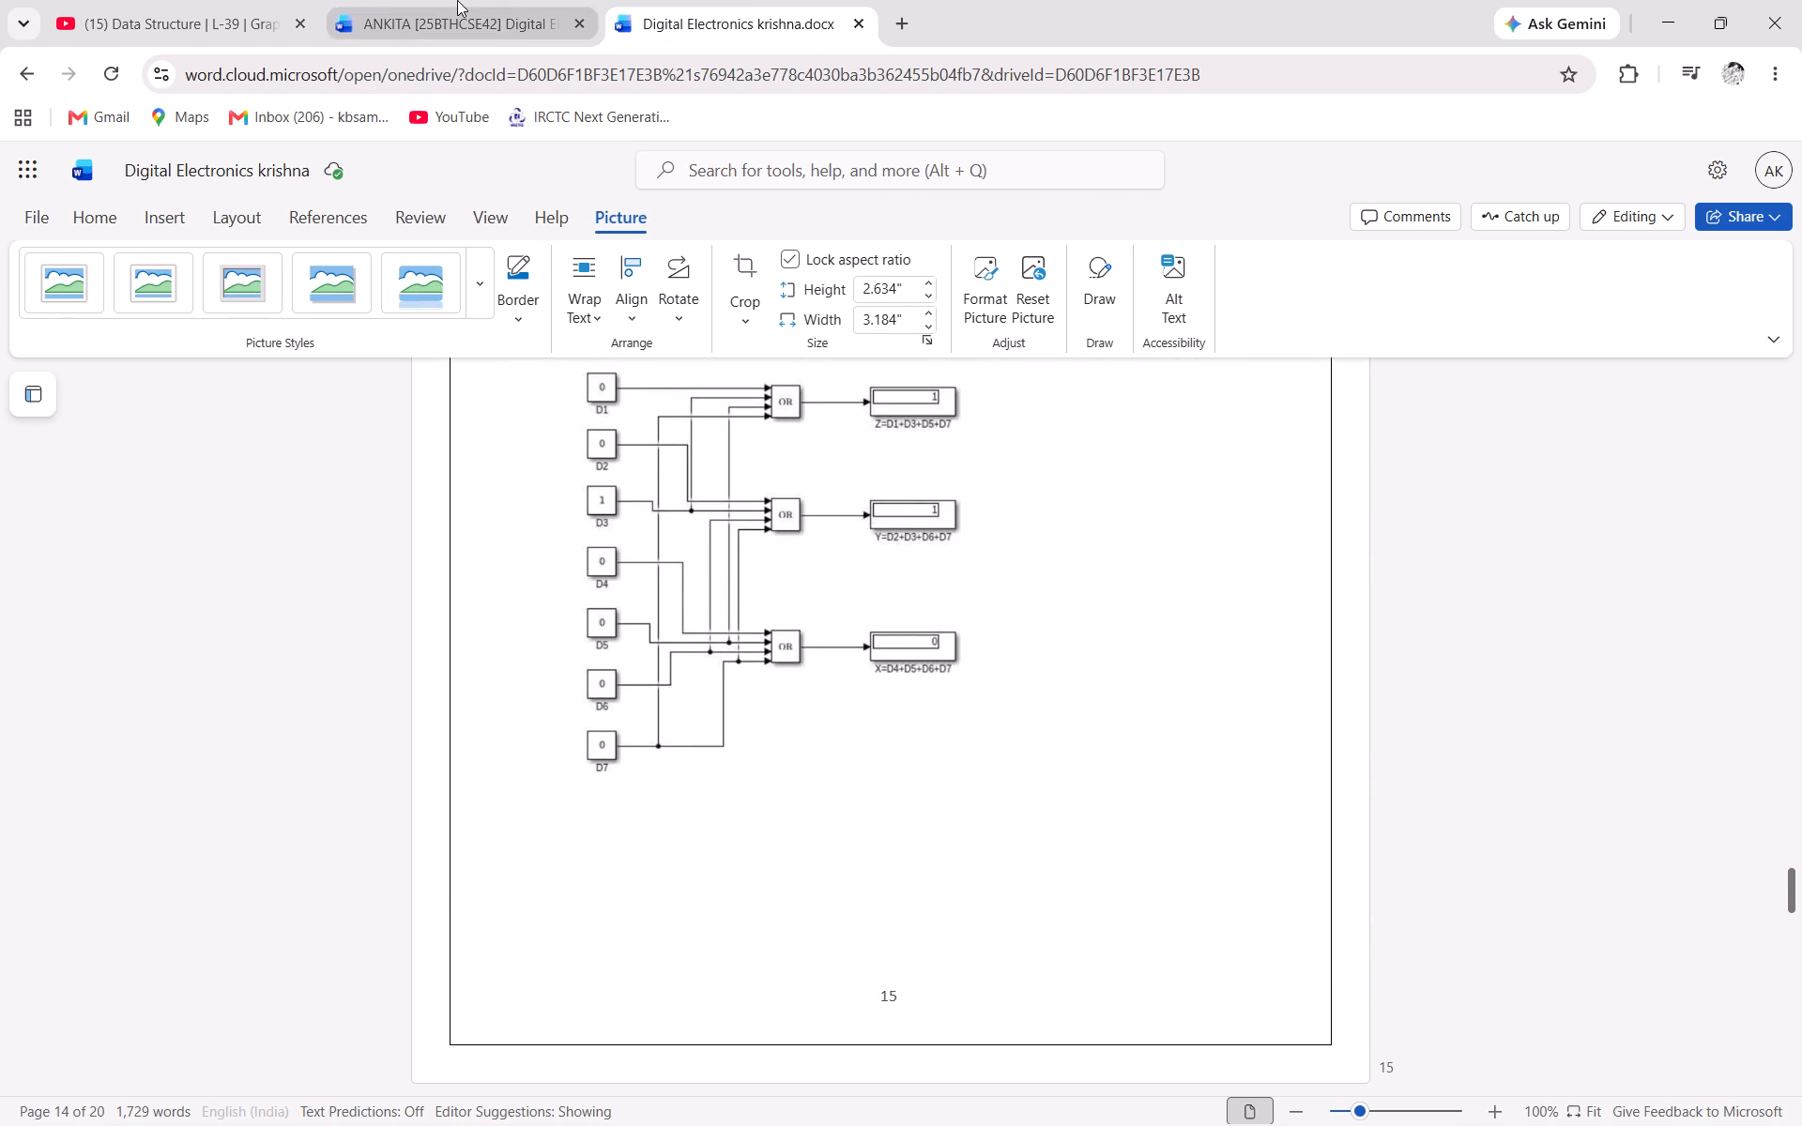
left_click(457, 0)
left_click(695, 0)
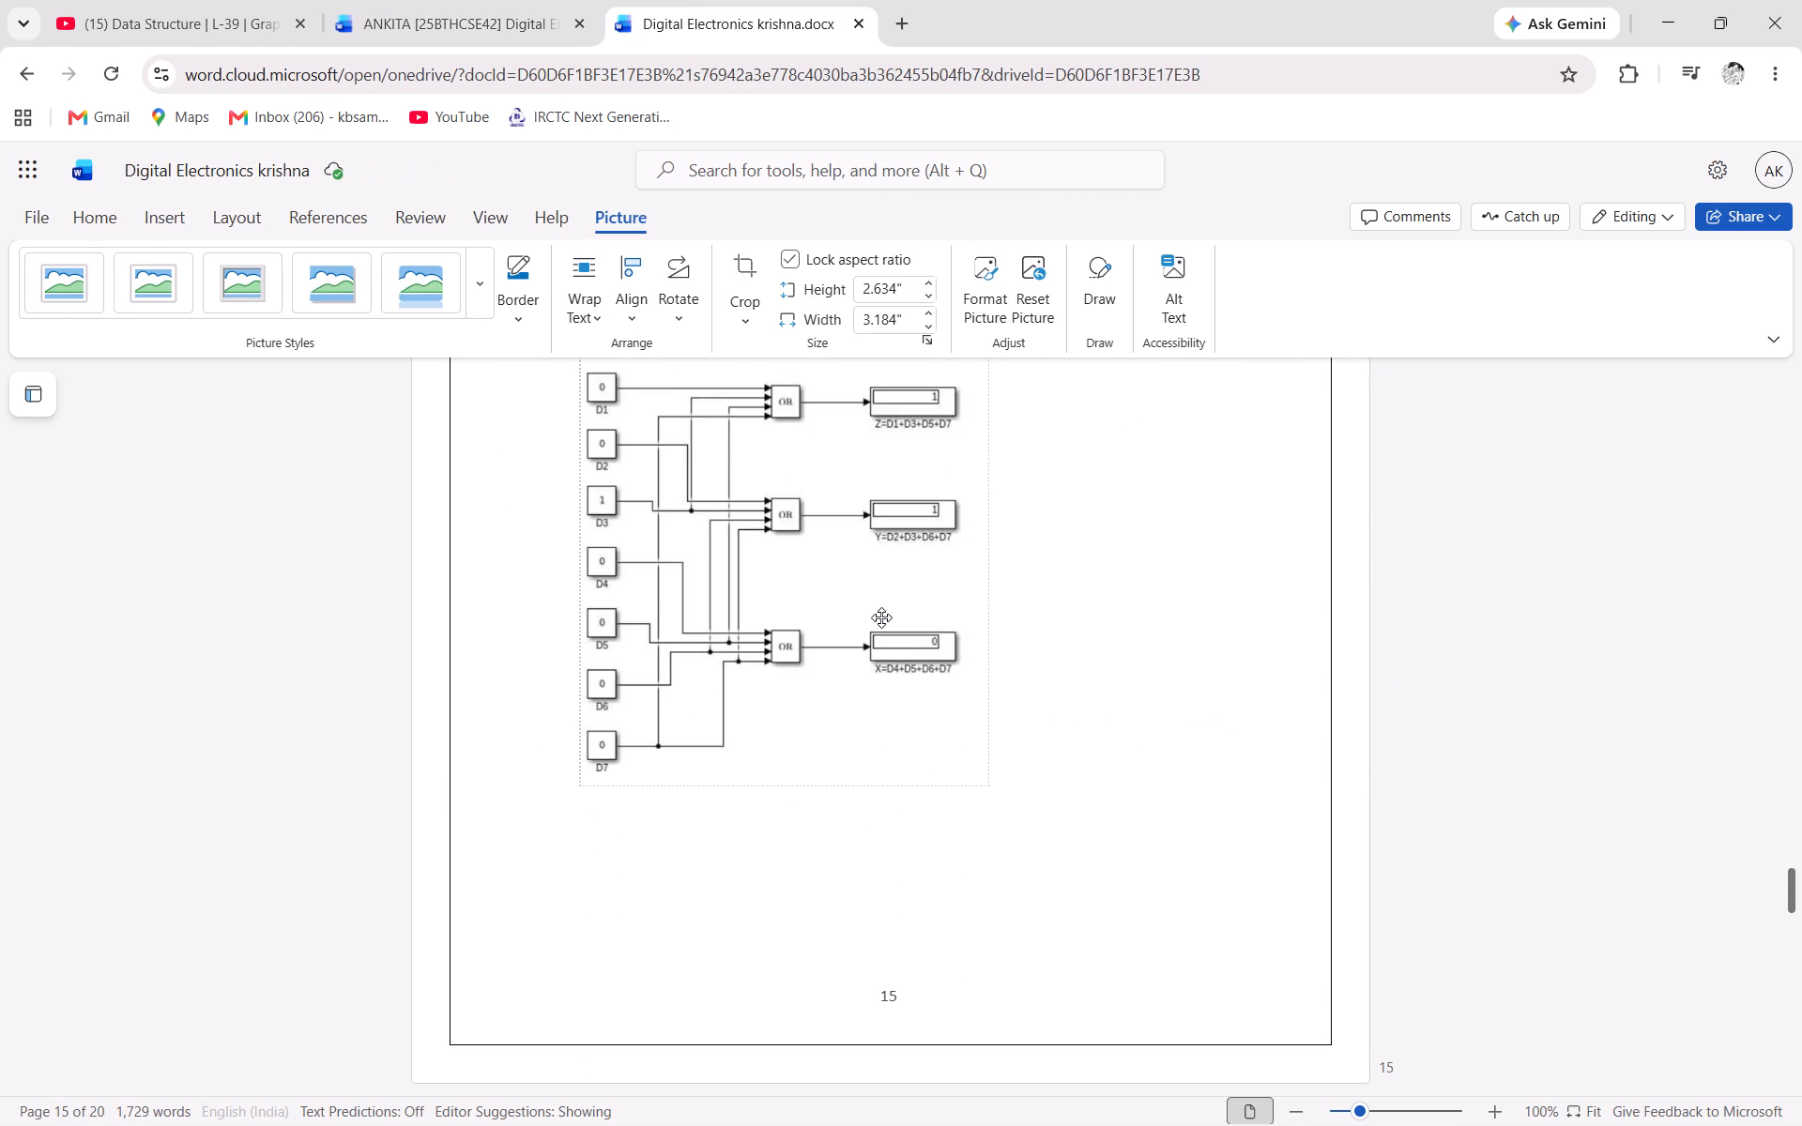
Compare the 2:4 decoder truth table in Digital Electronics krishna.docx with the one in the assignment's Experiment 7.
scroll(881, 617, "down", 6)
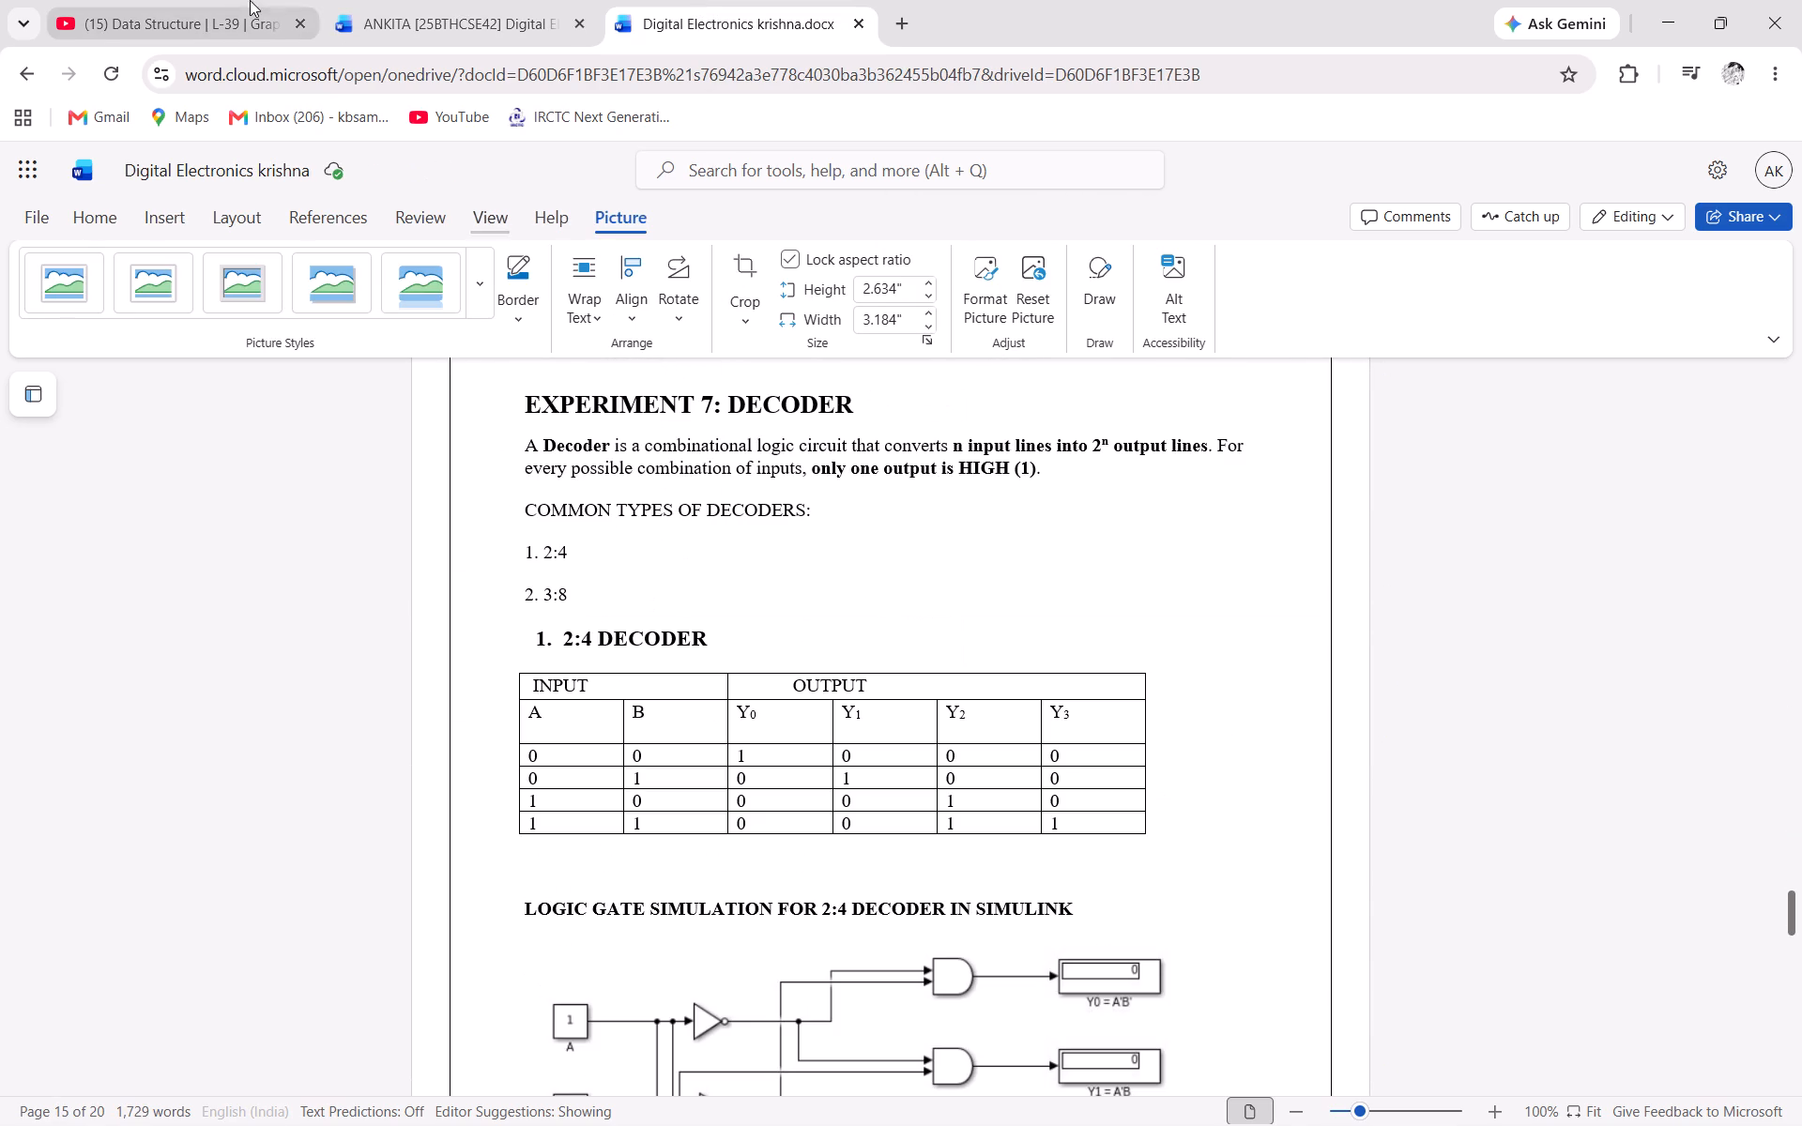
left_click(391, 0)
scroll(743, 803, "down", 6)
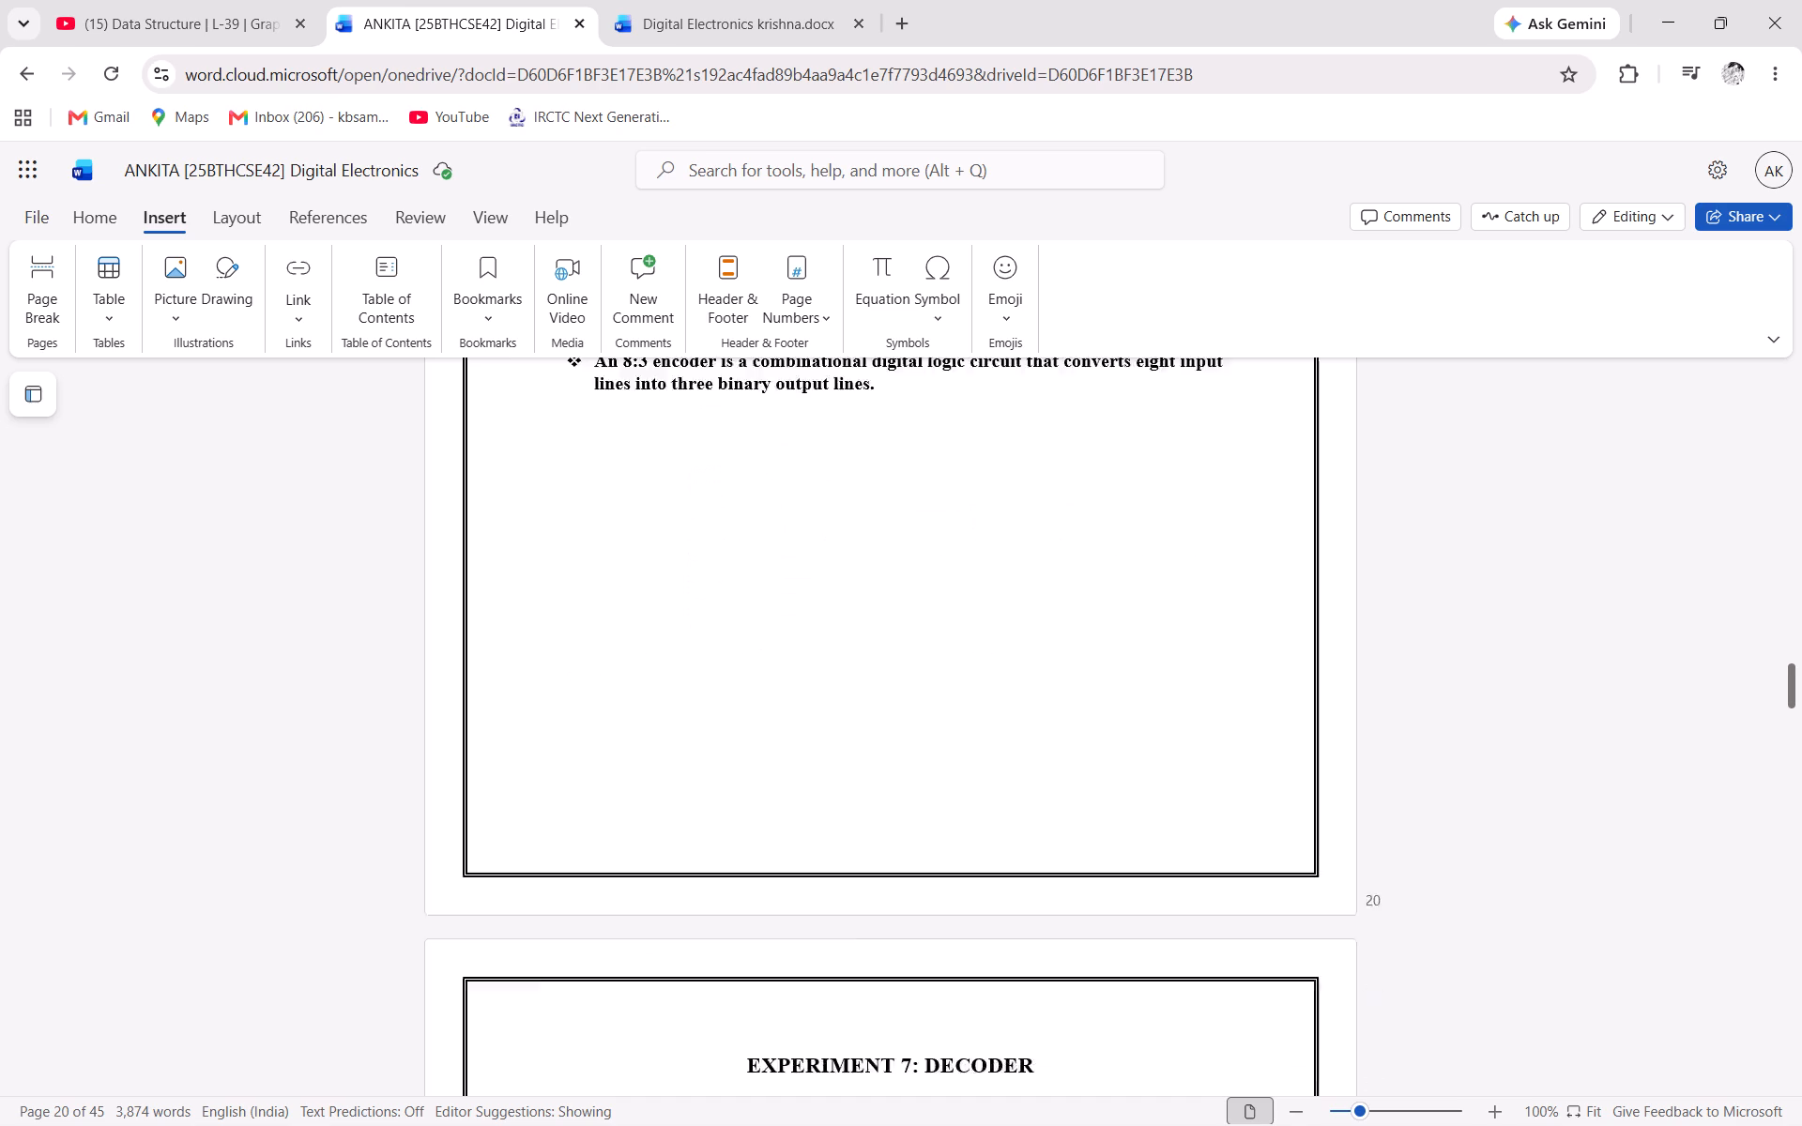
scroll(743, 803, "down", 2)
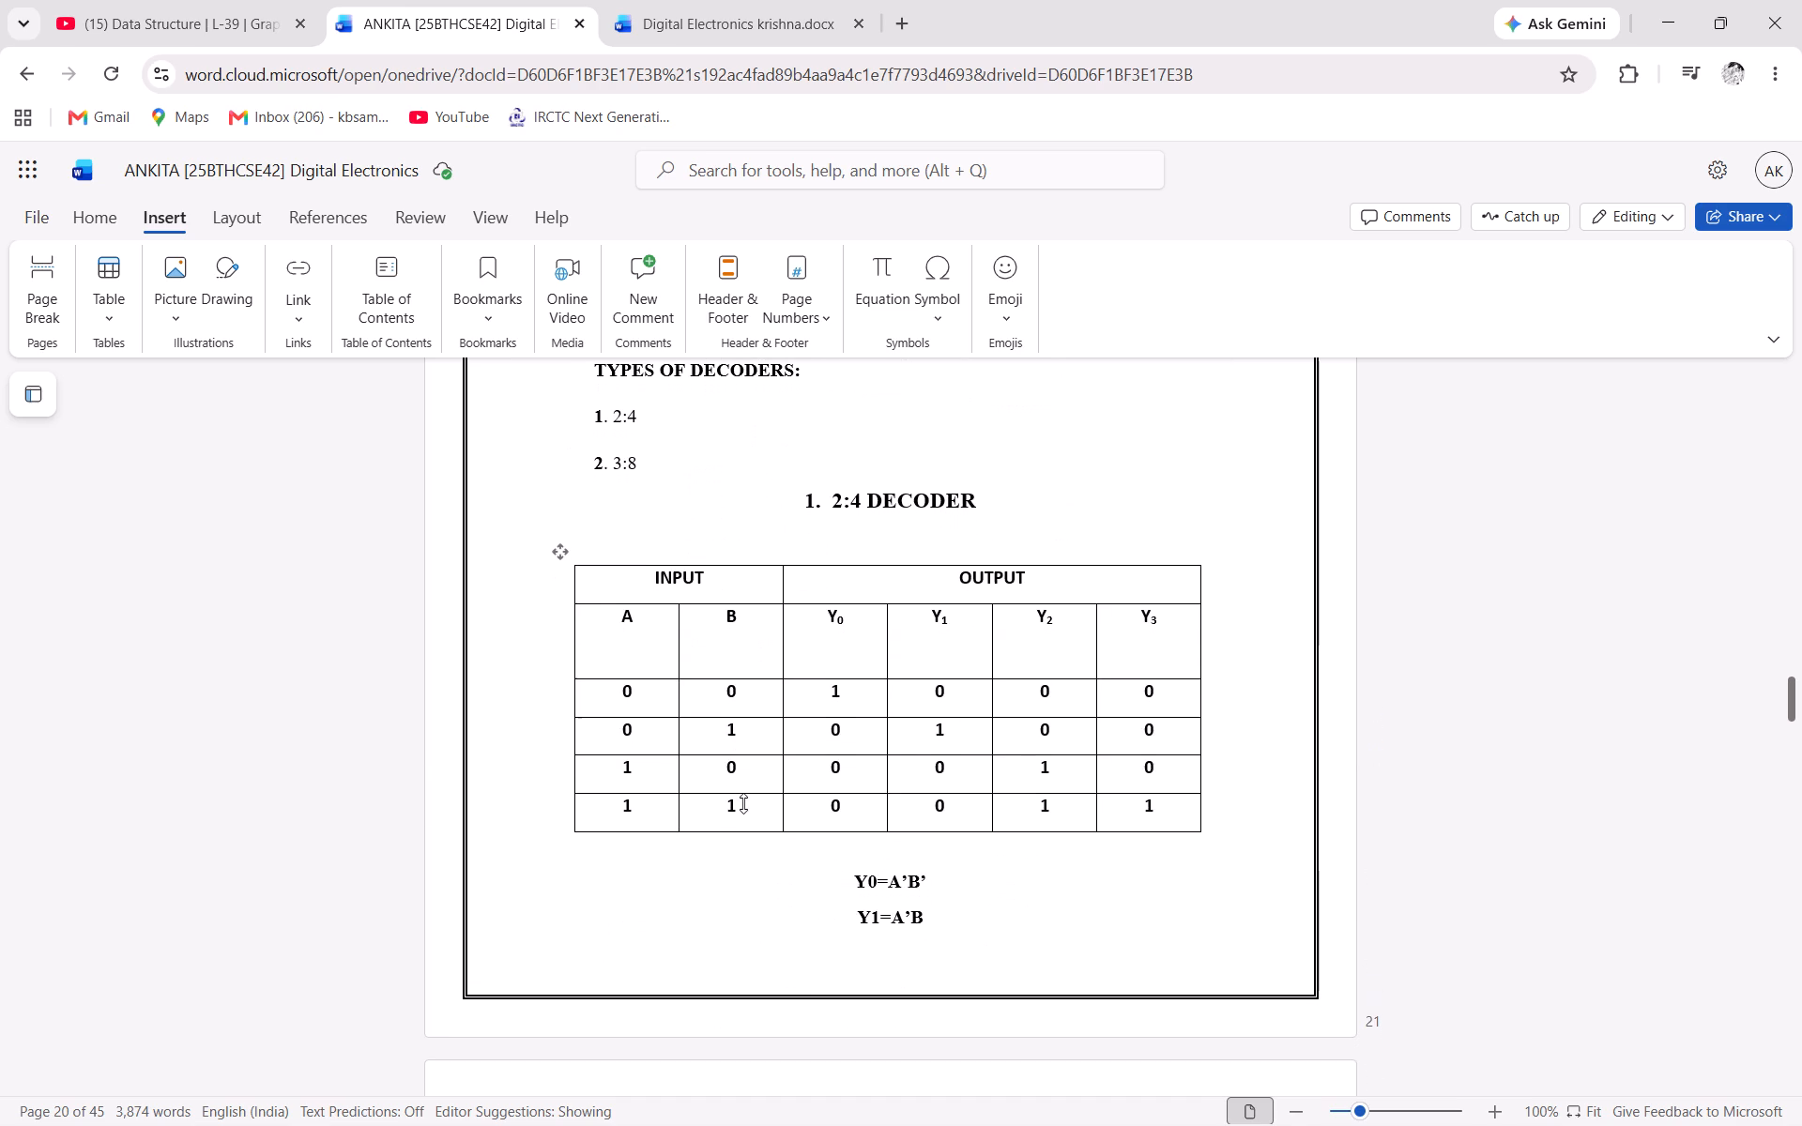
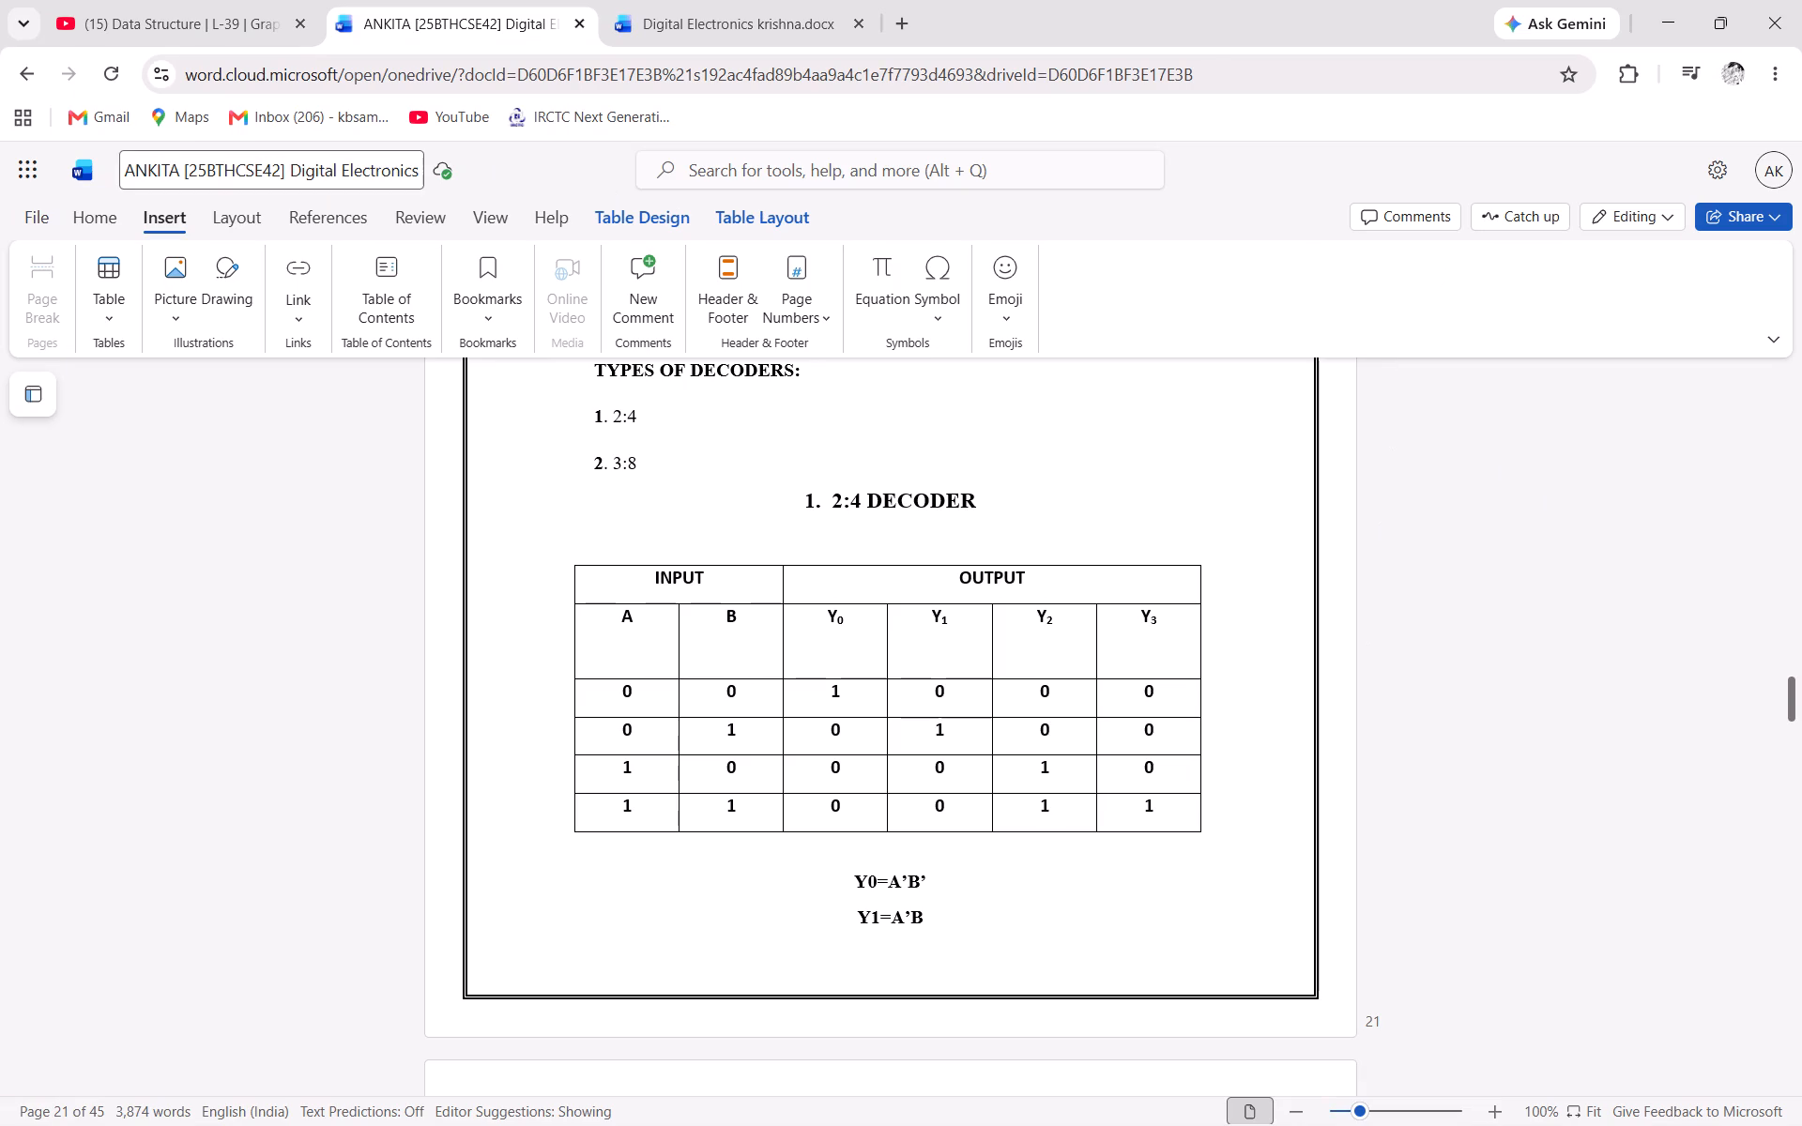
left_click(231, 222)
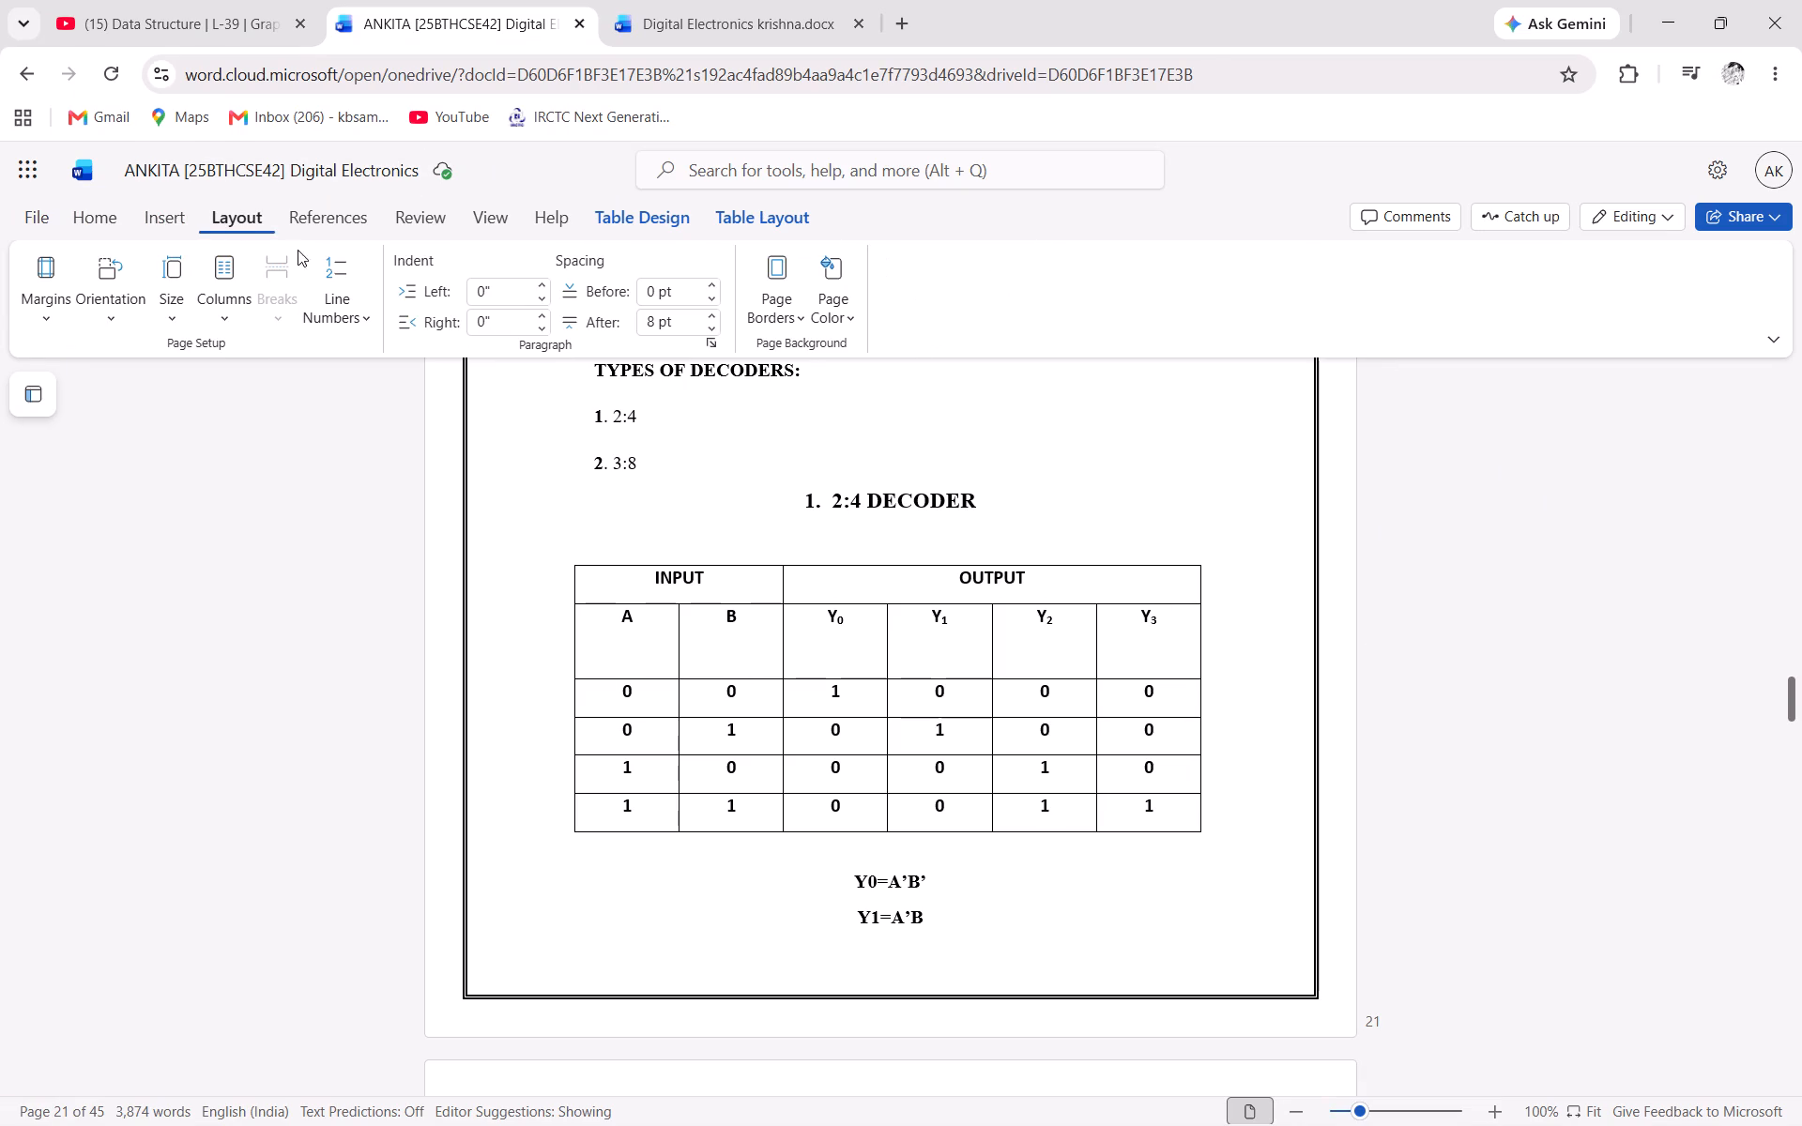
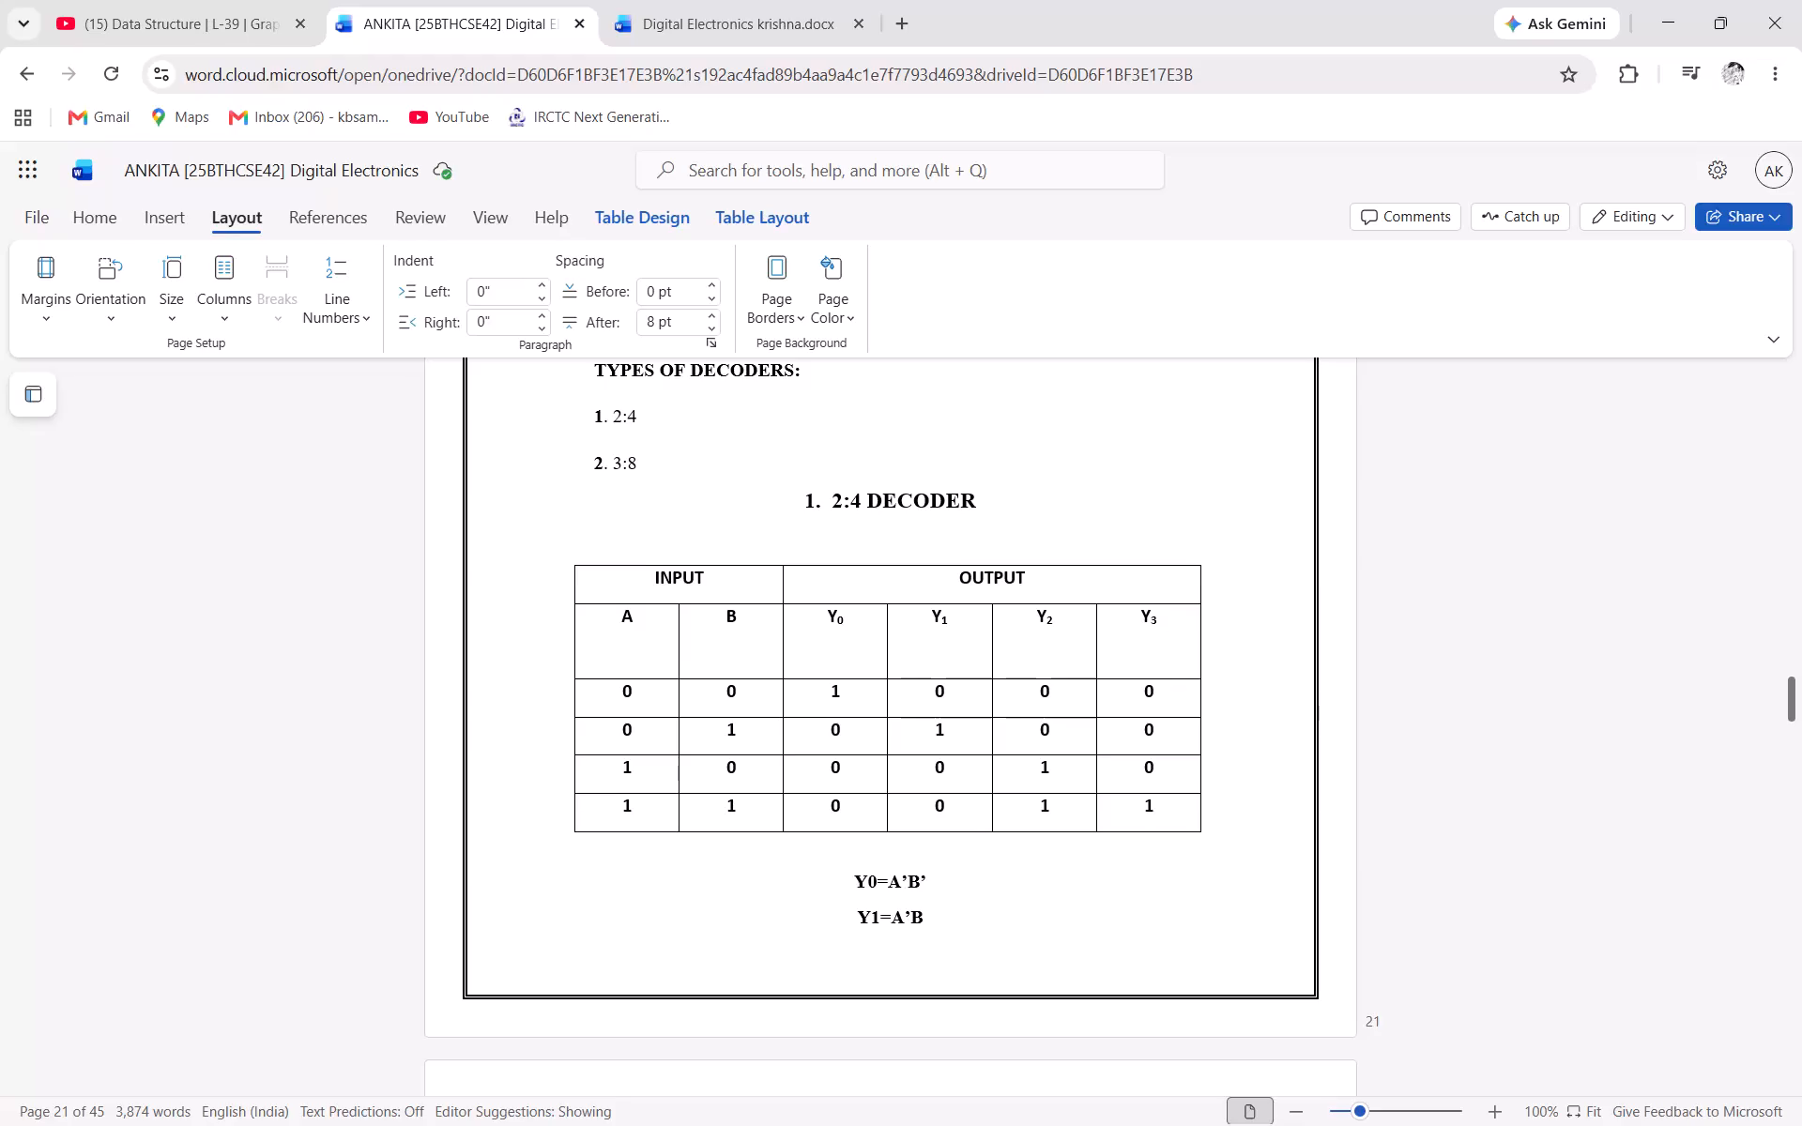
Compare the 2:4 decoder truth table, expressions and simulation picture in the assignment with those in the earlier Digital Electronics file.
scroll(755, 525, "down", 4)
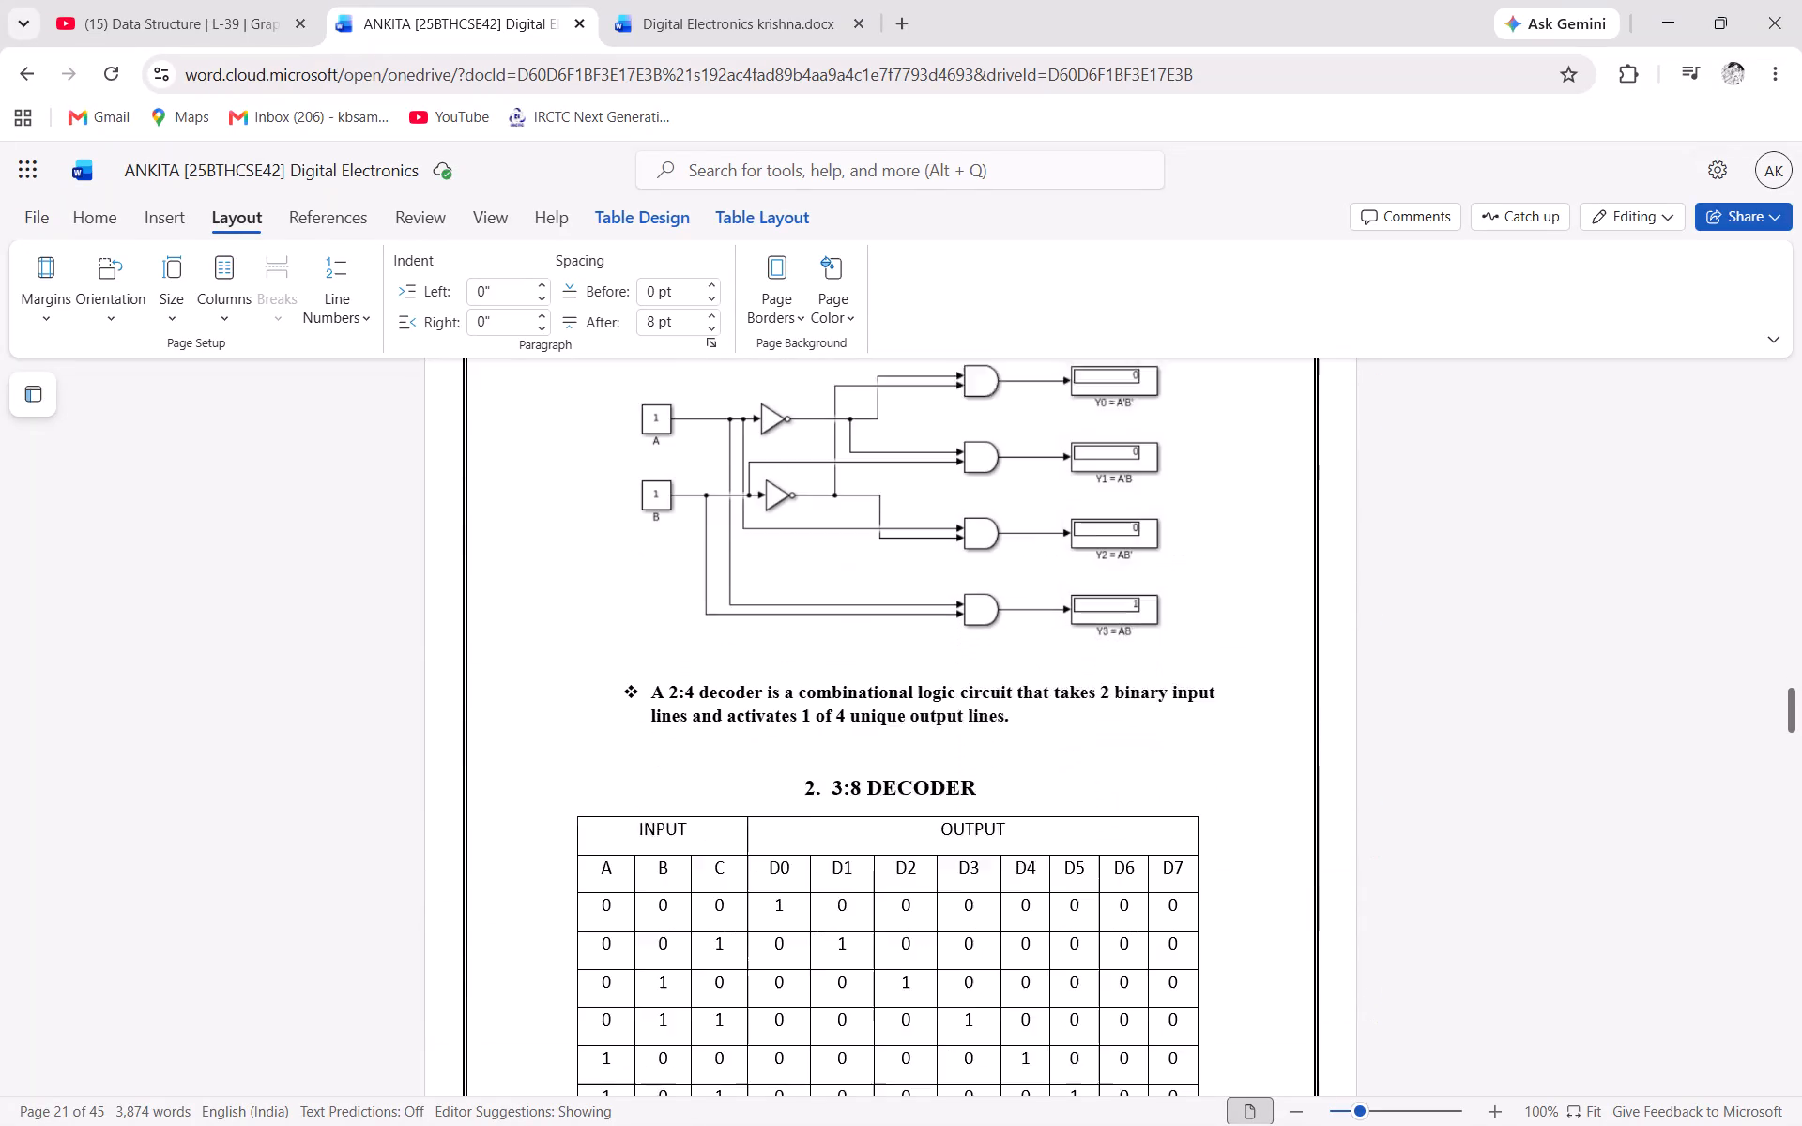
scroll(755, 525, "down", 1)
left_click(769, 0)
scroll(852, 538, "down", 4)
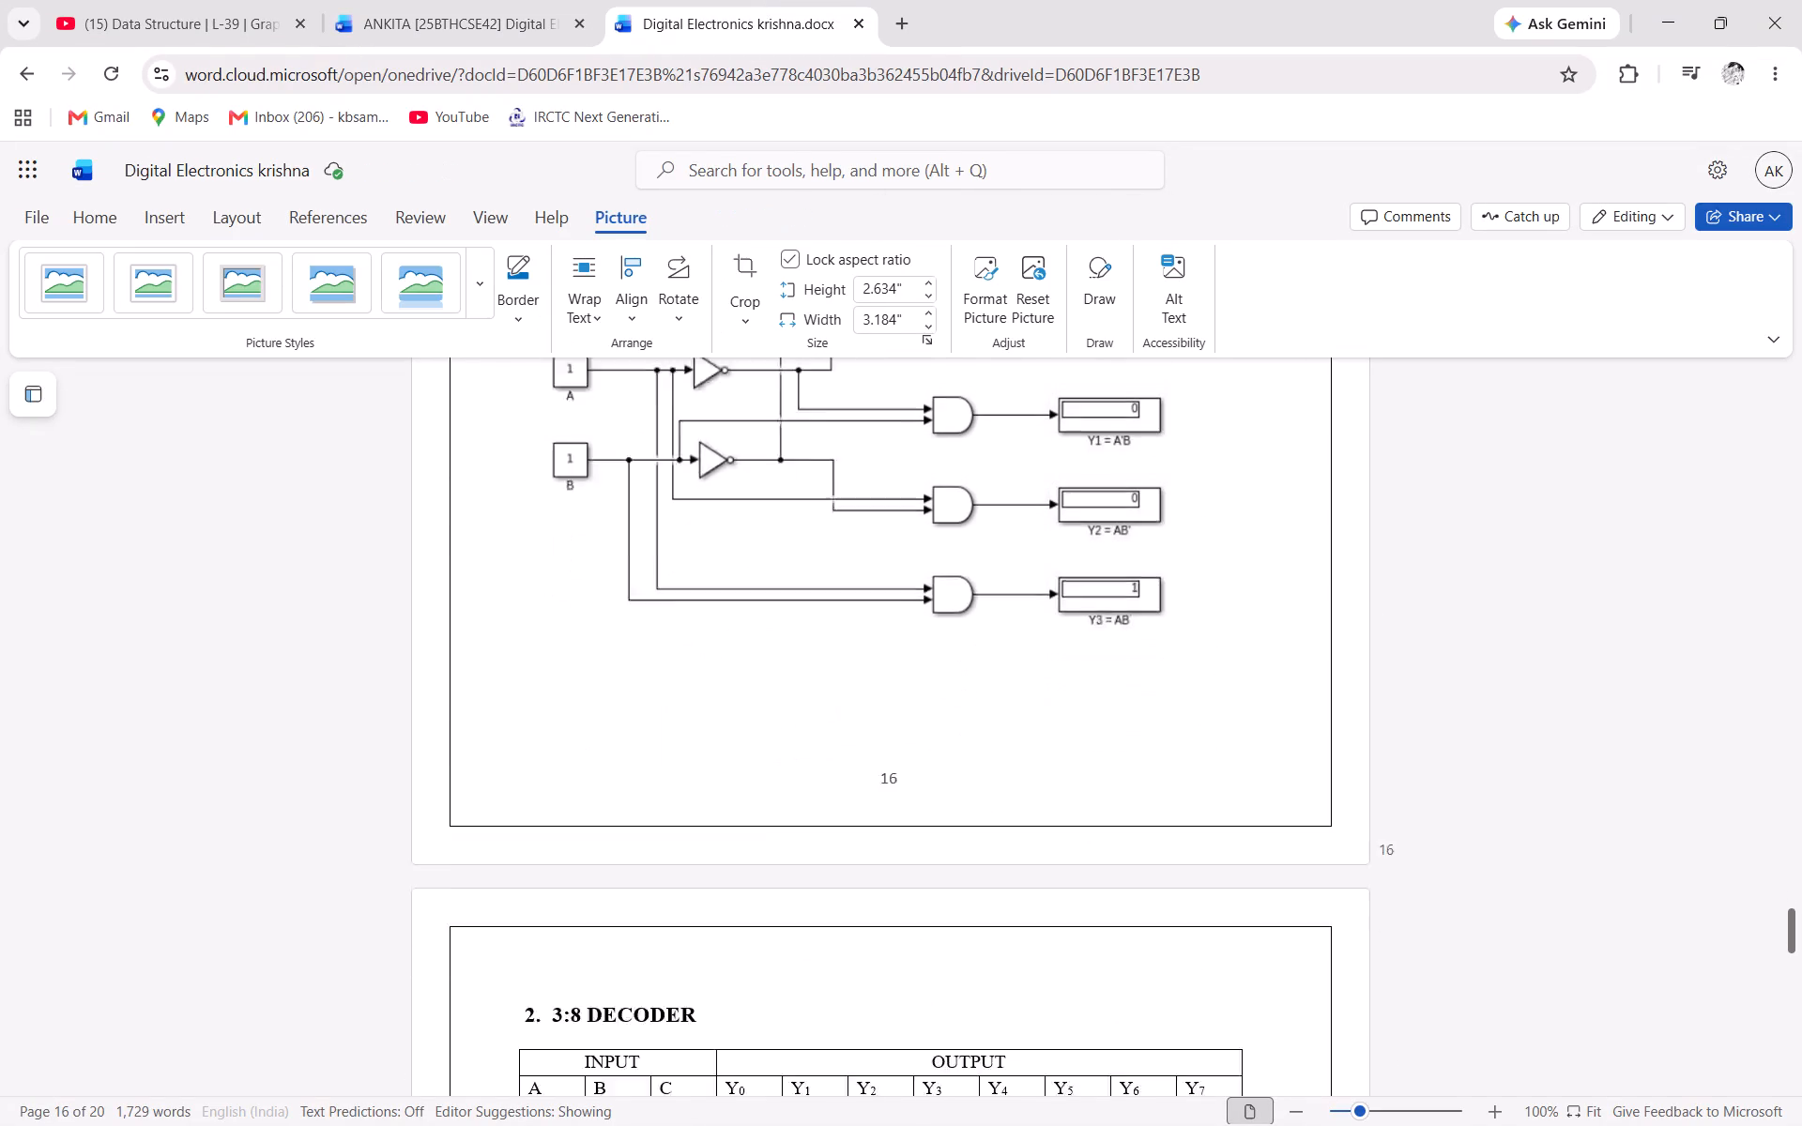
scroll(852, 538, "up", 2)
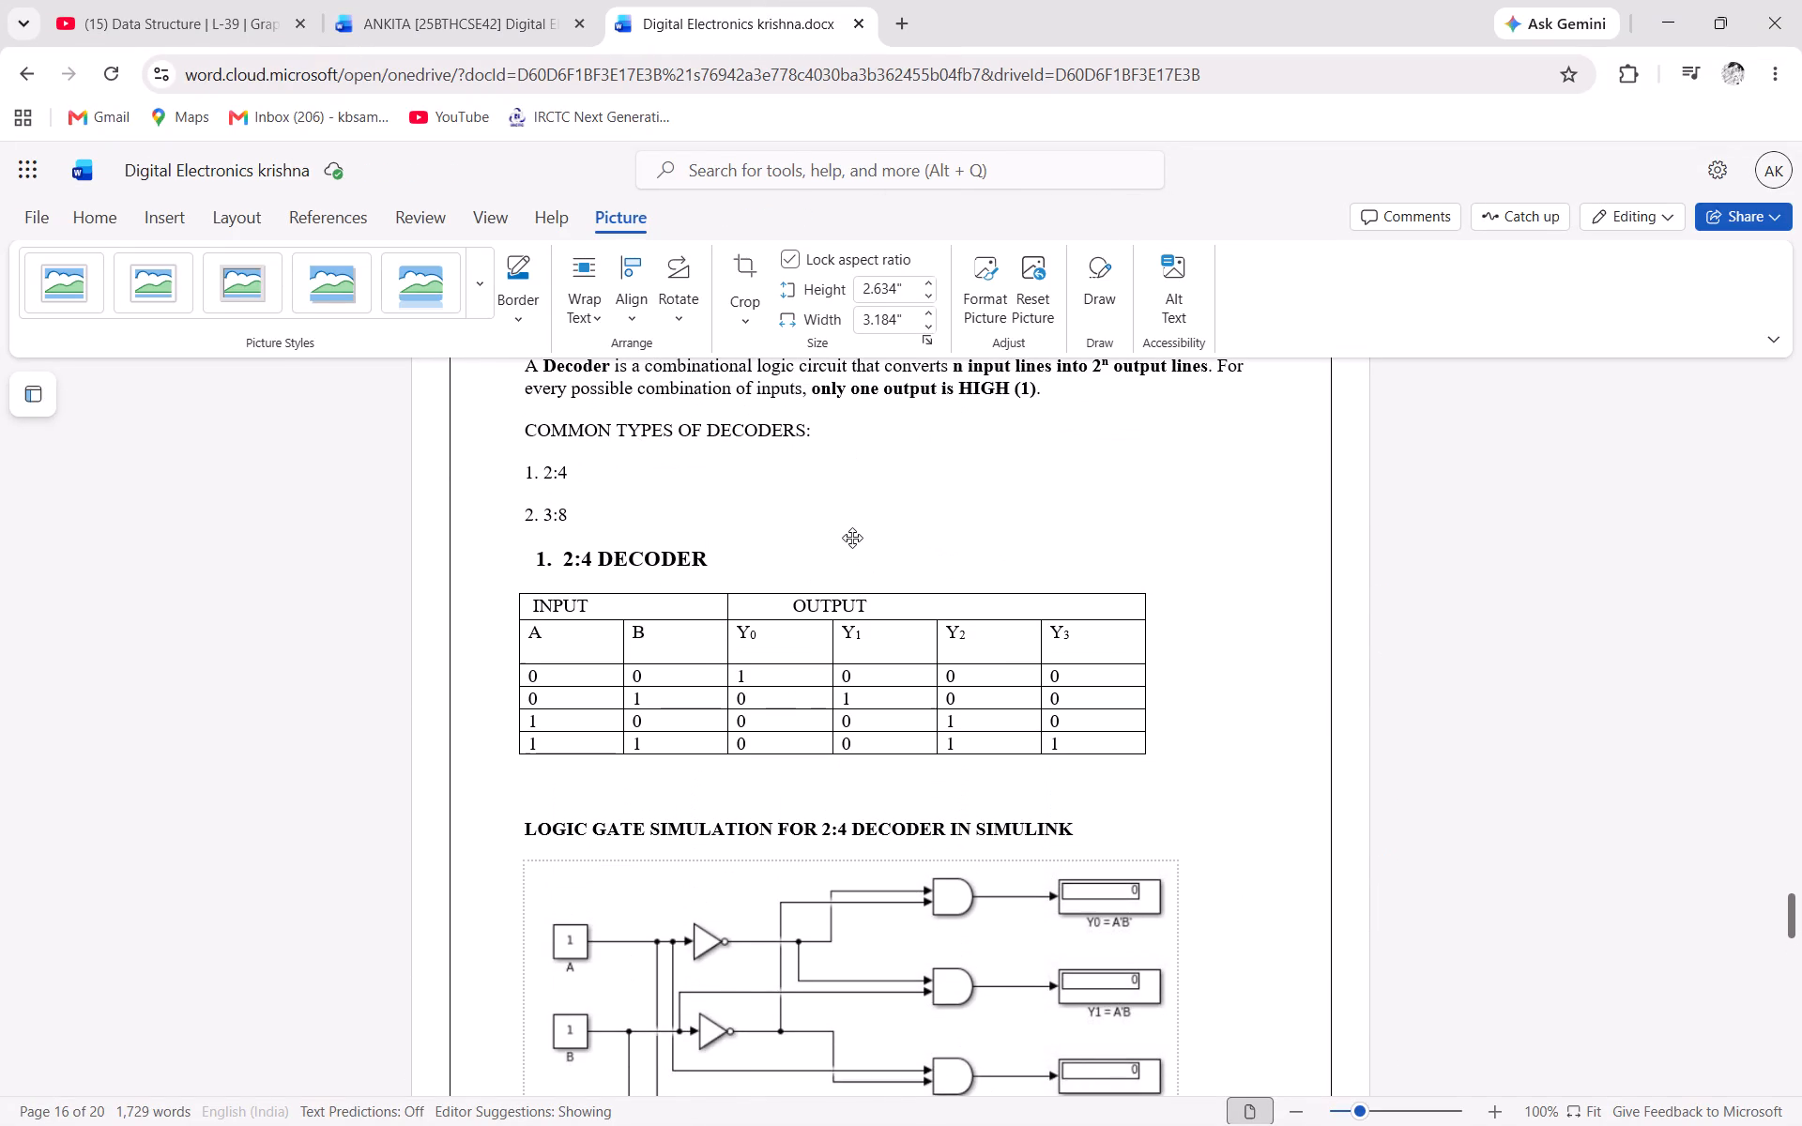
scroll(852, 538, "up", 1)
left_click(482, 0)
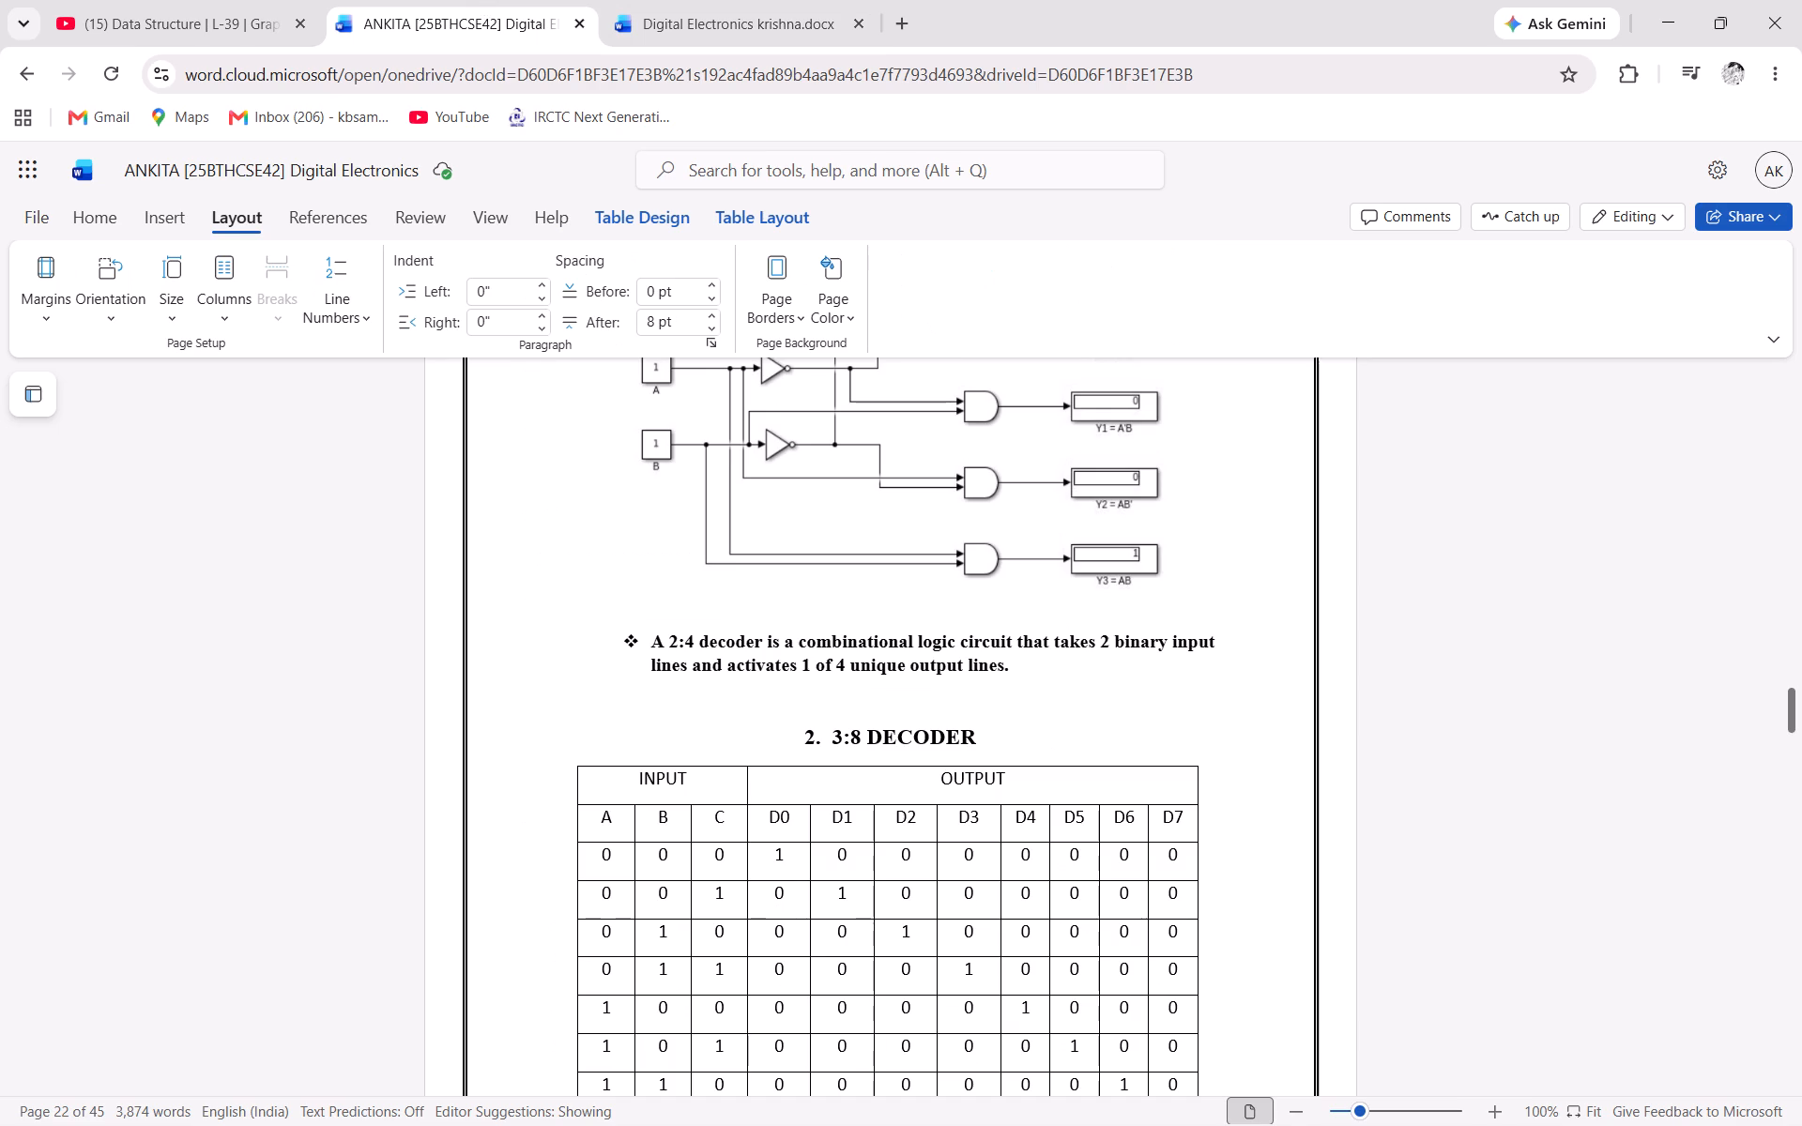
scroll(816, 473, "up", 1)
left_click(769, 0)
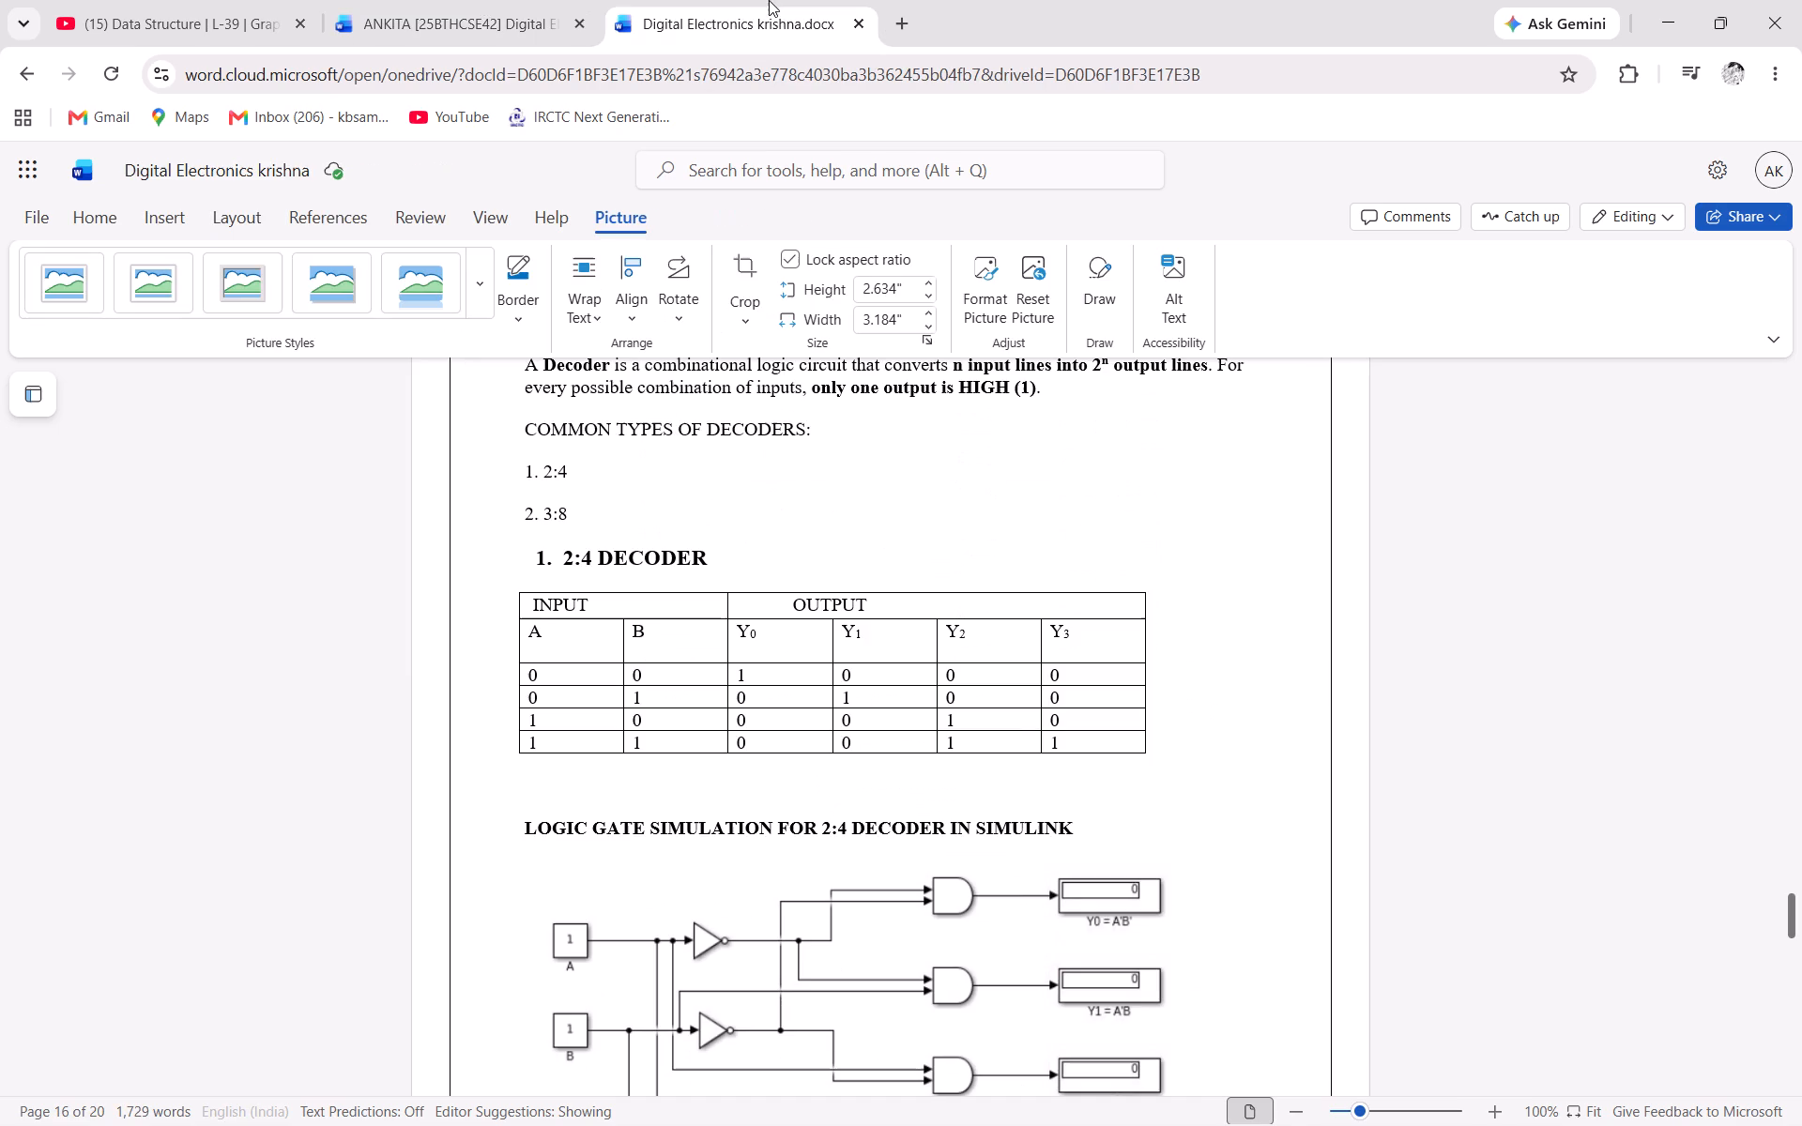
scroll(821, 764, "down", 4)
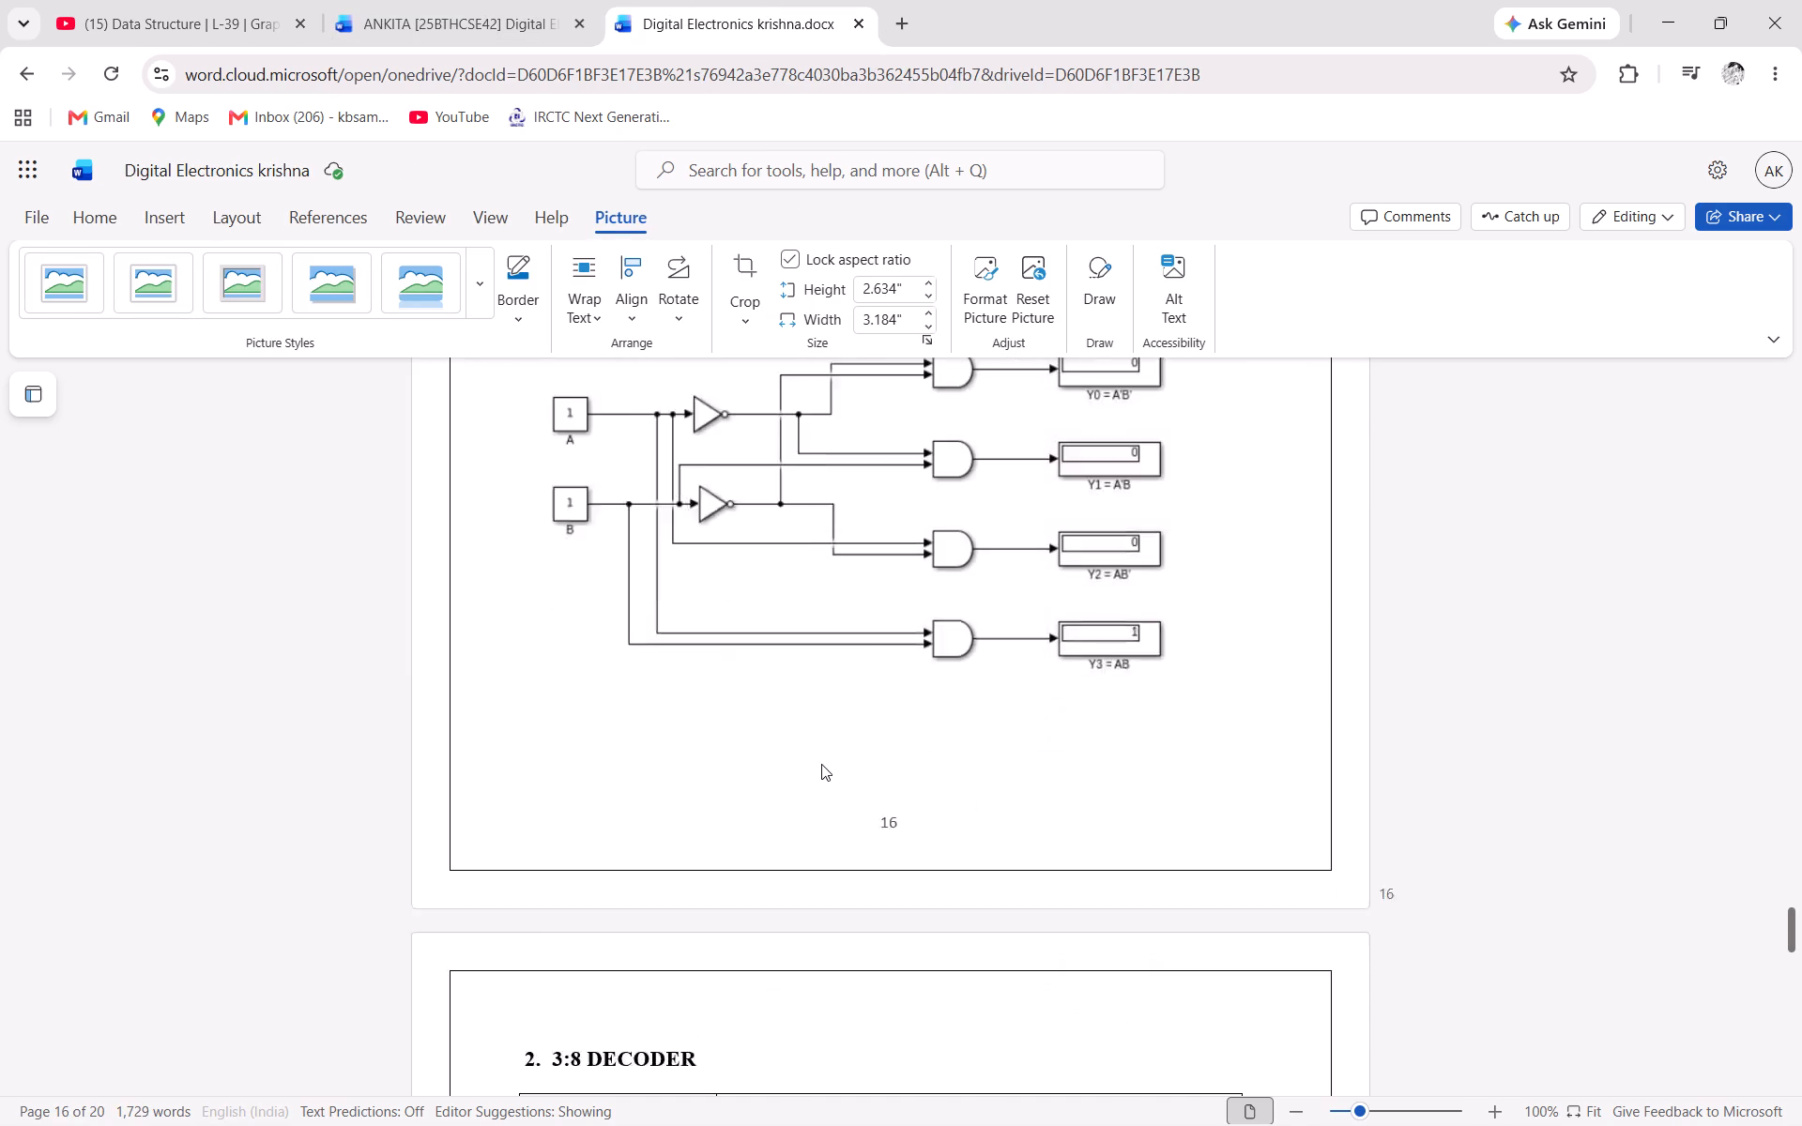
Compare the 3:8 decoder simulation picture and its output labels between the earlier file and the assignment.
scroll(821, 764, "down", 4)
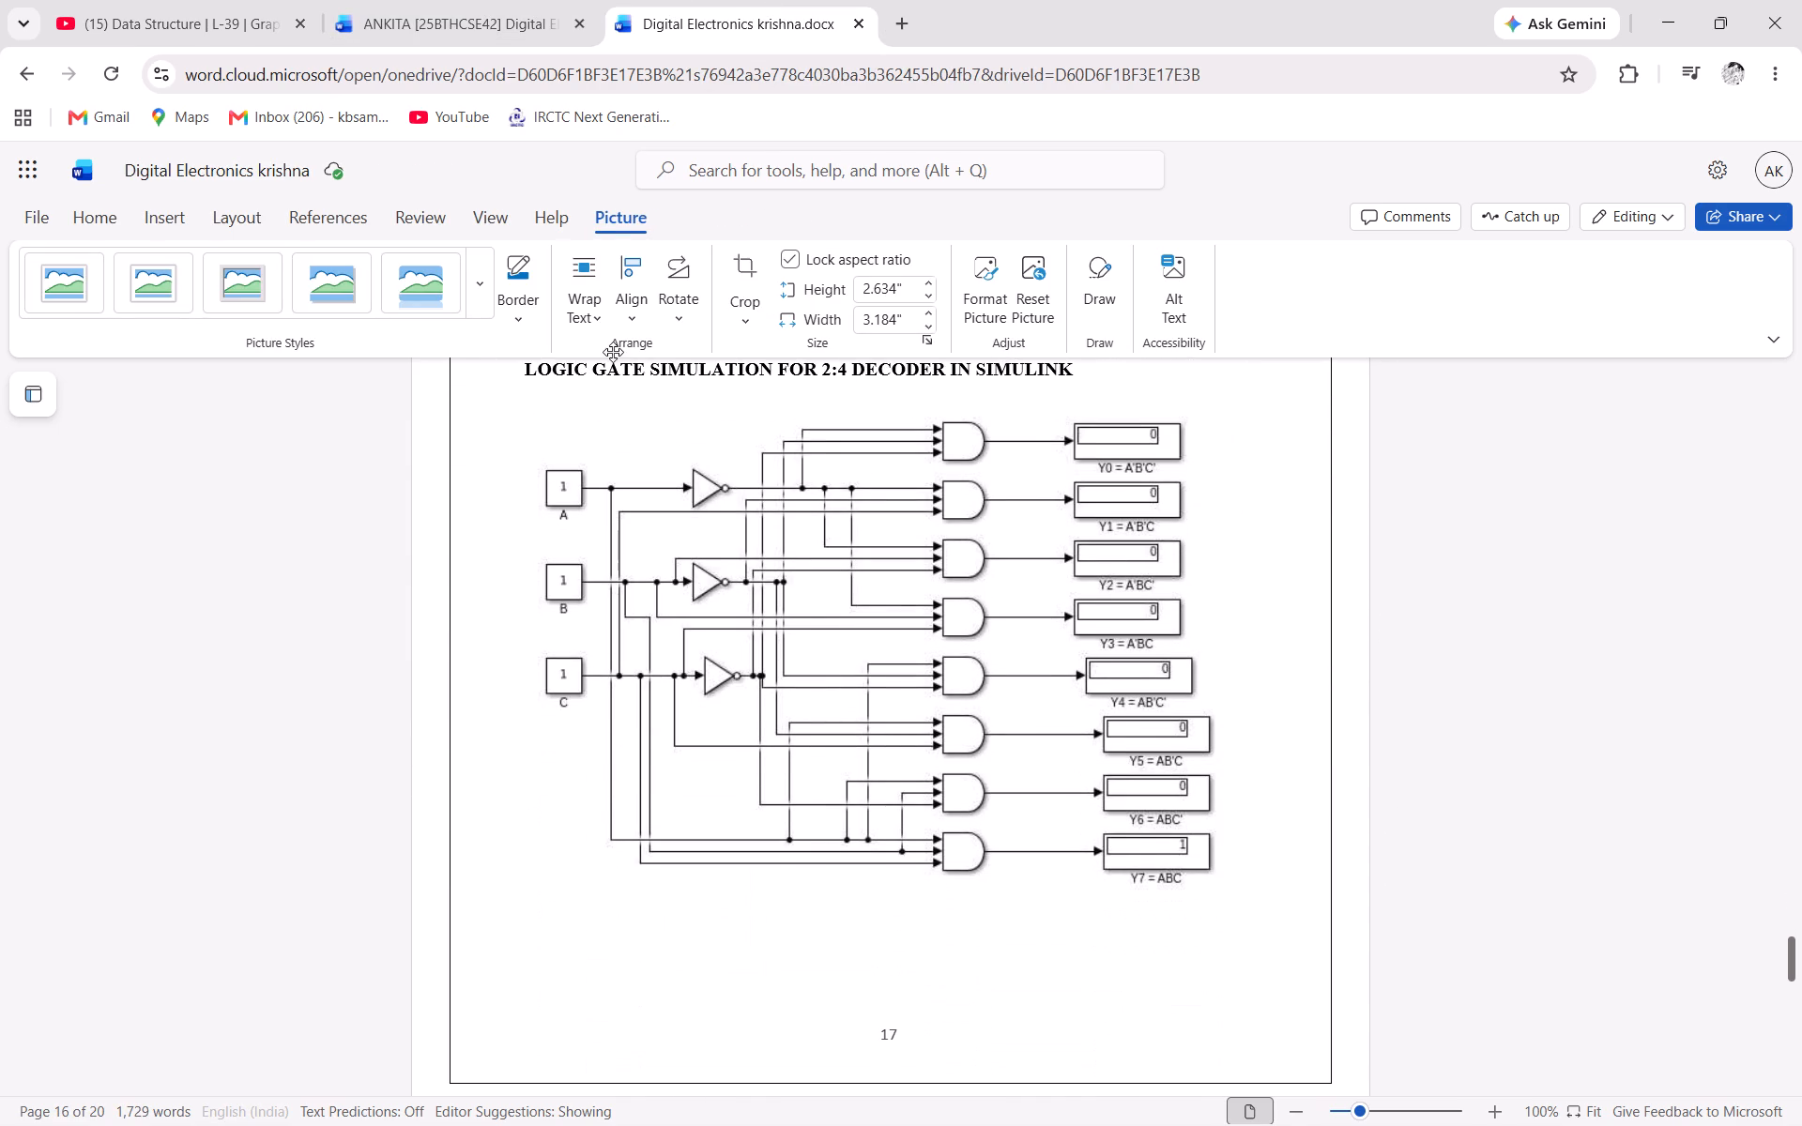
left_click(456, 6)
scroll(766, 680, "down", 2)
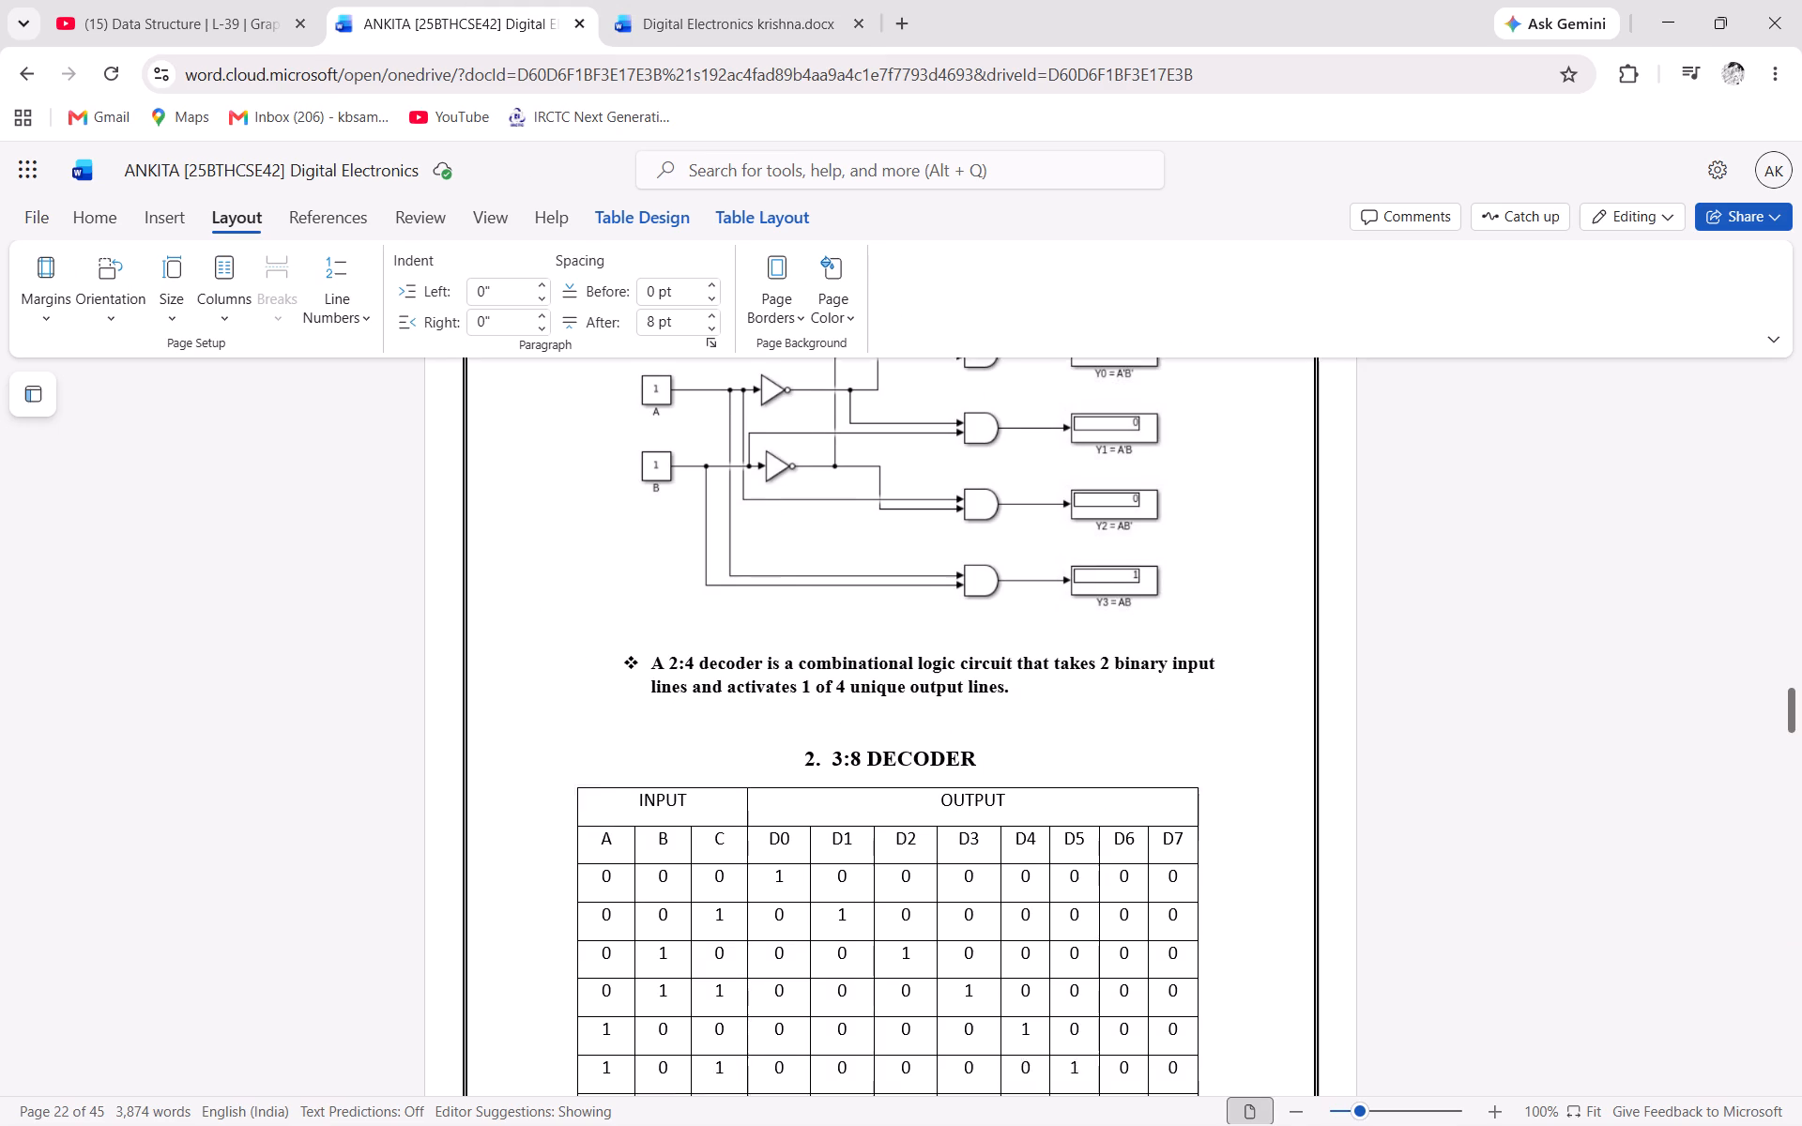
scroll(766, 680, "down", 6)
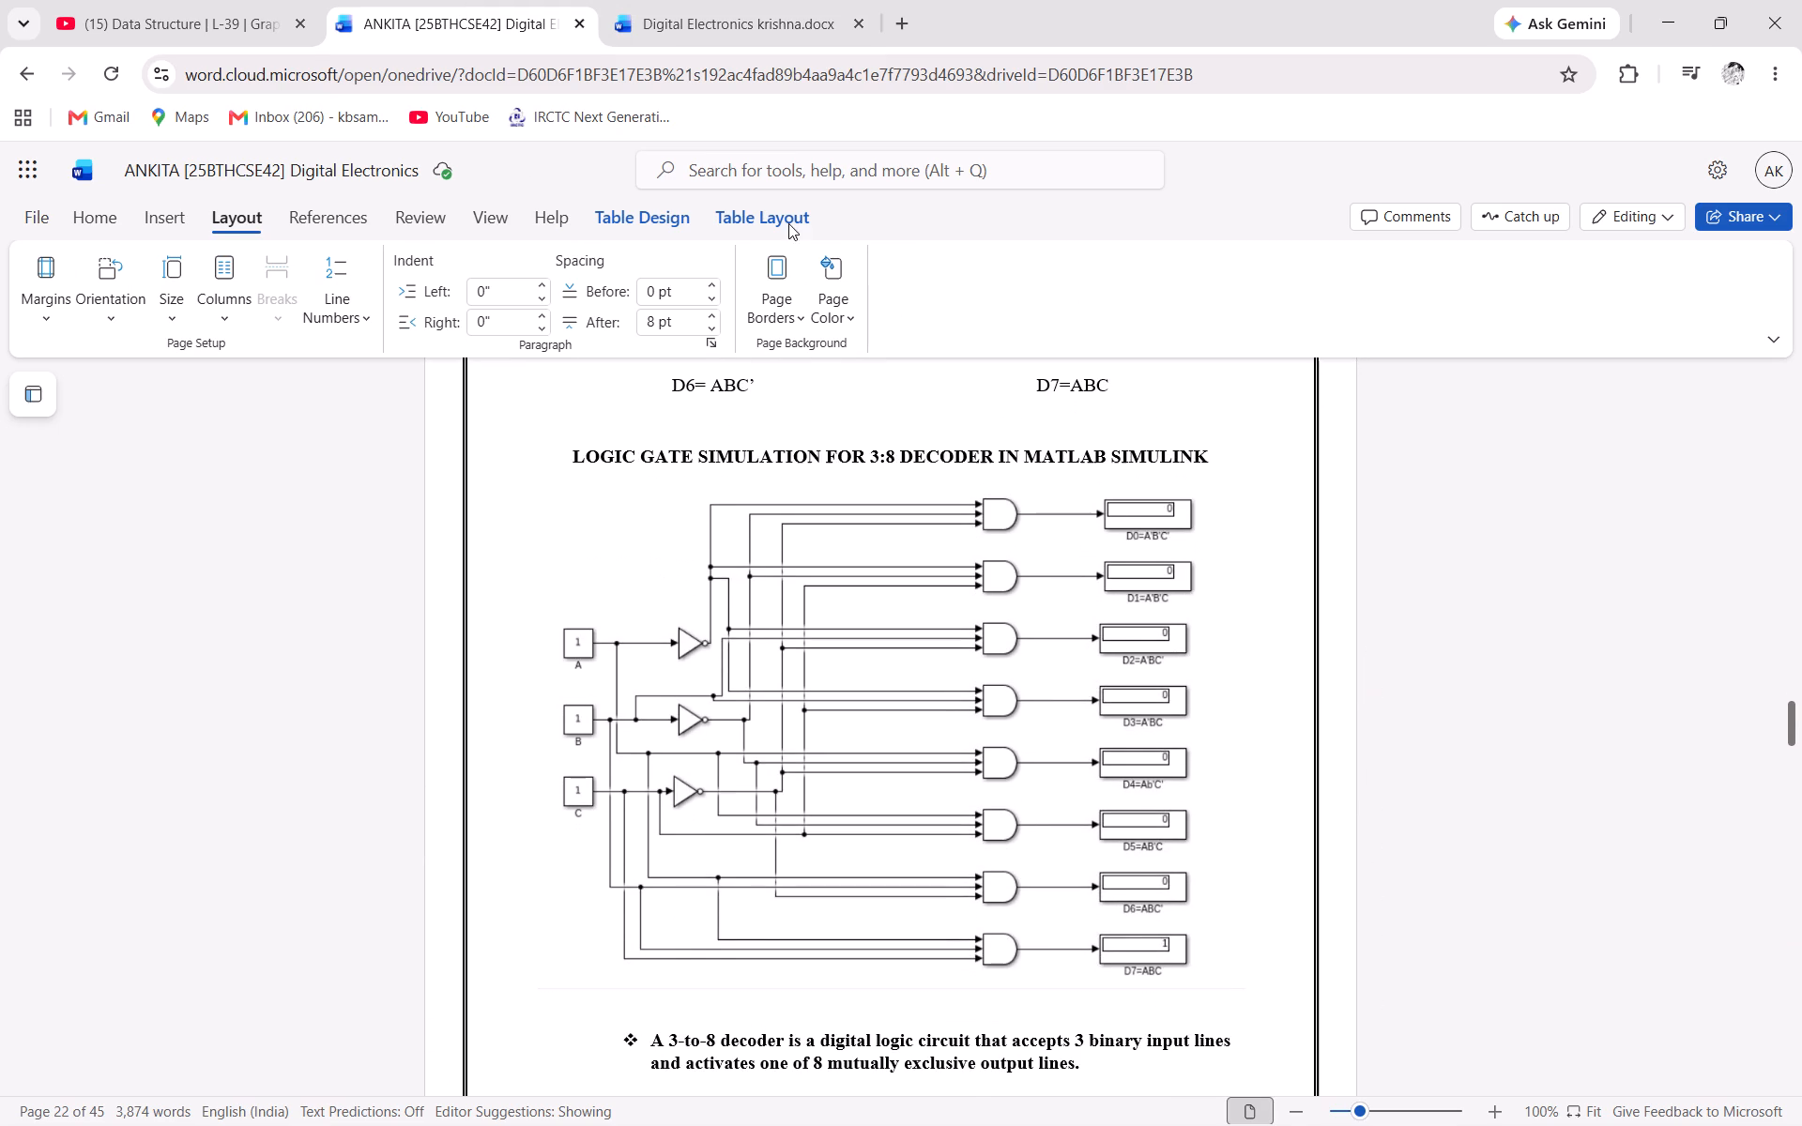
left_click(709, 0)
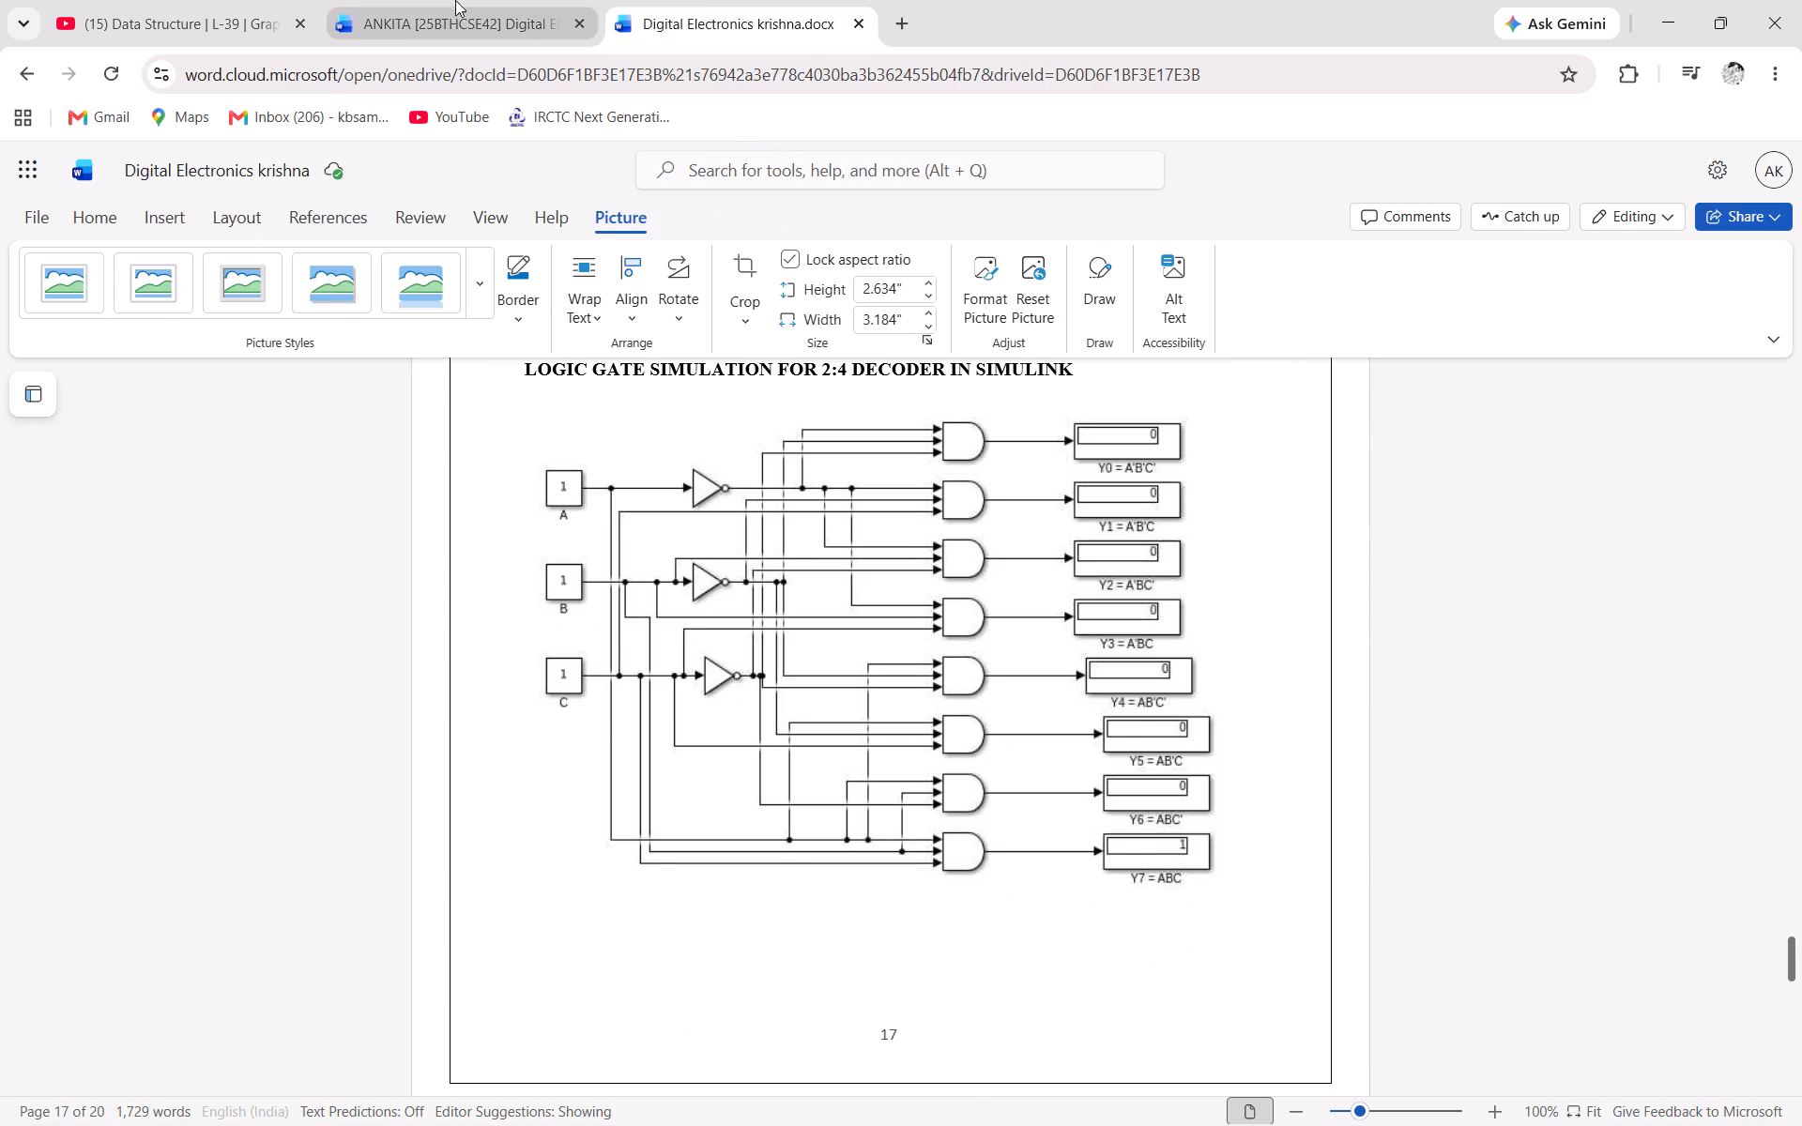
Review Experiment 8 on priority encoders in the assignment, checking the 4:2 and 8:3 block diagrams, truth tables and simulation section.
left_click(444, 0)
scroll(832, 708, "down", 7)
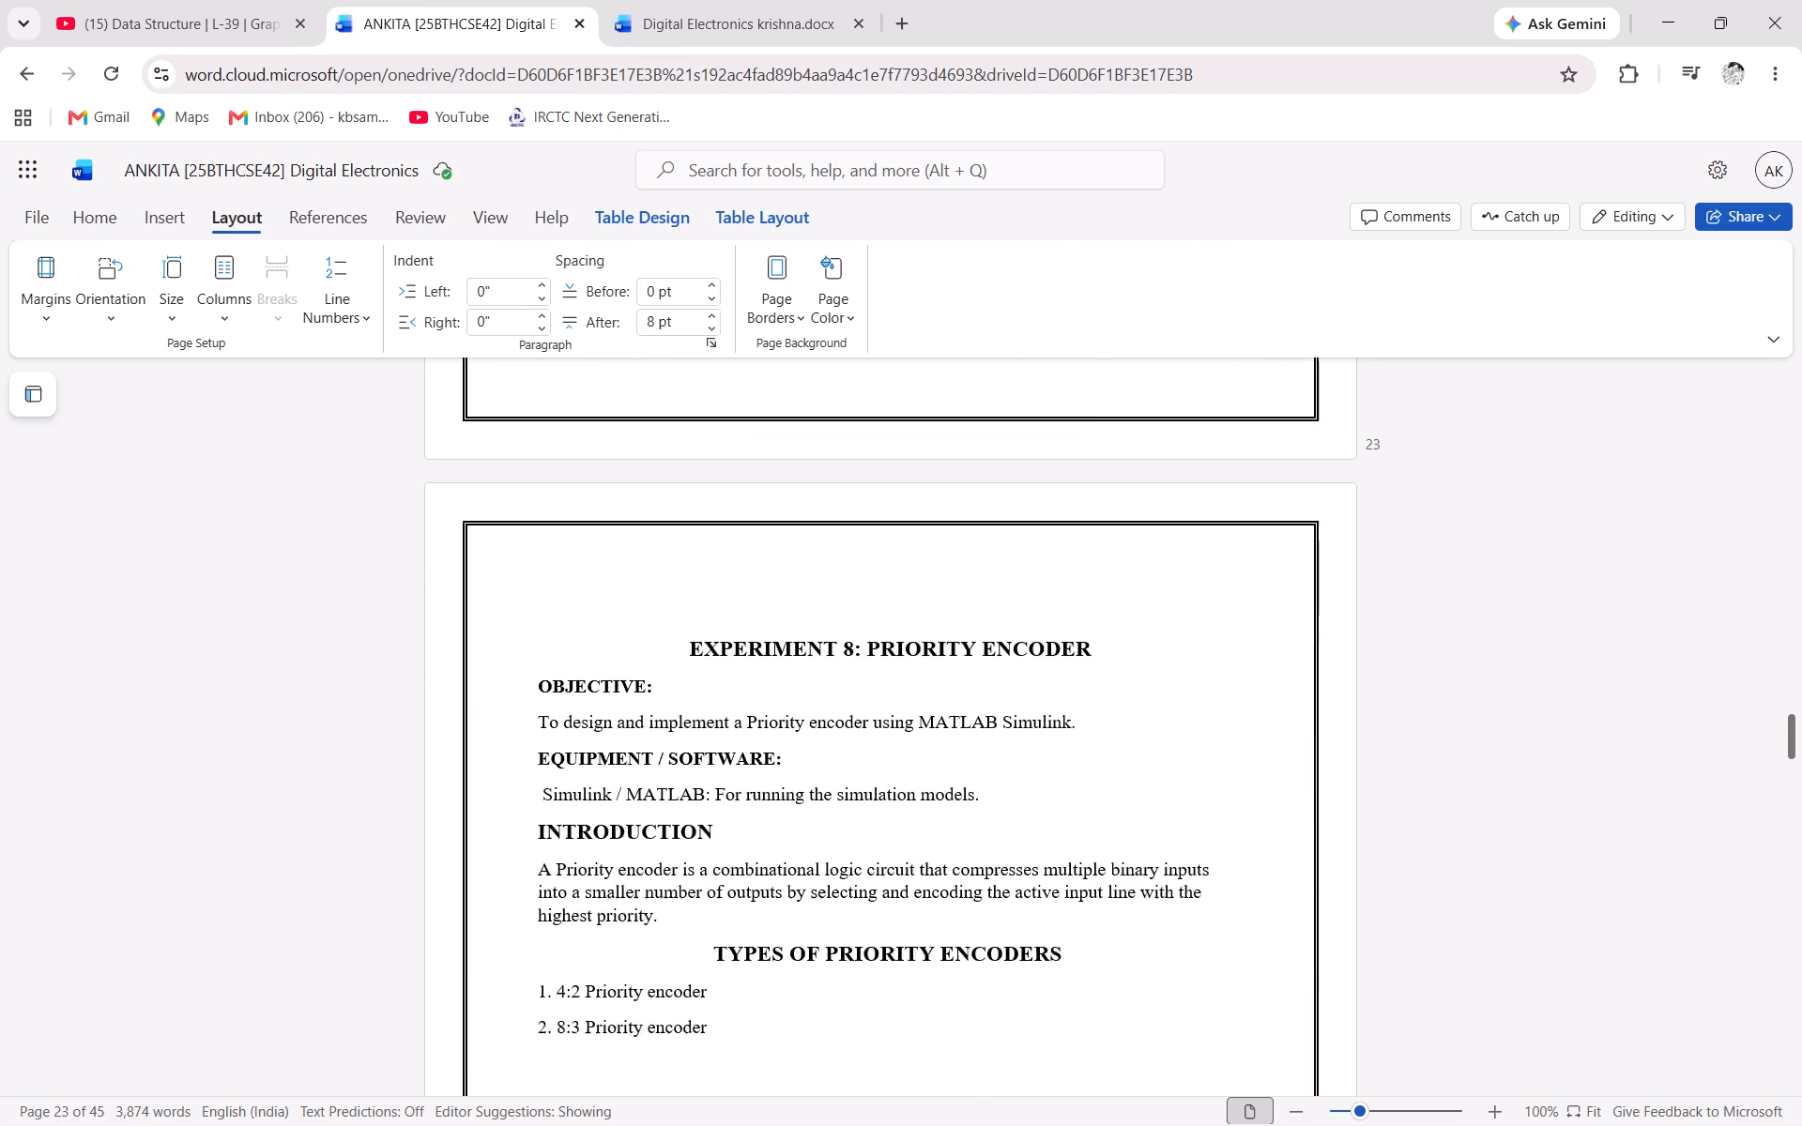
scroll(832, 708, "down", 4)
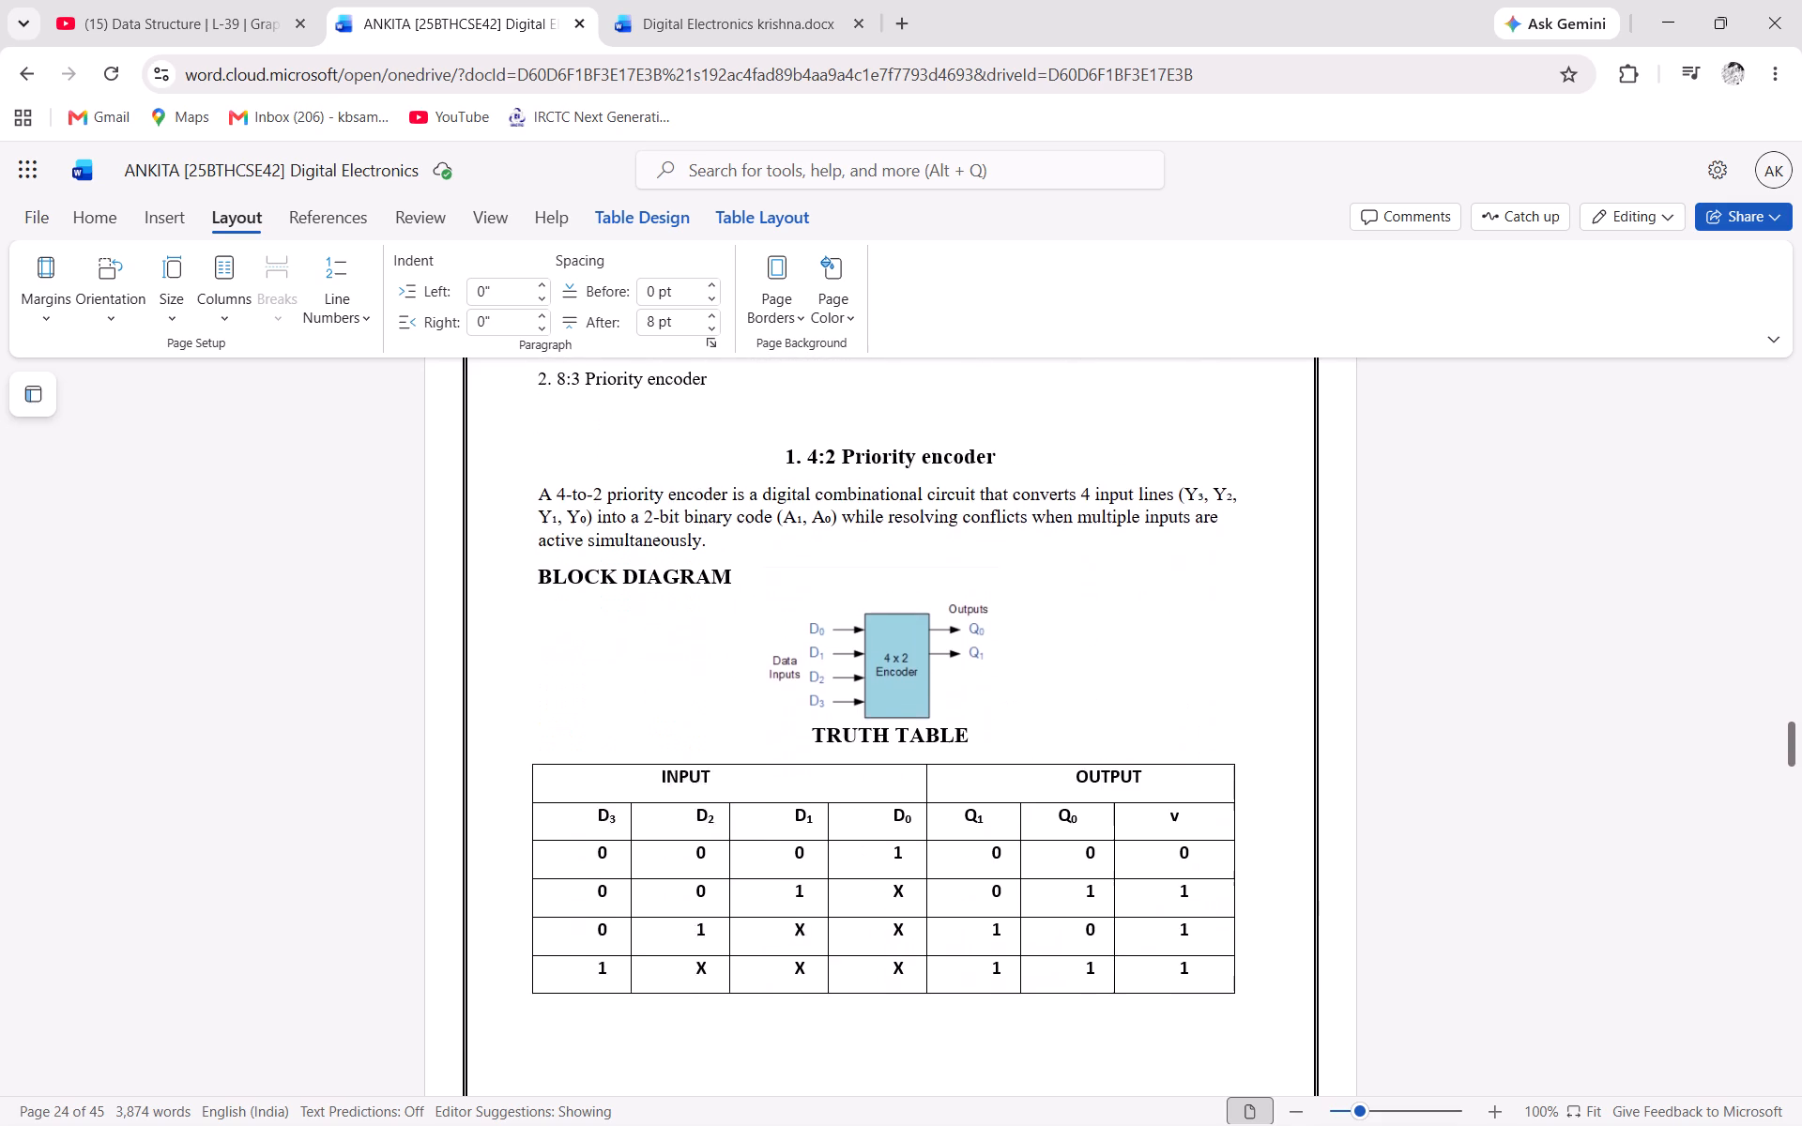
scroll(832, 708, "down", 3)
scroll(832, 708, "up", 1)
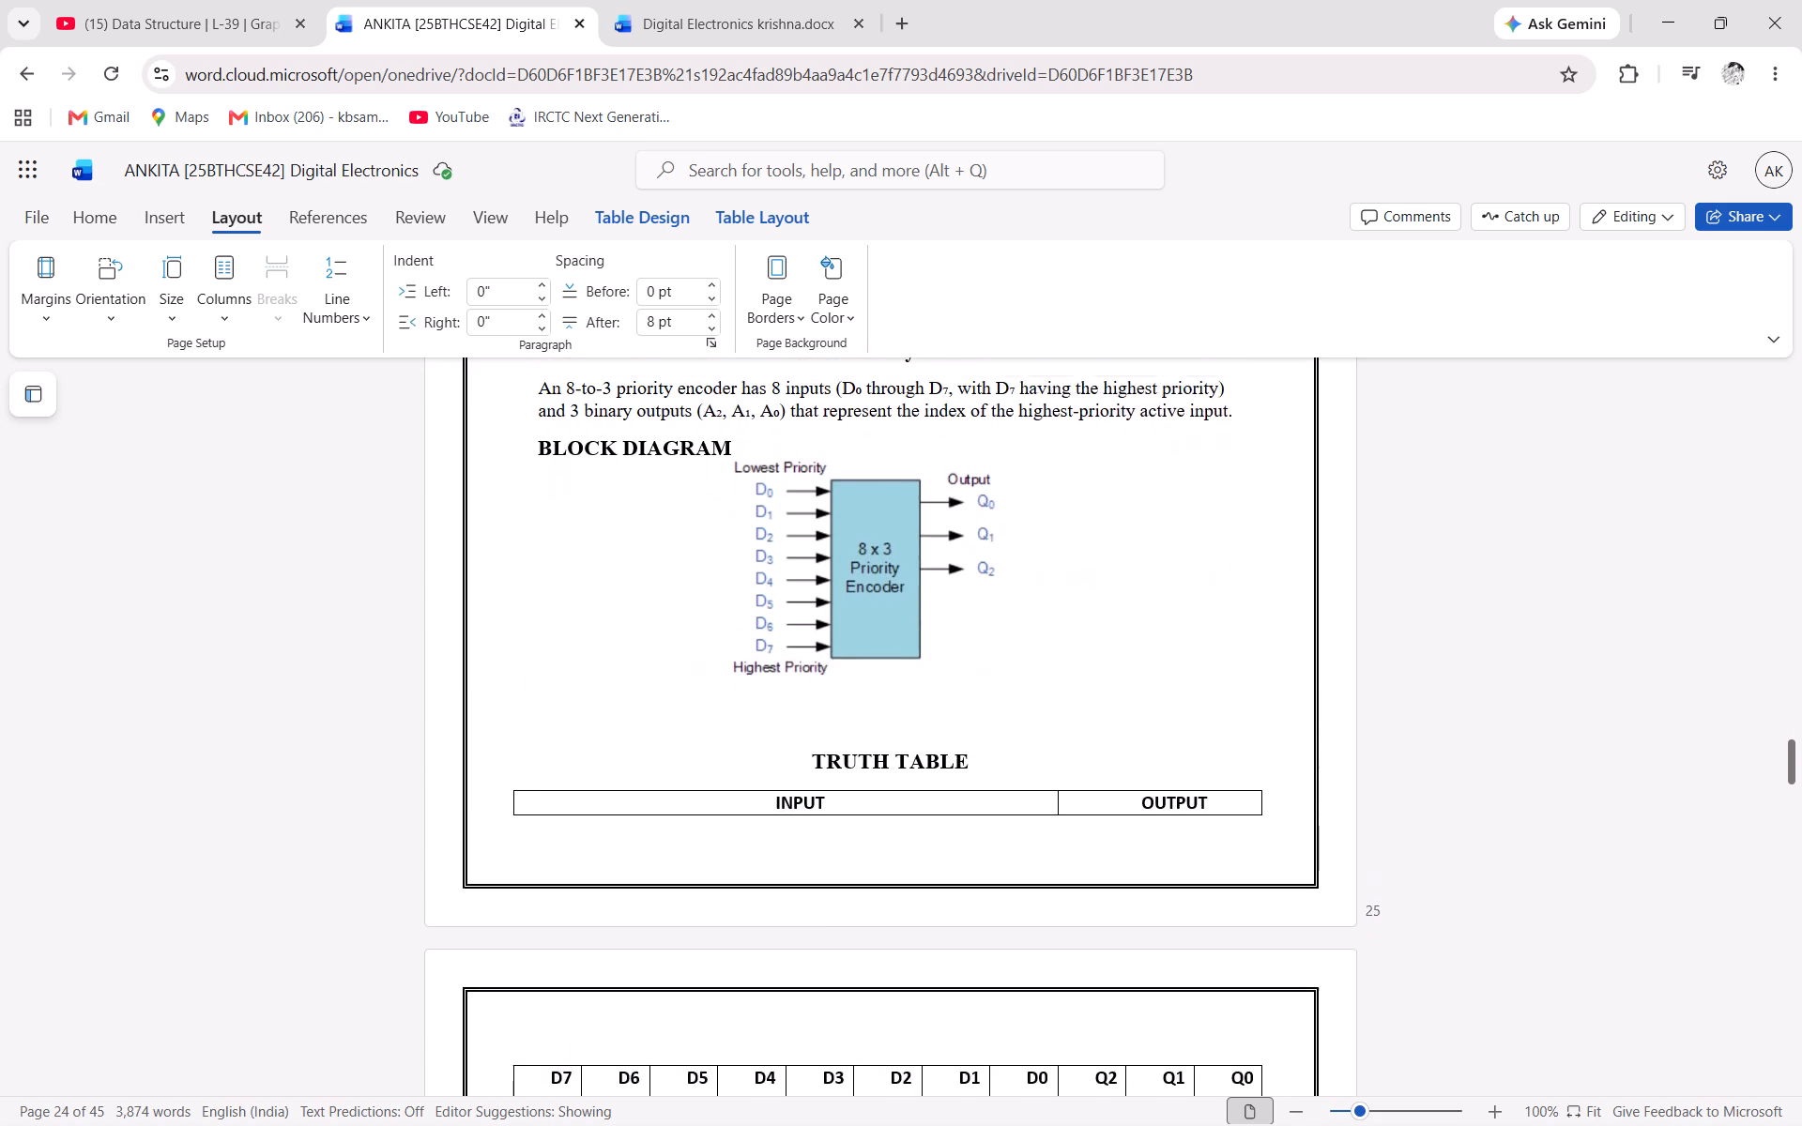
scroll(832, 708, "up", 5)
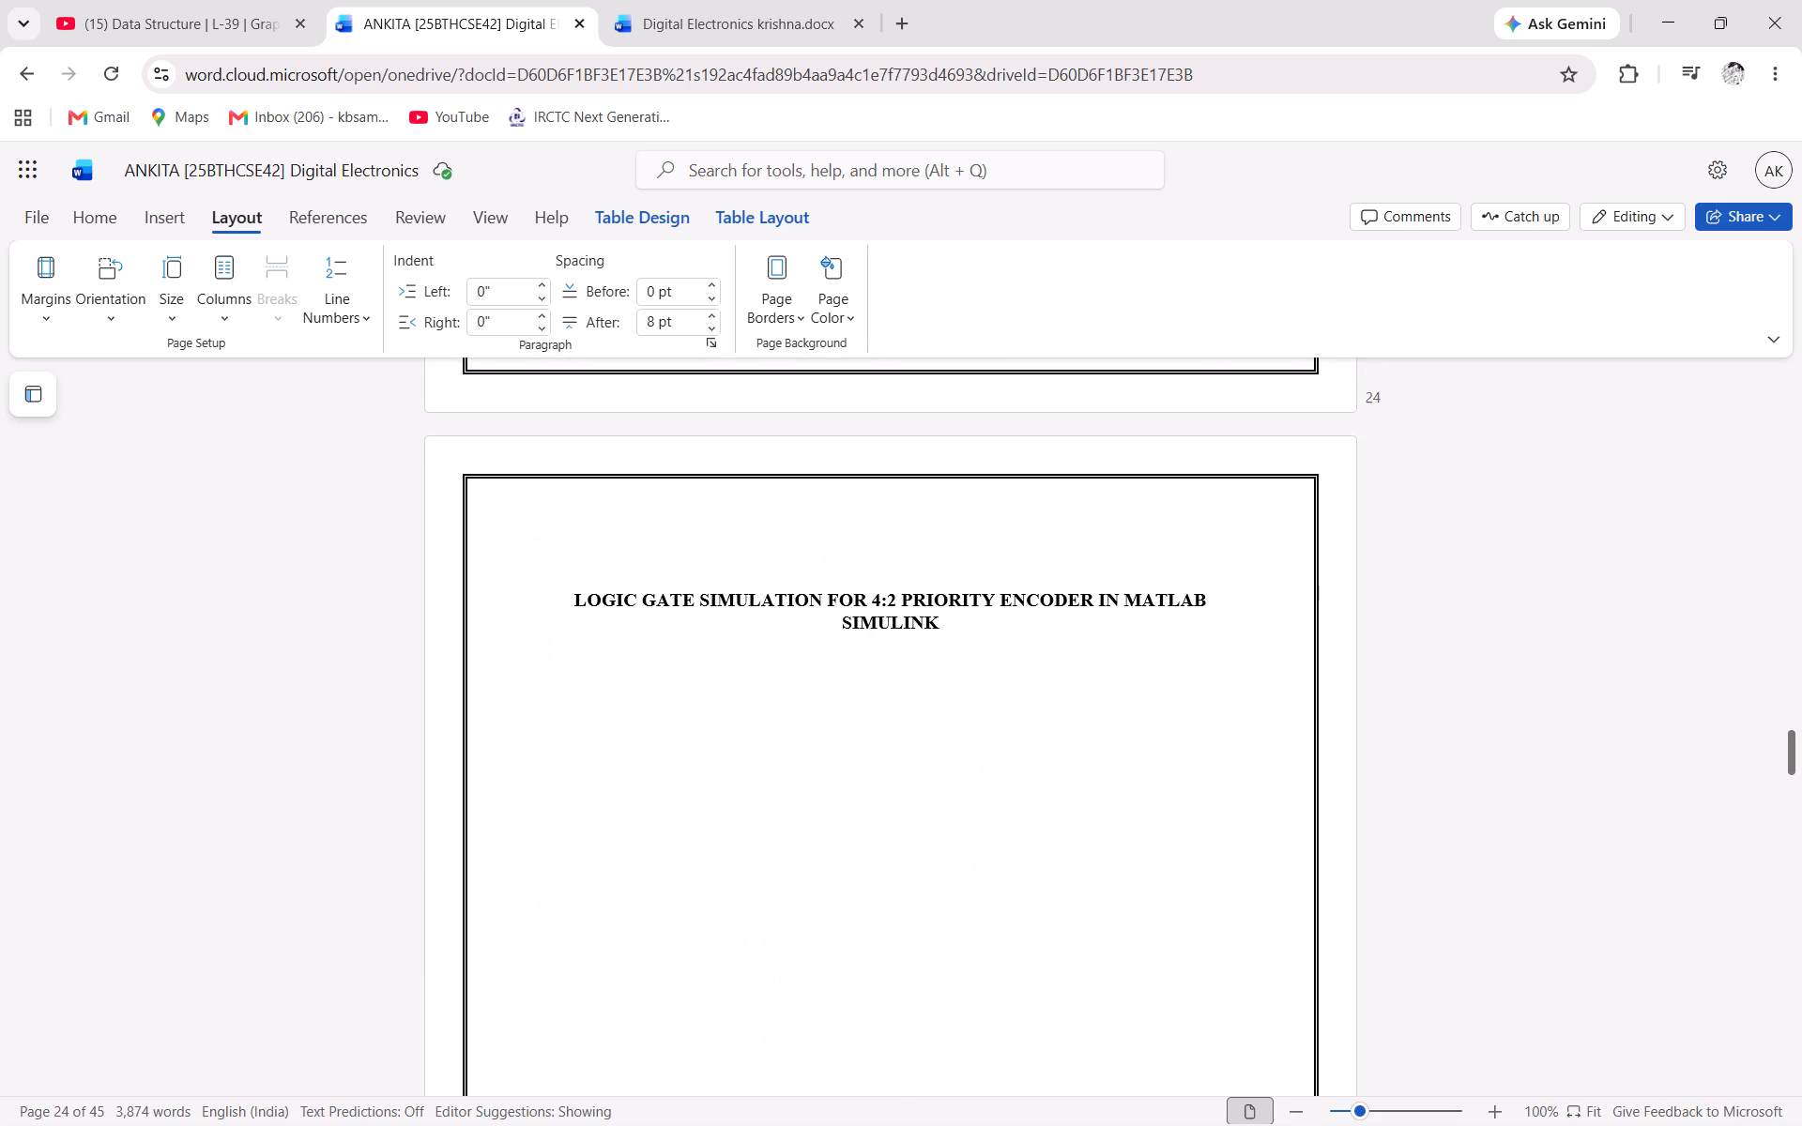
scroll(832, 708, "up", 4)
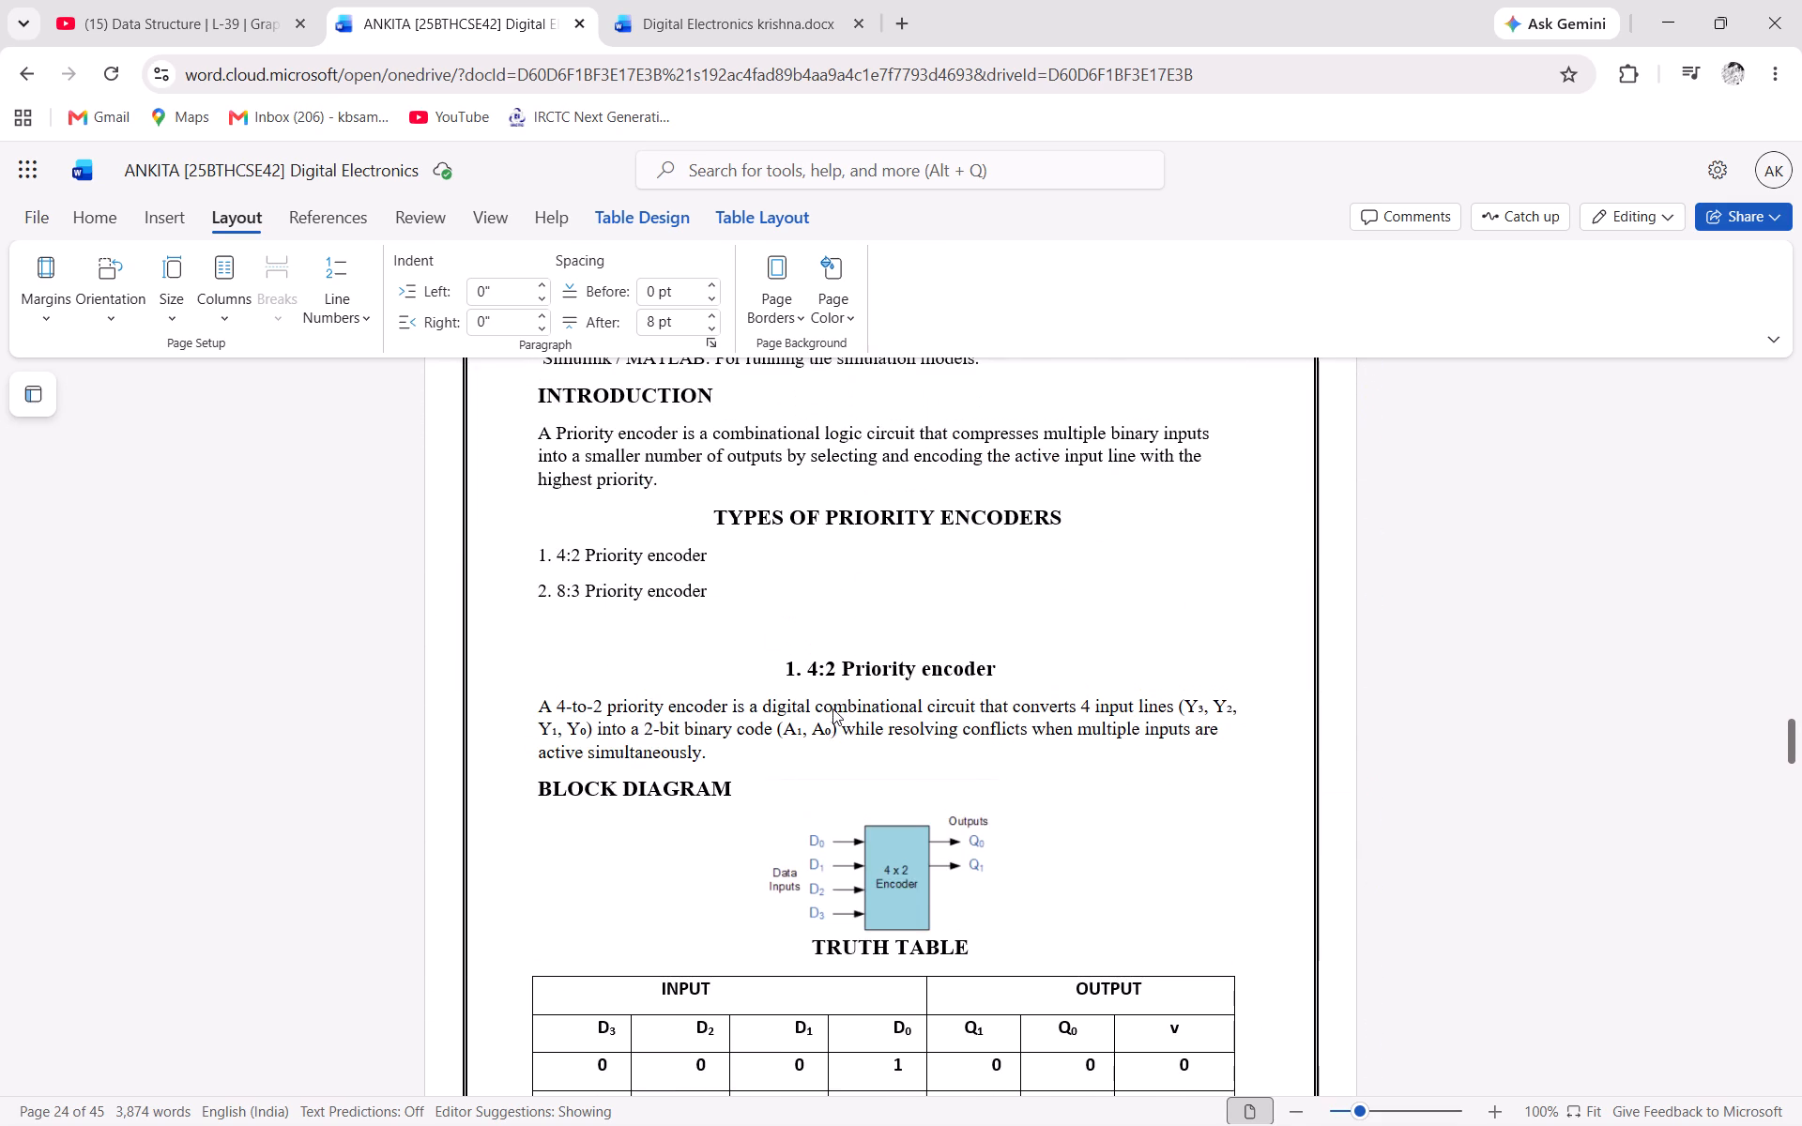
scroll(832, 708, "down", 6)
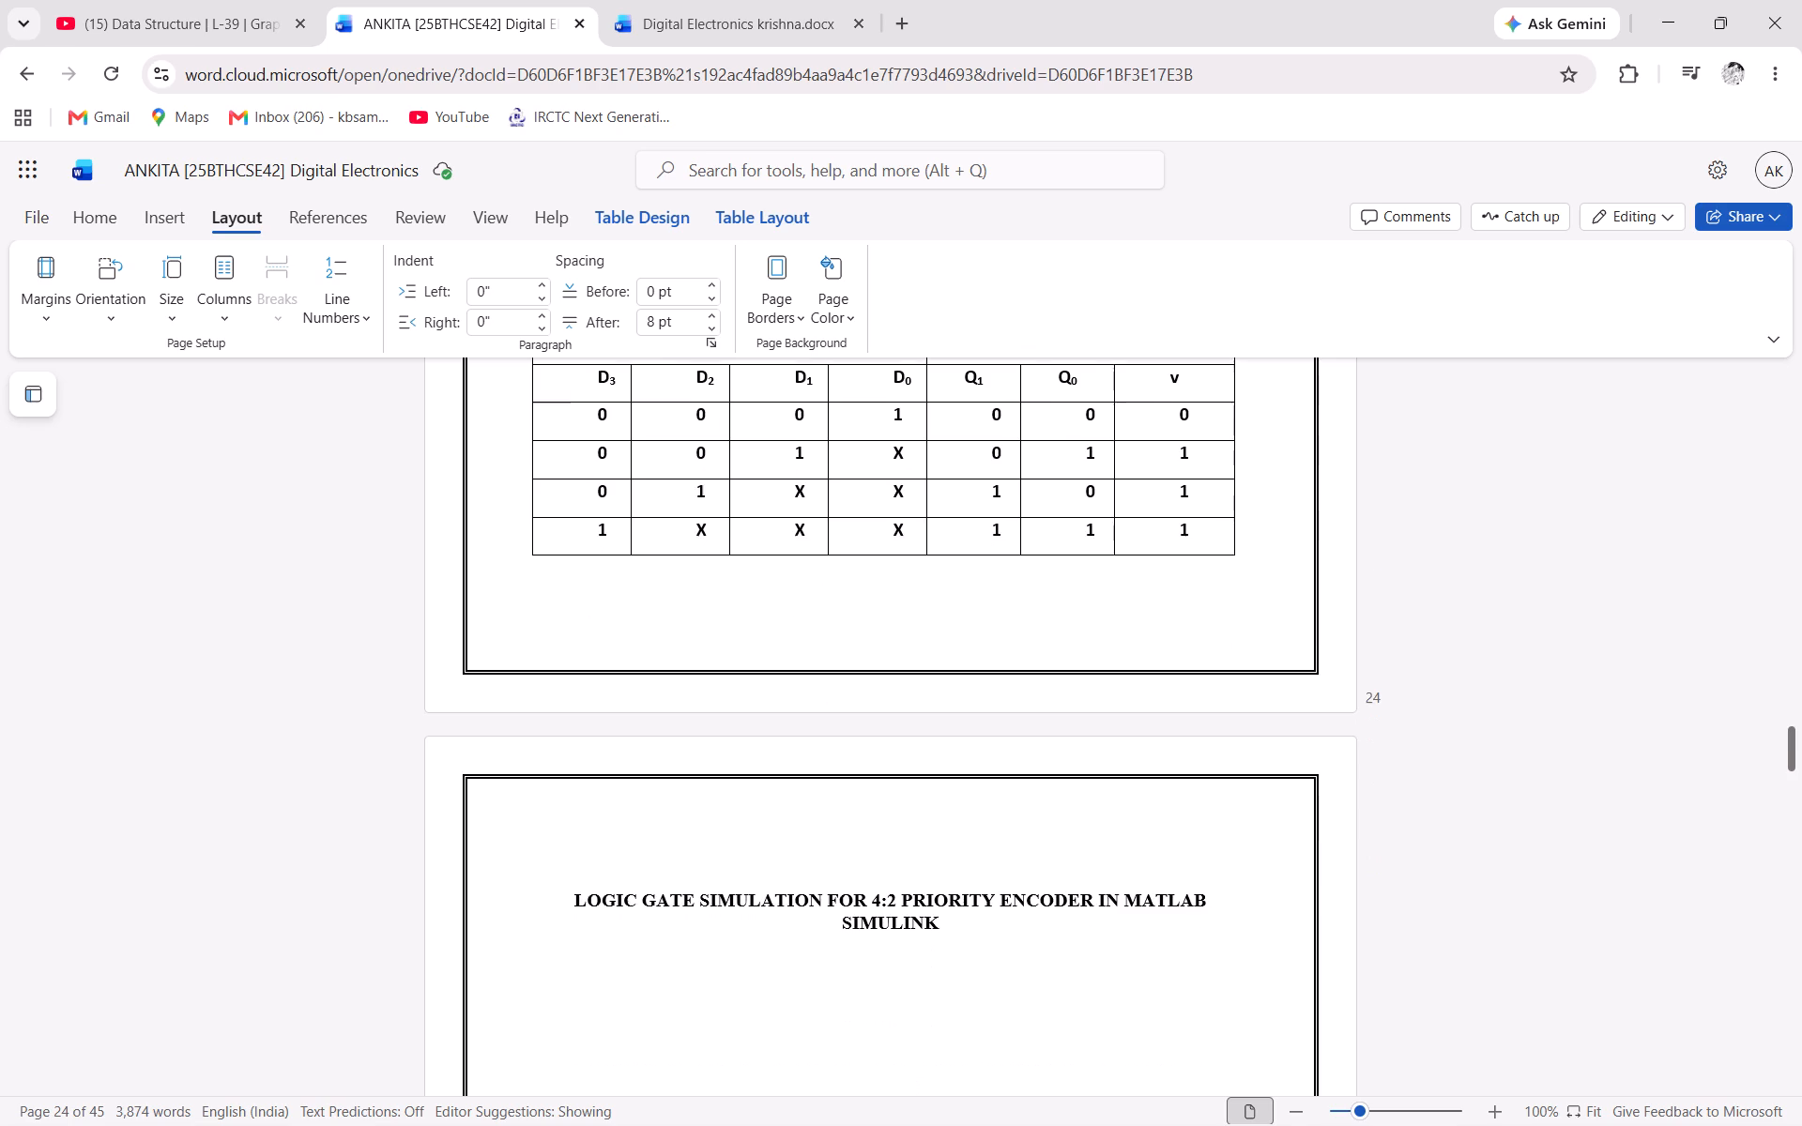
scroll(832, 708, "down", 1)
Check the pages following the 3:8 decoder in the earlier Digital Electronics file, including the 4:1 MUX expression and simulation.
left_click(753, 0)
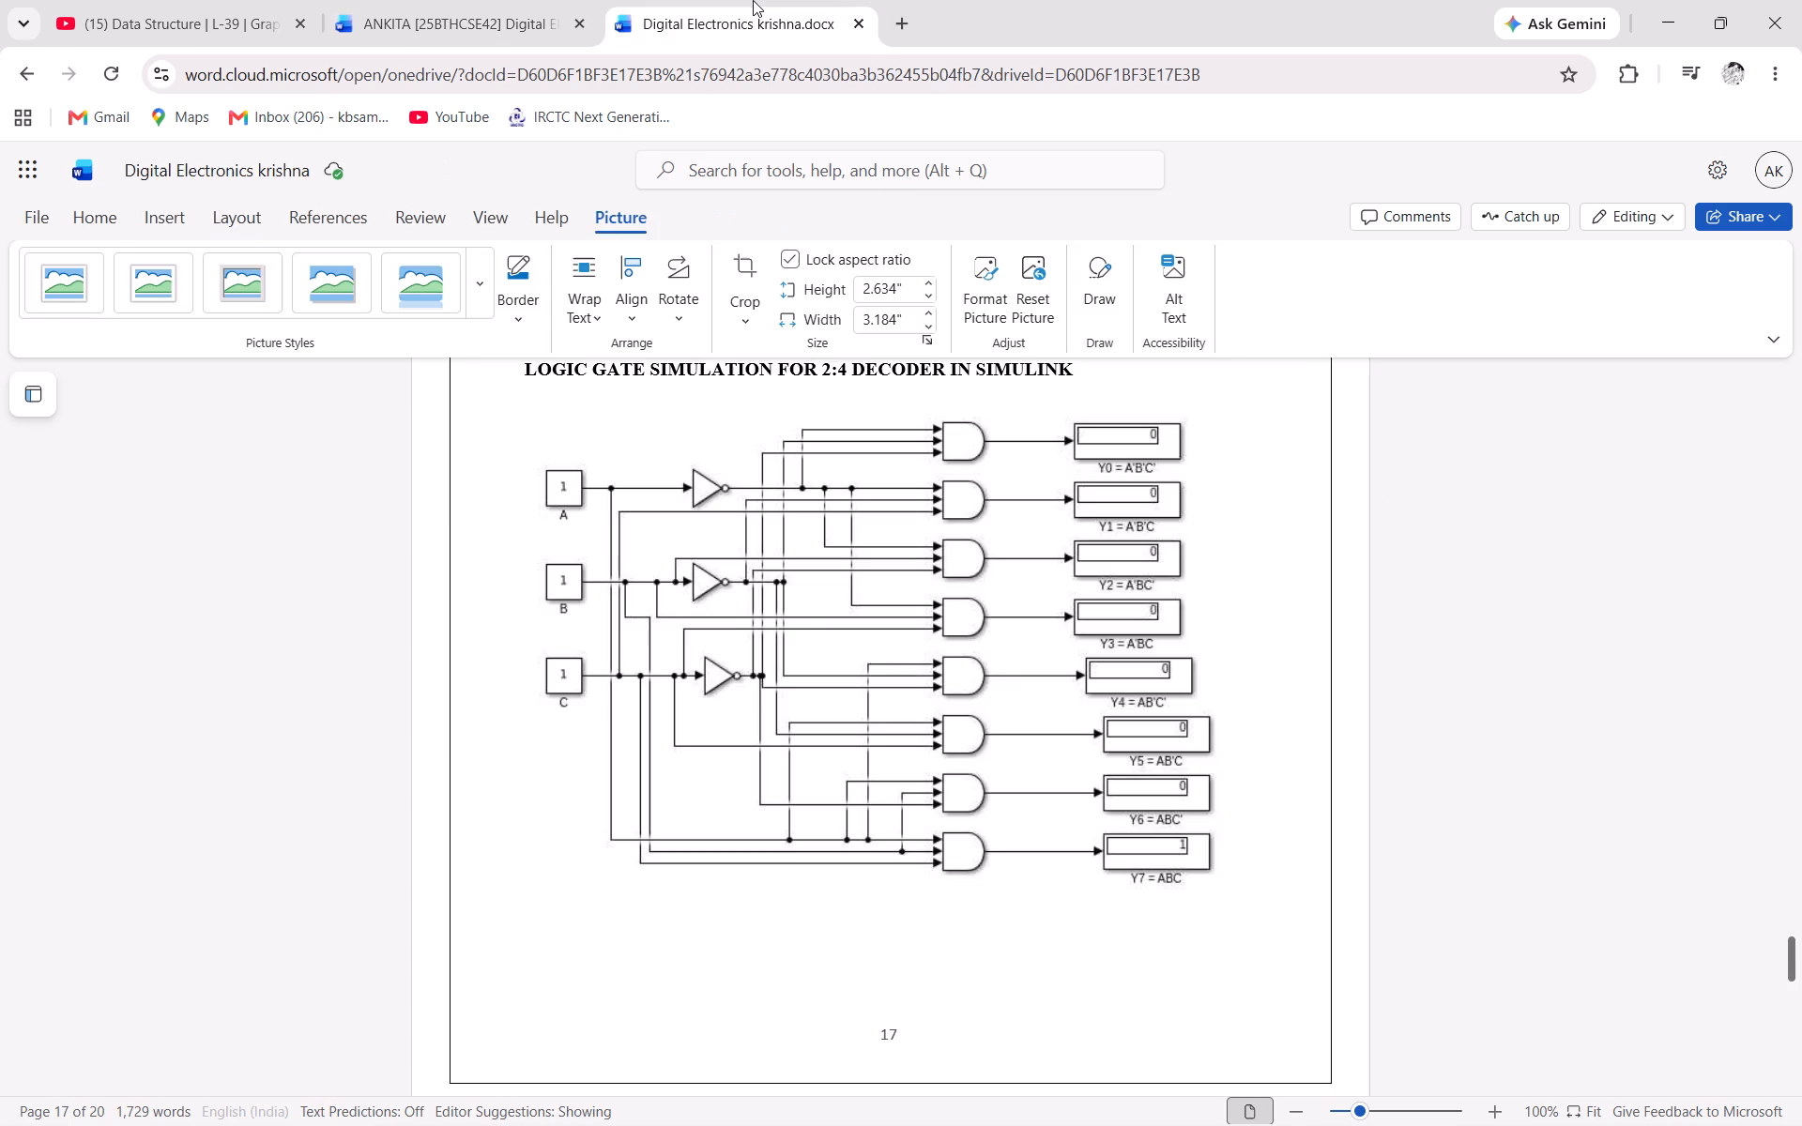
scroll(811, 611, "down", 7)
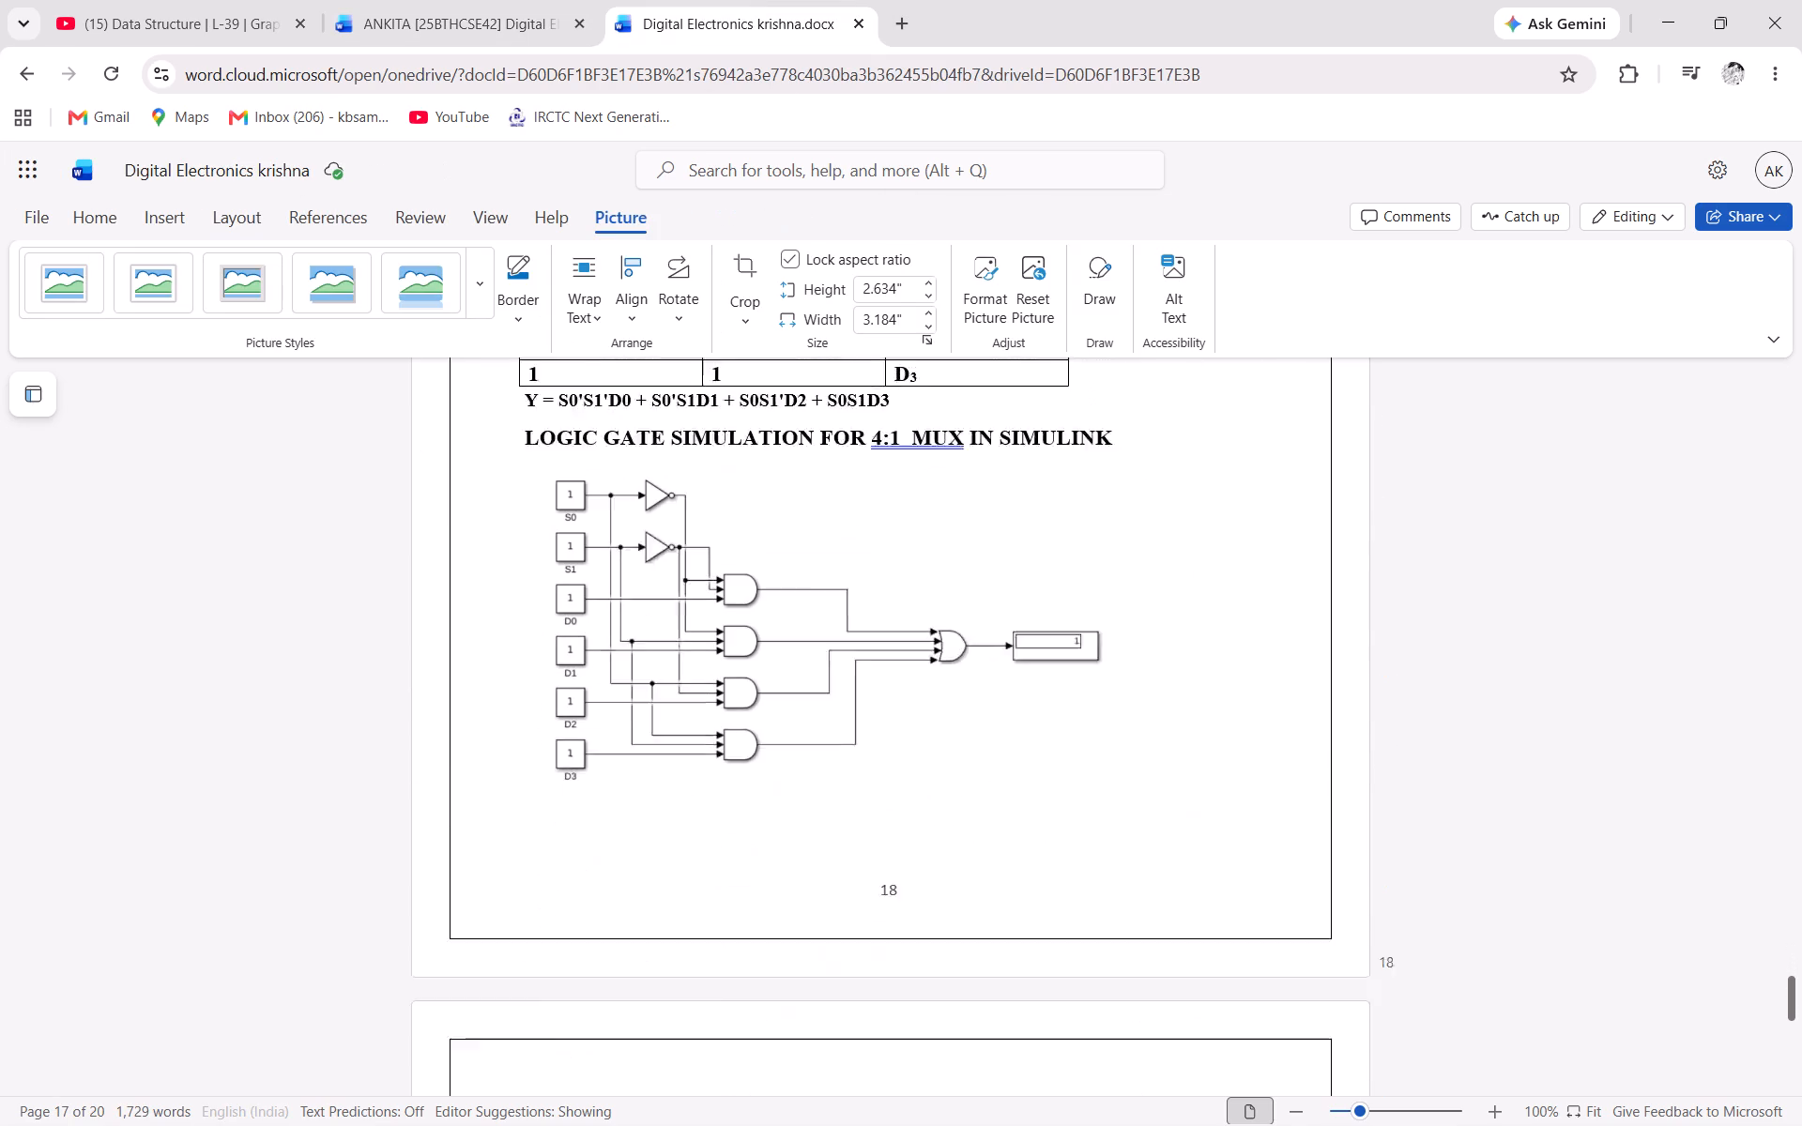
scroll(811, 611, "down", 1)
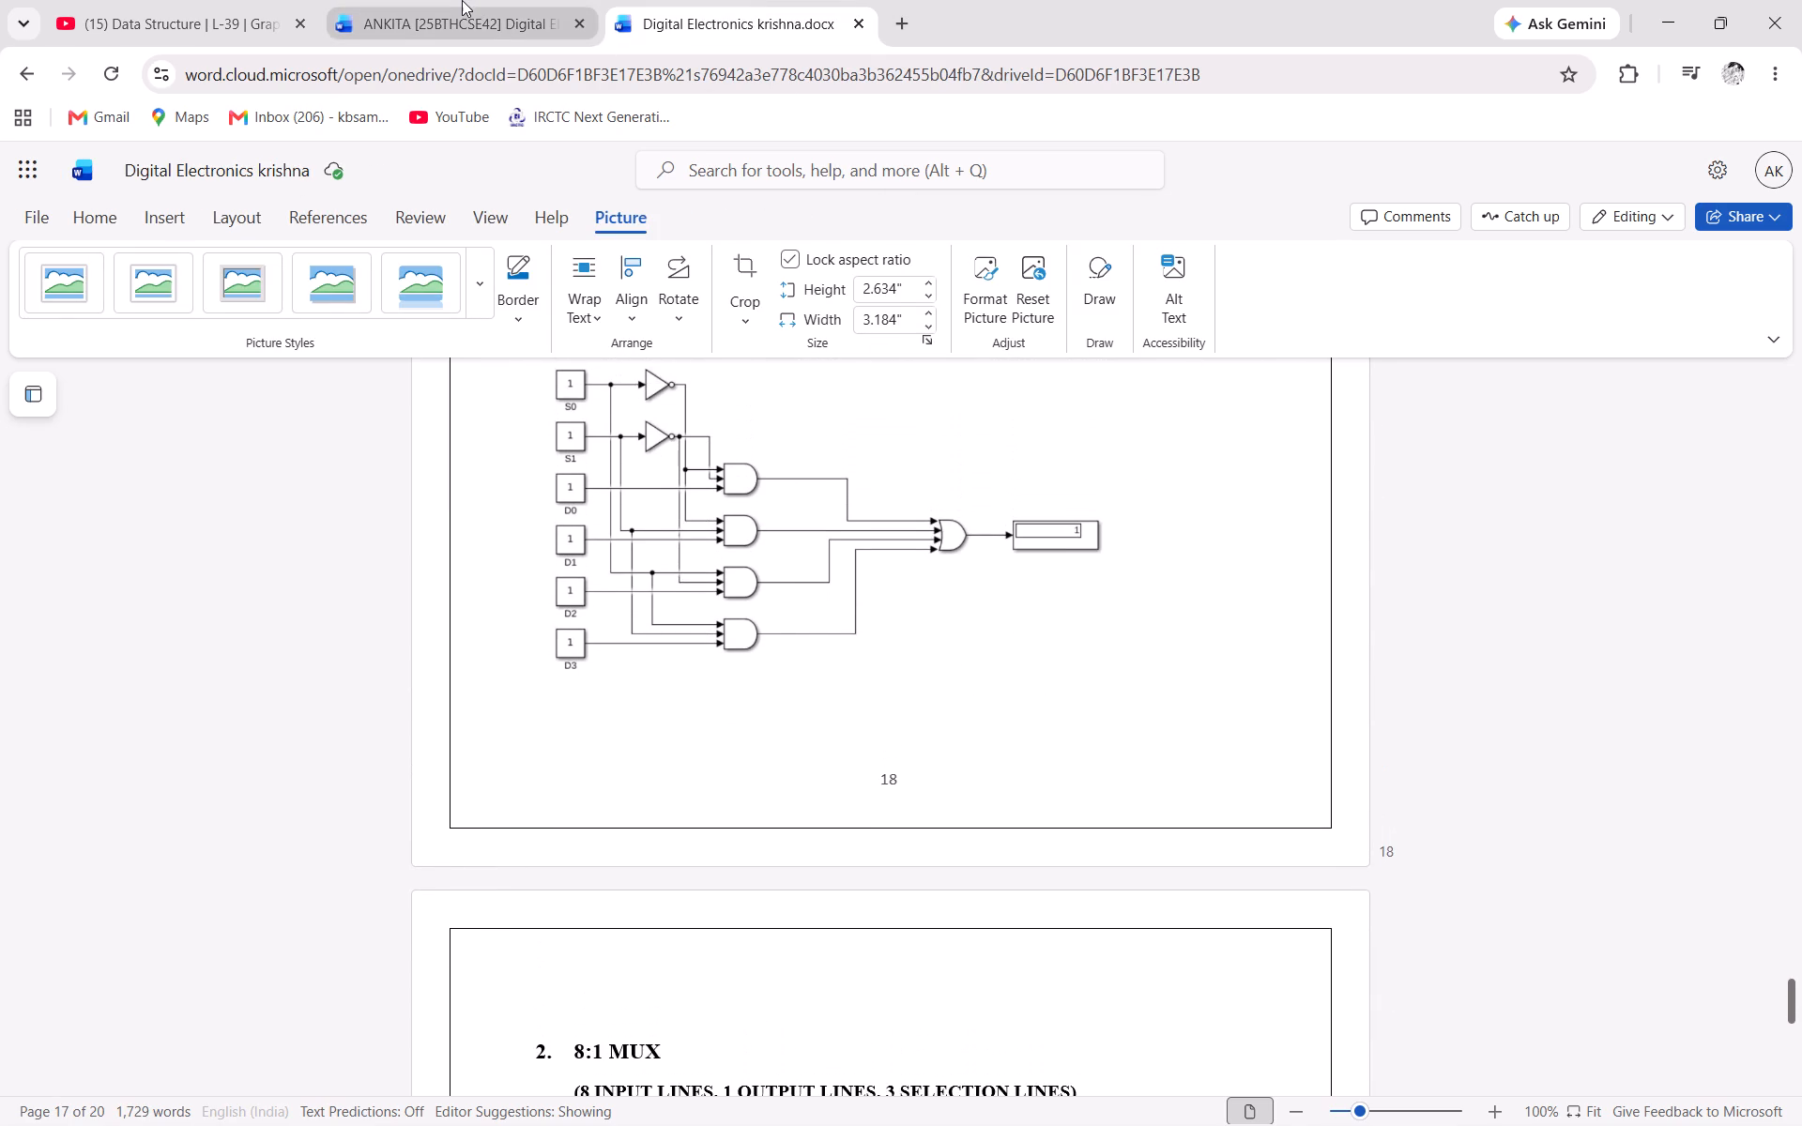
Return to the assignment and review the pages from the 3:8 decoder through the priority encoders to the Experiment 9: Multiplexer heading.
left_click(461, 0)
scroll(880, 719, "down", 6)
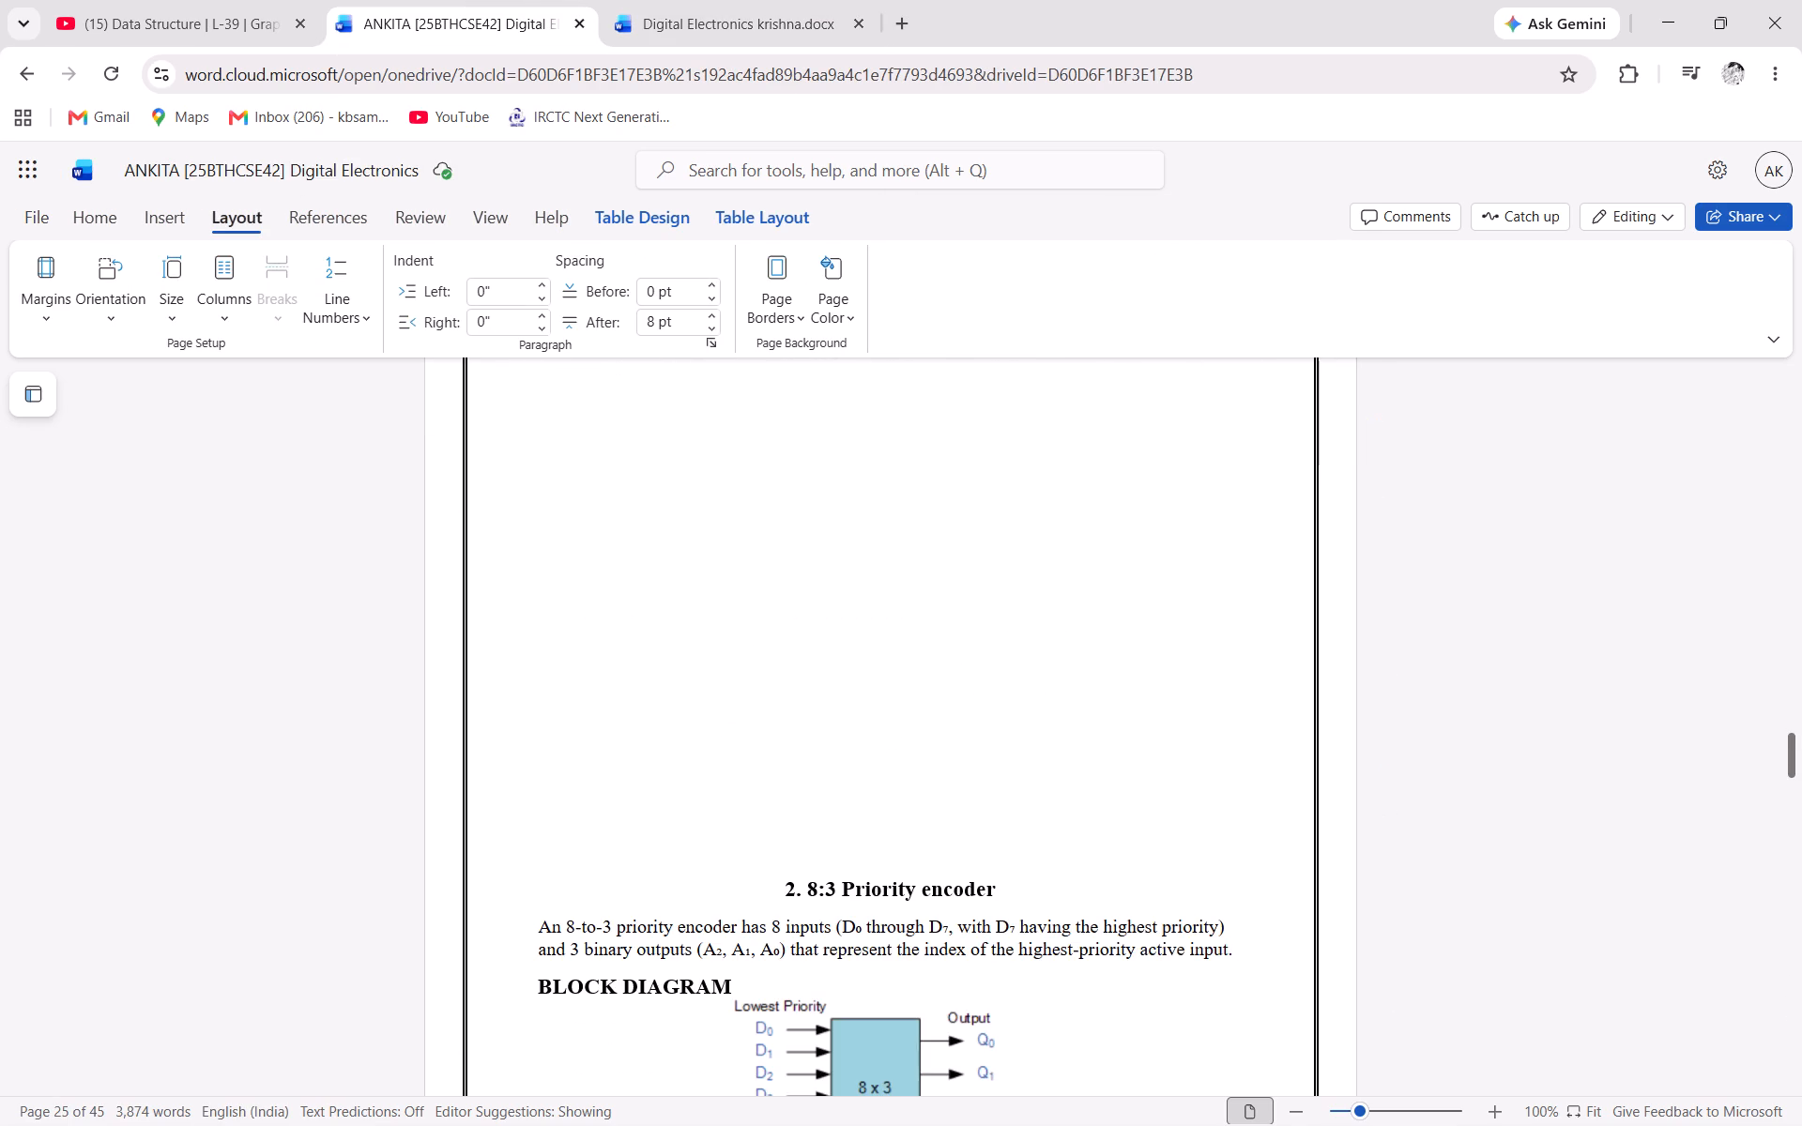
scroll(880, 719, "down", 6)
scroll(880, 719, "up", 1)
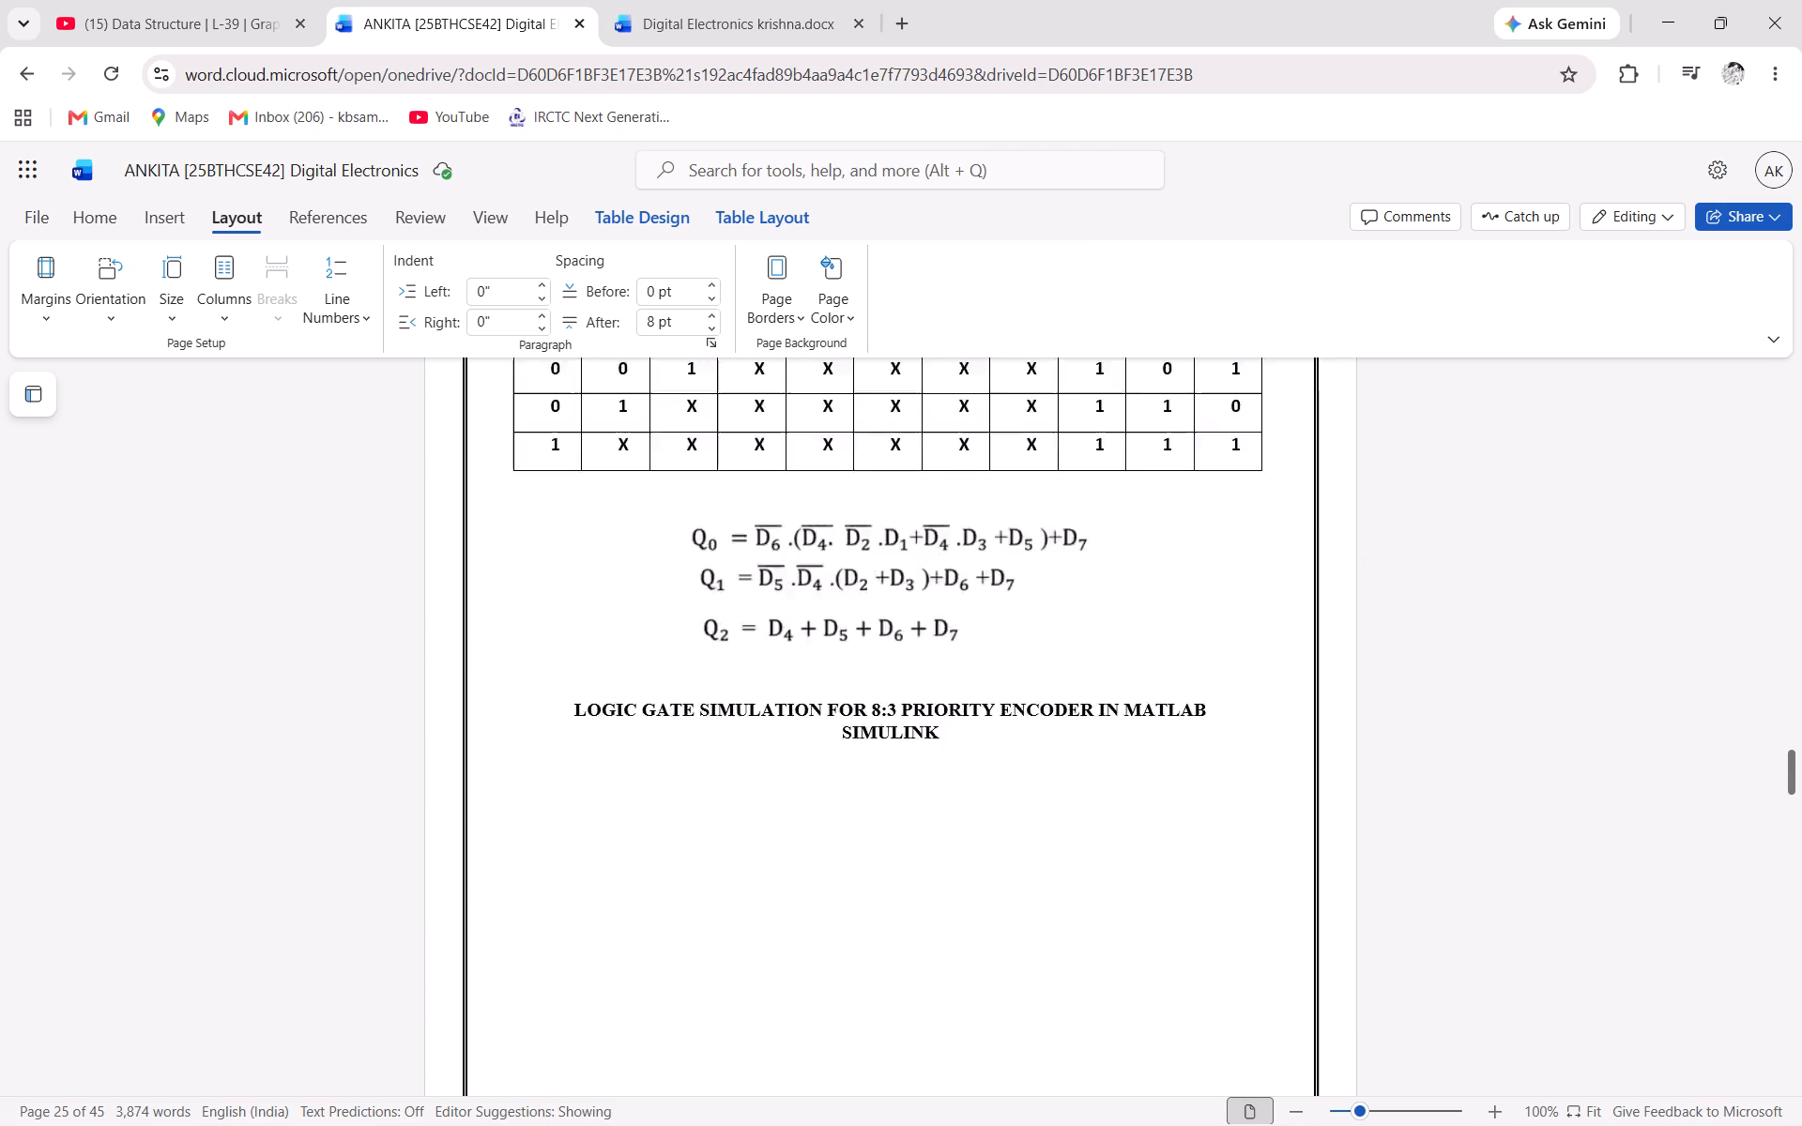
scroll(880, 719, "up", 5)
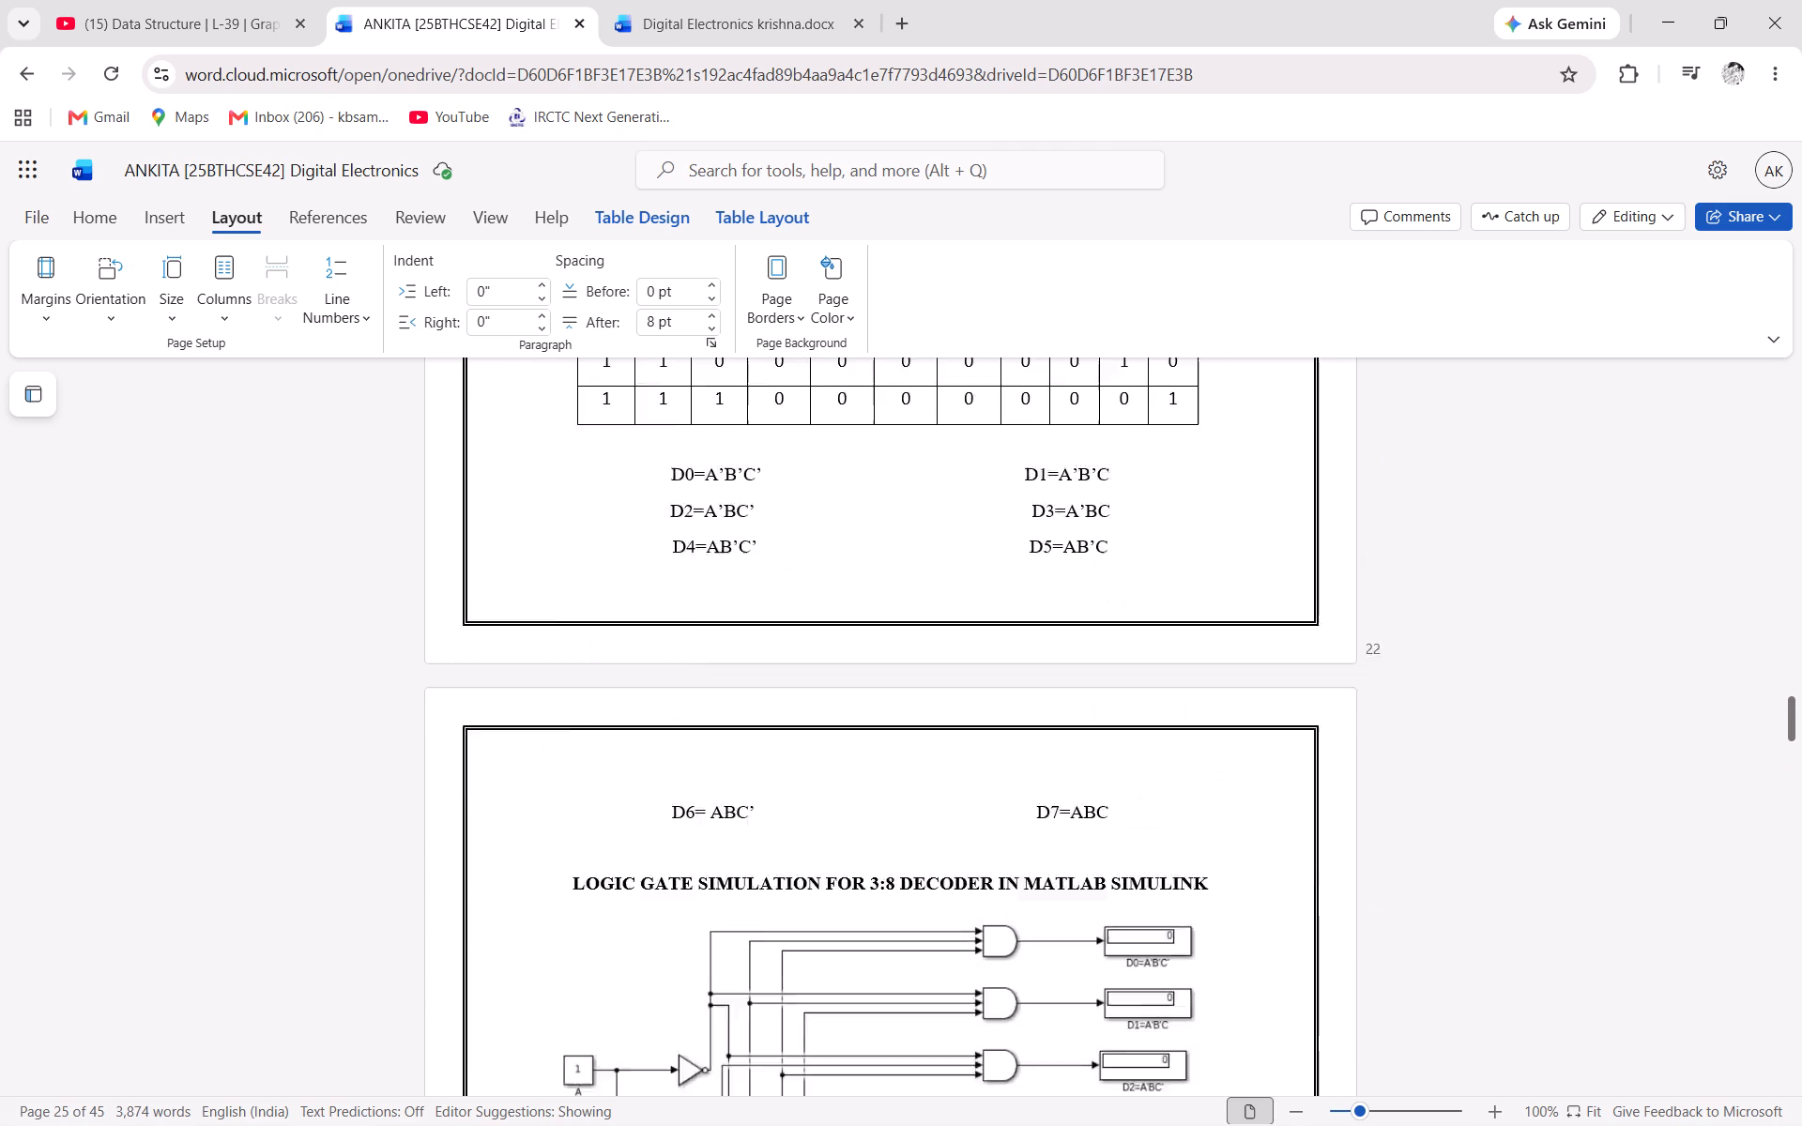
scroll(880, 719, "up", 3)
scroll(880, 719, "down", 11)
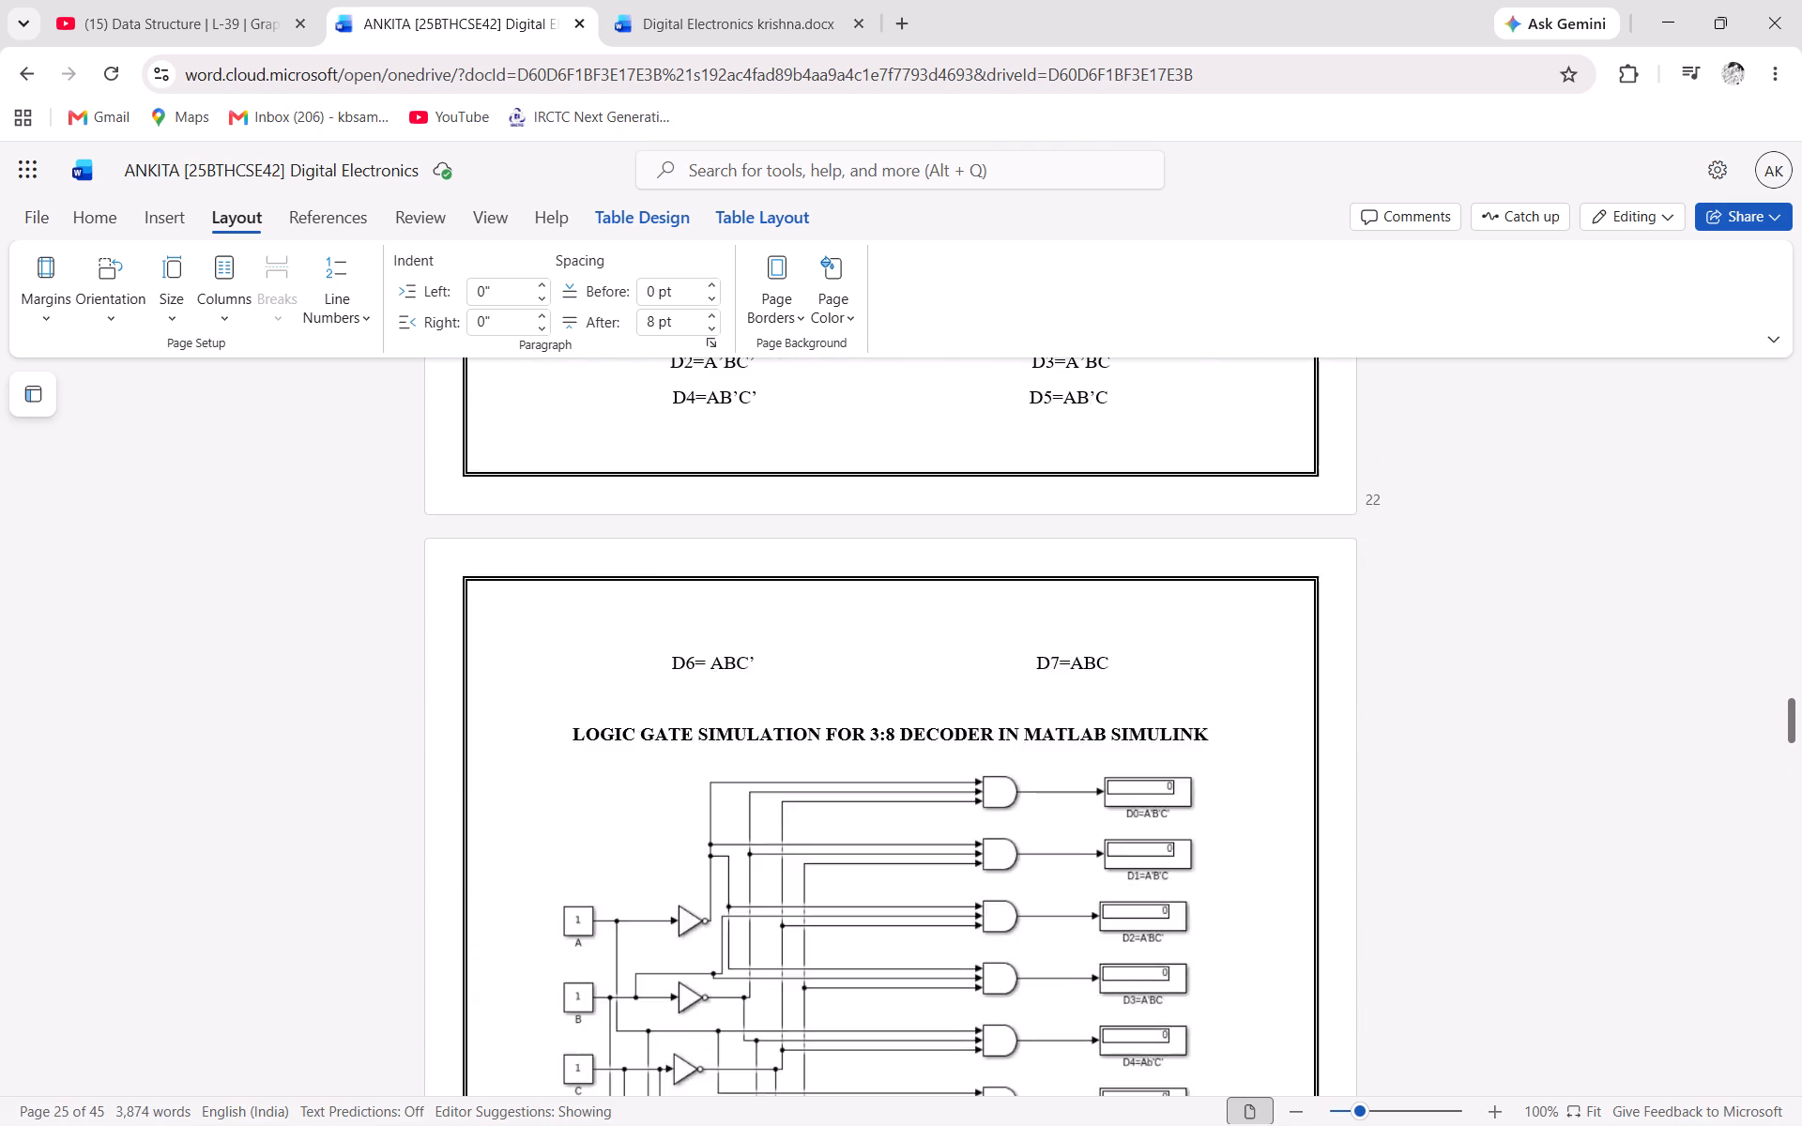
scroll(880, 719, "down", 9)
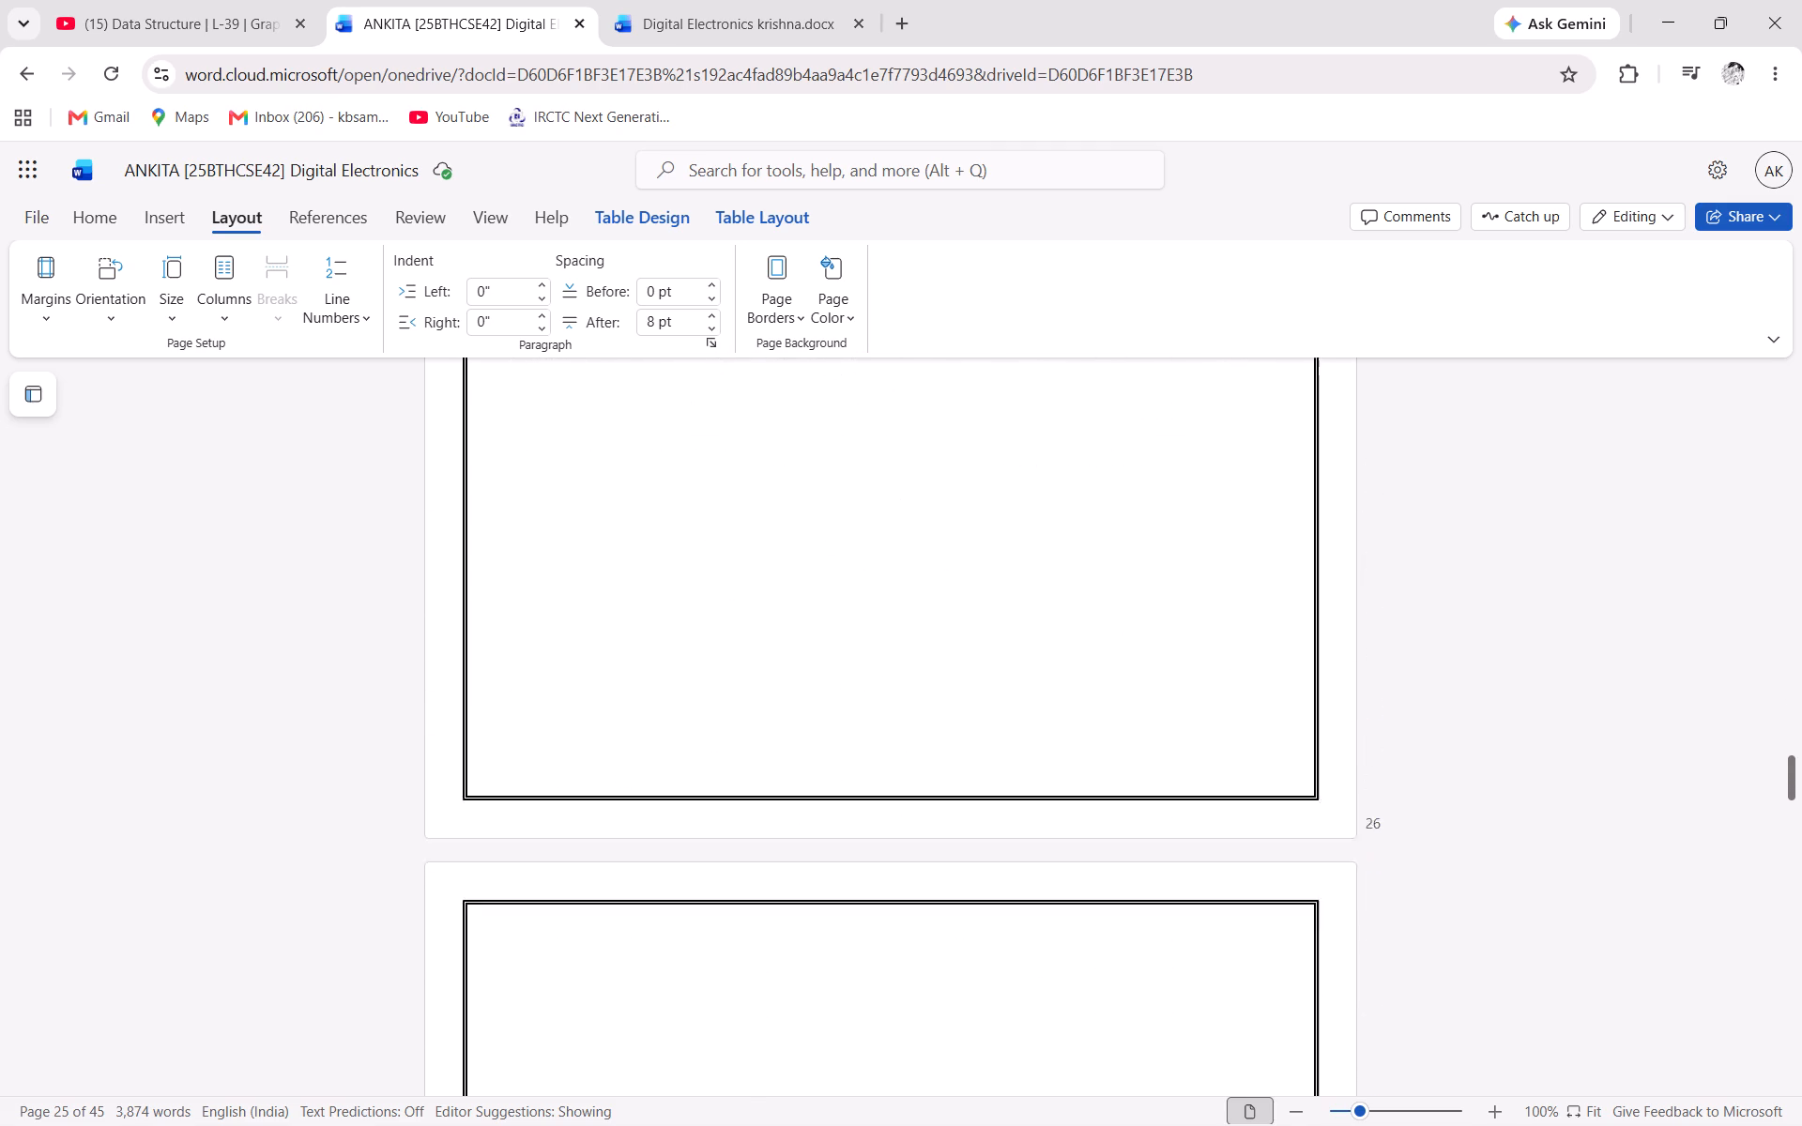
scroll(880, 719, "down", 2)
scroll(880, 719, "up", 3)
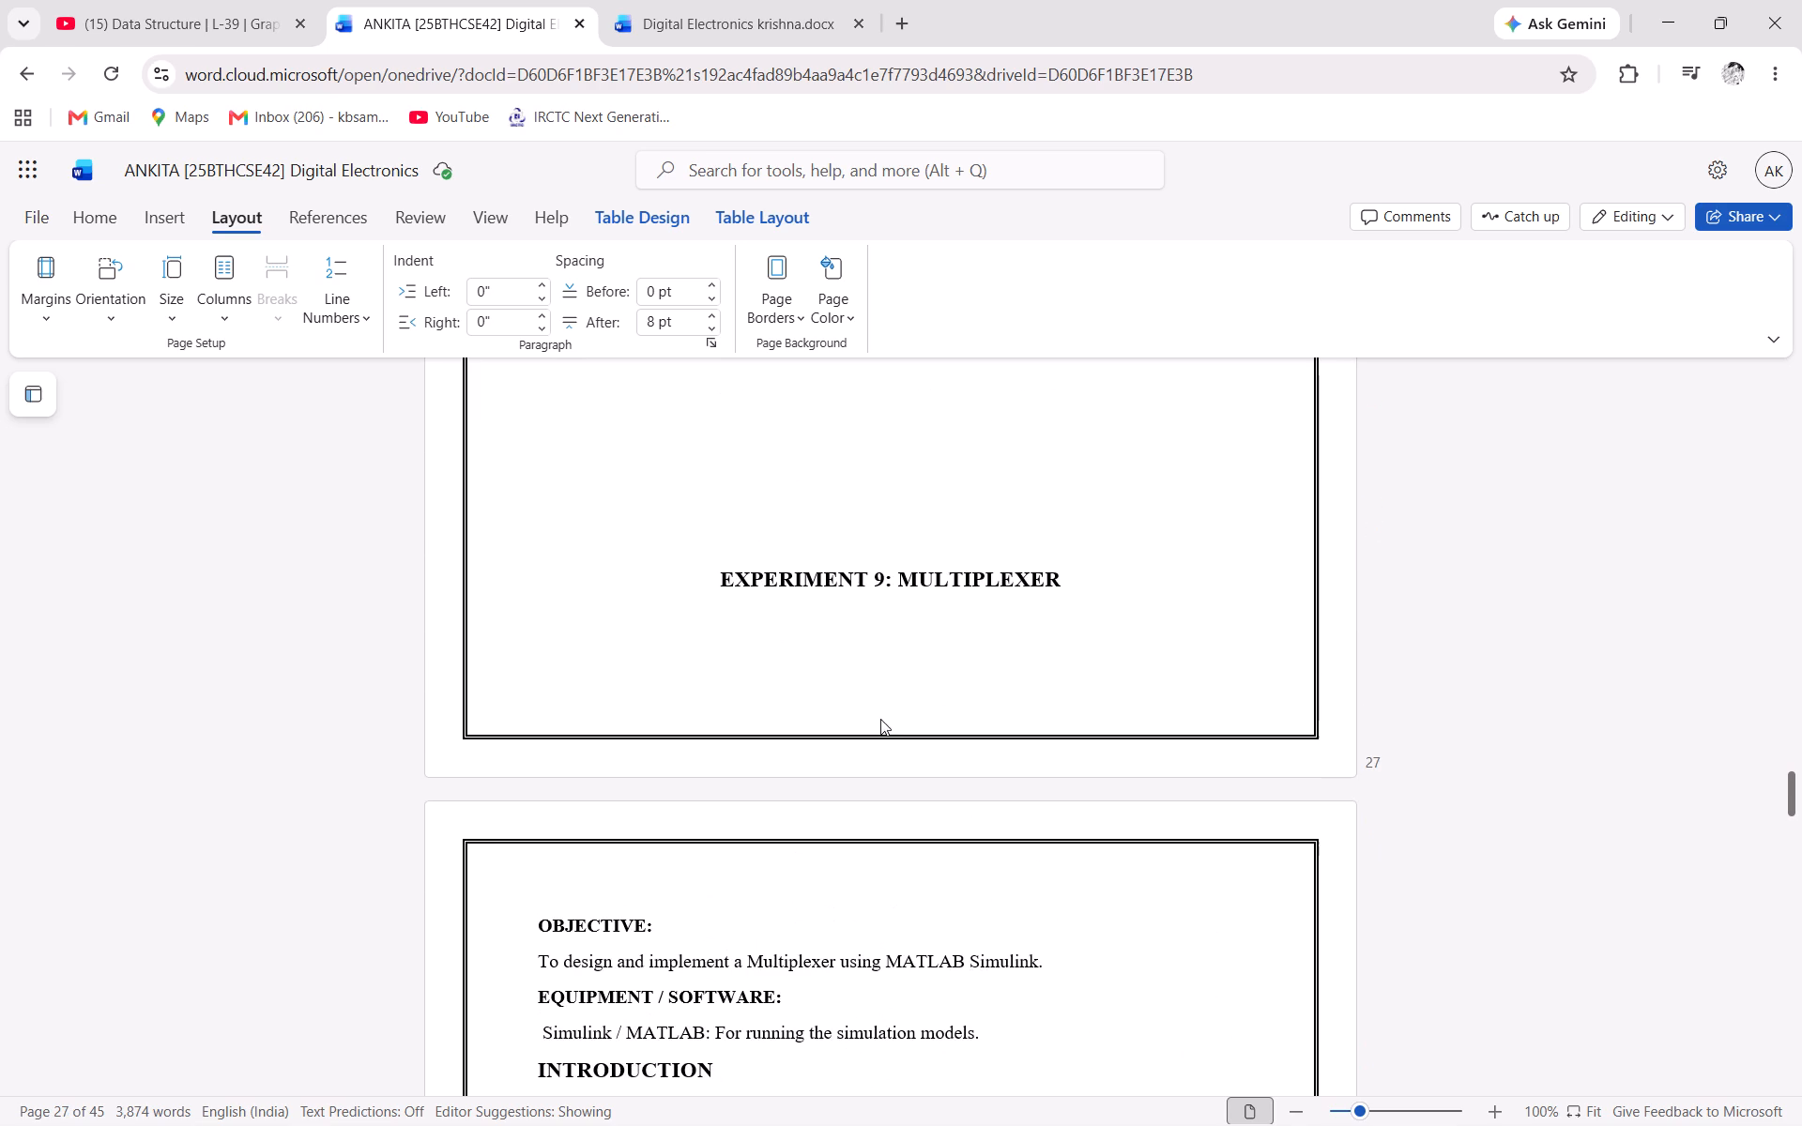